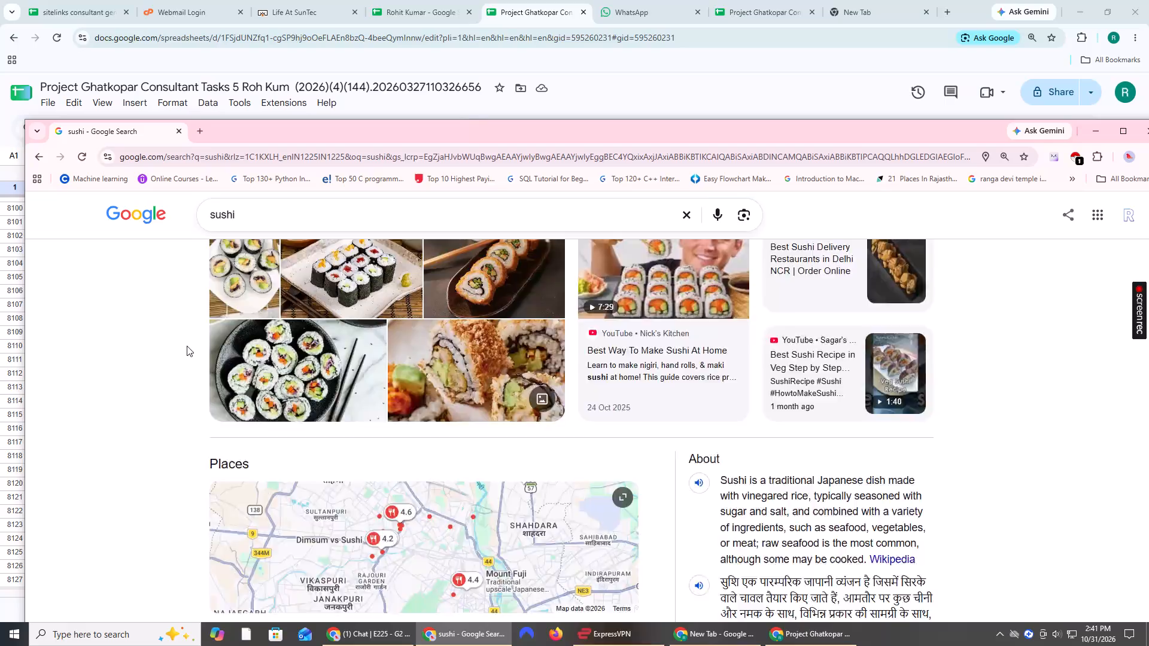
# Look through the Google results for sushi, from the images and places down to the related questions.
pyautogui.scroll(5, 187, 346)
pyautogui.scroll(-5, 84, 294)
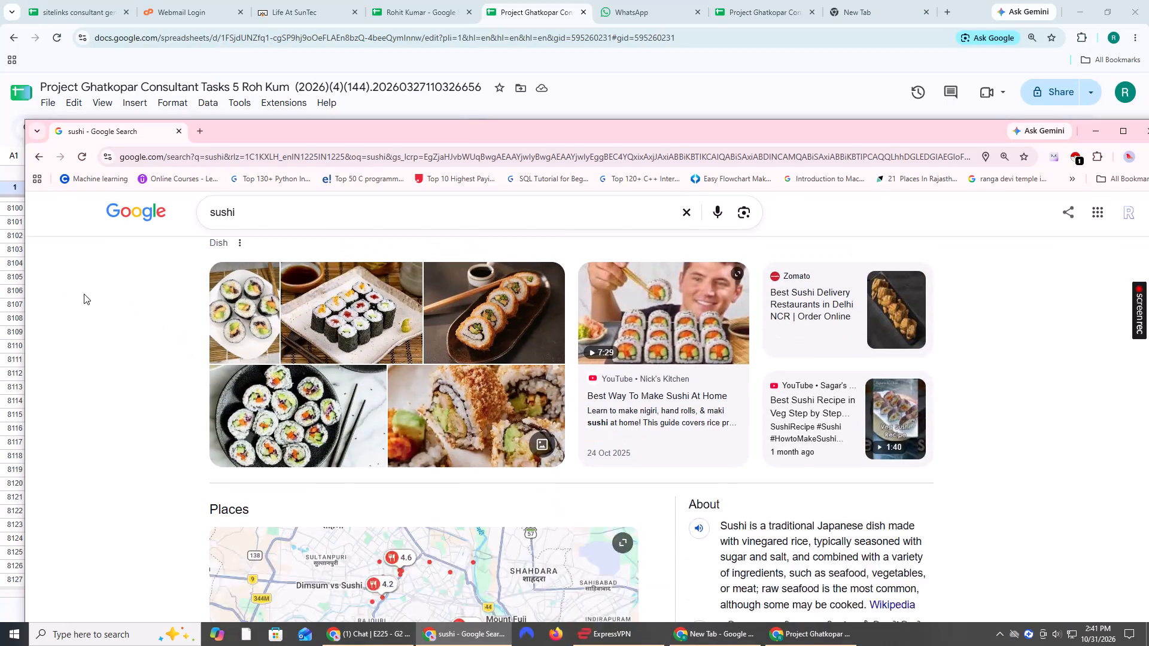
pyautogui.scroll(-1, 84, 294)
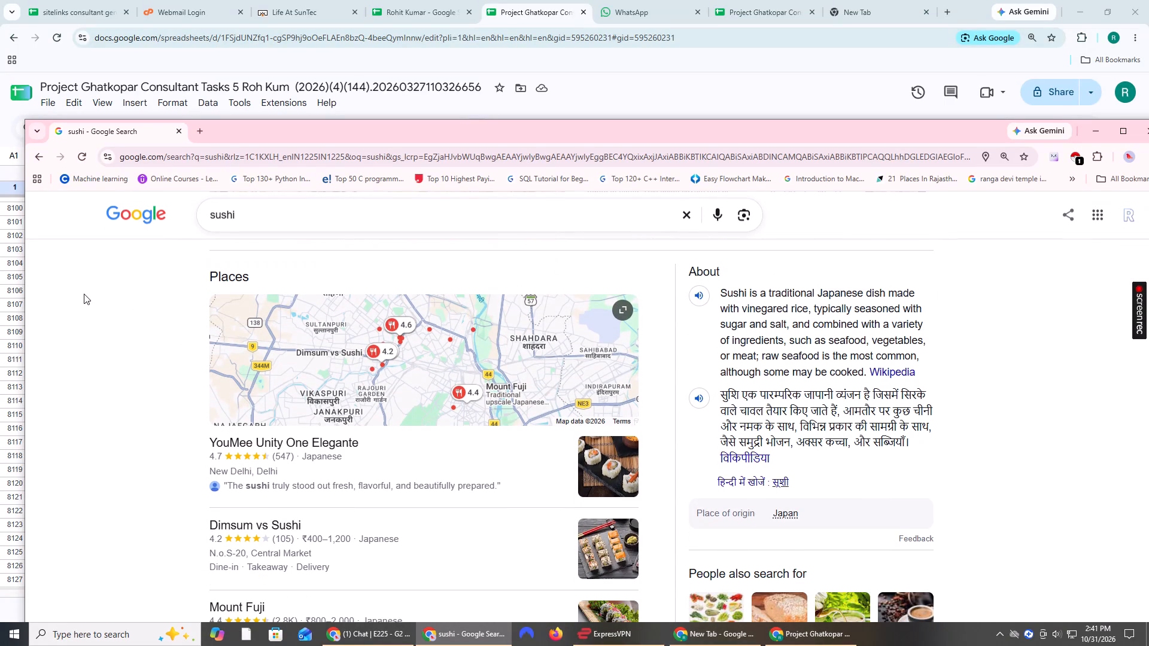
pyautogui.scroll(-7, 84, 294)
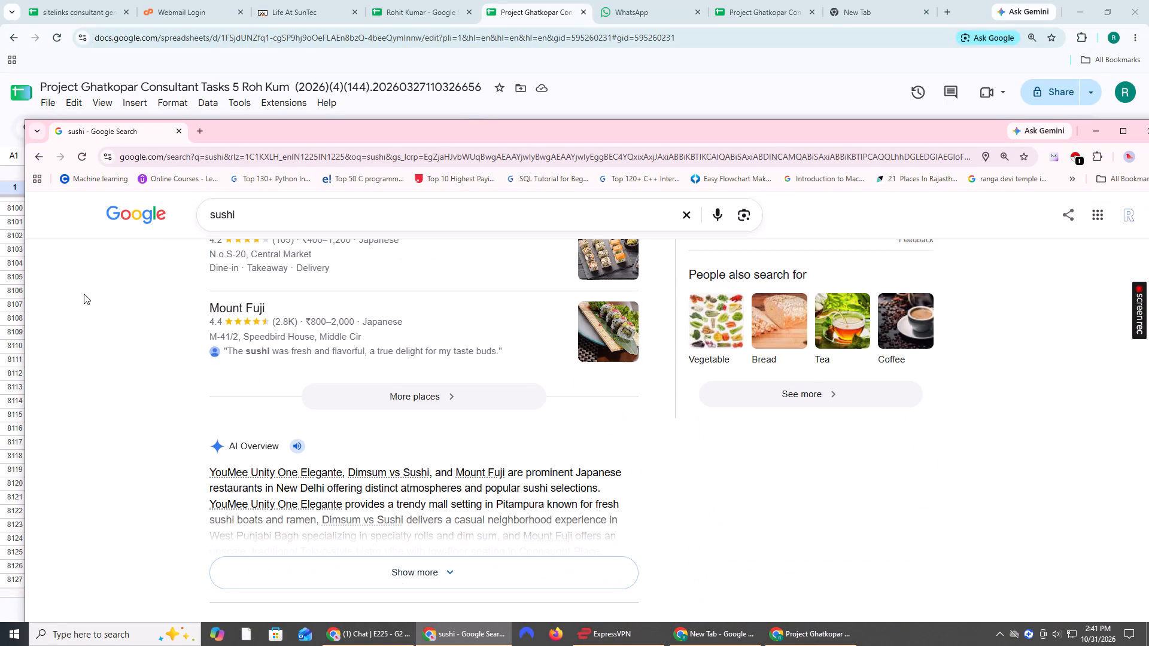
pyautogui.scroll(-3, 84, 294)
# Open a new tab alongside the sushi results and bring the Project Ghatkopar Consultant Tasks spreadsheet window forward.
pyautogui.click(200, 131)
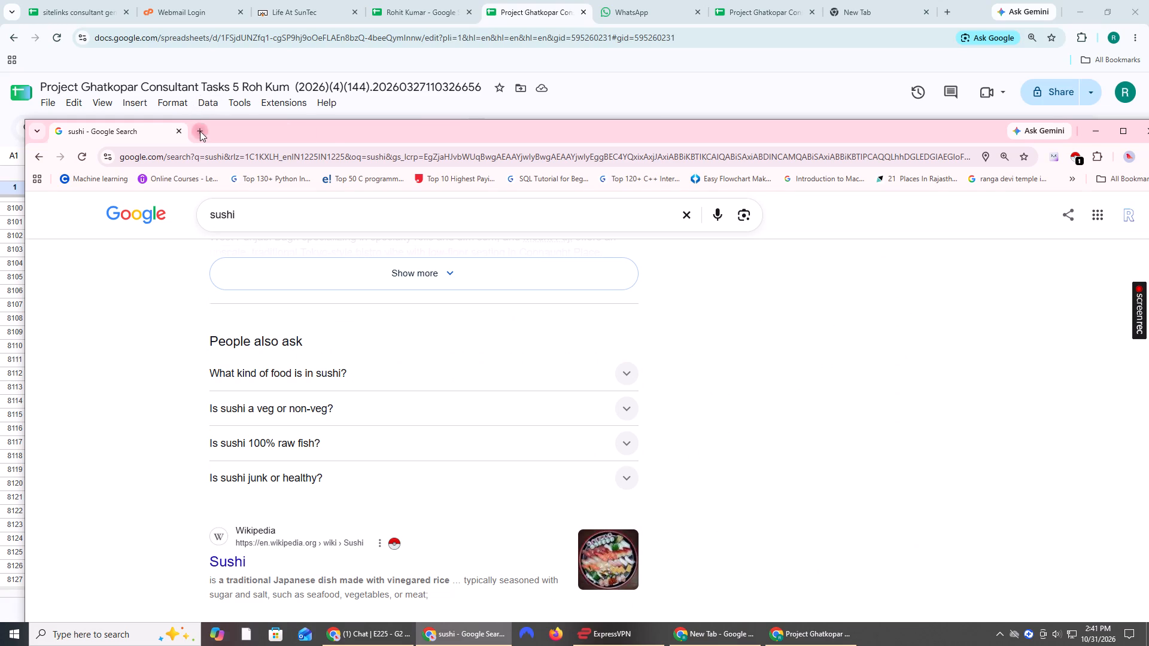
pyautogui.click(704, 75)
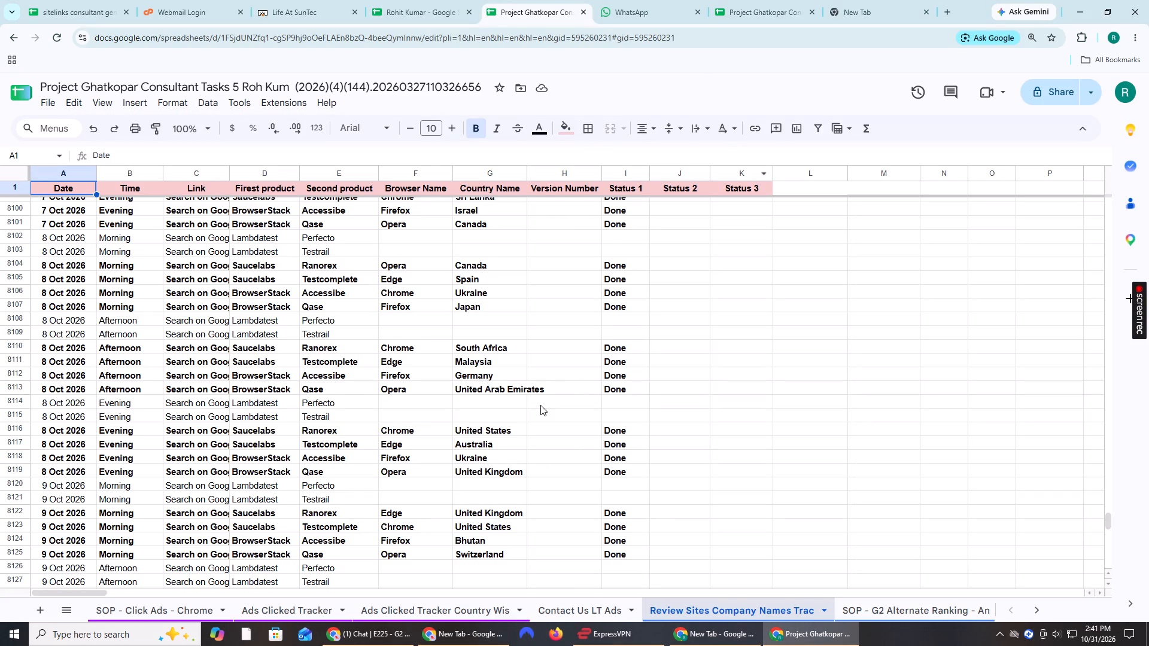
# Dismiss the tab search notice in the separate blank Chrome window and close that window.
pyautogui.click(724, 642)
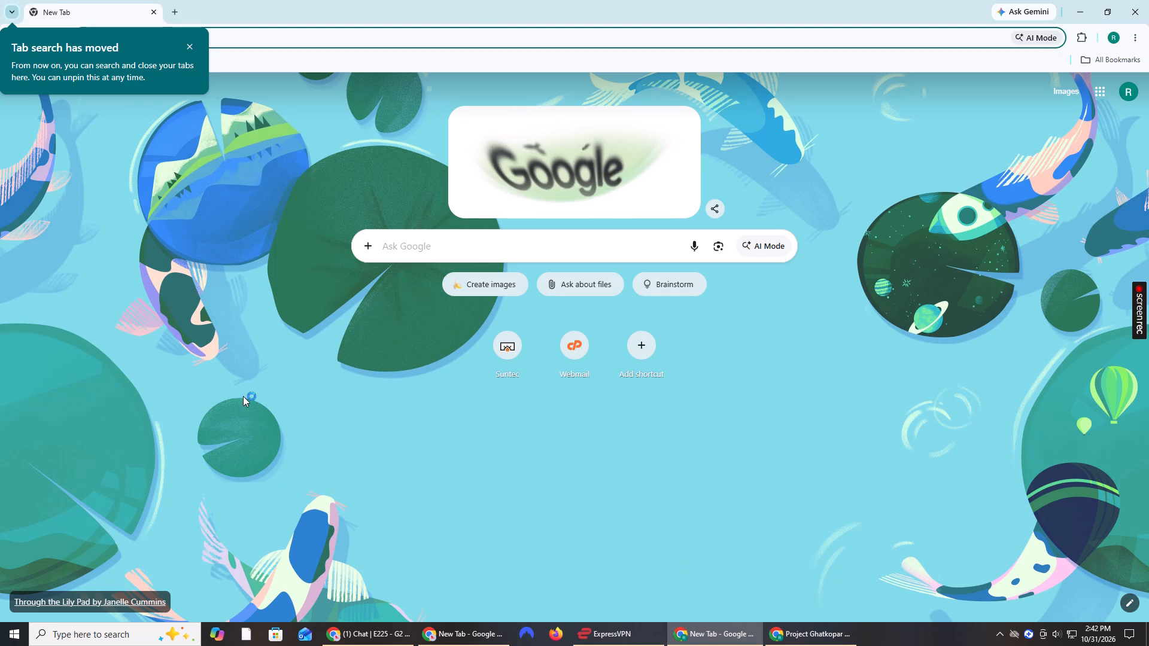
pyautogui.click(189, 43)
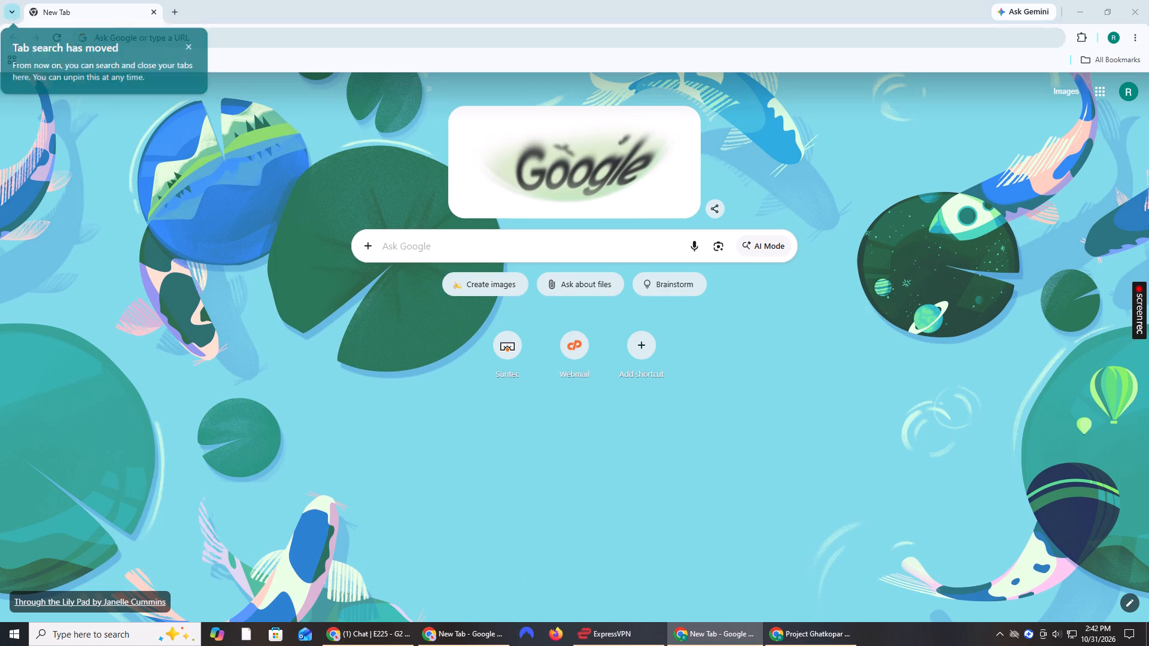
pyautogui.click(1145, 0)
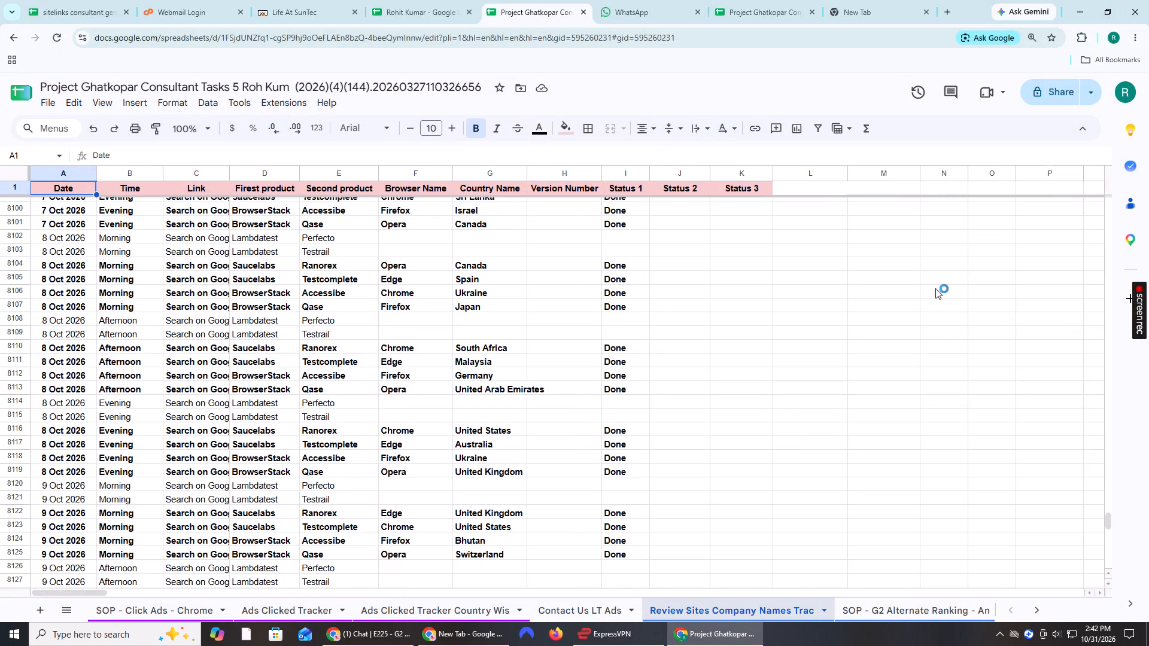
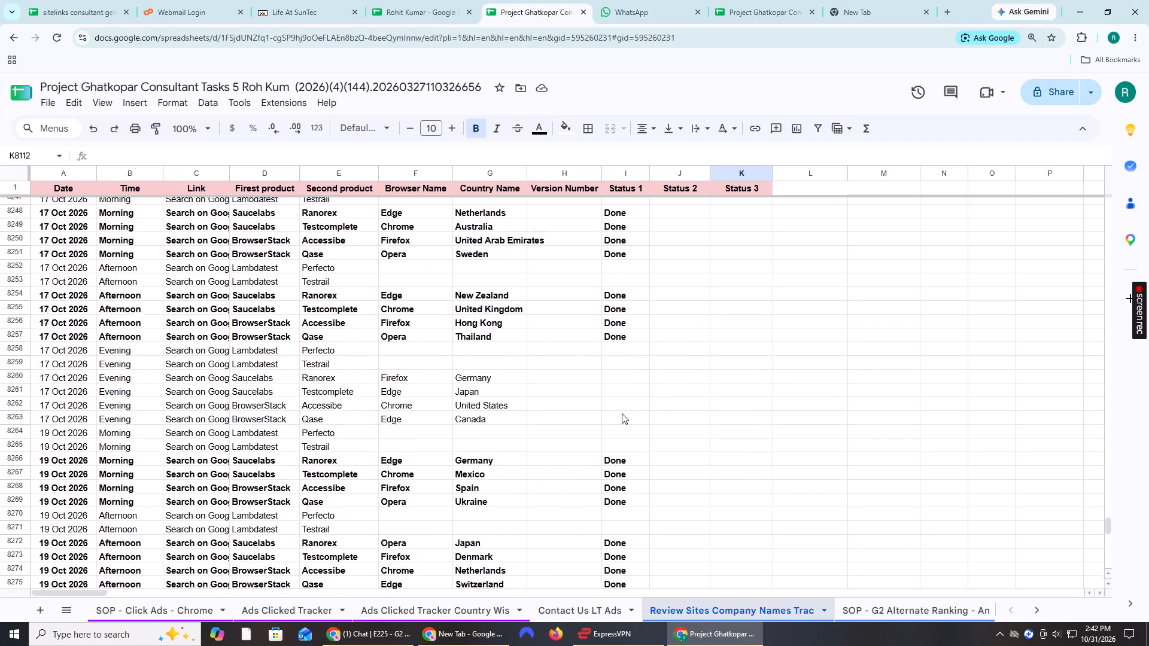
# Bold the date through second product cells of the 2 Nov 2026 Morning rows from Ranorex to Qase.
pyautogui.scroll(-16, 622, 413)
pyautogui.scroll(-17, 622, 413)
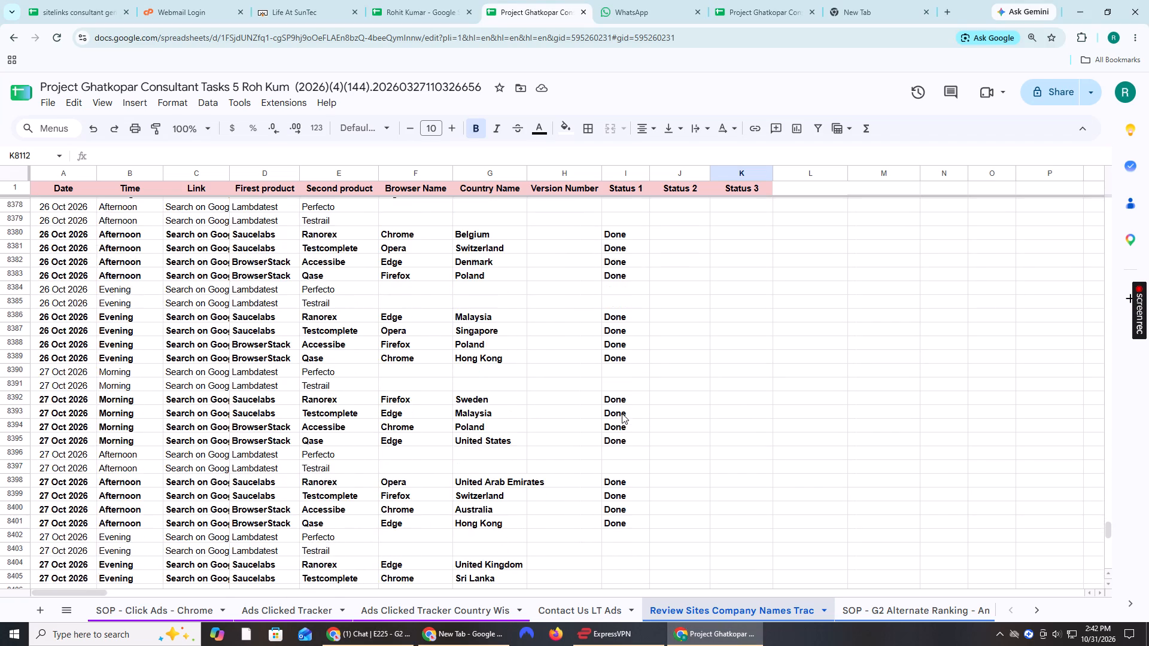
pyautogui.scroll(-20, 622, 413)
pyautogui.scroll(-12, 622, 413)
pyautogui.scroll(1, 622, 413)
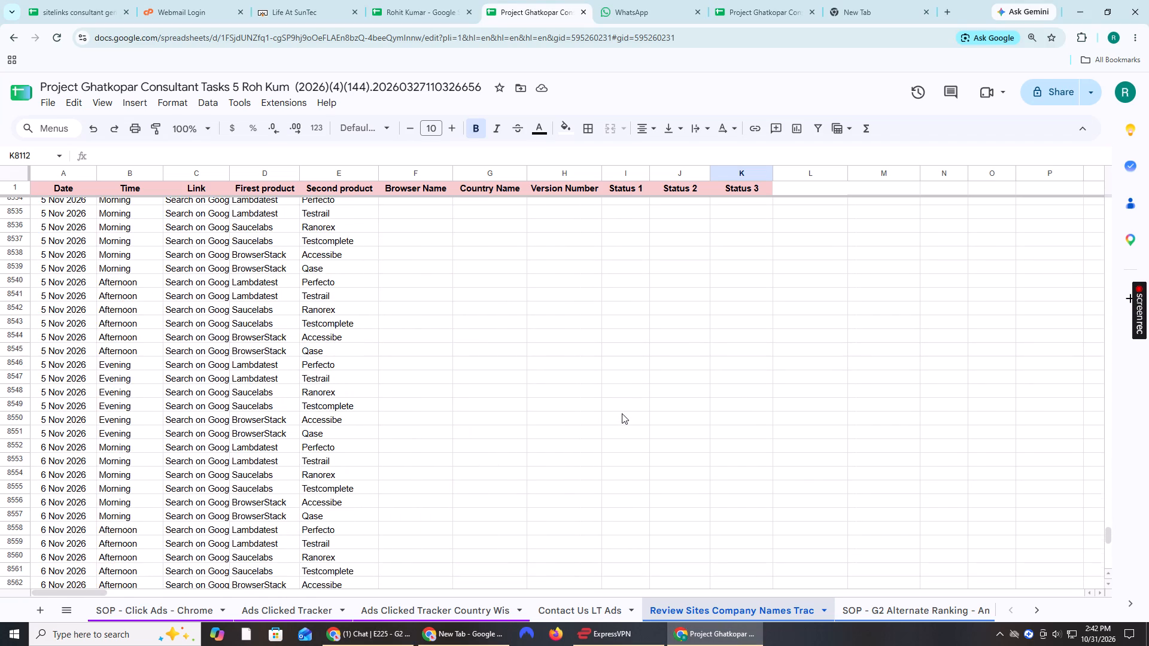
pyautogui.scroll(16, 622, 413)
pyautogui.scroll(-3, 622, 413)
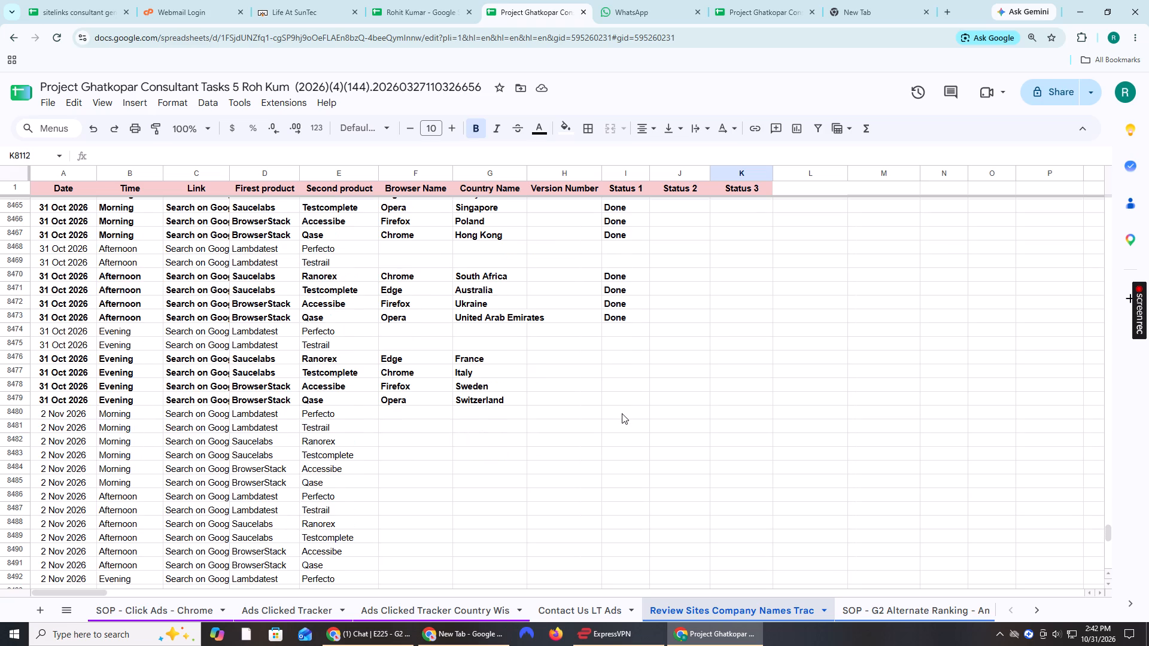
pyautogui.click(323, 325)
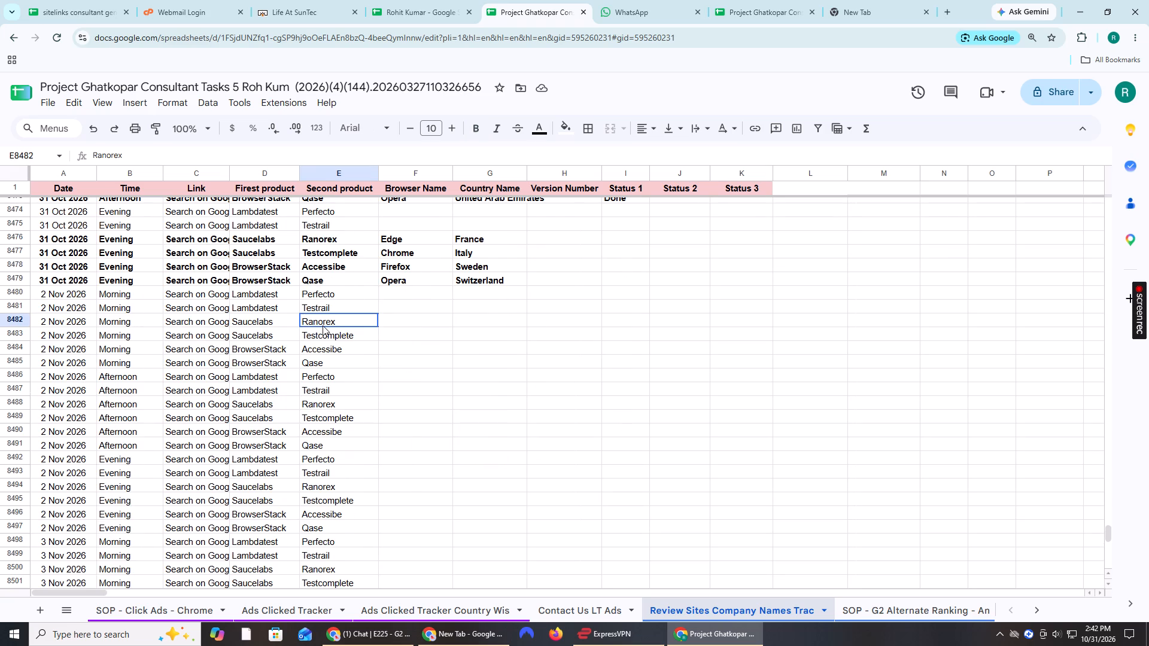
pyautogui.hotkey('shift', 'Down')
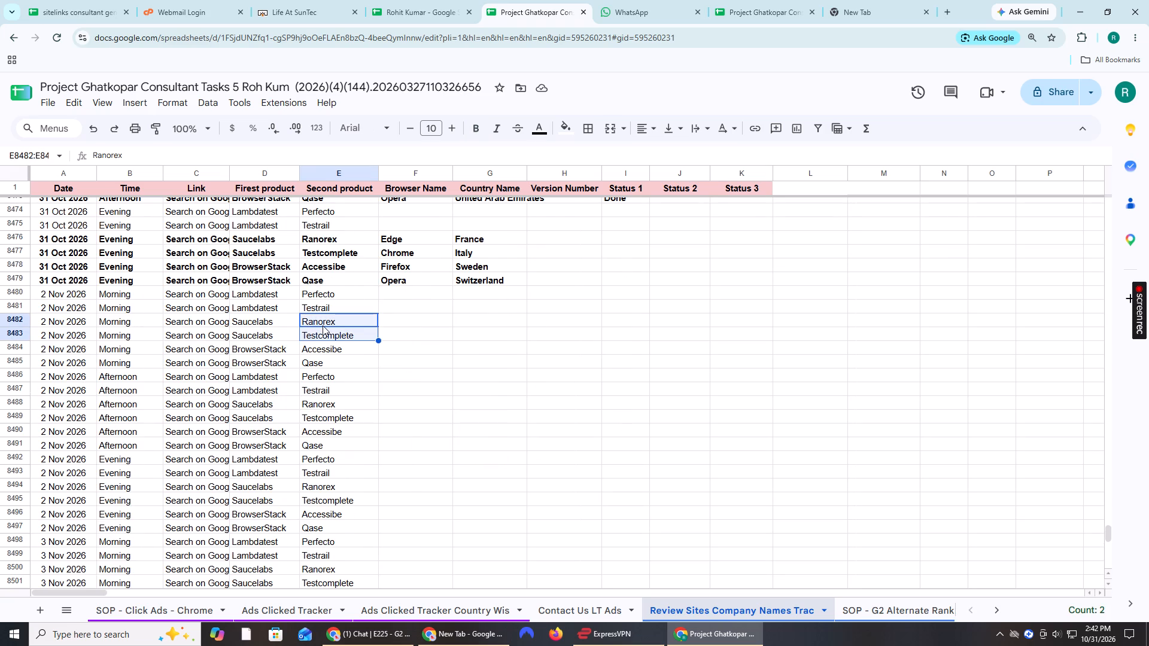
pyautogui.hotkey('shift', 'Down')
pyautogui.hotkey('shift', 'Down')
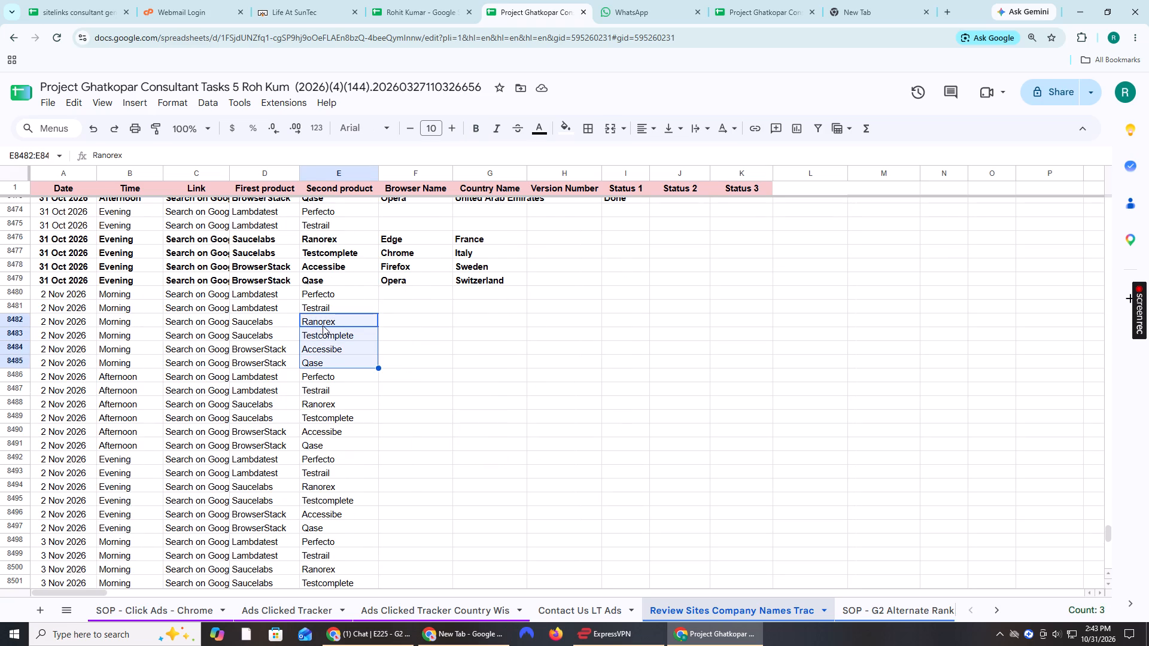
pyautogui.hotkey('shift', 'Left')
pyautogui.hotkey('shift', 'Left')
pyautogui.hotkey('shift', 'Left')
pyautogui.hotkey('shift', 'Left')
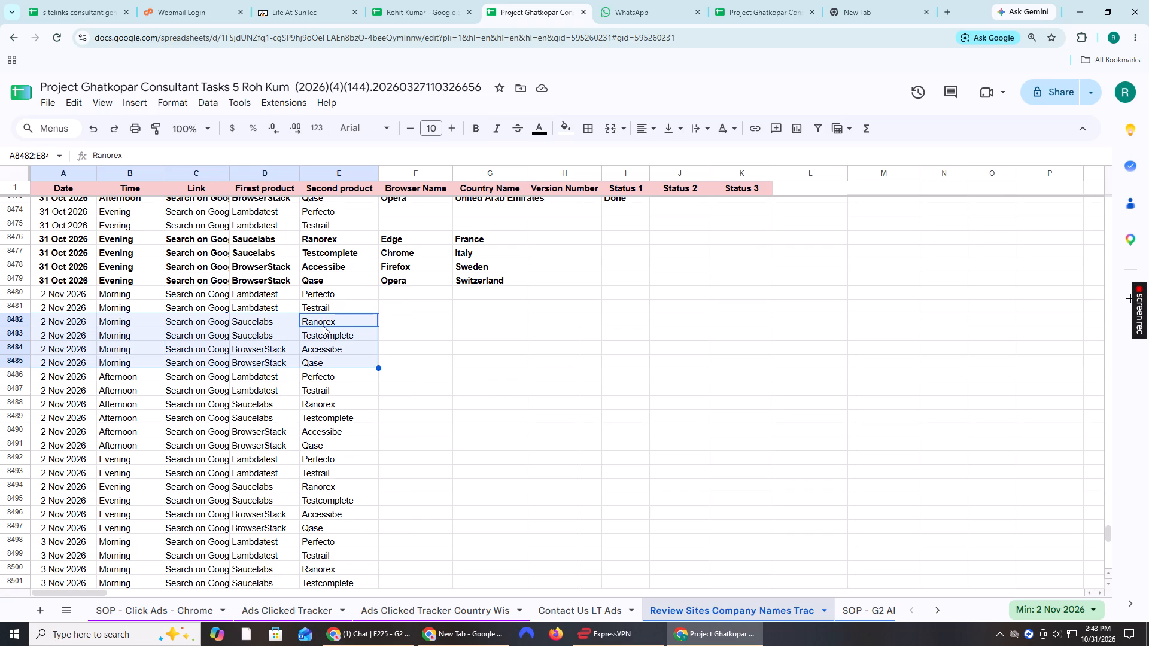
pyautogui.hotkey('ctrl', 'b')
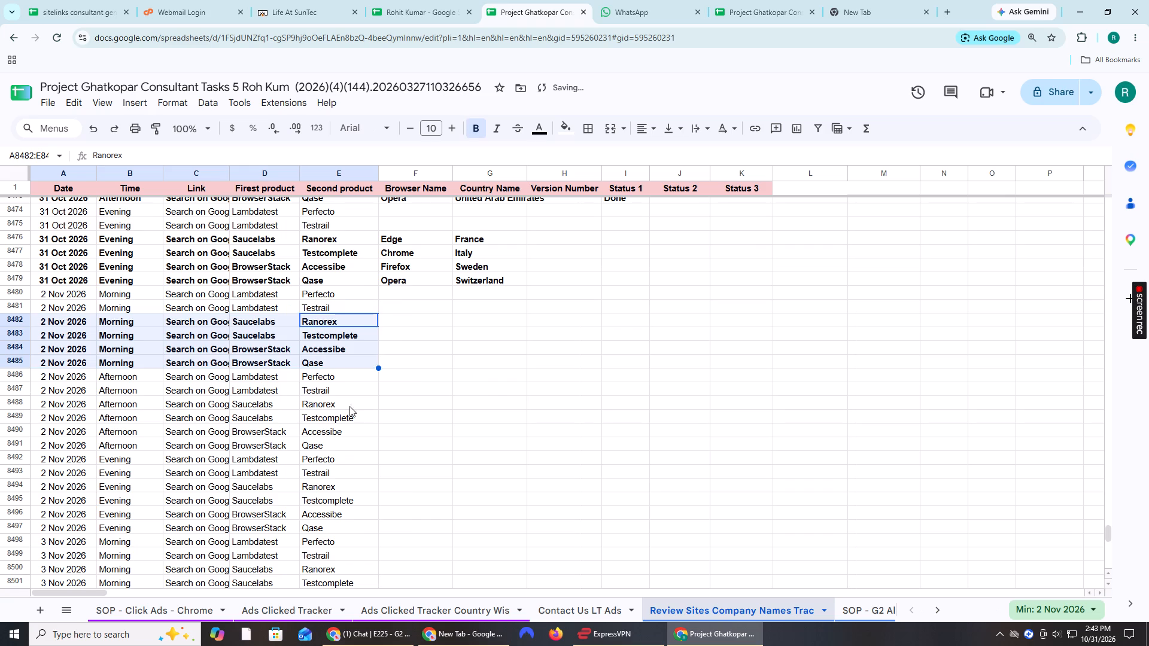
# Bold the date through second product cells of the 2 Nov 2026 Afternoon rows from Ranorex to Qase.
pyautogui.click(347, 393)
pyautogui.click(327, 411)
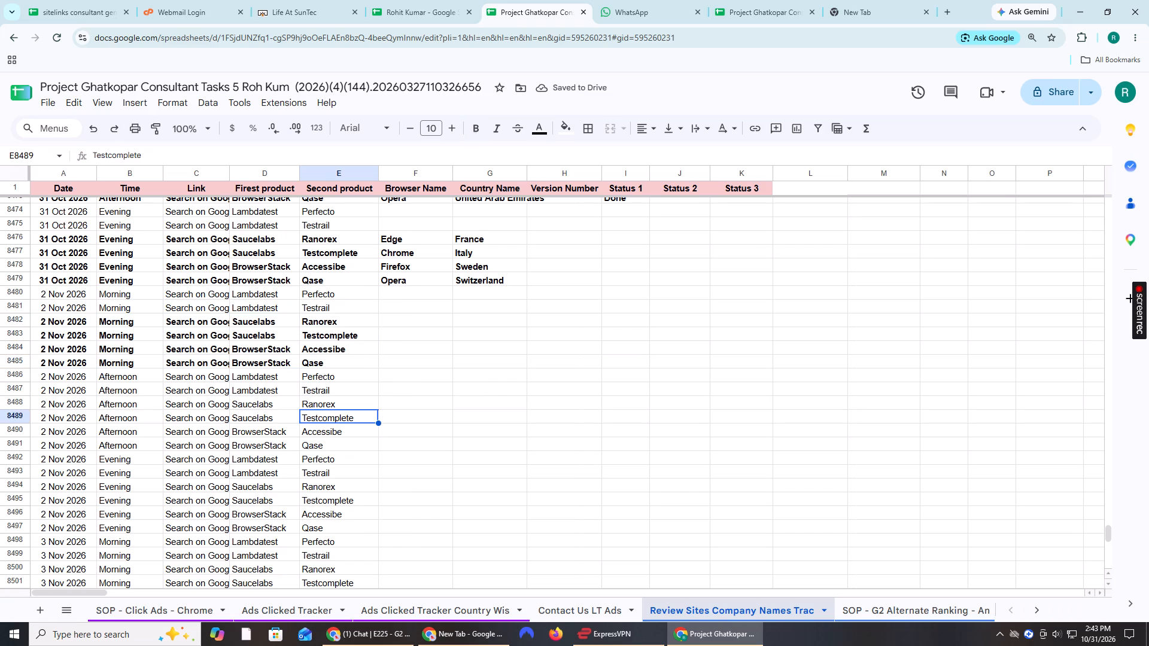
pyautogui.press('Up')
pyautogui.hotkey('shift', 'Down')
pyautogui.hotkey('shift', 'Down')
pyautogui.hotkey('shift', 'Down')
pyautogui.hotkey('shift', 'Down')
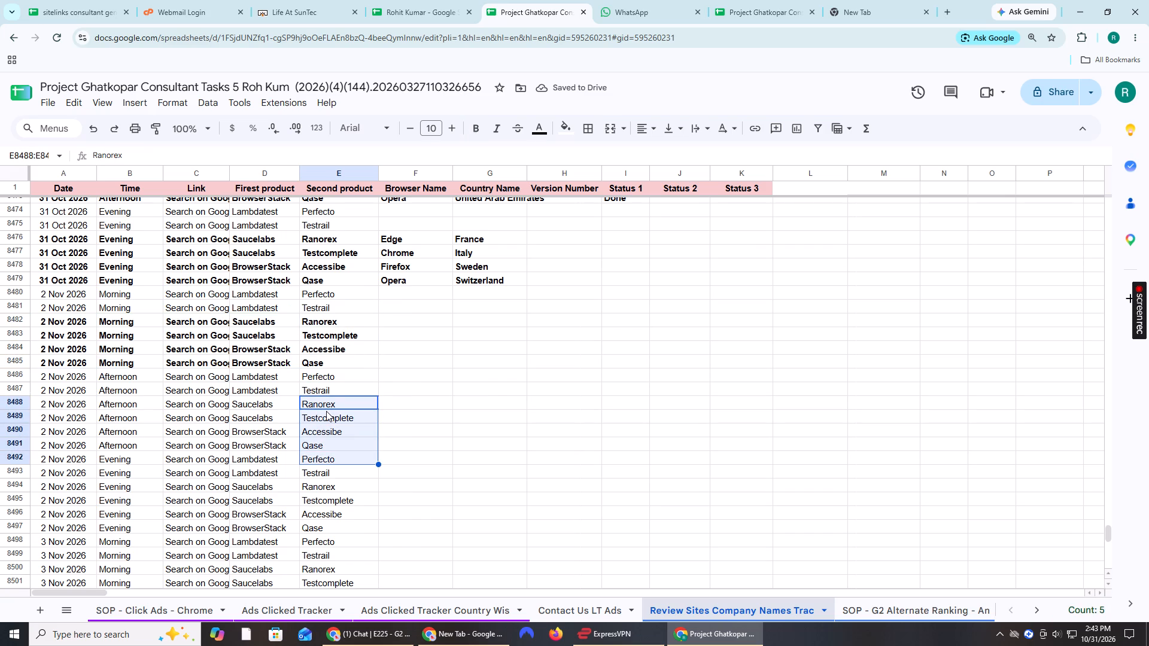
pyautogui.hotkey('shift', 'Up')
pyautogui.hotkey('shift', 'Left')
pyautogui.hotkey('shift', 'Left')
pyautogui.hotkey('shift', 'Left')
pyautogui.hotkey('shift', 'Left')
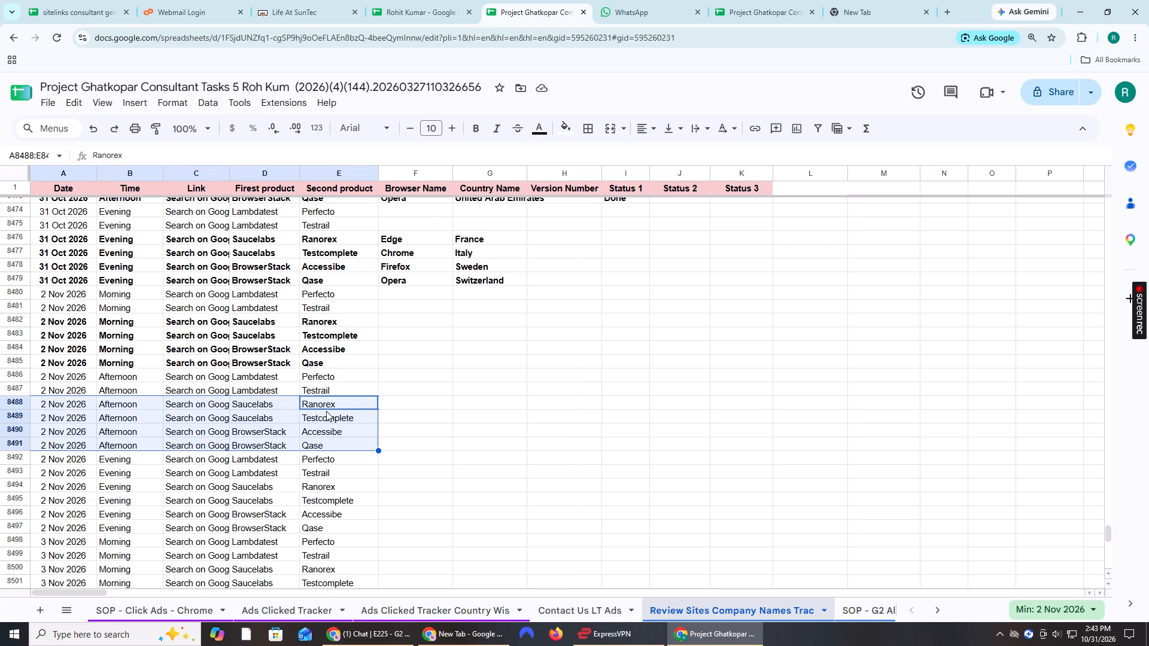
pyautogui.hotkey('ctrl', 'b')
# Bold the date through second product cells of the 2 Nov 2026 Evening rows from Ranorex to Qase.
pyautogui.scroll(-2, 344, 422)
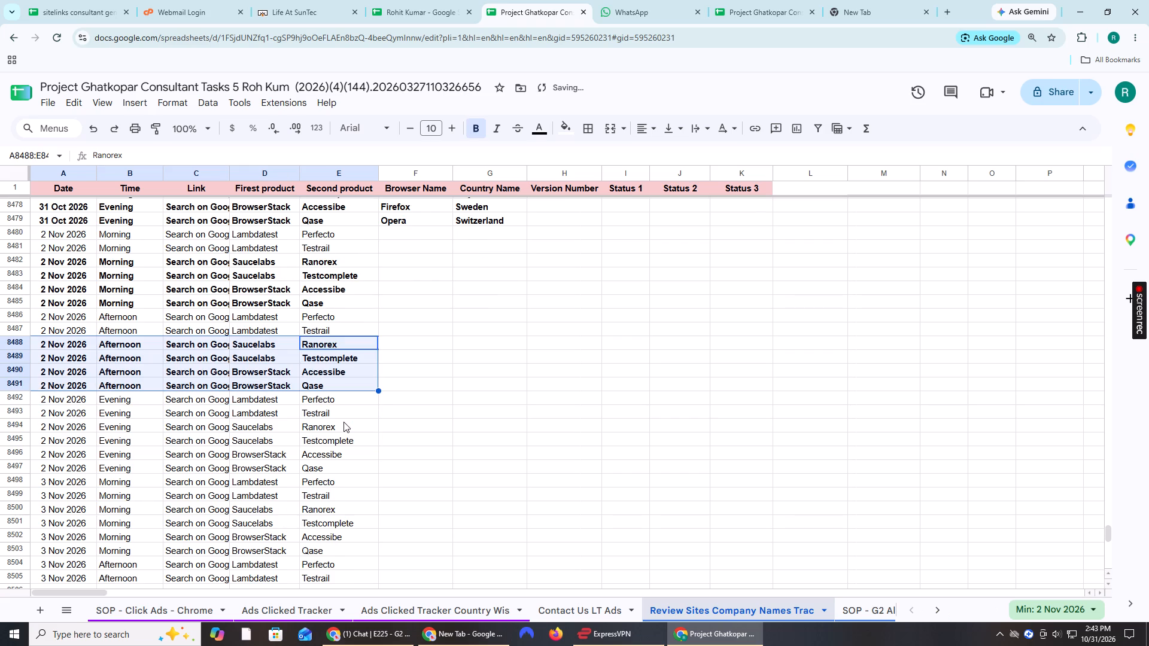
pyautogui.click(329, 370)
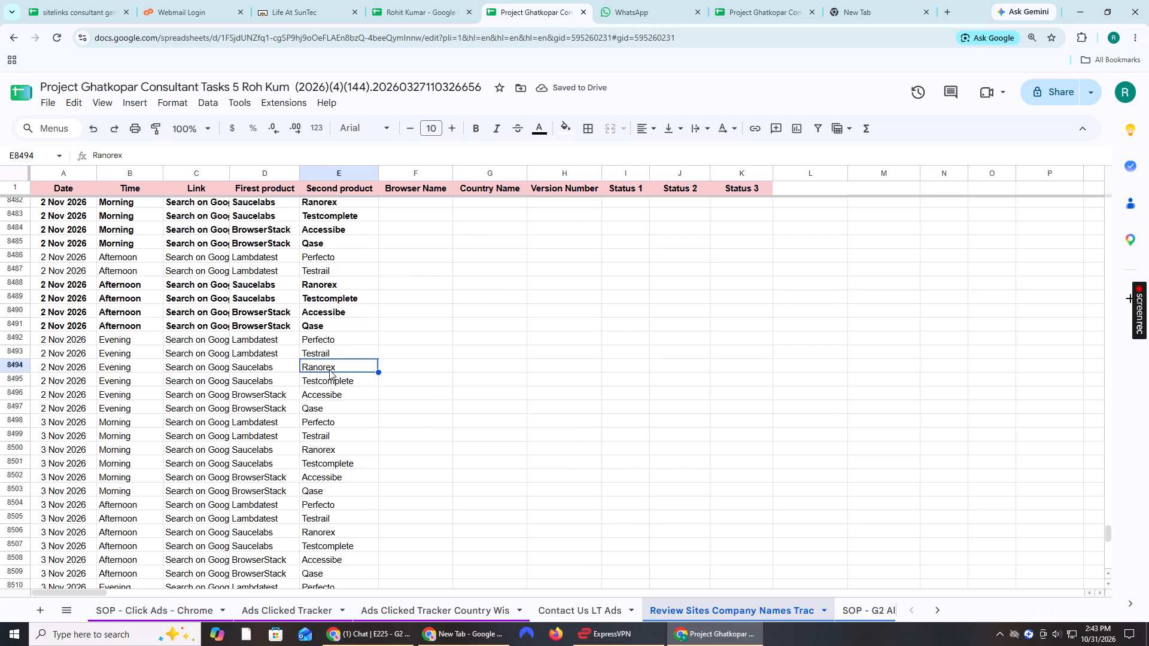
pyautogui.hotkey('shift', 'Down')
pyautogui.hotkey('shift', 'Down')
pyautogui.hotkey('shift', 'Down')
pyautogui.hotkey('shift', 'Left')
pyautogui.hotkey('shift', 'Left')
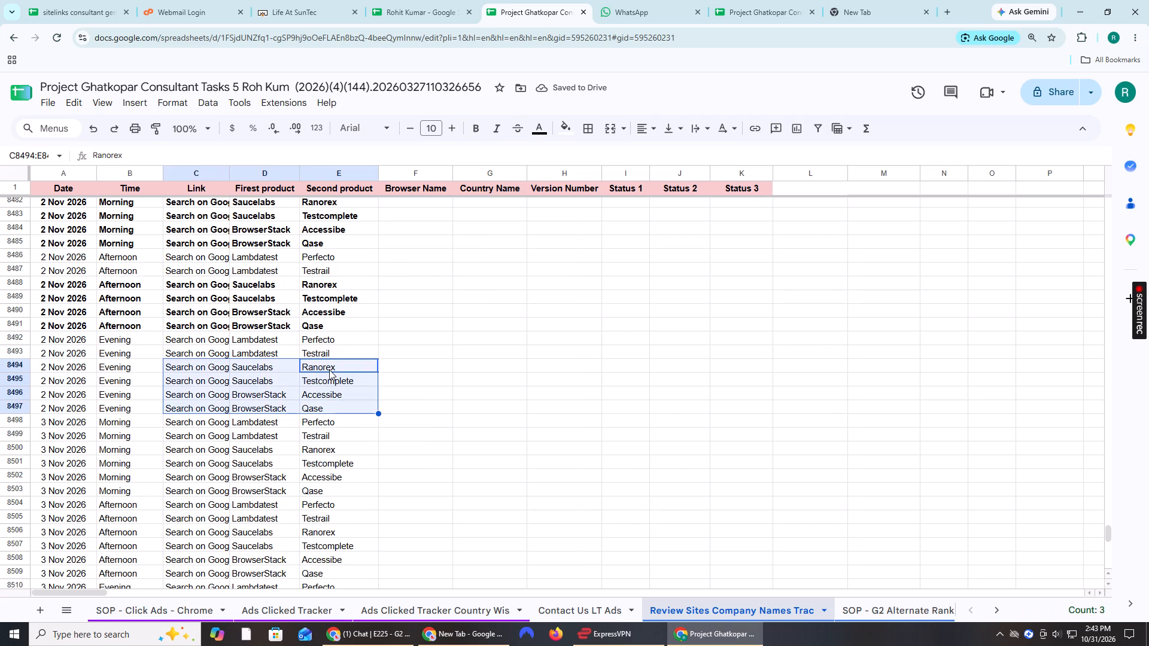
pyautogui.hotkey('shift', 'Left')
pyautogui.hotkey('shift', 'Left')
pyautogui.hotkey('ctrl', 'b')
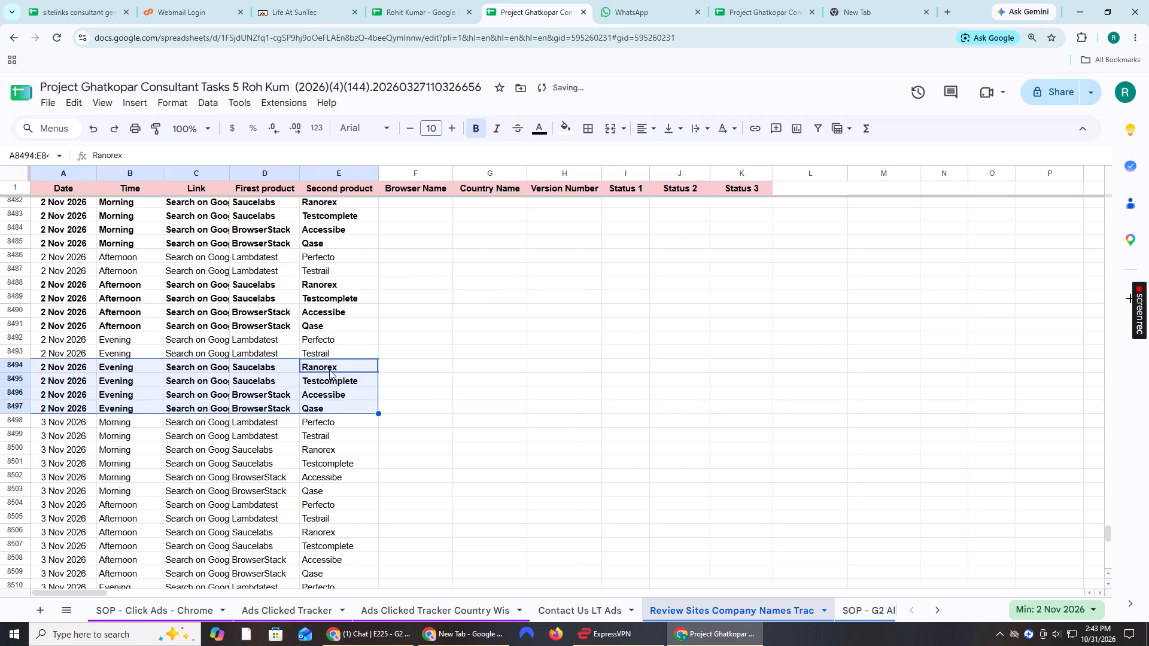
pyautogui.click(366, 425)
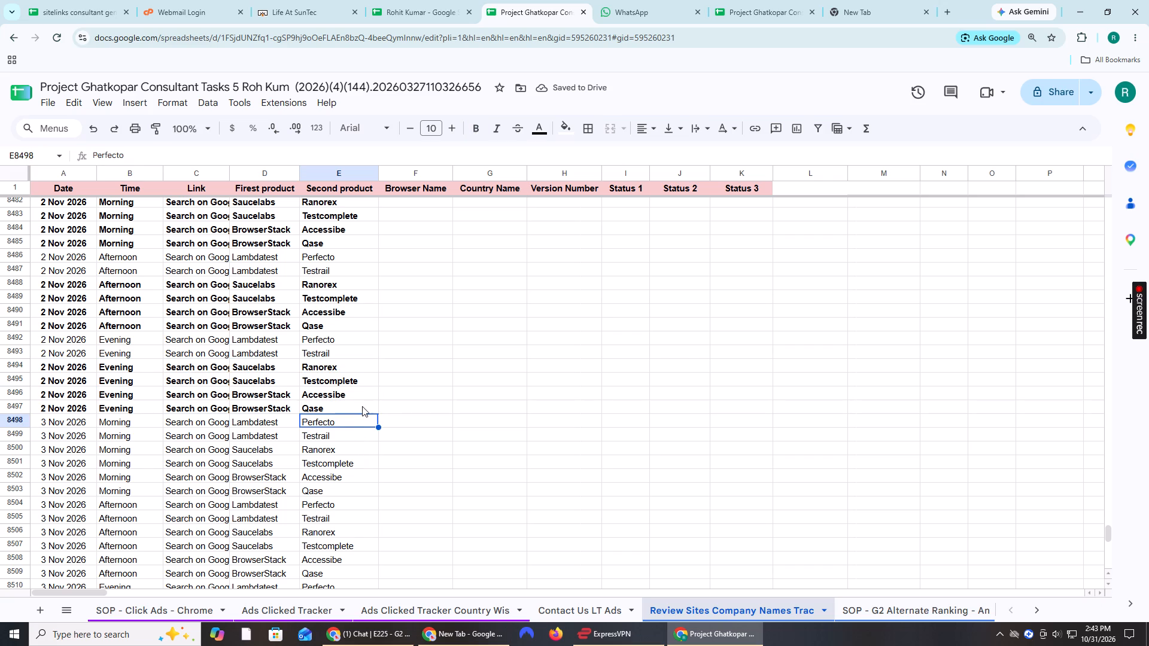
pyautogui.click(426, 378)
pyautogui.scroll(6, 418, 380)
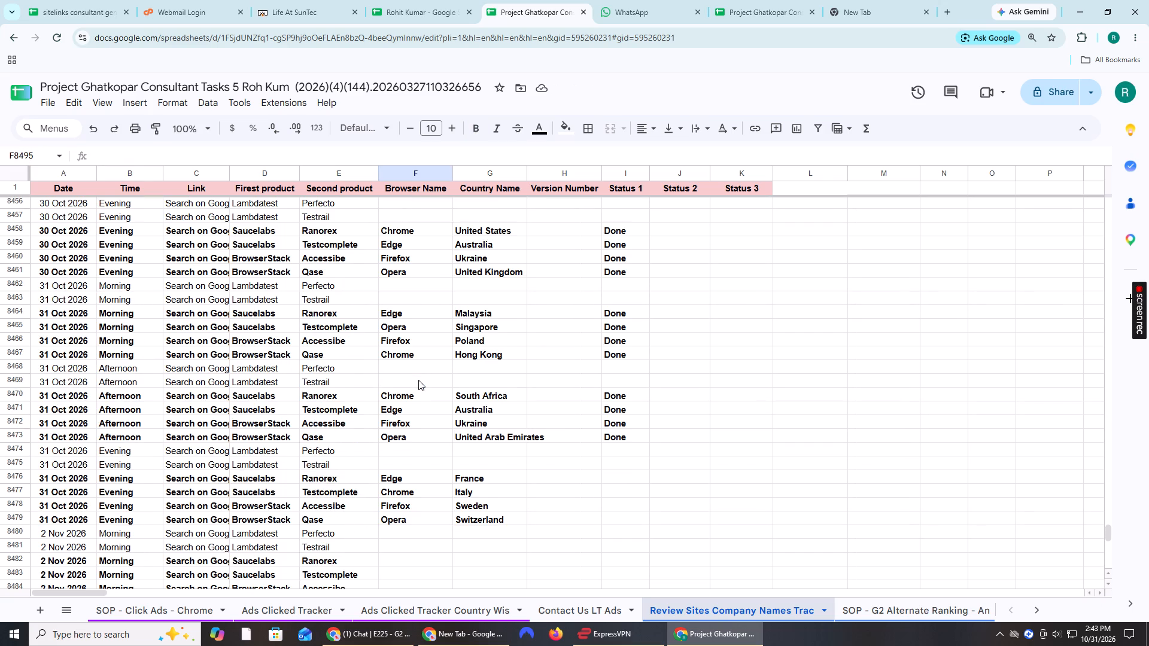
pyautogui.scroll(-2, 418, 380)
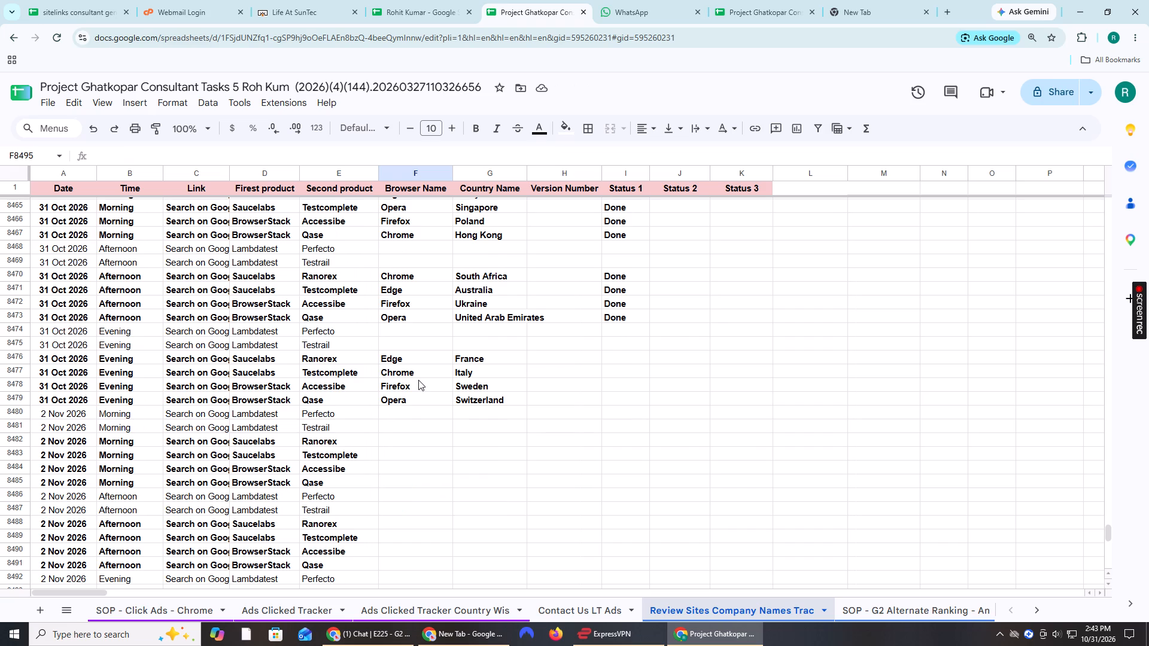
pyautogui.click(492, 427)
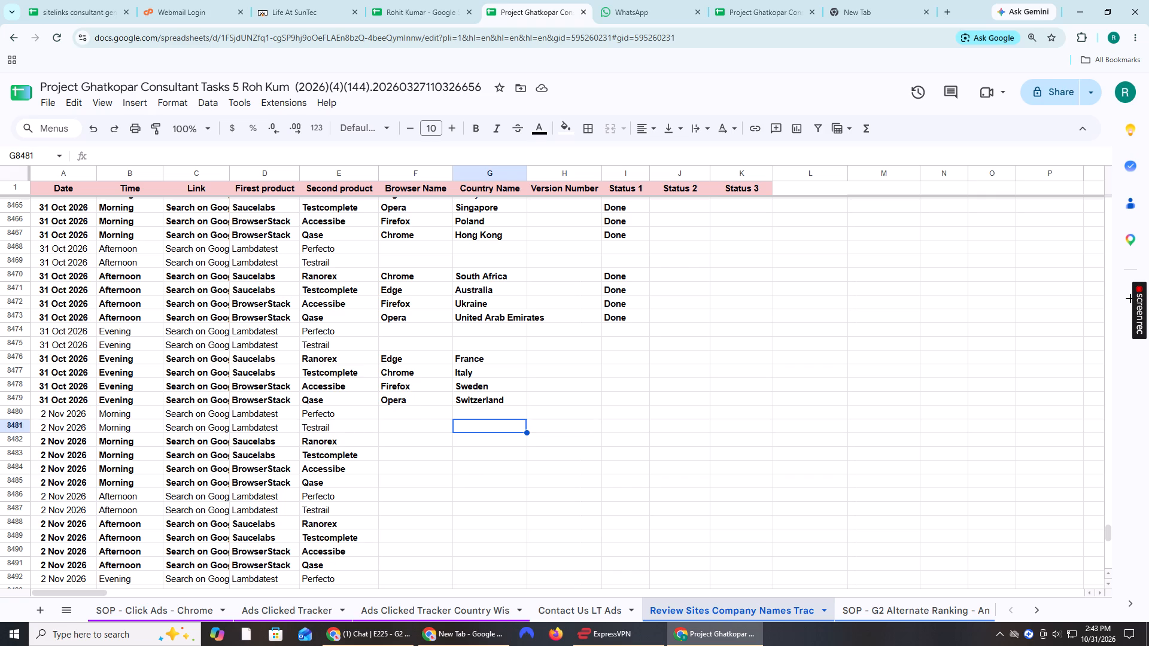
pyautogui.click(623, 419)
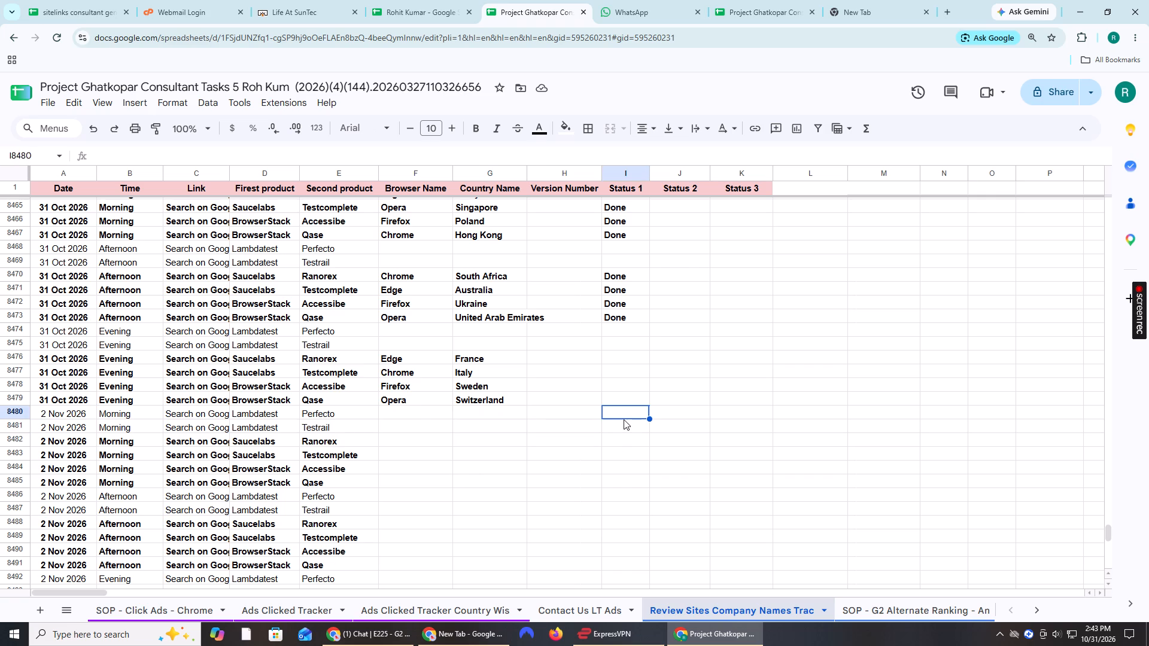
# Switch to the Chrome window with the sushi results, maximize it and open the bookmarked Data - HR Data spreadsheet in the blank tab.
pyautogui.click(463, 642)
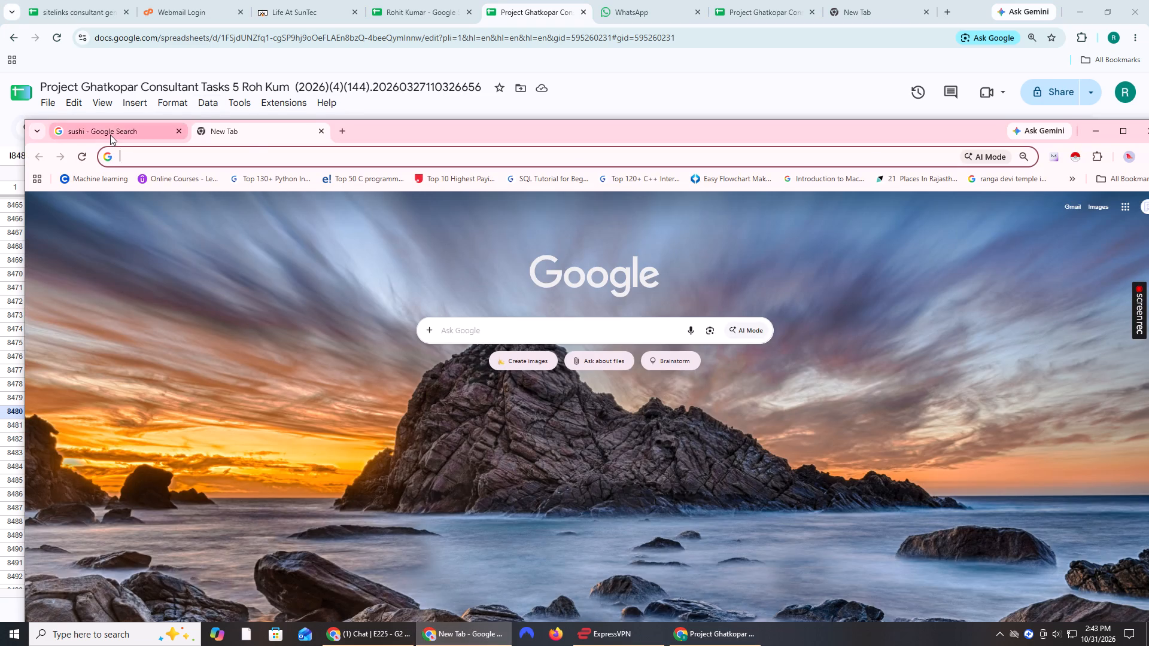
pyautogui.click(110, 135)
pyautogui.click(243, 136)
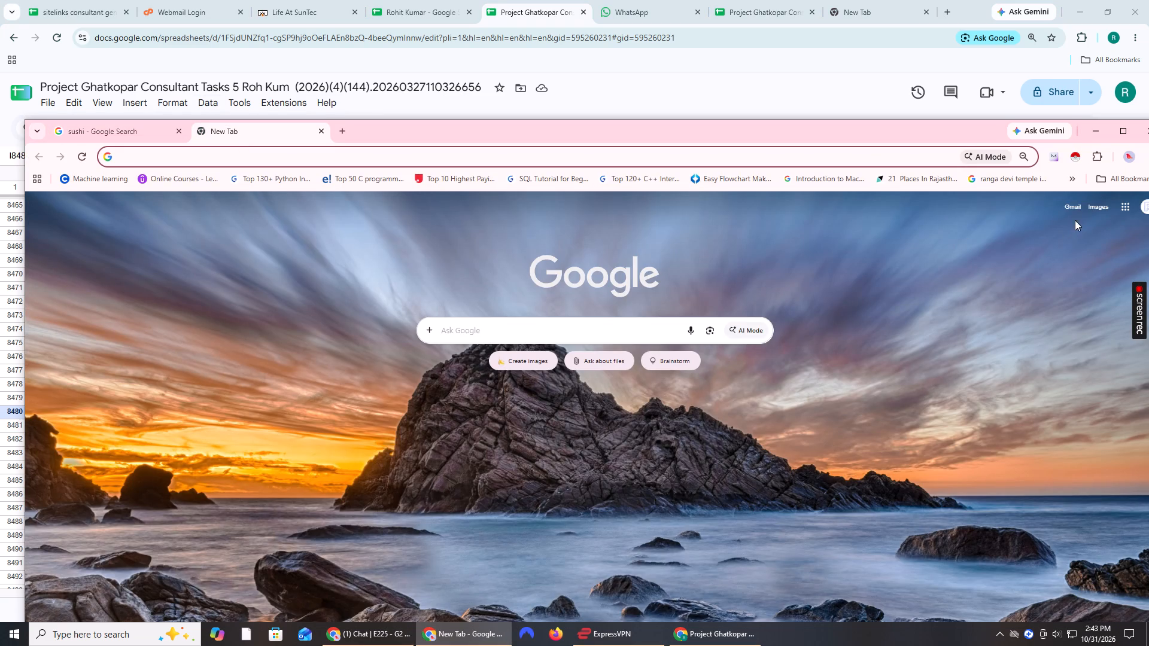
pyautogui.moveTo(871, 127); pyautogui.dragTo(732, 95)
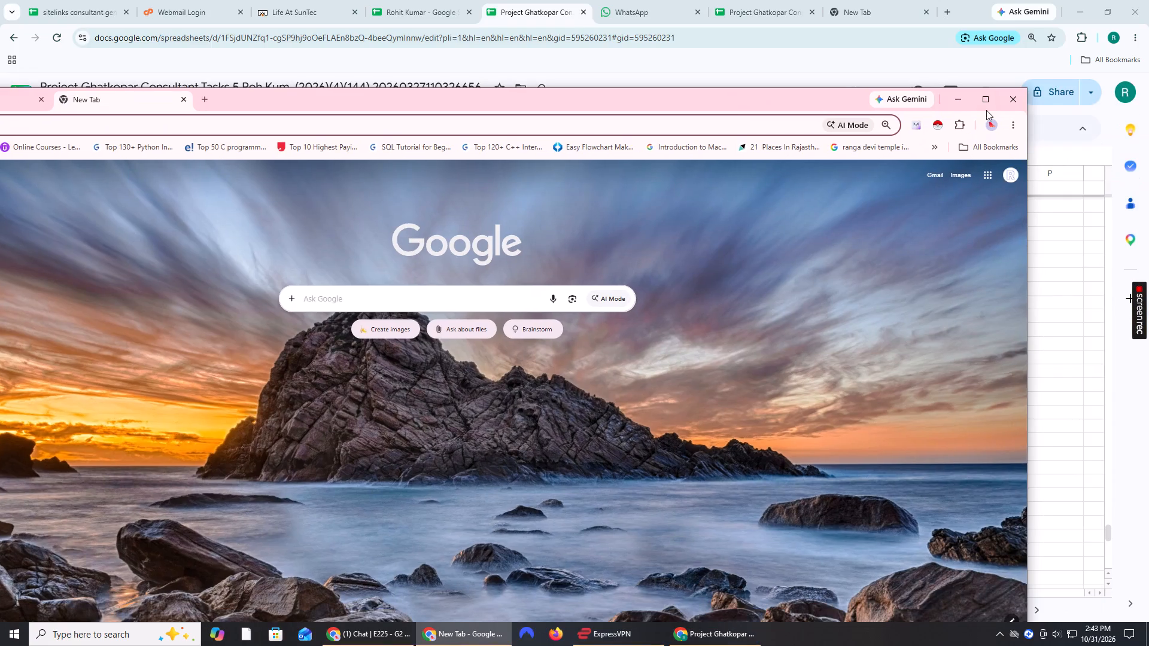
pyautogui.click(979, 106)
pyautogui.click(1108, 60)
pyautogui.scroll(-20, 966, 398)
pyautogui.scroll(-20, 966, 398)
pyautogui.scroll(-9, 966, 398)
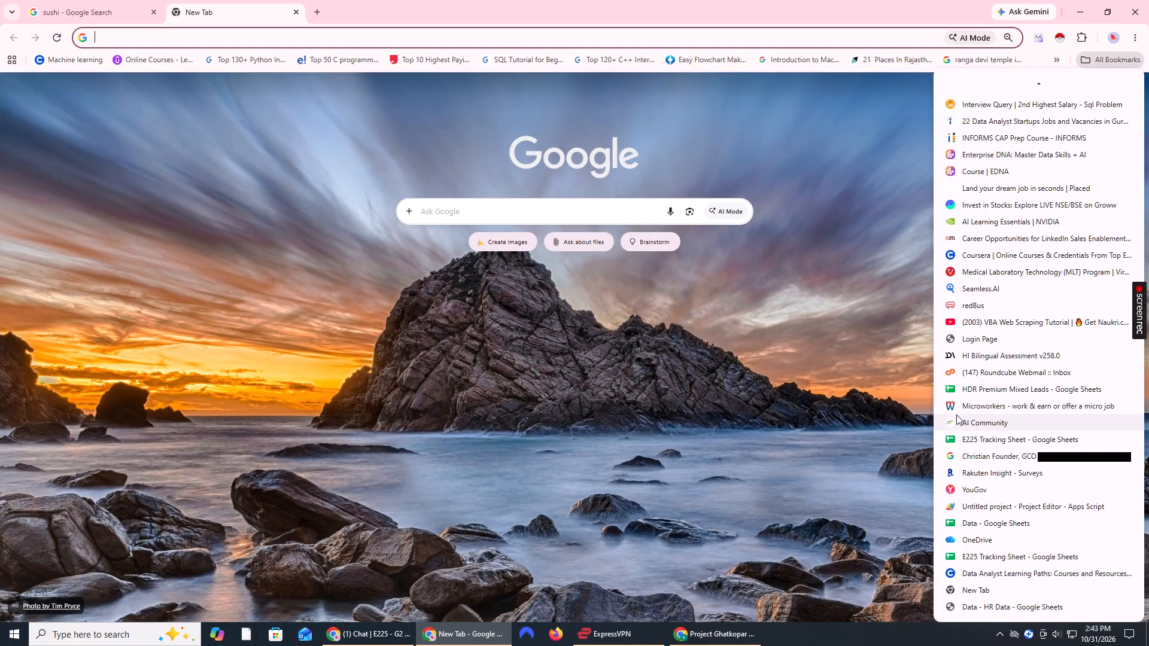
pyautogui.click(1008, 611)
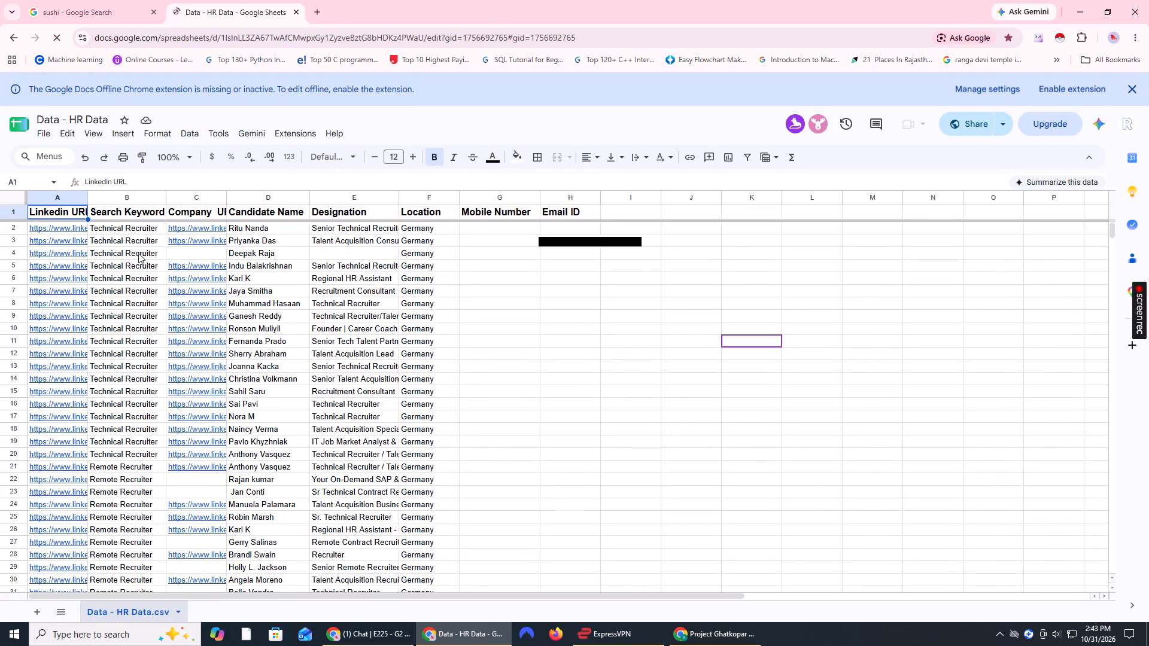
# Examine who else is viewing the HR Data spreadsheet and look through its candidate rows and contact columns.
pyautogui.click(120, 197)
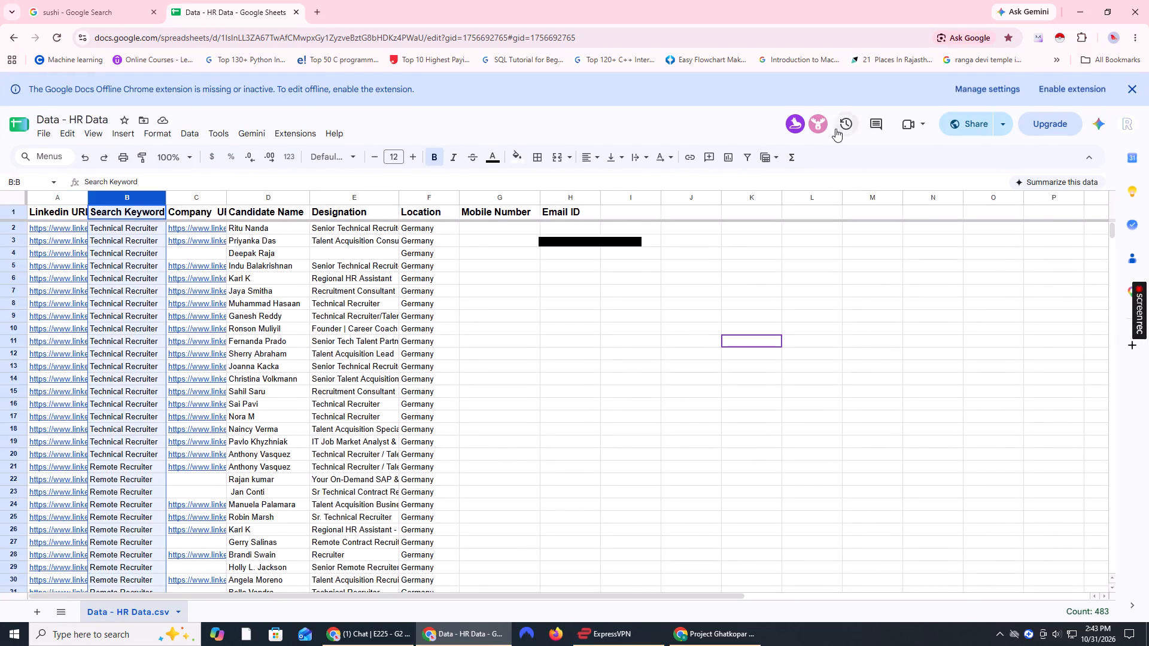
pyautogui.click(817, 126)
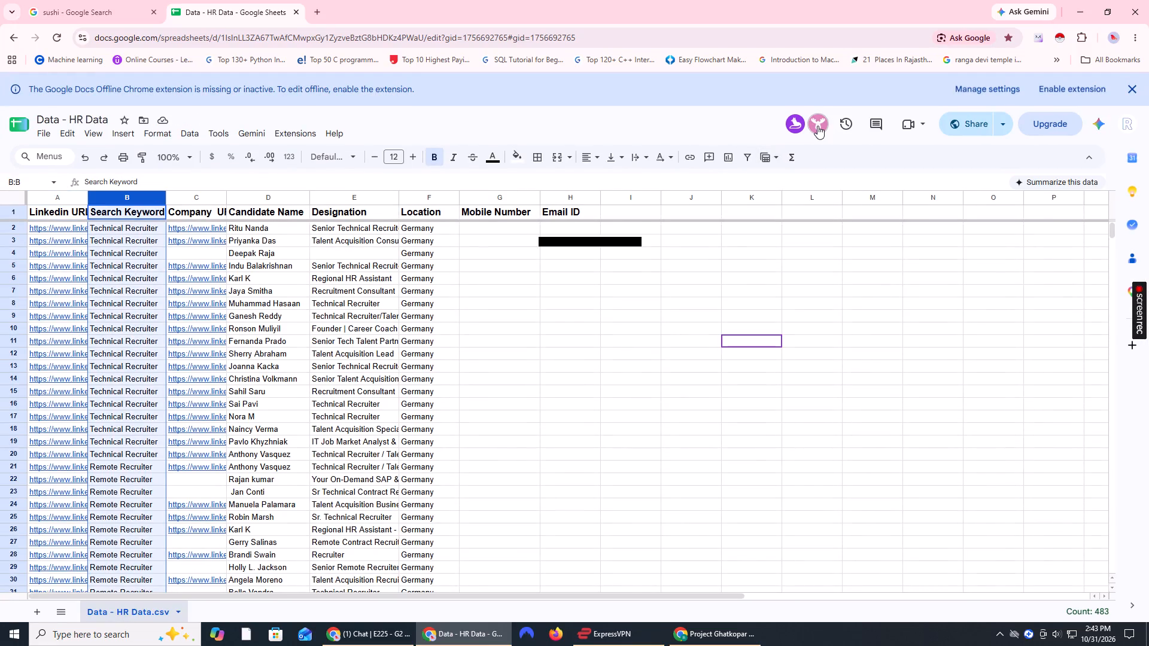
pyautogui.click(817, 126)
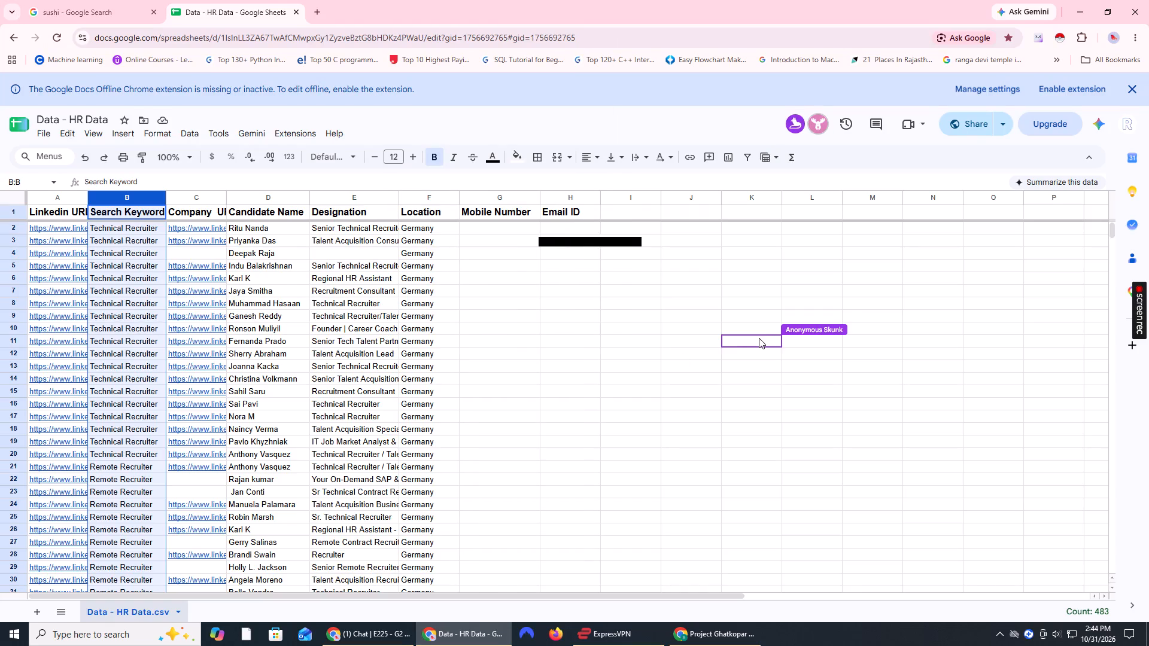
pyautogui.click(792, 126)
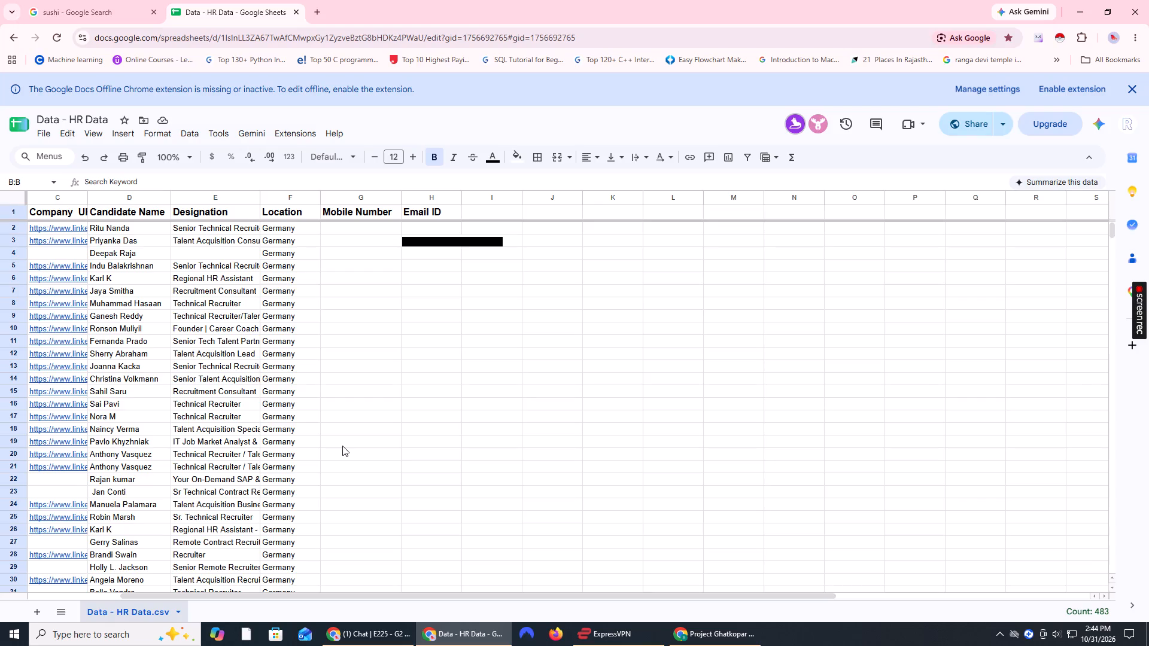
pyautogui.scroll(-11, 452, 438)
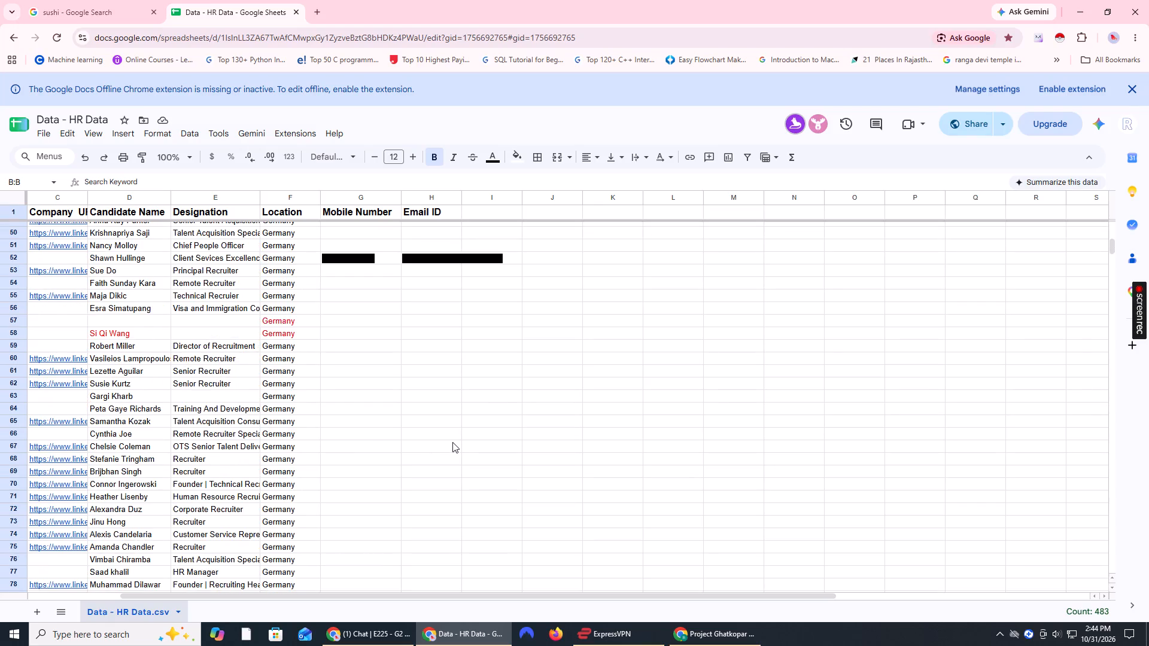
pyautogui.scroll(3, 452, 442)
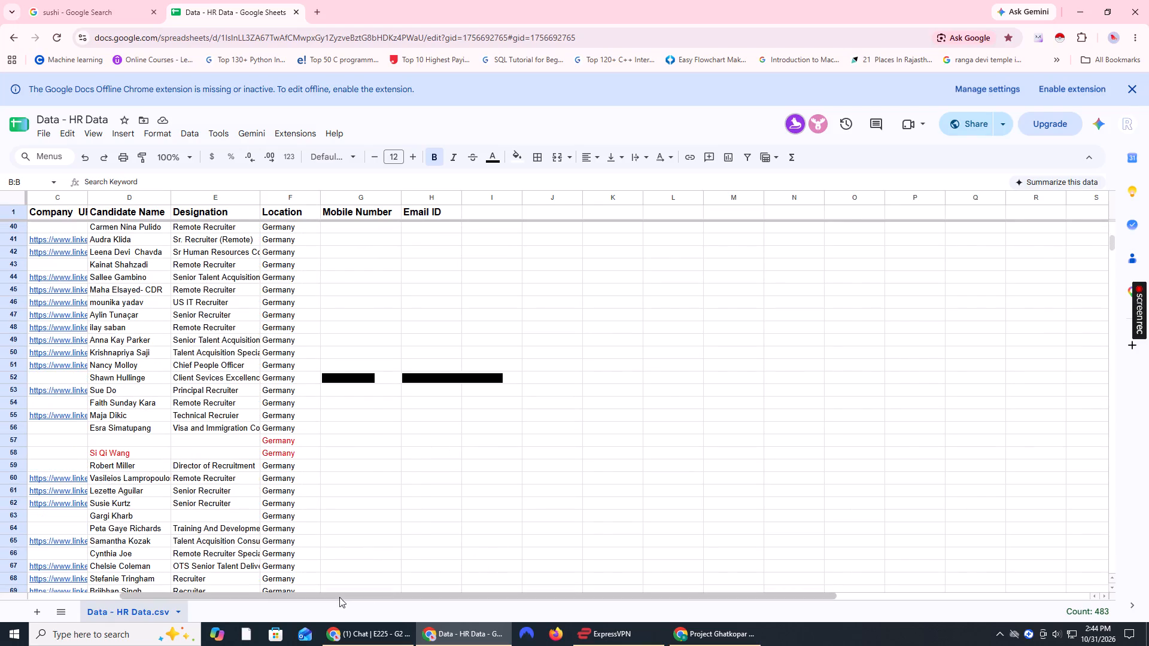
pyautogui.moveTo(339, 597); pyautogui.dragTo(46, 574)
pyautogui.click(566, 367)
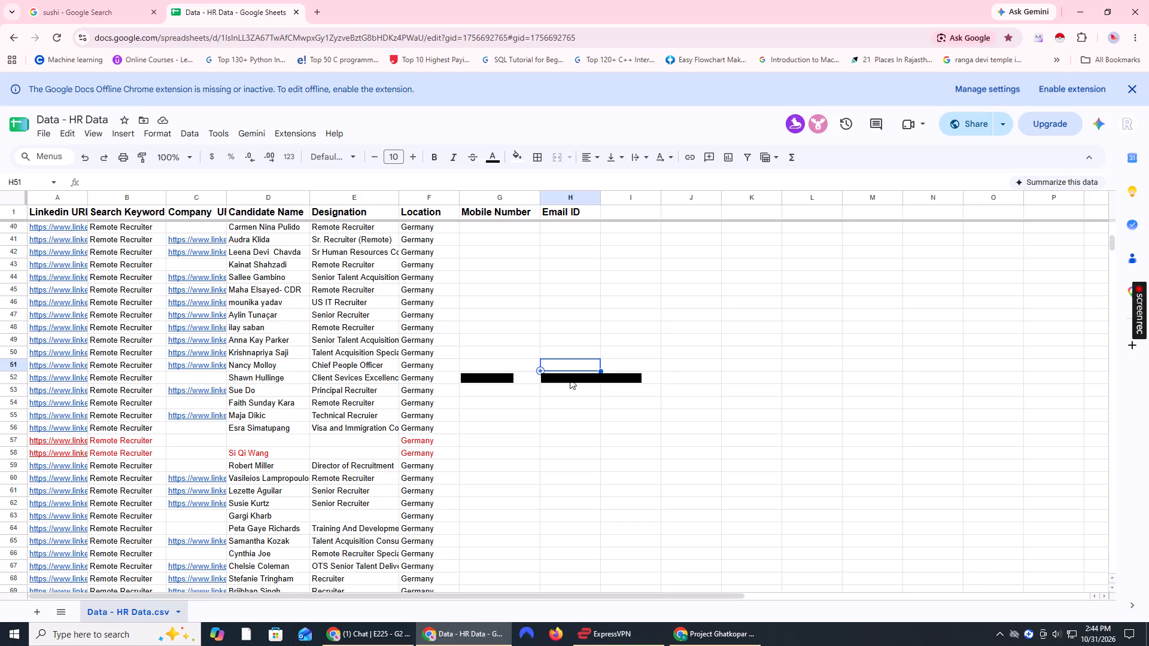
# Create a filter on the Search Keyword column that applies only to the current viewer.
pyautogui.click(113, 197)
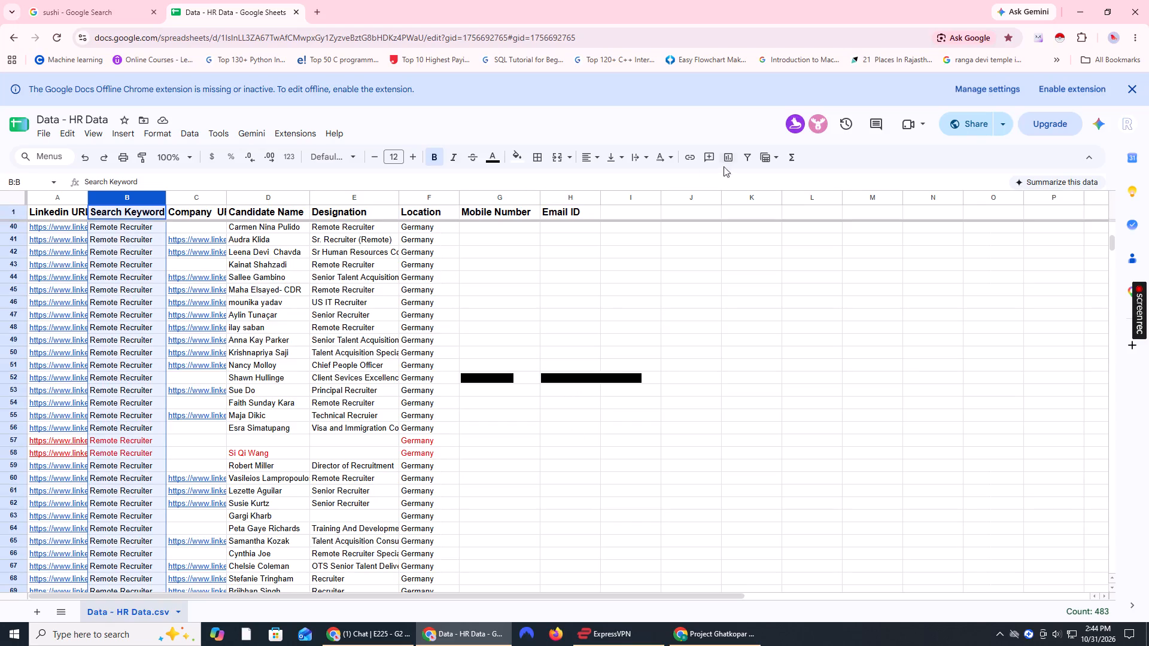
pyautogui.click(750, 163)
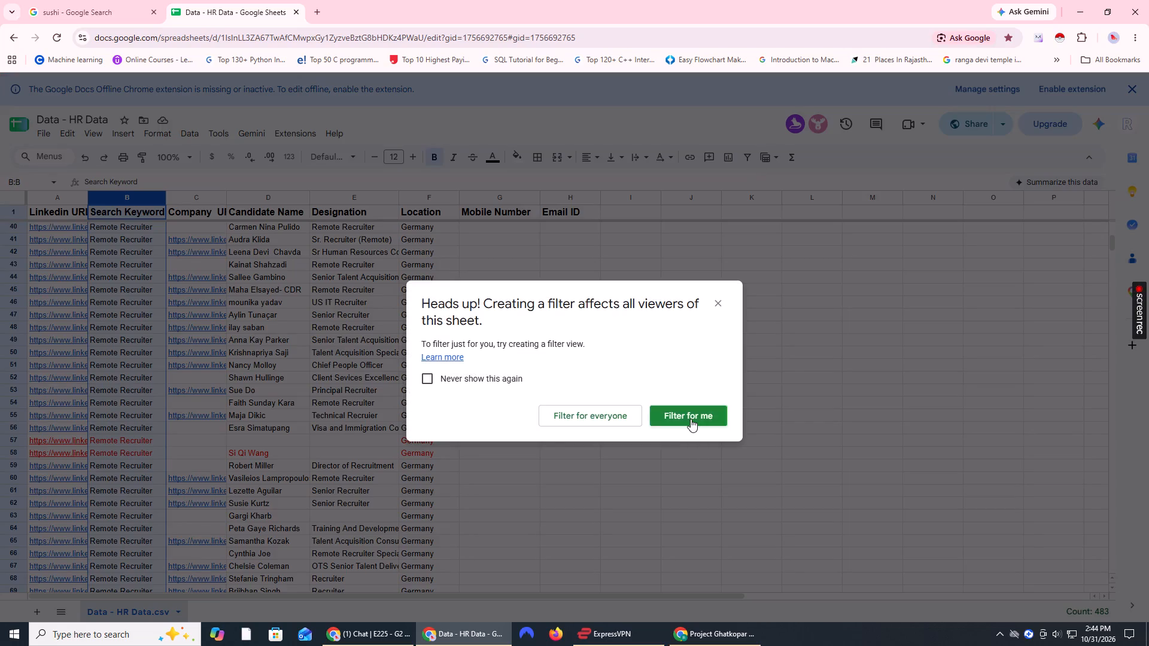
pyautogui.click(691, 419)
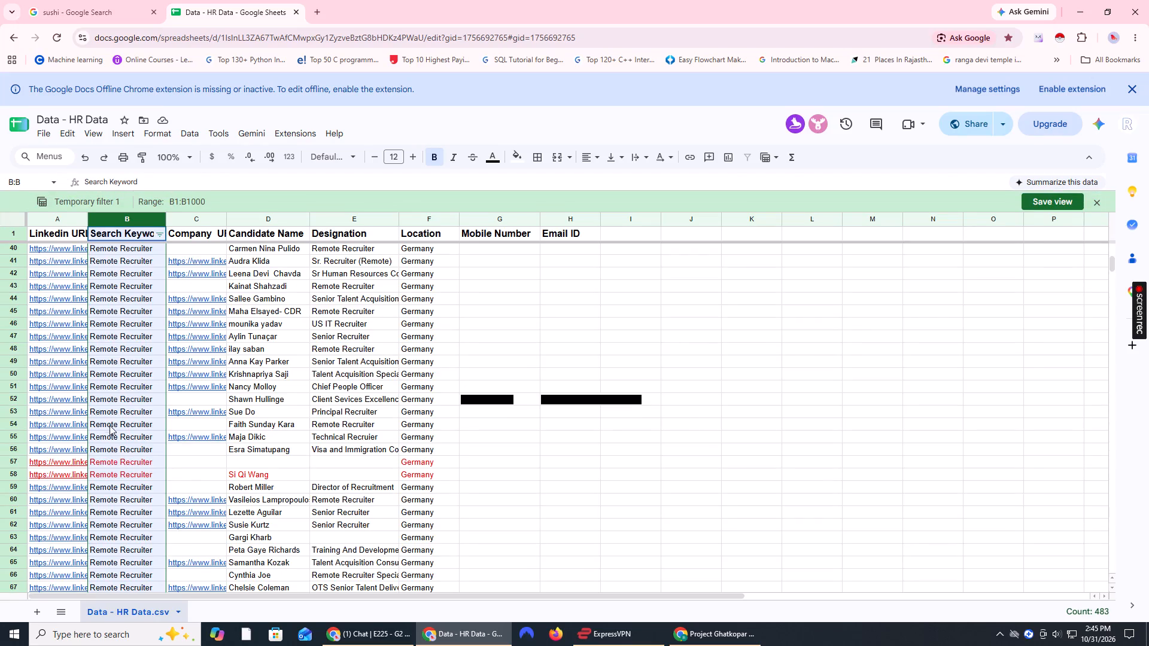
# Filter the Search Keyword column to show only the International Recruiter rows.
pyautogui.click(158, 237)
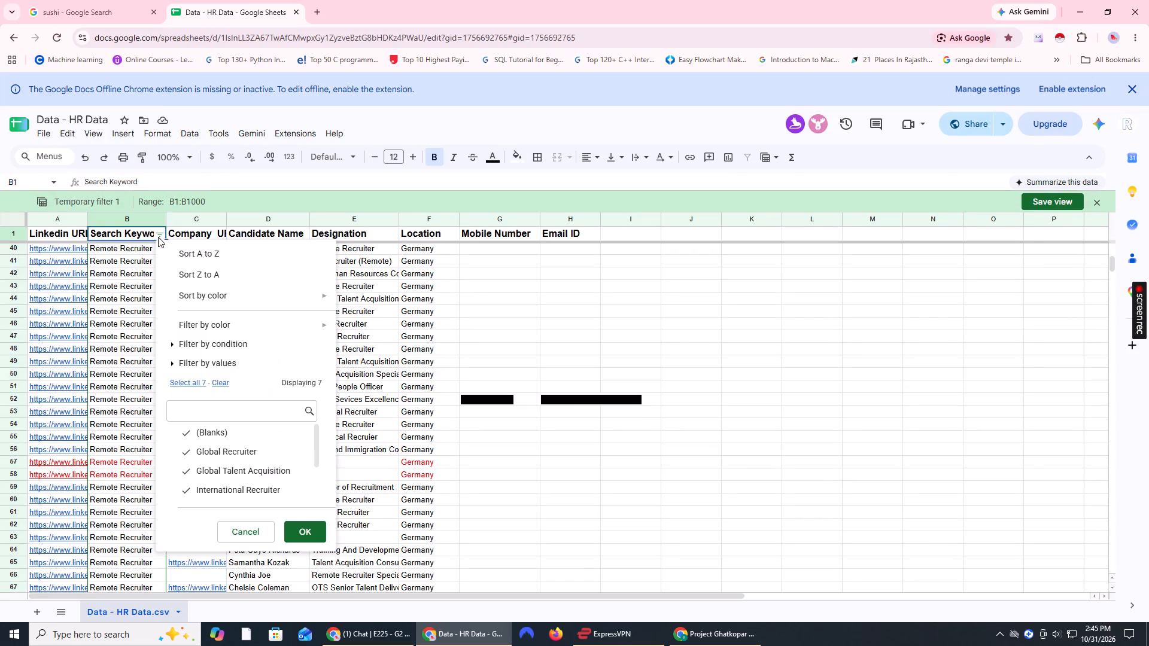
pyautogui.click(221, 381)
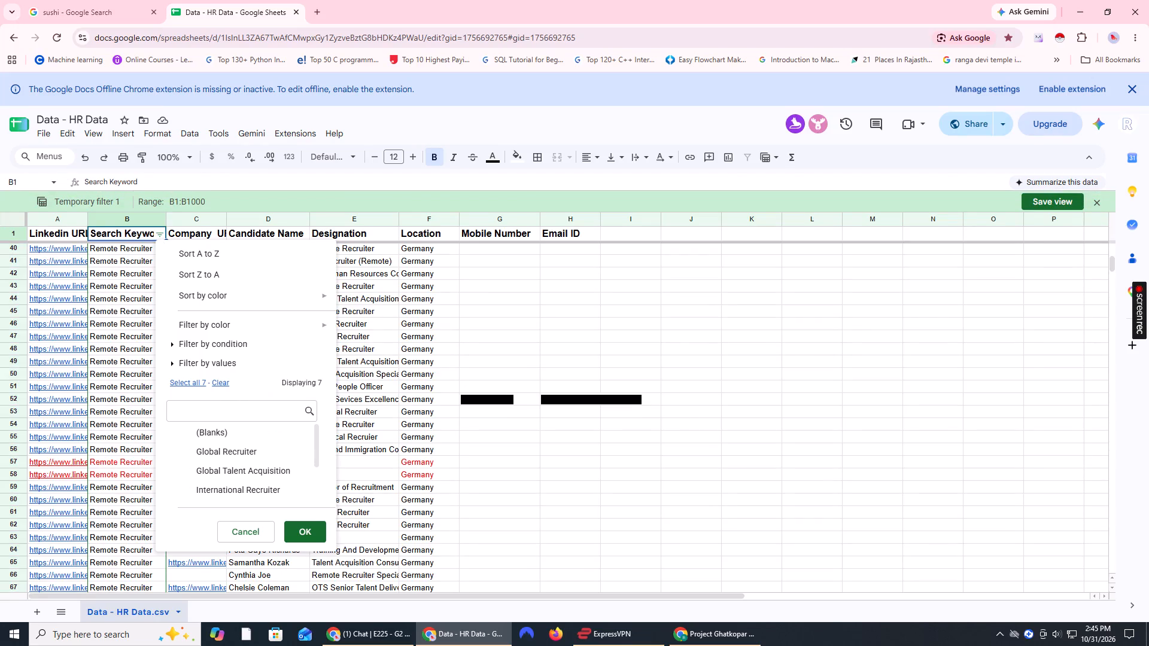
pyautogui.click(200, 412)
pyautogui.write('in')
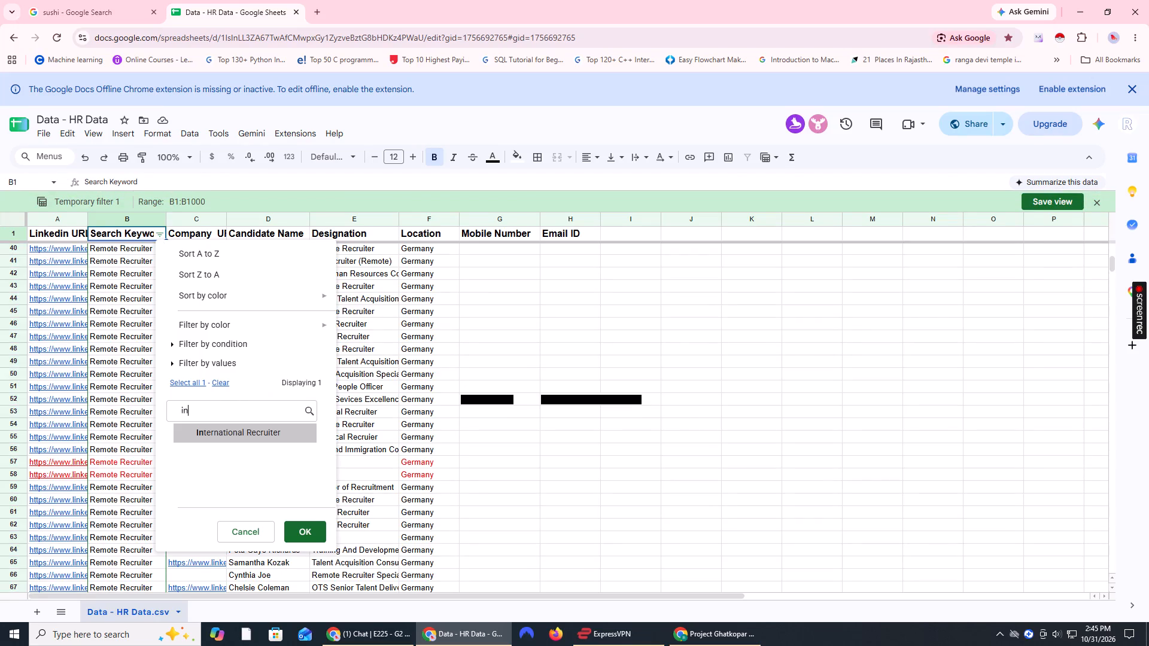
pyautogui.click(202, 435)
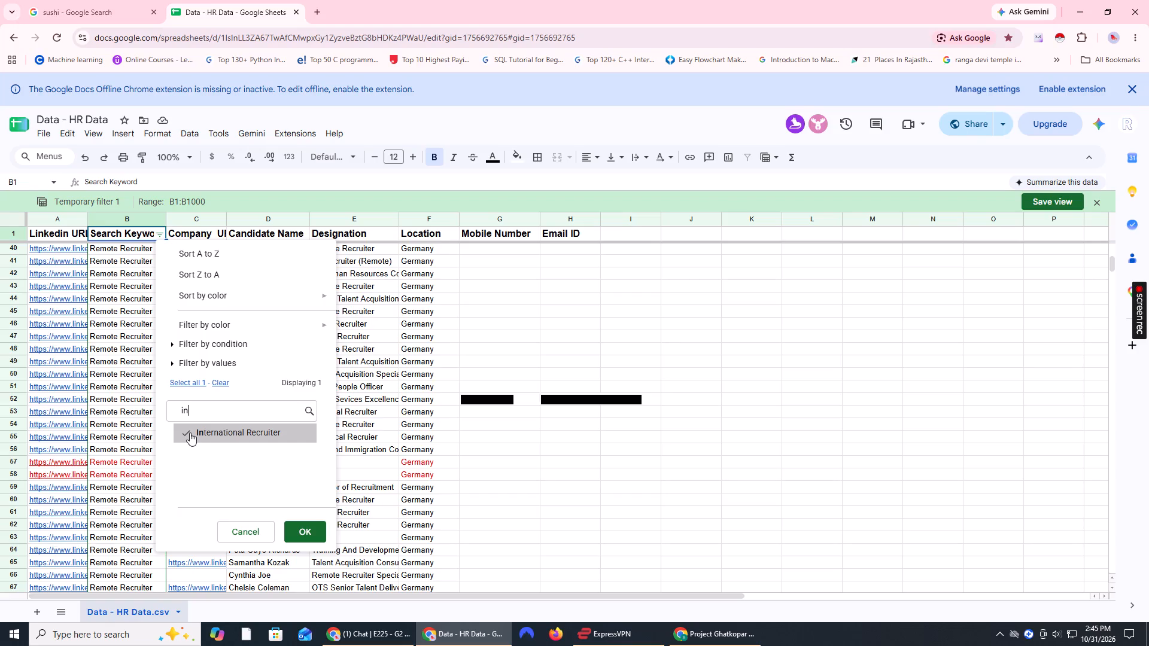
pyautogui.click(300, 533)
pyautogui.scroll(1, 282, 480)
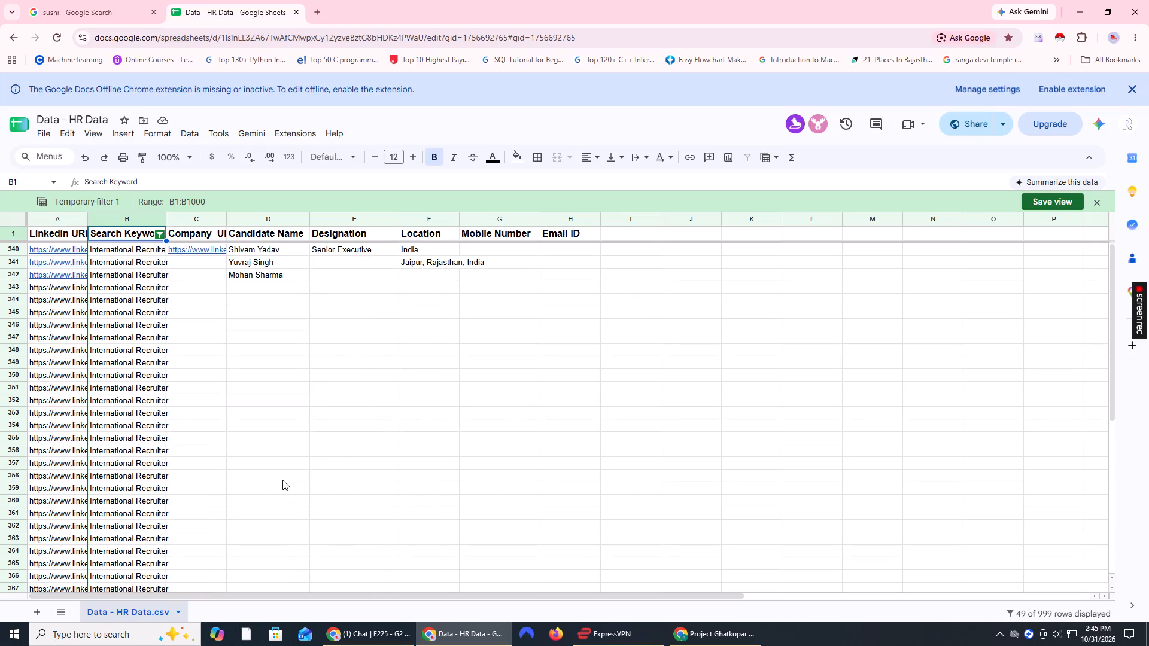
pyautogui.scroll(1, 282, 480)
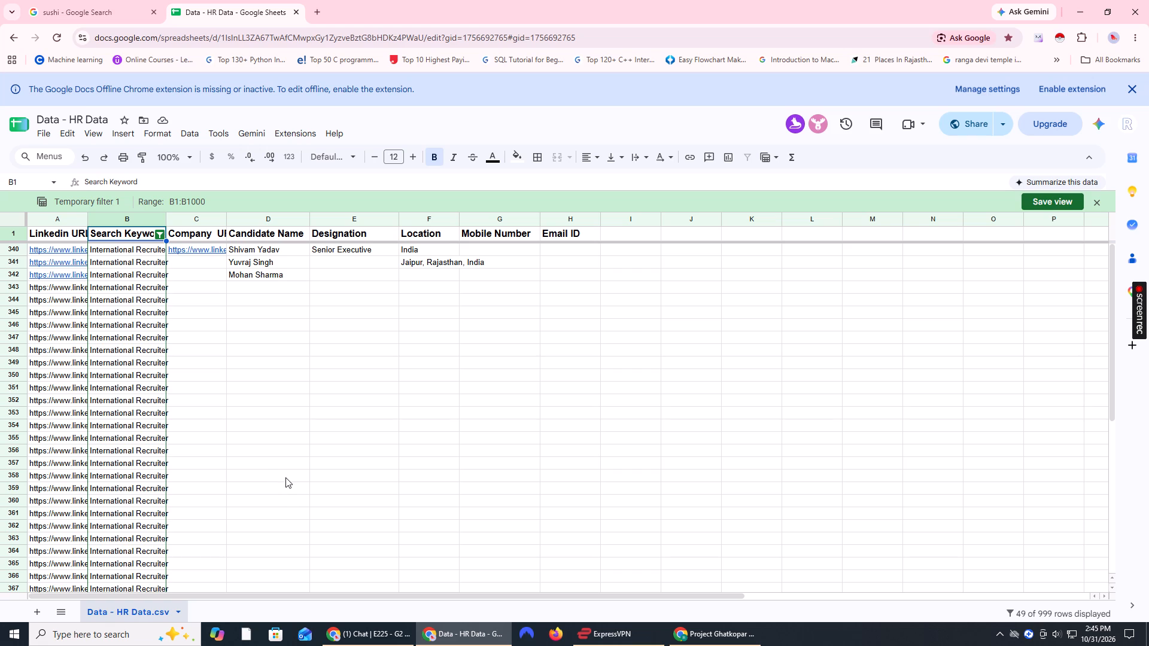
# Turn the LinkedIn URL in row 343 into a working link and open the candidate's profile.
pyautogui.click(242, 288)
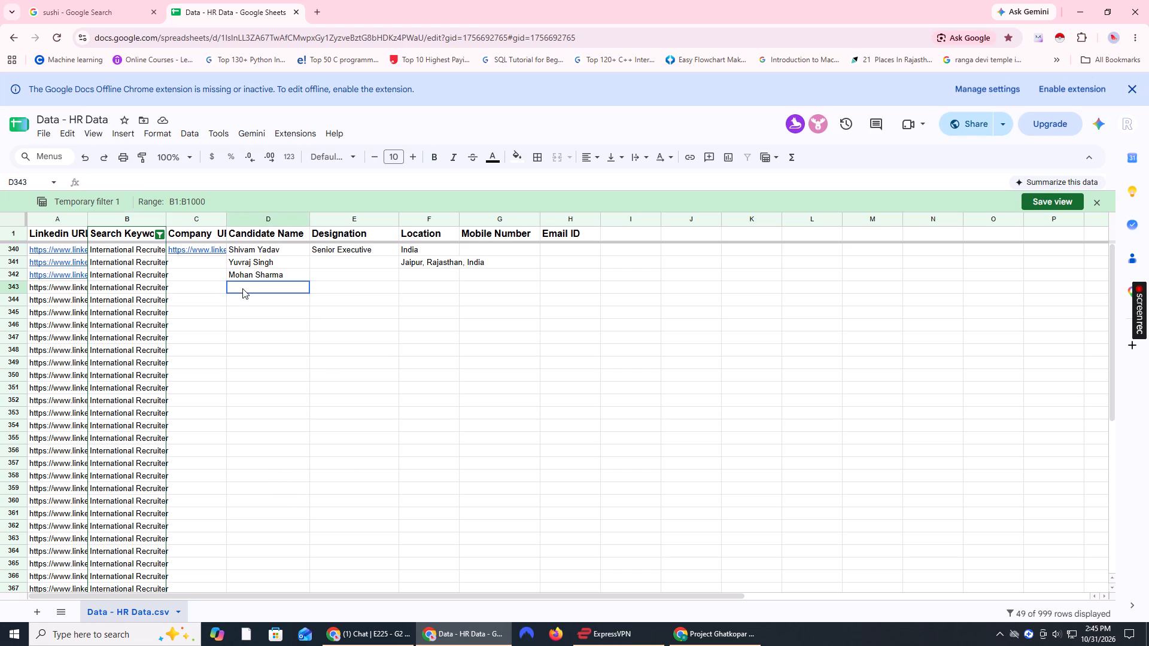
pyautogui.doubleClick(53, 289)
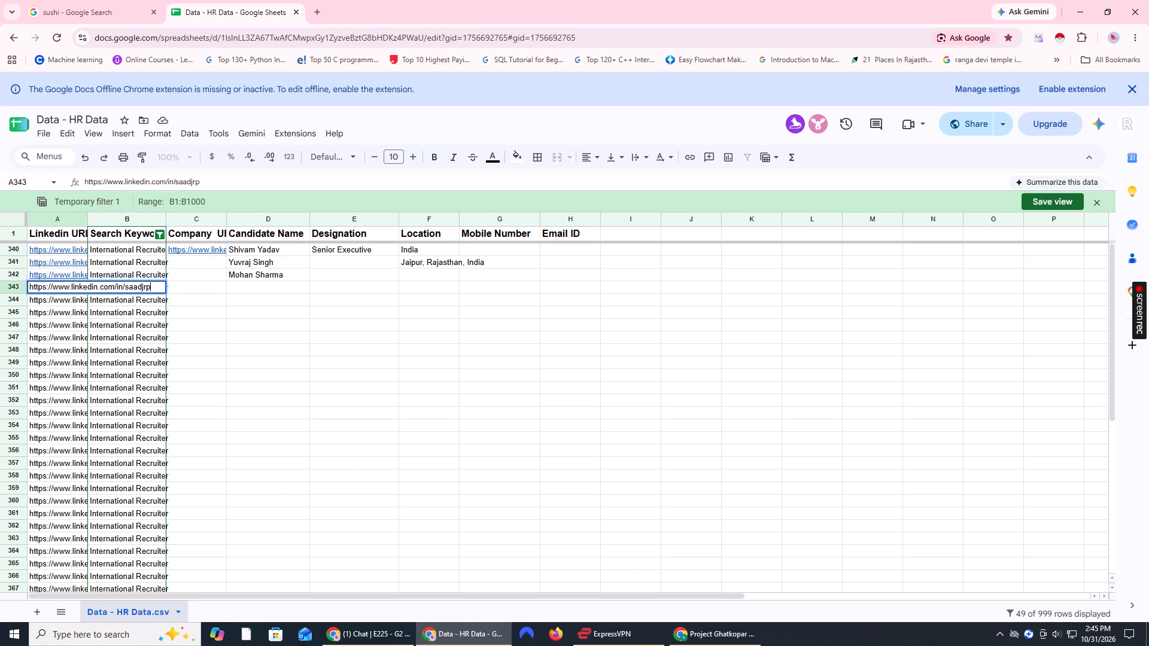
pyautogui.press('Return')
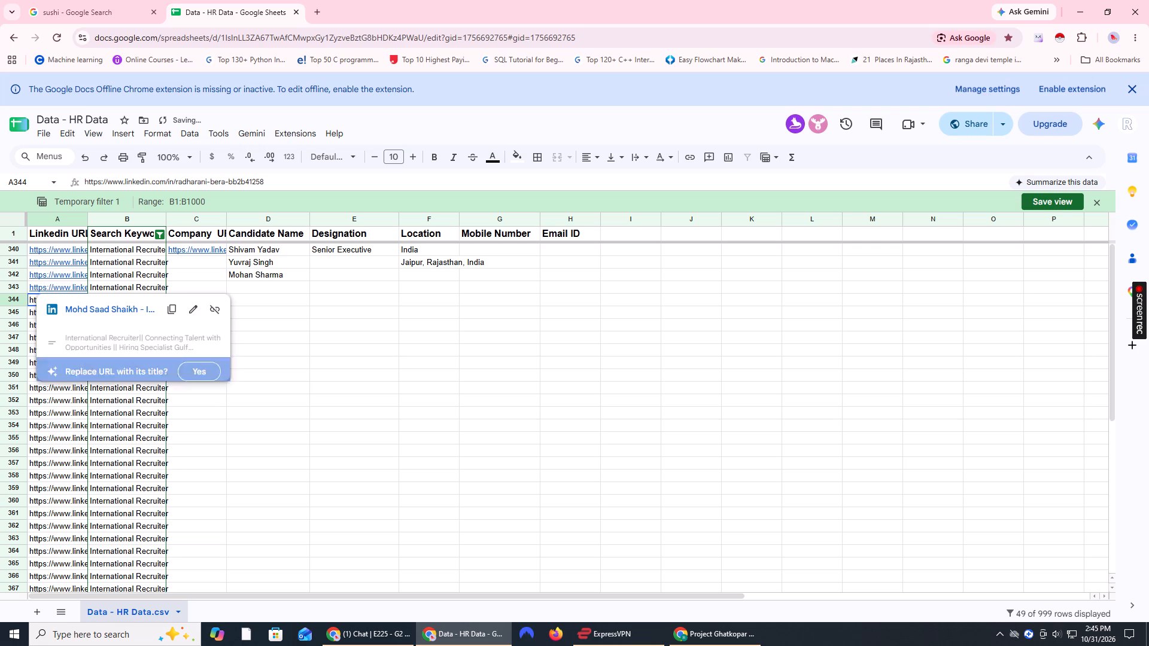
pyautogui.click(239, 284)
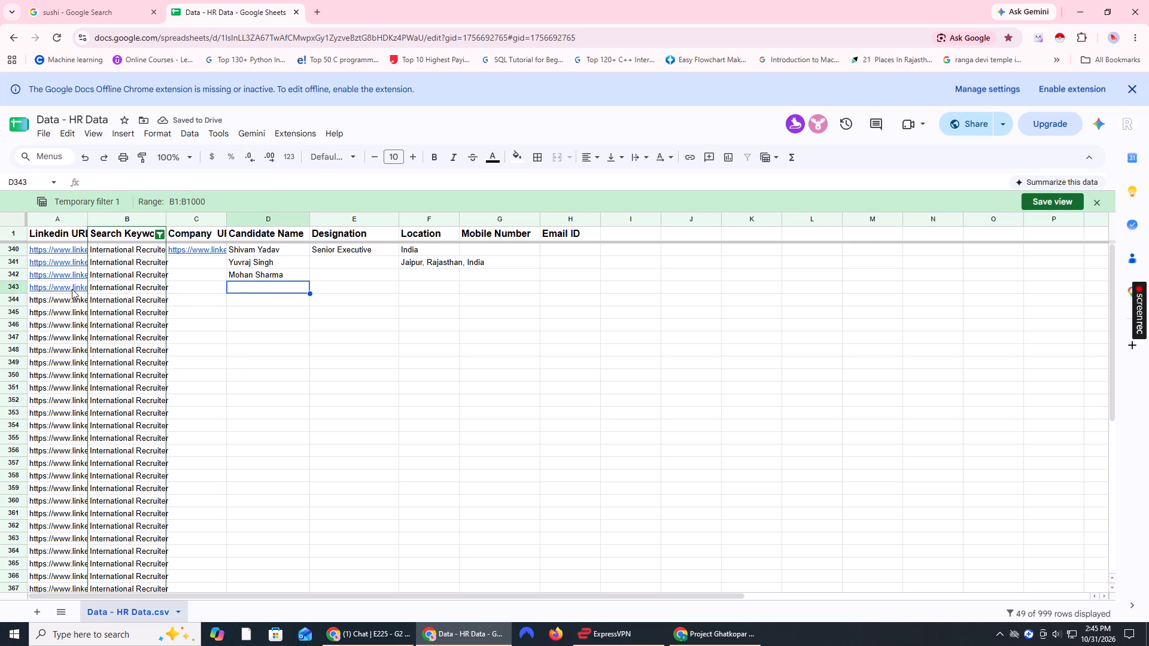
pyautogui.click(72, 289)
pyautogui.click(82, 310)
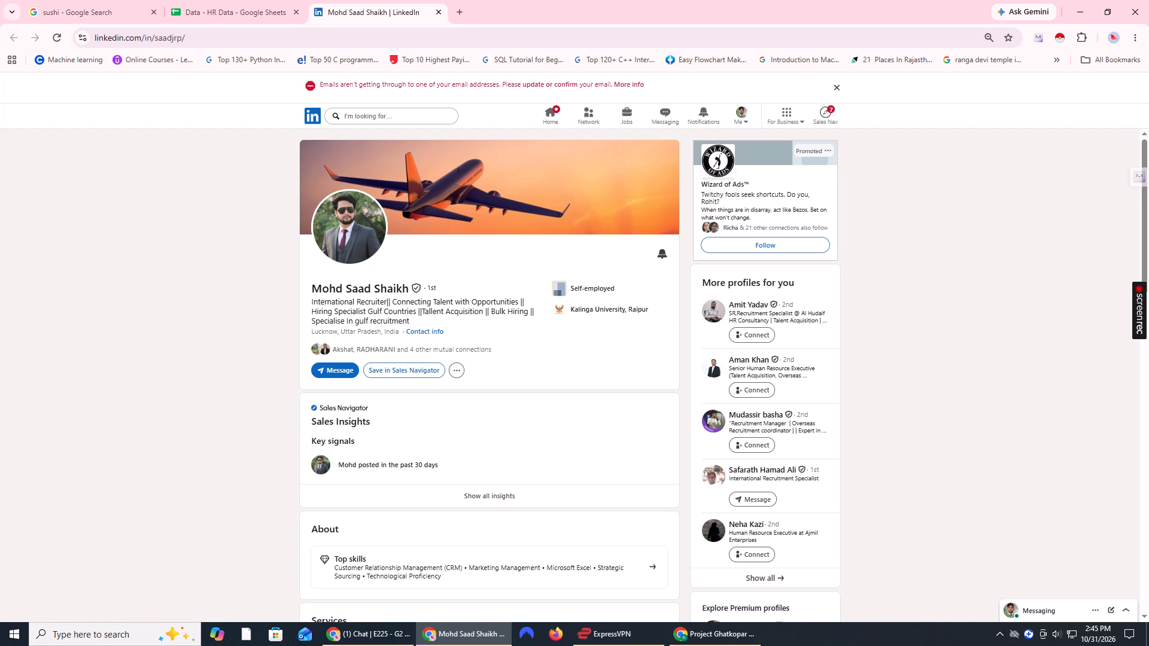
# Copy the candidate's name from the LinkedIn profile into the Candidate Name cell of row 343.
pyautogui.moveTo(303, 290); pyautogui.dragTo(415, 289)
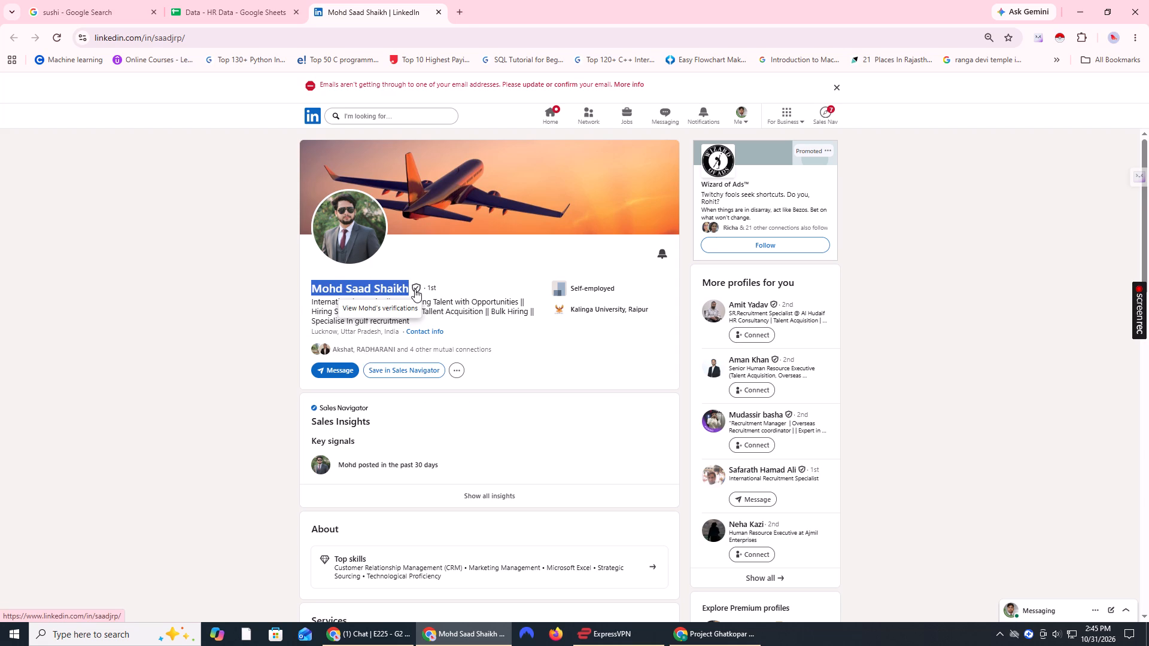
pyautogui.hotkey('ctrl', 'c')
pyautogui.click(170, 305)
pyautogui.click(235, 0)
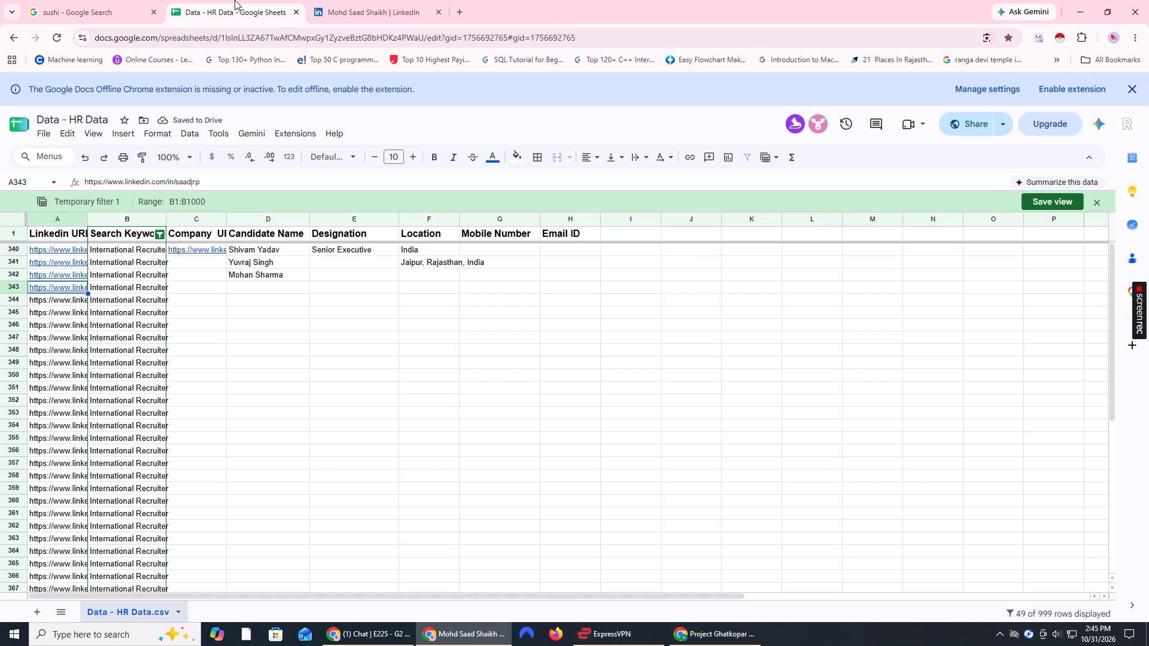
pyautogui.doubleClick(254, 288)
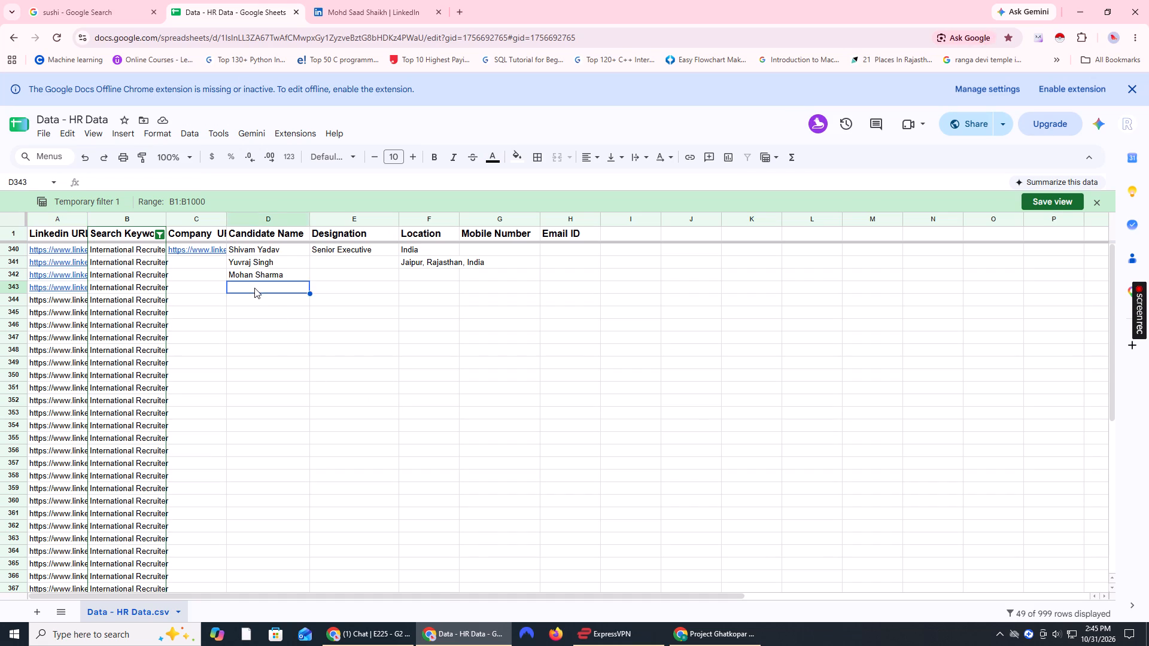
pyautogui.hotkey('ctrl', 'v')
pyautogui.press('Return')
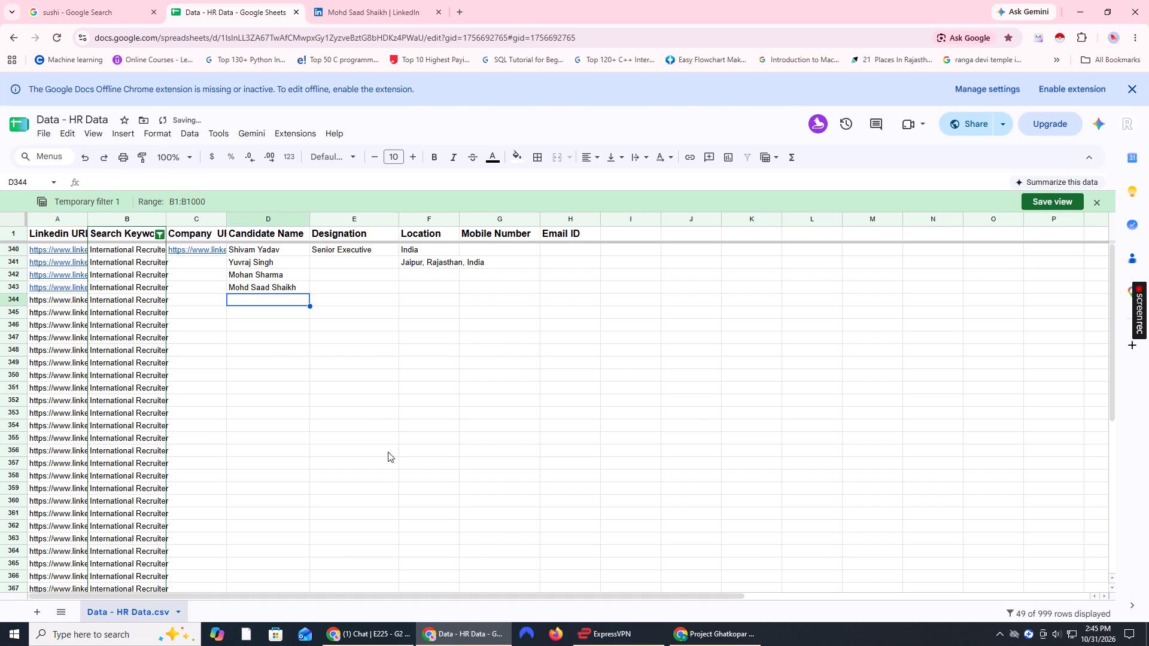
# Copy the current job title Recruitment Specialist from the profile's Experience section into the Designation cell of row 343.
pyautogui.click(390, 0)
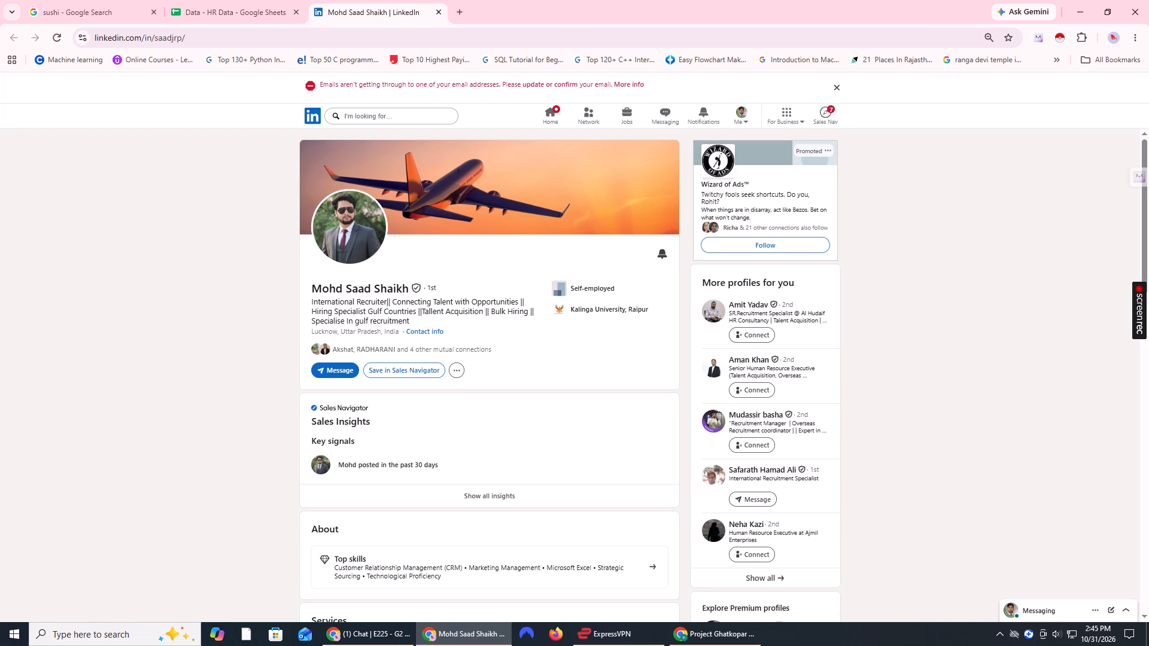
pyautogui.moveTo(400, 333); pyautogui.dragTo(389, 334)
pyautogui.scroll(-9, 366, 337)
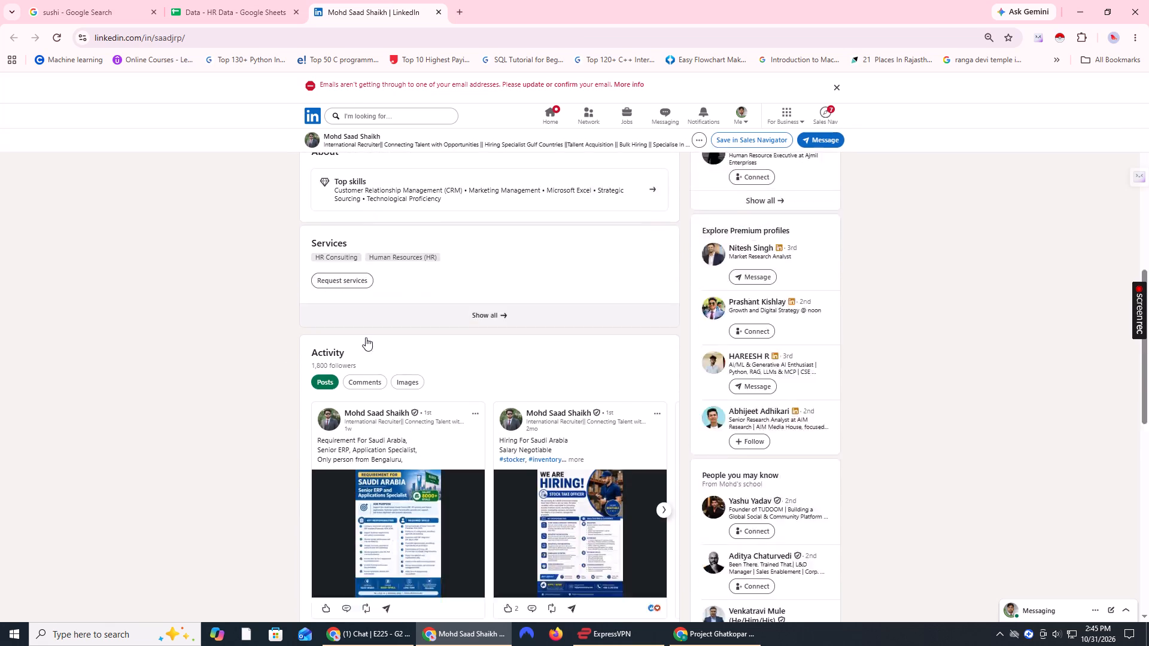
pyautogui.scroll(-8, 366, 337)
pyautogui.scroll(3, 366, 339)
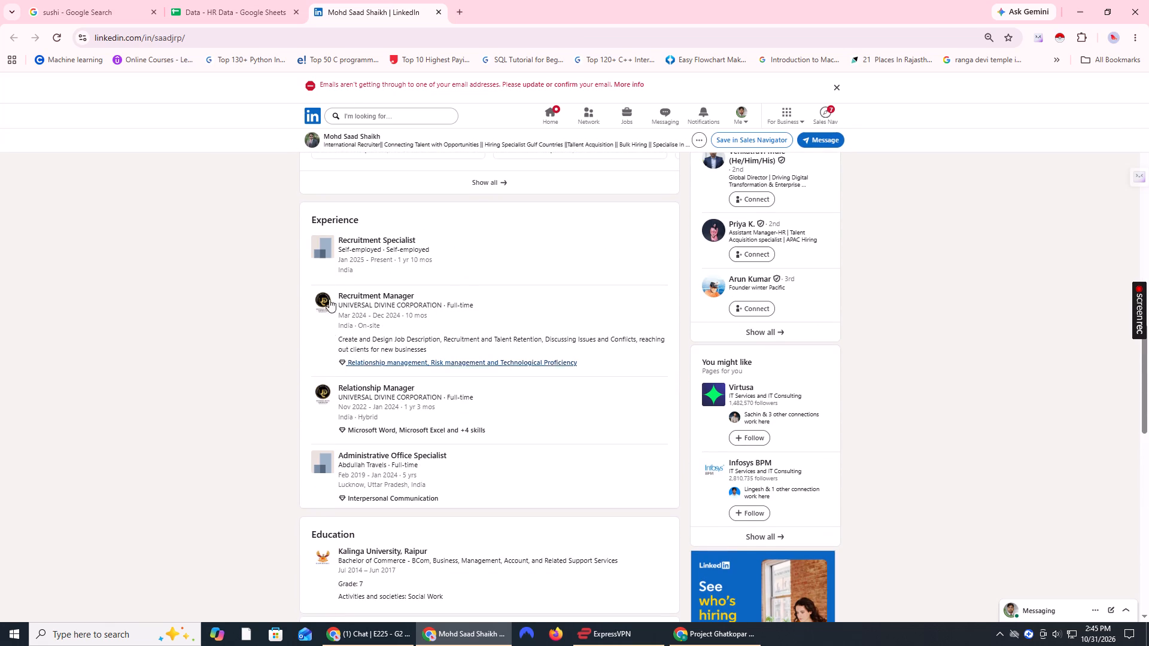
pyautogui.moveTo(427, 238); pyautogui.dragTo(339, 238)
pyautogui.hotkey('ctrl', 'c')
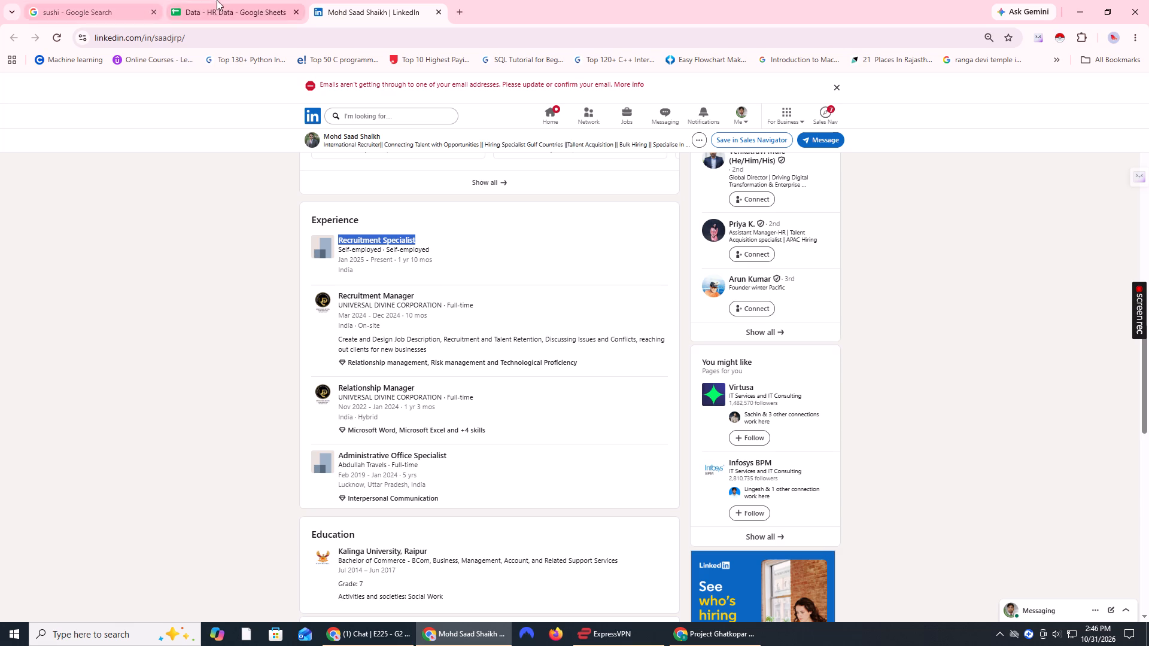
pyautogui.click(229, 0)
pyautogui.doubleClick(325, 287)
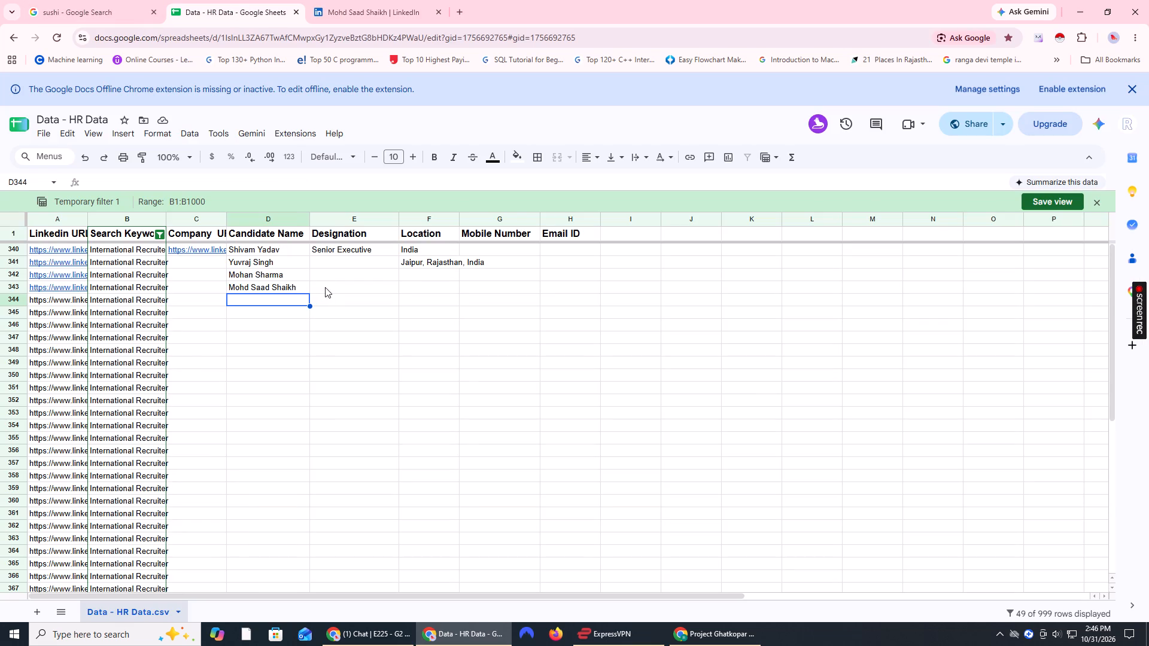
pyautogui.hotkey('ctrl', 'v')
pyautogui.press('Return')
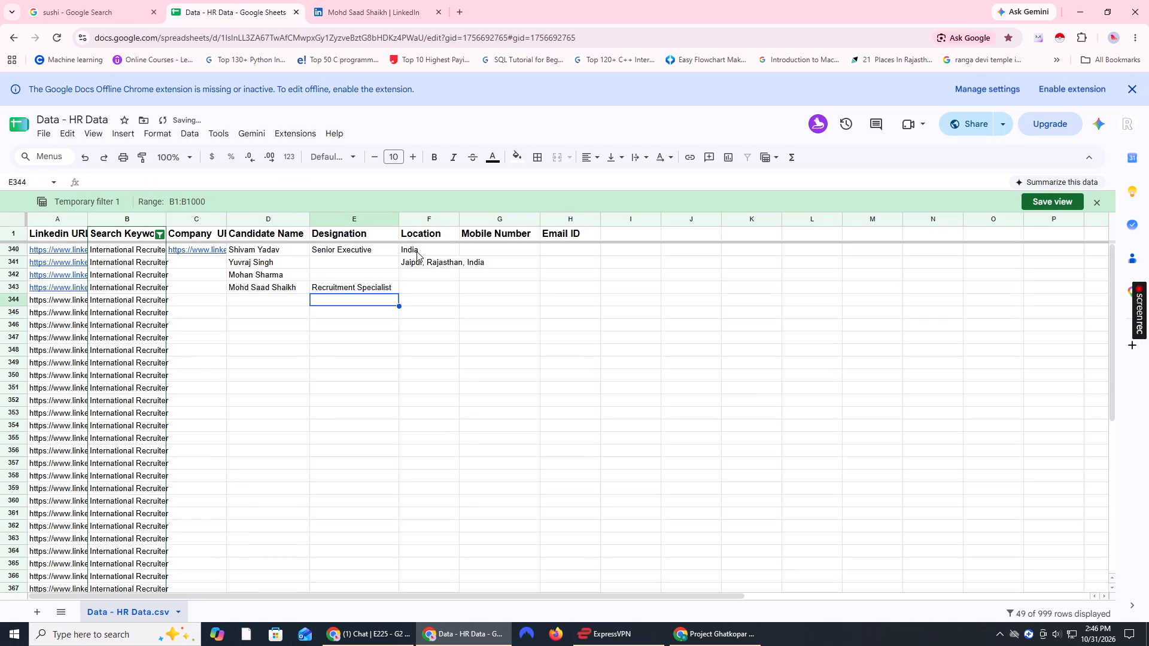
# Fill the location India from row 340 down through row 343 in the Location column.
pyautogui.click(417, 249)
pyautogui.hotkey('shift', 'Down')
pyautogui.hotkey('shift', 'Down')
pyautogui.hotkey('shift', 'Down')
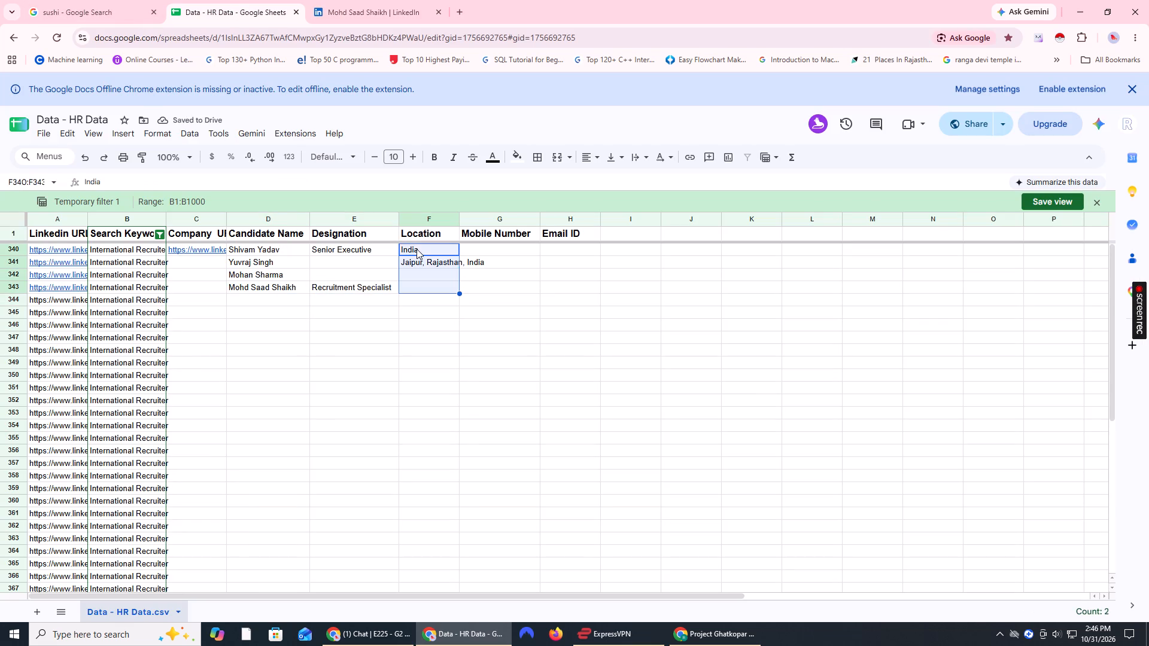
pyautogui.hotkey('ctrl', 'd')
pyautogui.click(376, 321)
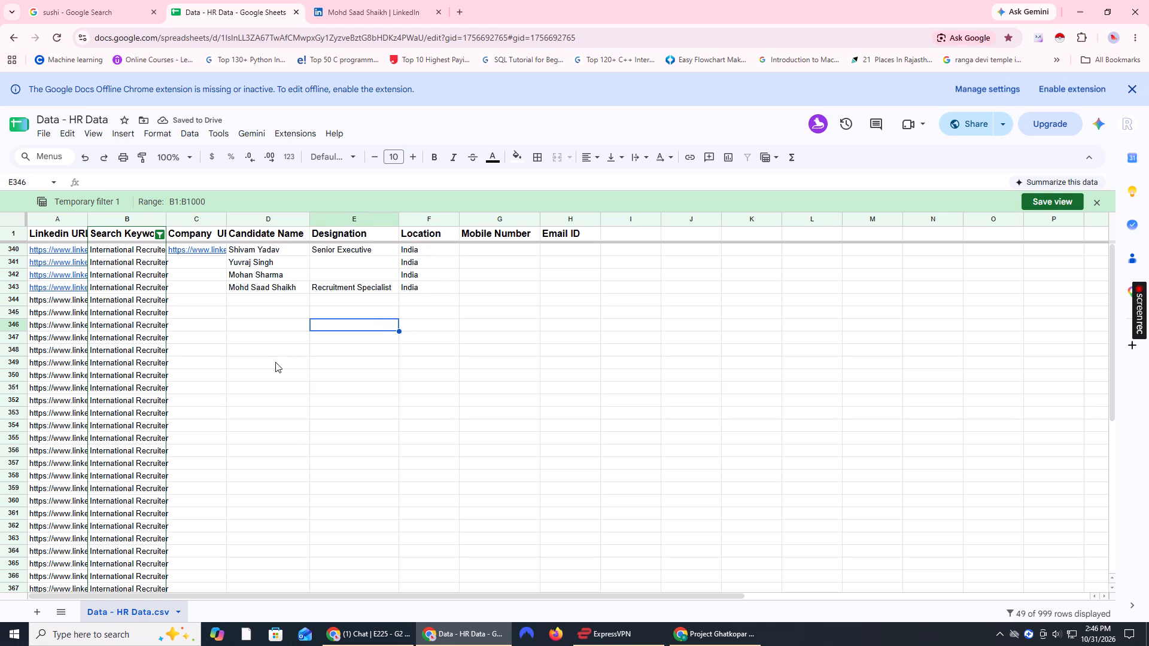
# Turn the LinkedIn URL in row 344 into a working link and open that candidate's profile.
pyautogui.scroll(2, 275, 362)
pyautogui.click(355, 0)
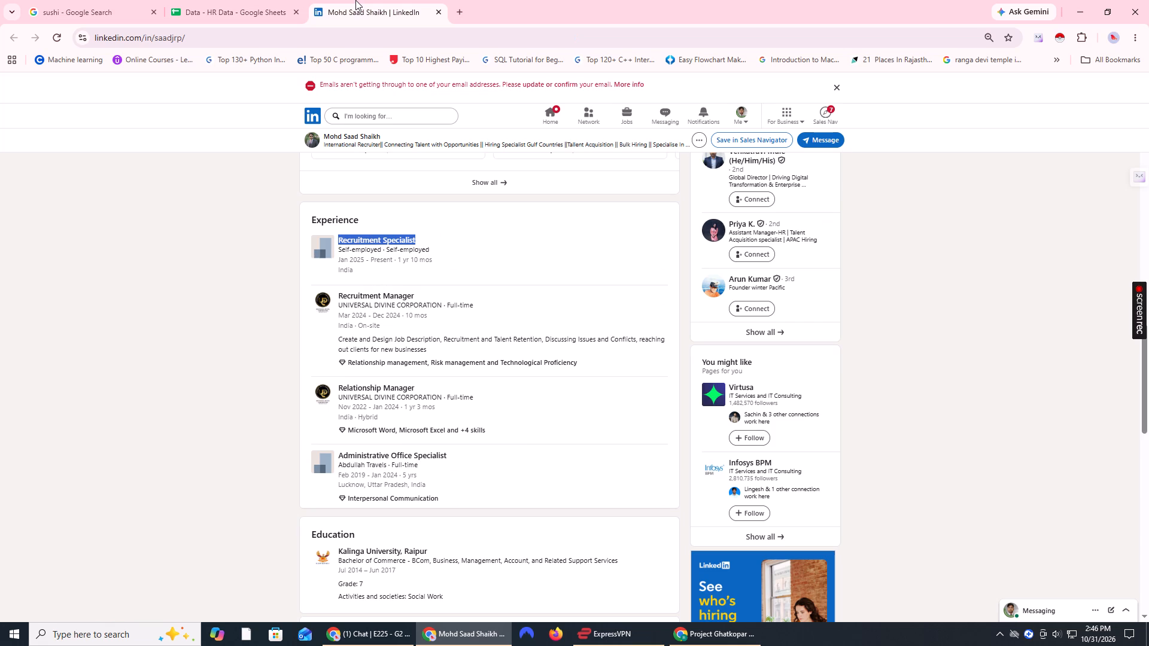
pyautogui.click(221, 0)
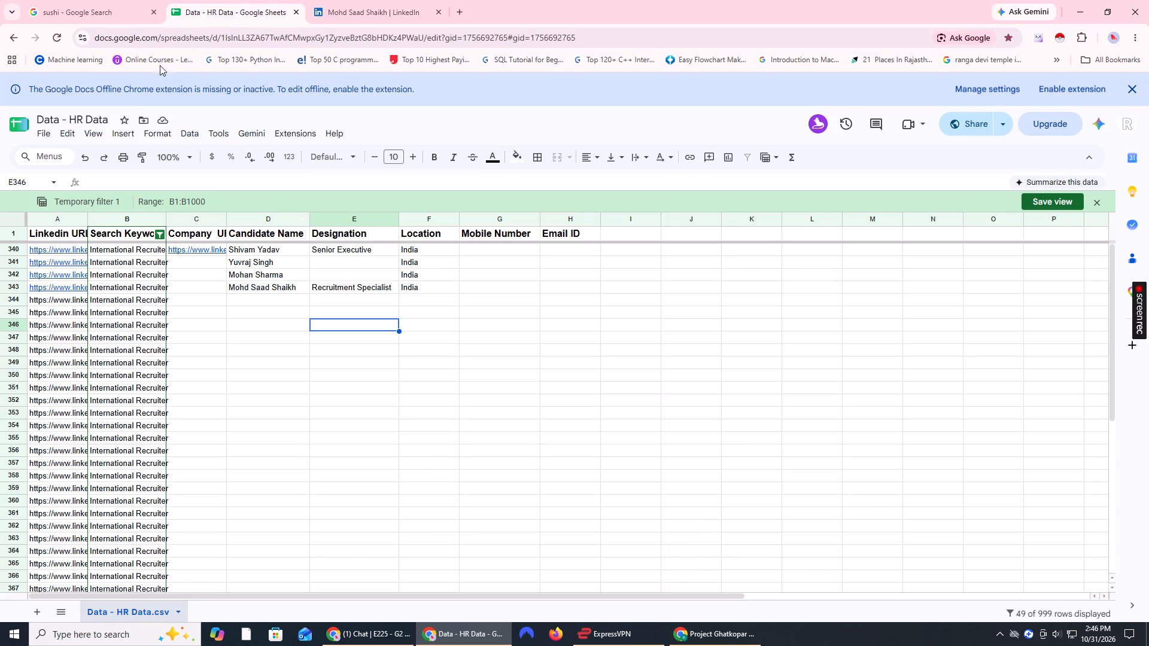
pyautogui.tripleClick(71, 303)
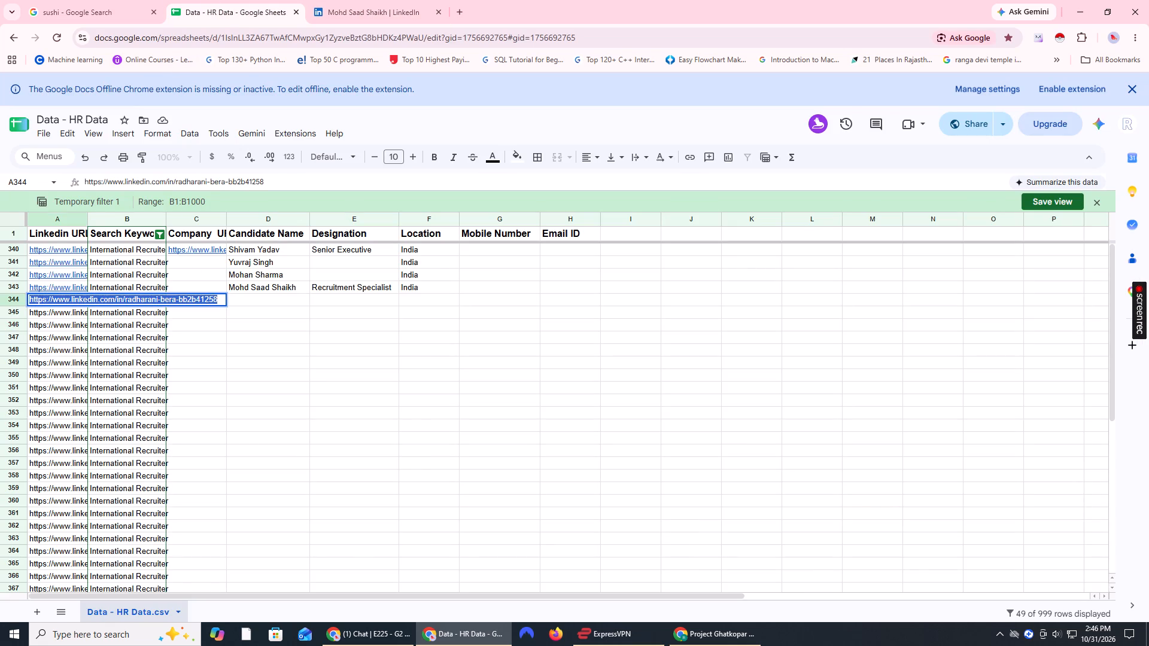
pyautogui.click(51, 328)
pyautogui.doubleClick(60, 301)
pyautogui.press('Return')
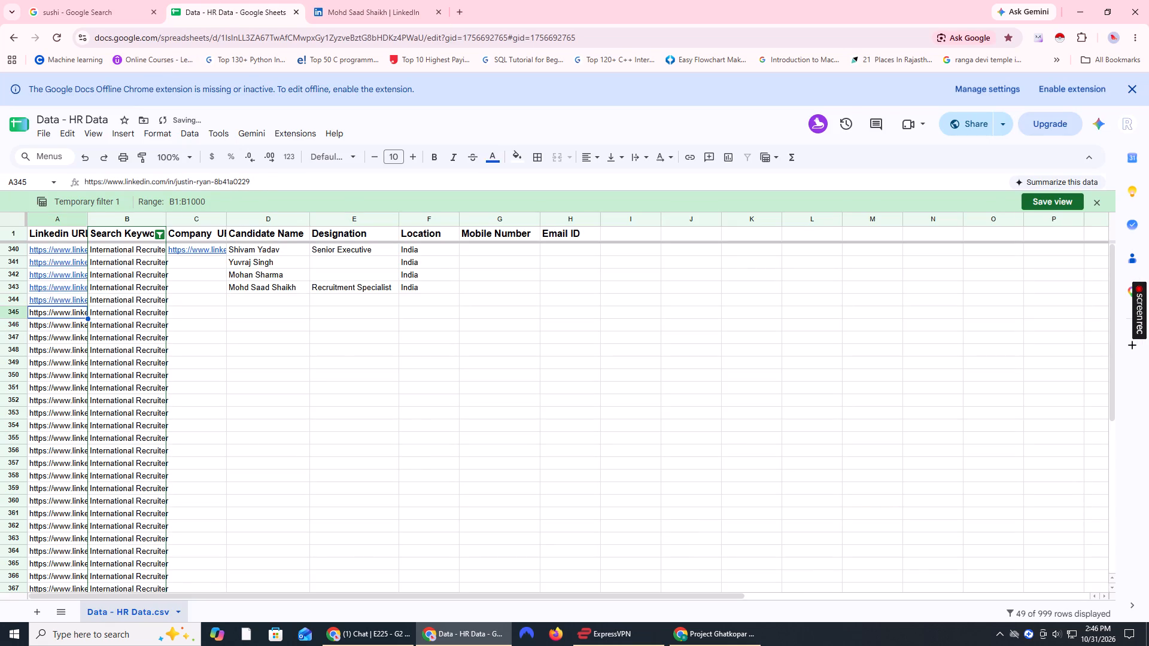
pyautogui.click(62, 298)
pyautogui.click(77, 319)
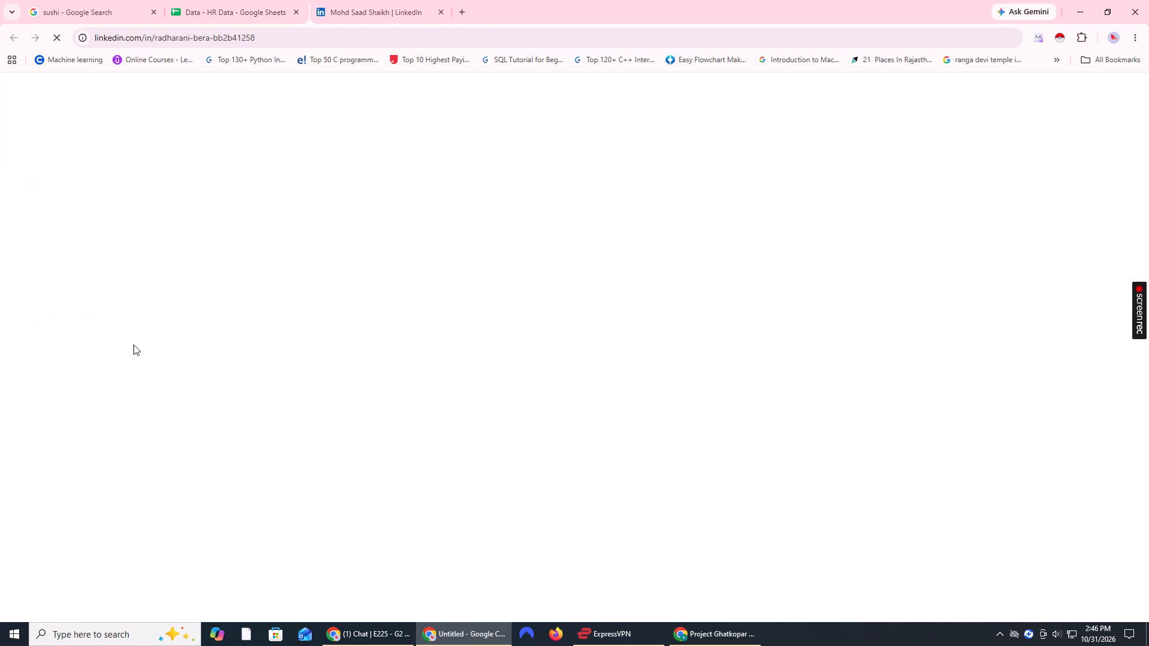
pyautogui.click(585, 10)
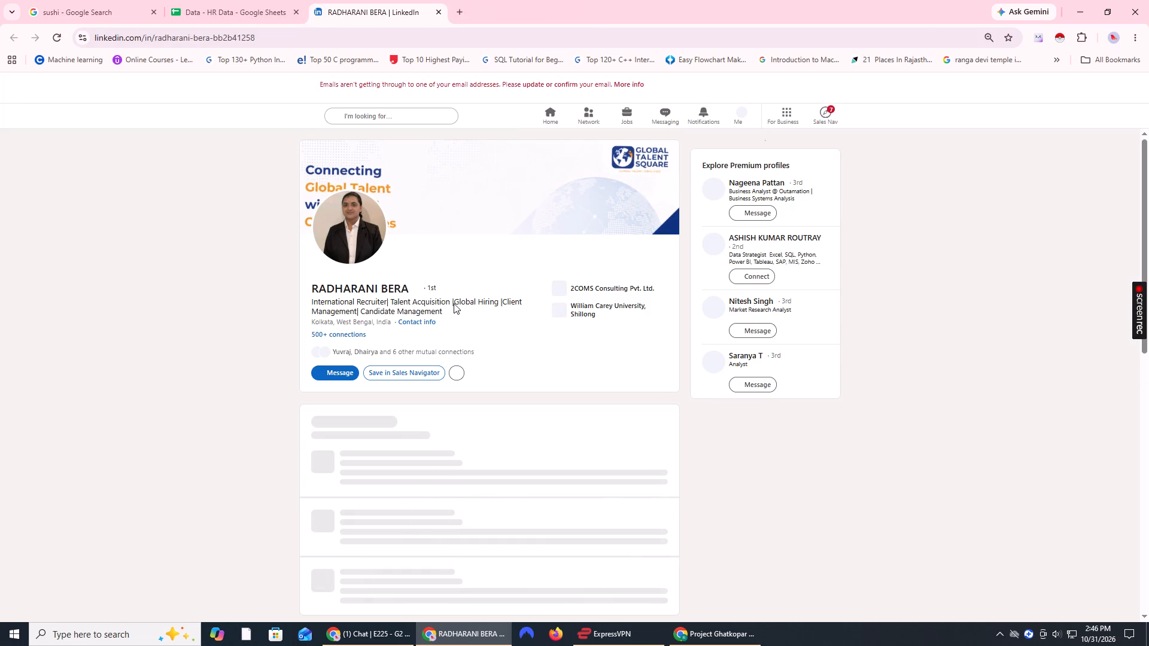
# Copy the candidate's name from the LinkedIn profile into the Candidate Name cell of row 344.
pyautogui.moveTo(302, 288); pyautogui.dragTo(406, 283)
pyautogui.hotkey('ctrl', 'c')
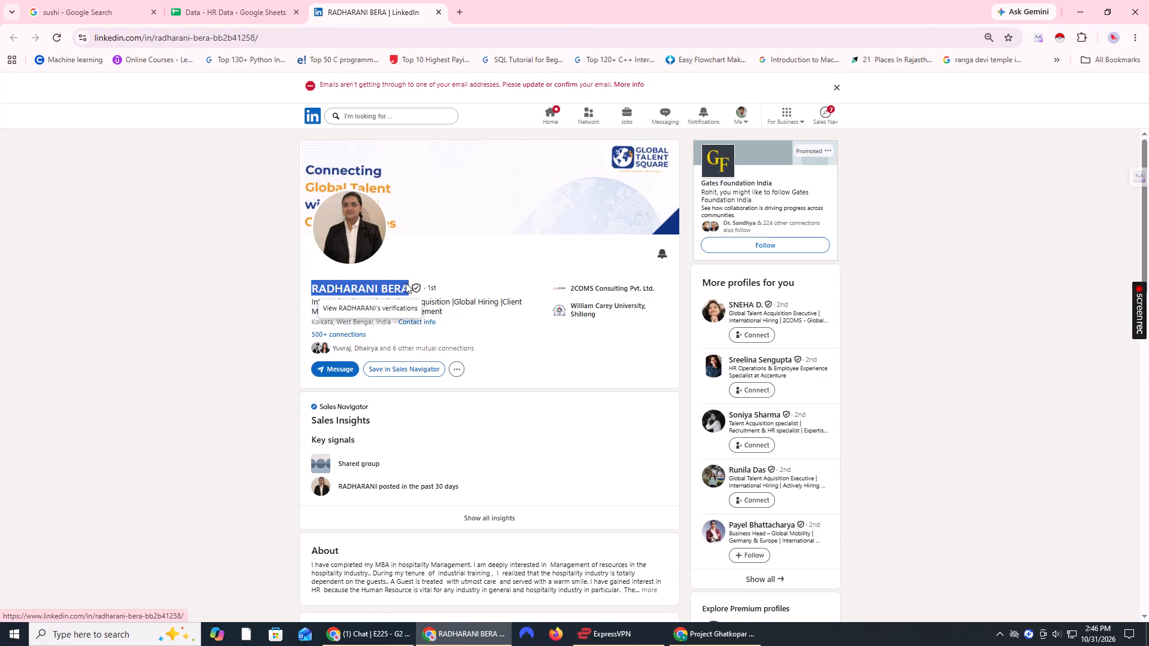
pyautogui.click(209, 278)
pyautogui.click(250, 0)
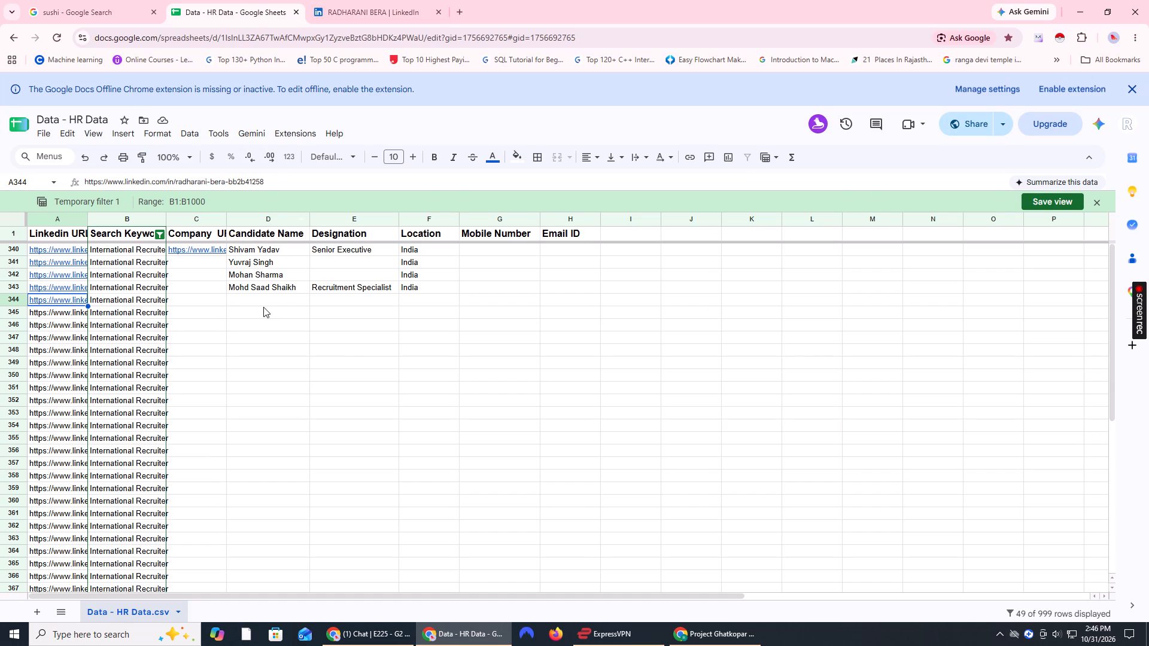
pyautogui.doubleClick(261, 301)
pyautogui.hotkey('ctrl', 'v')
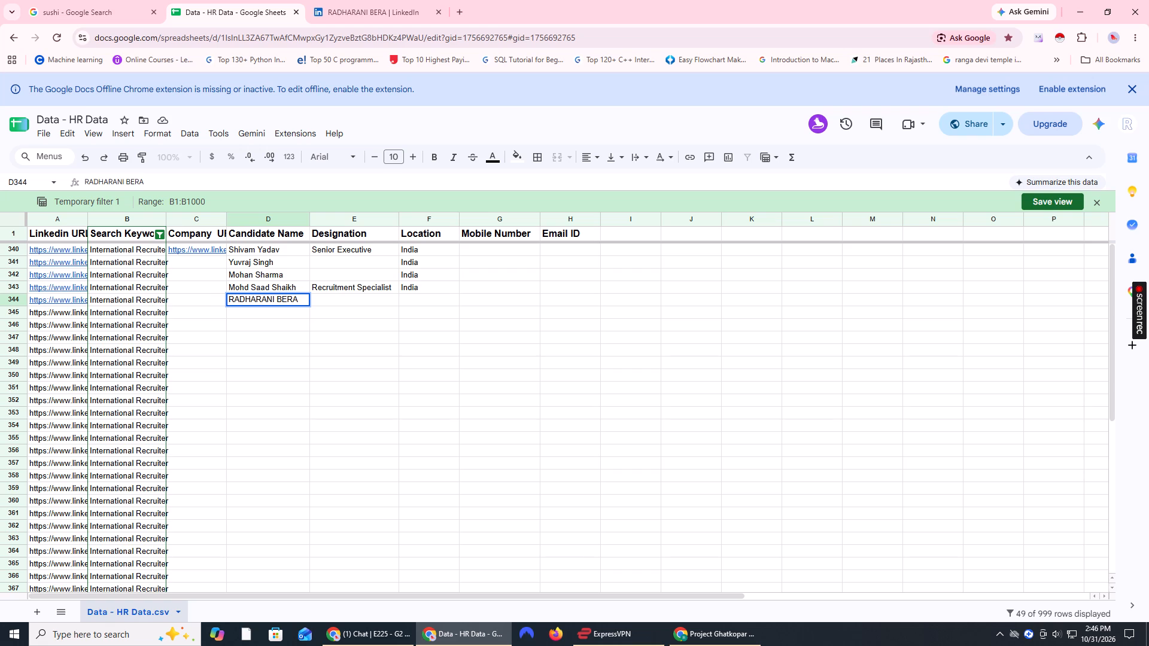
pyautogui.press('Return')
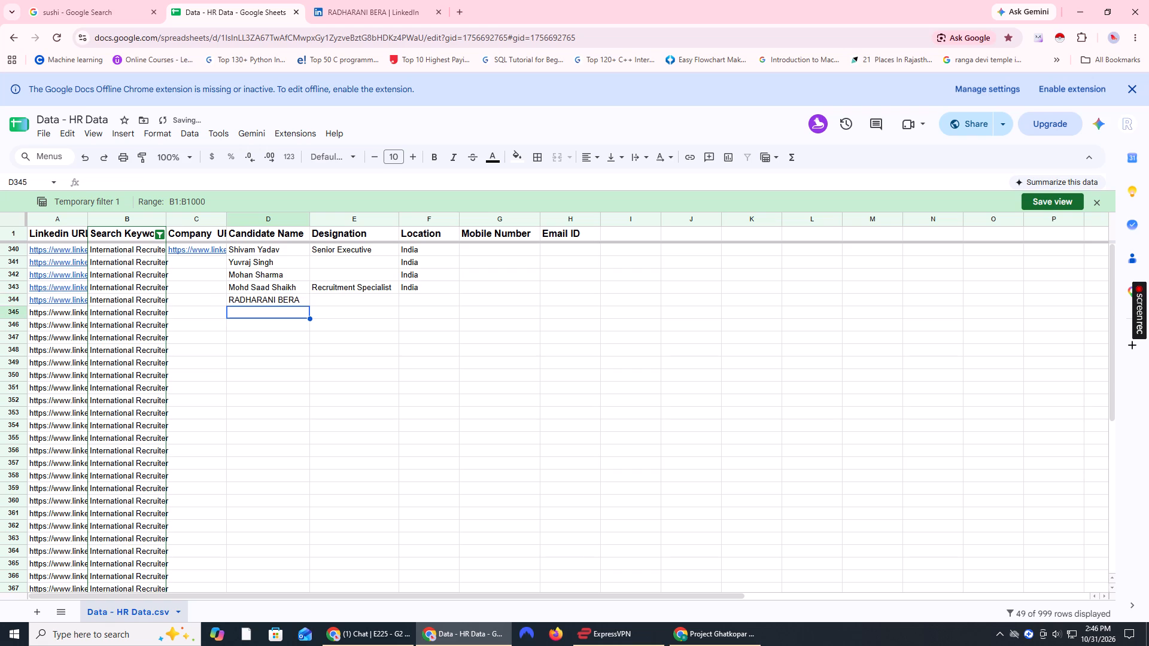
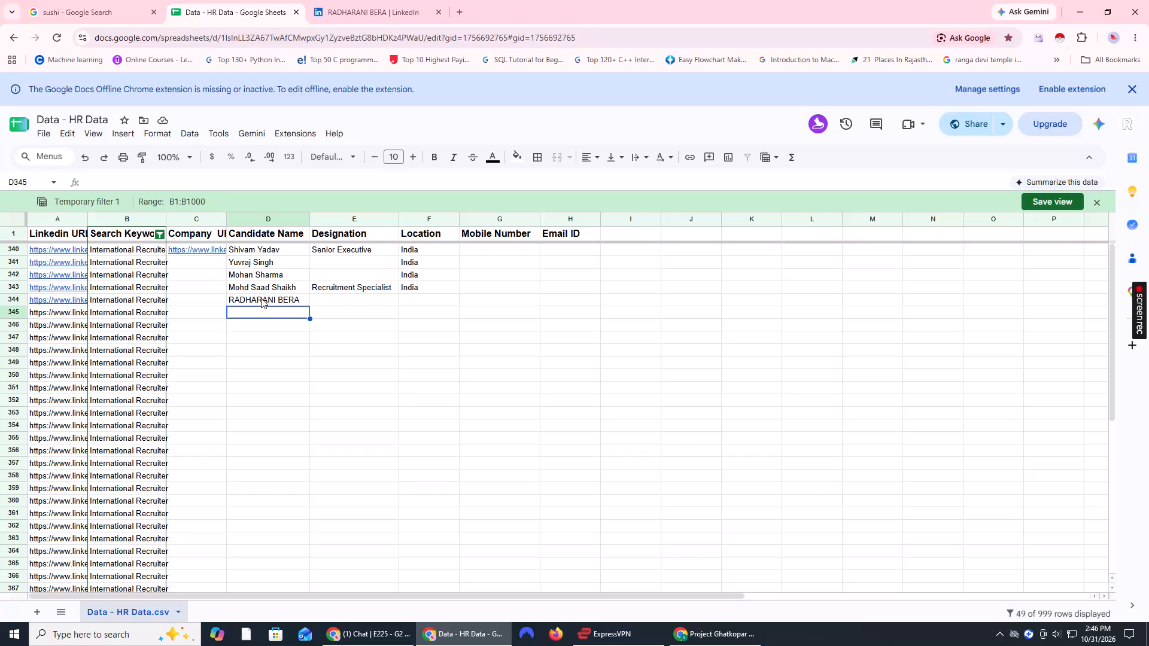
# Save the temporary filter on the Search Keyword column as a filter view.
pyautogui.scroll(-20, 265, 461)
pyautogui.scroll(-1, 265, 461)
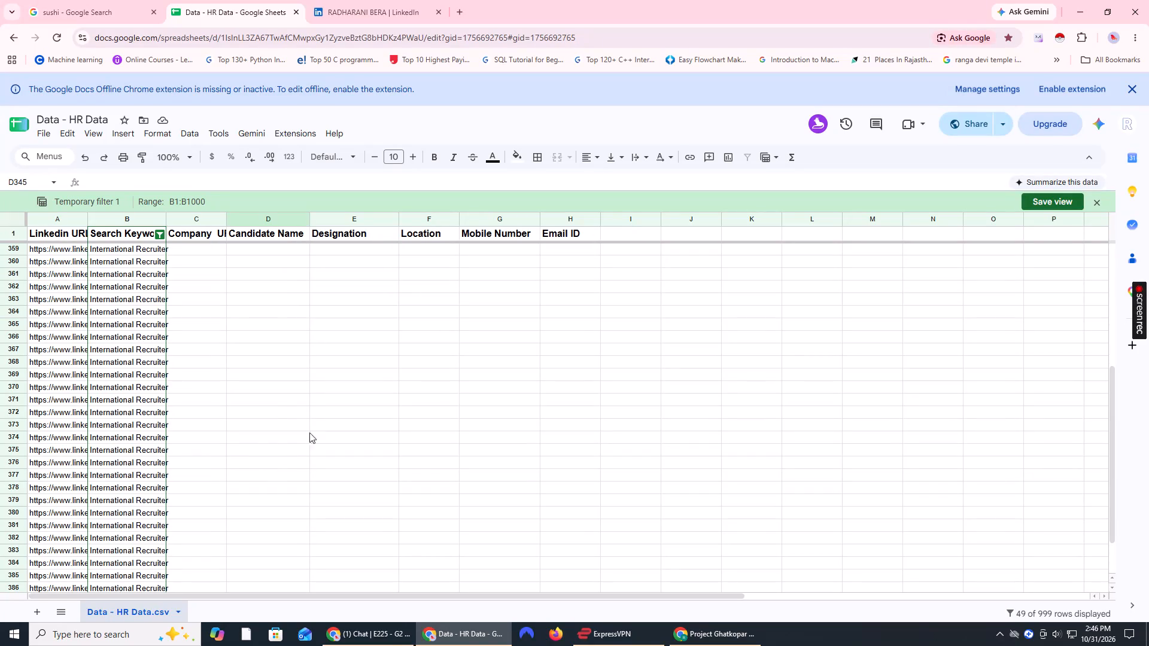
pyautogui.click(1058, 199)
pyautogui.click(649, 382)
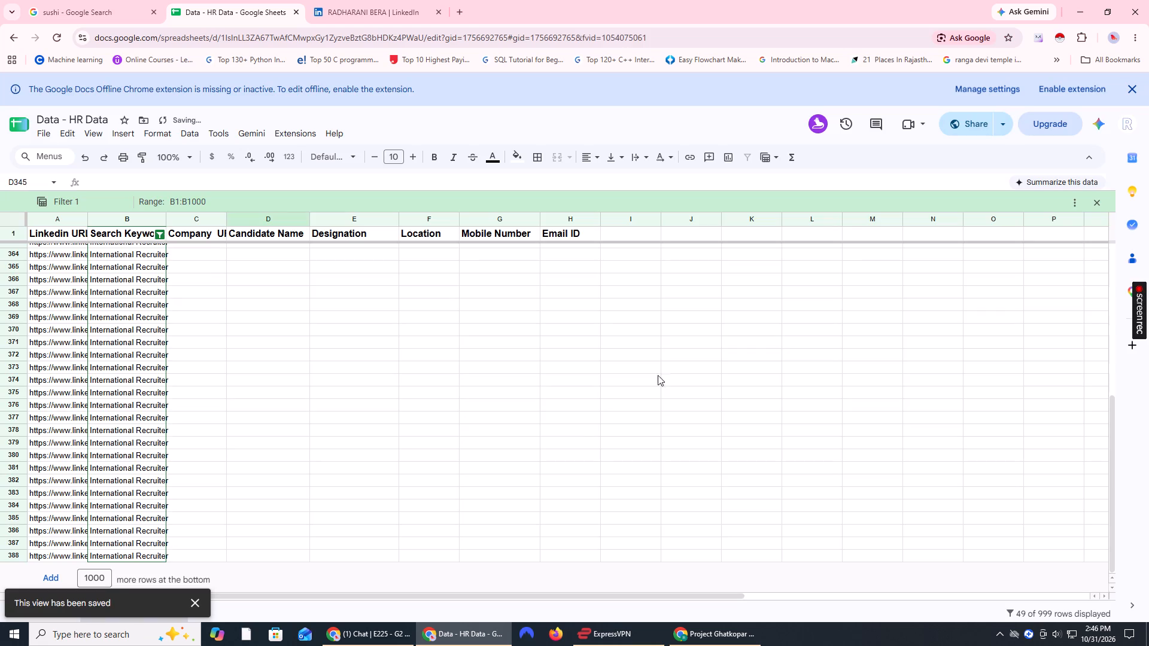
# Close the saved filter view on the Search Keyword column.
pyautogui.click(400, 328)
pyautogui.scroll(-13, 382, 320)
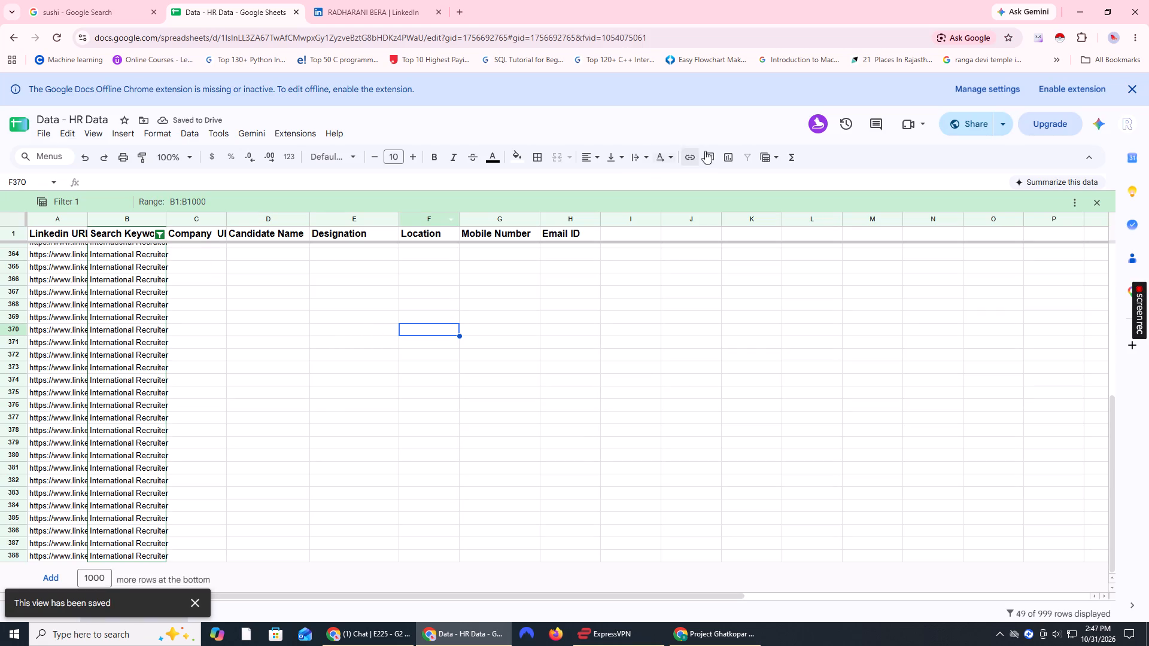
pyautogui.click(1099, 205)
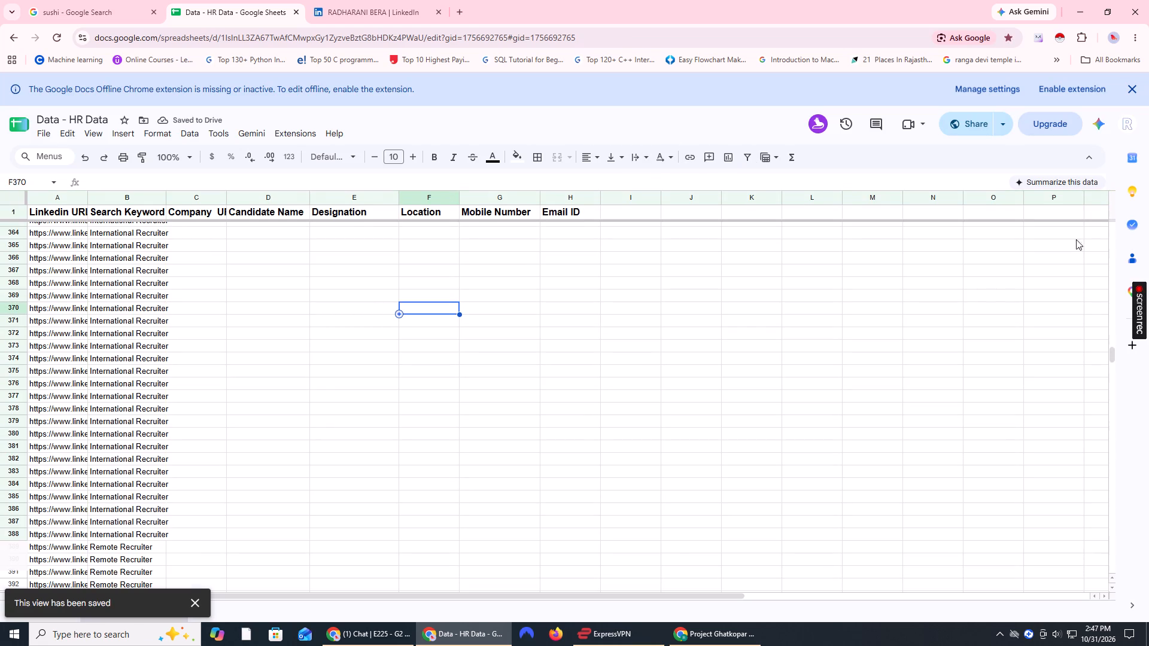
# Turn the LinkedIn URL in row 483, the last Remote Recruiter row, into a working link, open it, and return to the sheet.
pyautogui.click(336, 344)
pyautogui.scroll(-20, 330, 305)
pyautogui.scroll(-9, 330, 305)
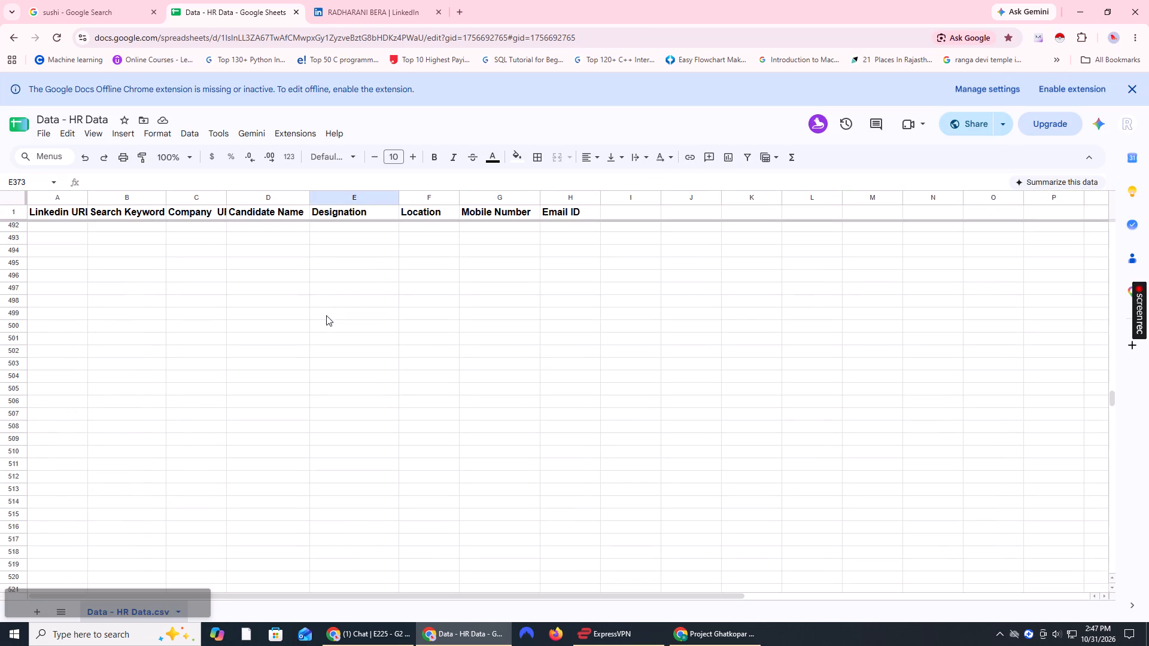
pyautogui.scroll(5, 326, 315)
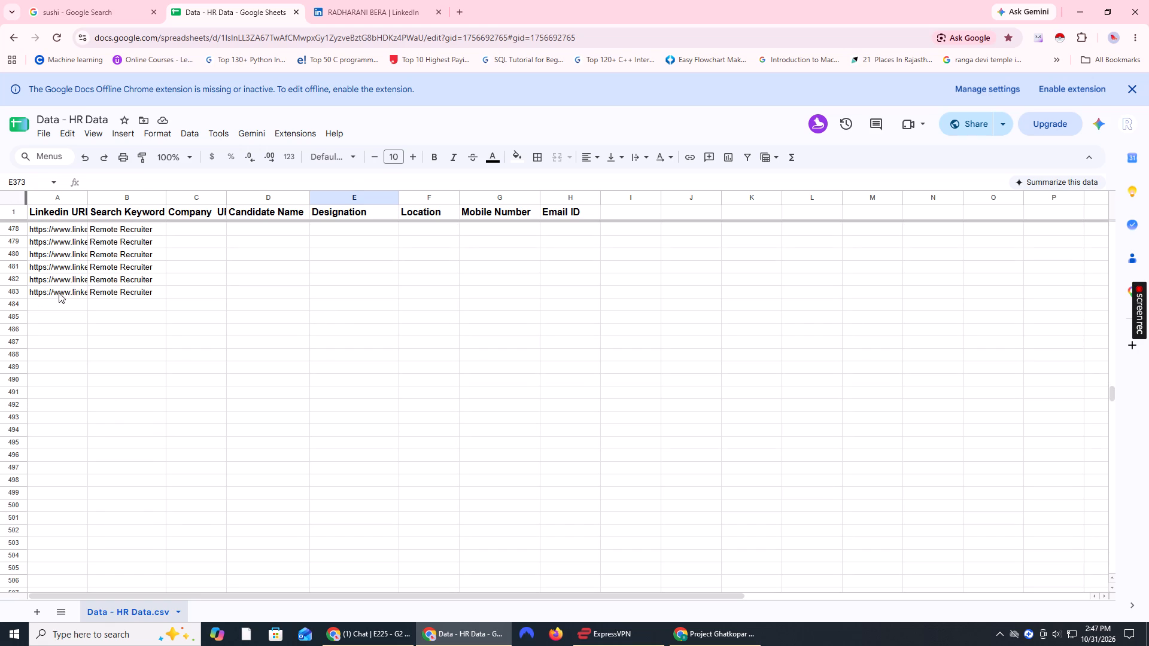
pyautogui.tripleClick(59, 292)
pyautogui.click(59, 292)
pyautogui.click(59, 339)
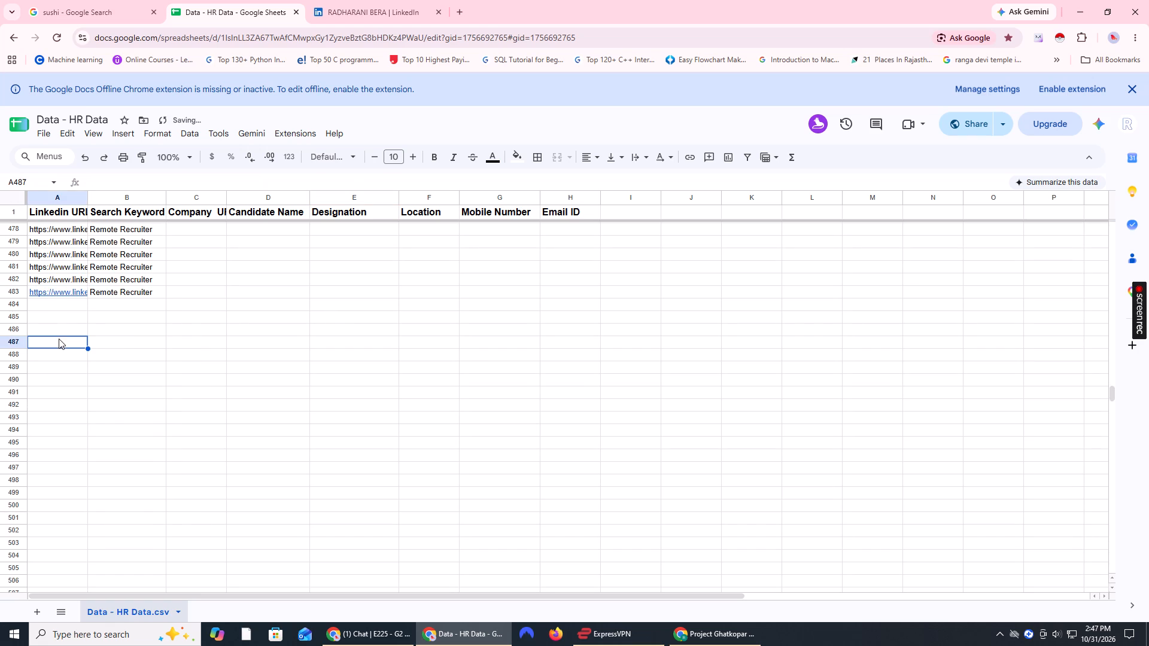
pyautogui.click(54, 292)
pyautogui.click(80, 314)
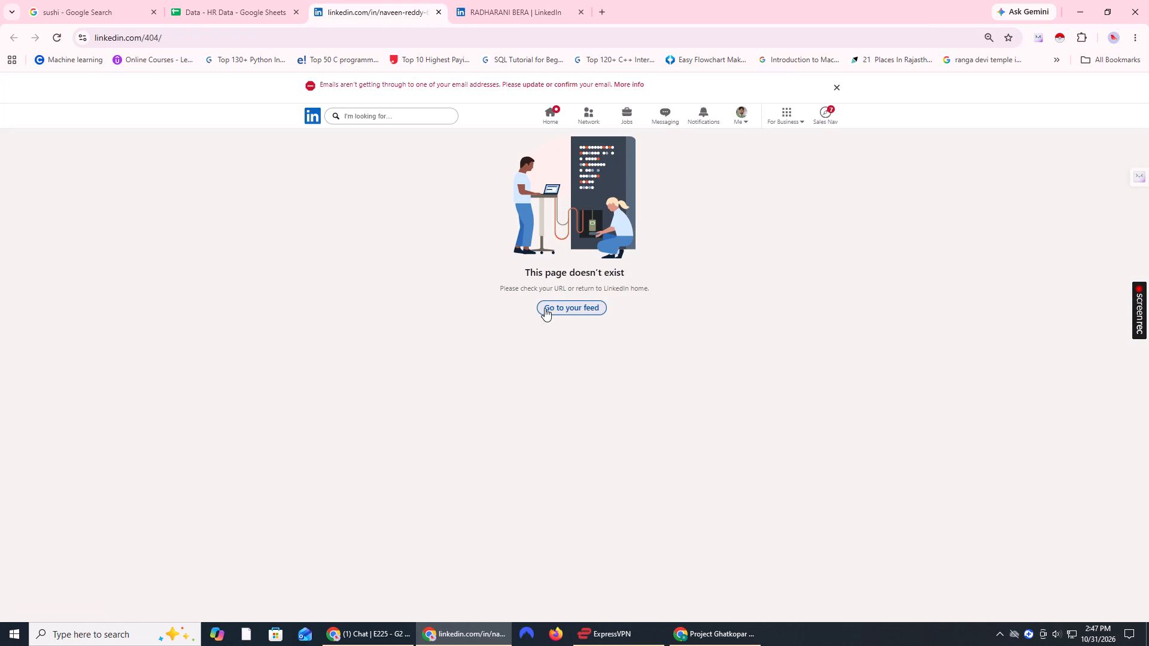
pyautogui.click(547, 310)
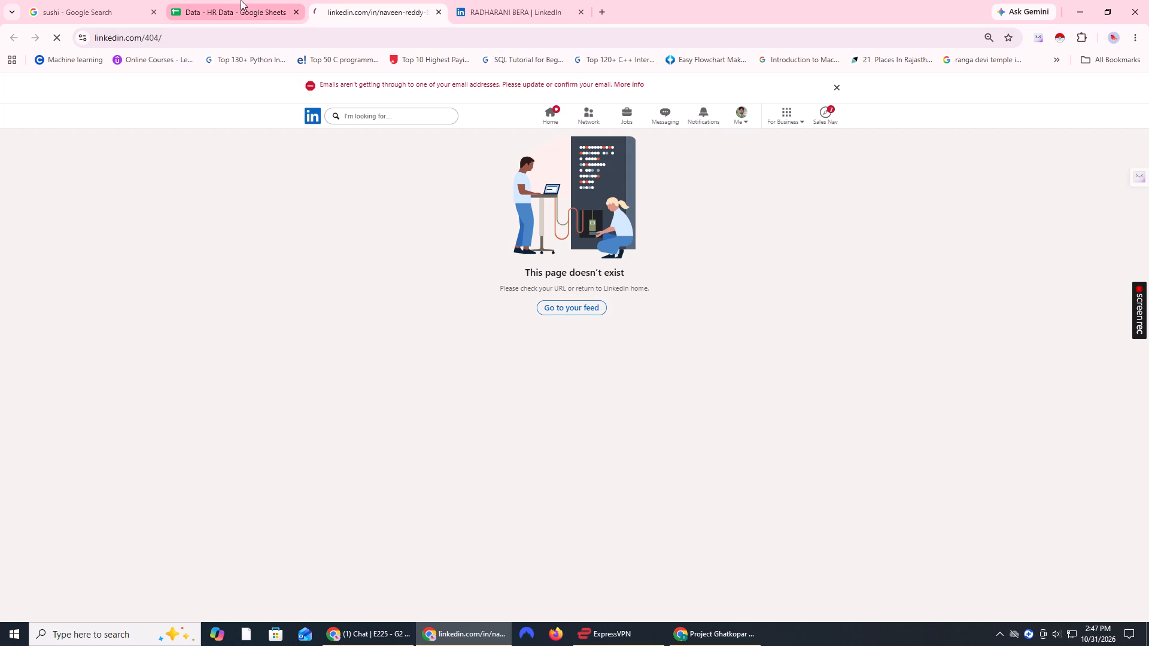
pyautogui.click(241, 0)
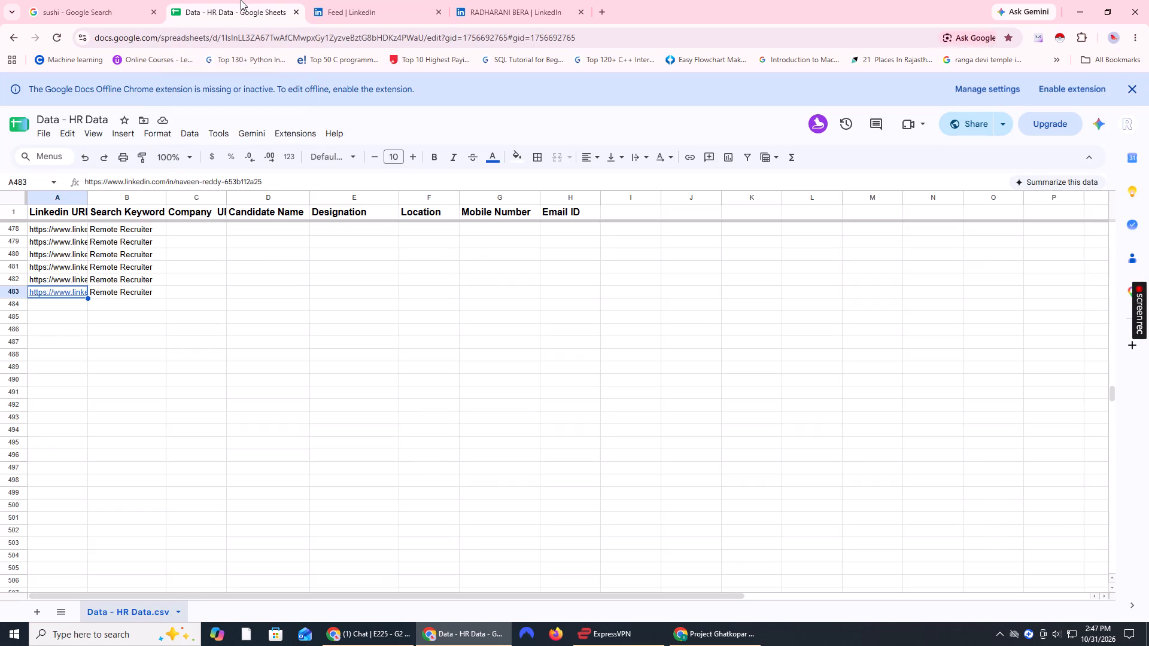
# Turn the LinkedIn URL in row 479 into a working link, open that candidate's profile, and return to the sheet.
pyautogui.scroll(5, 114, 342)
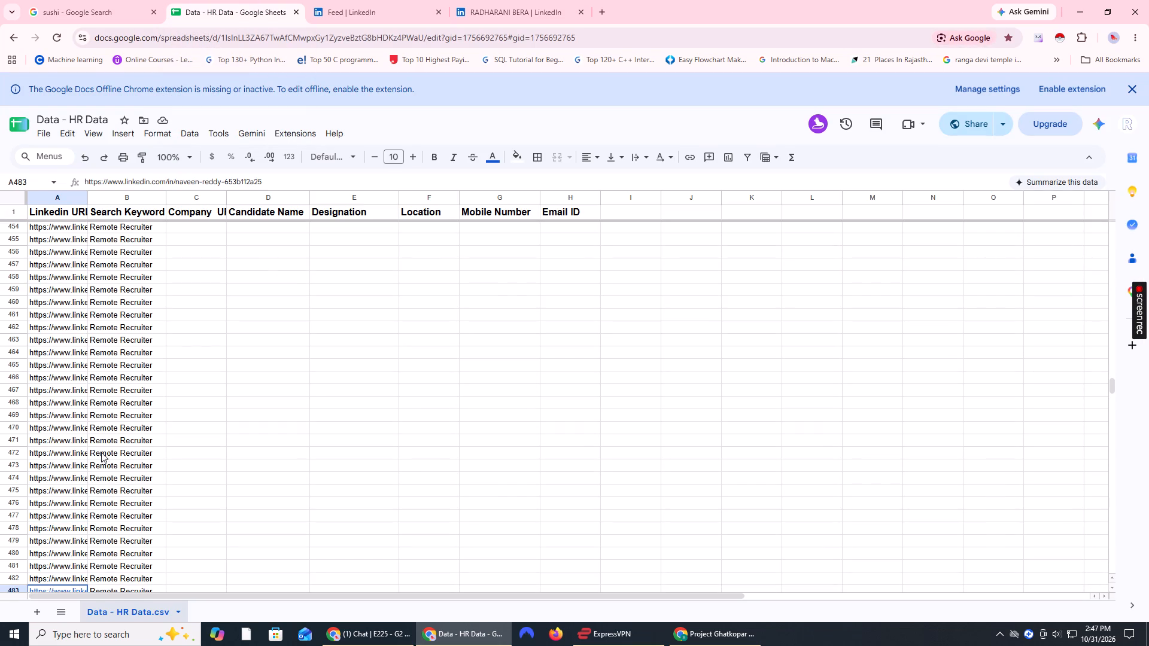
pyautogui.scroll(-2, 105, 423)
pyautogui.tripleClick(56, 418)
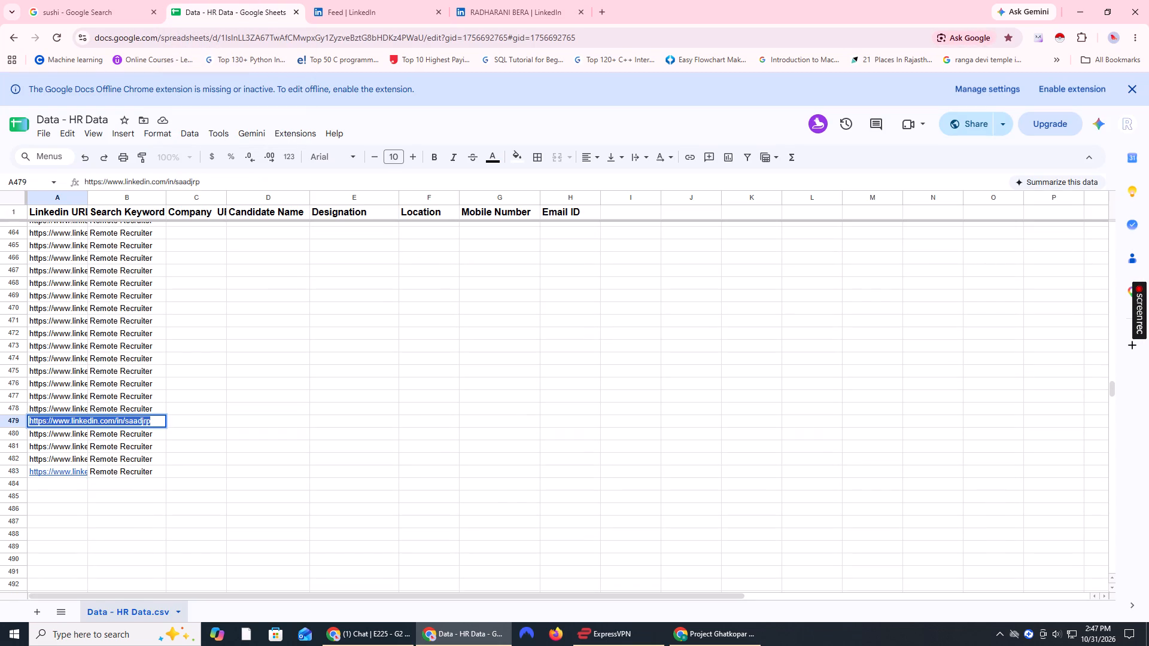
pyautogui.press('Return')
pyautogui.doubleClick(59, 419)
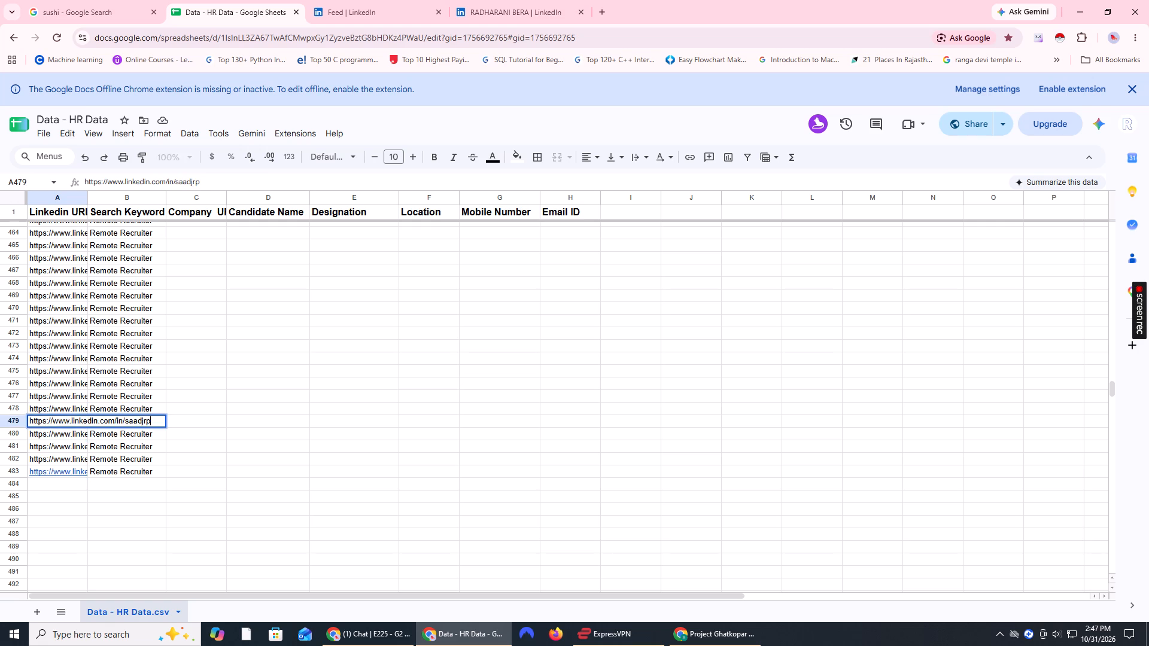
pyautogui.press('Return')
pyautogui.click(59, 420)
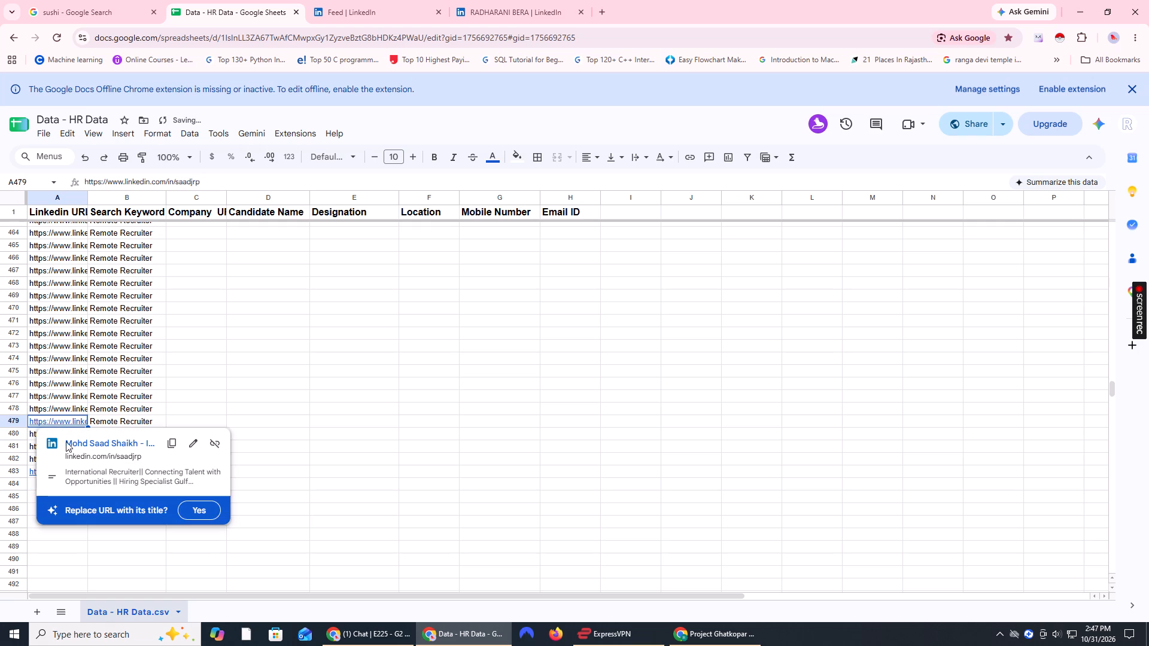
pyautogui.click(69, 442)
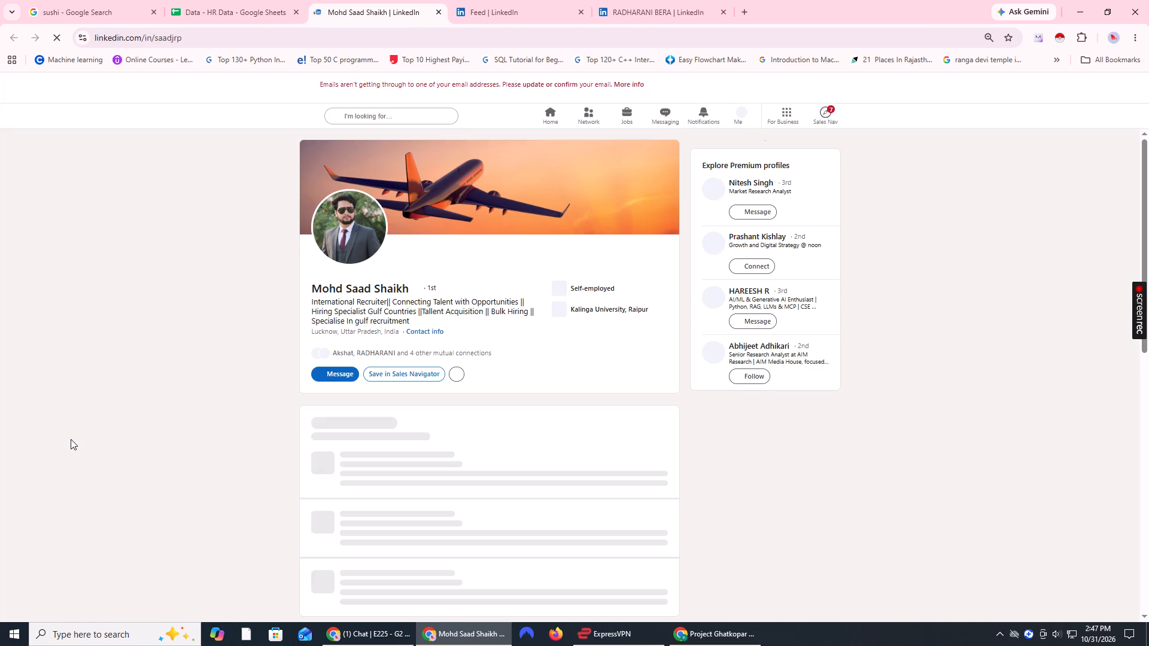
pyautogui.click(263, 0)
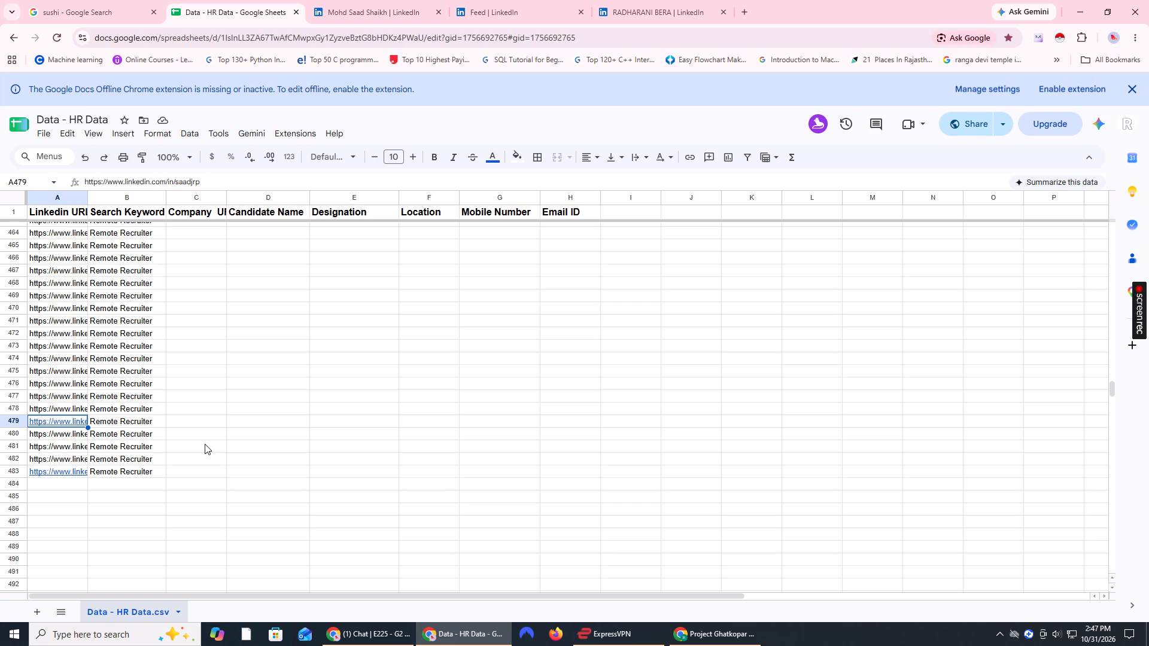
# Look through the rows from Remote Recruiter up to Global Talent Acquisition for unfilled candidates and unlinked LinkedIn URLs.
pyautogui.tripleClick(62, 307)
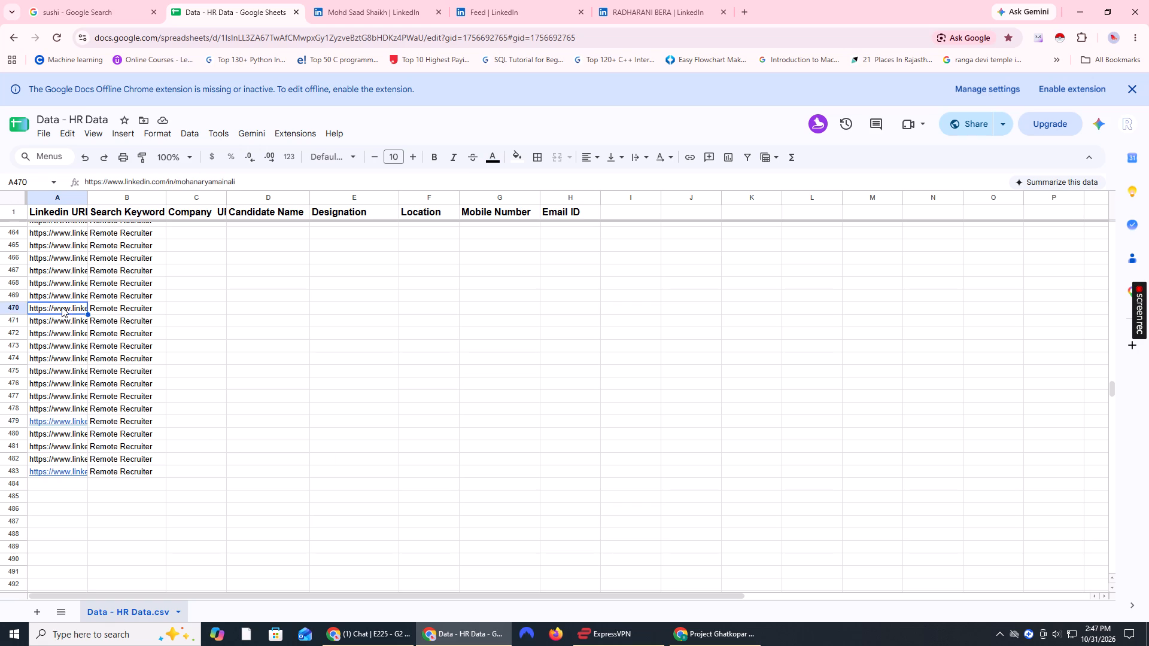
pyautogui.press('Return')
pyautogui.scroll(4, 83, 342)
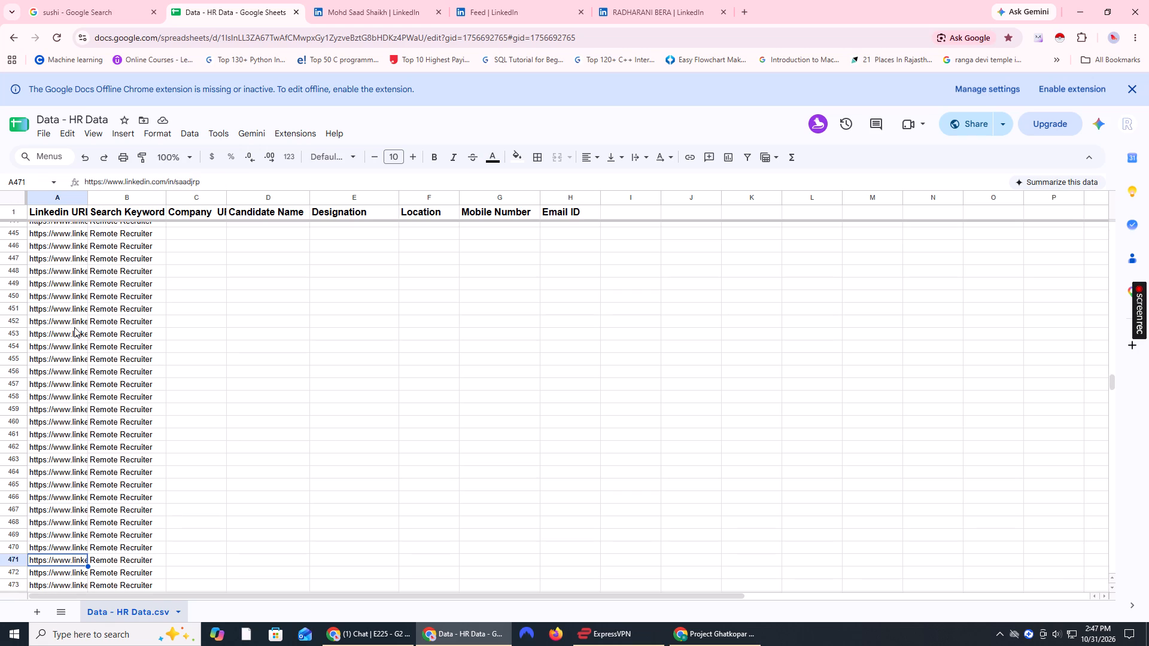
pyautogui.scroll(20, 97, 350)
pyautogui.scroll(12, 97, 350)
pyautogui.scroll(-11, 98, 346)
pyautogui.scroll(8, 139, 345)
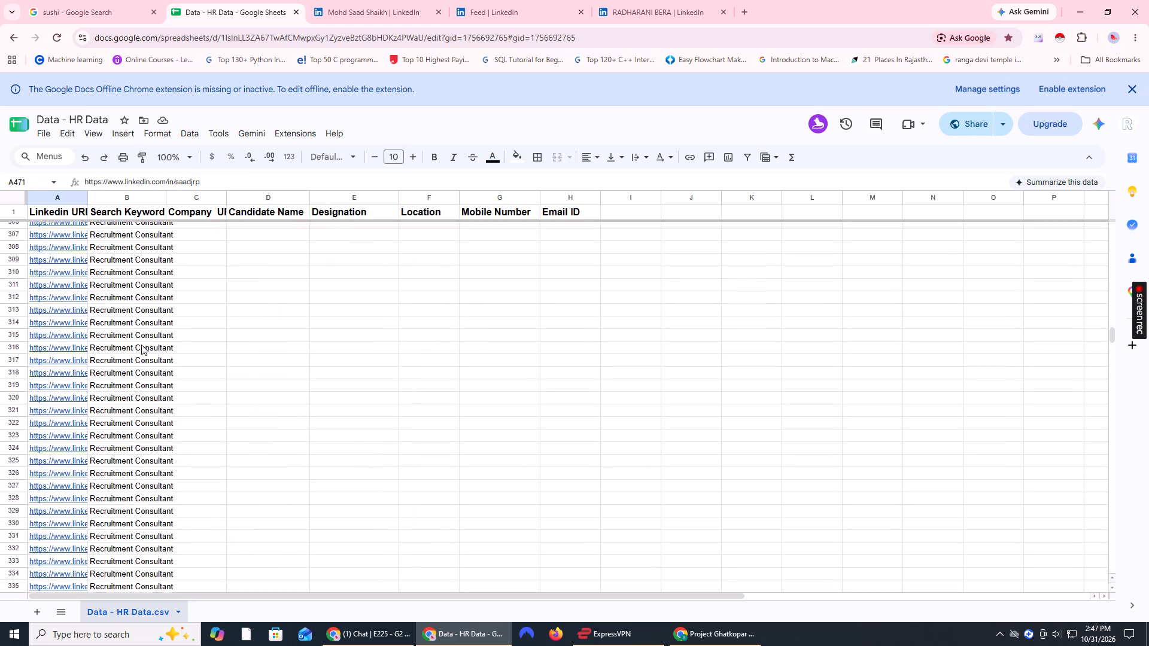
pyautogui.scroll(1, 141, 345)
pyautogui.scroll(20, 142, 344)
pyautogui.scroll(1, 142, 344)
pyautogui.scroll(-11, 142, 344)
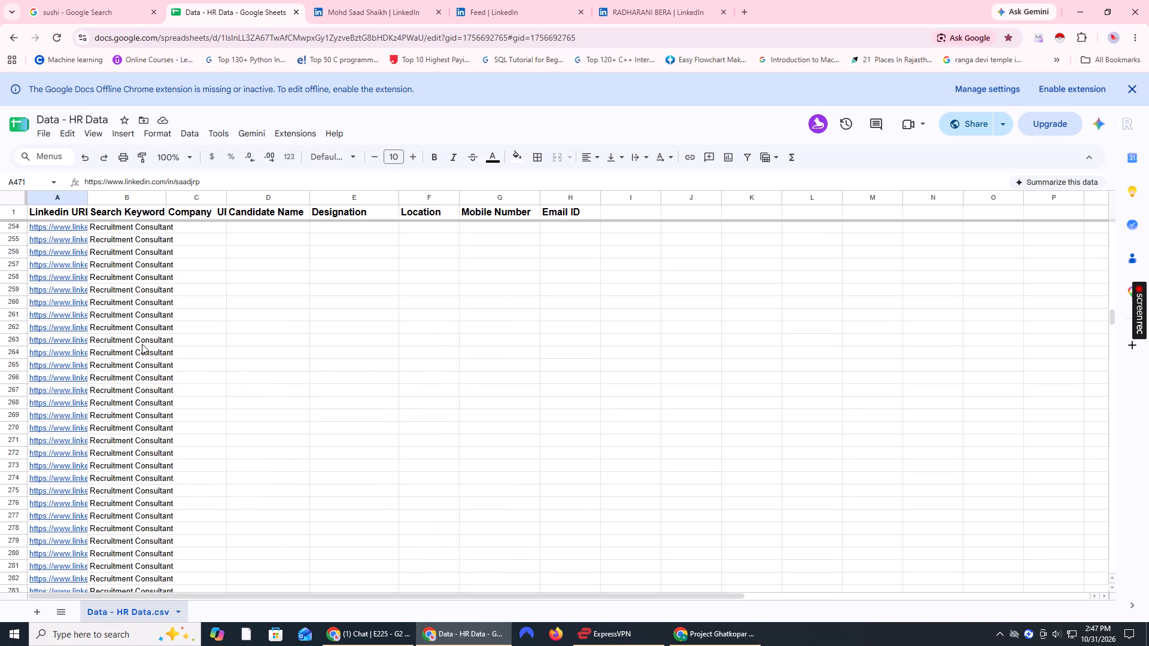
pyautogui.scroll(-2, 142, 344)
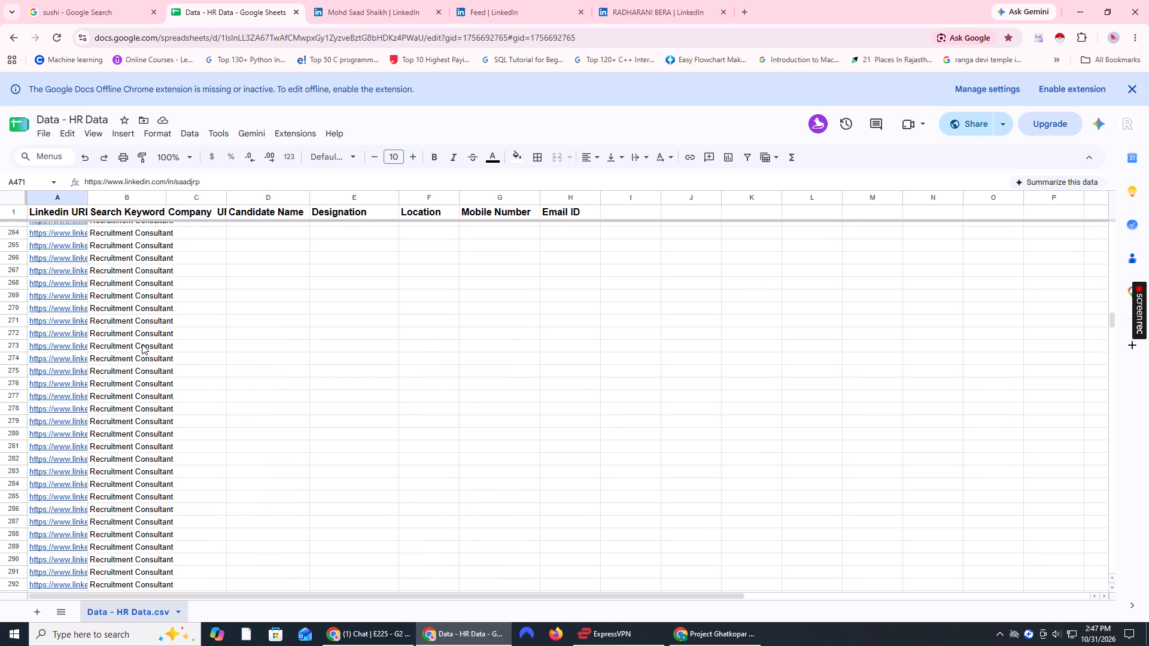
pyautogui.scroll(5, 142, 344)
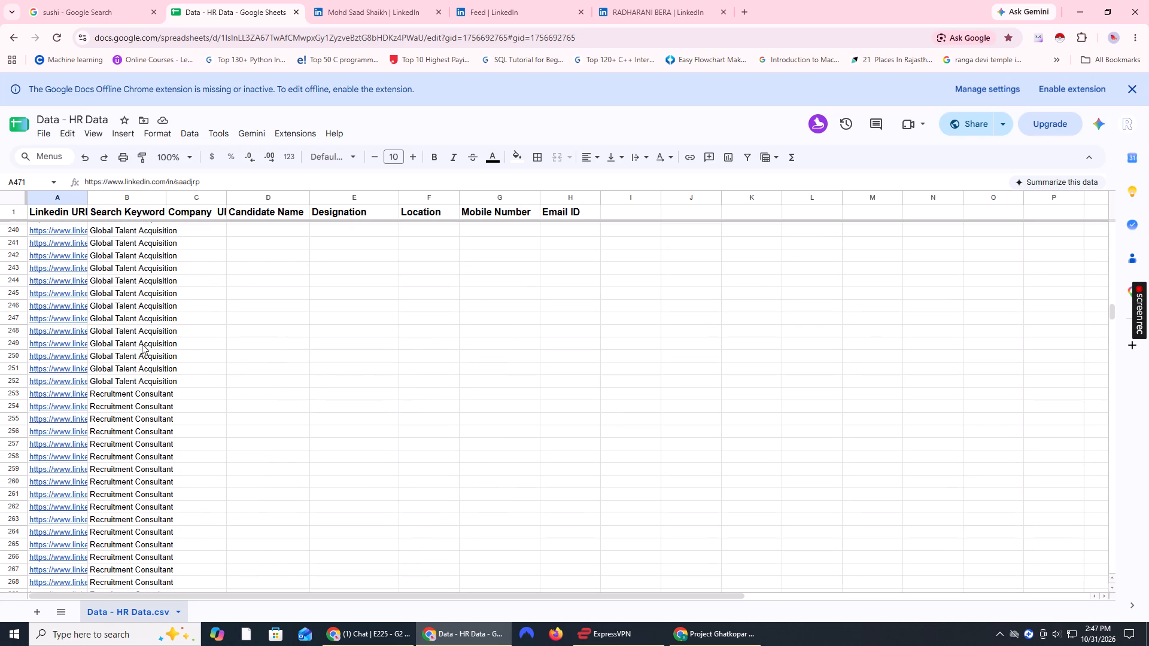
pyautogui.scroll(1, 142, 344)
pyautogui.scroll(-15, 142, 344)
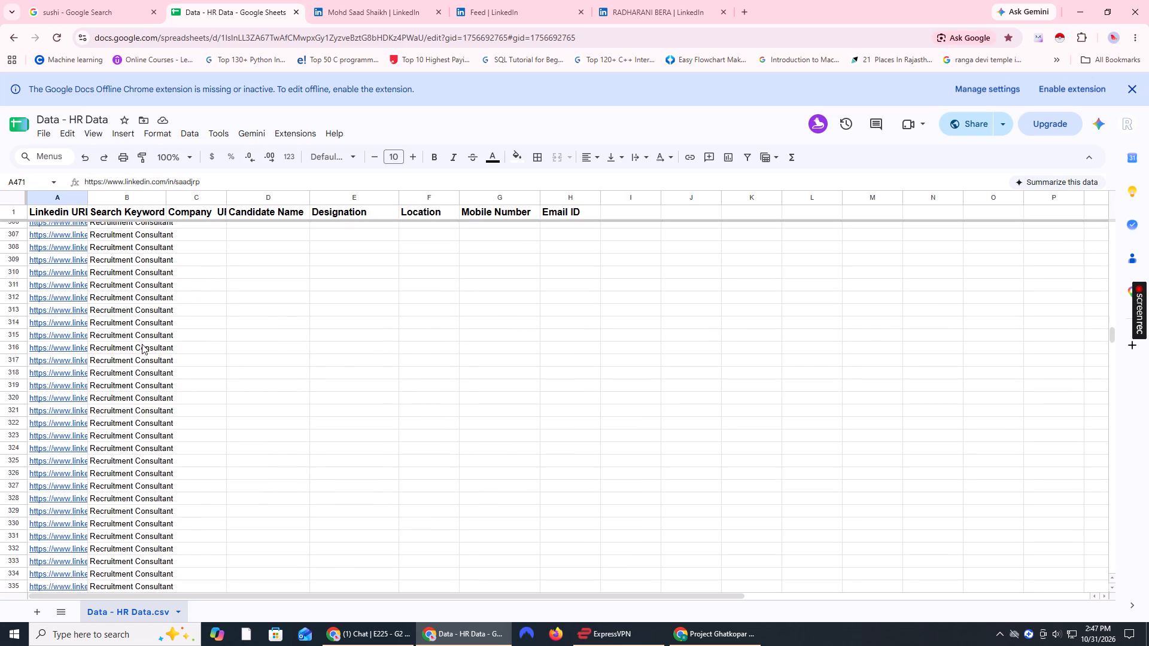
pyautogui.scroll(-6, 142, 344)
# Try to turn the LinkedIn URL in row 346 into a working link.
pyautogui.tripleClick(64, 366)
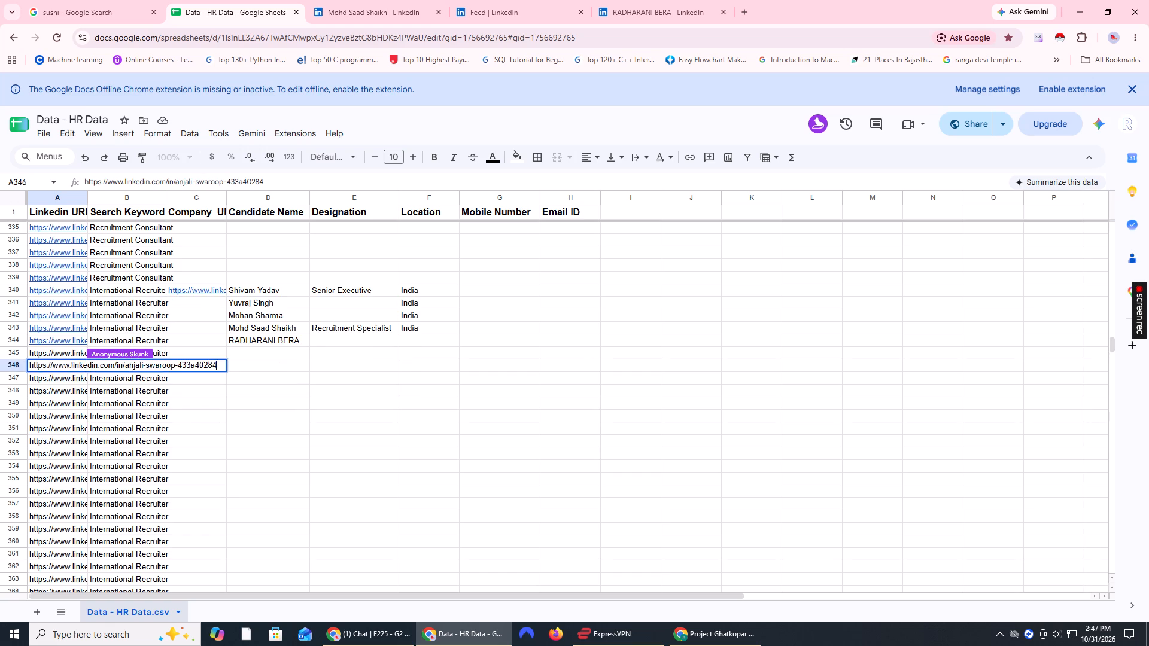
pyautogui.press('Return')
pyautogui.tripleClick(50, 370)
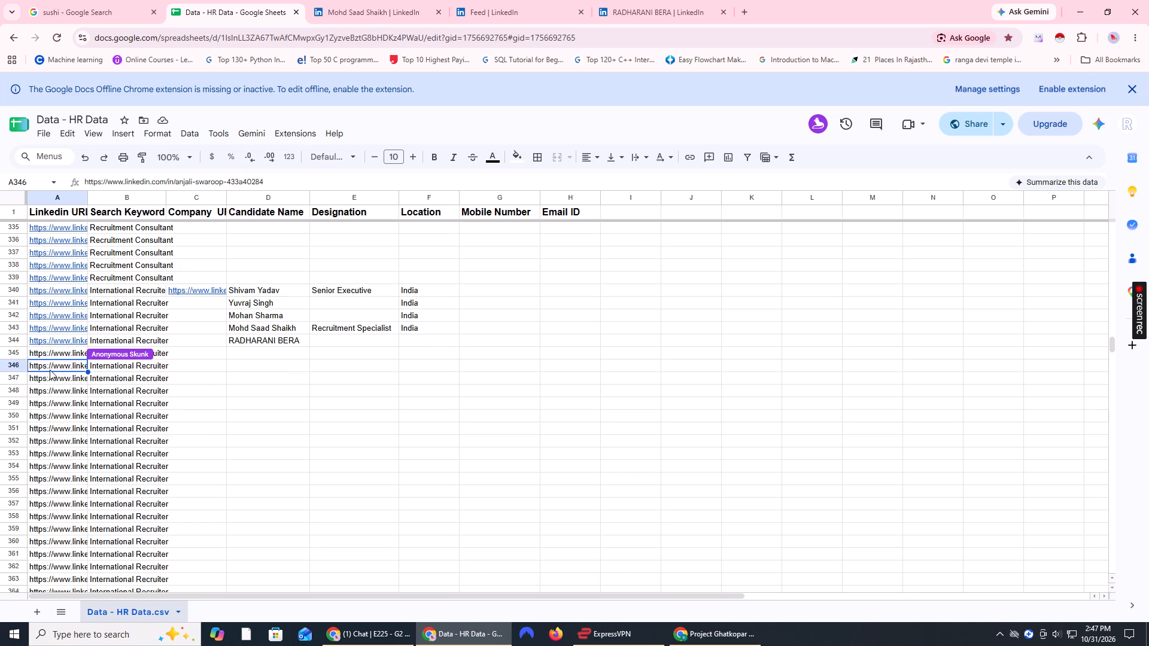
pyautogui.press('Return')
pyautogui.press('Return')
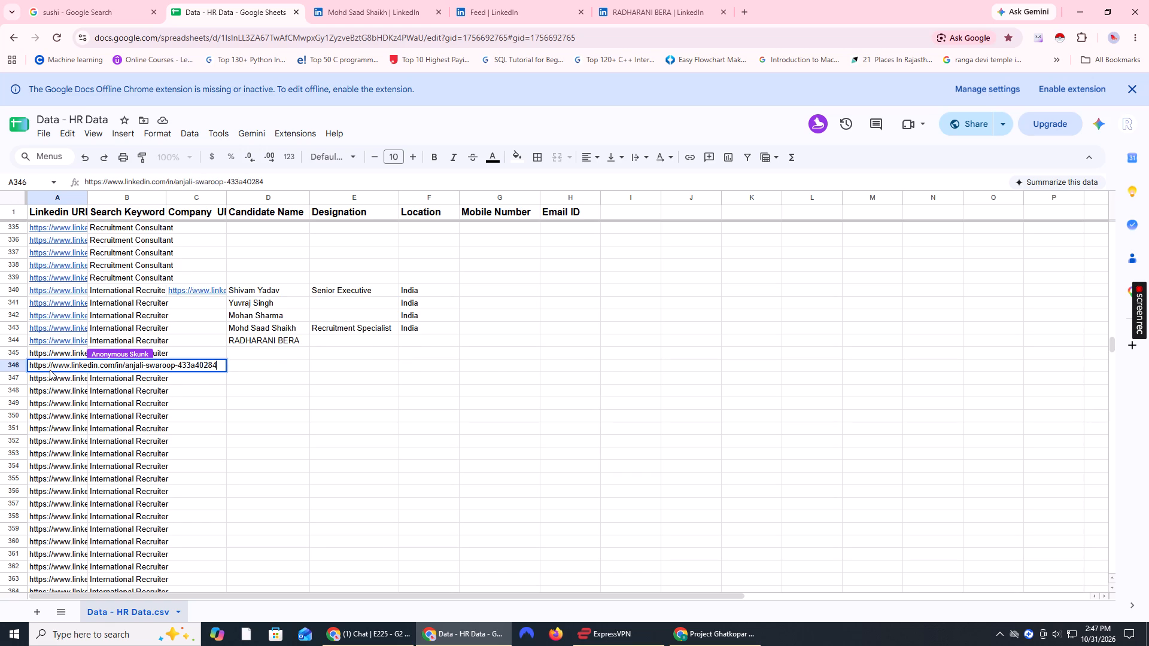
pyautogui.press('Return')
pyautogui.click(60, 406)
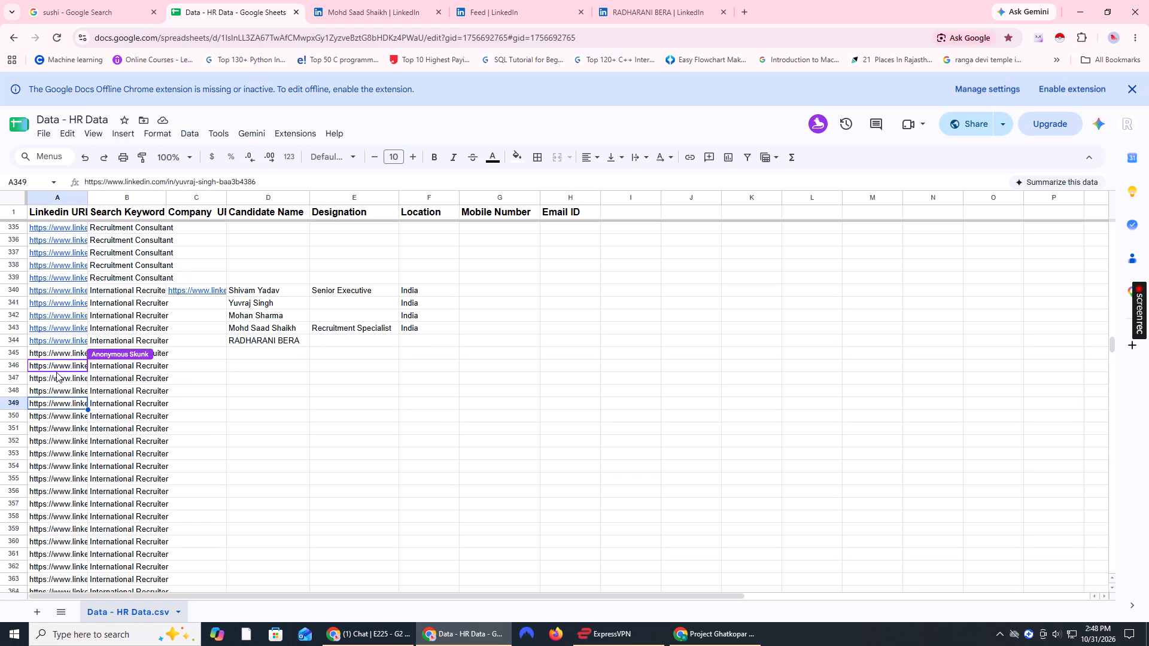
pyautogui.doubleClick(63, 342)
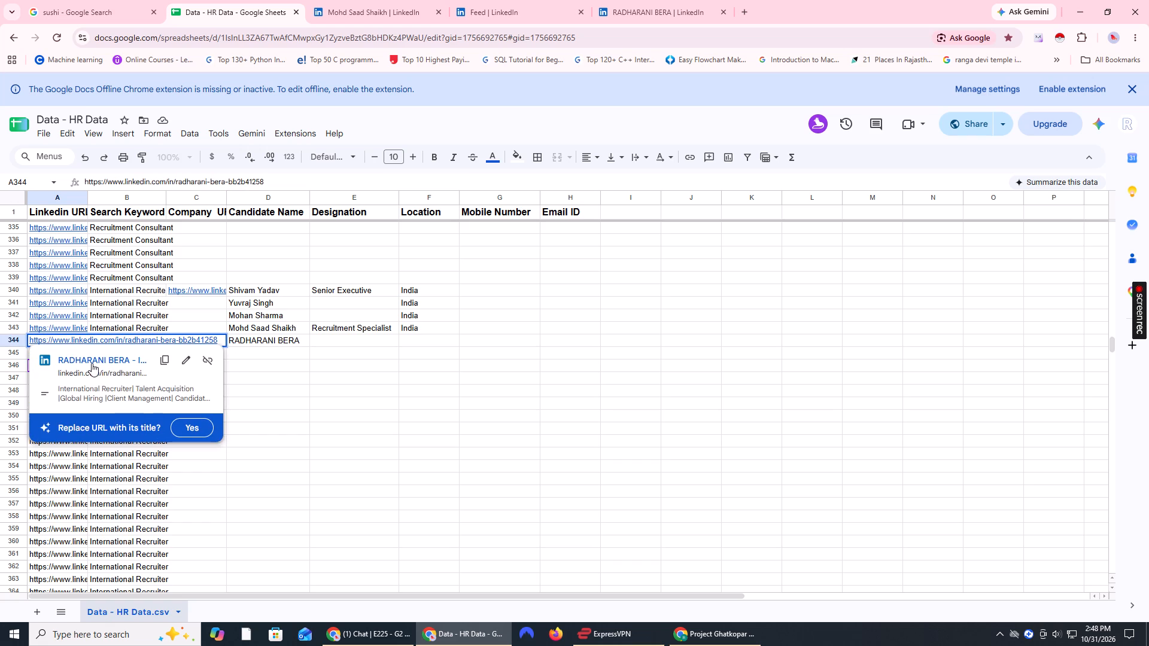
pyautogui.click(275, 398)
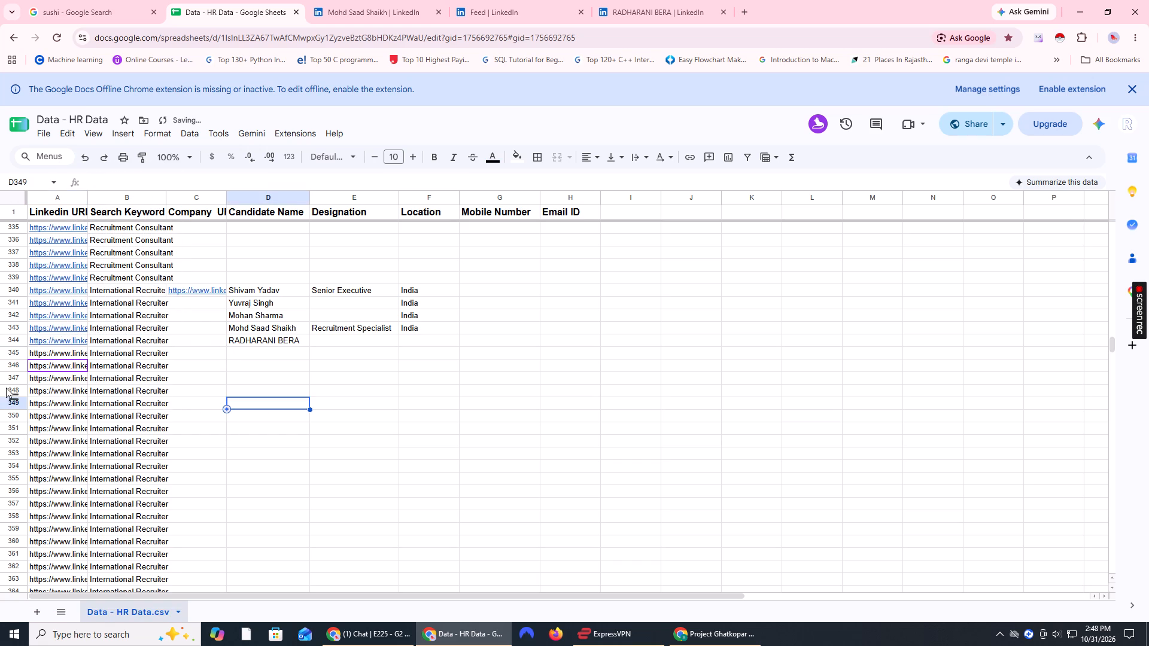
# Turn the LinkedIn URL in row 348 into a working link and open it.
pyautogui.doubleClick(50, 390)
pyautogui.press('Return')
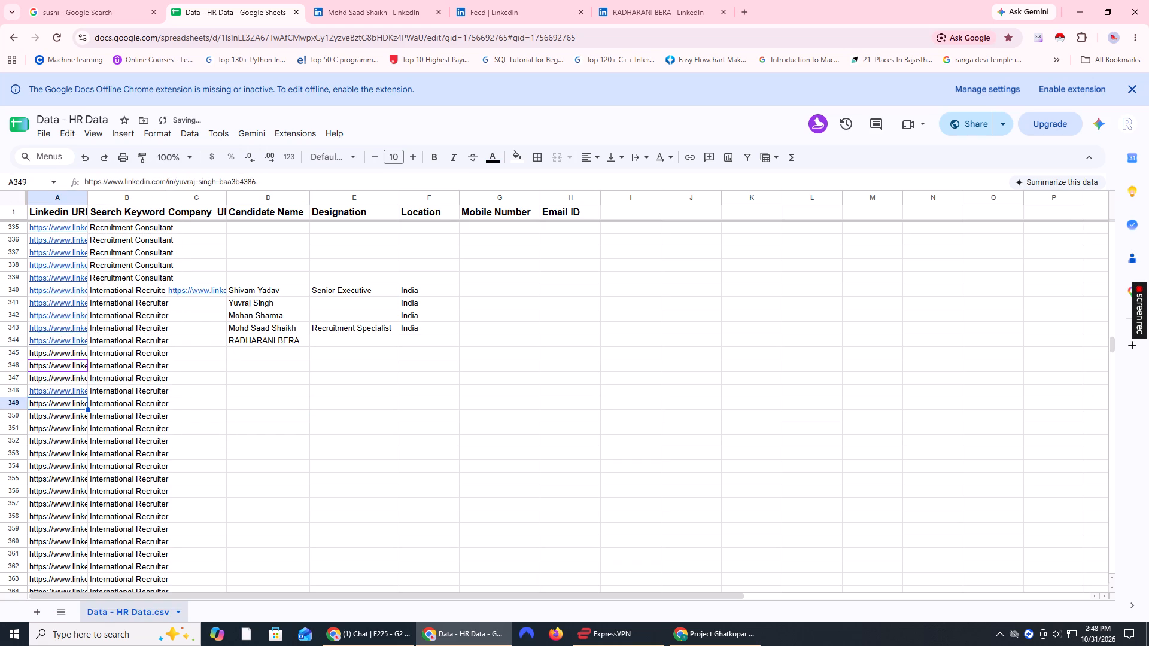
pyautogui.click(62, 392)
pyautogui.click(80, 410)
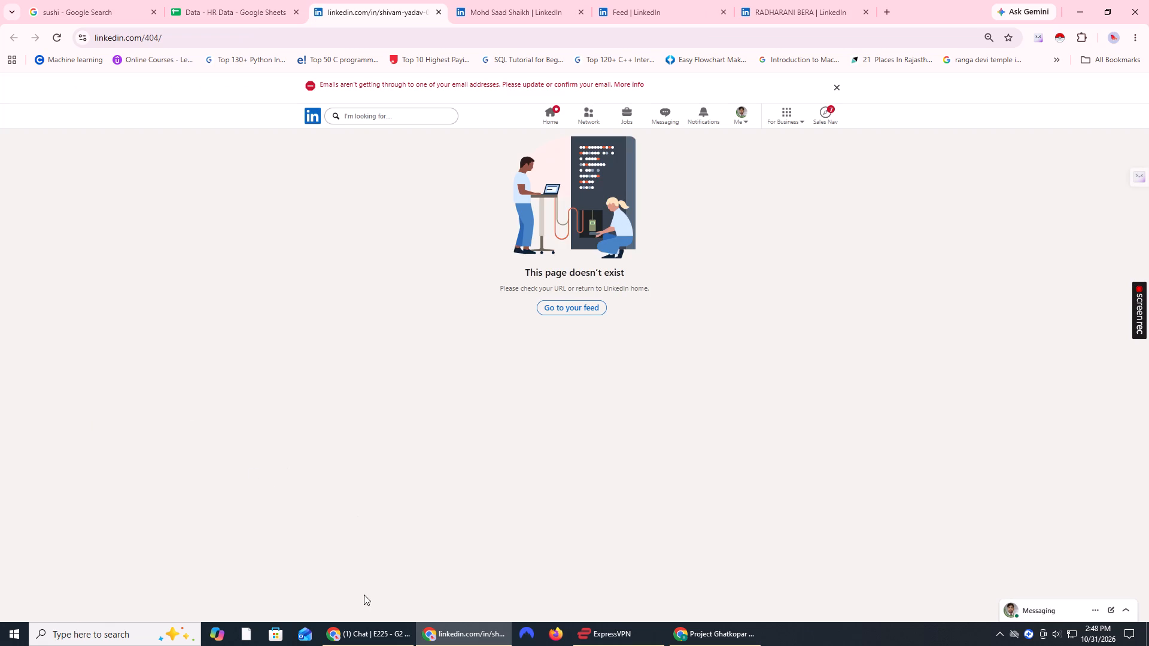
# Close the pages opened from rows 348 and 479 and the LinkedIn feed, keeping the row 344 candidate's profile open.
pyautogui.click(439, 11)
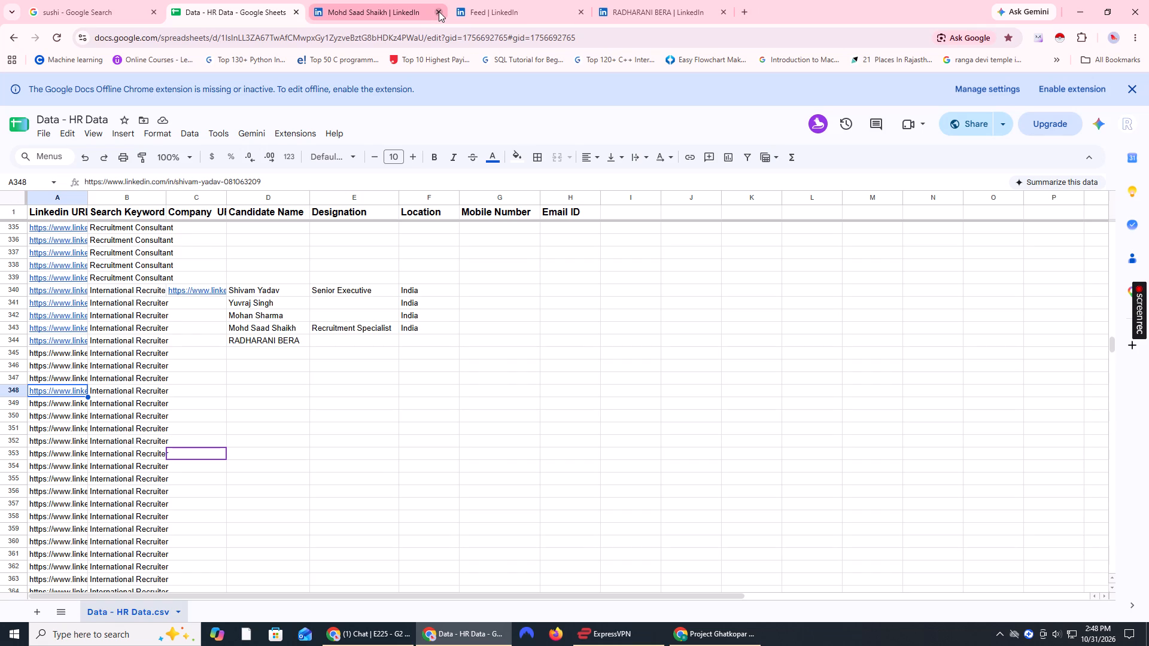
pyautogui.click(438, 13)
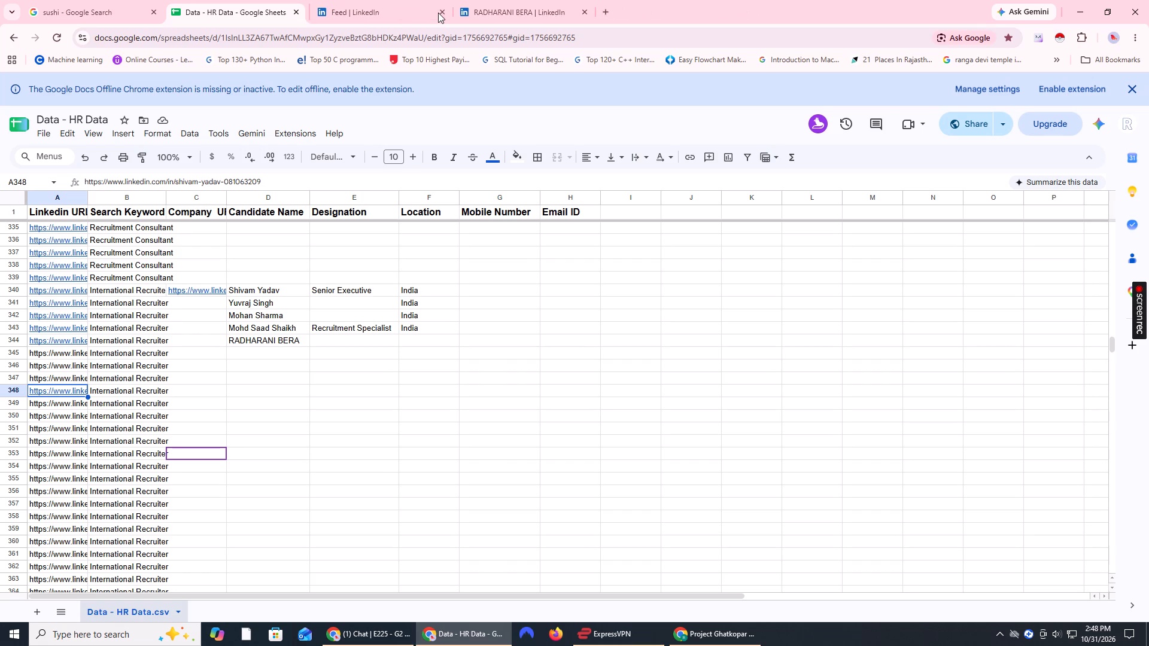
pyautogui.click(438, 13)
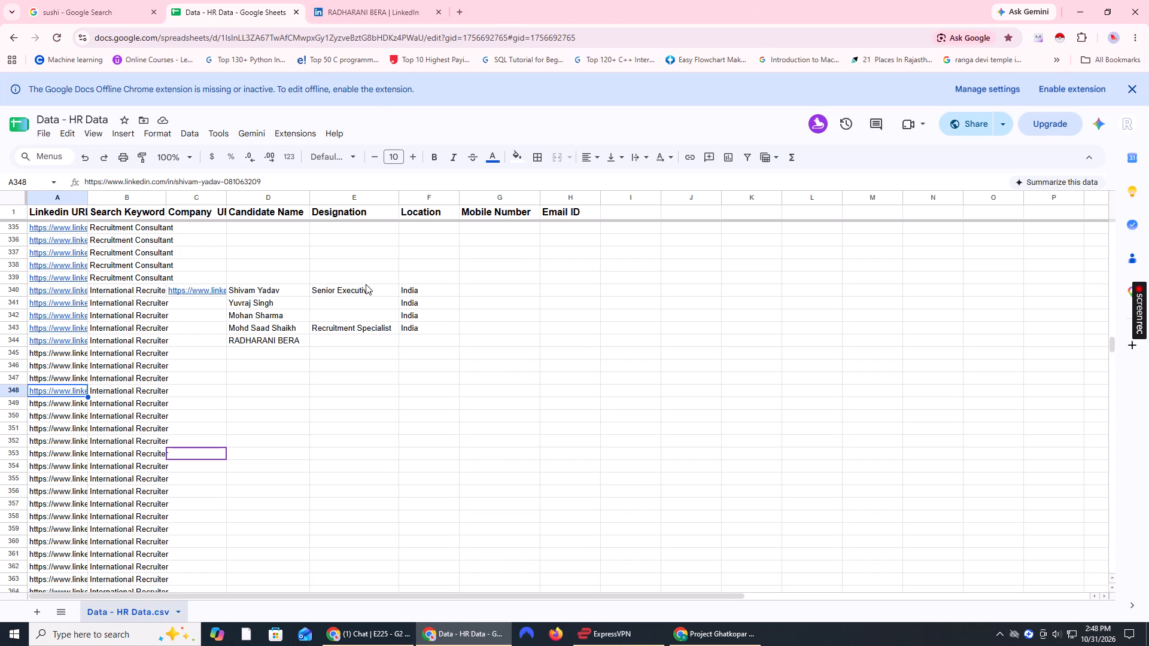
# Review the filled-in Global Recruiter and Global Talent Acquisition rows, and return to the International Recruiter rows.
pyautogui.scroll(2, 270, 308)
pyautogui.scroll(20, 270, 308)
pyautogui.scroll(1, 270, 308)
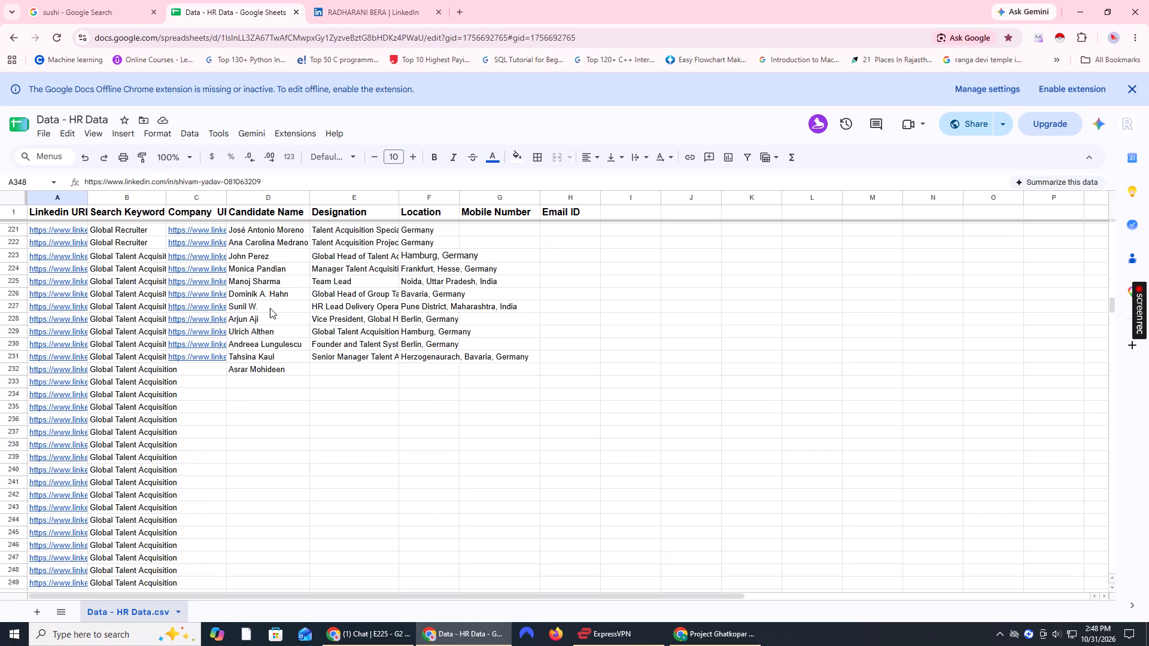
pyautogui.scroll(8, 270, 308)
pyautogui.scroll(-6, 270, 308)
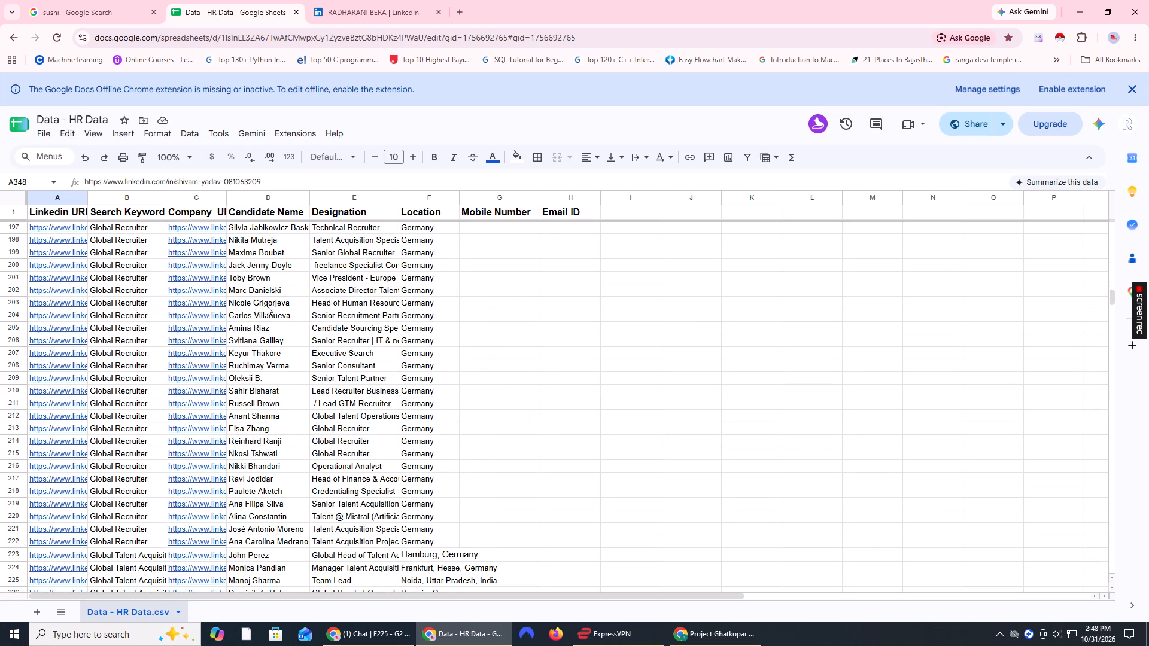
pyautogui.scroll(-5, 266, 305)
pyautogui.scroll(-19, 268, 316)
pyautogui.scroll(-3, 268, 316)
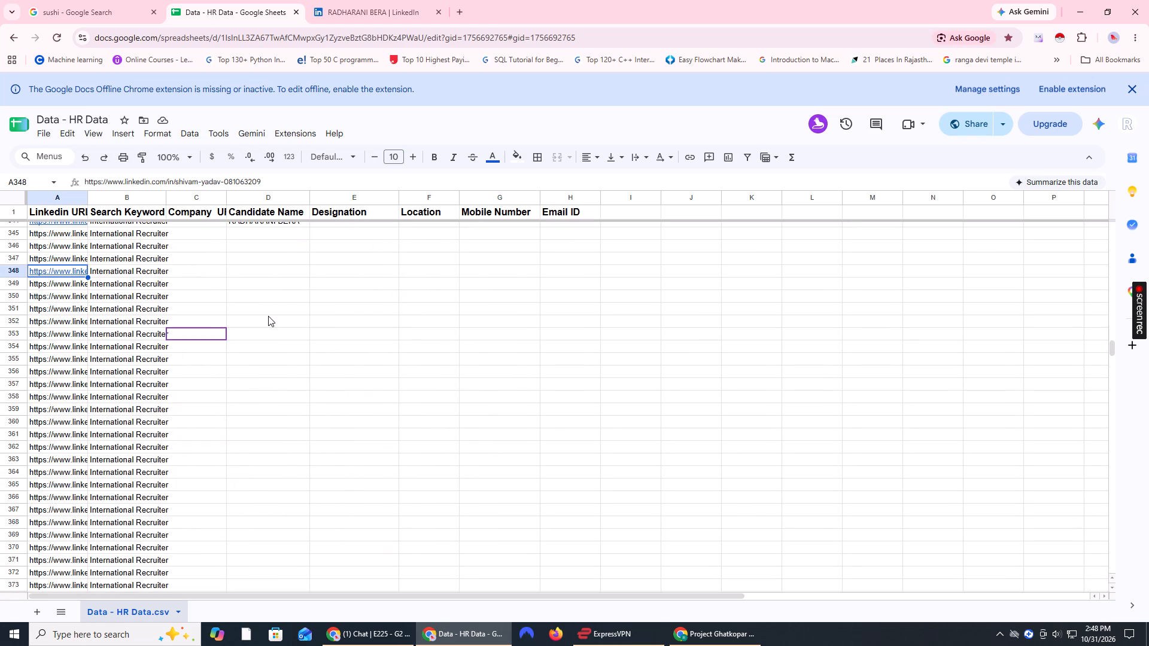
pyautogui.scroll(3, 268, 316)
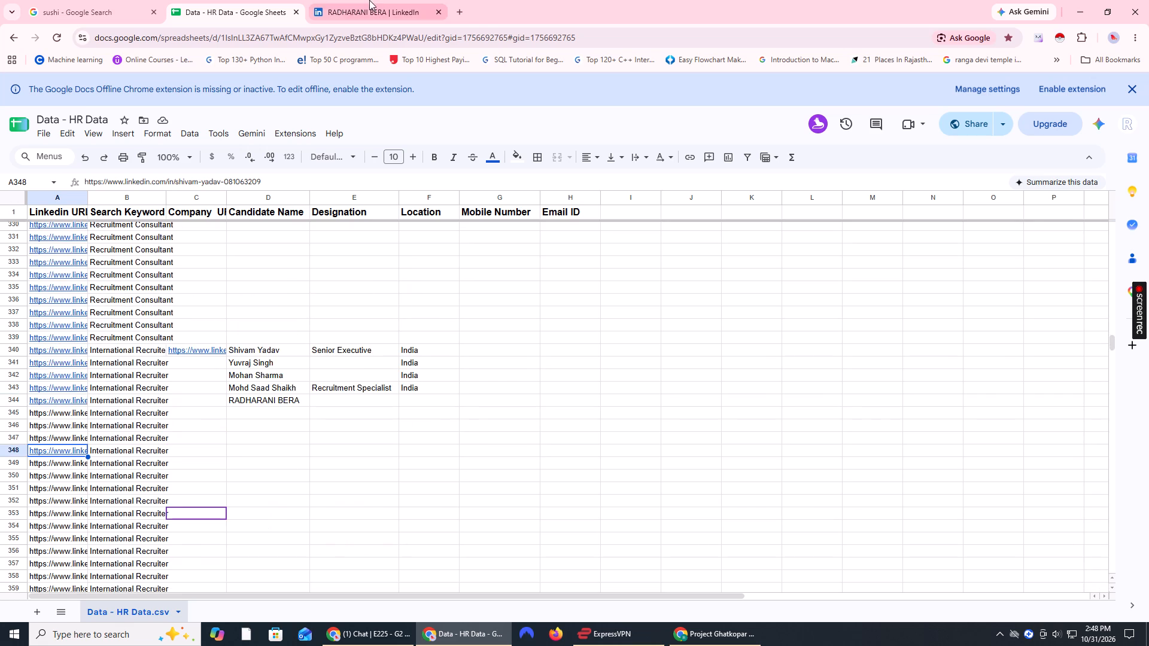
# Switch to the LinkedIn profile of the row 344 candidate.
pyautogui.click(375, 0)
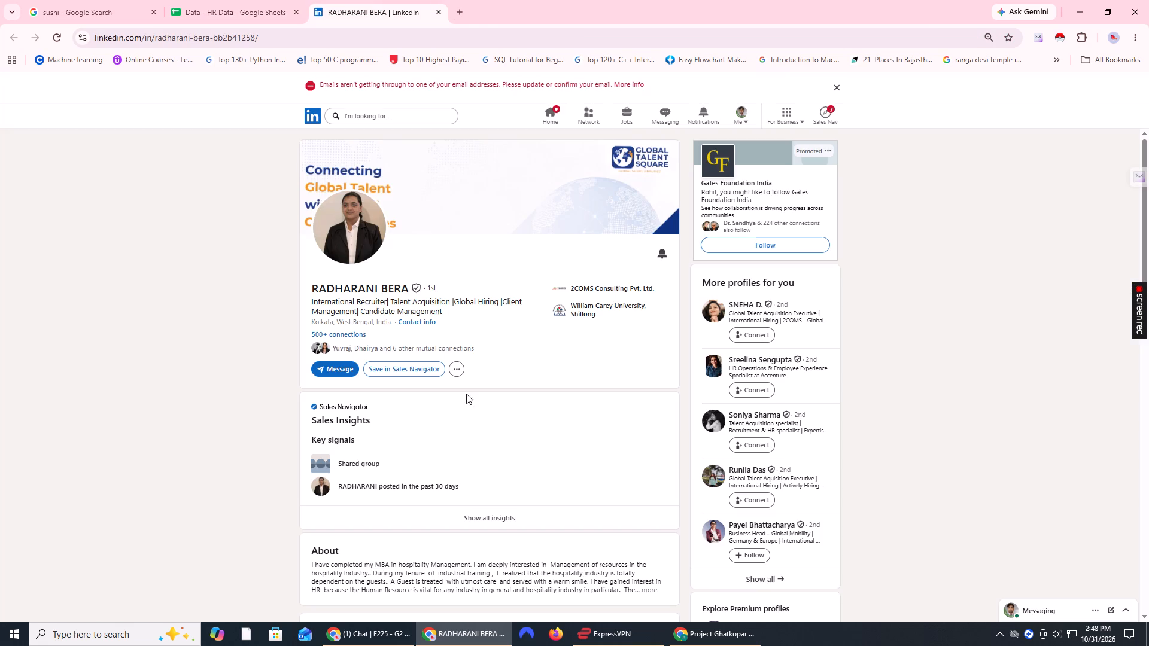
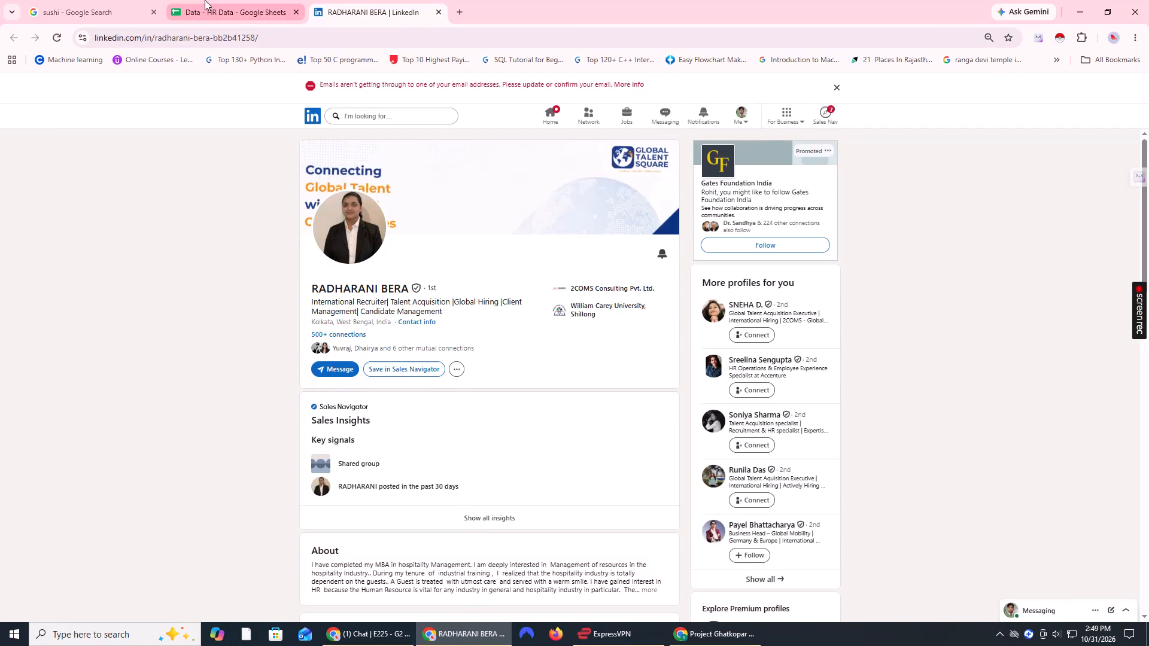
# Fill the location for row 344 in the HR Data sheet with India, copied down from row 343.
pyautogui.click(205, 0)
pyautogui.click(409, 404)
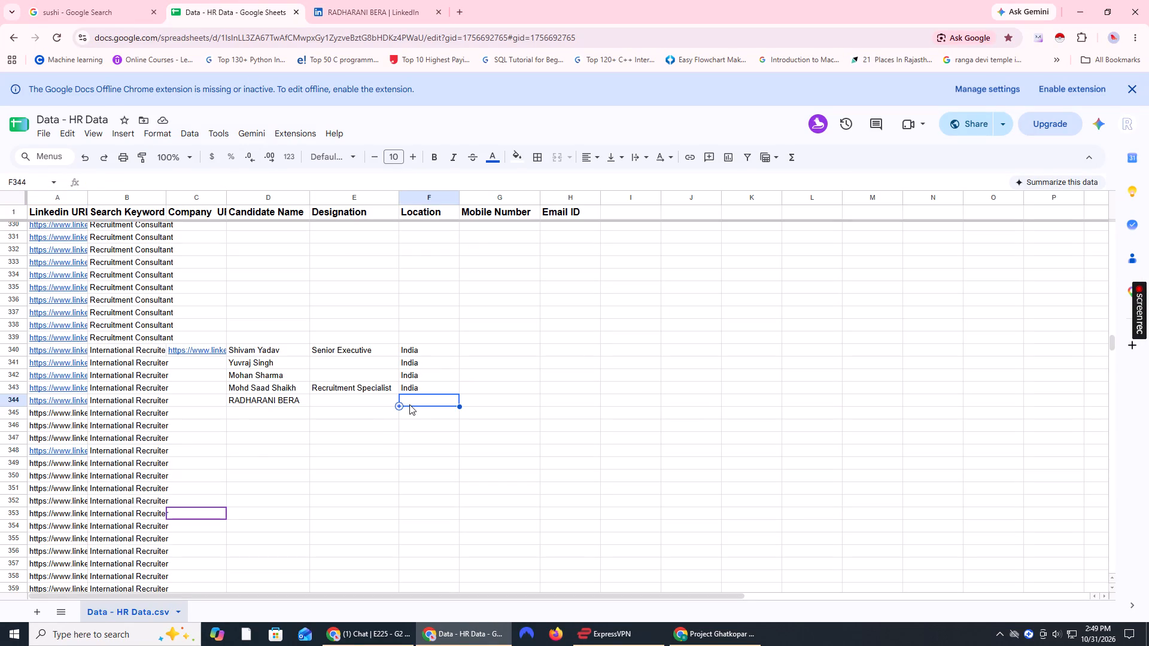
pyautogui.hotkey('shift', 'Up')
pyautogui.hotkey('ctrl', 'd')
pyautogui.click(433, 461)
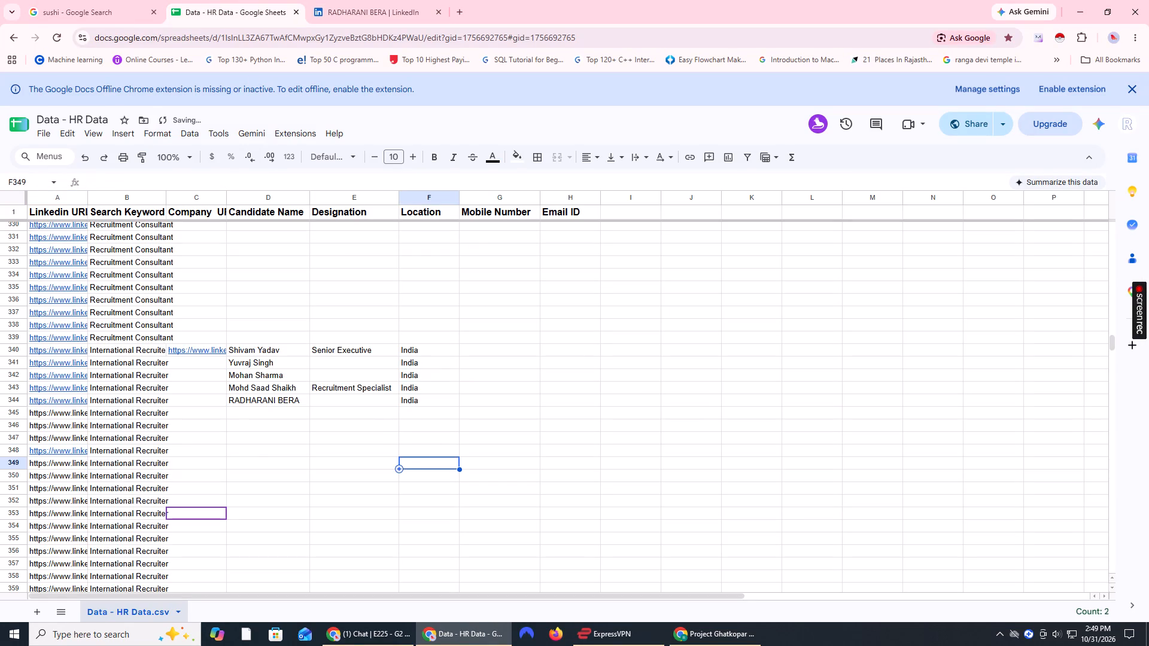
# Copy the current job title Executive-International Recruiter from the row 344 candidate's LinkedIn experience into that row's Designation cell.
pyautogui.click(382, 0)
pyautogui.scroll(-7, 393, 293)
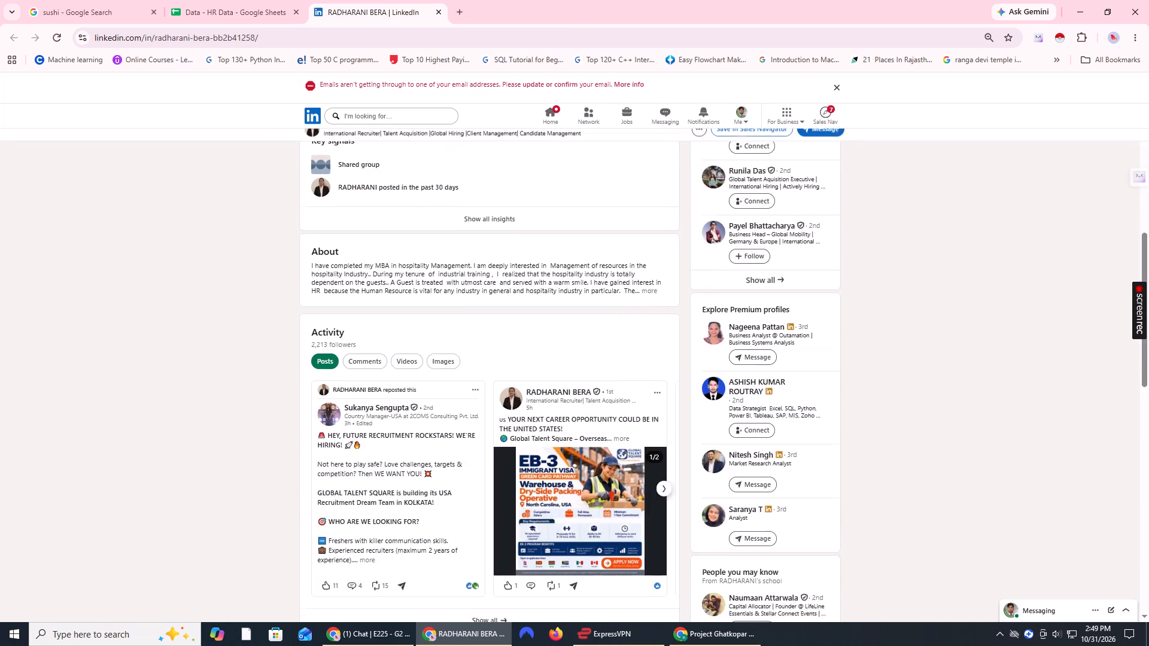
pyautogui.scroll(-8, 393, 293)
pyautogui.scroll(2, 392, 294)
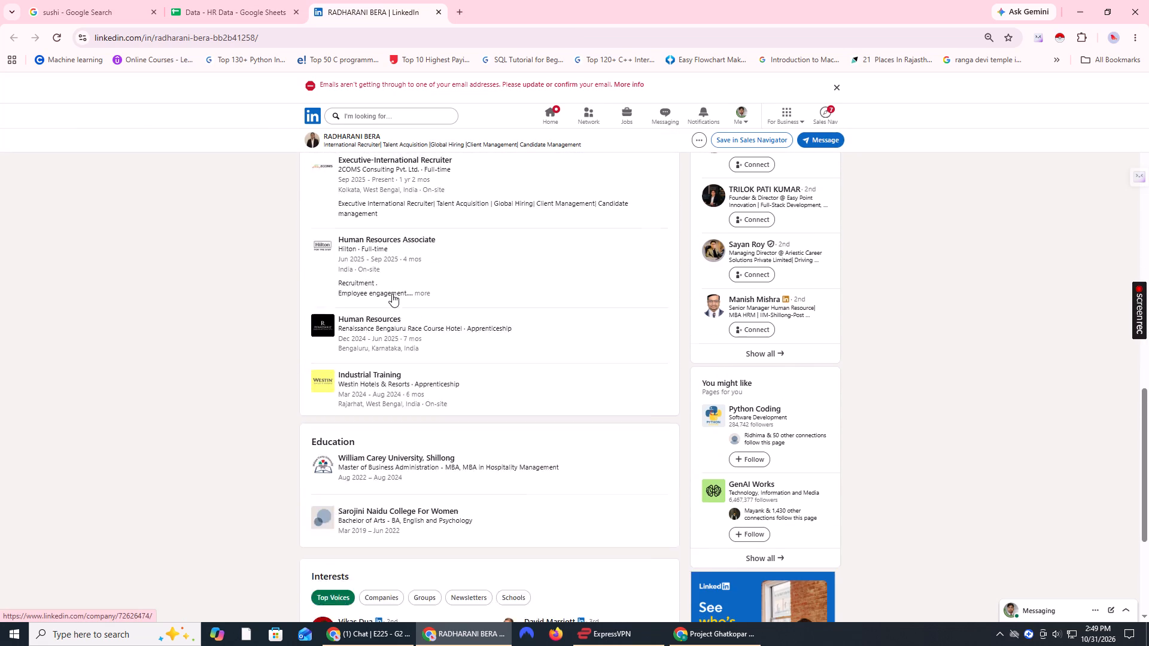
pyautogui.scroll(2, 392, 294)
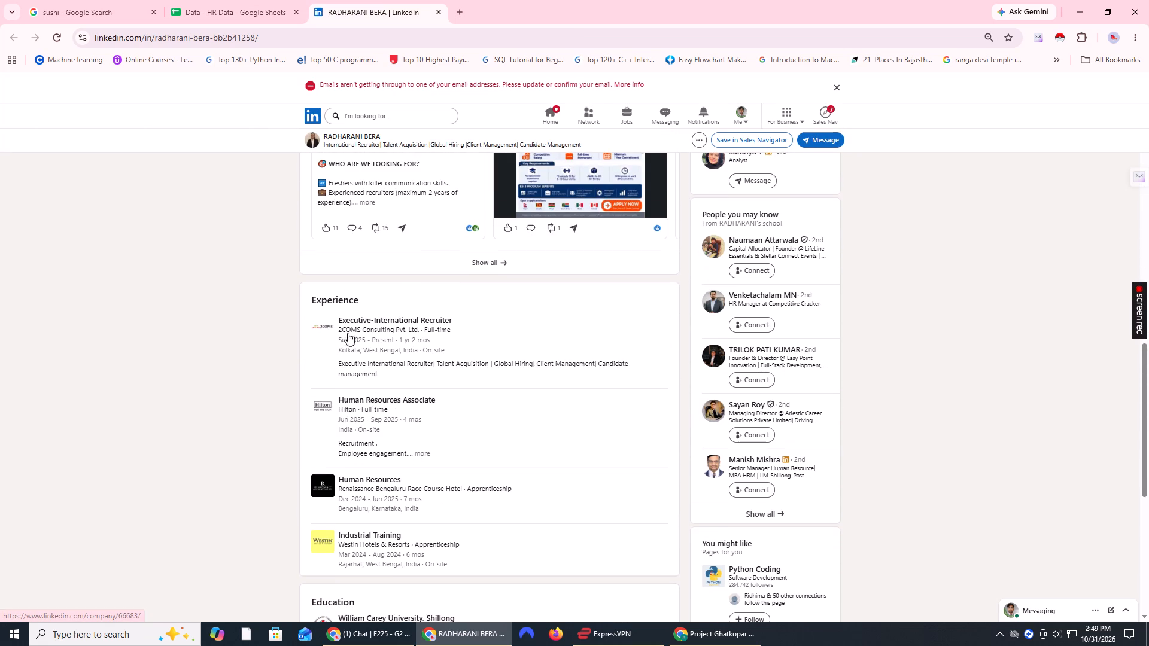
pyautogui.moveTo(335, 318); pyautogui.dragTo(375, 318)
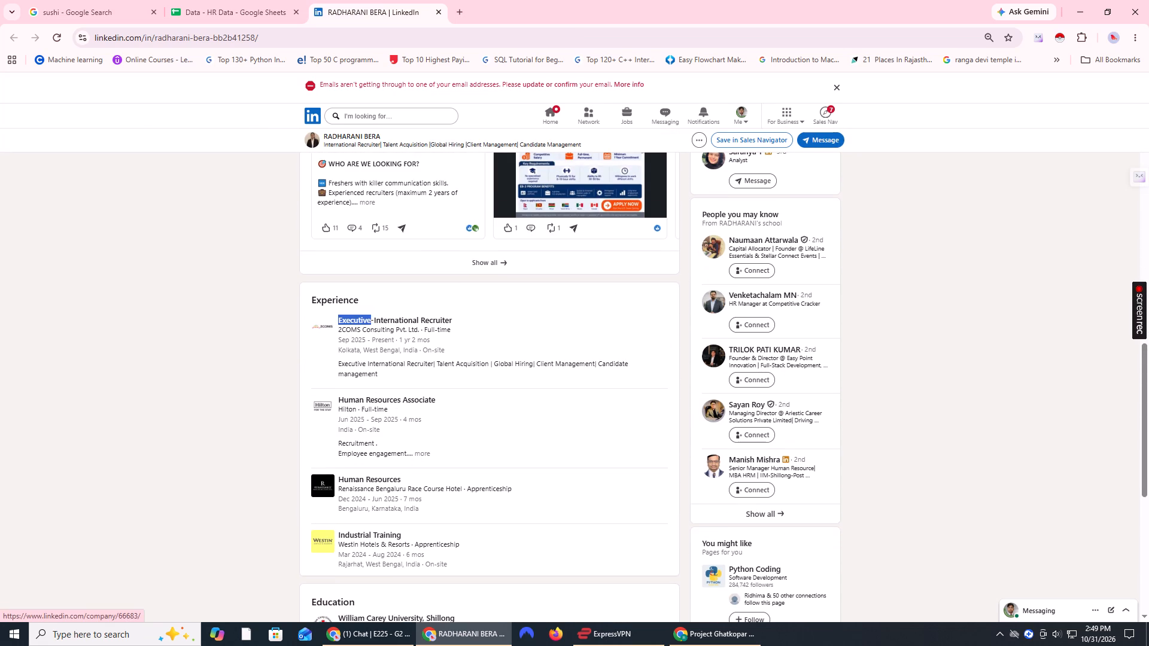
pyautogui.moveTo(375, 318); pyautogui.dragTo(459, 319)
pyautogui.hotkey('ctrl', 'c')
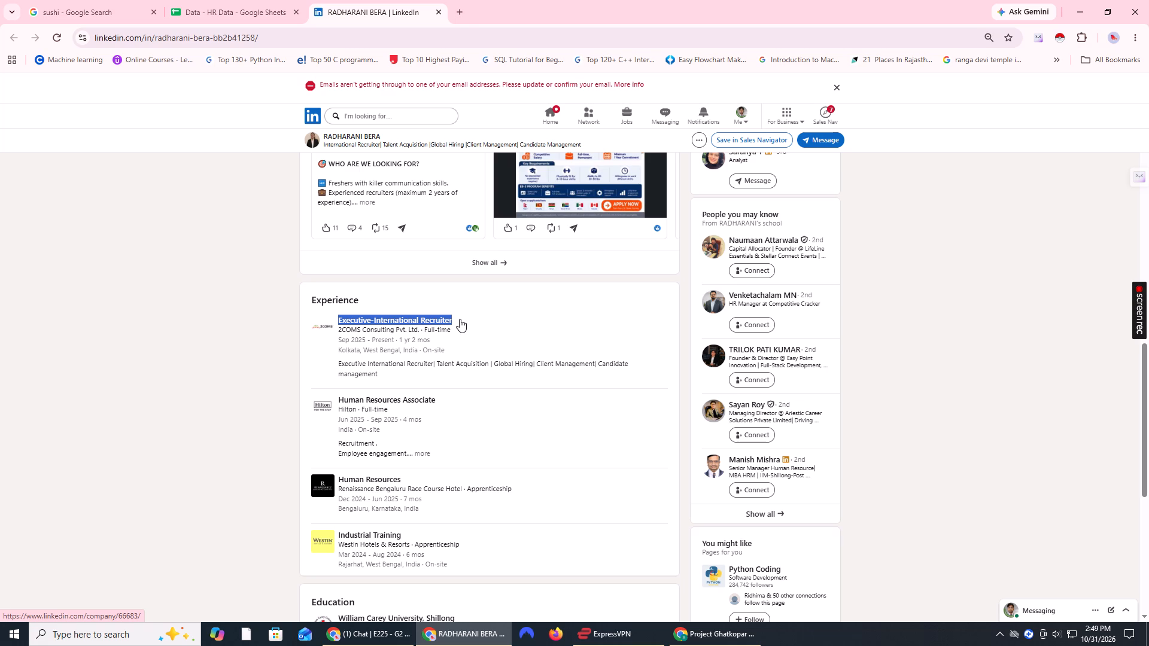
pyautogui.click(230, 0)
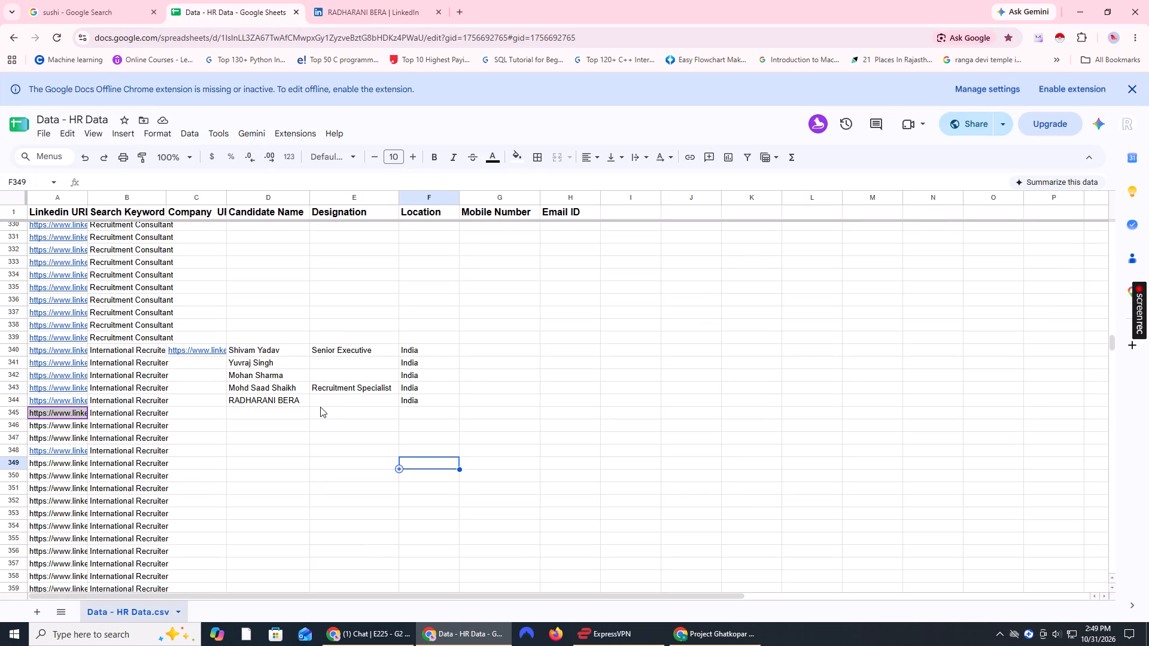
pyautogui.doubleClick(320, 406)
pyautogui.hotkey('ctrl', 'v')
pyautogui.click(299, 426)
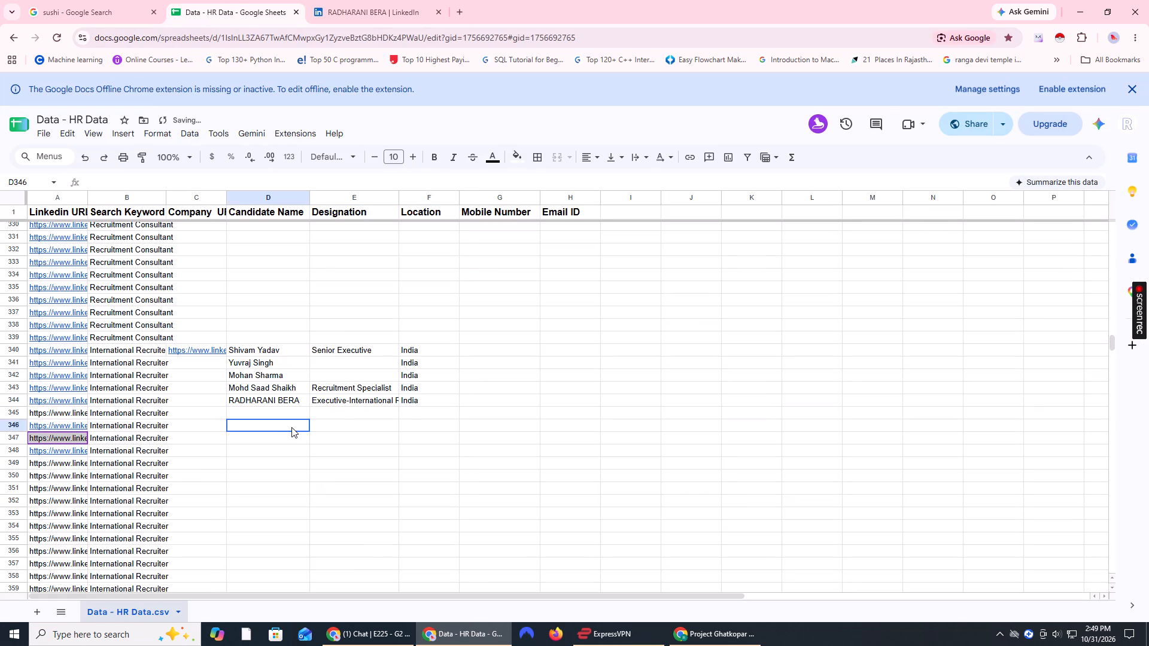
# Close the row 344 candidate's profile and open the LinkedIn profile linked in Global Talent Acquisition row 233.
pyautogui.scroll(-6, 315, 450)
pyautogui.scroll(7, 315, 449)
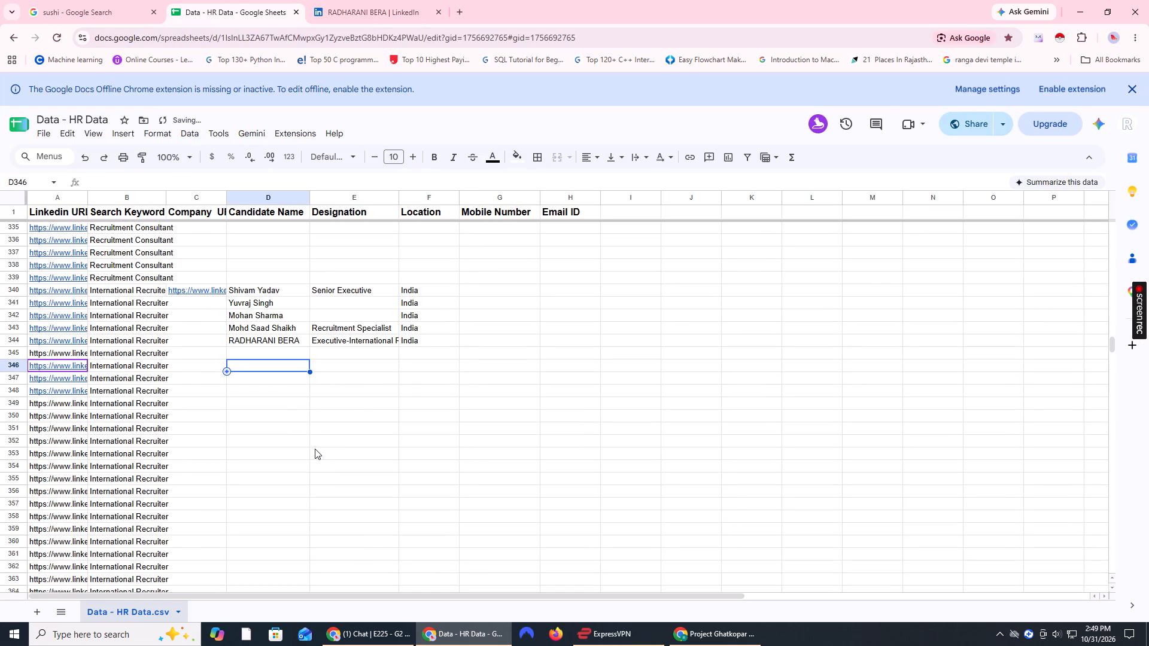
pyautogui.scroll(6, 315, 449)
pyautogui.scroll(19, 315, 449)
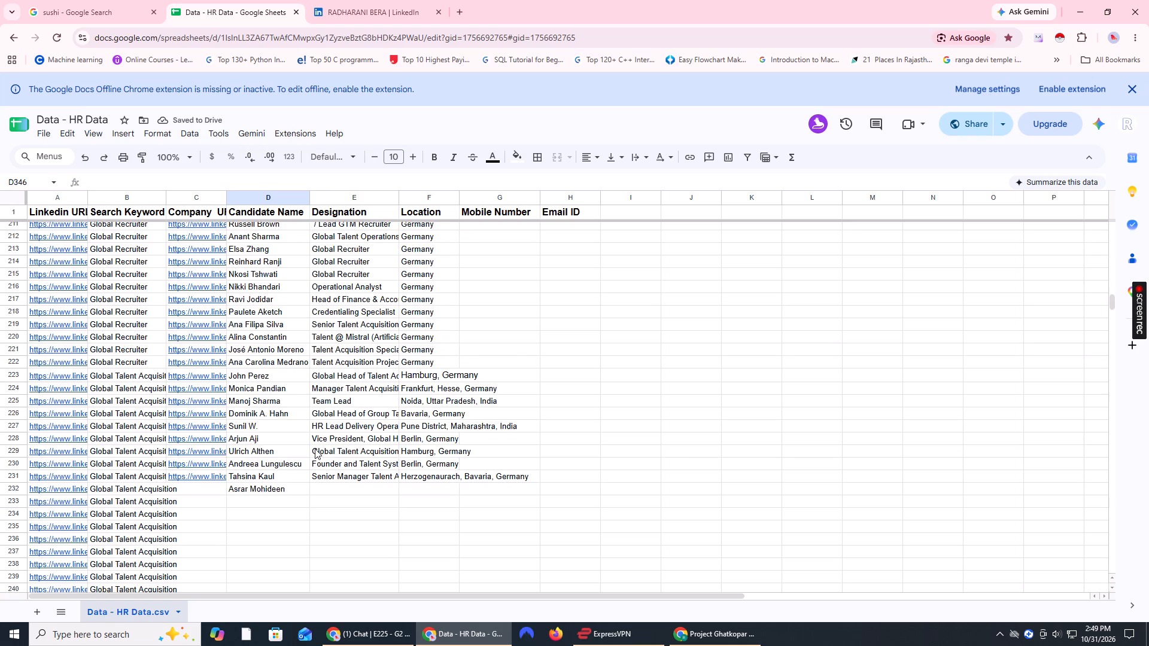
pyautogui.scroll(-4, 315, 449)
pyautogui.click(261, 322)
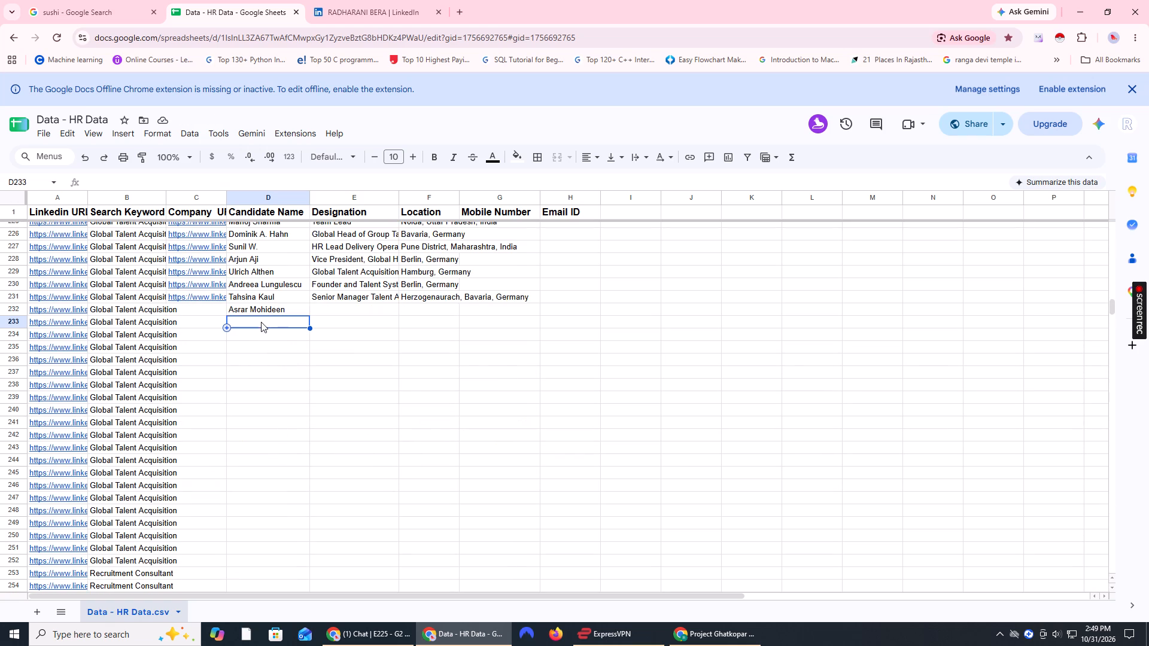
pyautogui.click(437, 8)
pyautogui.click(57, 322)
pyautogui.click(81, 342)
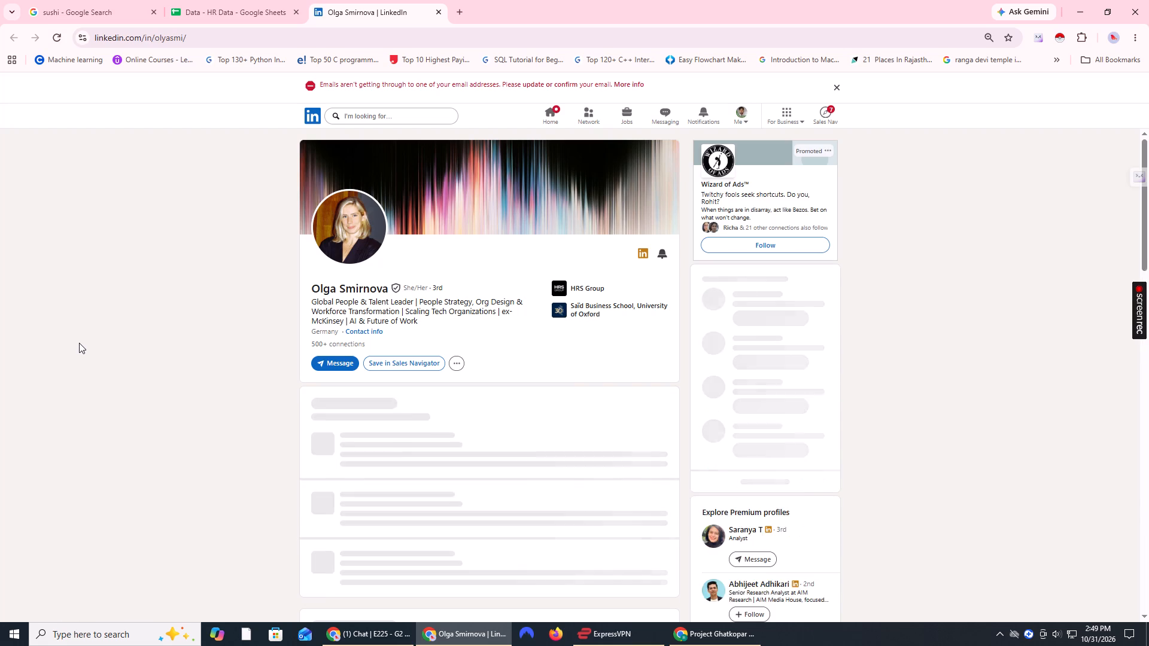
# Copy the LinkedIn URL from International Recruiter row 345 in the sheet and open it in a new browser tab.
pyautogui.click(207, 0)
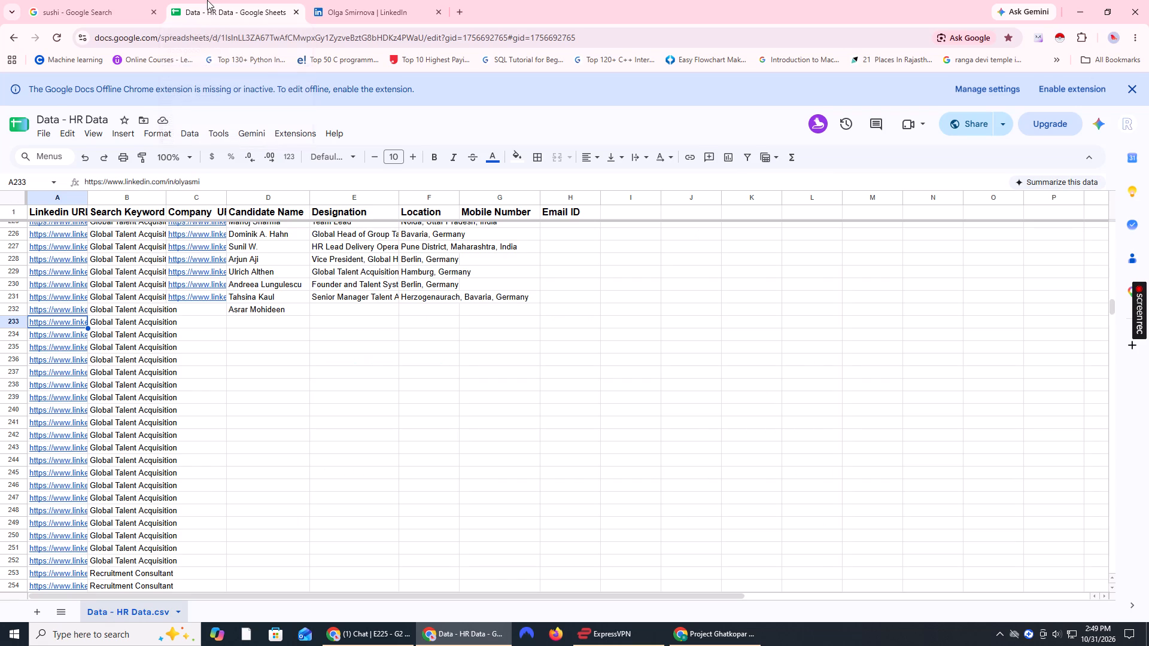
pyautogui.scroll(-10, 242, 377)
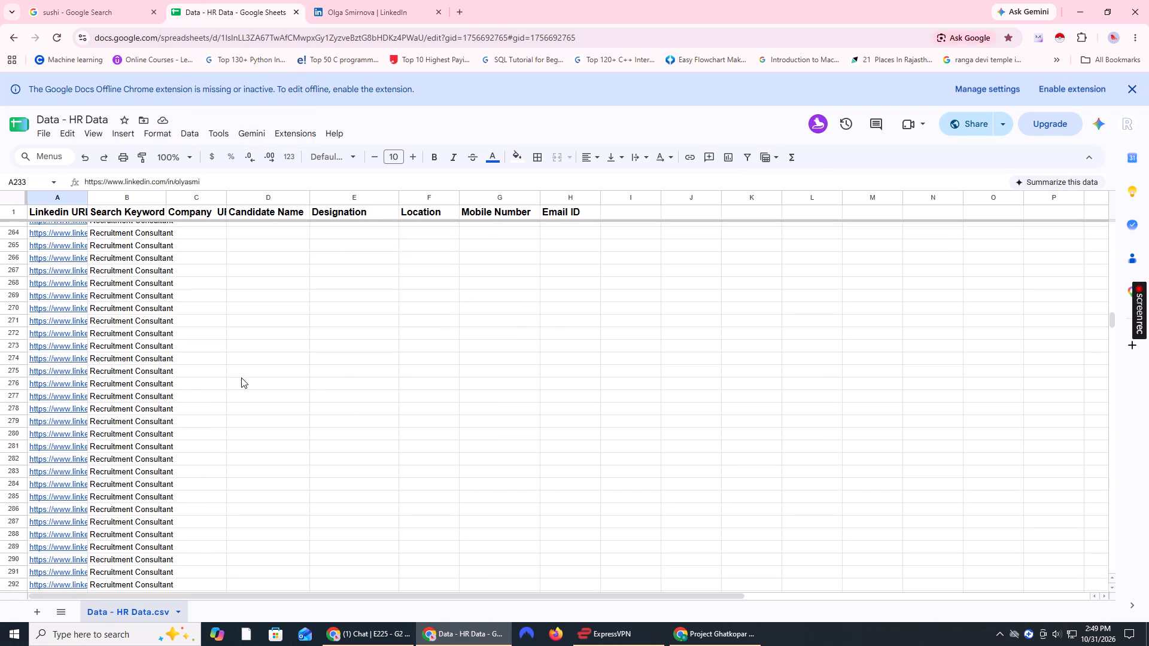
pyautogui.scroll(-13, 241, 377)
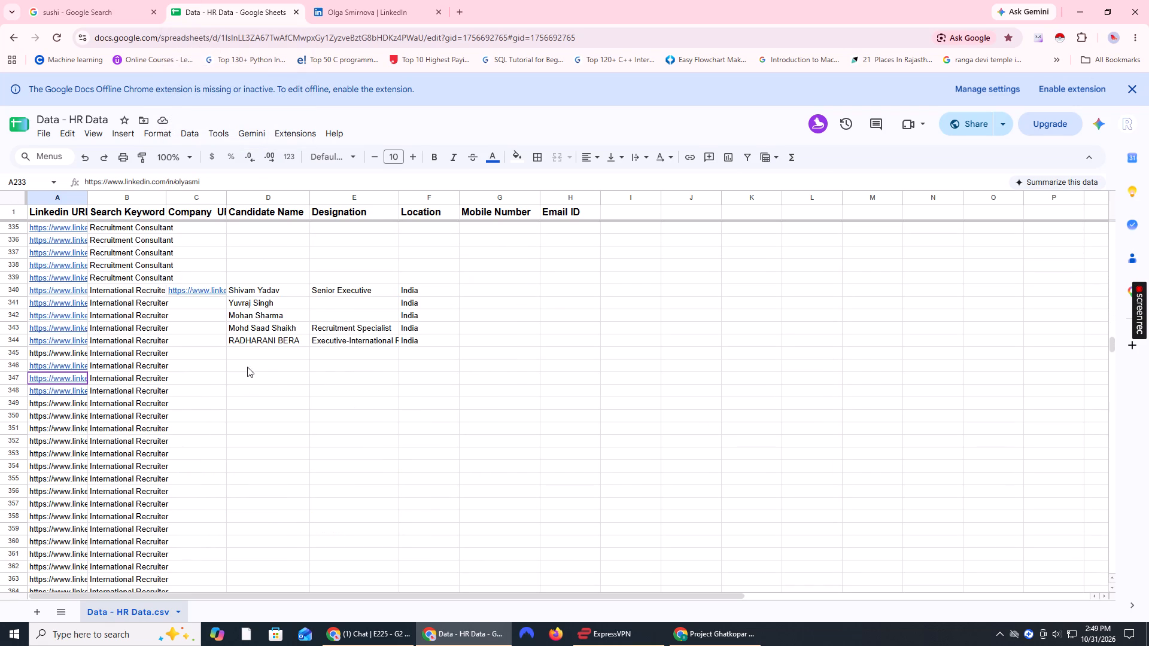
pyautogui.click(264, 351)
pyautogui.tripleClick(68, 351)
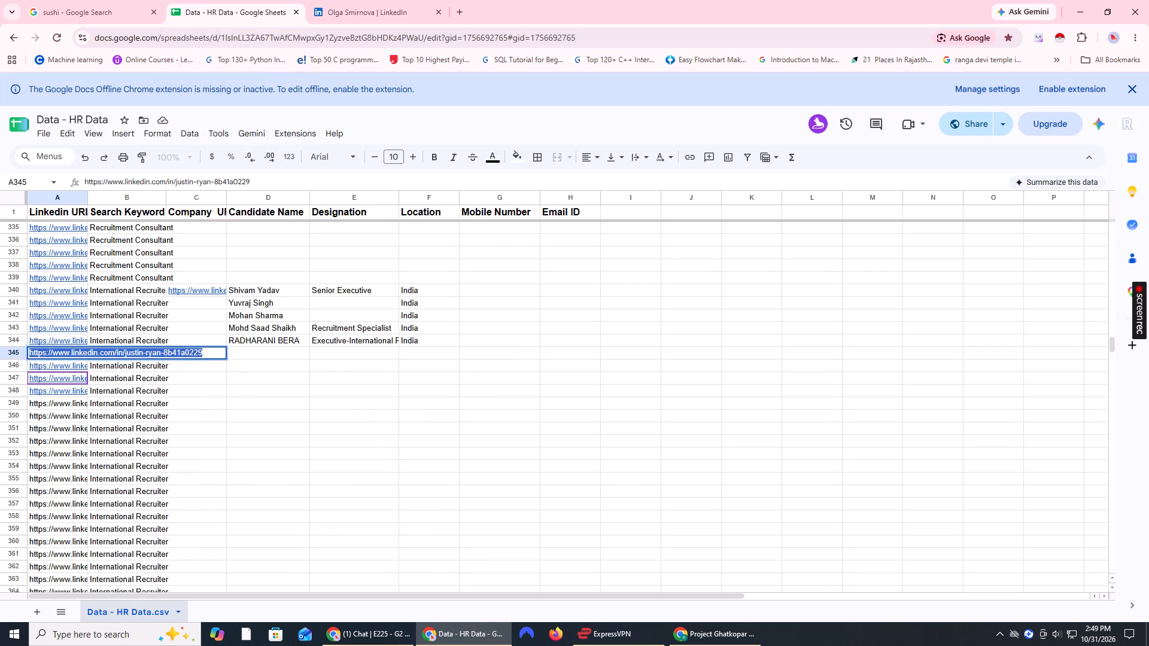
pyautogui.press('Return')
pyautogui.tripleClick(66, 350)
pyautogui.hotkey('ctrl', 'c')
pyautogui.click(364, 2)
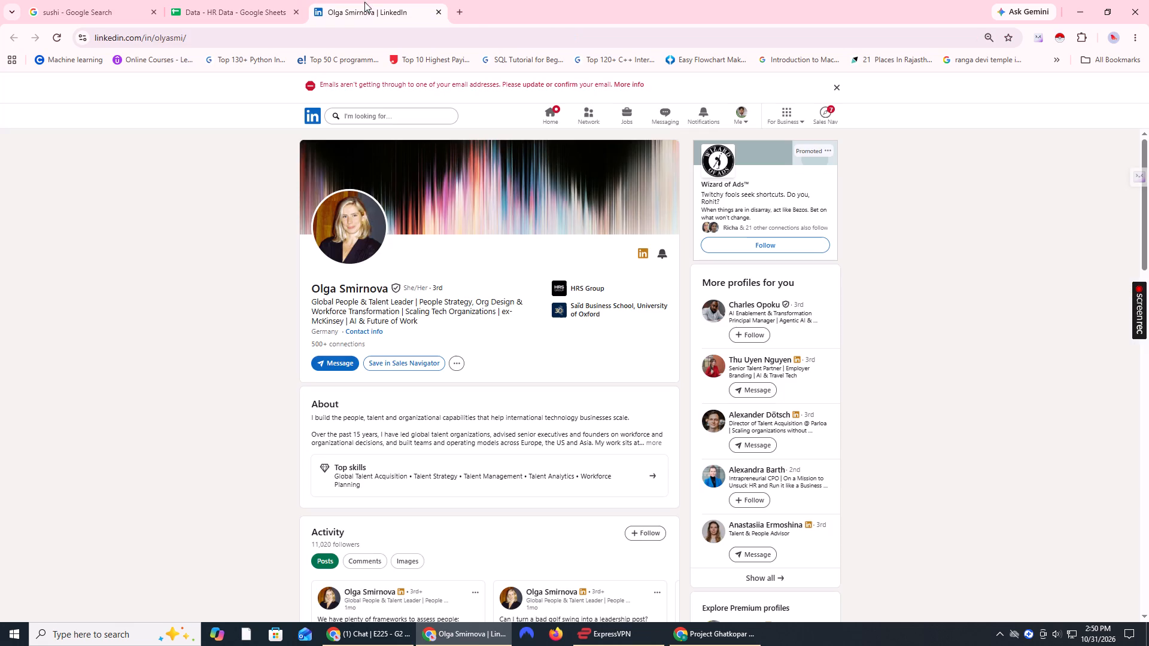
pyautogui.click(451, 5)
pyautogui.hotkey('ctrl', 'v')
pyautogui.press('Return')
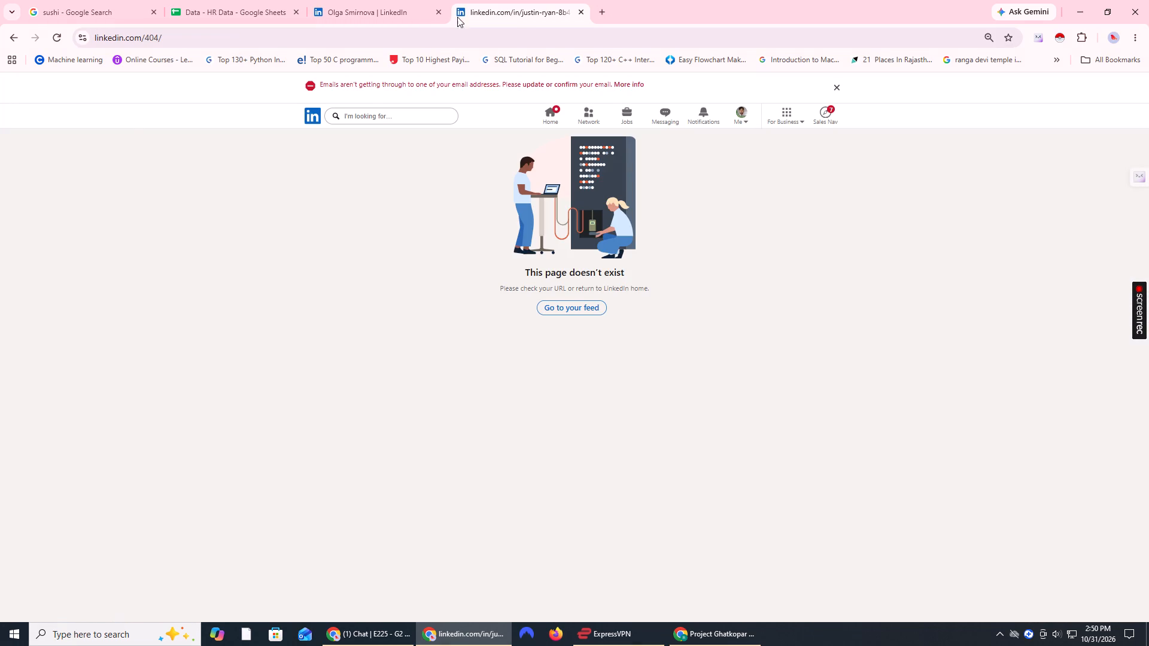
# Return to the HR Data sheet and look over the Recruitment Consultant, International Recruiter and Remote Recruiter rows.
pyautogui.click(190, 0)
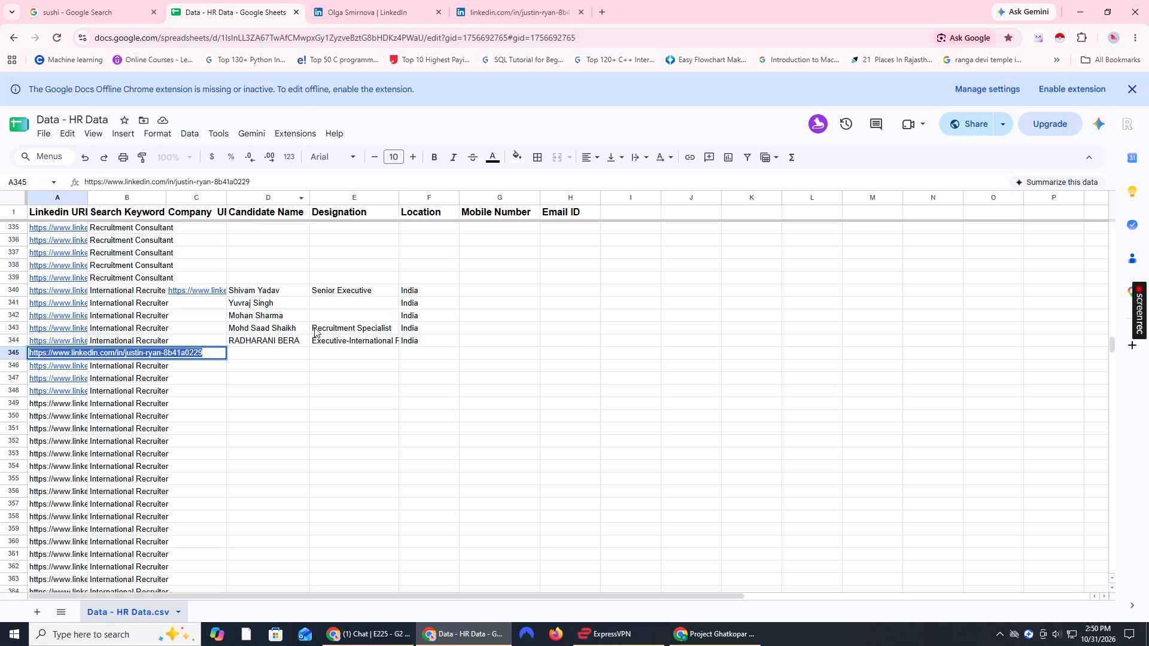
pyautogui.click(300, 352)
pyautogui.scroll(-5, 299, 346)
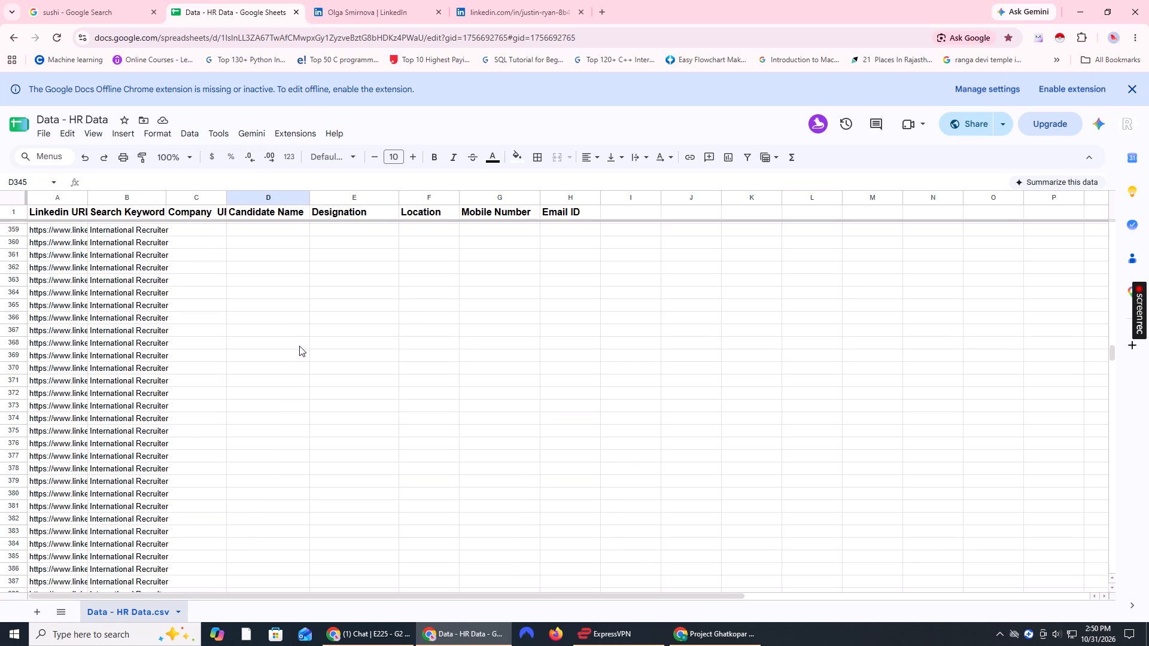
pyautogui.scroll(2, 337, 383)
pyautogui.scroll(1, 289, 464)
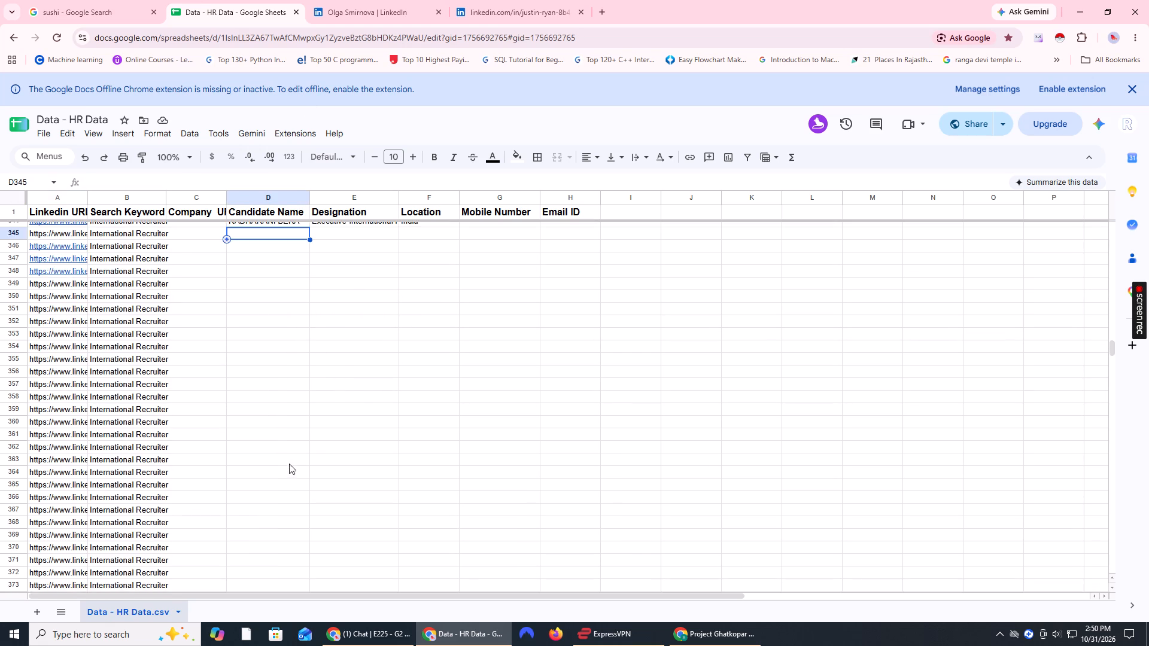
pyautogui.scroll(10, 289, 457)
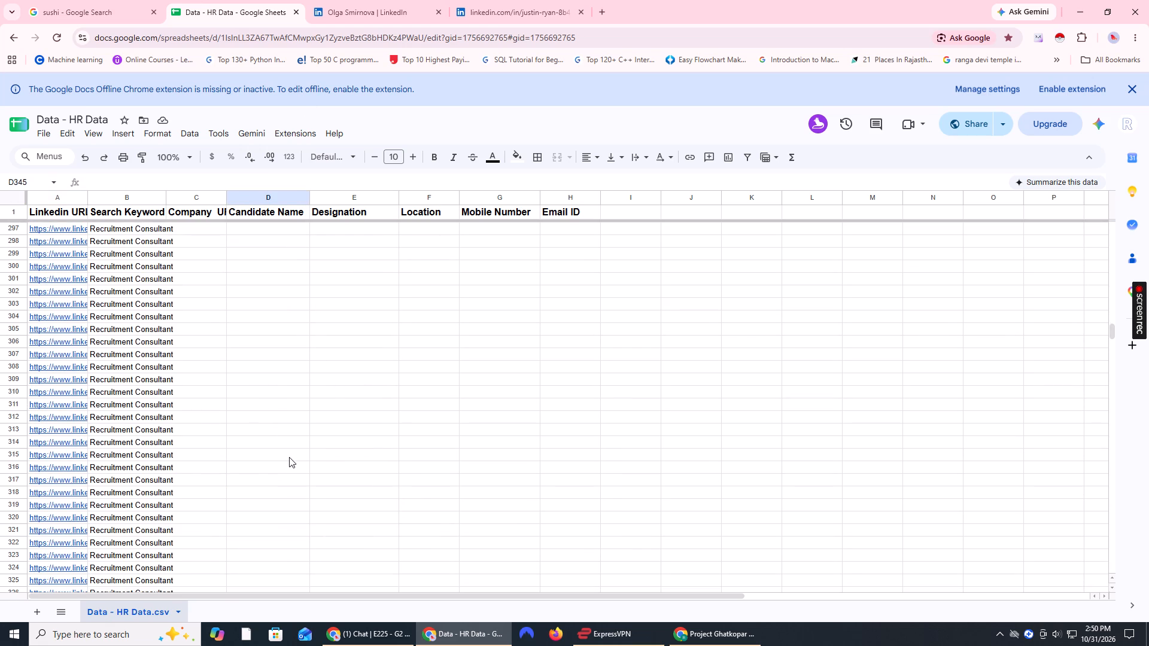
pyautogui.scroll(3, 289, 450)
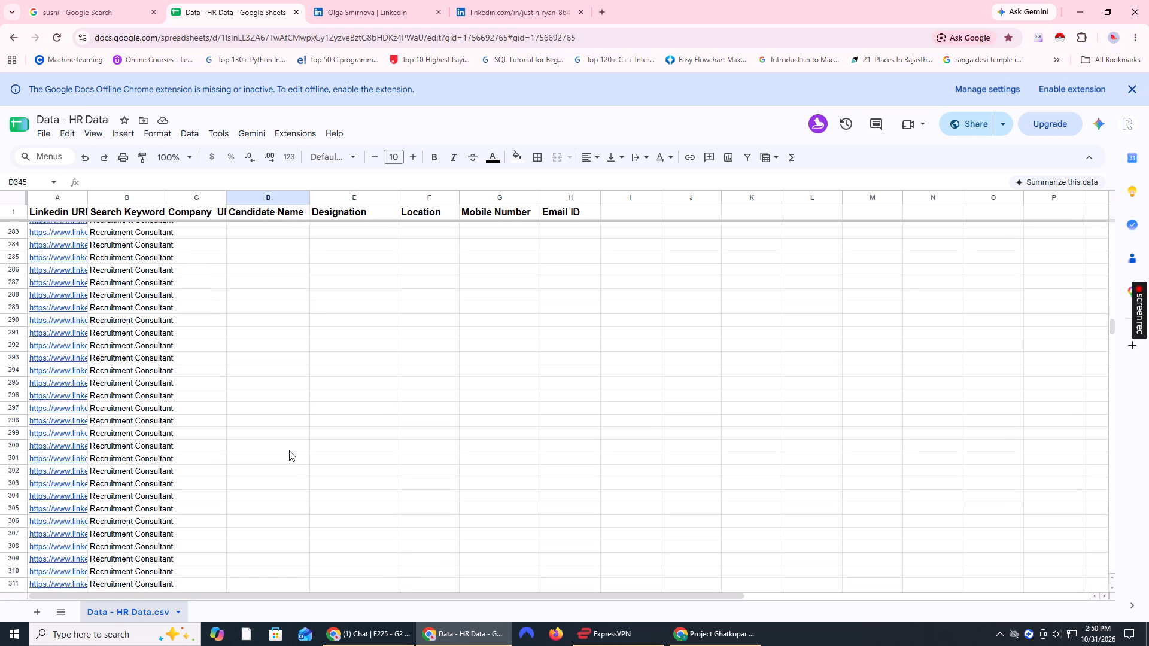
pyautogui.scroll(12, 289, 450)
pyautogui.scroll(-13, 289, 450)
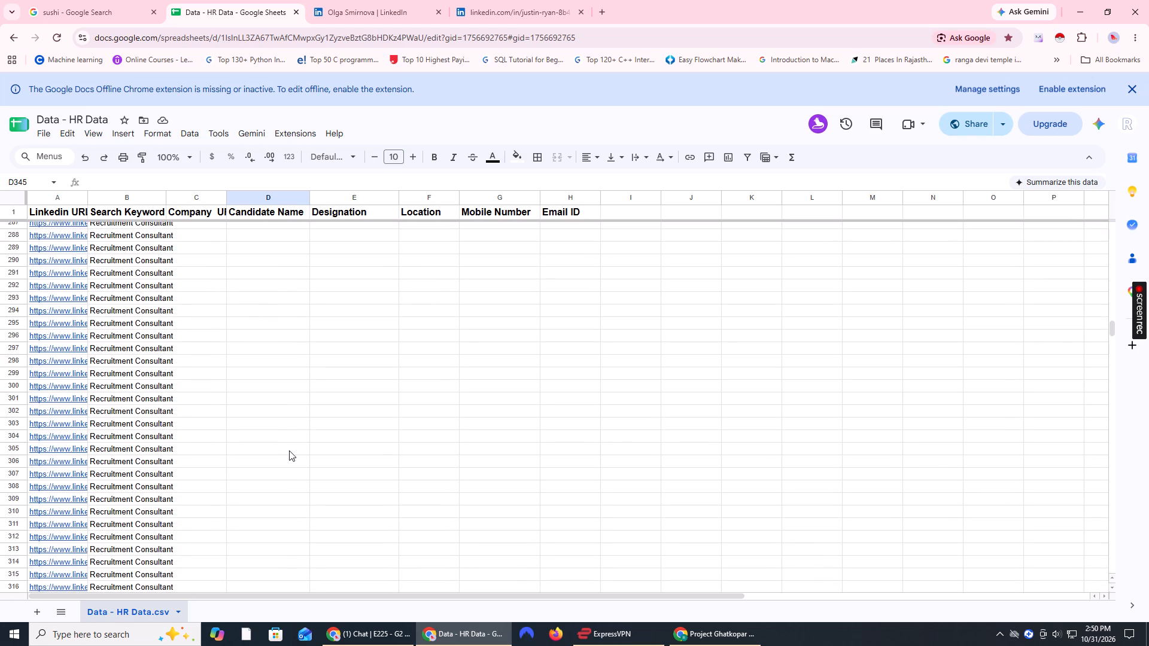
pyautogui.scroll(-11, 289, 450)
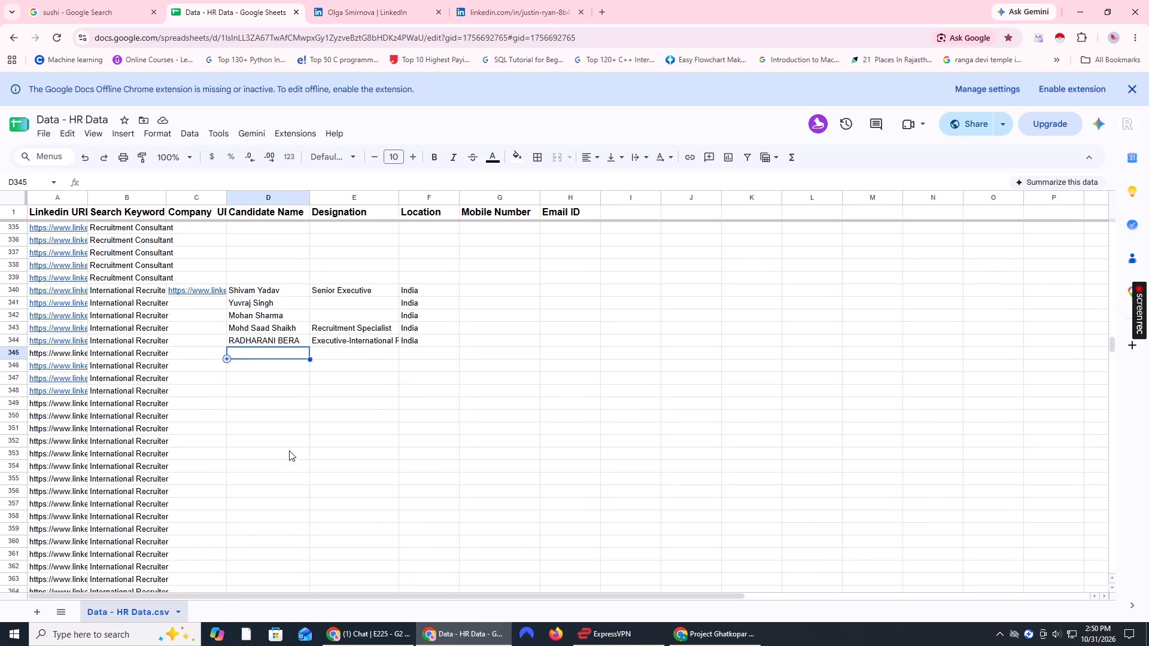
pyautogui.scroll(-11, 289, 450)
pyautogui.scroll(3, 289, 450)
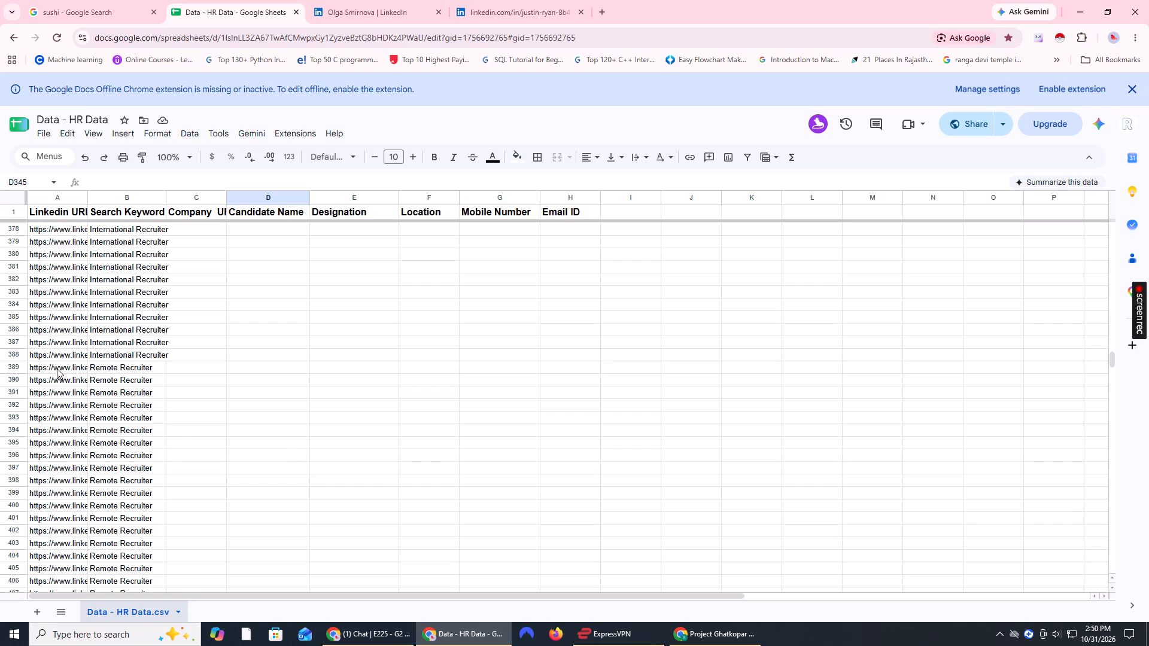
# Open the LinkedIn URL from row 389, the first Remote Recruiter row, directly from its cell.
pyautogui.tripleClick(245, 389)
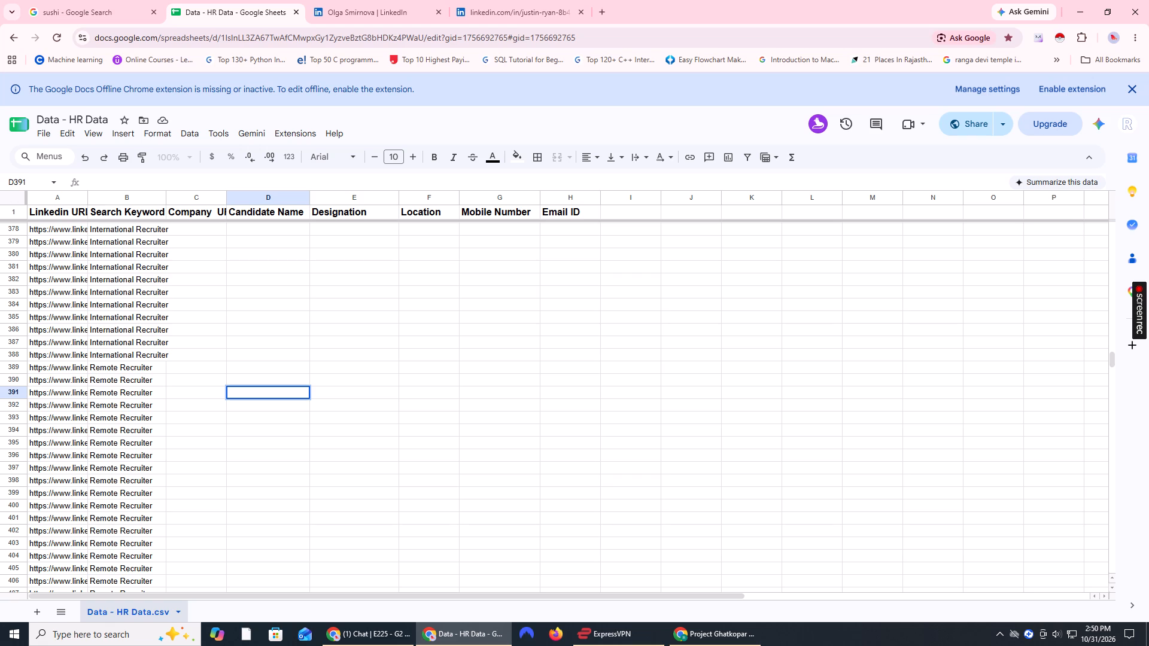
pyautogui.tripleClick(58, 365)
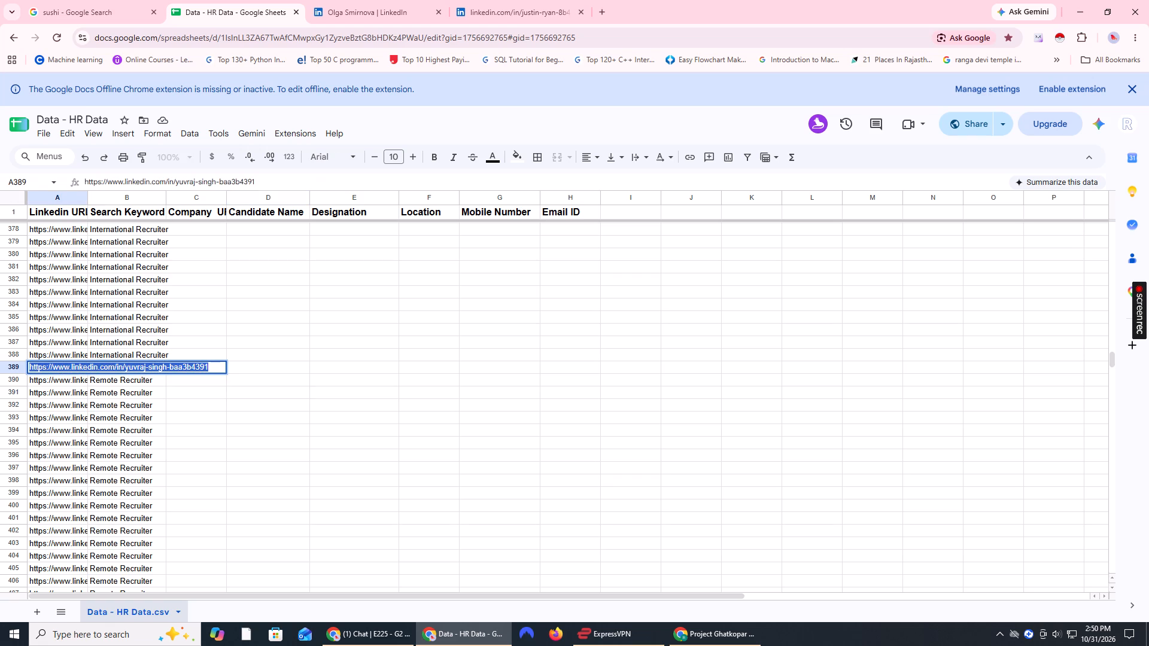
pyautogui.press('Return')
pyautogui.tripleClick(58, 365)
pyautogui.press('Return')
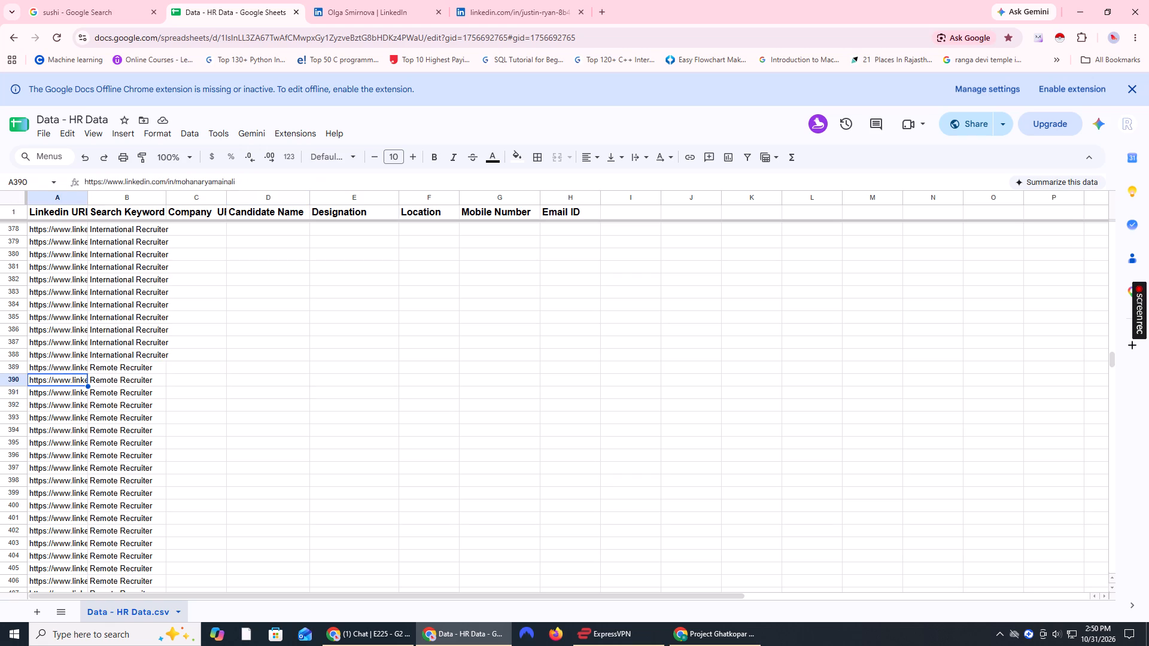
pyautogui.click(58, 365)
pyautogui.doubleClick(58, 365)
pyautogui.rightClick(58, 365)
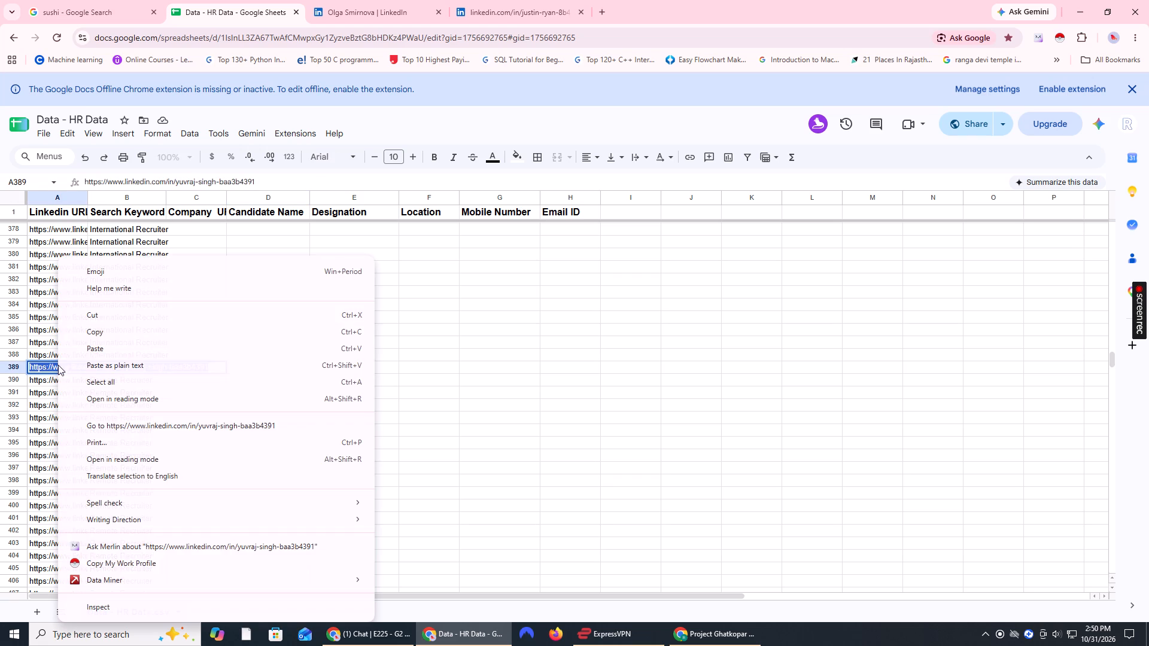
pyautogui.click(163, 426)
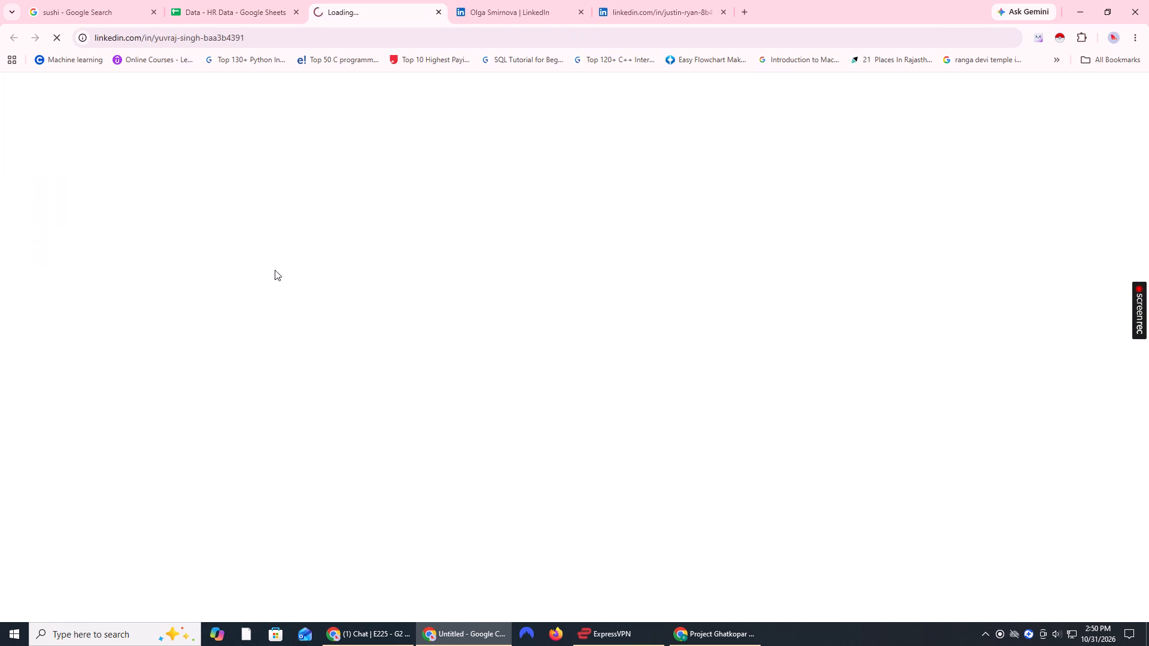
# Close the LinkedIn pages opened from rows 233 and 345, keeping the row 389 page open.
pyautogui.click(581, 8)
pyautogui.click(578, 12)
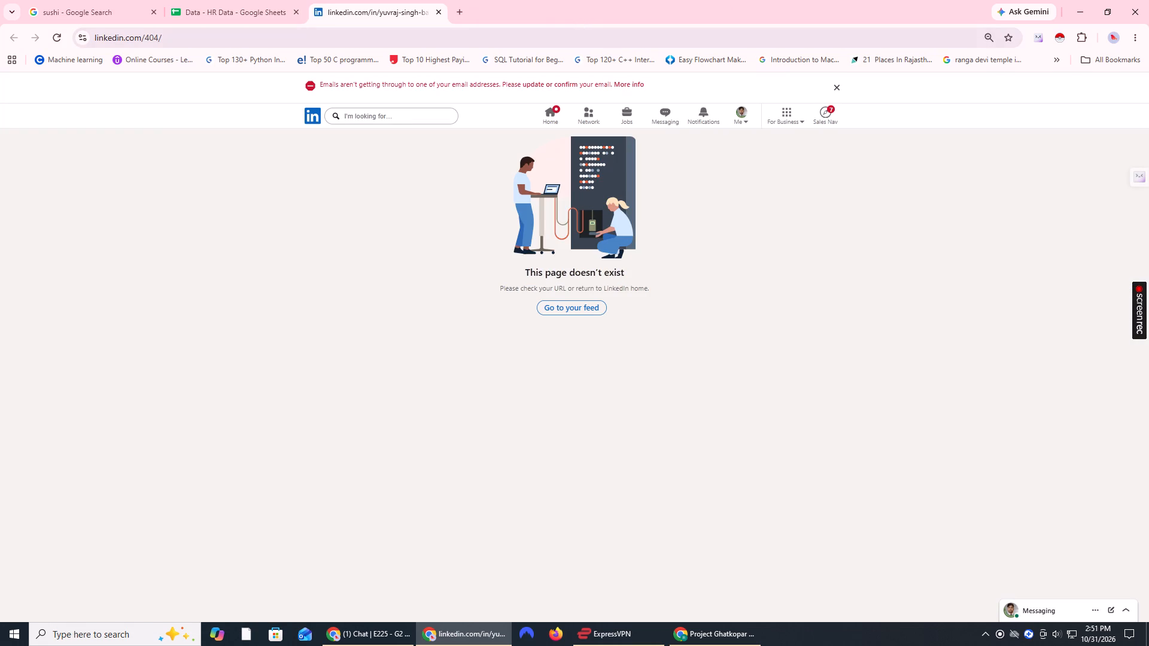
# Close the LinkedIn page opened from row 389.
pyautogui.click(442, 10)
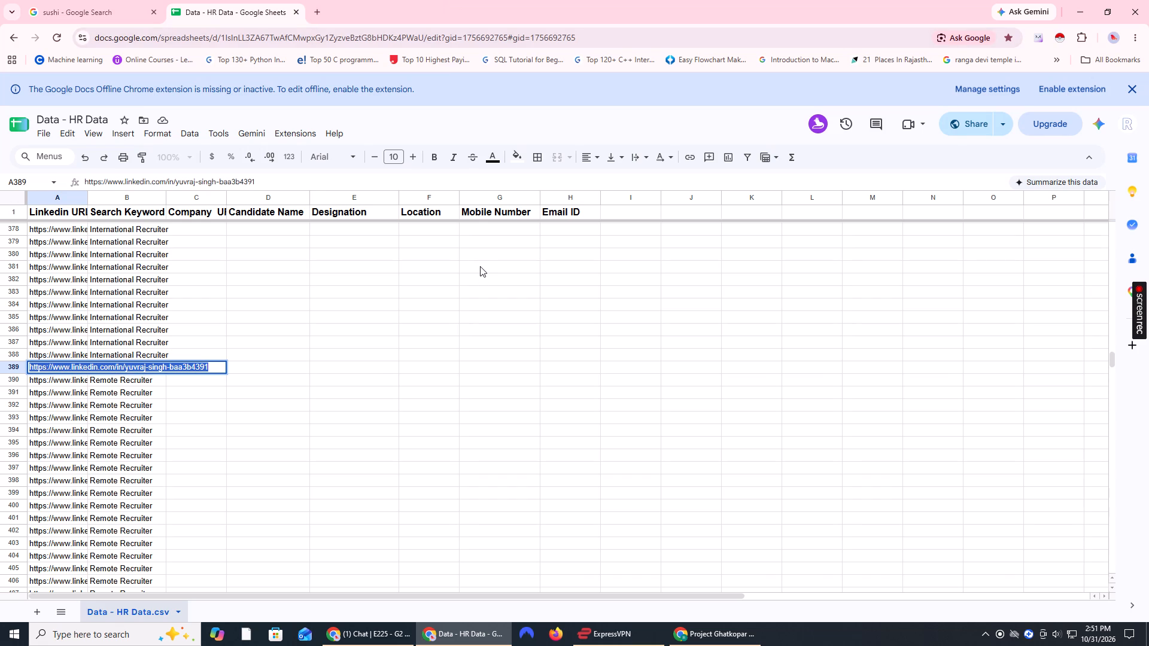
# Open the LinkedIn URL from Remote Recruiter row 390 in a new browser tab, directly from its cell.
pyautogui.click(273, 382)
pyautogui.tripleClick(49, 385)
pyautogui.doubleClick(49, 385)
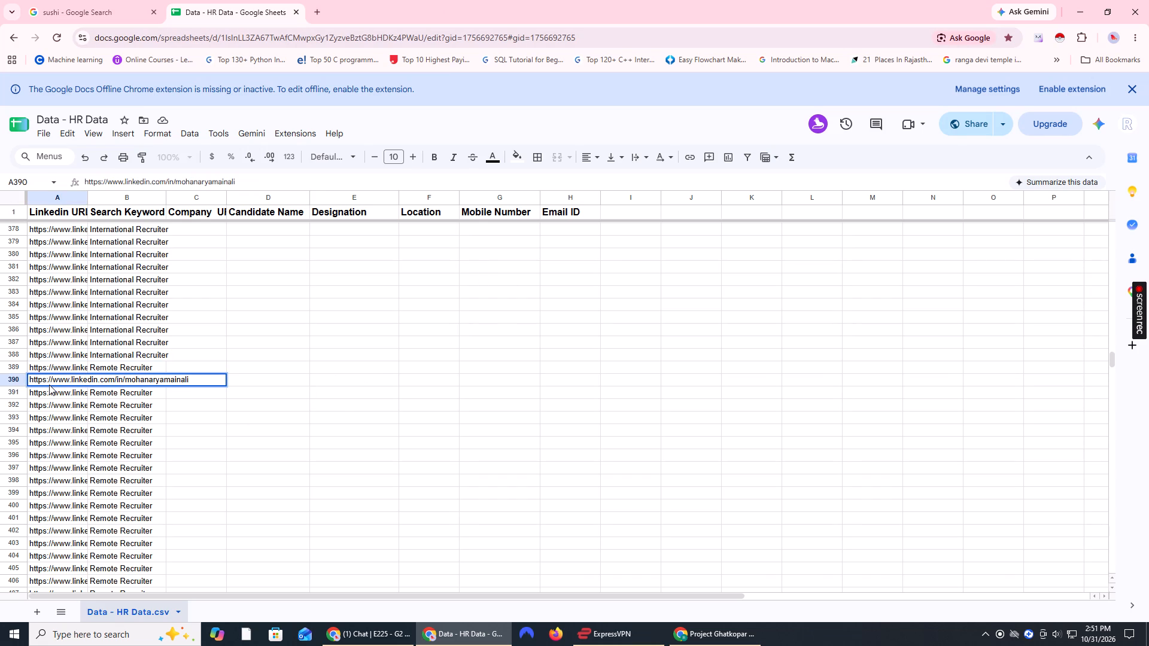
pyautogui.tripleClick(56, 380)
pyautogui.rightClick(56, 380)
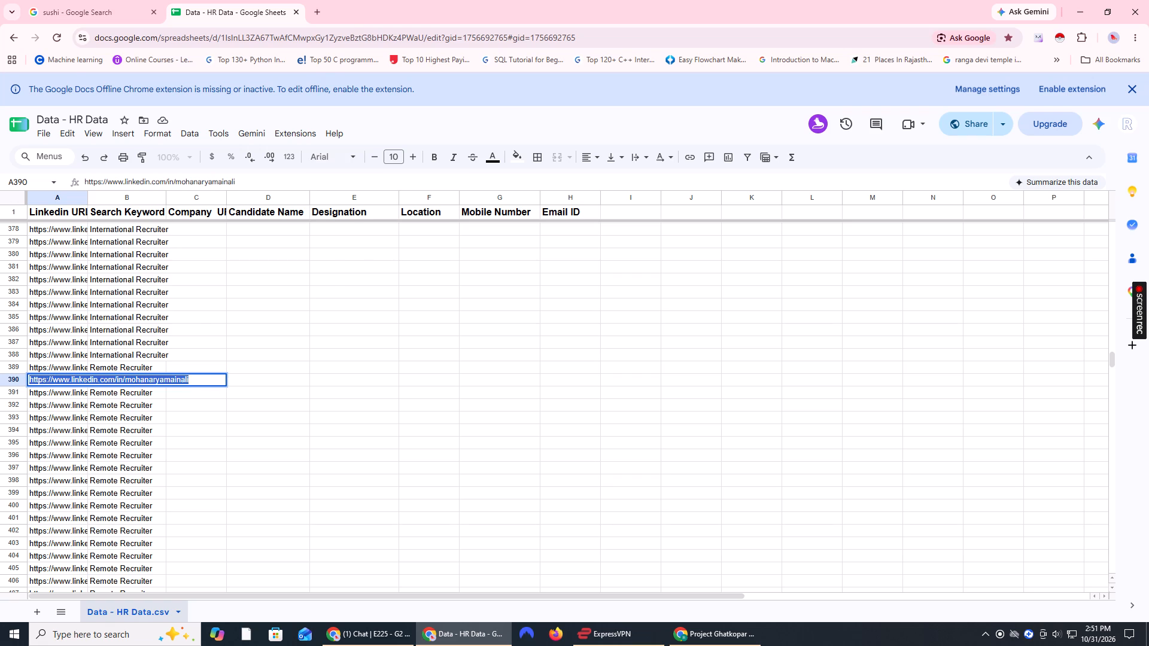
pyautogui.click(137, 302)
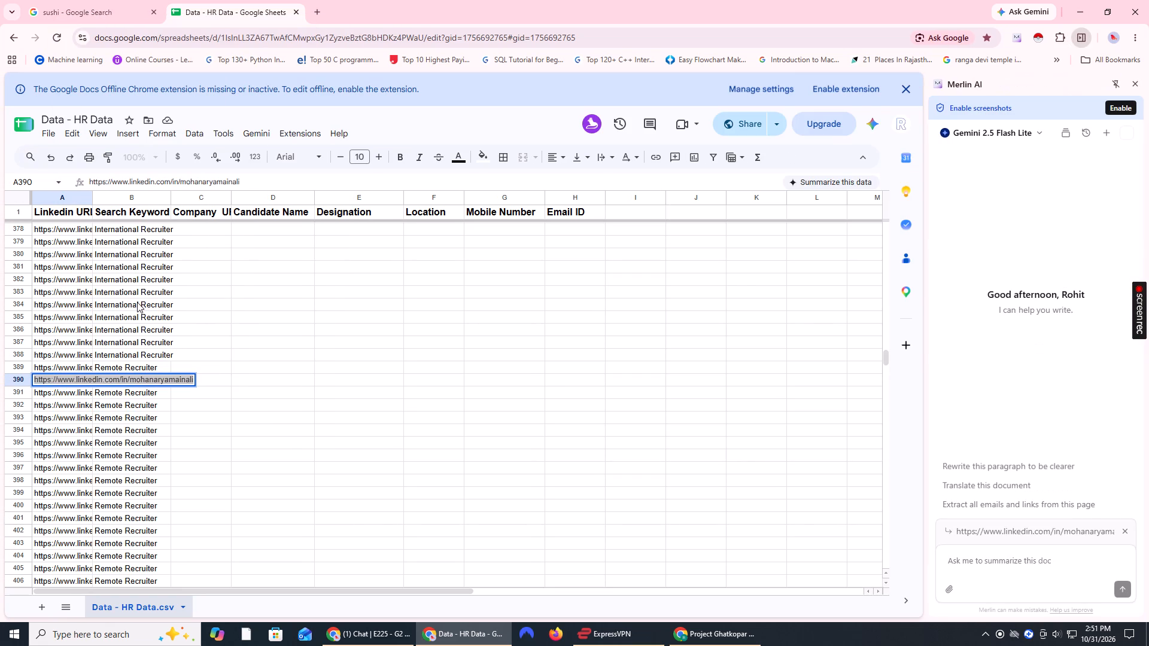
pyautogui.click(1132, 90)
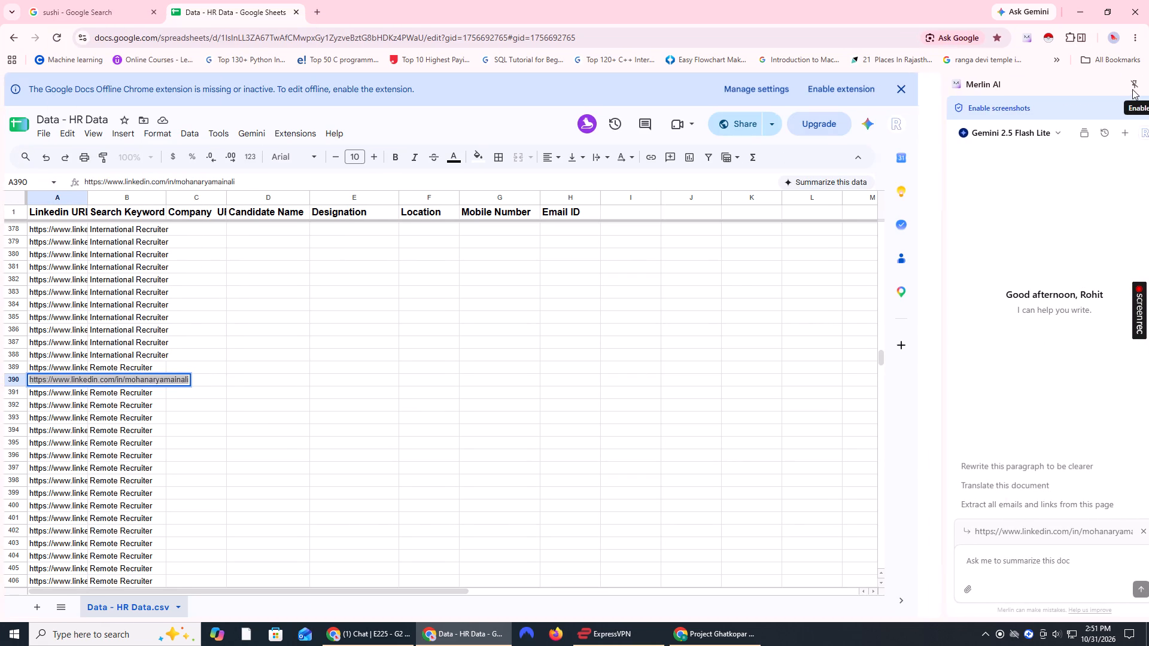
pyautogui.tripleClick(117, 379)
pyautogui.rightClick(117, 379)
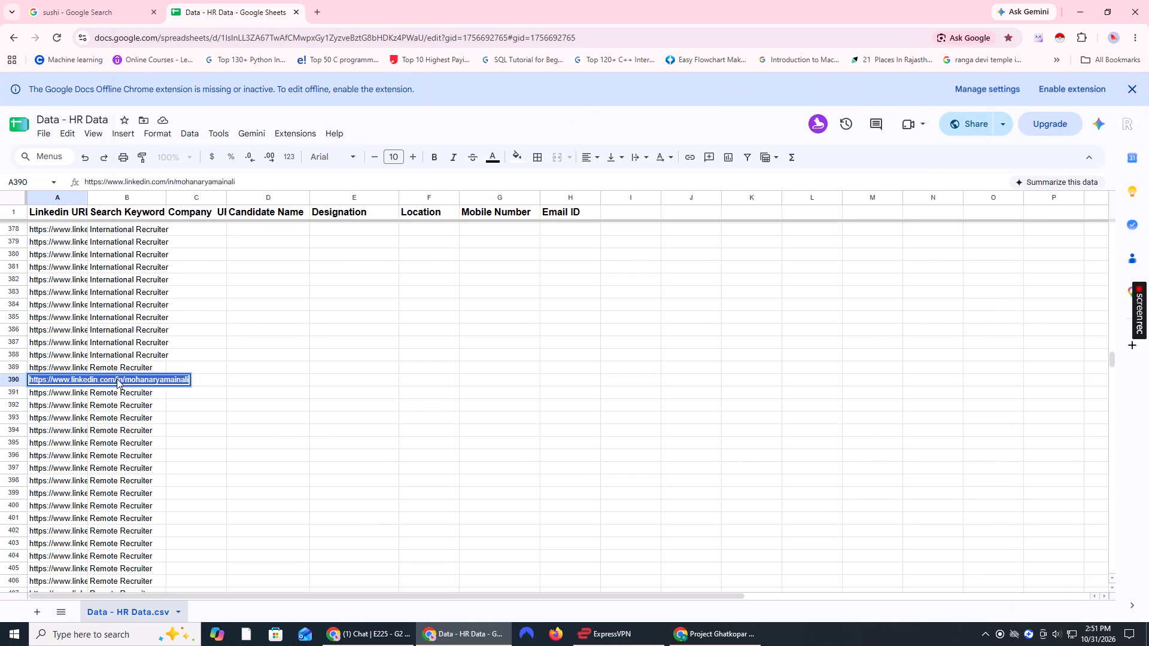
pyautogui.click(202, 182)
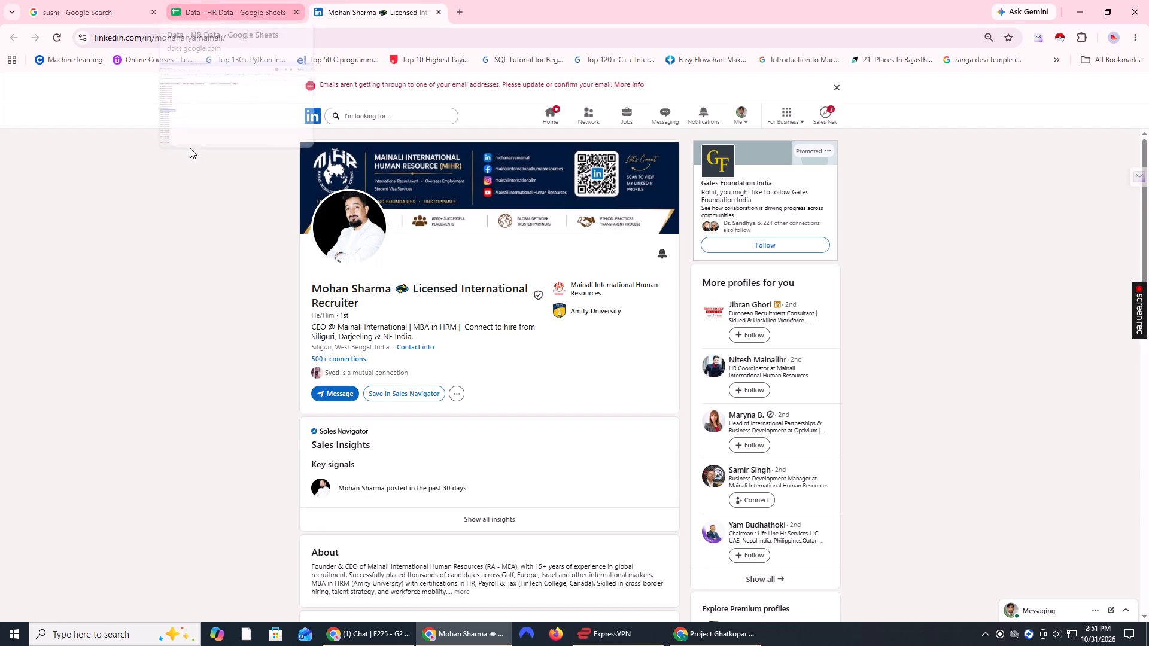
# Copy the candidate's name from the LinkedIn profile opened from row 390 and search the HR Data sheet for it.
pyautogui.click(209, 0)
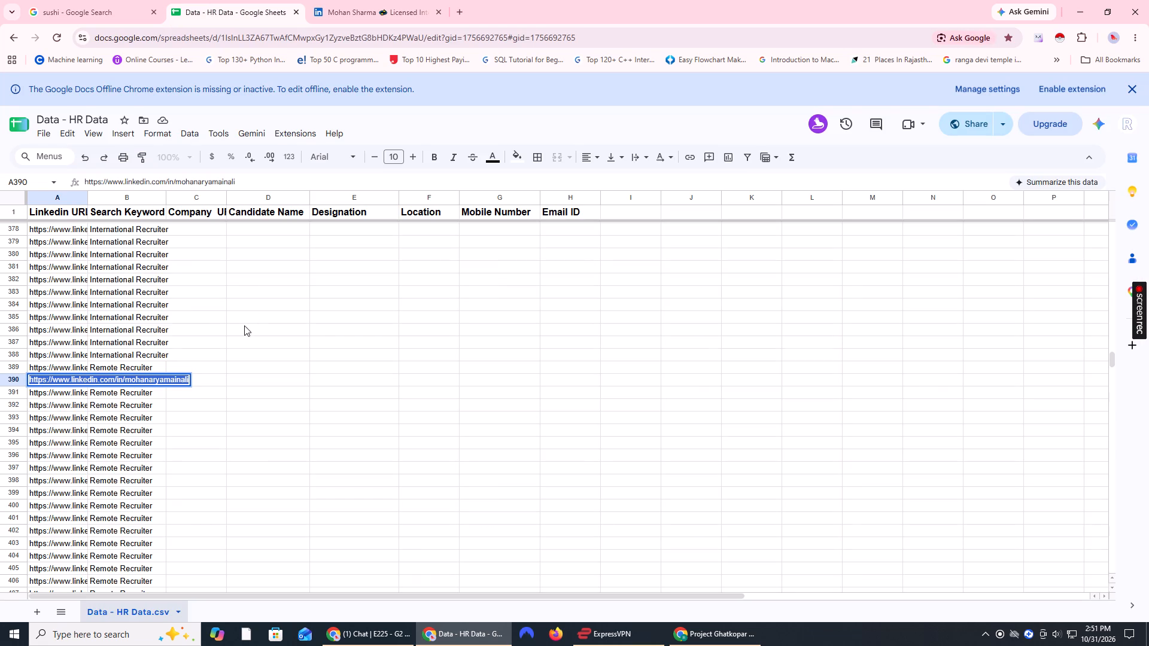
pyautogui.click(391, 0)
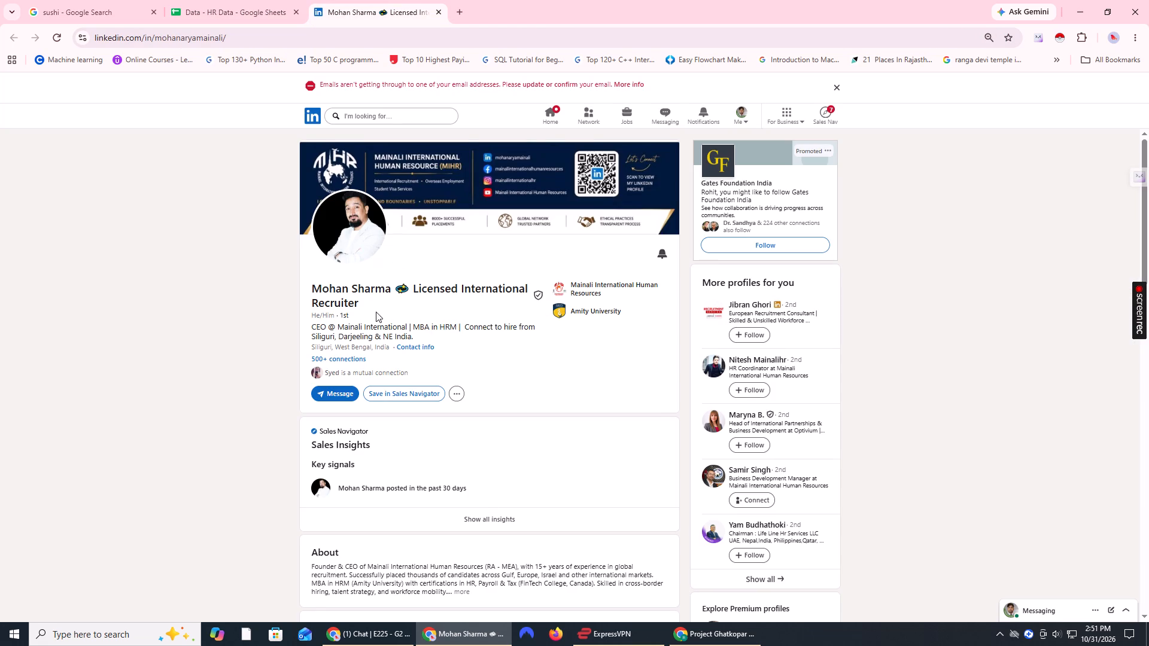
pyautogui.moveTo(302, 286); pyautogui.dragTo(389, 288)
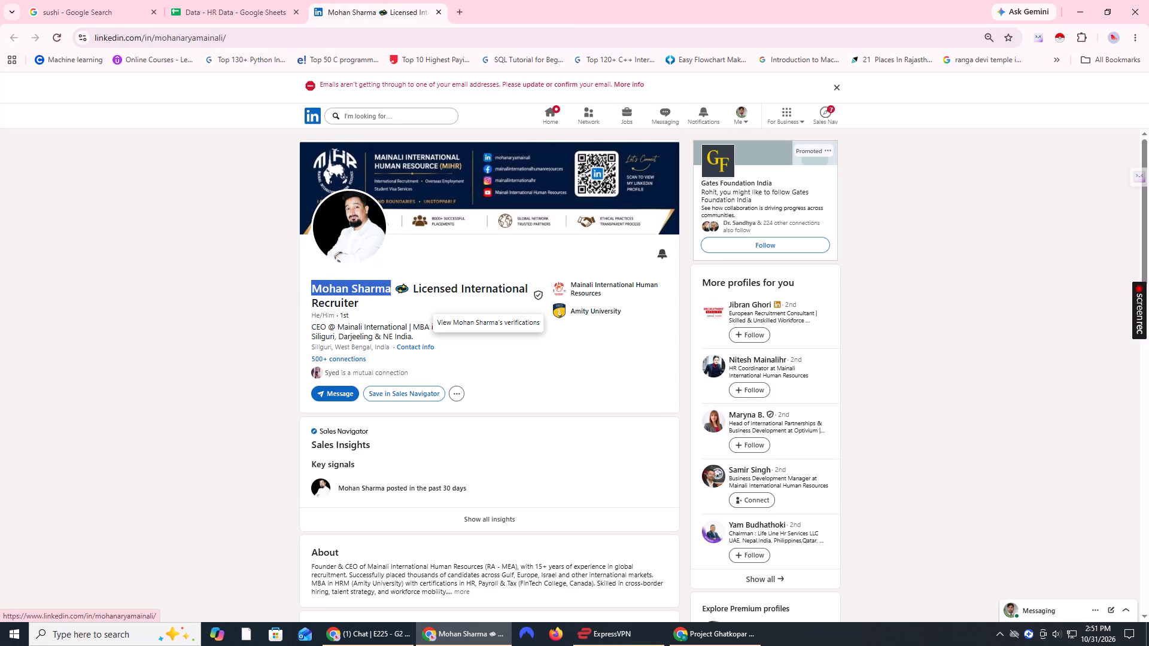
pyautogui.moveTo(389, 288); pyautogui.dragTo(388, 292)
pyautogui.hotkey('ctrl', 'c')
pyautogui.click(197, 0)
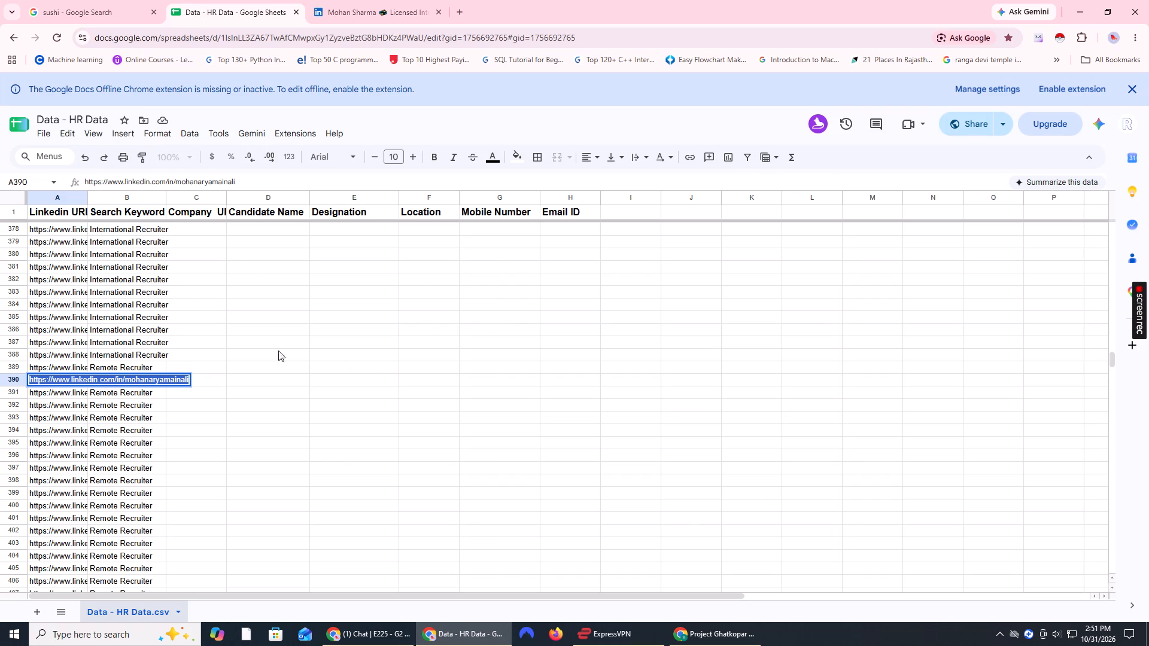
pyautogui.hotkey('ctrl', 'f')
pyautogui.hotkey('ctrl', 'v')
pyautogui.hotkey('ctrl', 'Return')
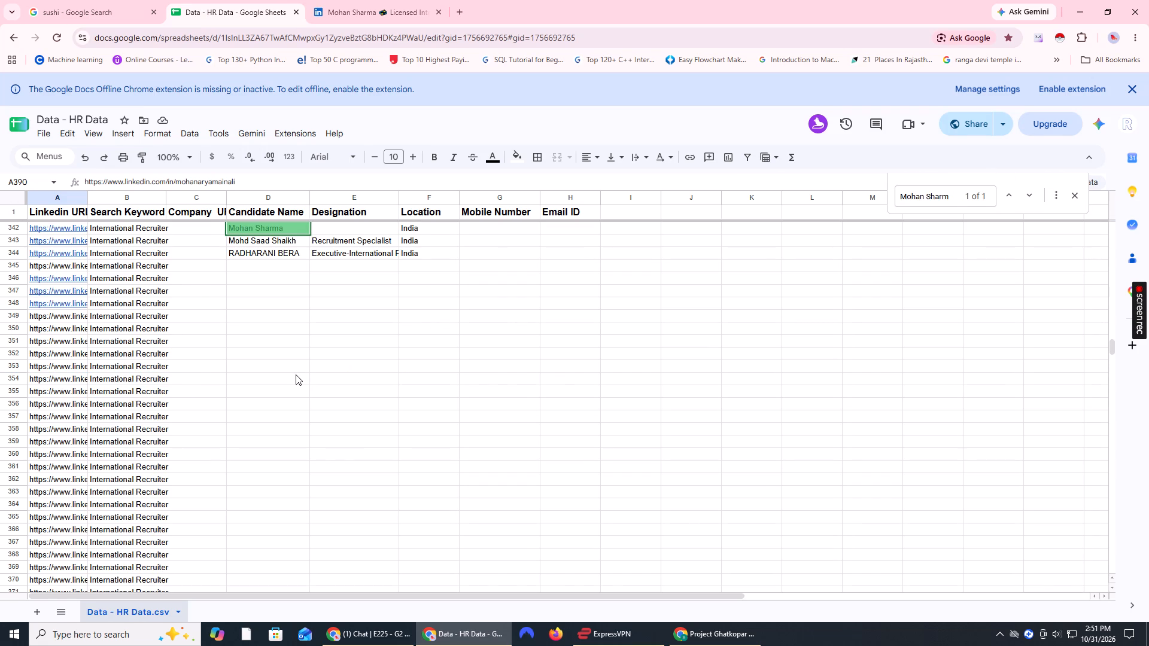
# Examine the International Recruiter rows around the matching candidate name and the Remote Recruiter rows down to the end of the list.
pyautogui.scroll(-5, 296, 374)
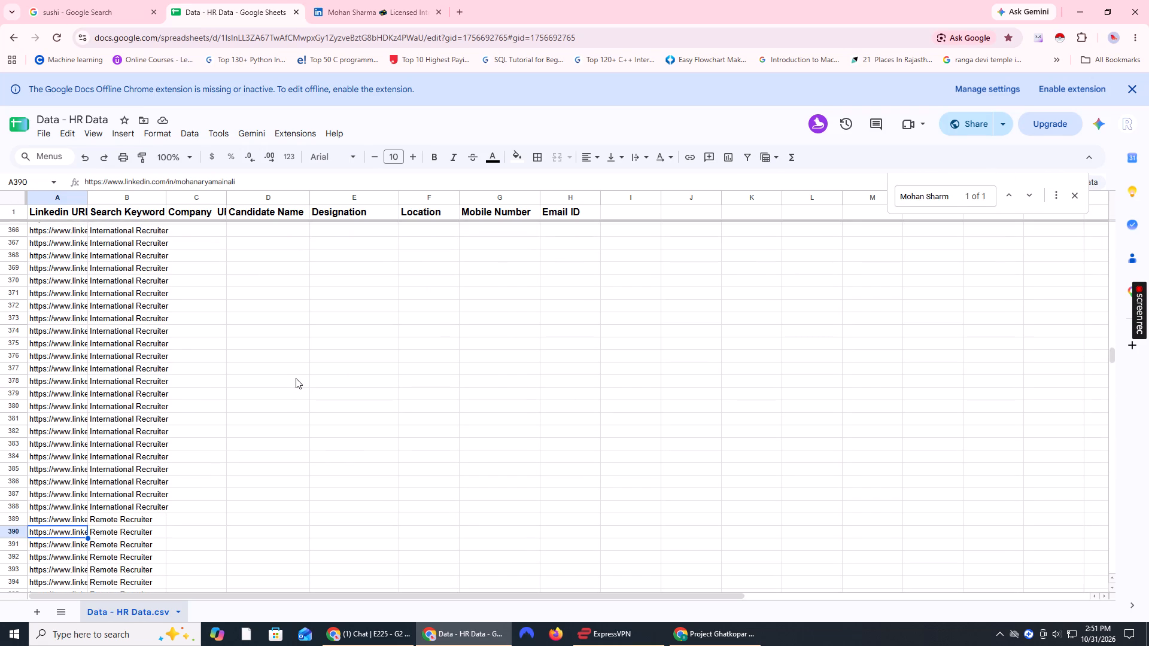
pyautogui.scroll(7, 296, 378)
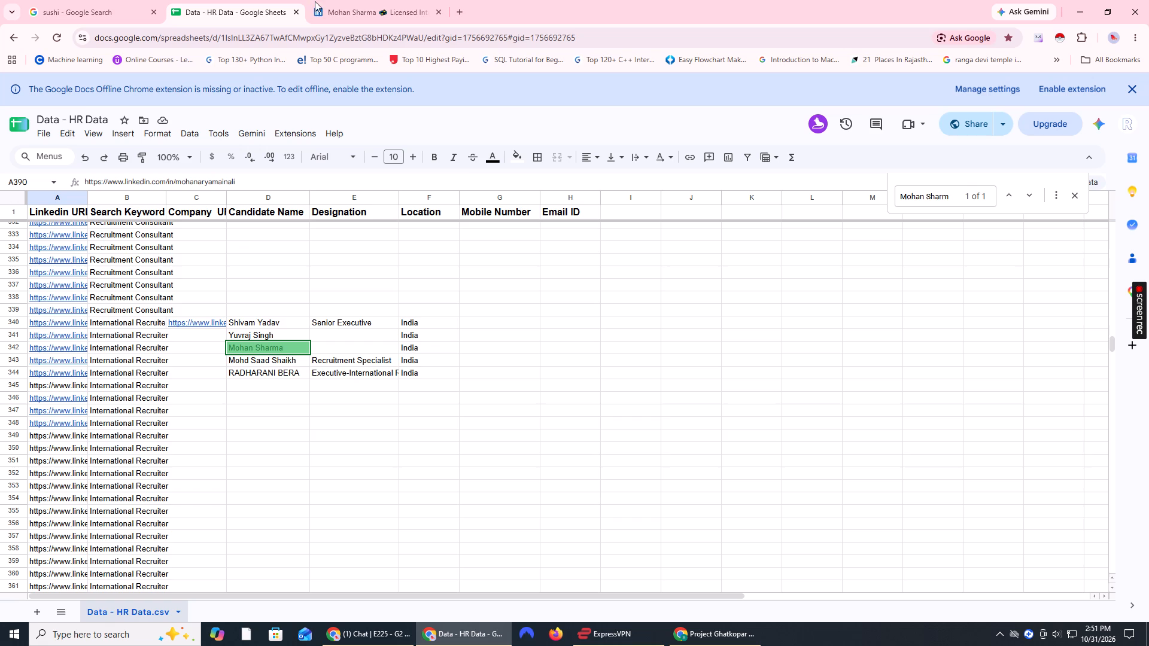
pyautogui.scroll(-5, 336, 427)
pyautogui.scroll(7, 336, 425)
pyautogui.scroll(-3, 336, 425)
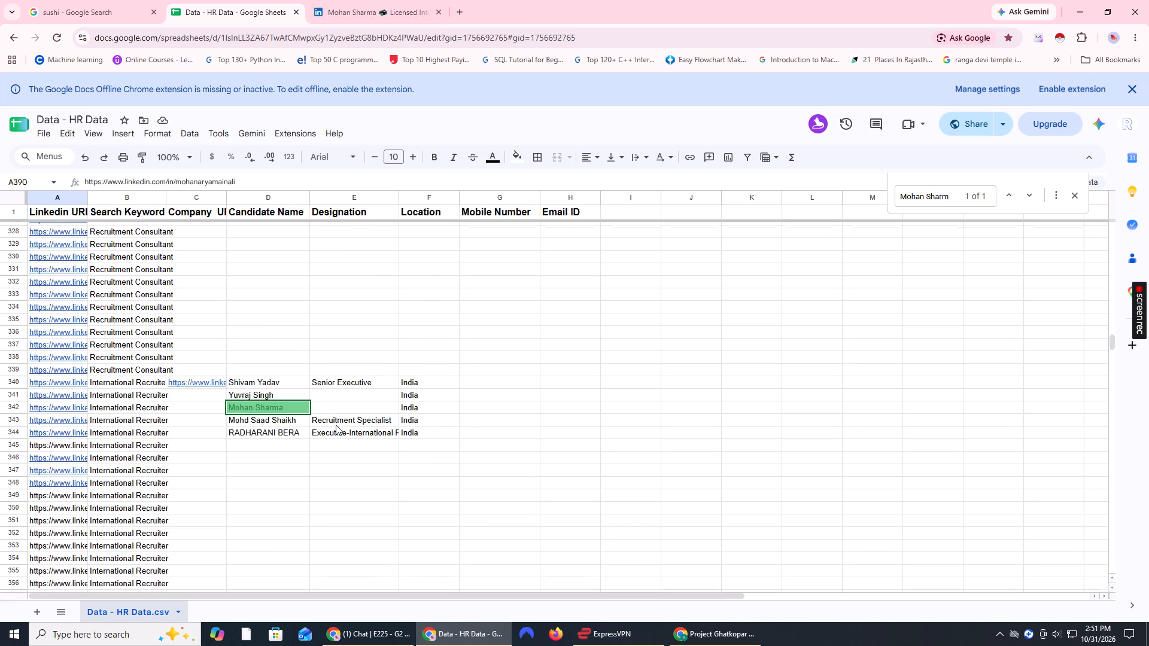
pyautogui.scroll(-7, 336, 425)
pyautogui.scroll(-18, 336, 425)
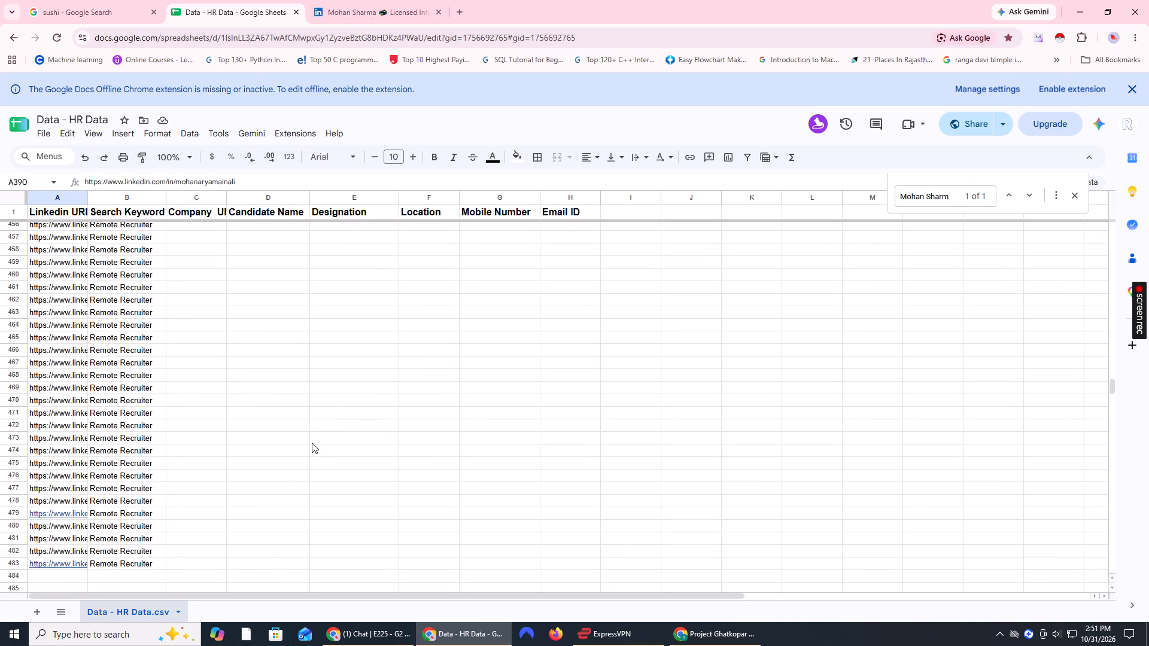
pyautogui.scroll(-5, 312, 443)
pyautogui.scroll(9, 312, 443)
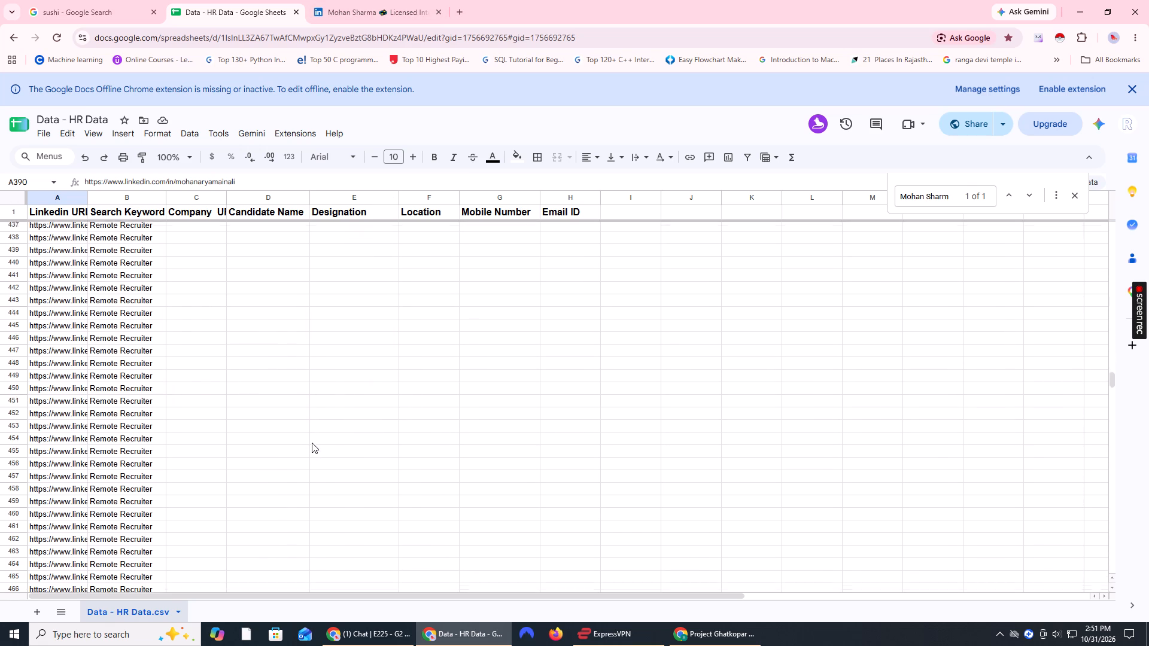
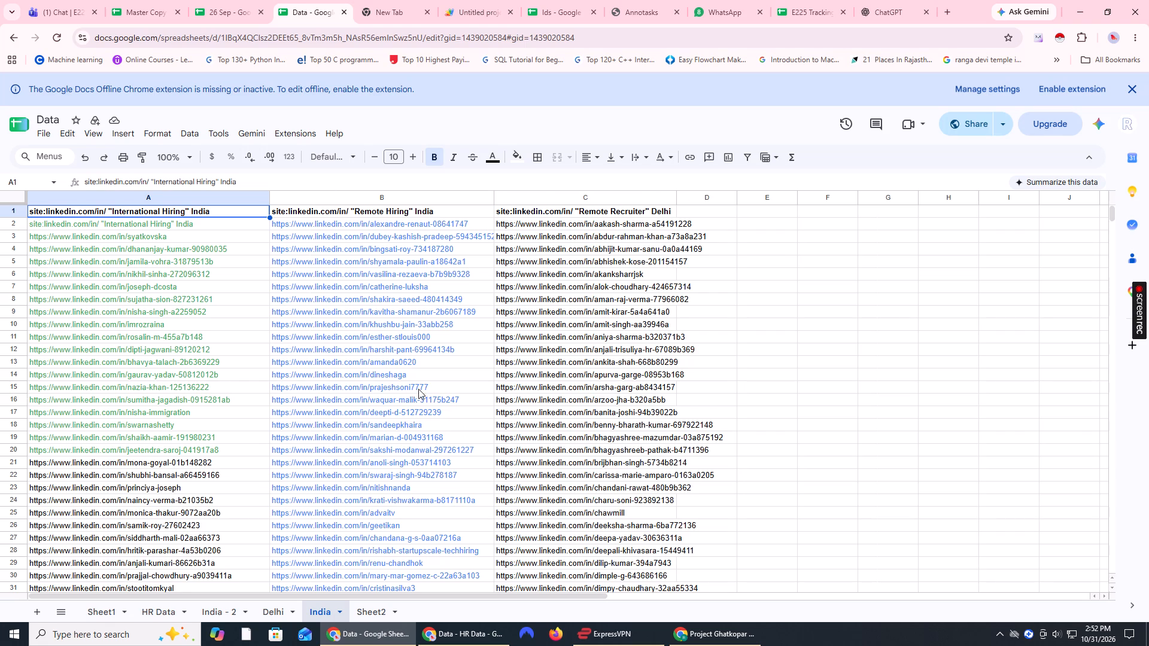
# Copy the last URL in the India sheet's "Remote Recruiter" Delhi column and search the HR Data spreadsheet for it.
pyautogui.scroll(-3, 381, 389)
pyautogui.scroll(7, 381, 389)
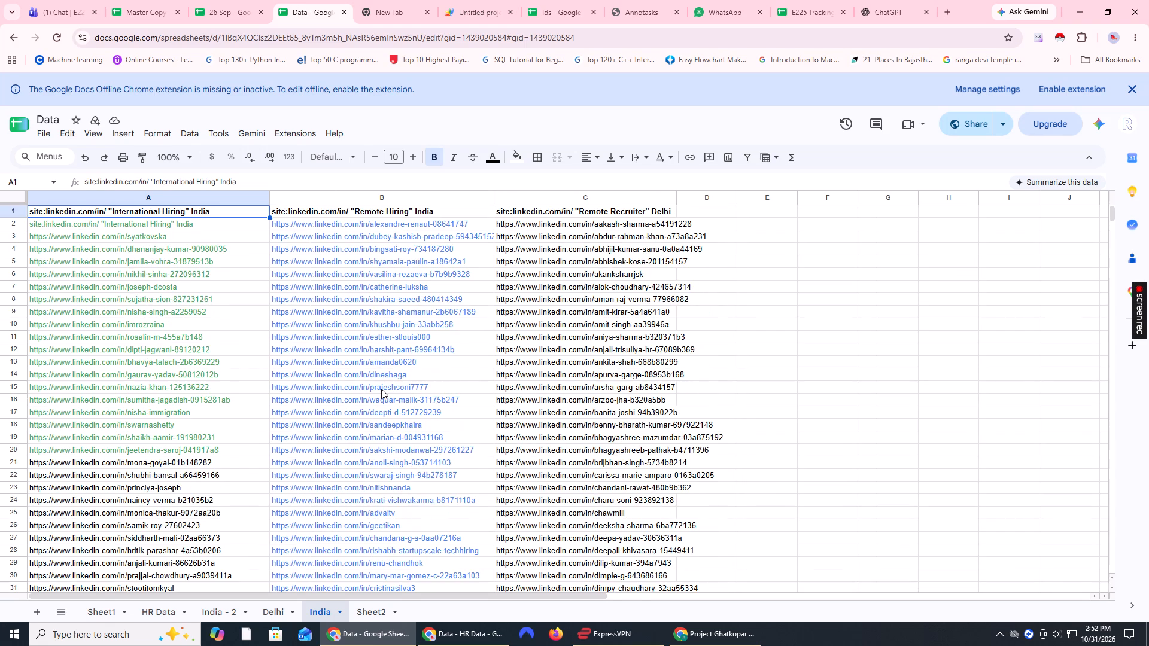
pyautogui.scroll(1, 381, 389)
pyautogui.scroll(-19, 577, 372)
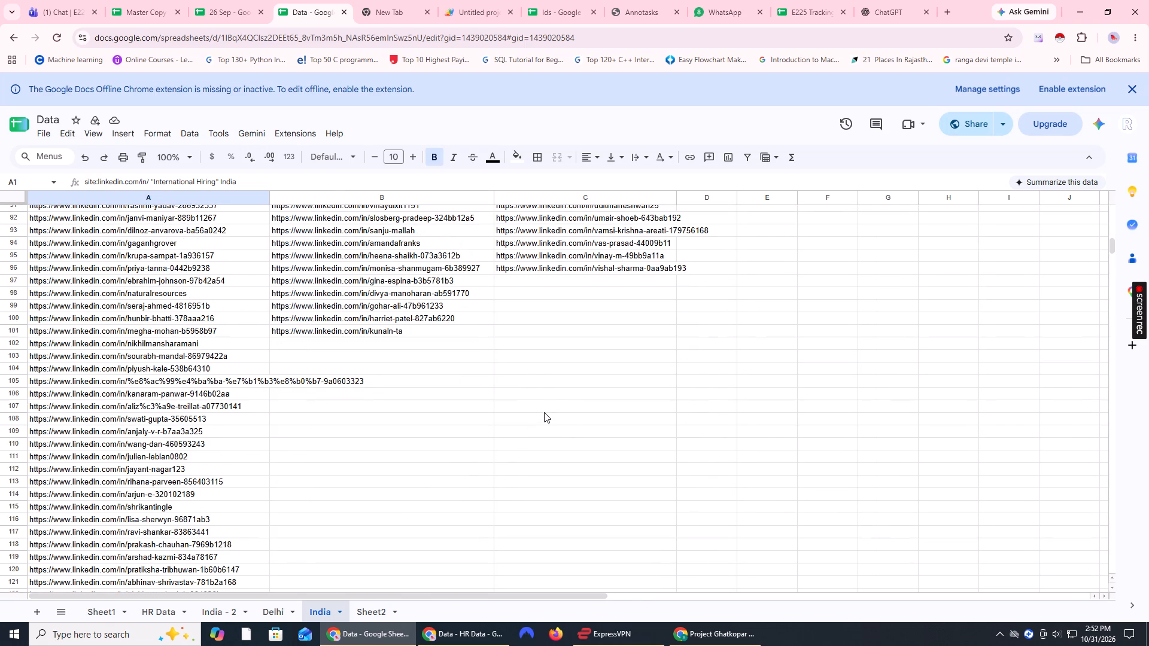
pyautogui.click(527, 263)
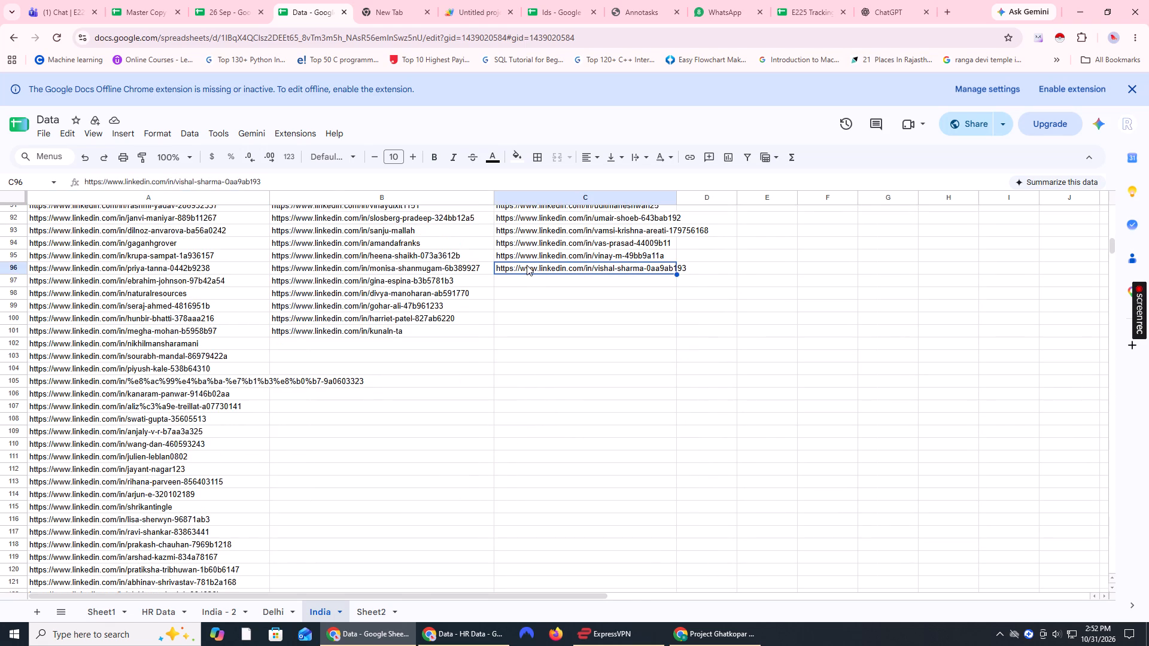
pyautogui.hotkey('ctrl', 'c')
pyautogui.click(449, 642)
pyautogui.hotkey('ctrl', 'f')
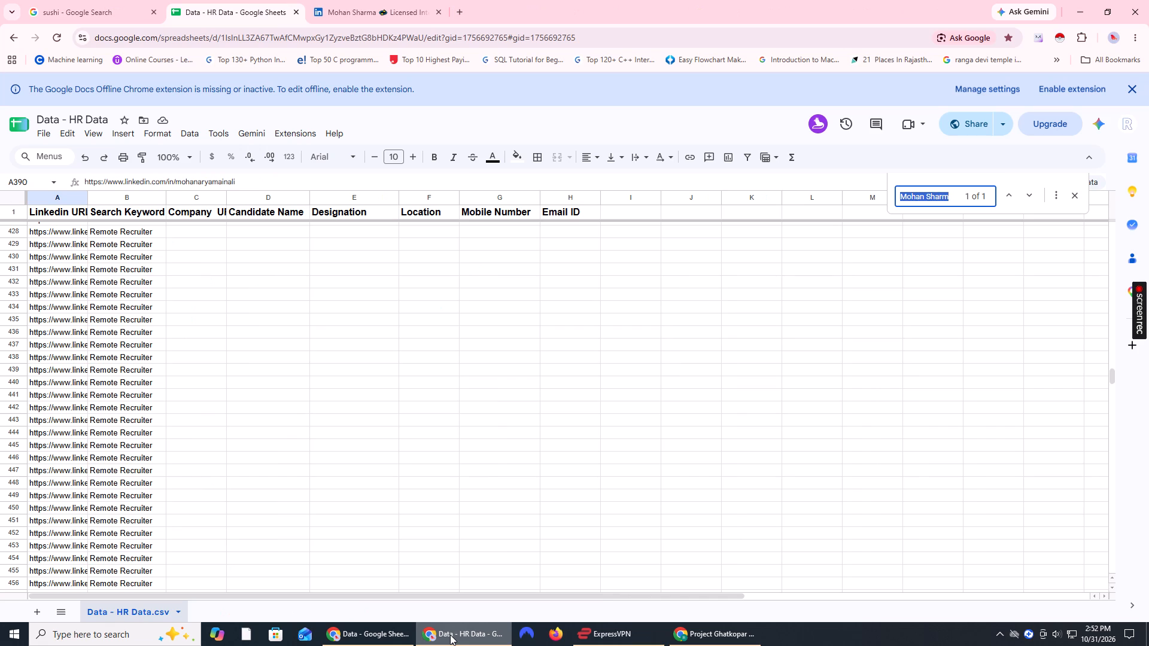
pyautogui.hotkey('ctrl', 'v')
pyautogui.press('Return')
pyautogui.press('Return')
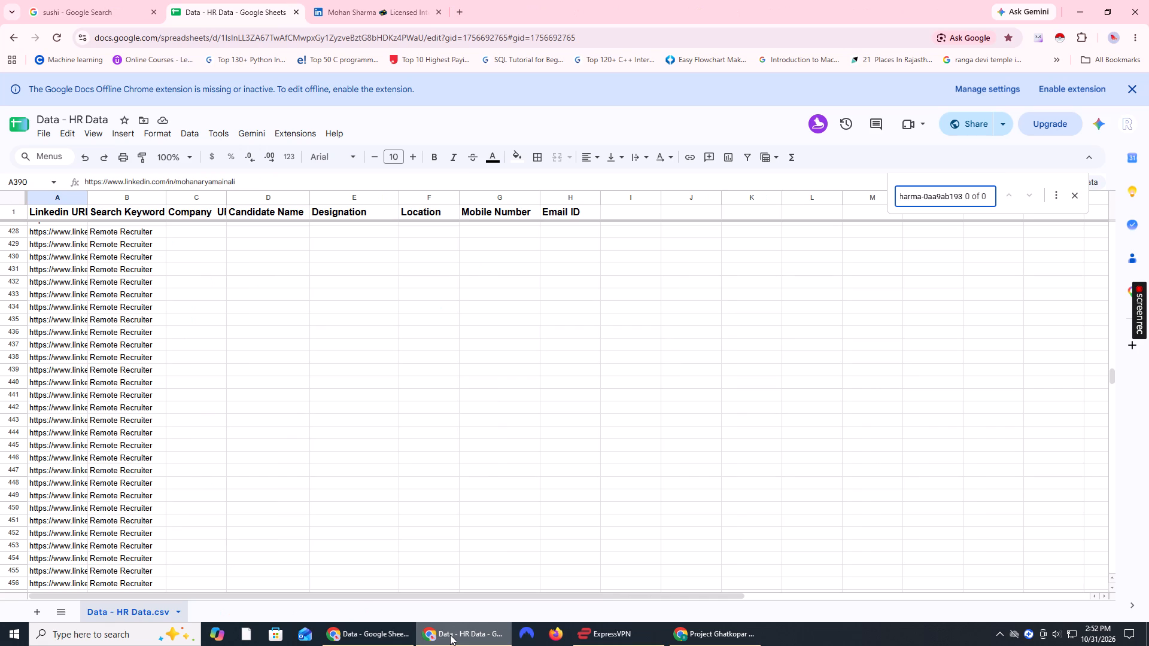
pyautogui.press('Return')
pyautogui.scroll(-10, 219, 537)
pyautogui.scroll(1, 218, 540)
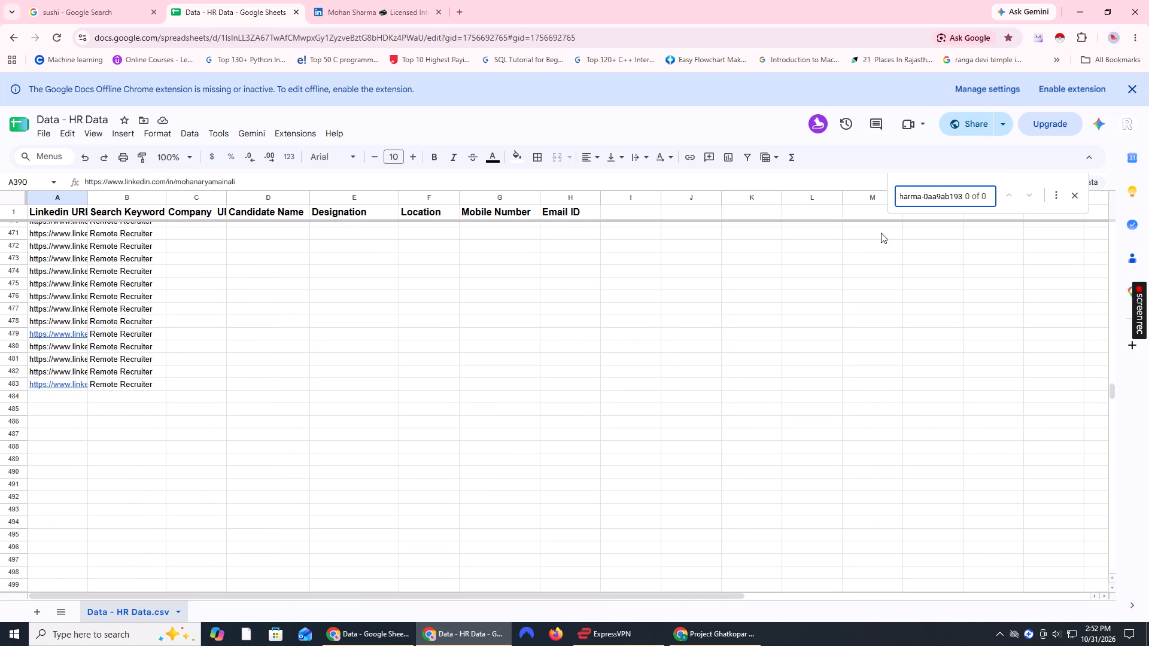
# Search the HR Data sheet for 193, go through the matches, and close the search.
pyautogui.tripleClick(930, 199)
pyautogui.hotkey('ctrl', 'a')
pyautogui.write('193')
pyautogui.press('Return')
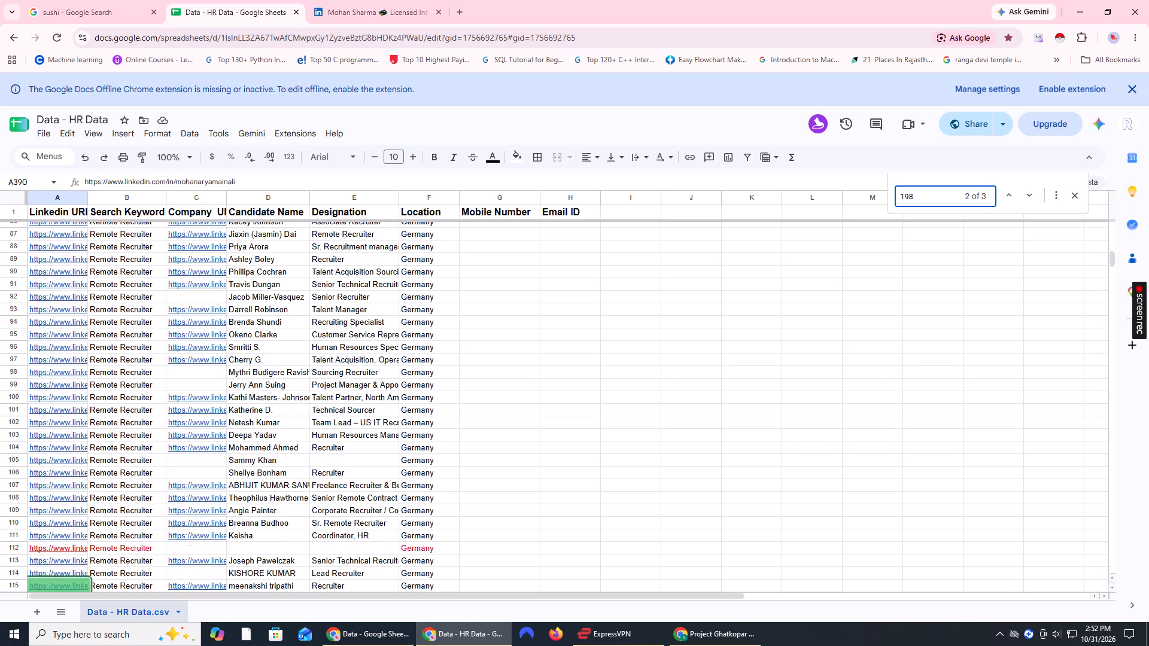
pyautogui.press('Return')
pyautogui.press('Return')
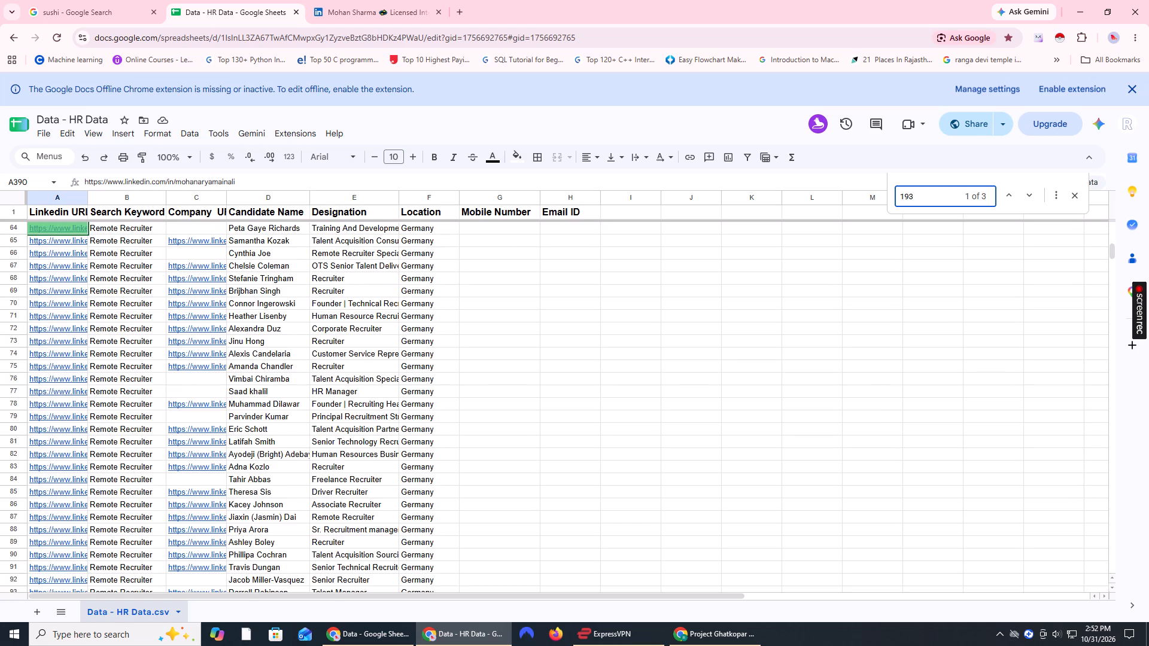
pyautogui.press('Return')
pyautogui.press('Return')
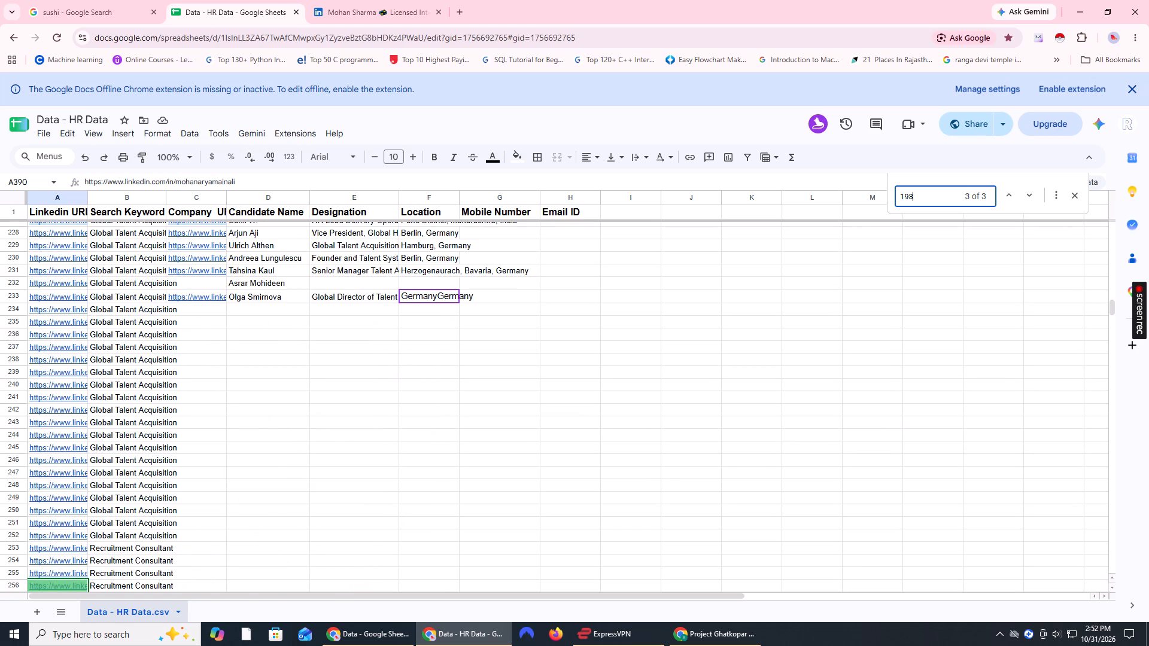
pyautogui.press('Return')
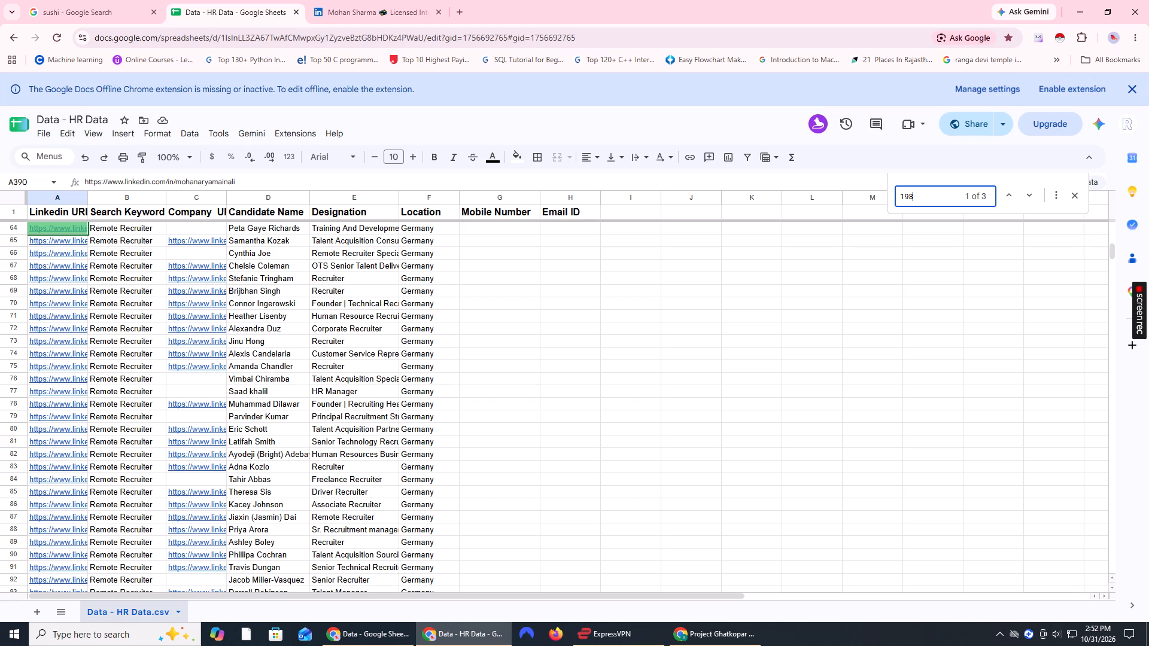
pyautogui.scroll(4, 930, 199)
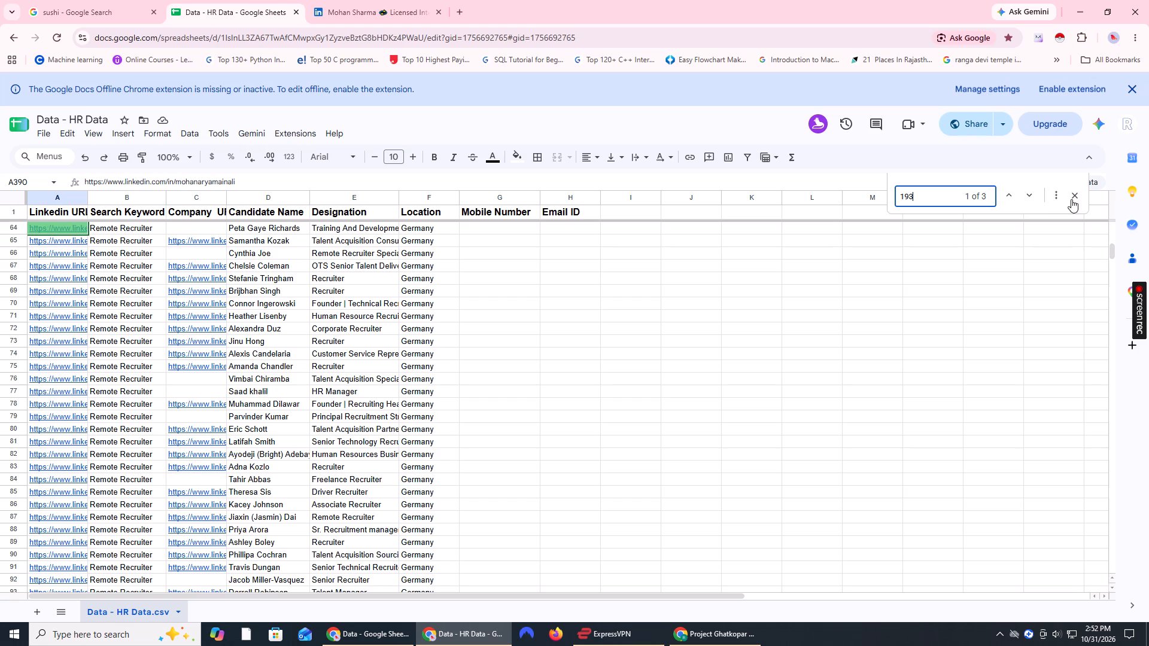
pyautogui.click(1071, 199)
# Switch to the Data spreadsheet, open its Delhi sheet, and widen column A enough to show the full LinkedIn URLs.
pyautogui.click(365, 642)
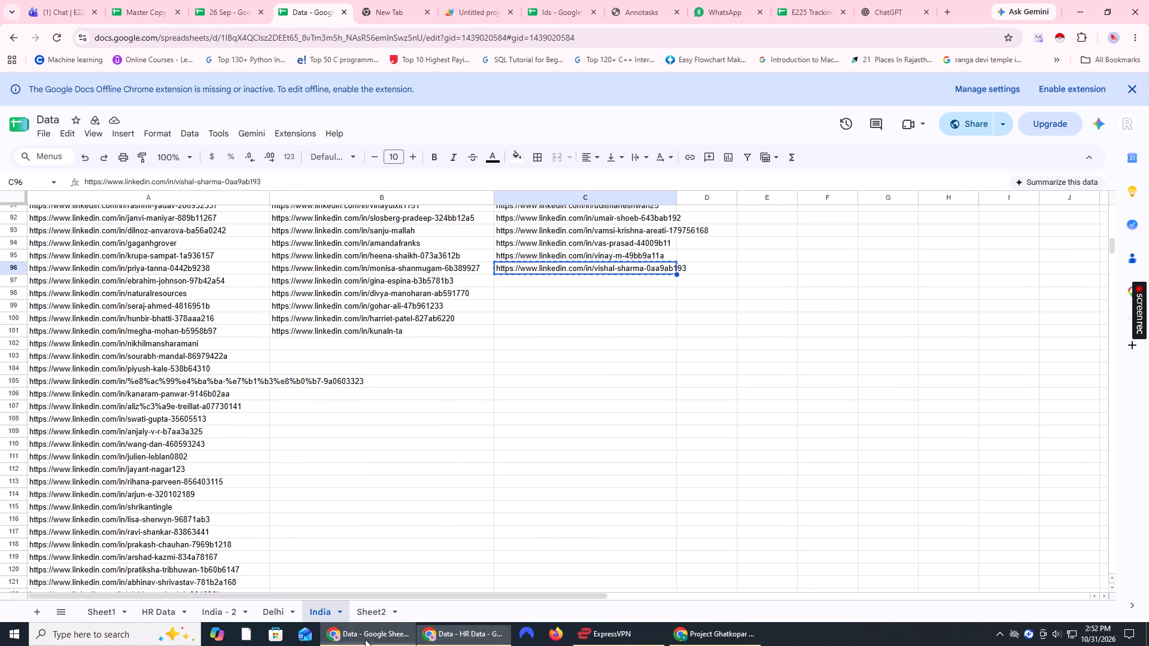
pyautogui.click(498, 404)
pyautogui.scroll(-6, 329, 476)
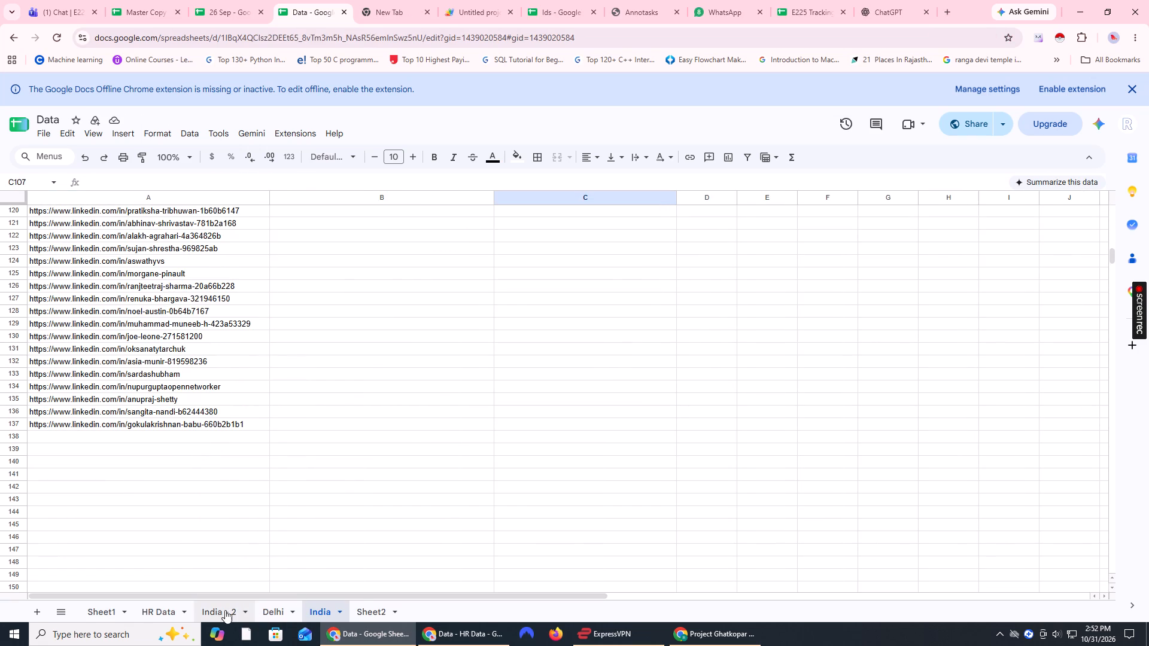
pyautogui.click(225, 610)
pyautogui.click(280, 610)
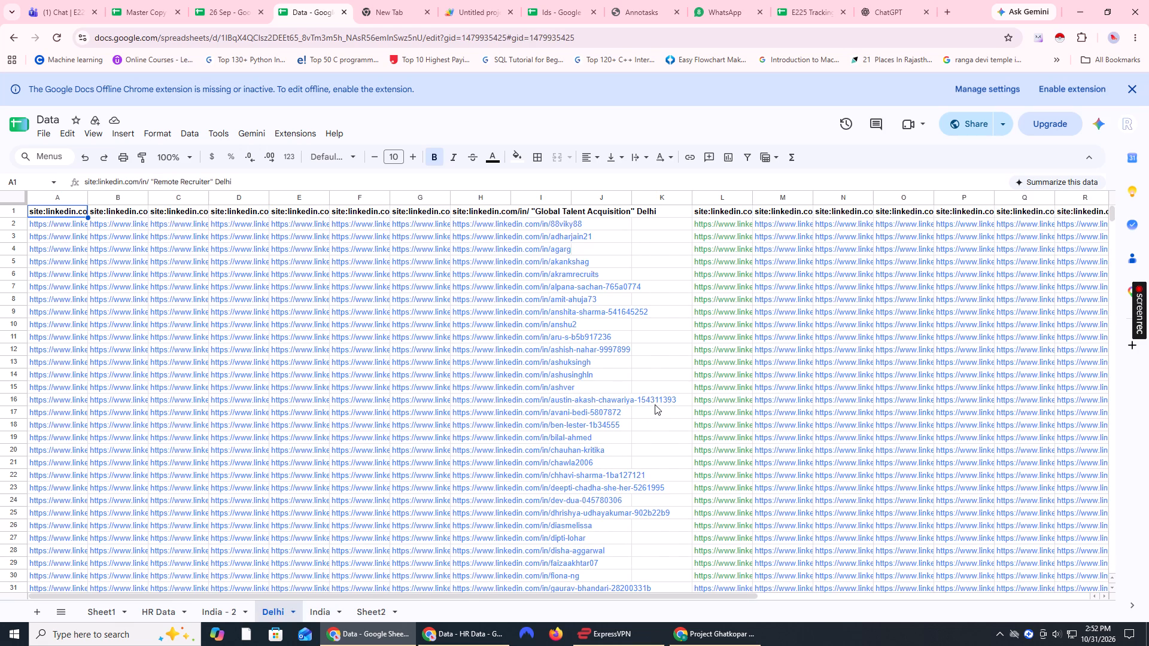
pyautogui.moveTo(86, 196); pyautogui.dragTo(355, 220)
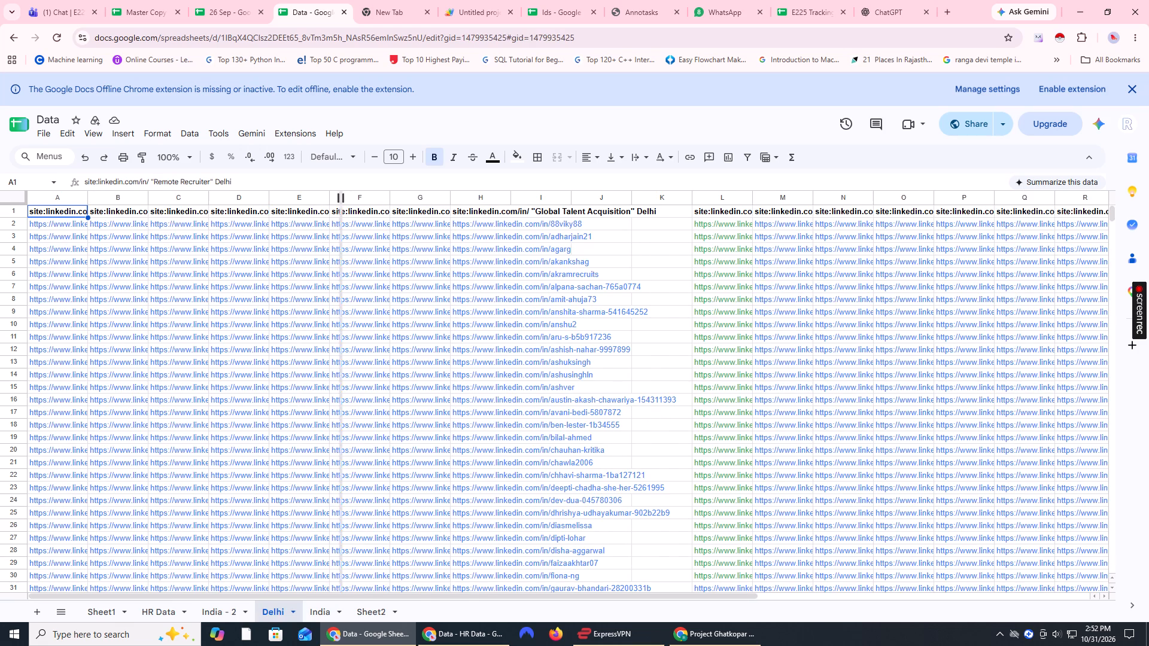
pyautogui.moveTo(355, 220); pyautogui.dragTo(439, 220)
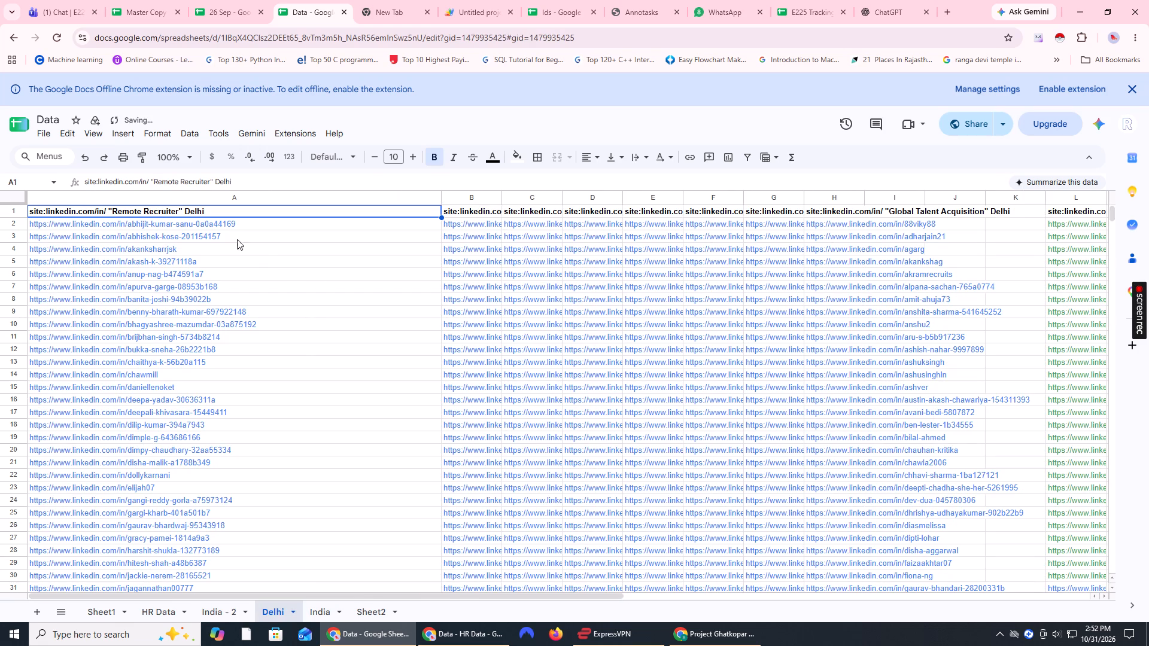
# Copy the keyword Remote Recruiter from the Delhi sheet's A1 heading into HR Data's first empty Search Keyword cell, B484.
pyautogui.tripleClick(126, 209)
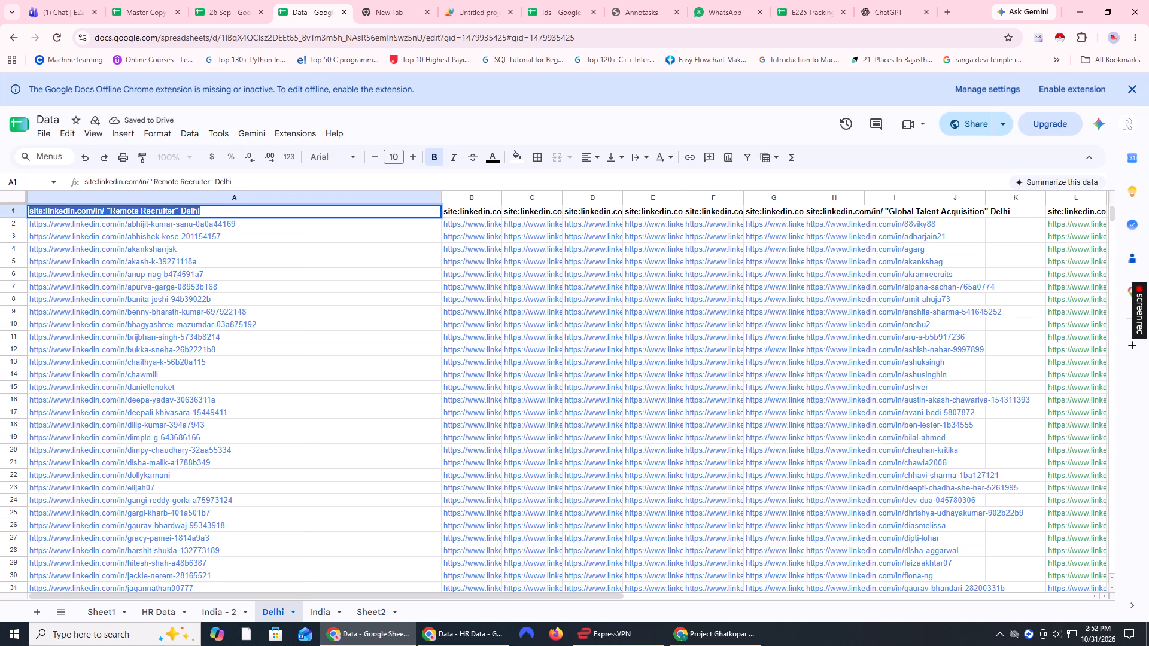
pyautogui.click(156, 212)
pyautogui.moveTo(174, 212); pyautogui.dragTo(114, 209)
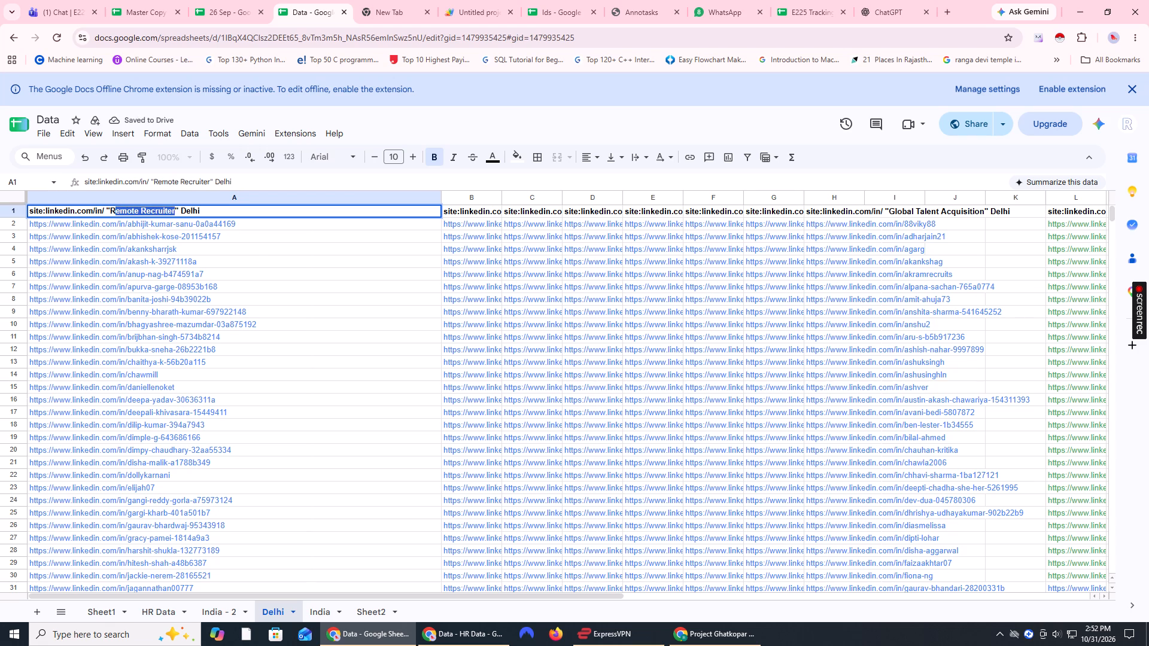
pyautogui.moveTo(114, 209); pyautogui.dragTo(112, 209)
pyautogui.hotkey('ctrl', 'c')
pyautogui.click(456, 632)
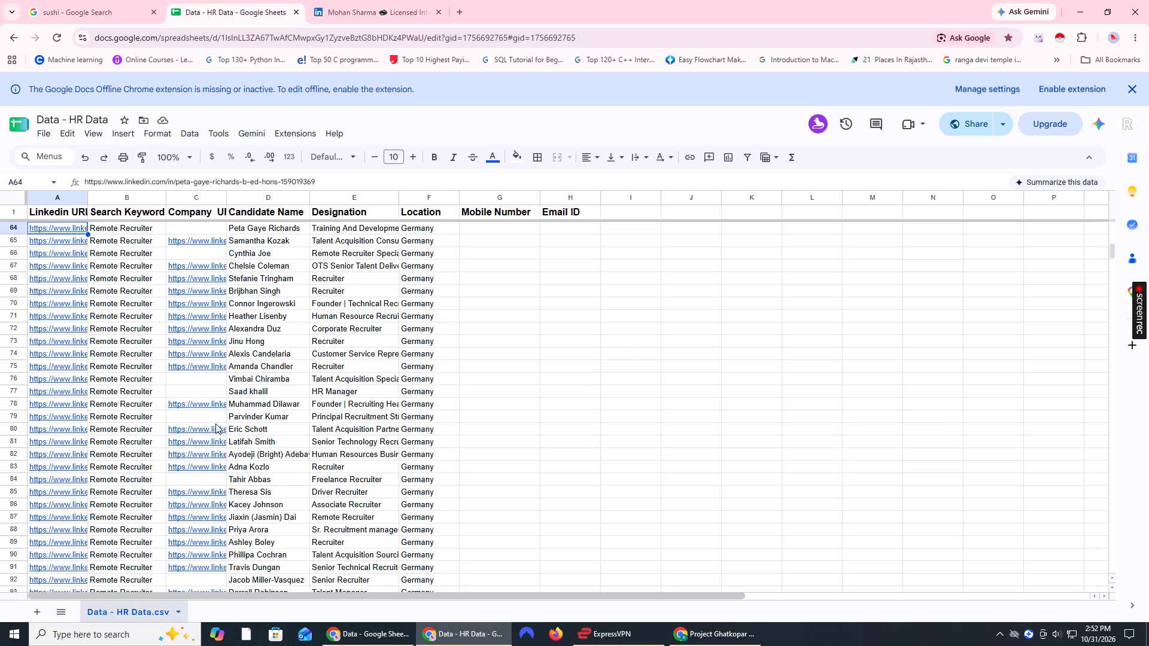
pyautogui.scroll(-20, 215, 423)
pyautogui.scroll(-20, 215, 423)
pyautogui.scroll(-3, 215, 423)
pyautogui.scroll(-3, 196, 487)
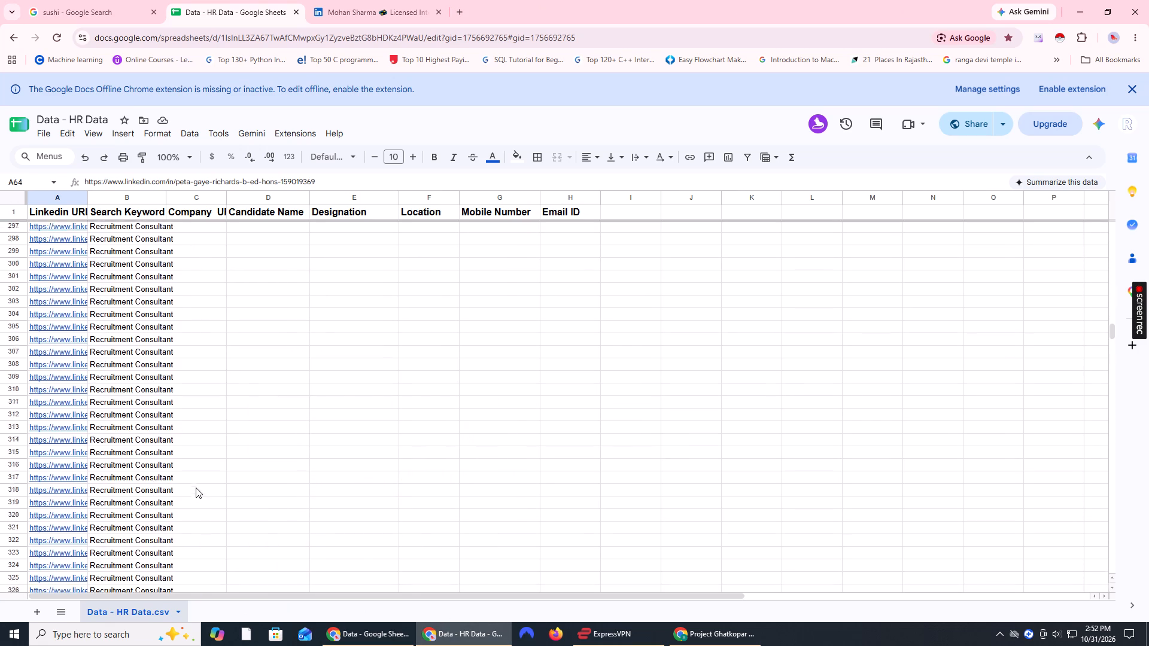
pyautogui.scroll(-20, 196, 487)
pyautogui.scroll(-20, 196, 487)
pyautogui.scroll(-9, 196, 487)
pyautogui.scroll(2, 191, 499)
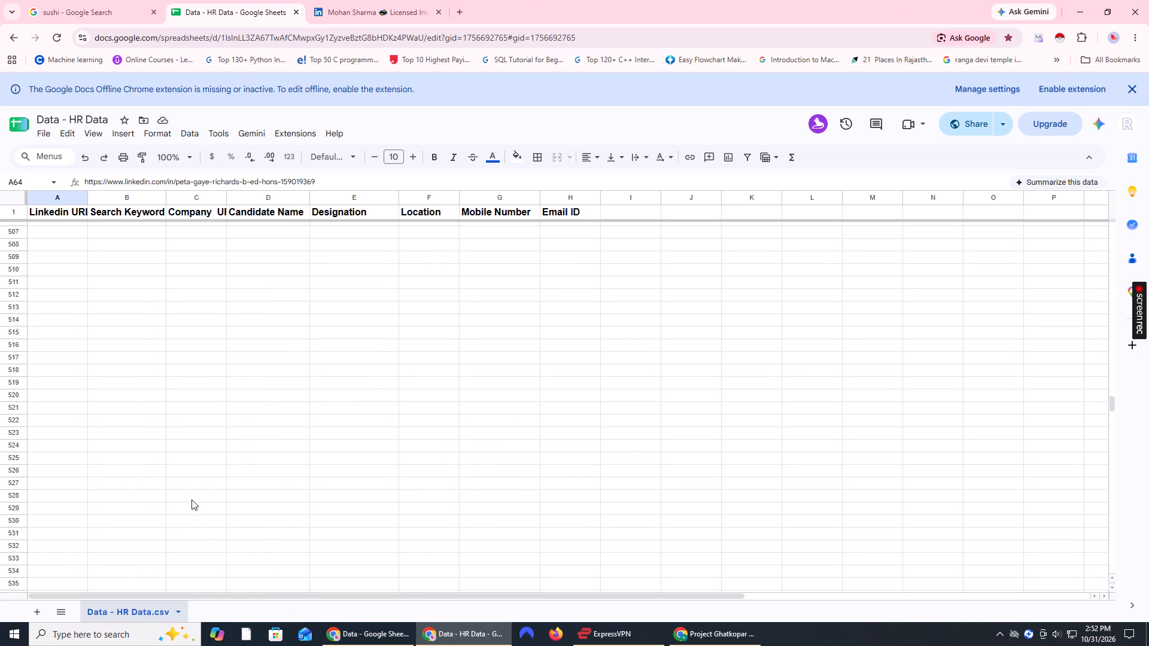
pyautogui.scroll(6, 191, 499)
pyautogui.click(117, 299)
pyautogui.hotkey('ctrl', 'v')
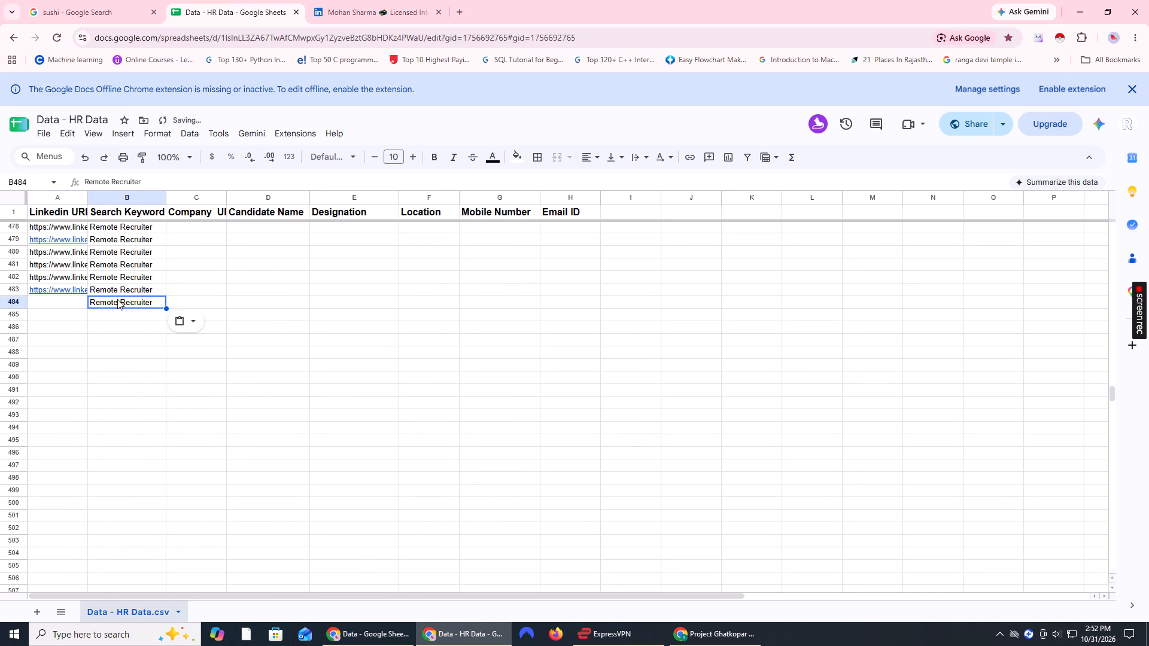
pyautogui.click(114, 312)
# Cut the Remote Recruiter LinkedIn URLs in A2:A81 of the Delhi sheet and paste them into HR Data starting at cell A484.
pyautogui.click(373, 641)
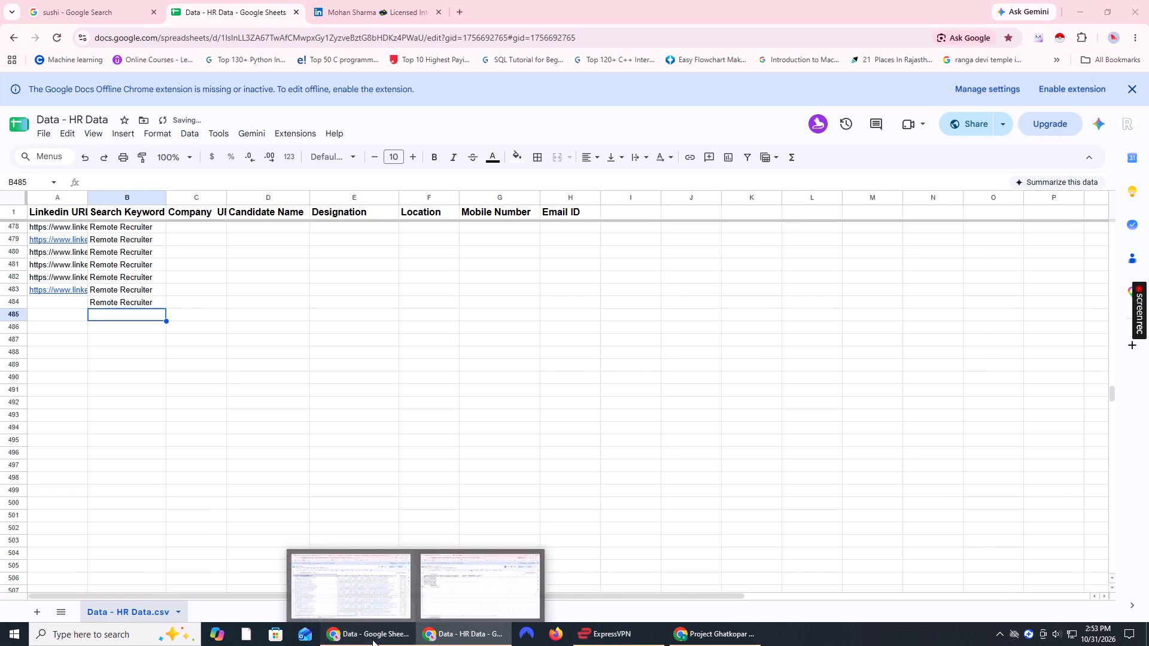
pyautogui.click(236, 227)
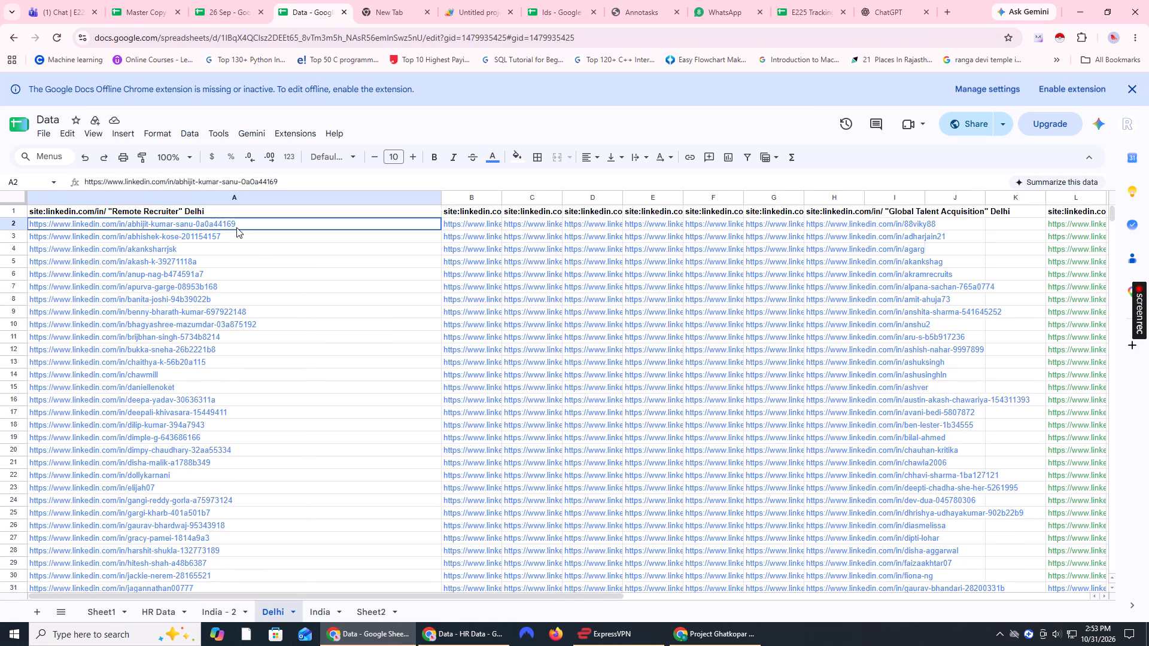
pyautogui.hotkey('ctrl', 'shift', 'Down')
pyautogui.hotkey('ctrl', 'shift', 'Down')
pyautogui.hotkey('ctrl', 'shift', 'Down')
pyautogui.hotkey('ctrl', 'shift', 'Down')
pyautogui.hotkey('ctrl', 'shift', 'Down')
pyautogui.hotkey('ctrl', 'shift', 'Down')
pyautogui.hotkey('ctrl', 'shift', 'Down')
pyautogui.hotkey('ctrl', 'shift', 'Down')
pyautogui.hotkey('ctrl', 'shift', 'Down')
pyautogui.hotkey('ctrl', 'shift', 'Down')
pyautogui.hotkey('ctrl', 'shift', 'Down')
pyautogui.hotkey('ctrl', 'shift', 'Down')
pyautogui.hotkey('ctrl', 'shift', 'Down')
pyautogui.hotkey('ctrl', 'shift', 'Down')
pyautogui.hotkey('ctrl', 'shift', 'Down')
pyautogui.hotkey('ctrl', 'shift', 'Down')
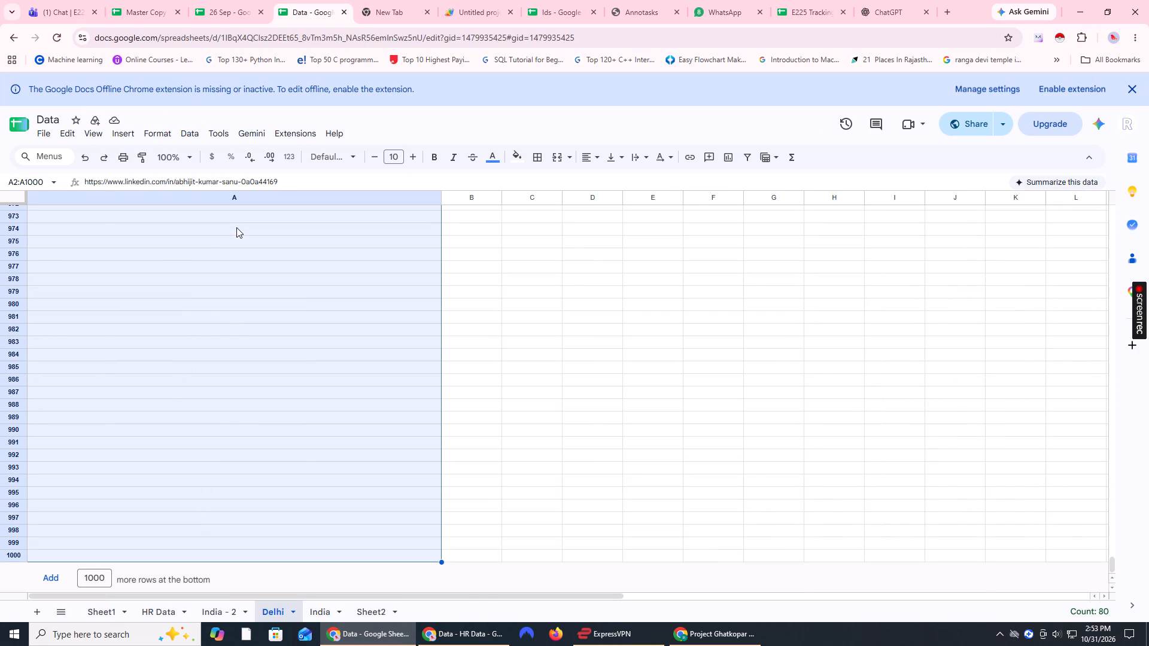
pyautogui.hotkey('ctrl', 'shift', 'Up')
pyautogui.scroll(14, 236, 227)
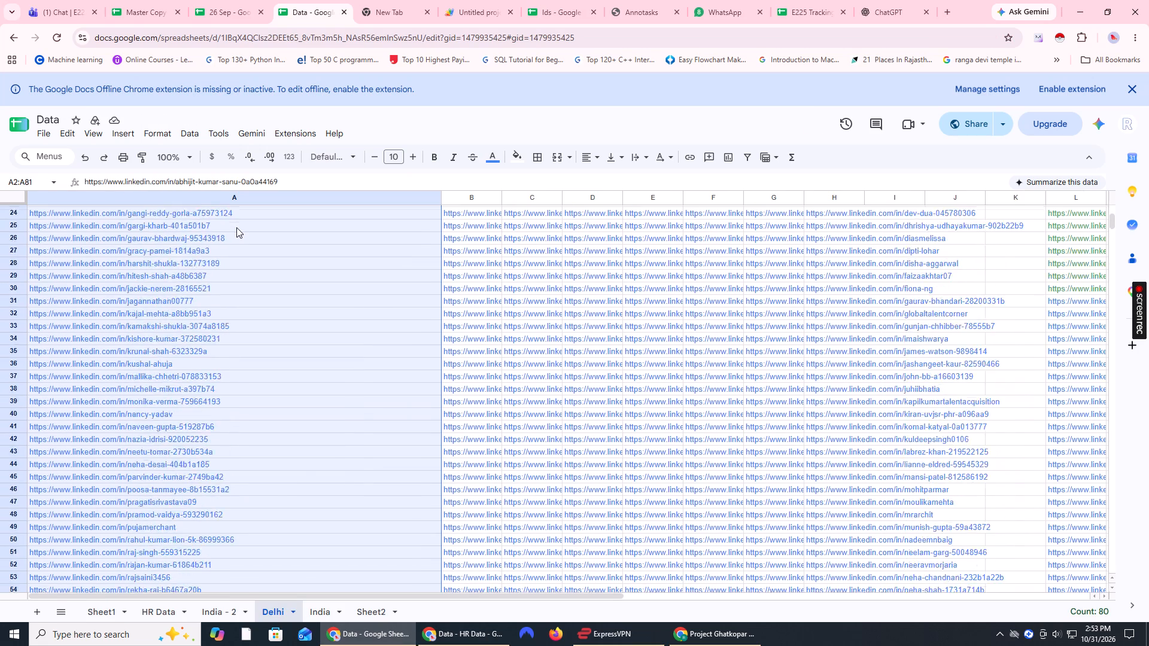
pyautogui.scroll(7, 236, 227)
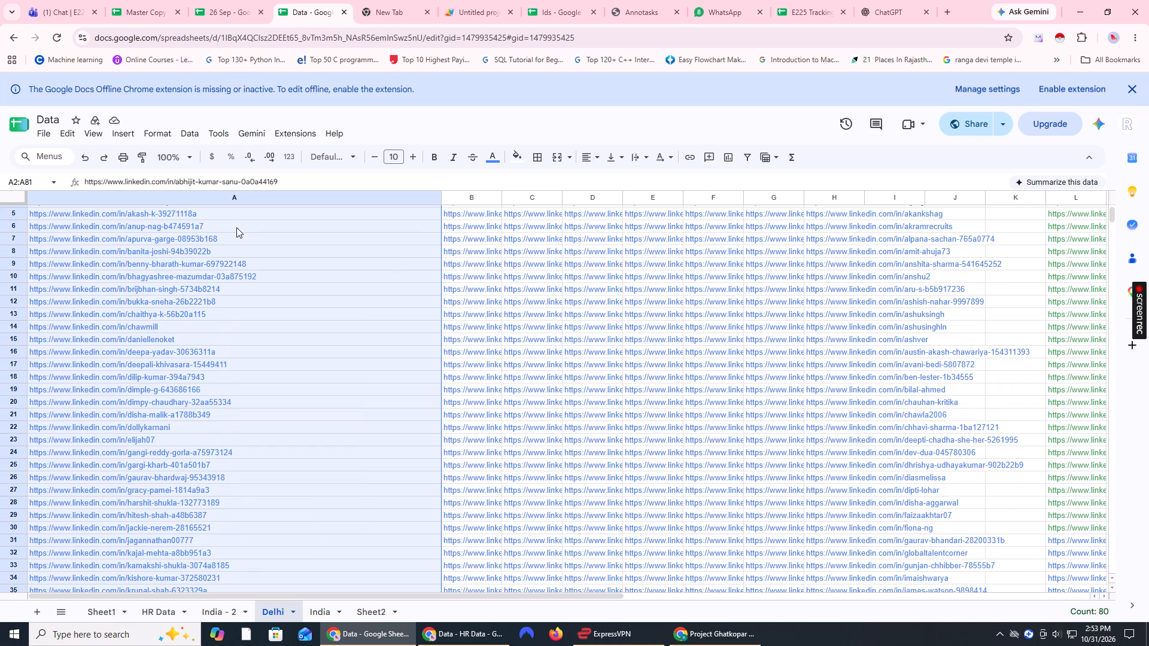
pyautogui.hotkey('ctrl', 'x')
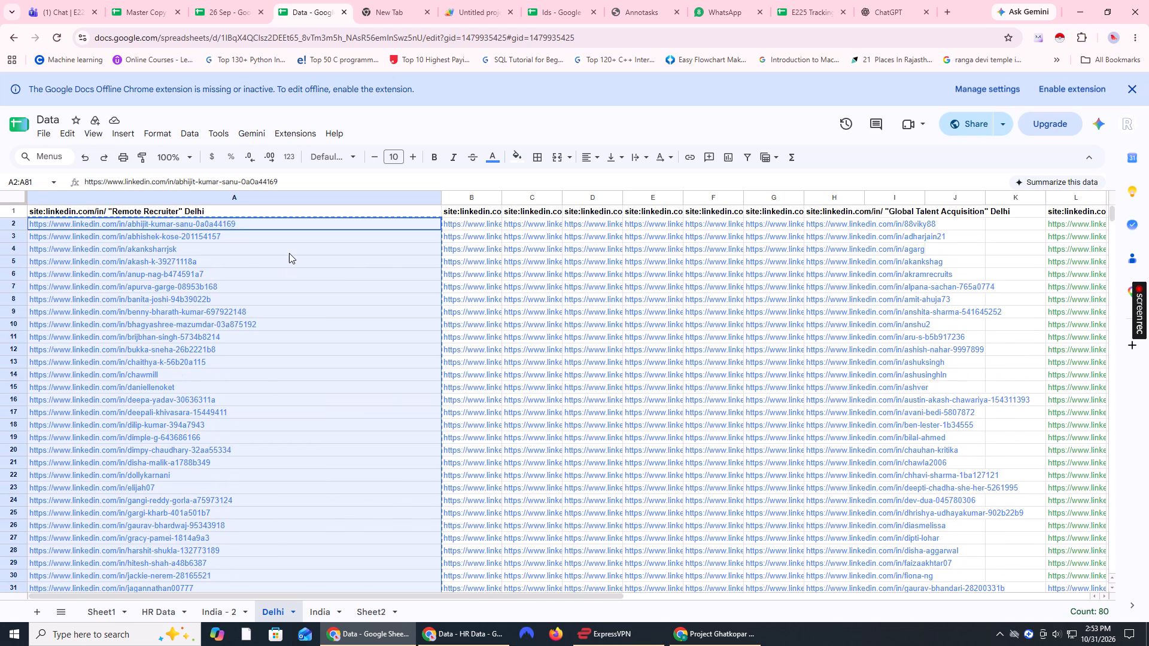
pyautogui.click(464, 636)
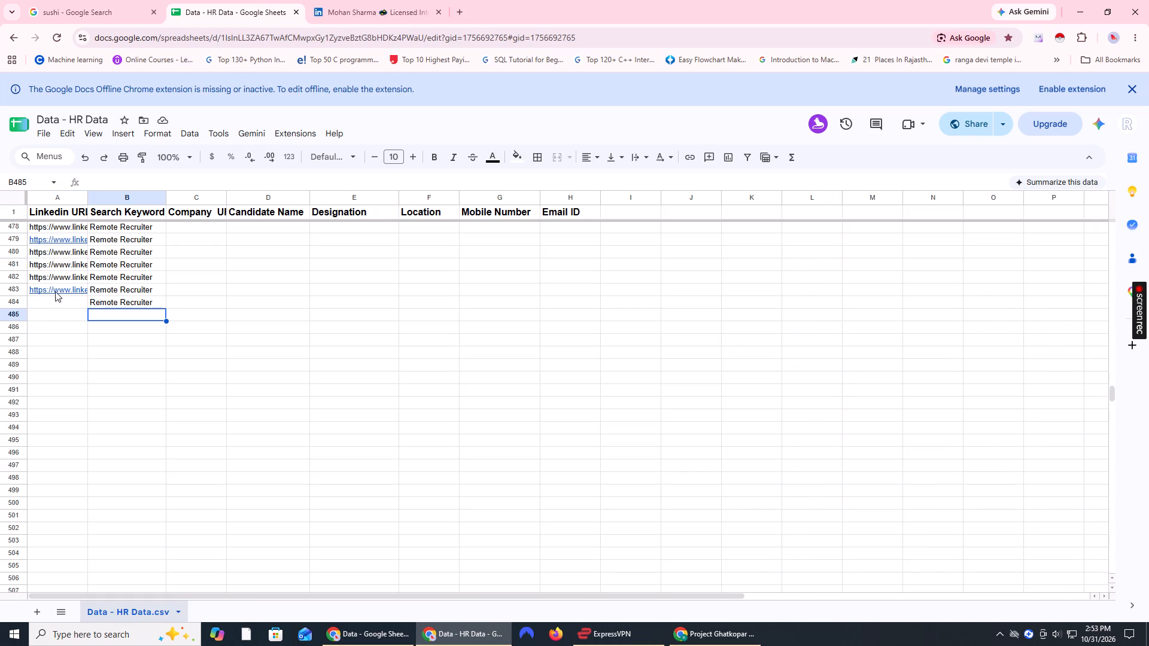
pyautogui.click(53, 303)
pyautogui.hotkey('ctrl', 'v')
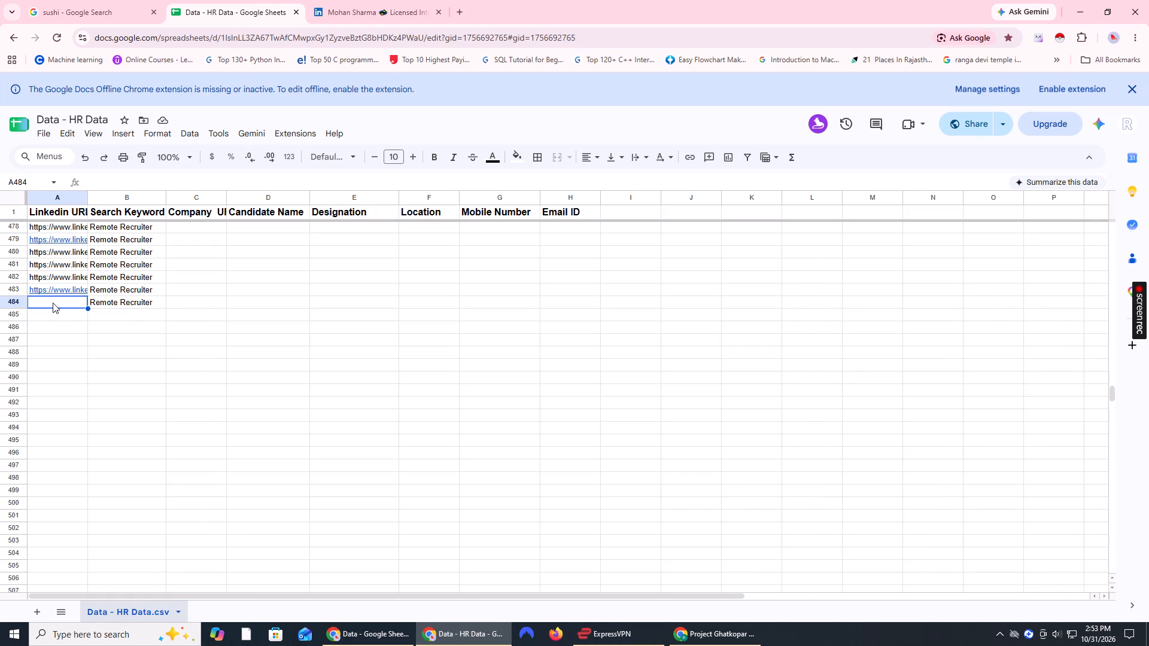
# Fill the Search Keyword Remote Recruiter from B484 down to B563, alongside the newly pasted LinkedIn URLs in HR Data.
pyautogui.click(114, 299)
pyautogui.hotkey('shift', 'Down')
pyautogui.hotkey('shift', 'Down')
pyautogui.hotkey('shift', 'Down')
pyautogui.hotkey('shift', 'Down')
pyautogui.hotkey('shift', 'Down')
pyautogui.hotkey('shift', 'Down')
pyautogui.hotkey('shift', 'Down')
pyautogui.hotkey('shift', 'Down')
pyautogui.hotkey('shift', 'Down')
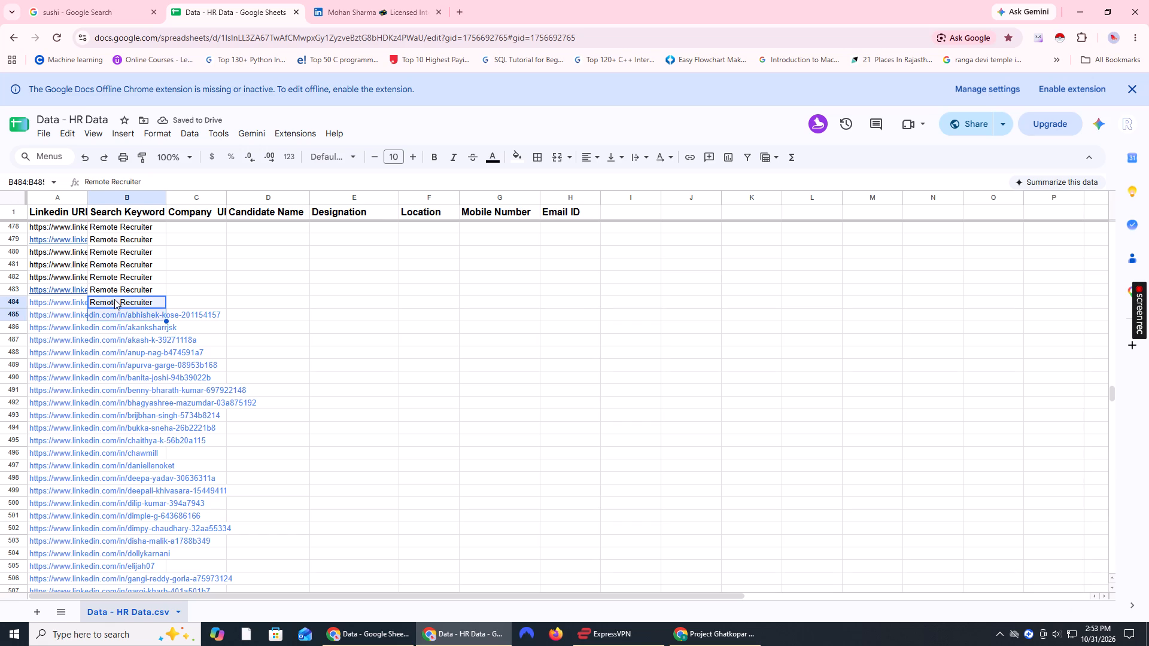
pyautogui.hotkey('shift', 'Down')
pyautogui.hotkey('shift', 'Down')
pyautogui.hotkey('shift', 'Down')
pyautogui.hotkey('shift', 'Down')
pyautogui.hotkey('shift', 'Down')
pyautogui.hotkey('shift', 'Down')
pyautogui.hotkey('shift', 'Down')
pyautogui.hotkey('shift', 'Down')
pyautogui.hotkey('shift', 'Down')
pyautogui.hotkey('shift', 'Down')
pyautogui.hotkey('shift', 'Down')
pyautogui.hotkey('shift', 'Down')
pyautogui.hotkey('shift', 'Down')
pyautogui.hotkey('shift', 'Down')
pyautogui.hotkey('shift', 'Down')
pyautogui.hotkey('shift', 'Down')
pyautogui.hotkey('shift', 'Down')
pyautogui.hotkey('shift', 'Down')
pyautogui.hotkey('shift', 'Down')
pyautogui.hotkey('shift', 'Down')
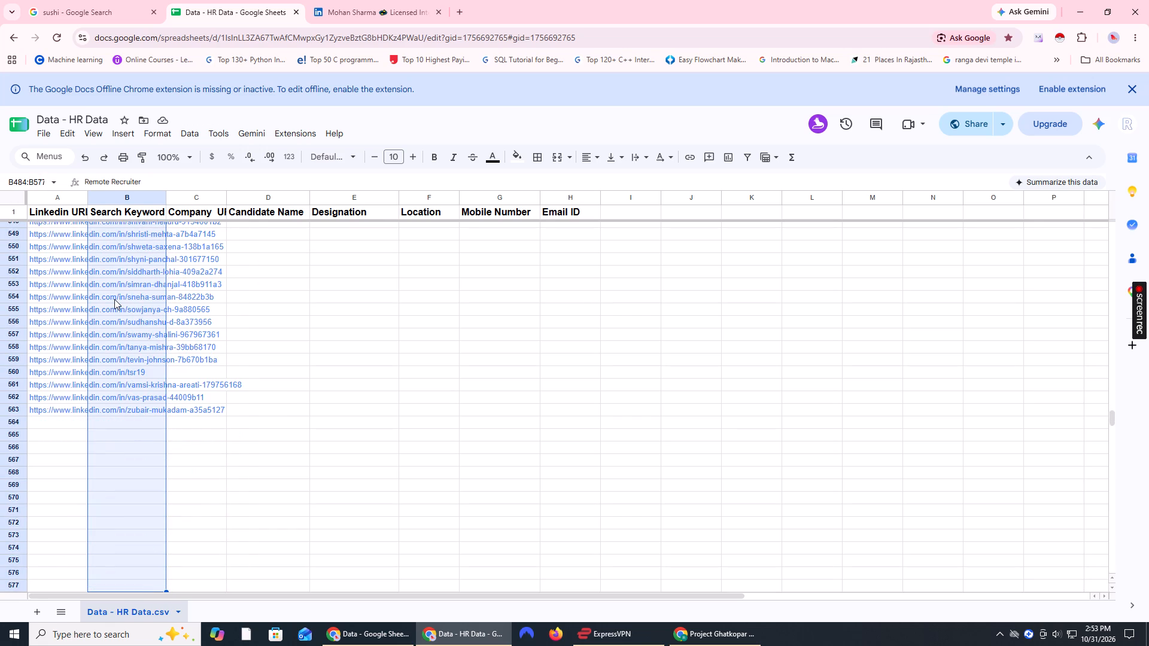
pyautogui.hotkey('shift', 'Up')
pyautogui.hotkey('shift', 'Up')
pyautogui.hotkey('shift', 'Up')
pyautogui.hotkey('shift', 'Up')
pyautogui.hotkey('shift', 'Up')
pyautogui.hotkey('shift', 'Up')
pyautogui.hotkey('shift', 'Up')
pyautogui.hotkey('shift', 'Up')
pyautogui.hotkey('shift', 'Up')
pyautogui.hotkey('shift', 'Up')
pyautogui.hotkey('shift', 'Up')
pyautogui.hotkey('shift', 'Up')
pyautogui.hotkey('shift', 'Up')
pyautogui.hotkey('shift', 'Up')
pyautogui.hotkey('shift', 'Up')
pyautogui.hotkey('shift', 'Down')
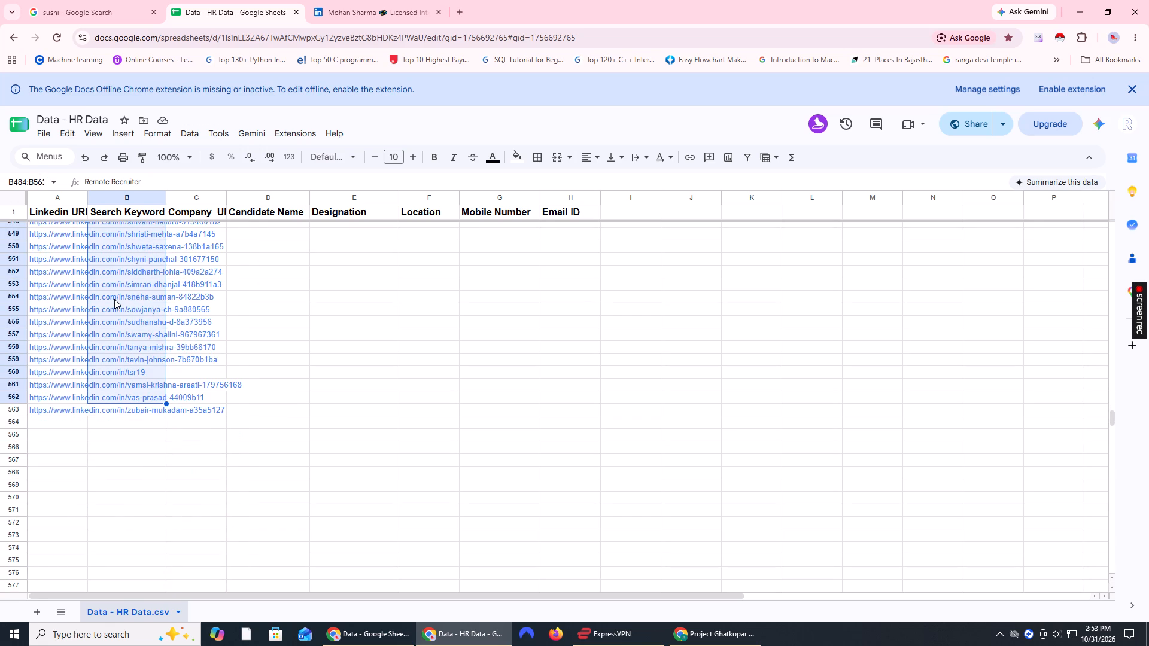
pyautogui.hotkey('ctrl', 'd')
pyautogui.click(244, 406)
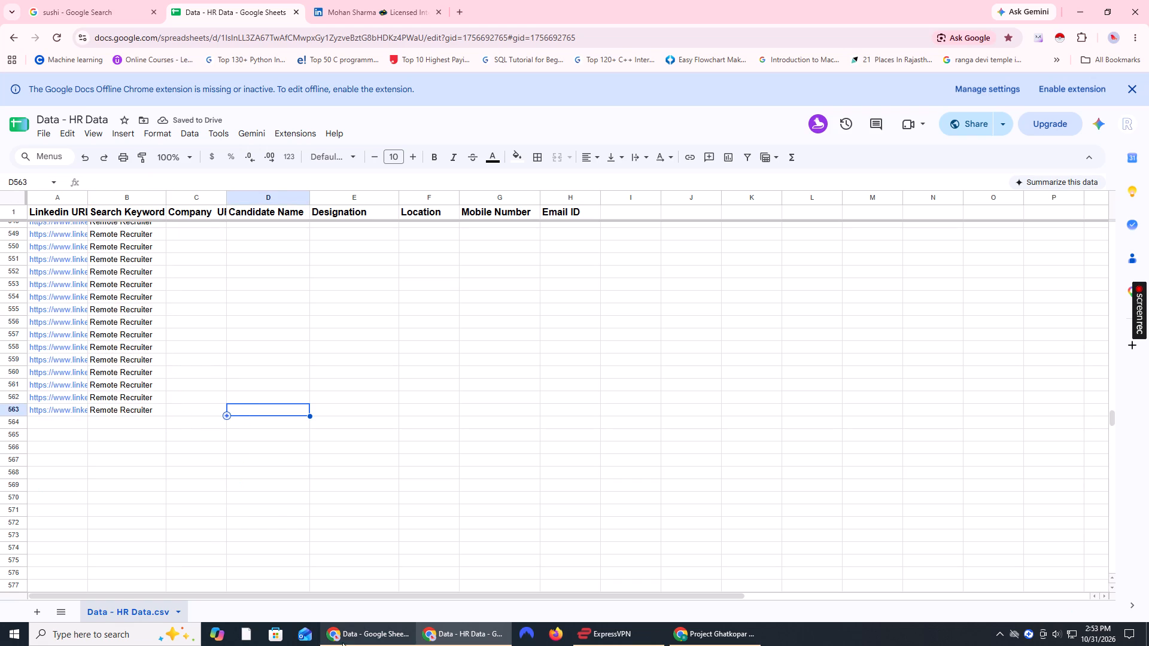
# Switch to the Data spreadsheet and delete the "Remote Recruiter" column A from the Delhi sheet.
pyautogui.click(376, 637)
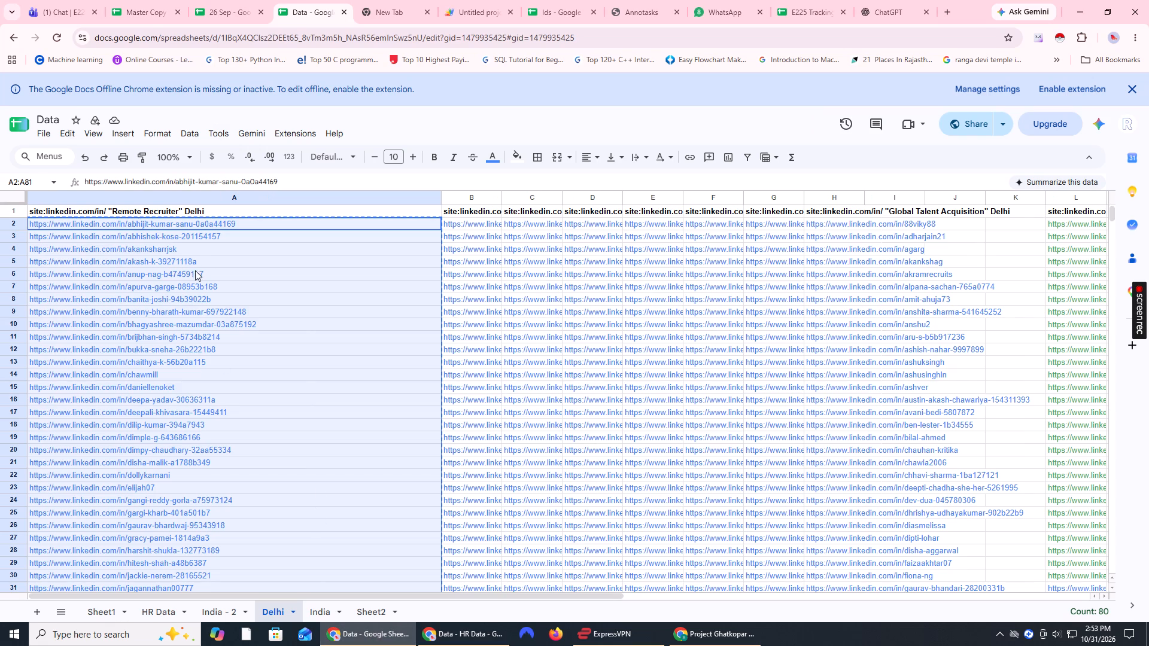
pyautogui.click(184, 193)
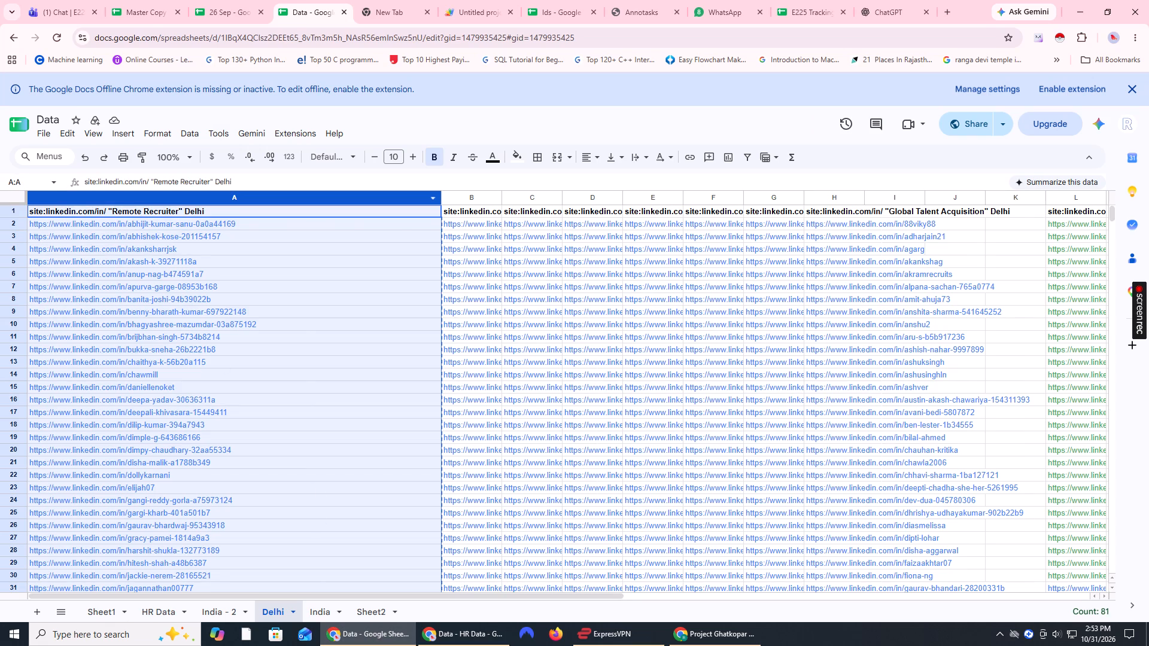
pyautogui.click(181, 200)
pyautogui.rightClick(181, 200)
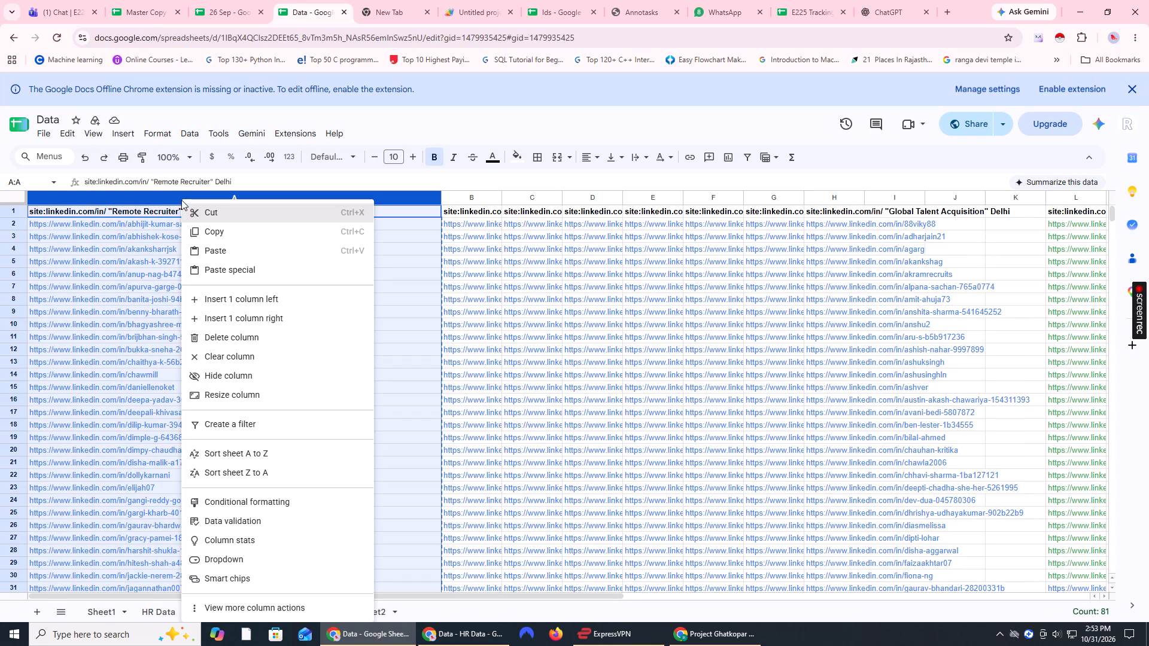
pyautogui.click(227, 341)
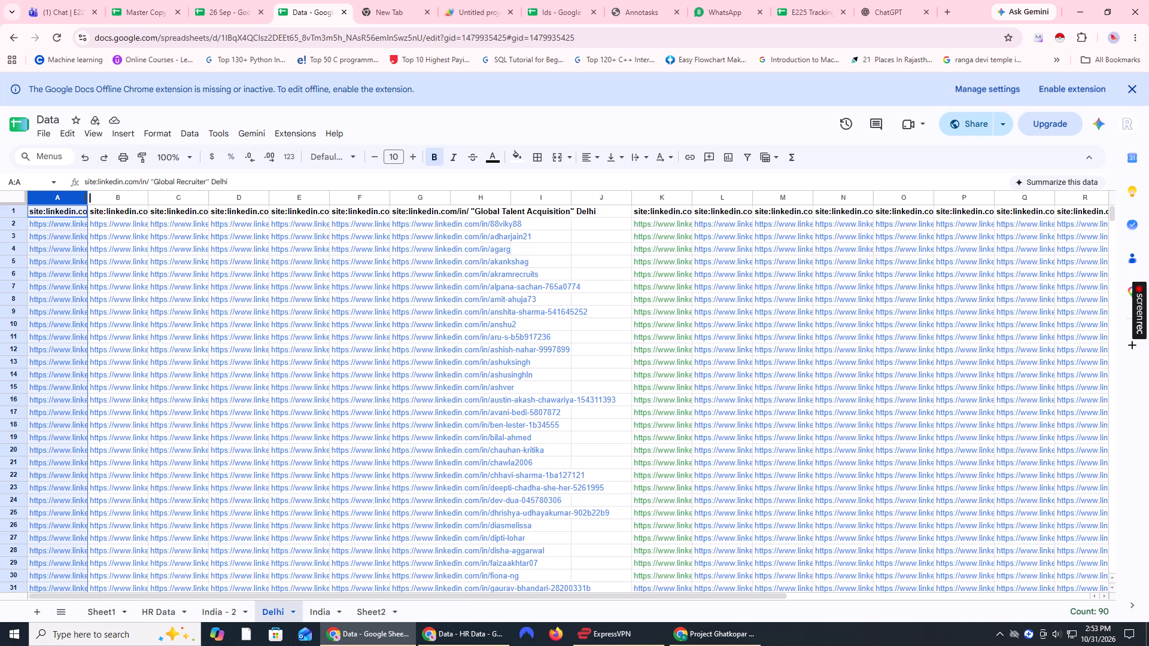
# Widen the Delhi sheet's "Global Recruiter" column A enough to show its heading and full LinkedIn URLs.
pyautogui.moveTo(87, 199); pyautogui.dragTo(215, 206)
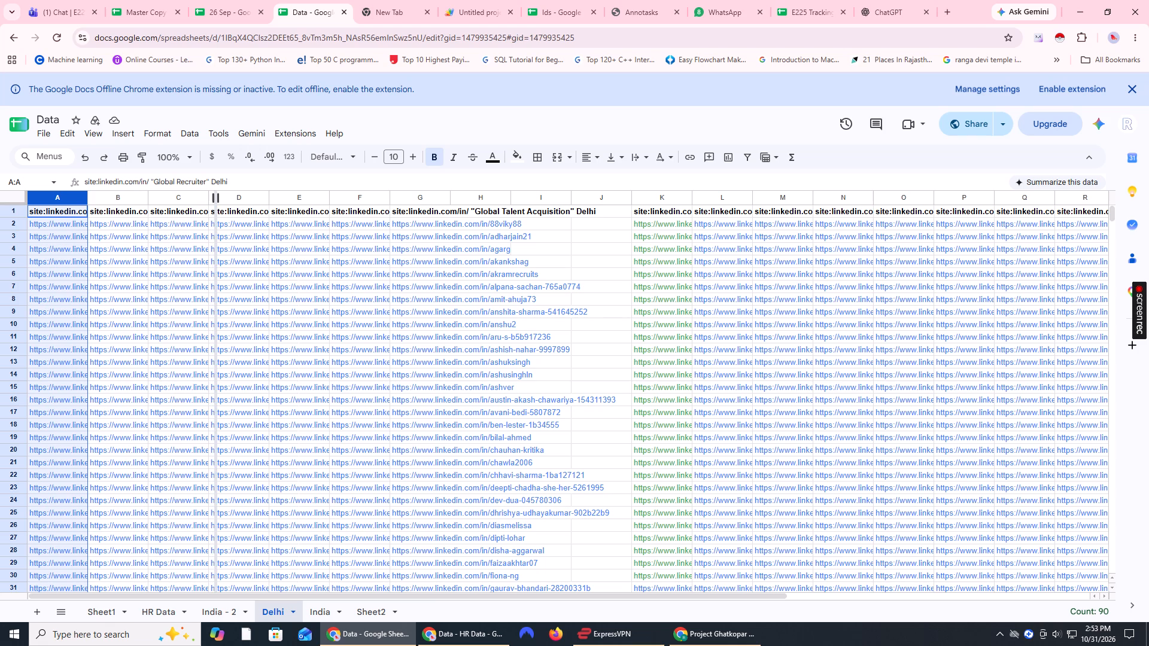
pyautogui.moveTo(215, 206); pyautogui.dragTo(212, 205)
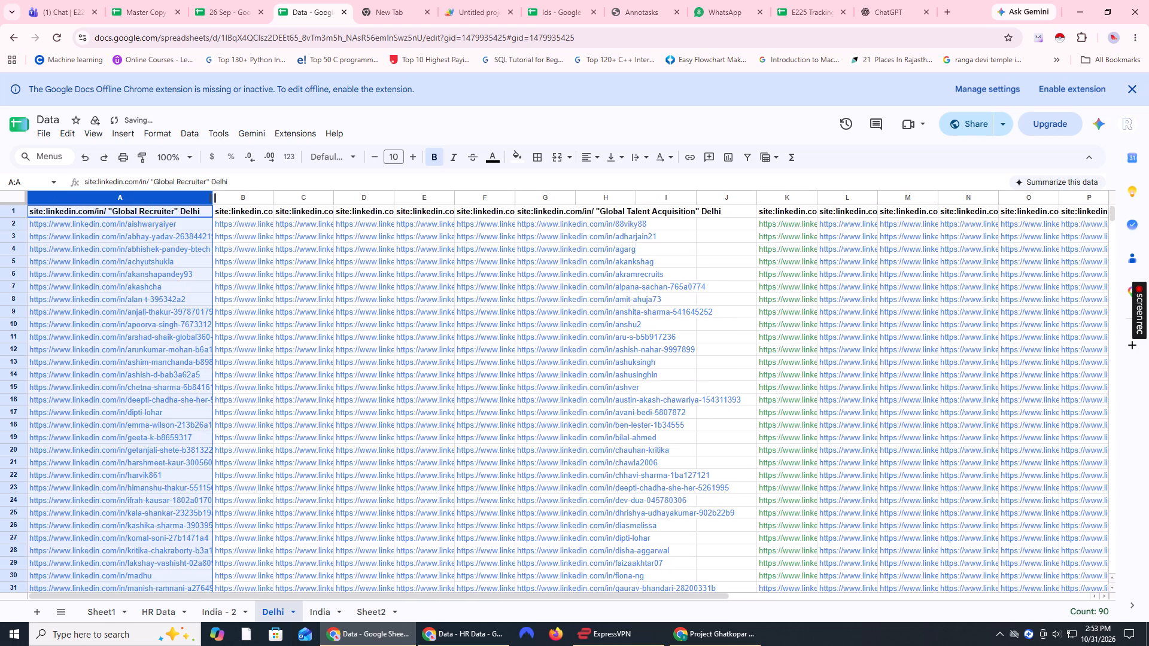
pyautogui.moveTo(213, 199); pyautogui.dragTo(317, 202)
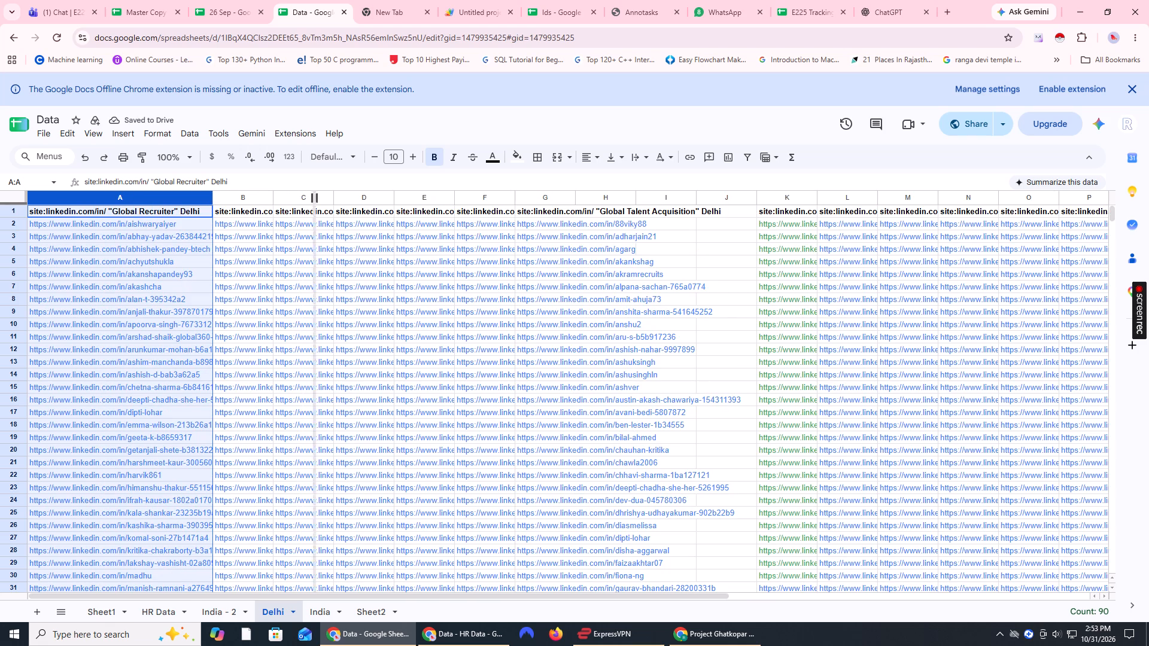
pyautogui.moveTo(317, 202); pyautogui.dragTo(333, 202)
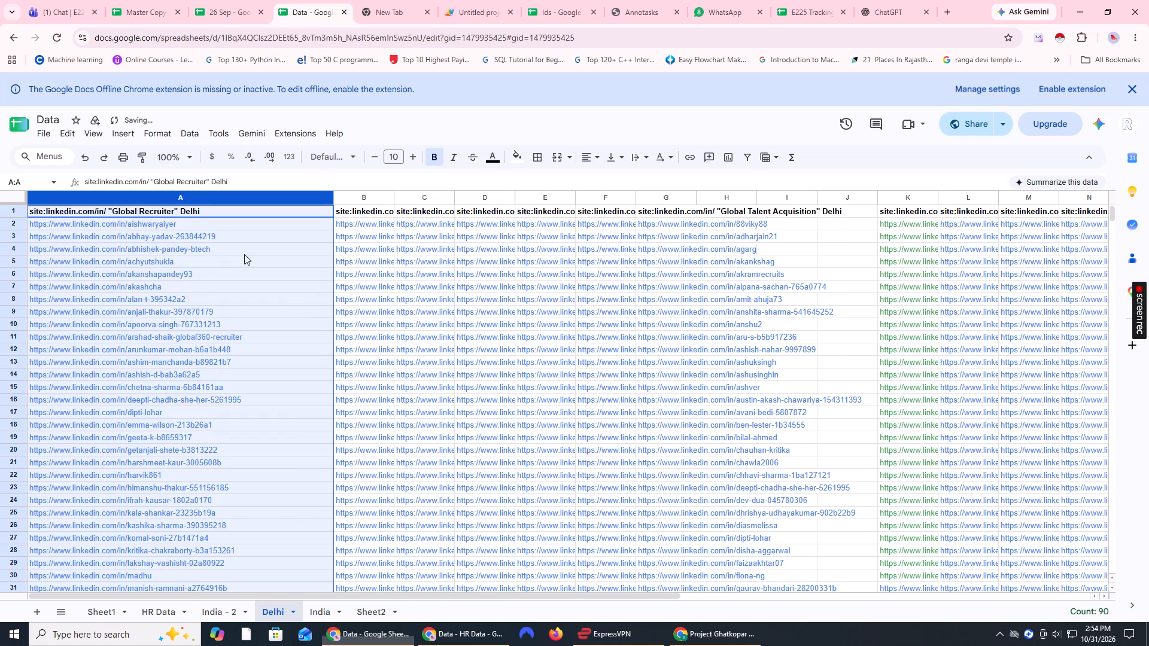
# Copy only the keyword Global Recruiter from the Delhi sheet's A1 heading into HR Data's Search Keyword cell B564.
pyautogui.click(128, 209)
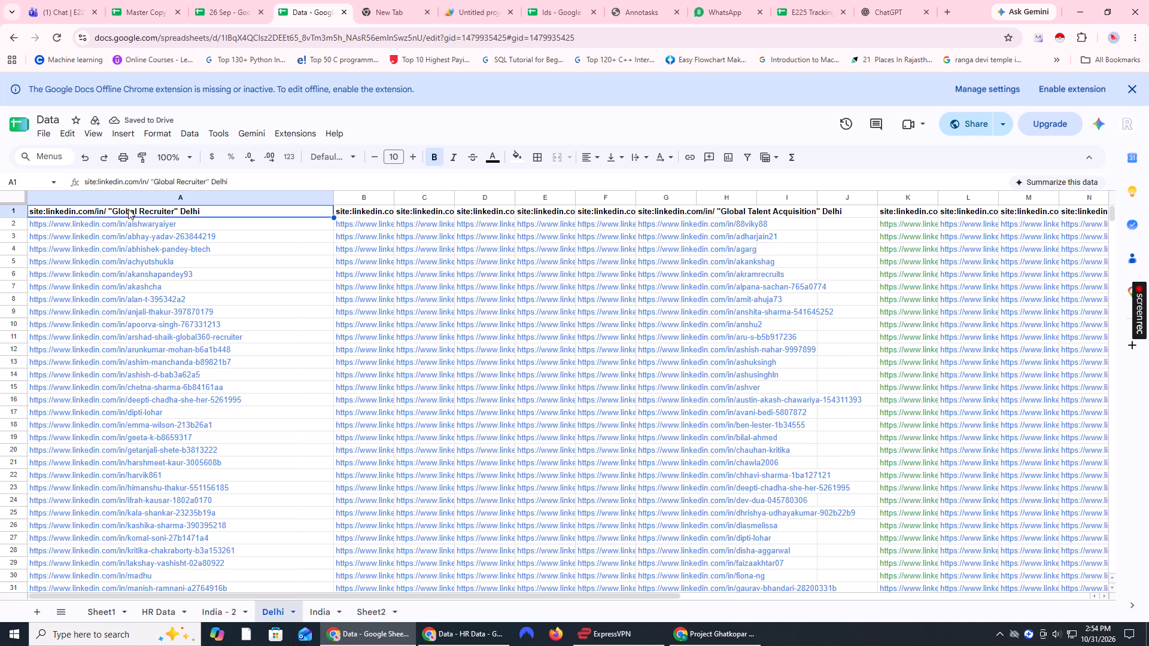
pyautogui.tripleClick(128, 209)
pyautogui.click(128, 209)
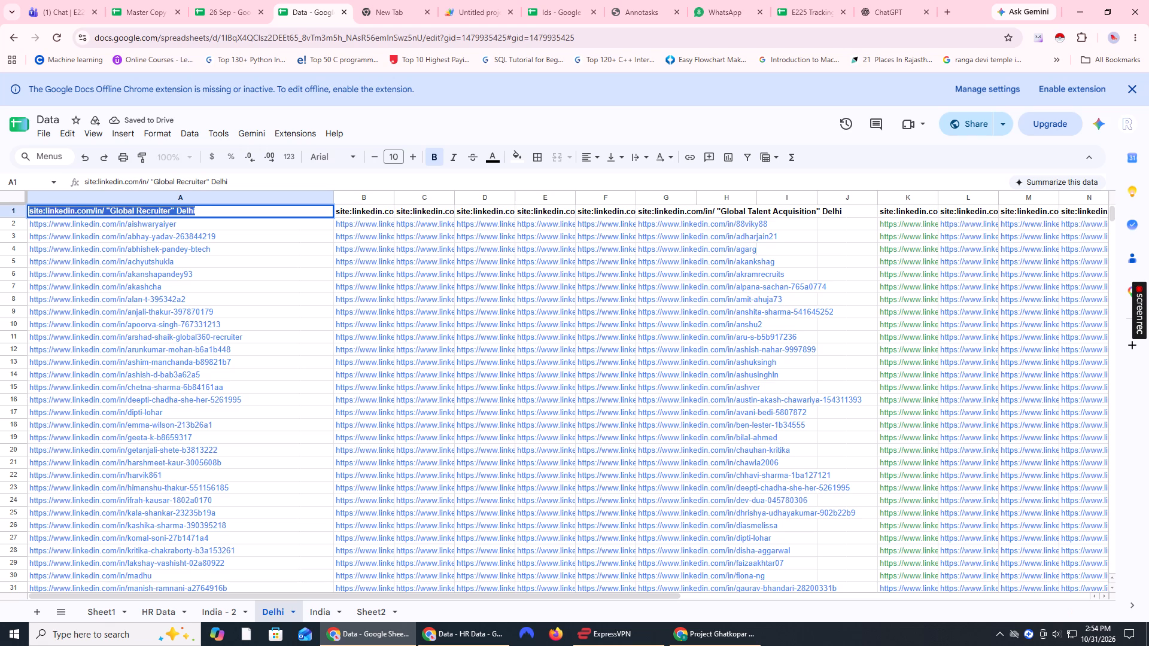
pyautogui.click(154, 209)
pyautogui.moveTo(169, 209); pyautogui.dragTo(112, 210)
pyautogui.hotkey('ctrl', 'c')
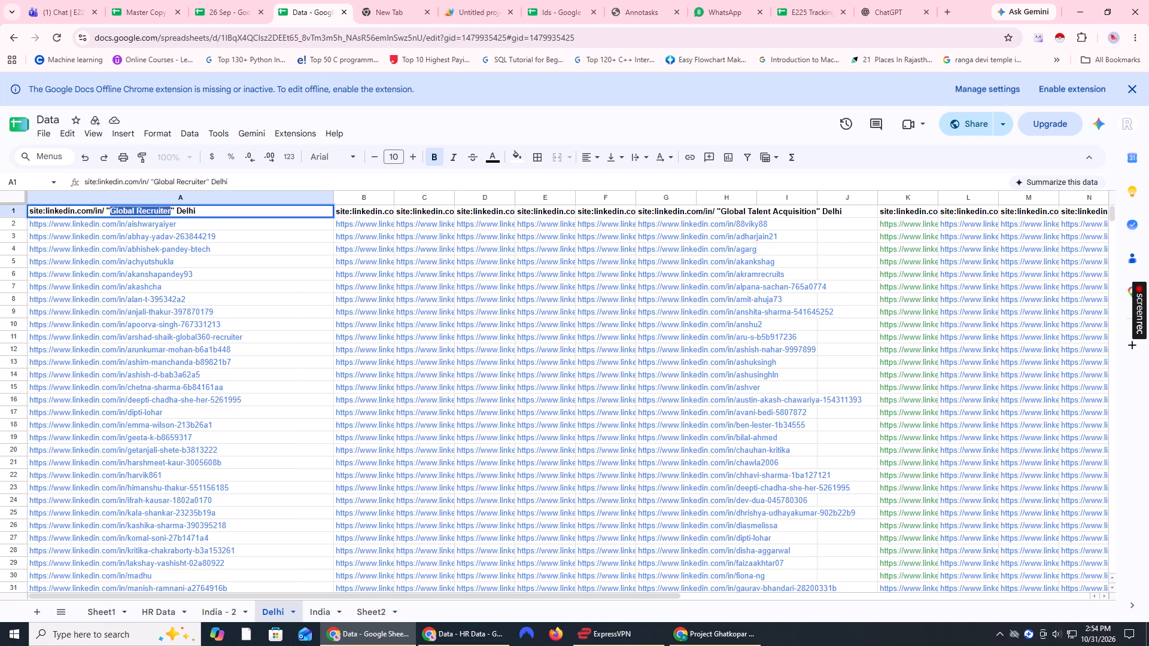
pyautogui.click(467, 634)
pyautogui.click(123, 422)
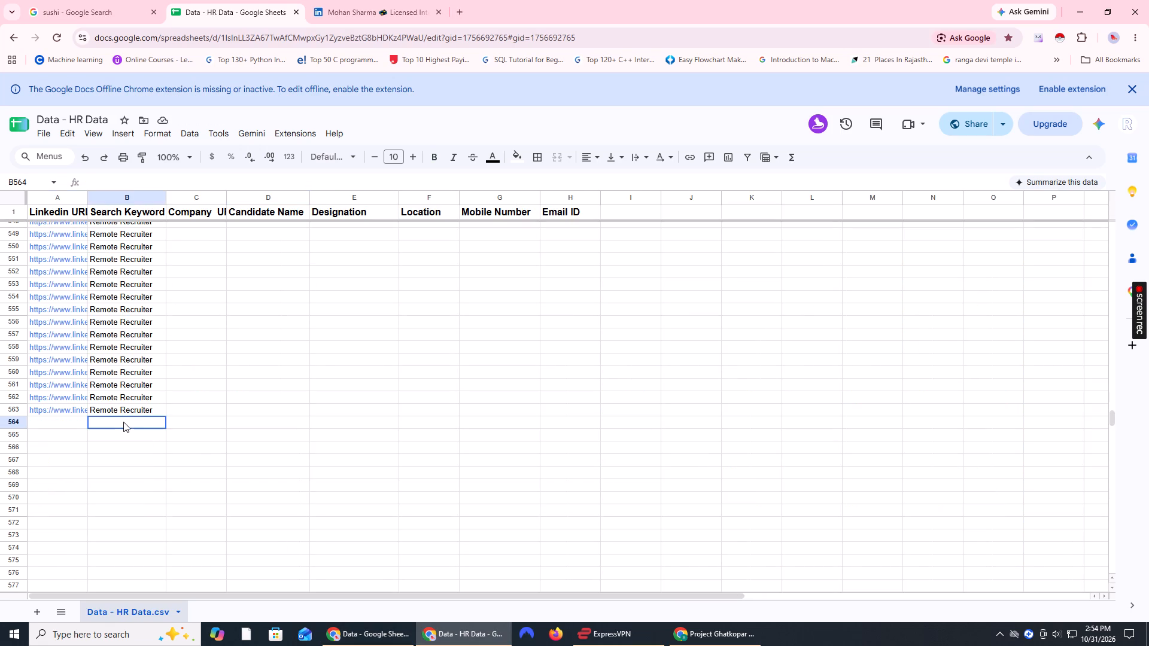
pyautogui.hotkey('ctrl', 'v')
# Switch back to the Delhi sheet of the Data spreadsheet.
pyautogui.click(374, 639)
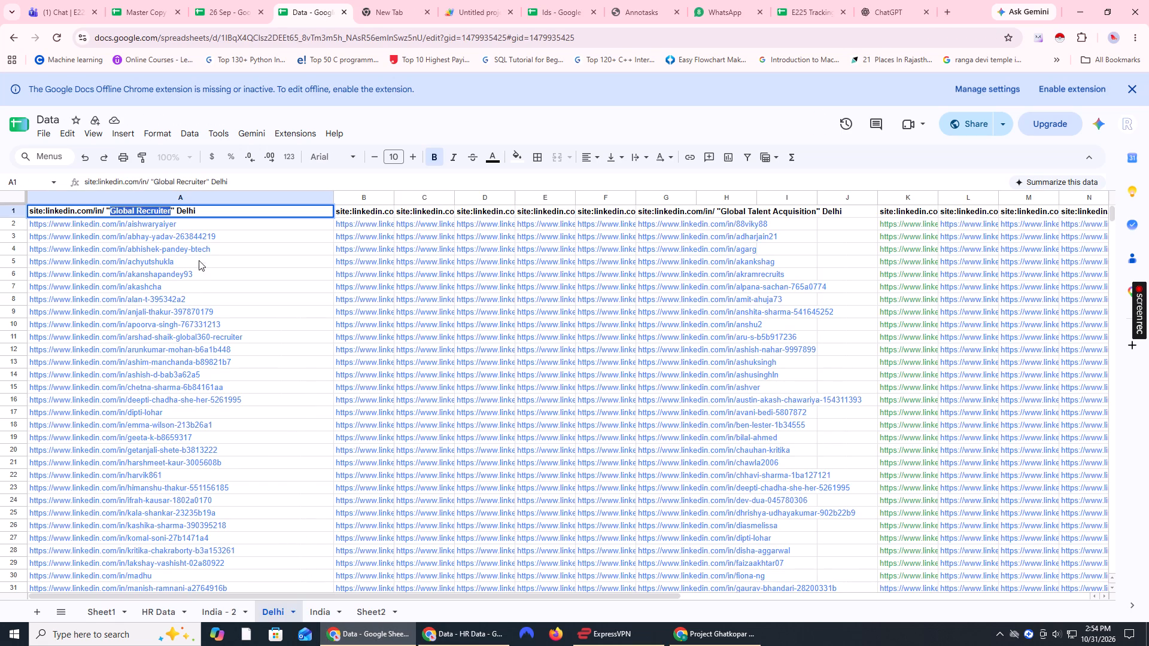
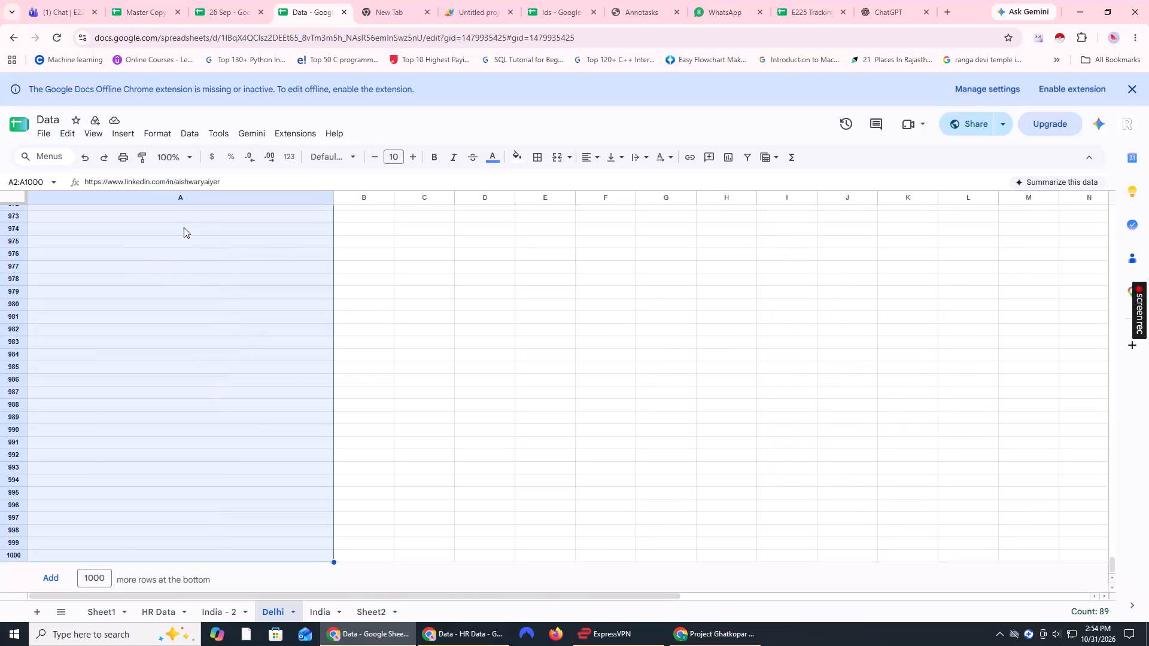
# Cut the Global Recruiter LinkedIn URLs in A2:A90 of the Delhi sheet and paste them into HR Data starting at A564.
pyautogui.hotkey('ctrl', 'shift', 'Up')
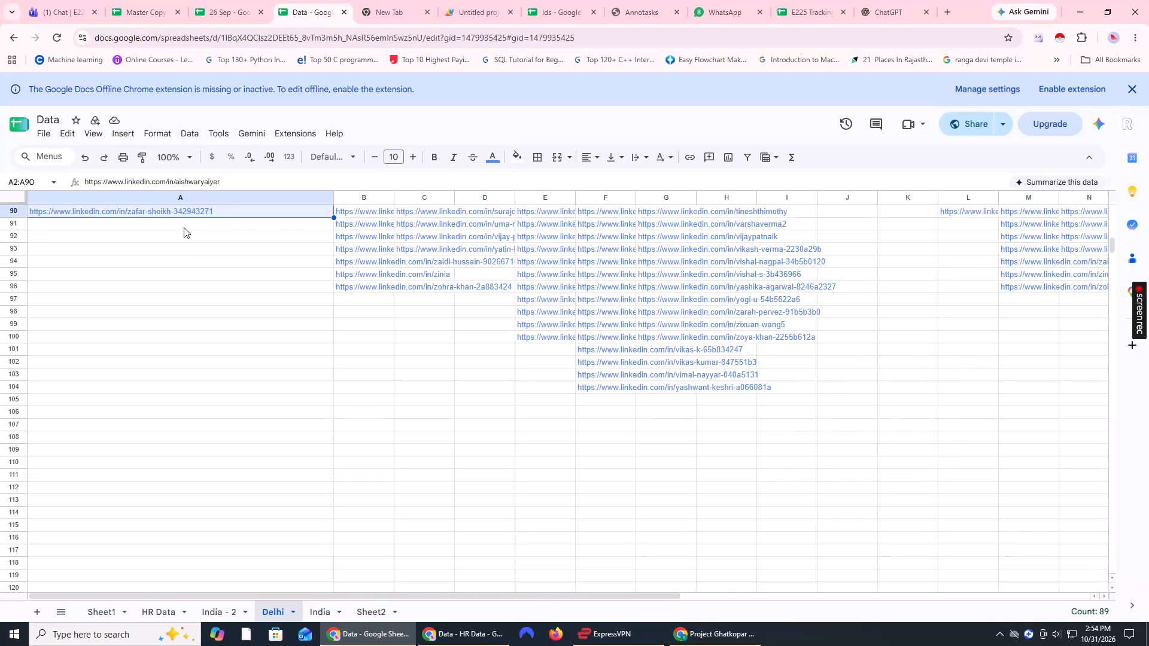
pyautogui.hotkey('ctrl', 'x')
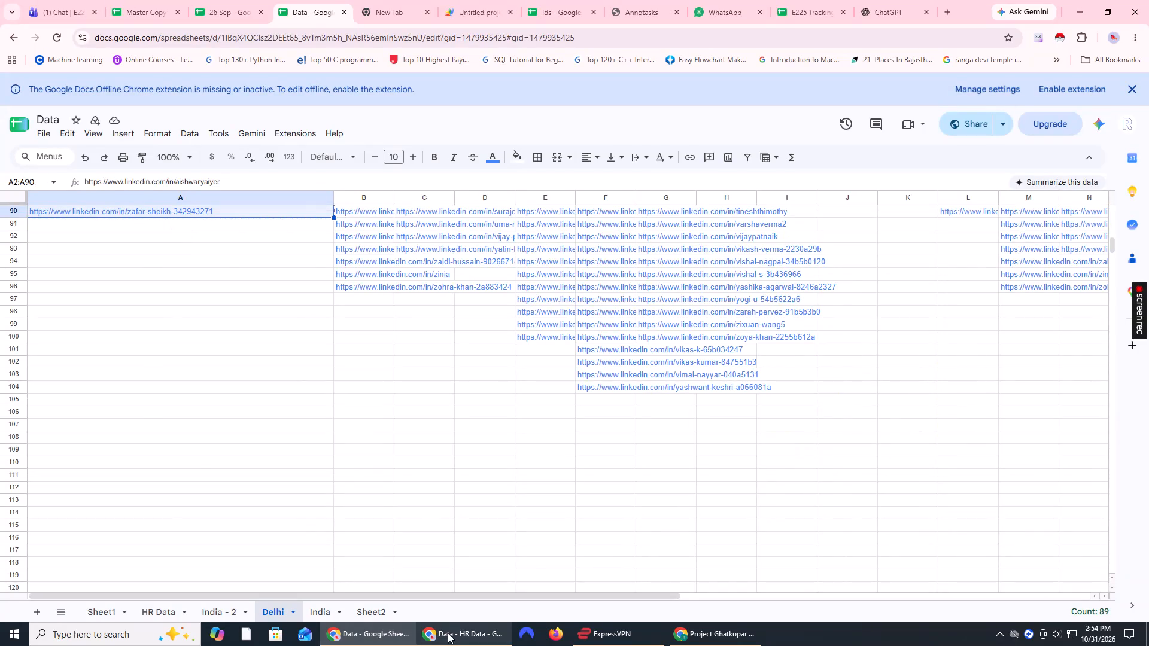
pyautogui.click(451, 633)
pyautogui.click(56, 426)
pyautogui.hotkey('ctrl', 'v')
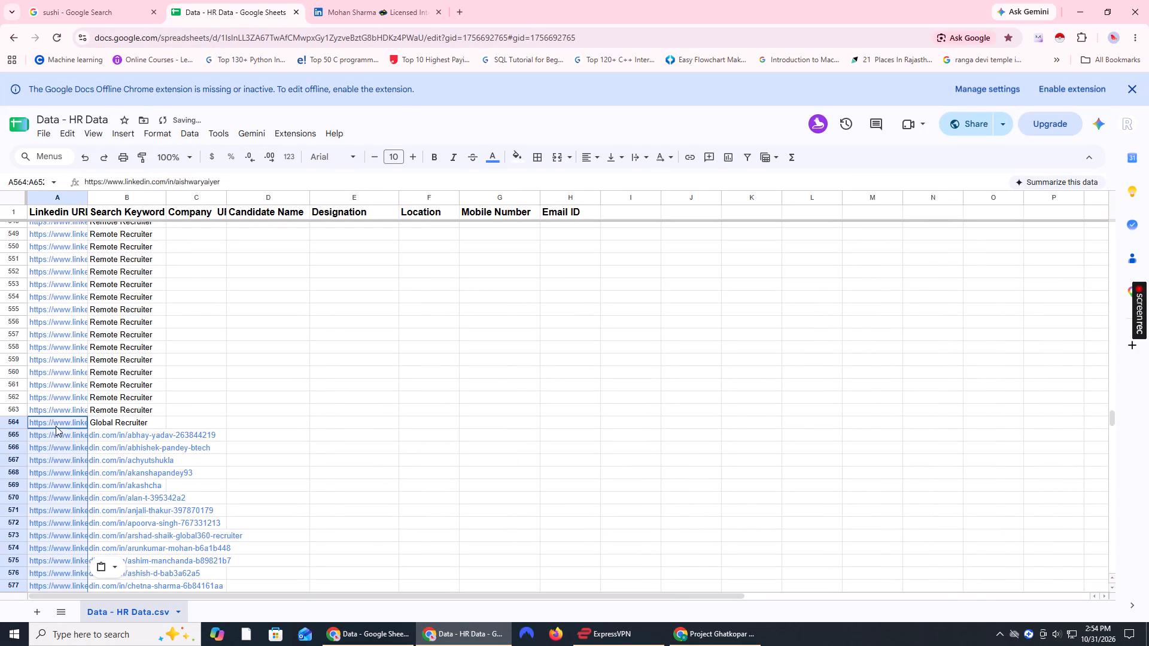
# Fill the Global Recruiter search keyword down from B564 to B652 in HR Data, ending at the last pasted URL.
pyautogui.click(121, 419)
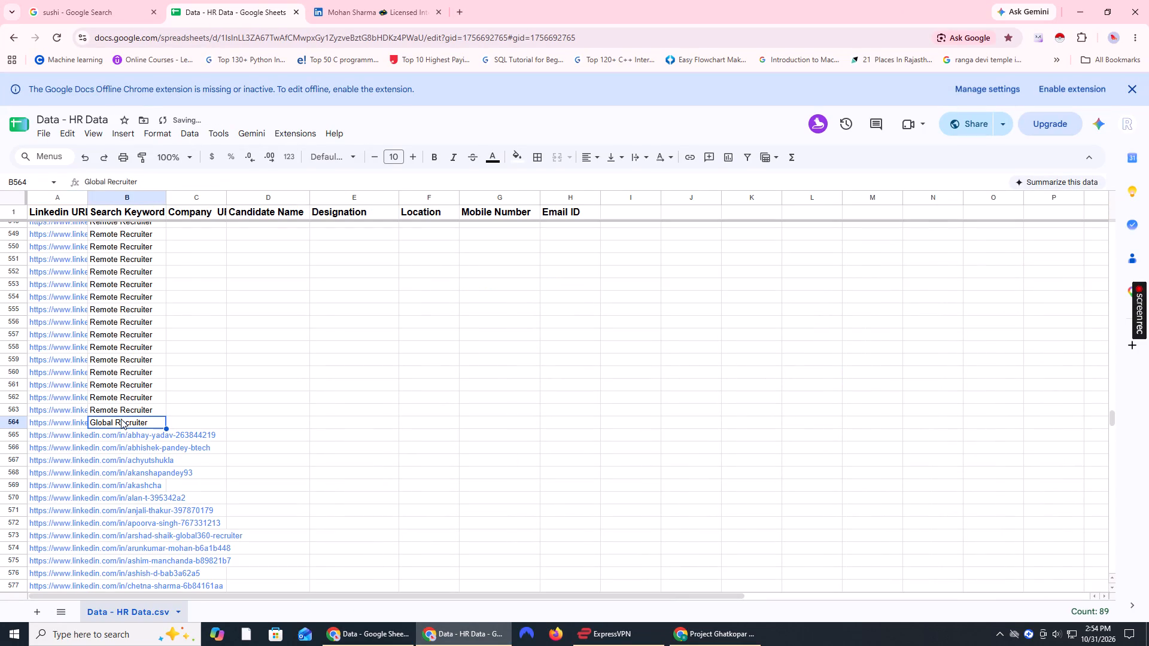
pyautogui.hotkey('ctrl', 'shift', 'Down')
pyautogui.hotkey('ctrl', 'shift', 'Down')
pyautogui.hotkey('ctrl', 'shift', 'Down')
pyautogui.hotkey('ctrl', 'shift', 'Down')
pyautogui.hotkey('ctrl', 'shift', 'Down')
pyautogui.hotkey('ctrl', 'shift', 'Down')
pyautogui.hotkey('ctrl', 'shift', 'Down')
pyautogui.hotkey('ctrl', 'shift', 'Down')
pyautogui.hotkey('ctrl', 'shift', 'Up')
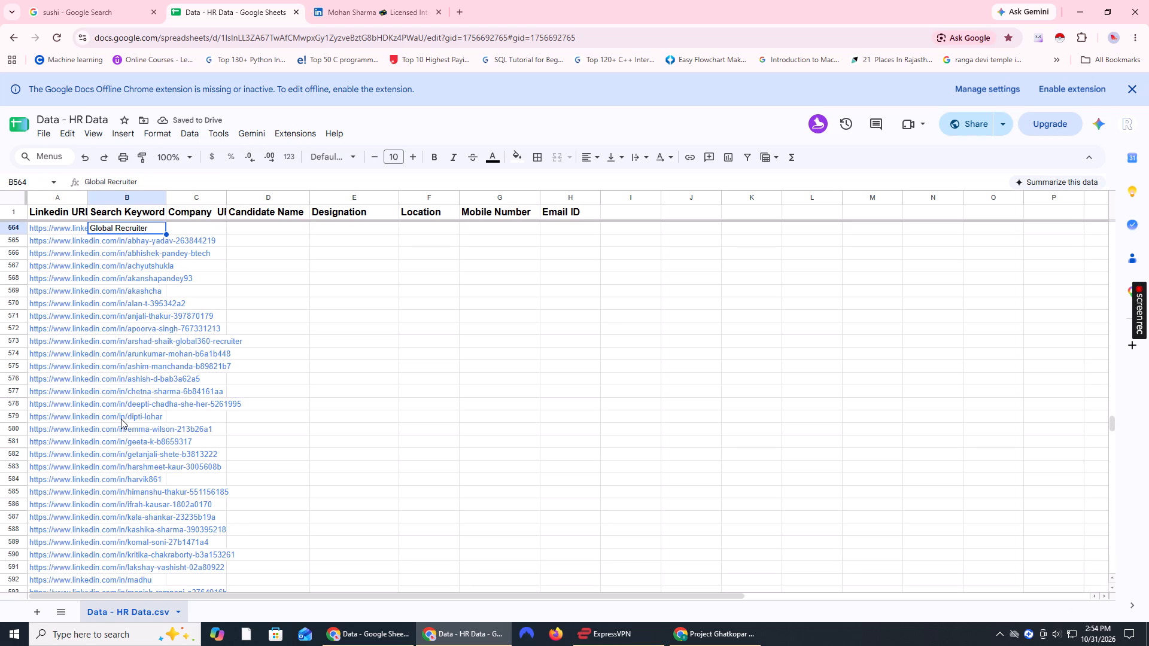
pyautogui.hotkey('shift', 'Down')
pyautogui.hotkey('shift', 'Down')
pyautogui.hotkey('shift', 'Down')
pyautogui.hotkey('shift', 'Down')
pyautogui.hotkey('shift', 'Down')
pyautogui.hotkey('shift', 'Down')
pyautogui.hotkey('shift', 'Down')
pyautogui.hotkey('shift', 'Down')
pyautogui.hotkey('shift', 'Down')
pyautogui.hotkey('shift', 'Down')
pyautogui.hotkey('shift', 'Down')
pyautogui.hotkey('shift', 'Down')
pyautogui.hotkey('shift', 'Down')
pyautogui.hotkey('shift', 'Down')
pyautogui.hotkey('shift', 'Down')
pyautogui.hotkey('shift', 'Down')
pyautogui.hotkey('shift', 'Down')
pyautogui.hotkey('shift', 'Down')
pyautogui.hotkey('shift', 'Down')
pyautogui.hotkey('shift', 'Down')
pyautogui.hotkey('shift', 'Down')
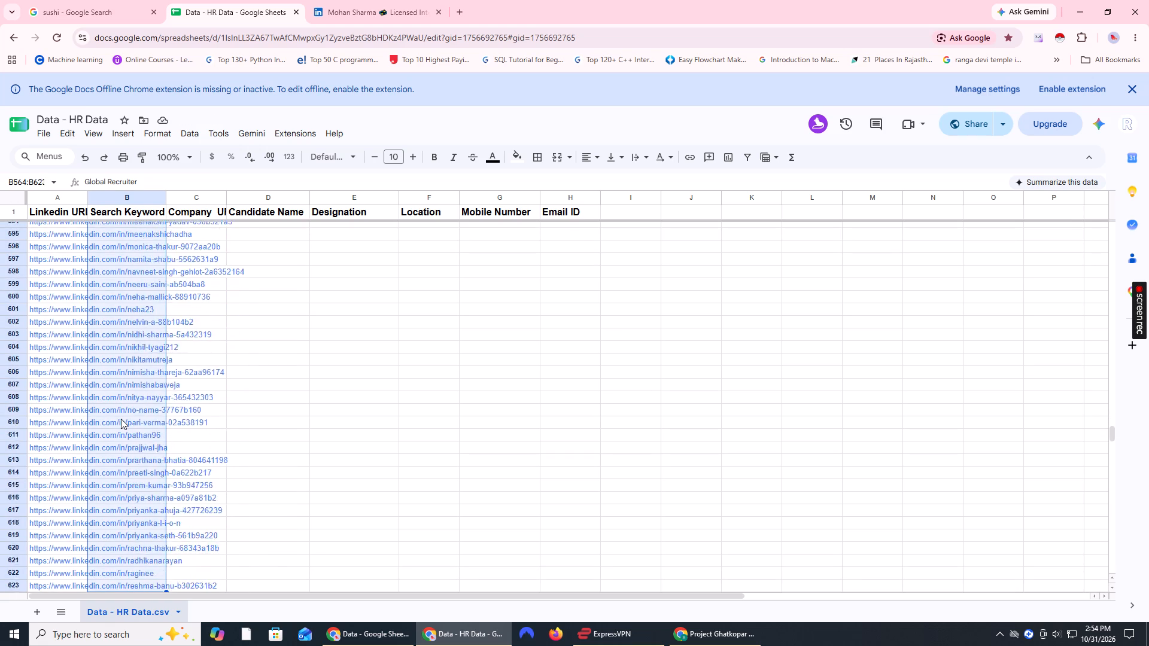
pyautogui.hotkey('shift', 'Up')
pyautogui.hotkey('shift', 'Up')
pyautogui.hotkey('shift', 'Up')
pyautogui.hotkey('shift', 'Up')
pyautogui.hotkey('shift', 'Up')
pyautogui.hotkey('shift', 'Up')
pyautogui.hotkey('shift', 'Up')
pyautogui.hotkey('shift', 'Up')
pyautogui.hotkey('shift', 'Up')
pyautogui.hotkey('shift', 'Up')
pyautogui.hotkey('shift', 'Up')
pyautogui.hotkey('shift', 'Up')
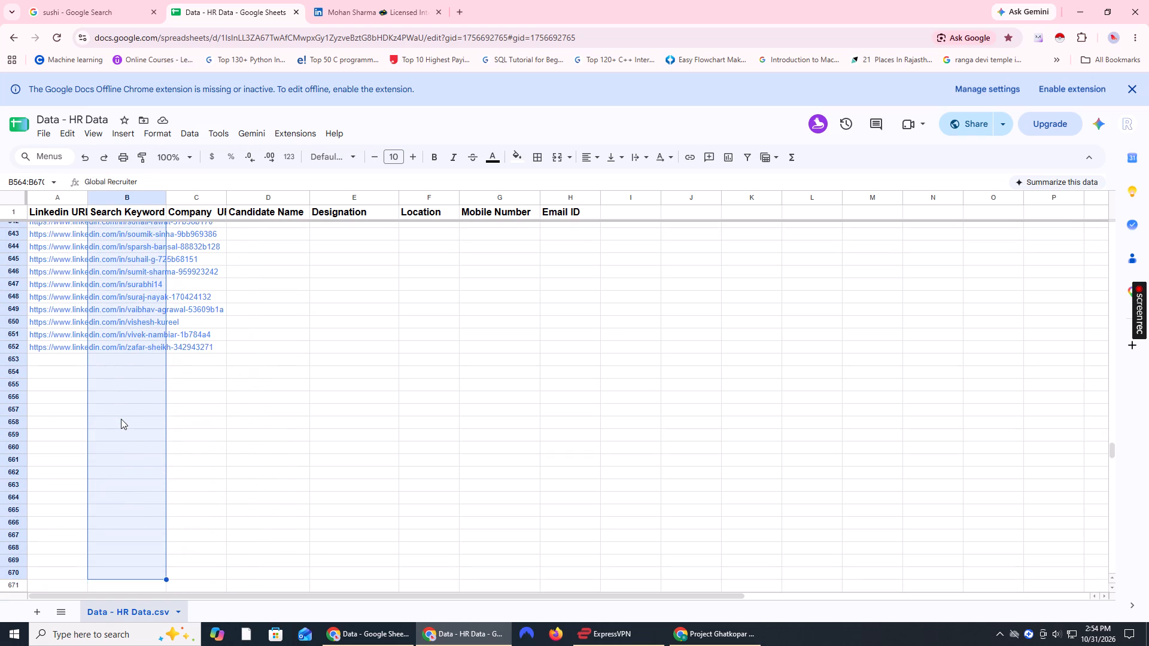
pyautogui.hotkey('shift', 'Up')
pyautogui.hotkey('shift', 'Up')
pyautogui.hotkey('shift', 'Up')
pyautogui.hotkey('shift', 'Up')
pyautogui.hotkey('shift', 'Up')
pyautogui.hotkey('shift', 'Up')
pyautogui.hotkey('shift', 'Up')
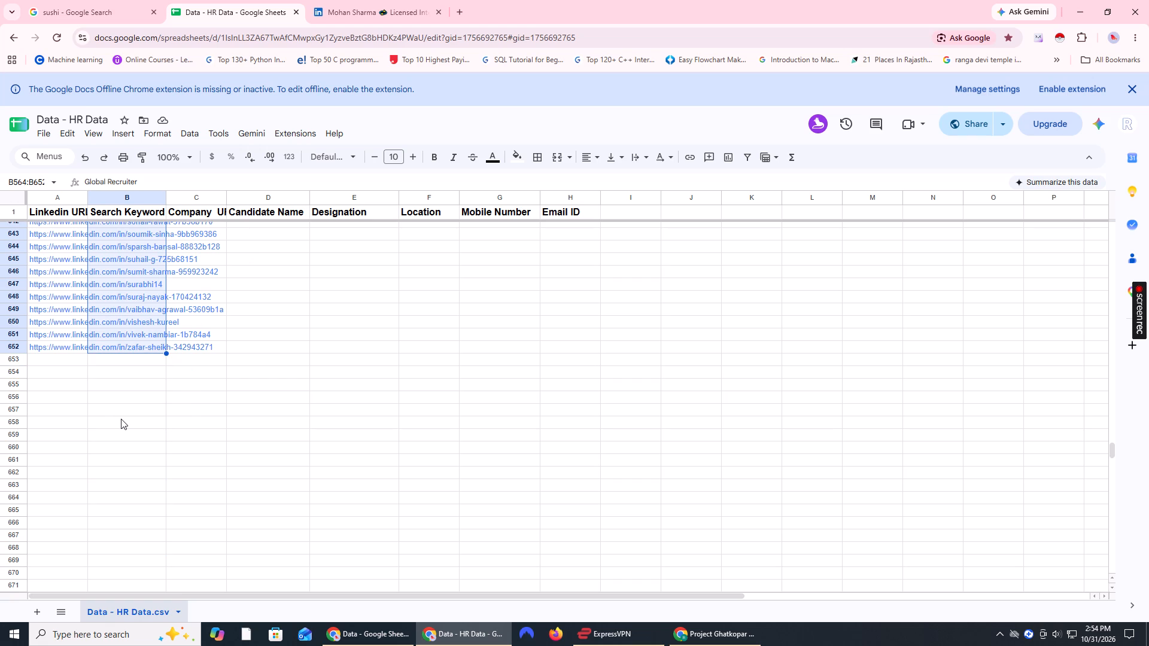
pyautogui.hotkey('ctrl', 'd')
pyautogui.click(215, 504)
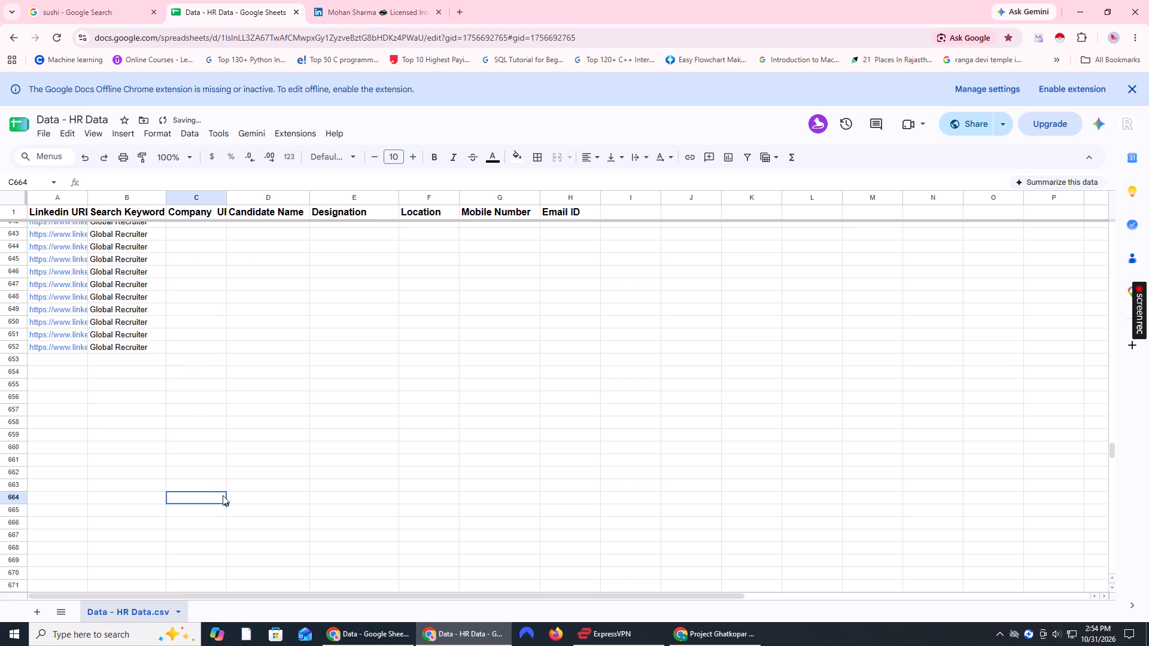
# Switch to the Data spreadsheet and delete the "Global Recruiter" column A from the Delhi sheet.
pyautogui.click(371, 641)
pyautogui.scroll(5, 256, 390)
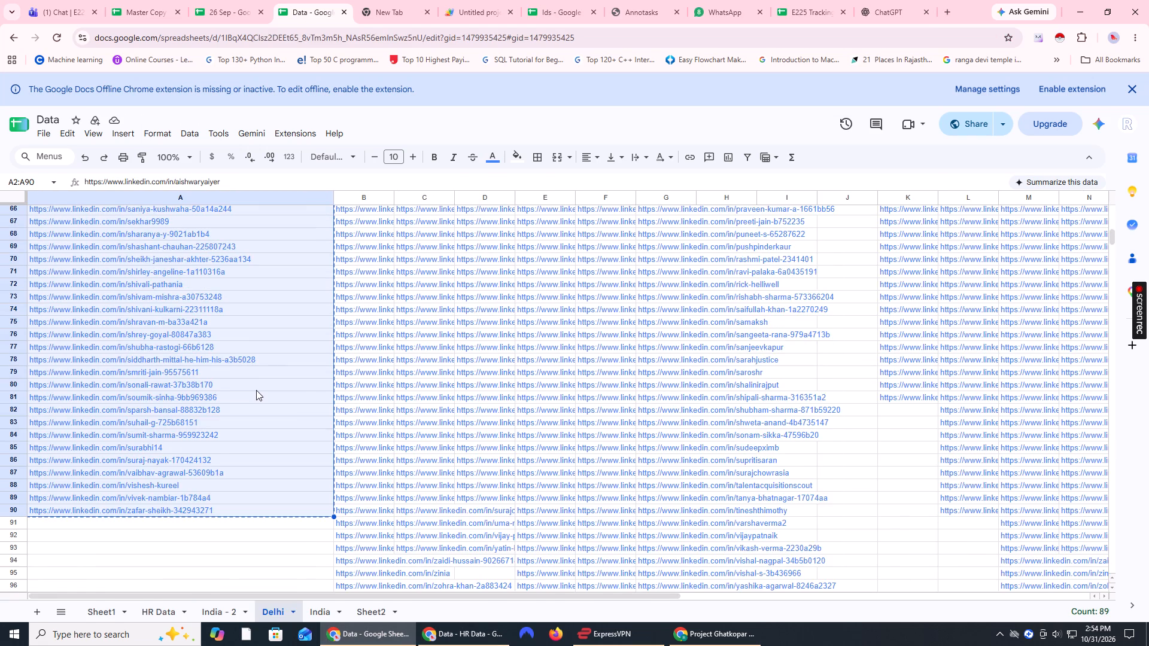
pyautogui.scroll(20, 256, 390)
pyautogui.scroll(2, 256, 390)
pyautogui.click(132, 196)
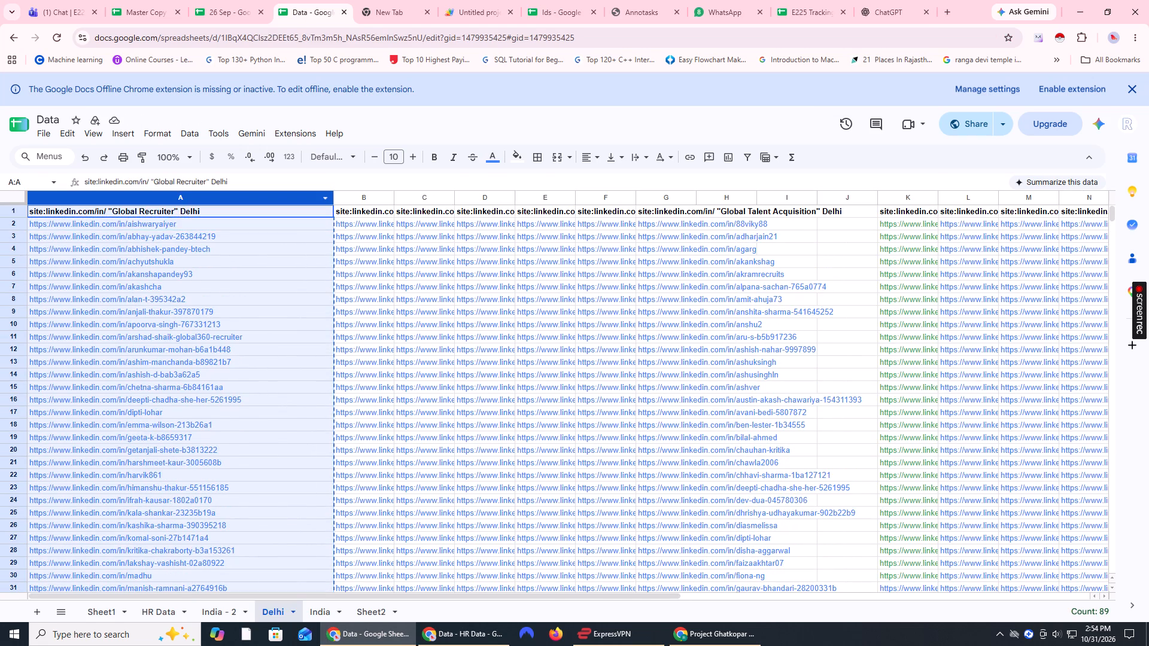
pyautogui.rightClick(132, 196)
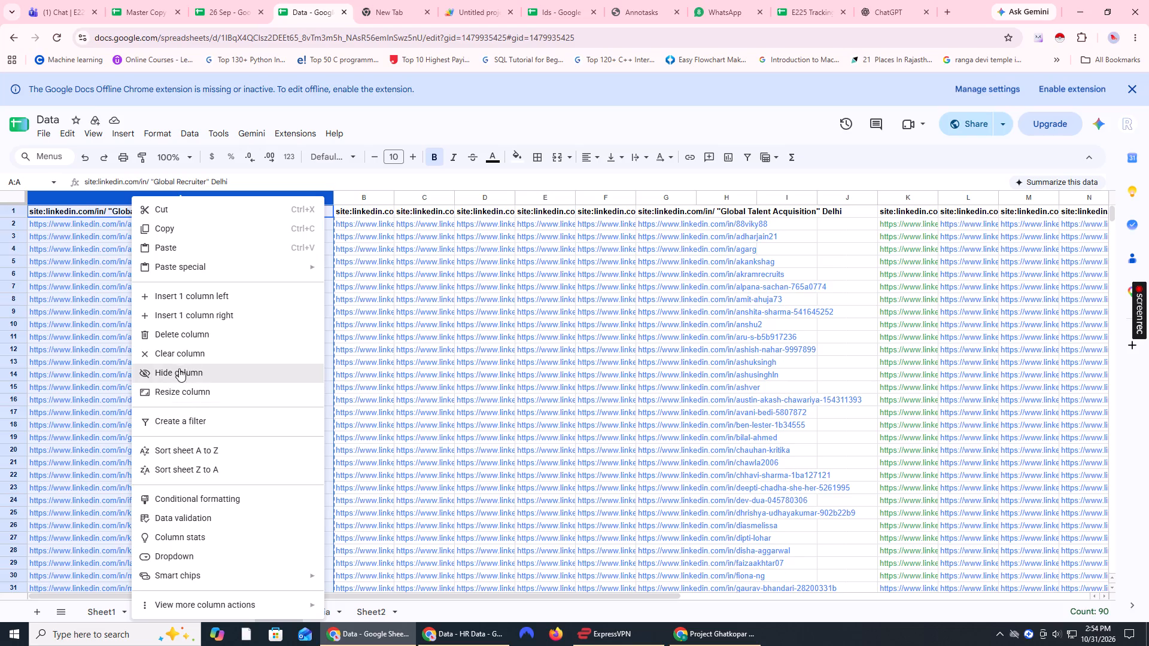
pyautogui.click(172, 339)
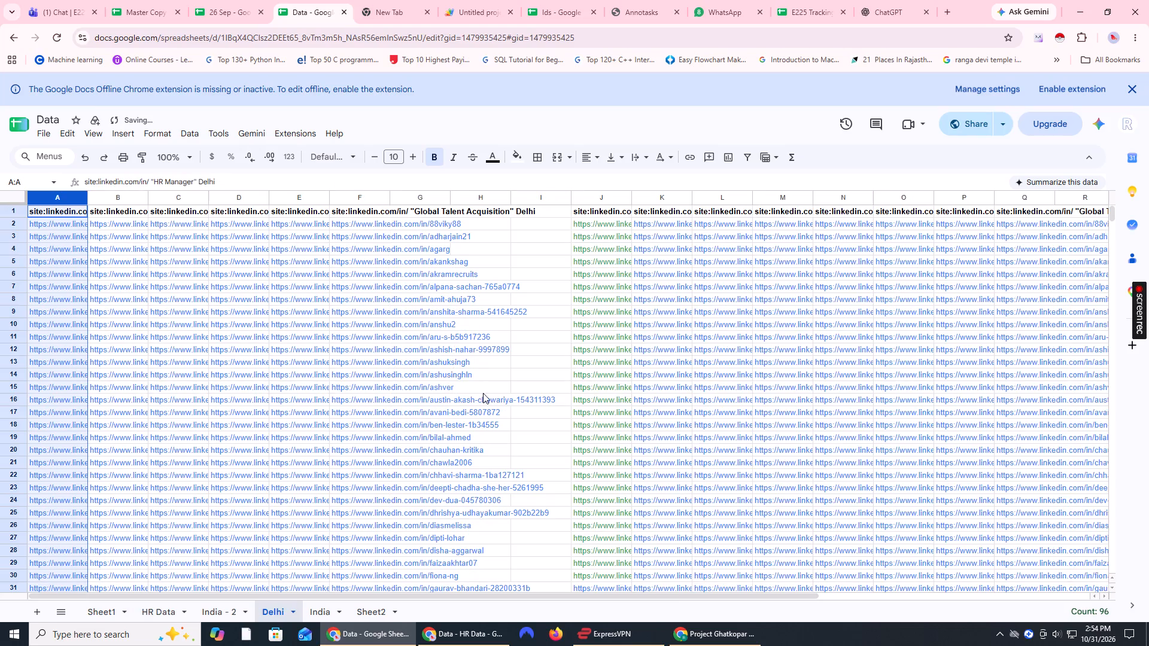
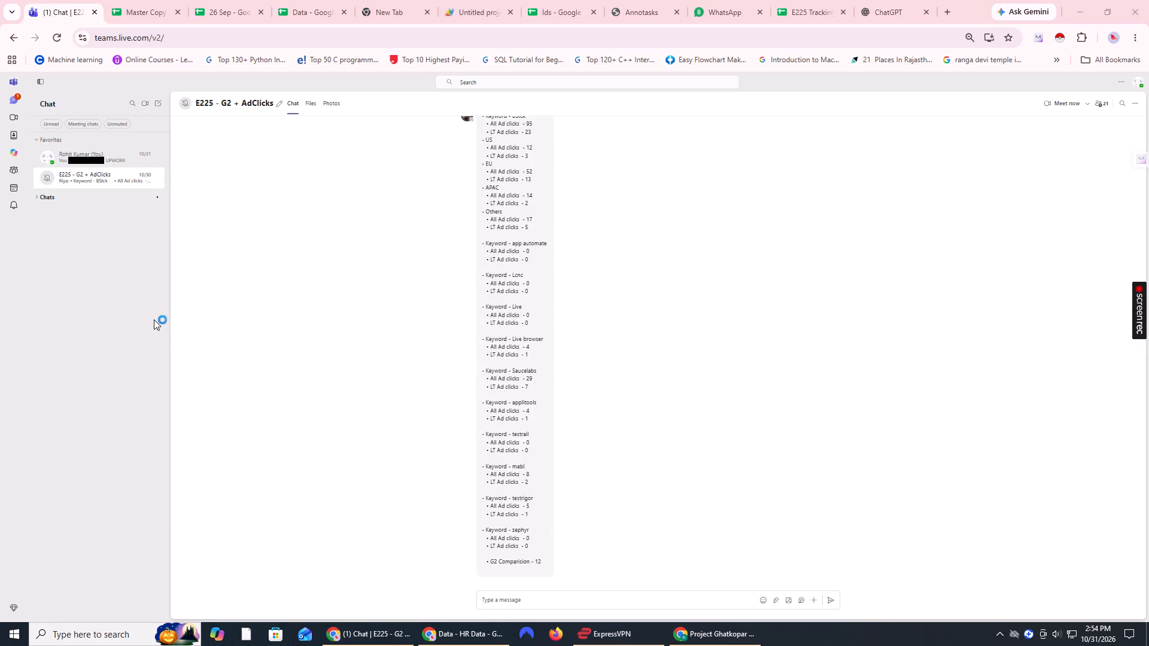
# Switch to the Project Ghatkopar Consultant Tasks spreadsheet, showing the Review Sites Company Names tracker sheet.
pyautogui.click(713, 645)
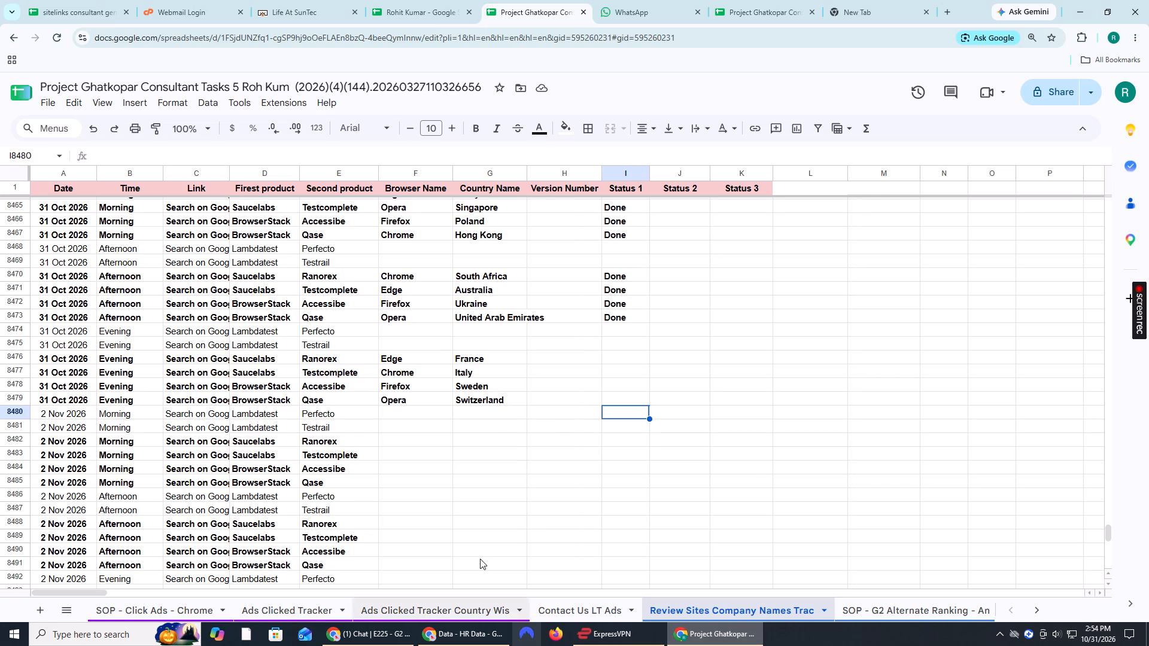
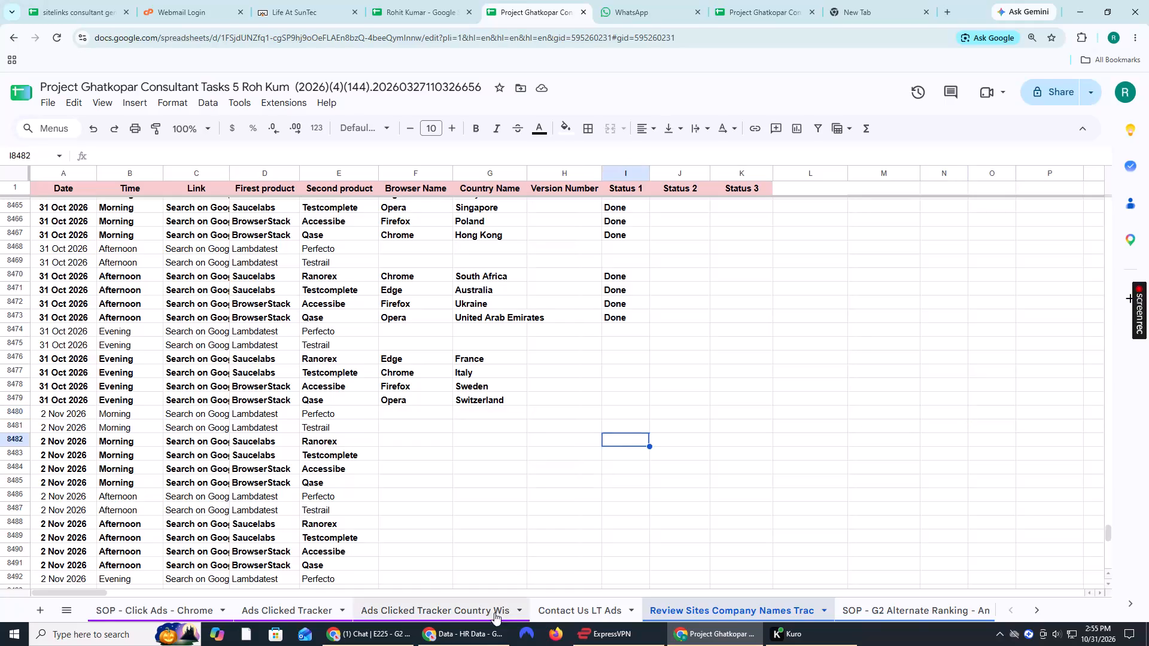
# Switch to the HR Data spreadsheet and filter the Search Keyword column, for yourself only, to show just Global Recruiter.
pyautogui.click(473, 636)
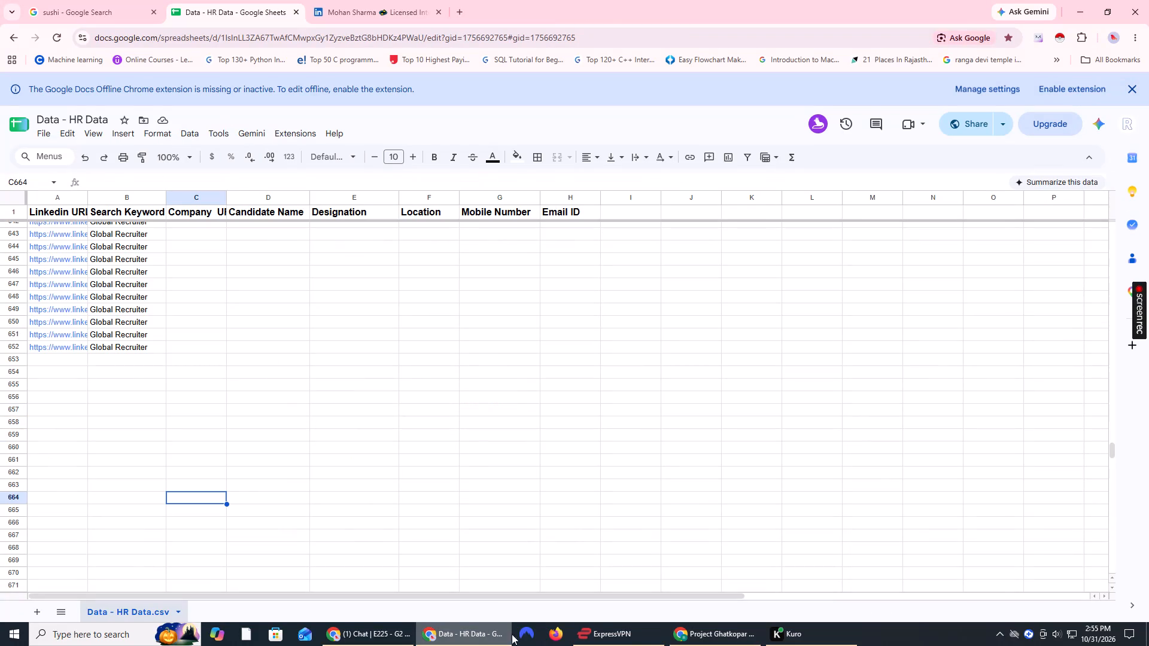
pyautogui.click(484, 442)
pyautogui.scroll(20, 245, 493)
pyautogui.scroll(5, 245, 493)
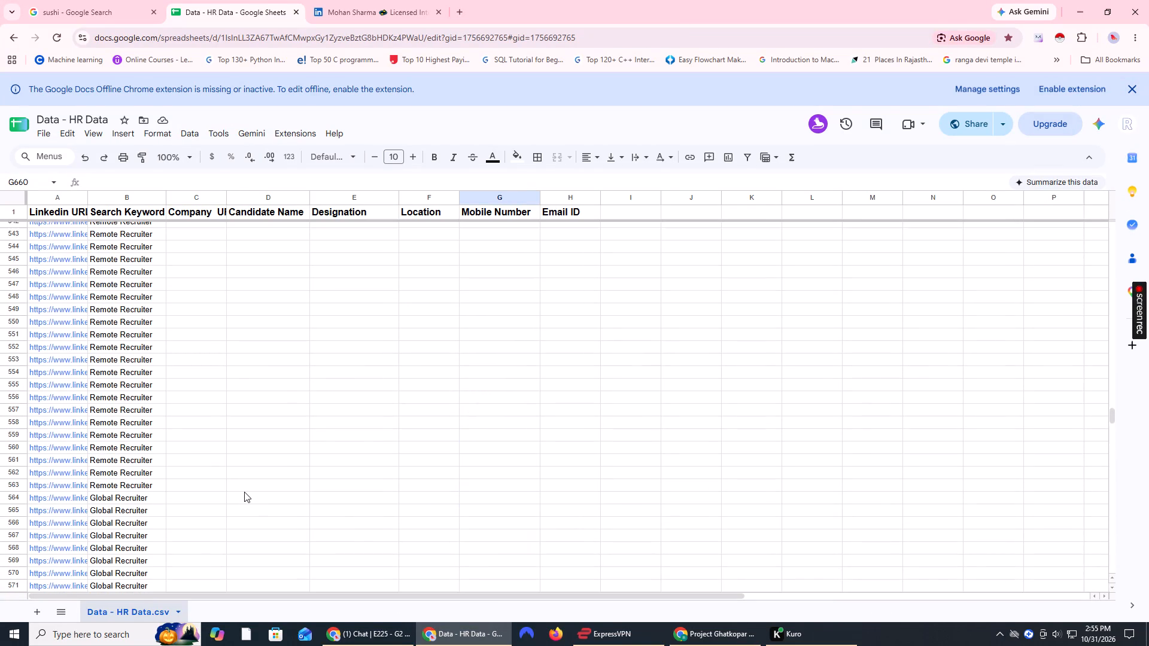
pyautogui.scroll(5, 244, 492)
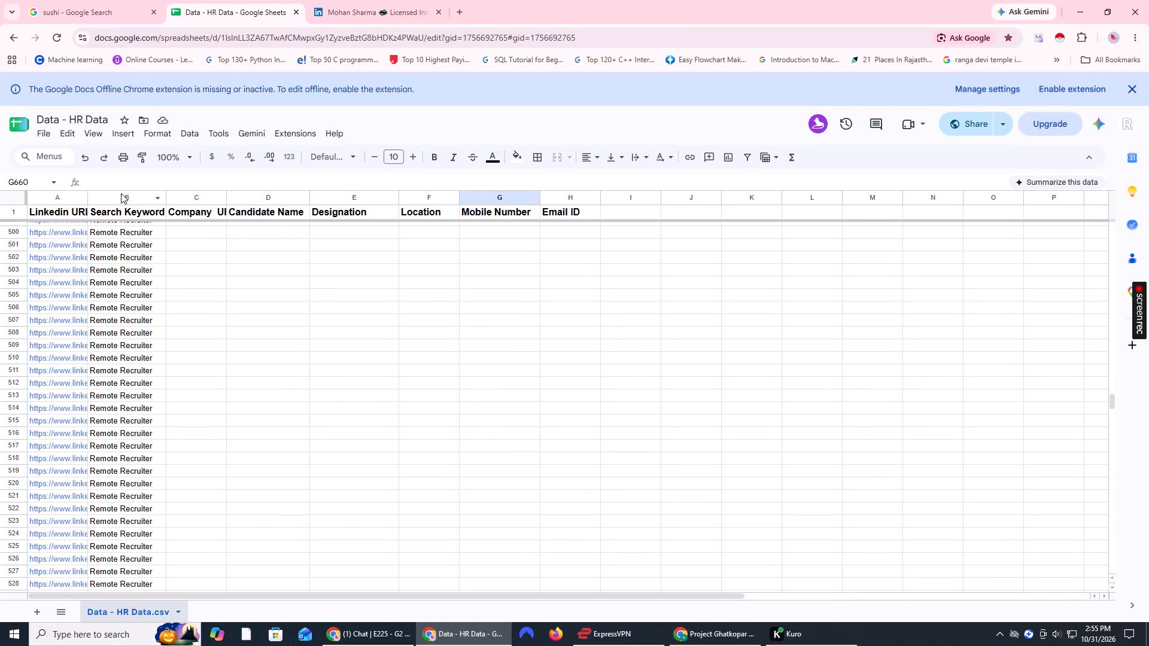
pyautogui.click(117, 195)
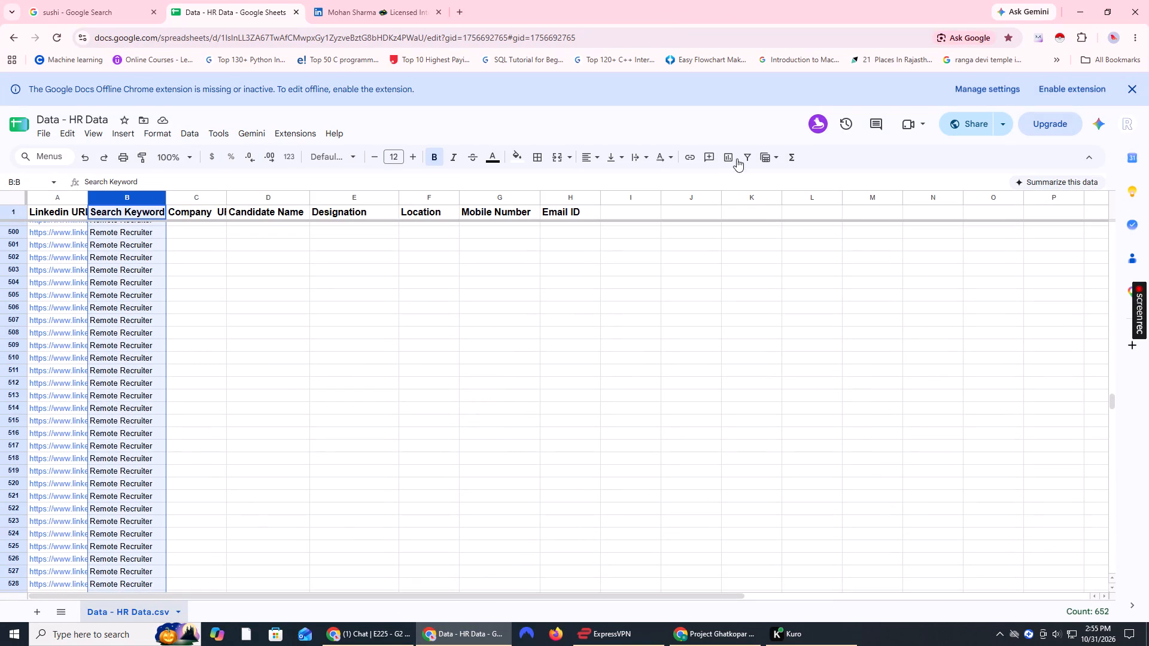
pyautogui.click(749, 156)
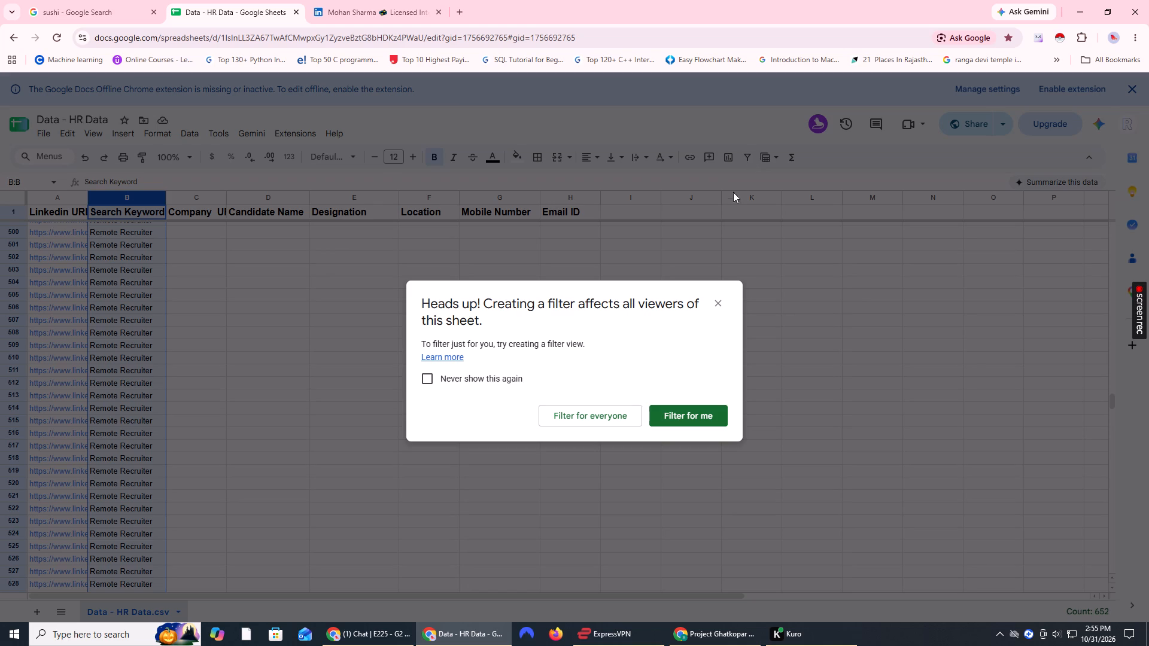
pyautogui.click(680, 416)
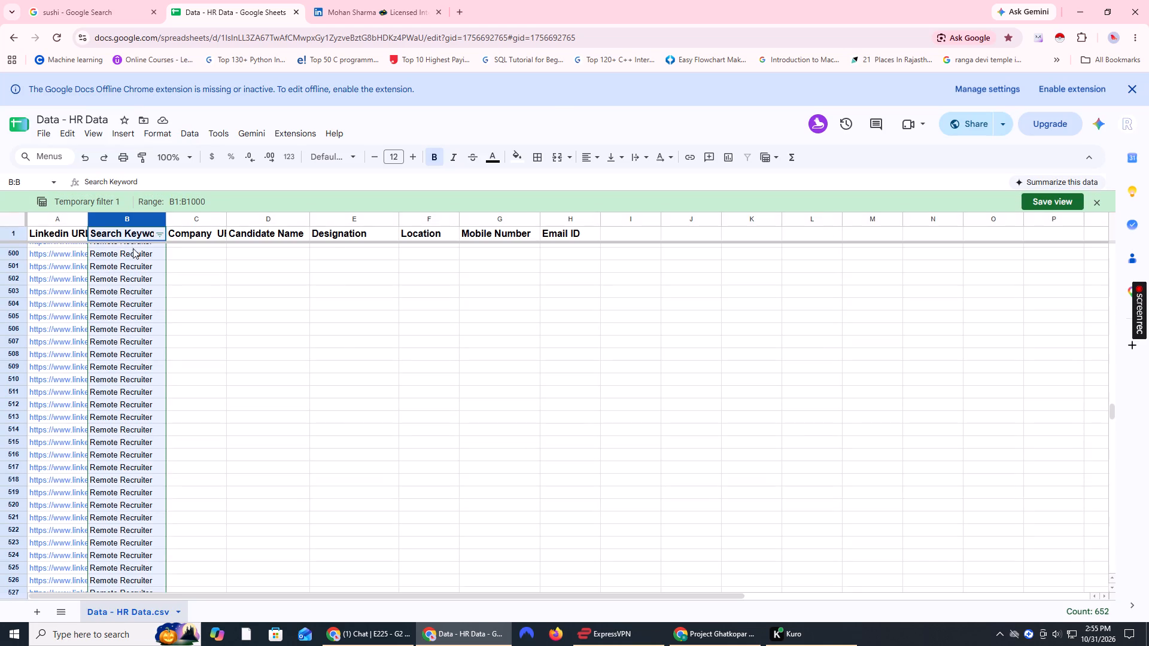
pyautogui.click(164, 233)
pyautogui.write('glo')
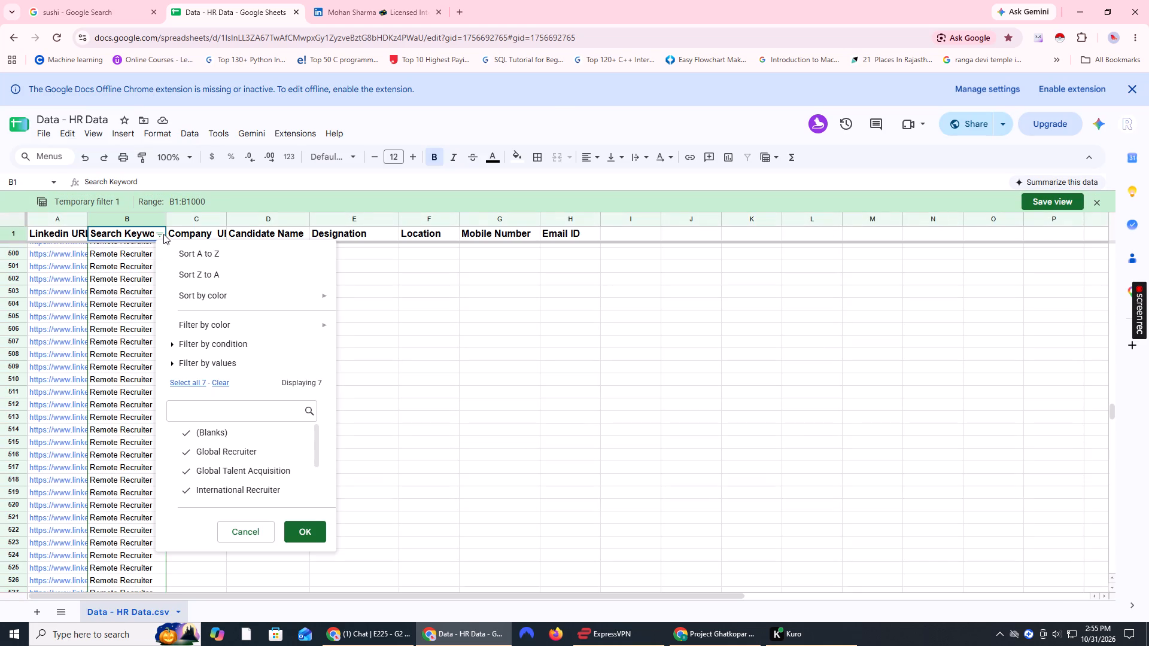
pyautogui.click(220, 382)
pyautogui.click(220, 450)
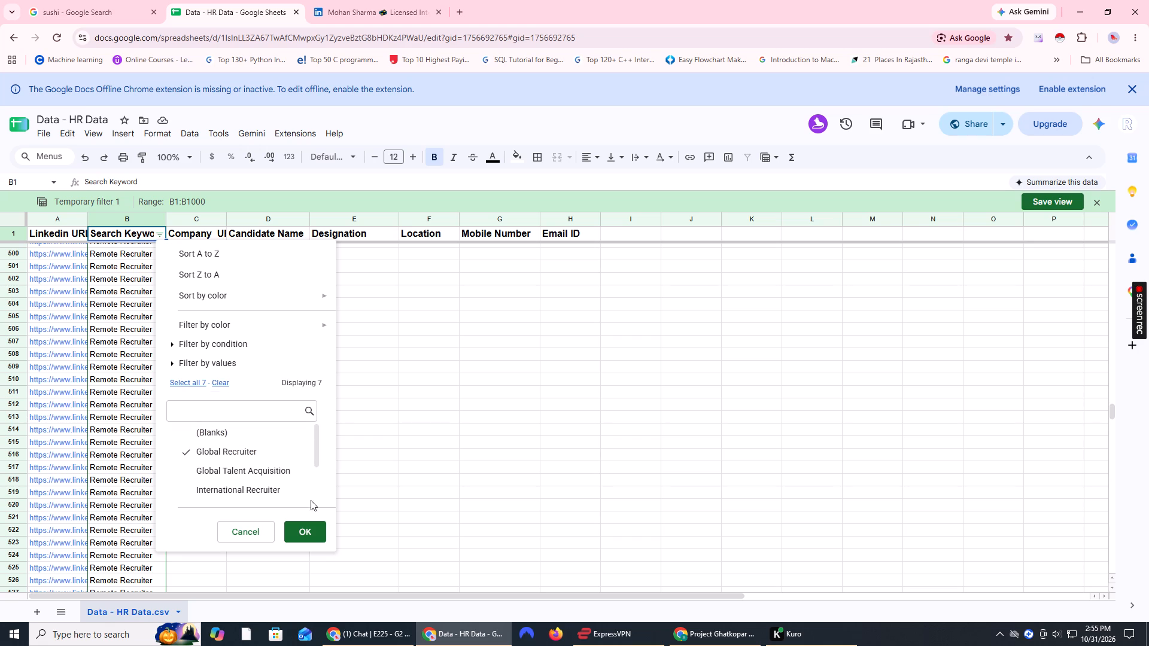
pyautogui.click(303, 531)
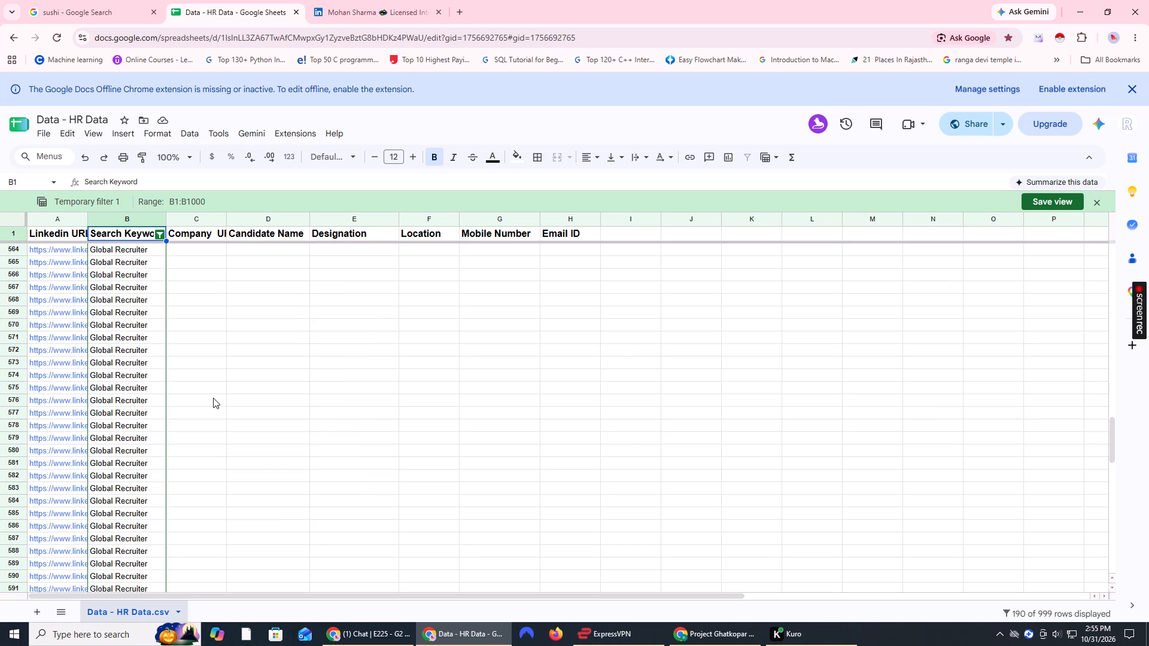
# Open the LinkedIn profile from row 564, the first Global Recruiter row without details, and close the previously opened profile.
pyautogui.scroll(-20, 213, 398)
pyautogui.scroll(-3, 213, 398)
pyautogui.scroll(13, 209, 416)
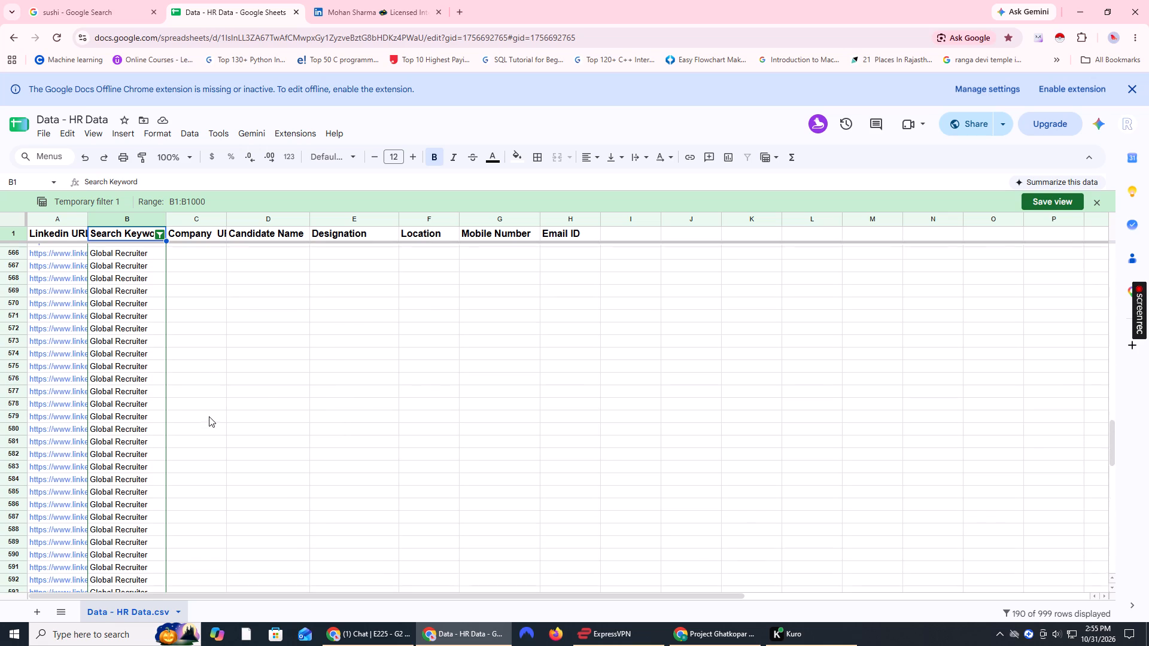
pyautogui.scroll(14, 209, 416)
pyautogui.scroll(11, 209, 416)
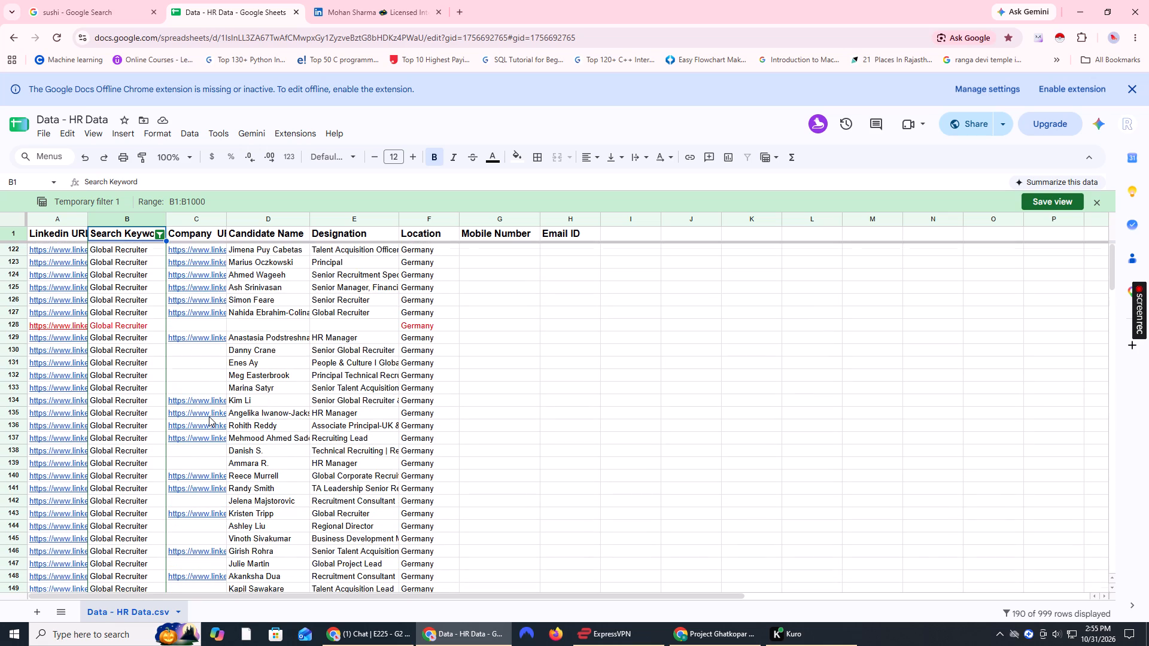
pyautogui.scroll(11, 209, 416)
pyautogui.scroll(-20, 209, 416)
pyautogui.scroll(-1, 209, 416)
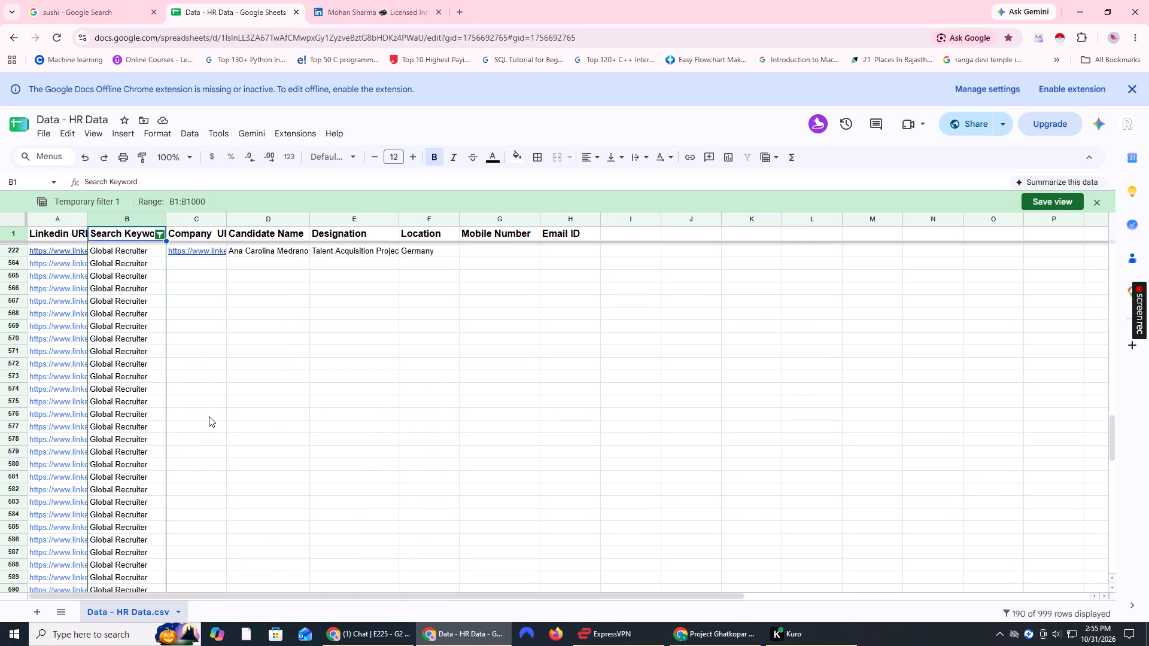
pyautogui.scroll(2, 209, 416)
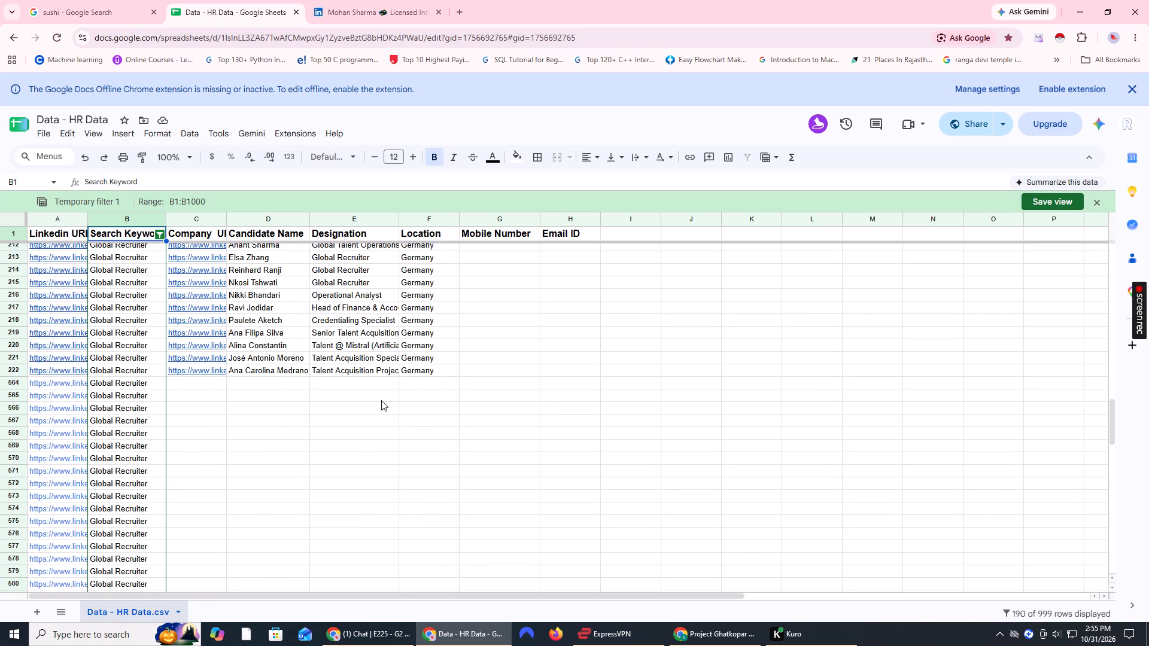
pyautogui.tripleClick(71, 383)
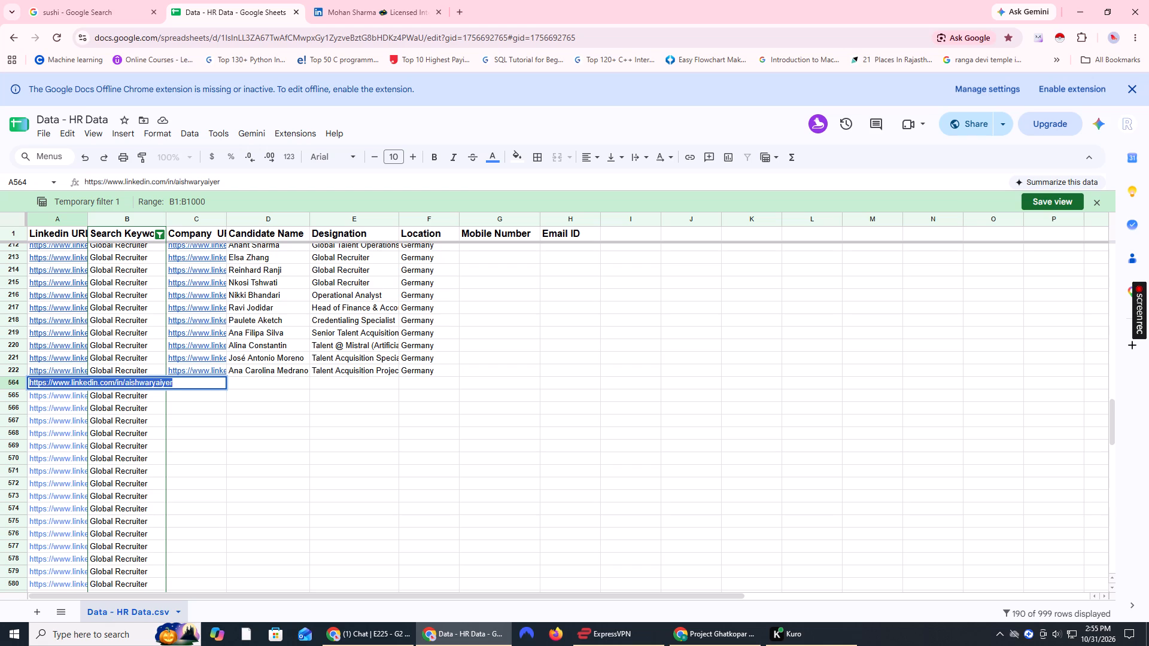
pyautogui.press('Return')
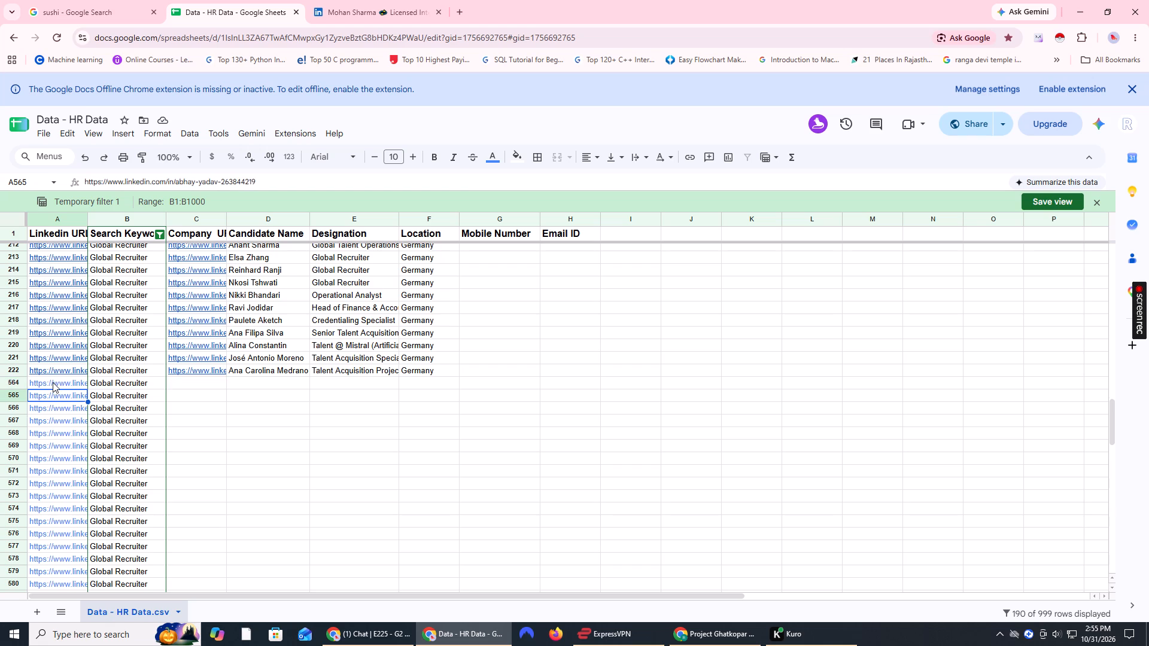
pyautogui.tripleClick(53, 382)
pyautogui.rightClick(53, 382)
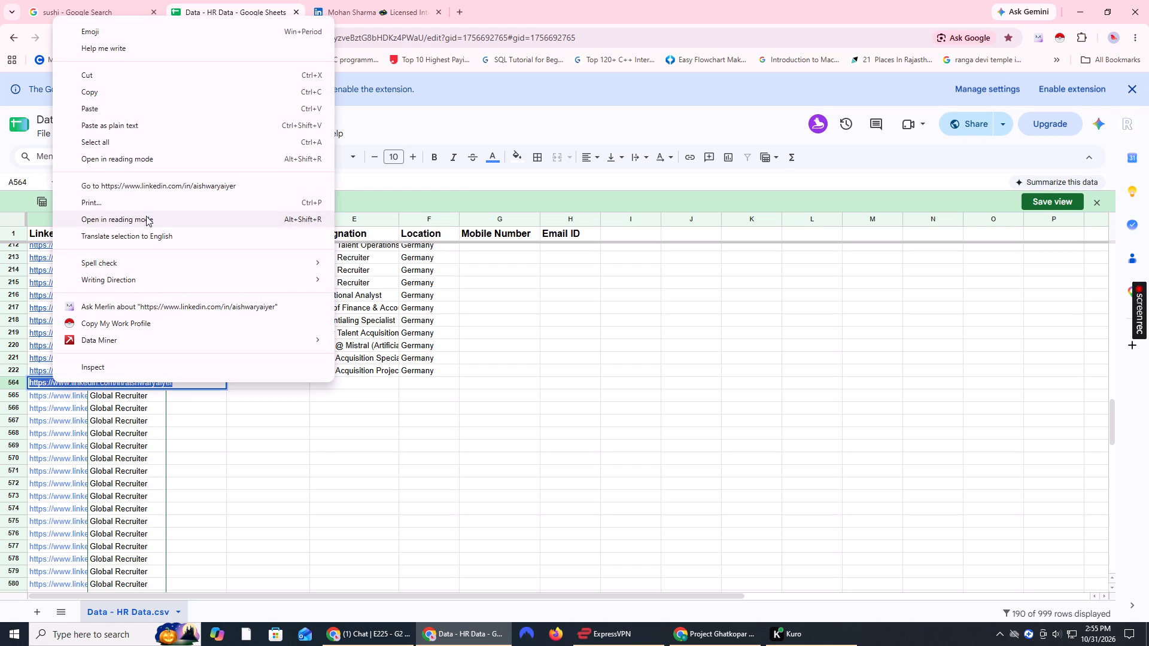
pyautogui.click(151, 190)
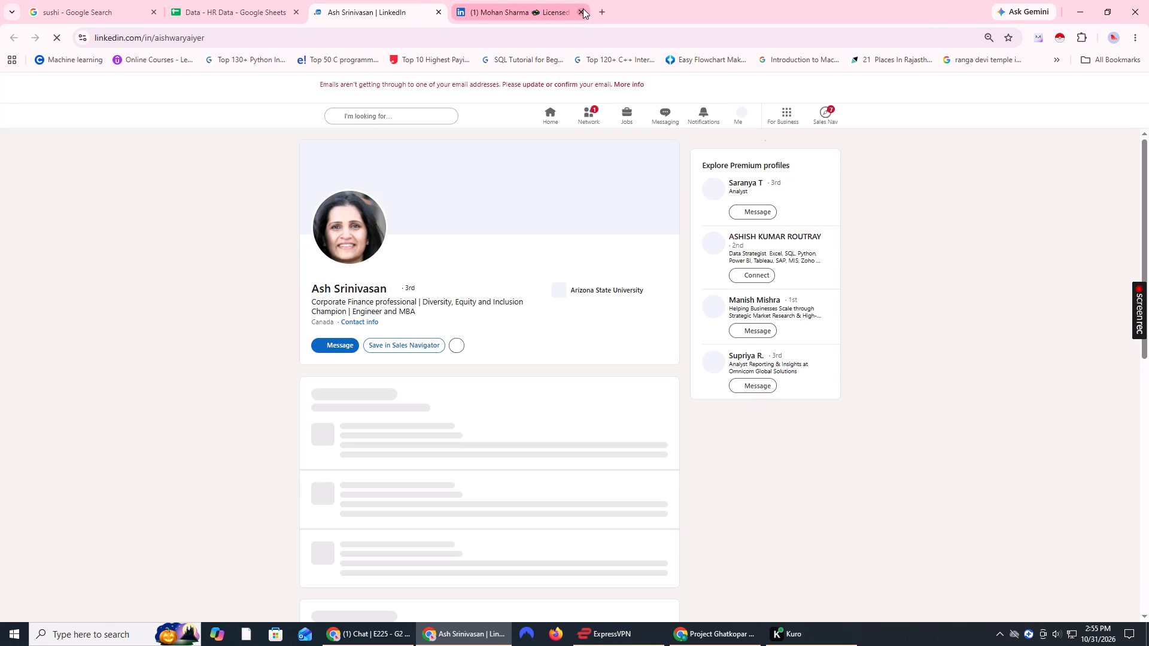
pyautogui.click(583, 8)
# Copy the candidate's name from the LinkedIn profile into the Candidate Name cell of row 564.
pyautogui.moveTo(302, 286); pyautogui.dragTo(375, 284)
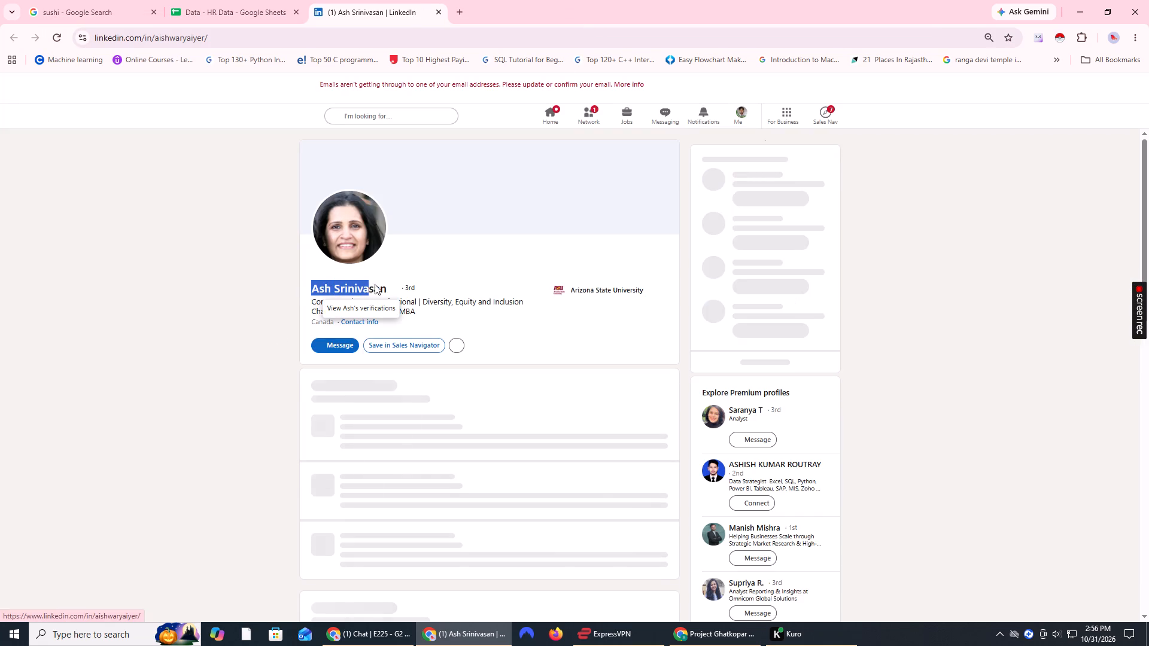
pyautogui.moveTo(375, 284); pyautogui.dragTo(385, 283)
pyautogui.hotkey('ctrl', 'c')
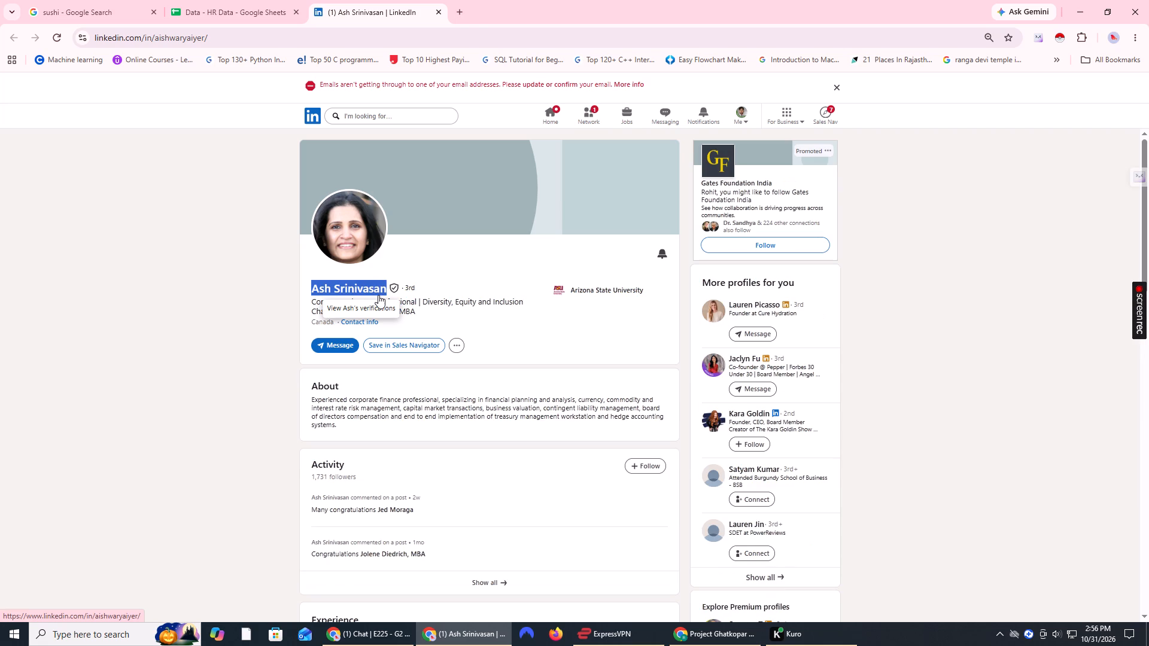
pyautogui.click(196, 343)
pyautogui.click(233, 0)
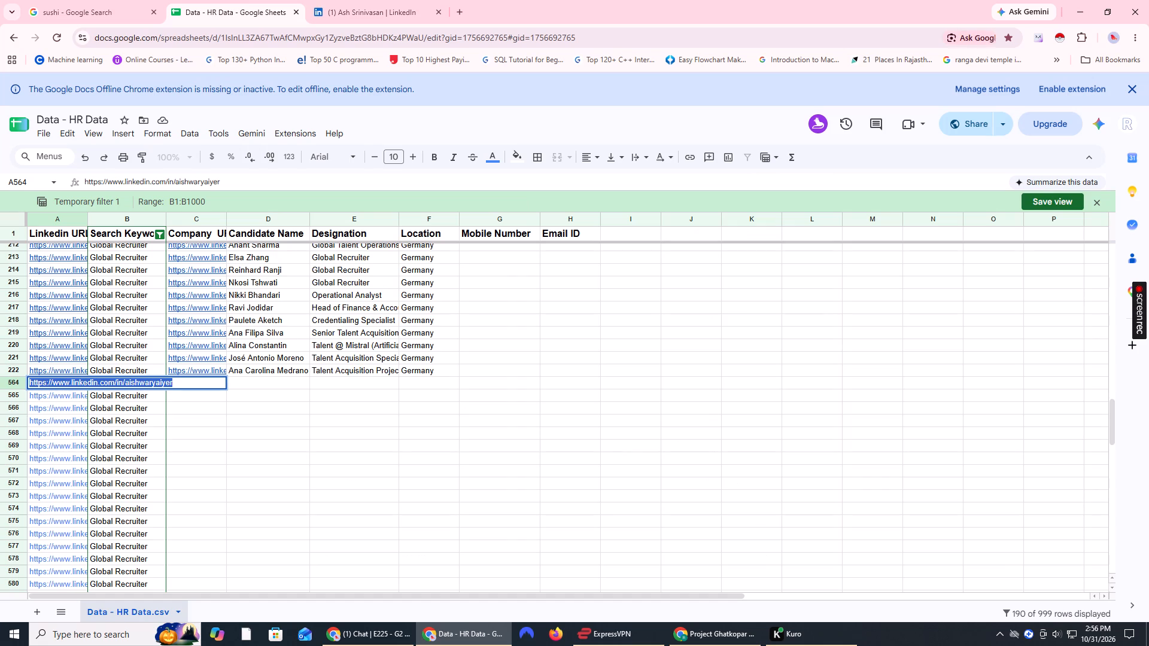
pyautogui.doubleClick(263, 389)
pyautogui.doubleClick(259, 384)
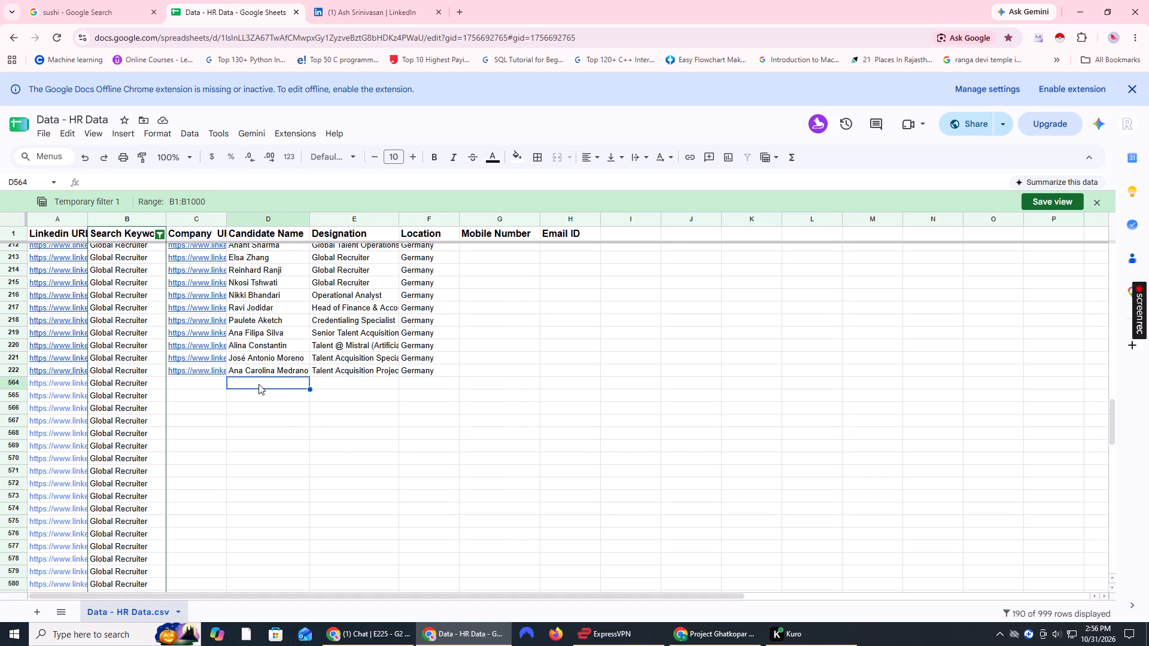
pyautogui.hotkey('ctrl', 'v')
pyautogui.press('Return')
# Copy the location Canada from the LinkedIn profile into the Location cell of row 564.
pyautogui.click(387, 0)
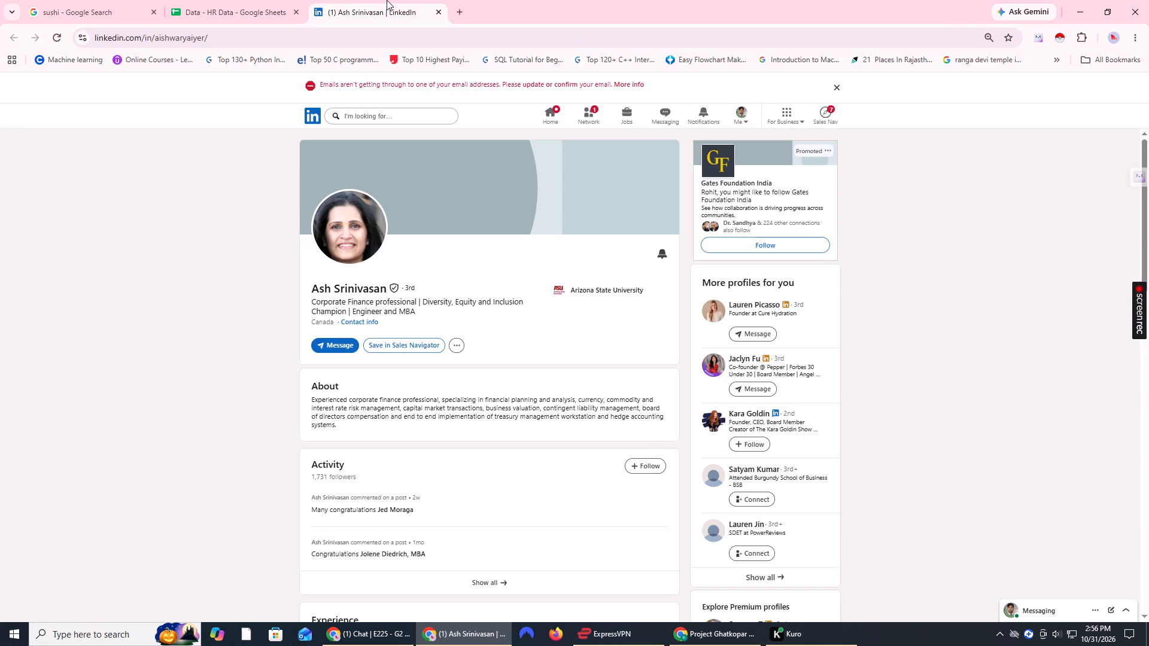
pyautogui.scroll(-5, 359, 495)
pyautogui.scroll(4, 359, 492)
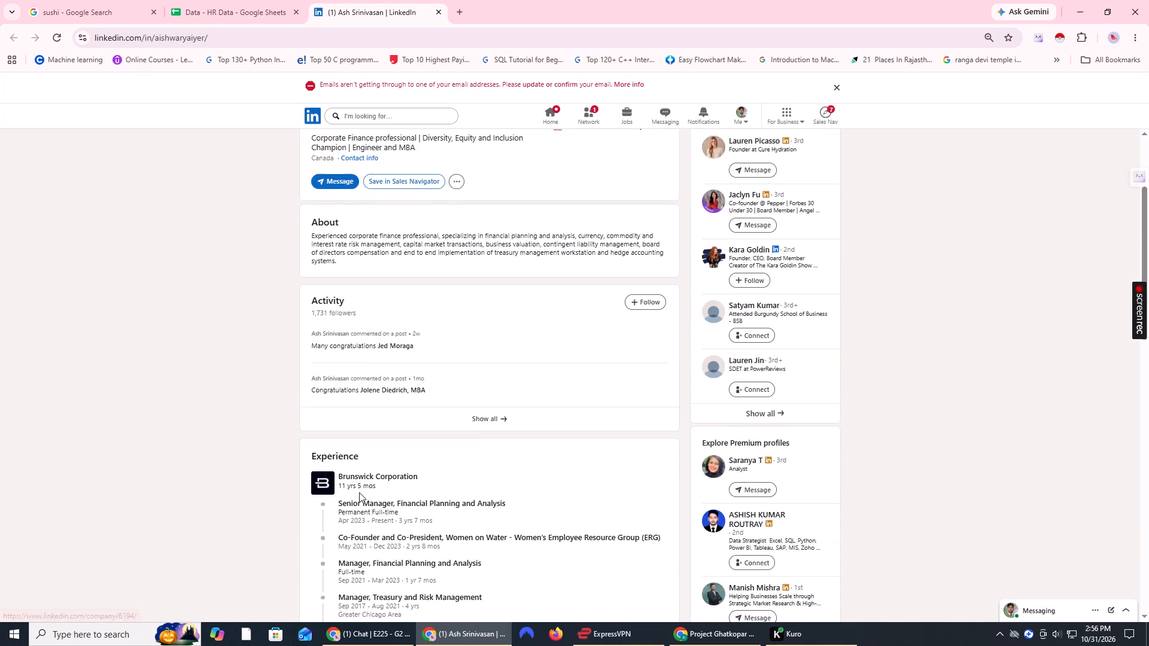
pyautogui.scroll(1, 359, 492)
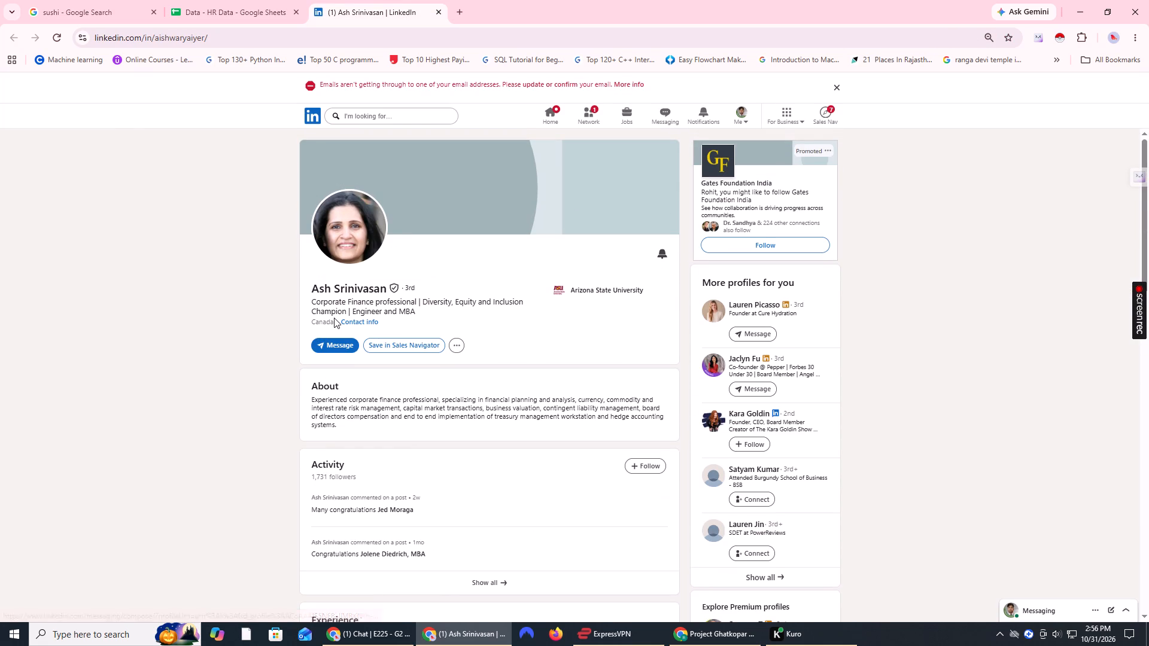
pyautogui.moveTo(334, 318); pyautogui.dragTo(311, 322)
pyautogui.hotkey('ctrl', 'c')
pyautogui.click(236, 0)
pyautogui.doubleClick(413, 385)
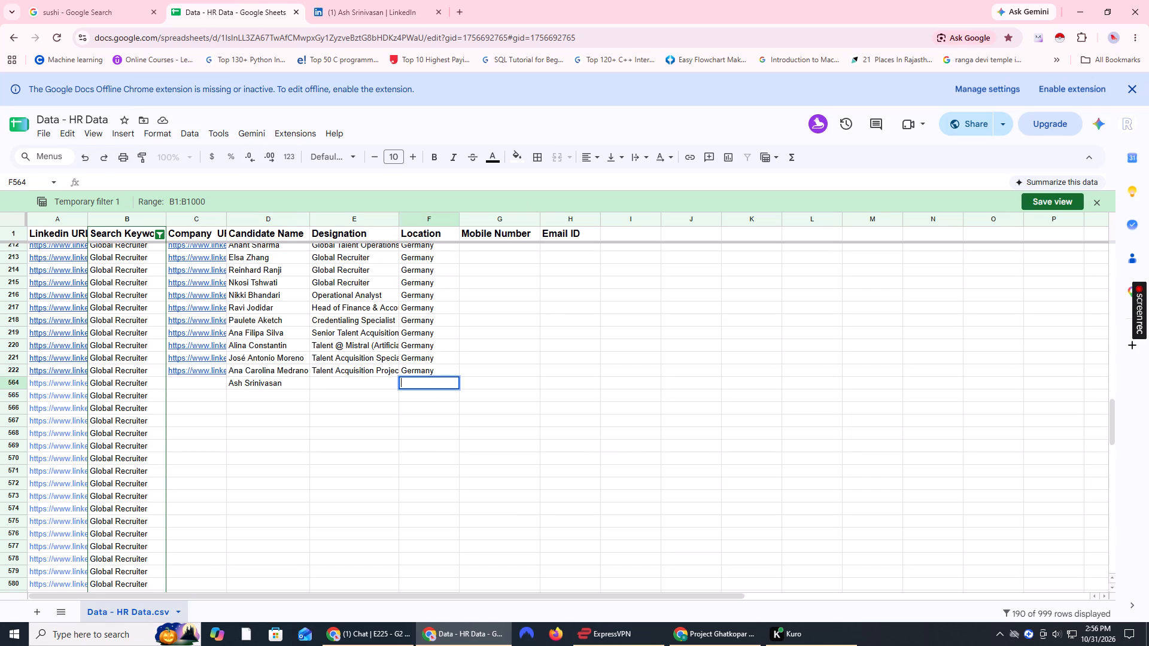
pyautogui.hotkey('ctrl', 'v')
pyautogui.press('Return')
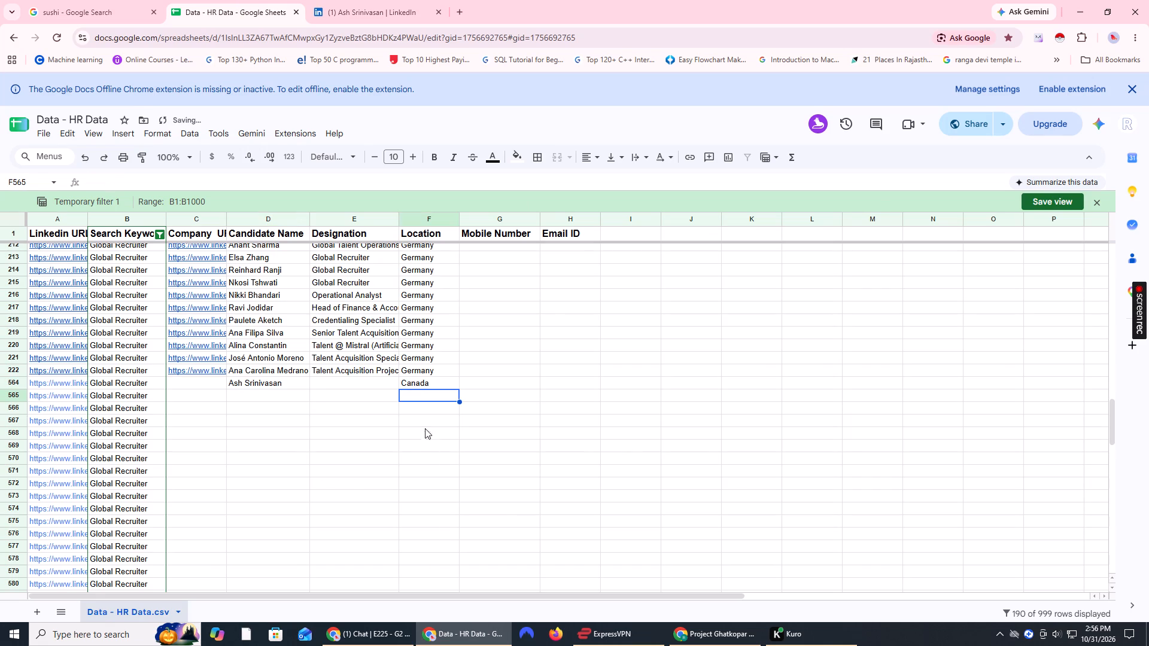
pyautogui.click(417, 435)
# Open the Brunswick Corporation company page in a new tab from the profile's Experience section.
pyautogui.click(344, 0)
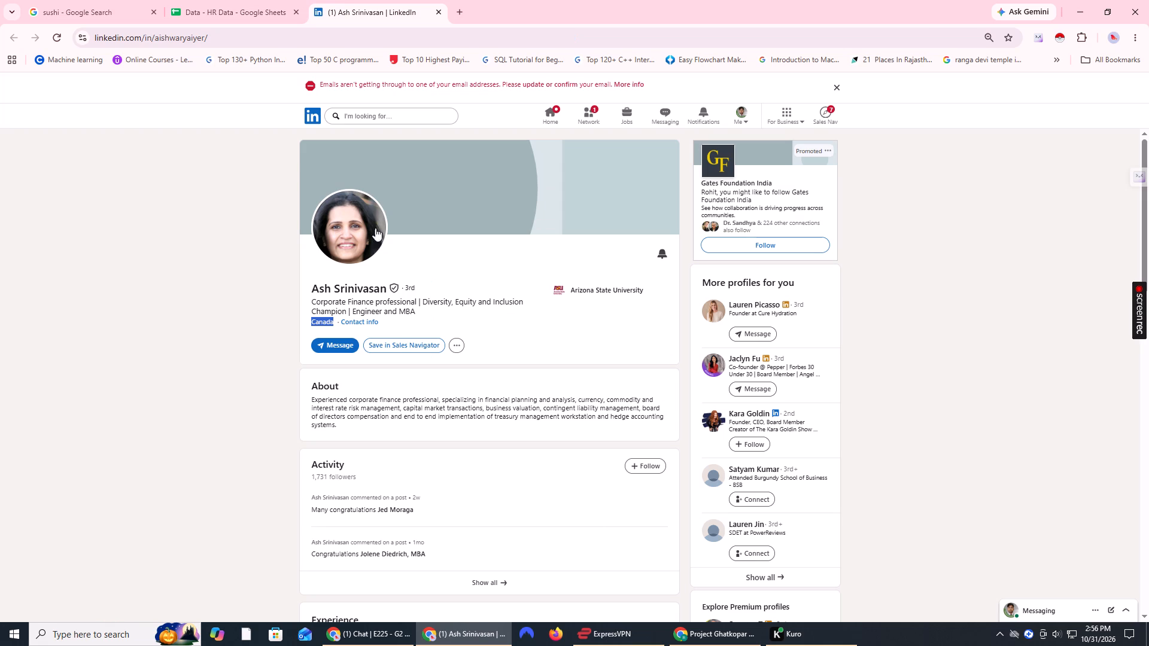
pyautogui.scroll(-6, 350, 403)
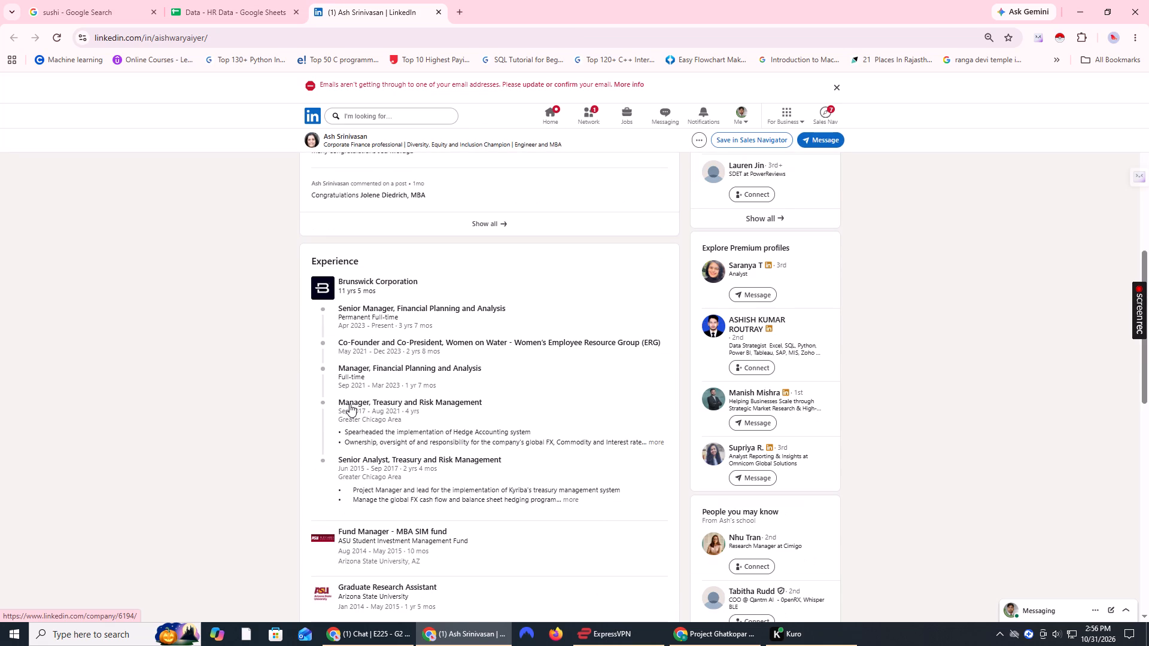
pyautogui.keyDown('ctrl'); pyautogui.click(314, 288); pyautogui.keyUp('ctrl')
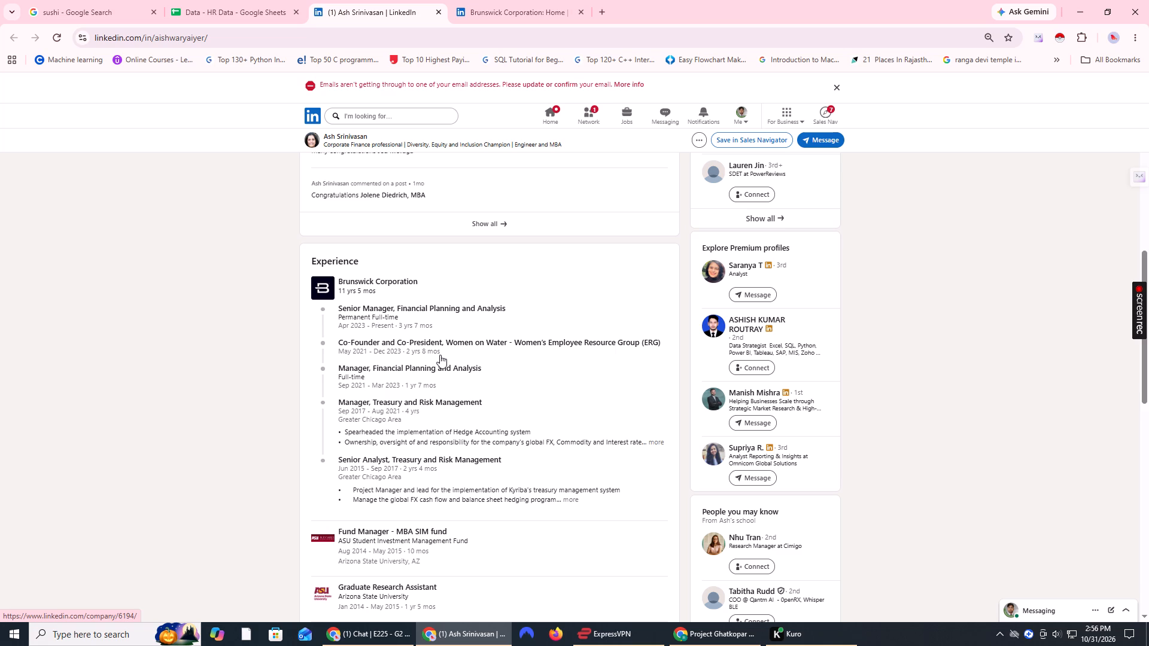
# Copy the current designation, Senior Manager, Financial Planning and Analysis, from the LinkedIn profile into the Designation cell of row 564.
pyautogui.scroll(1, 375, 410)
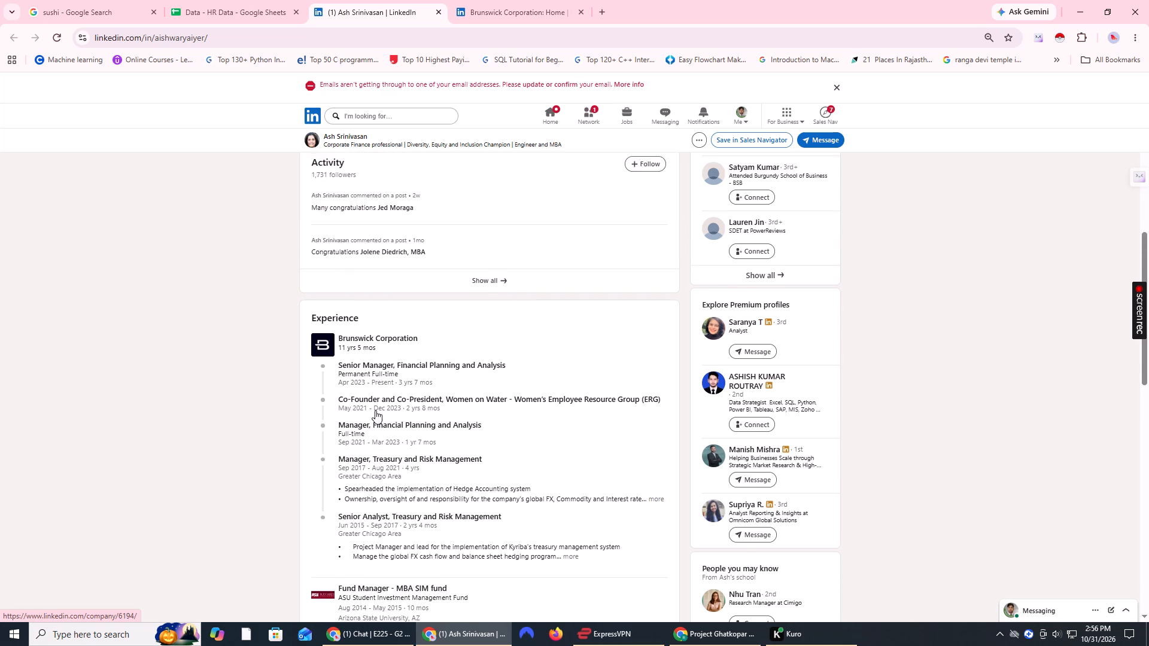
pyautogui.scroll(1, 375, 410)
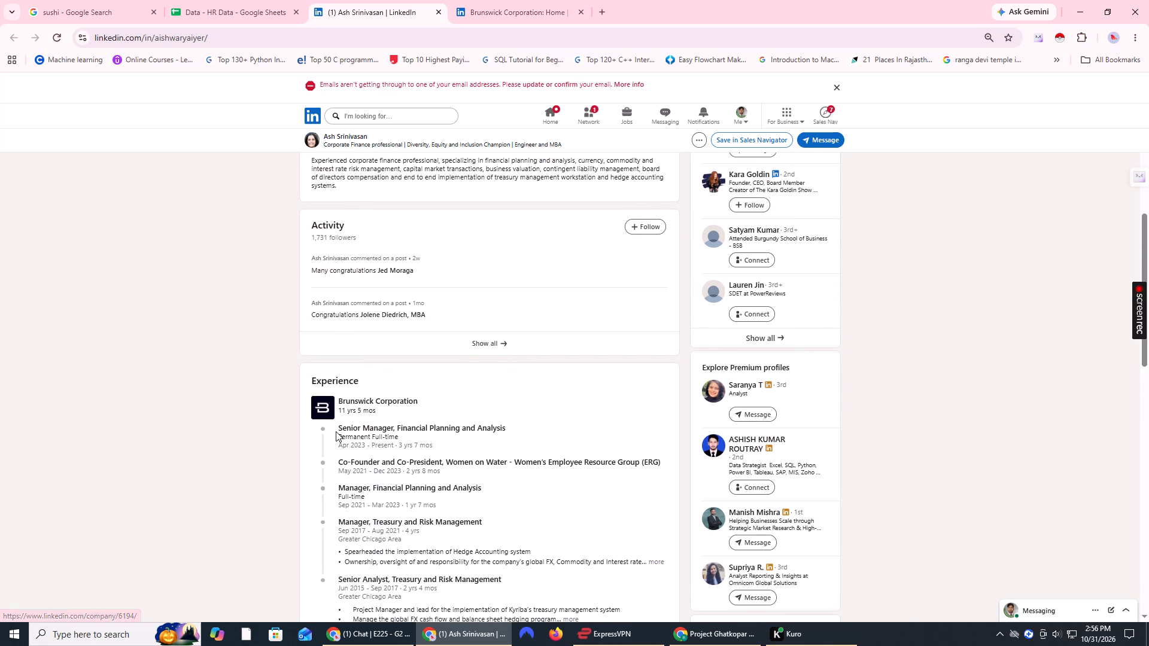
pyautogui.moveTo(337, 428); pyautogui.dragTo(522, 432)
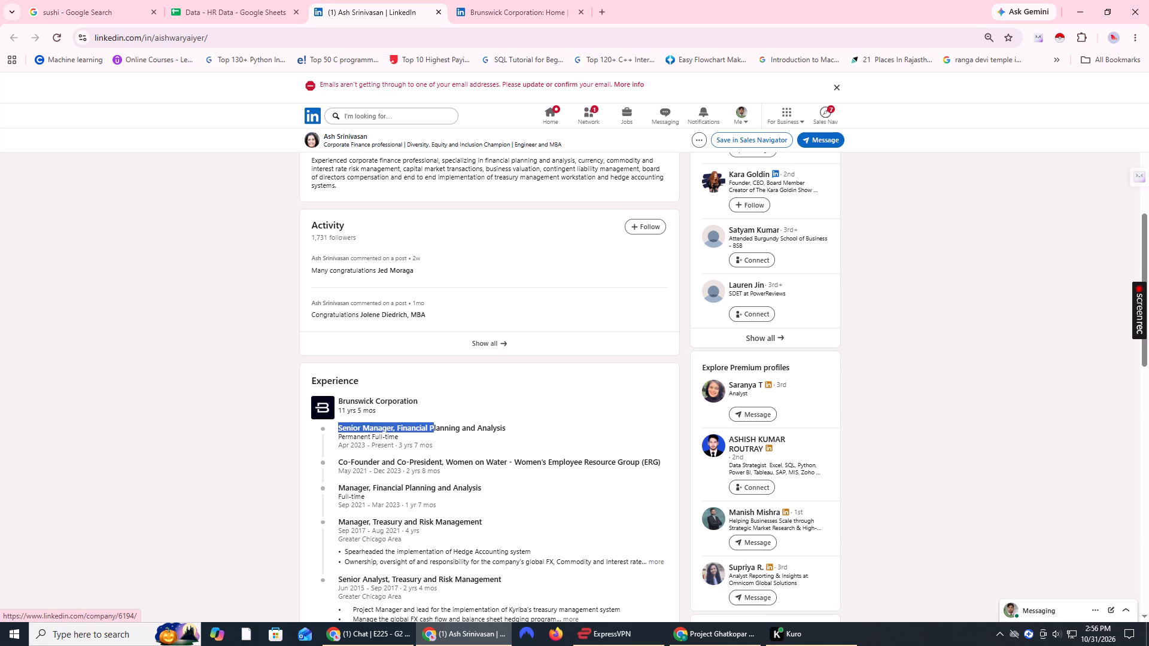
pyautogui.moveTo(522, 432); pyautogui.dragTo(522, 431)
pyautogui.hotkey('ctrl', 'c')
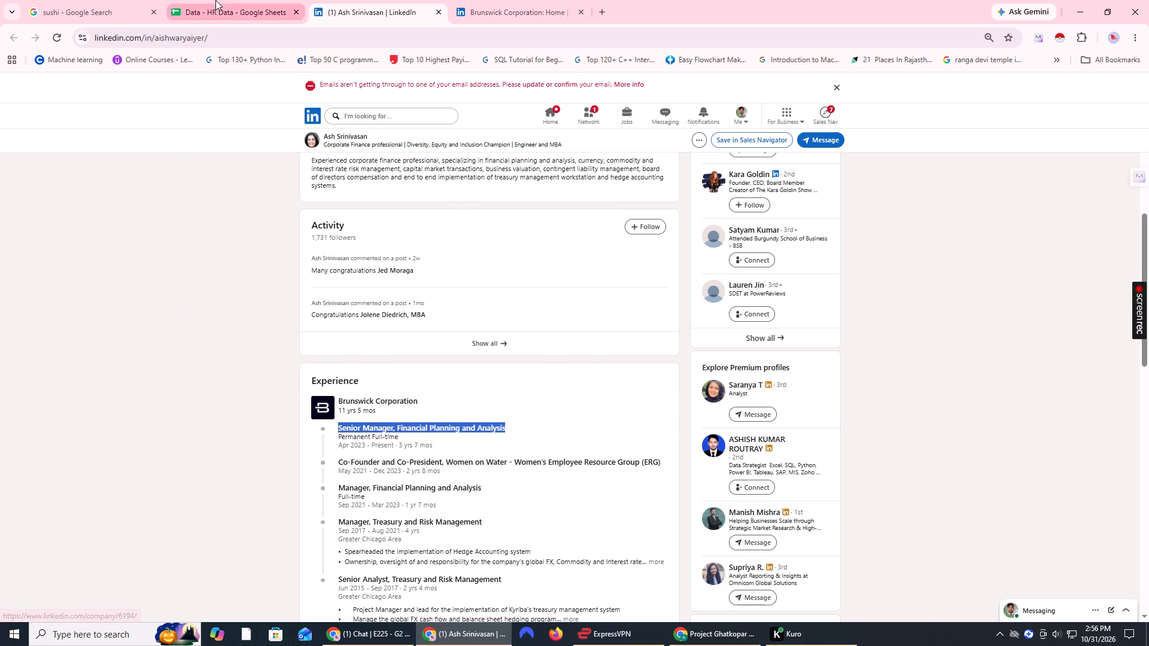
pyautogui.click(215, 0)
pyautogui.doubleClick(320, 384)
pyautogui.hotkey('ctrl', 'v')
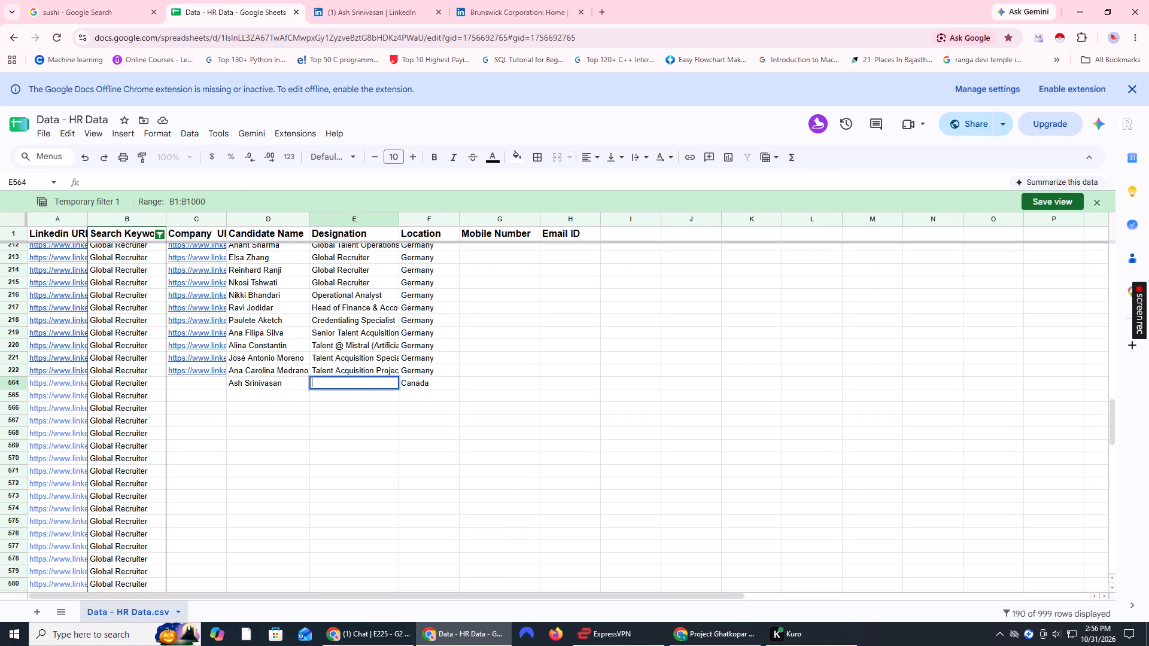
pyautogui.click(311, 404)
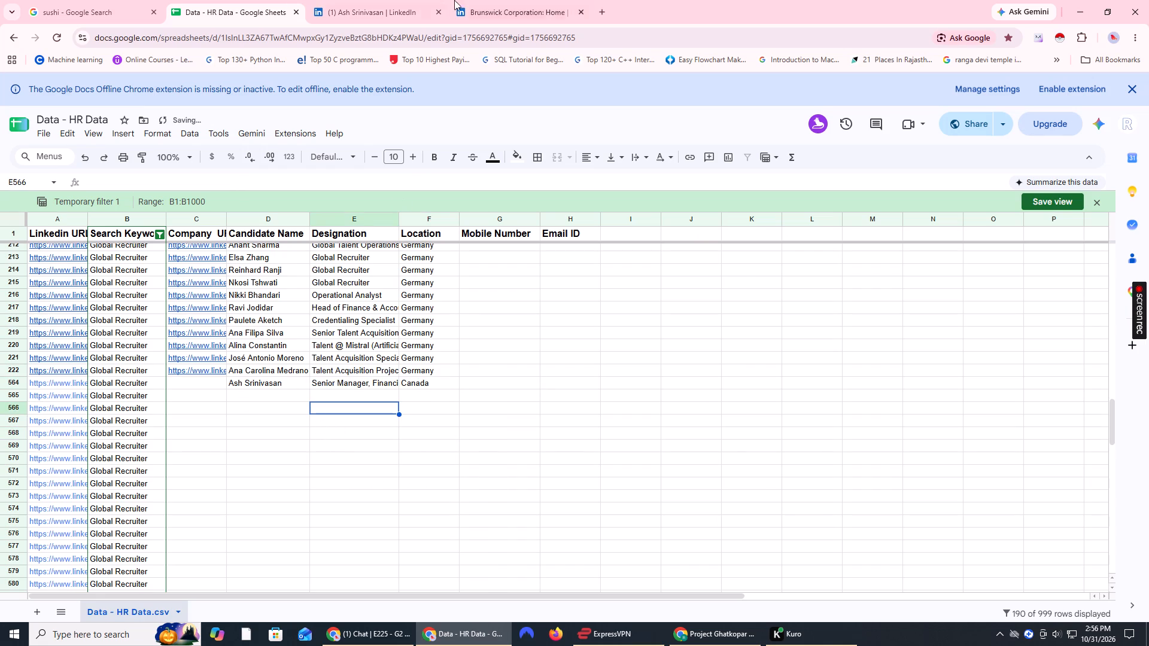
# Copy the Brunswick Corporation LinkedIn page address into the Company URL cell of row 564.
pyautogui.click(498, 0)
pyautogui.click(428, 36)
pyautogui.hotkey('ctrl', 'c')
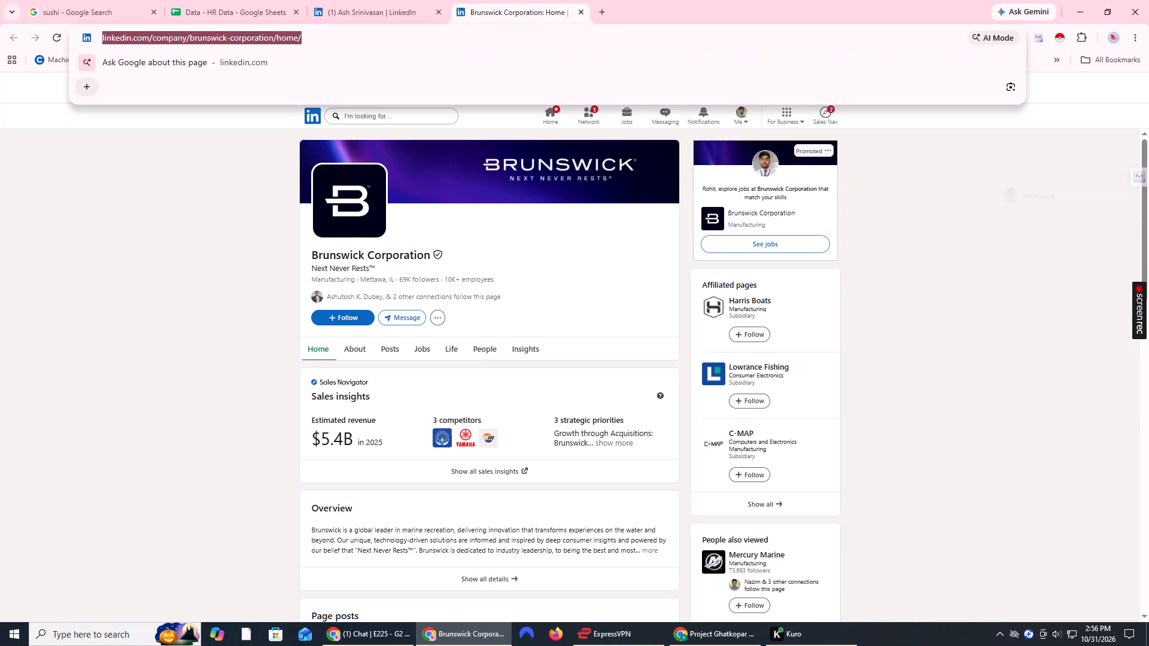
pyautogui.hotkey('ctrl', 'c')
pyautogui.click(241, 0)
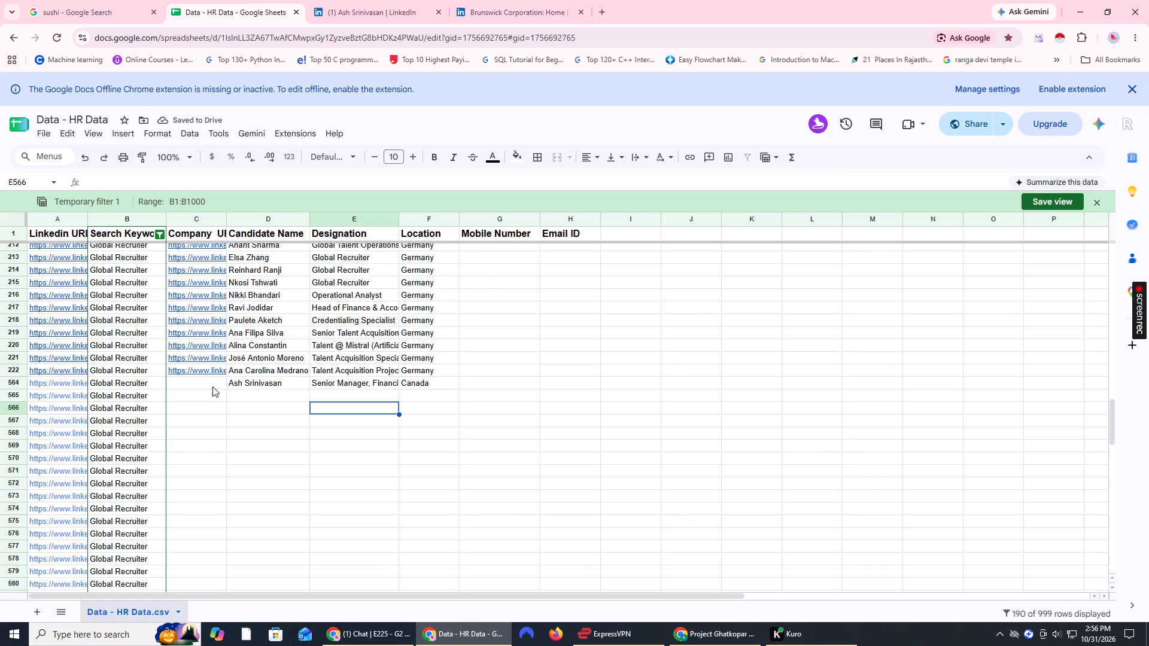
pyautogui.doubleClick(206, 385)
pyautogui.hotkey('ctrl', 'v')
pyautogui.press('Return')
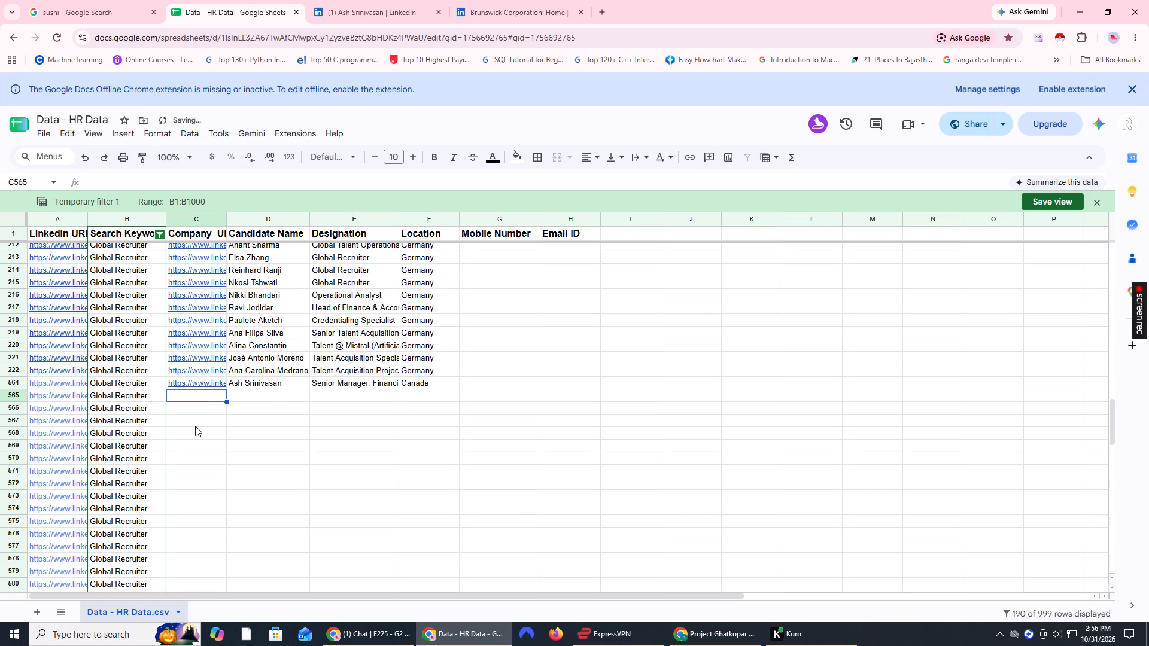
# Open the LinkedIn profile from row 565 and close the previous candidate's profile and the Brunswick Corporation page.
pyautogui.click(61, 398)
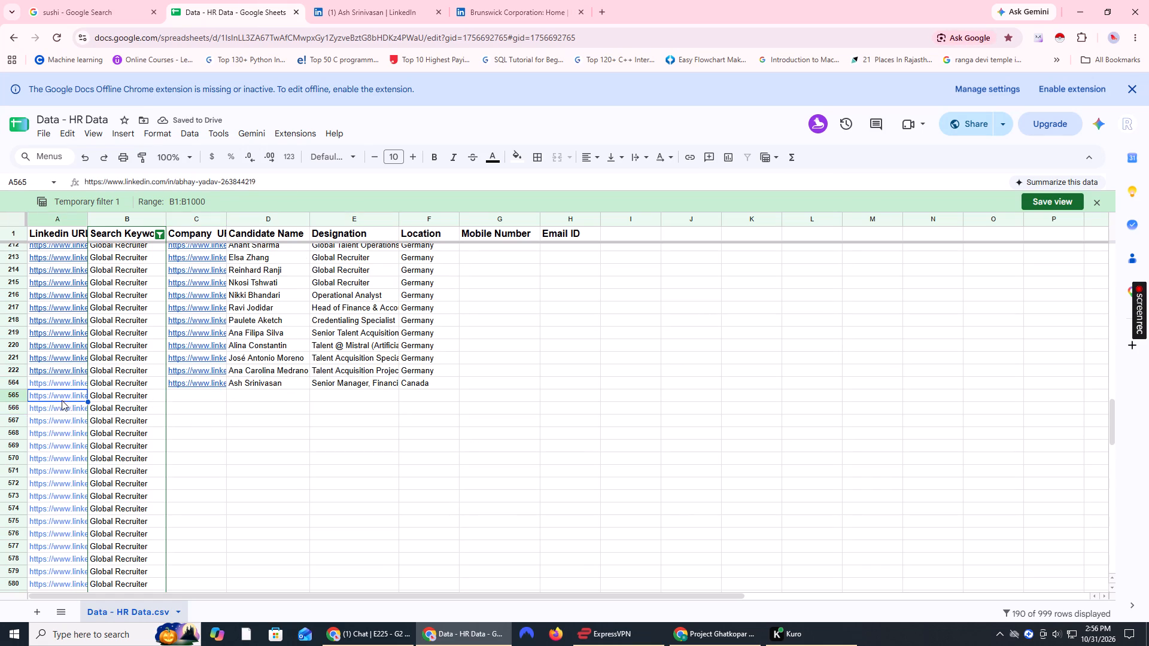
pyautogui.tripleClick(63, 397)
pyautogui.rightClick(63, 397)
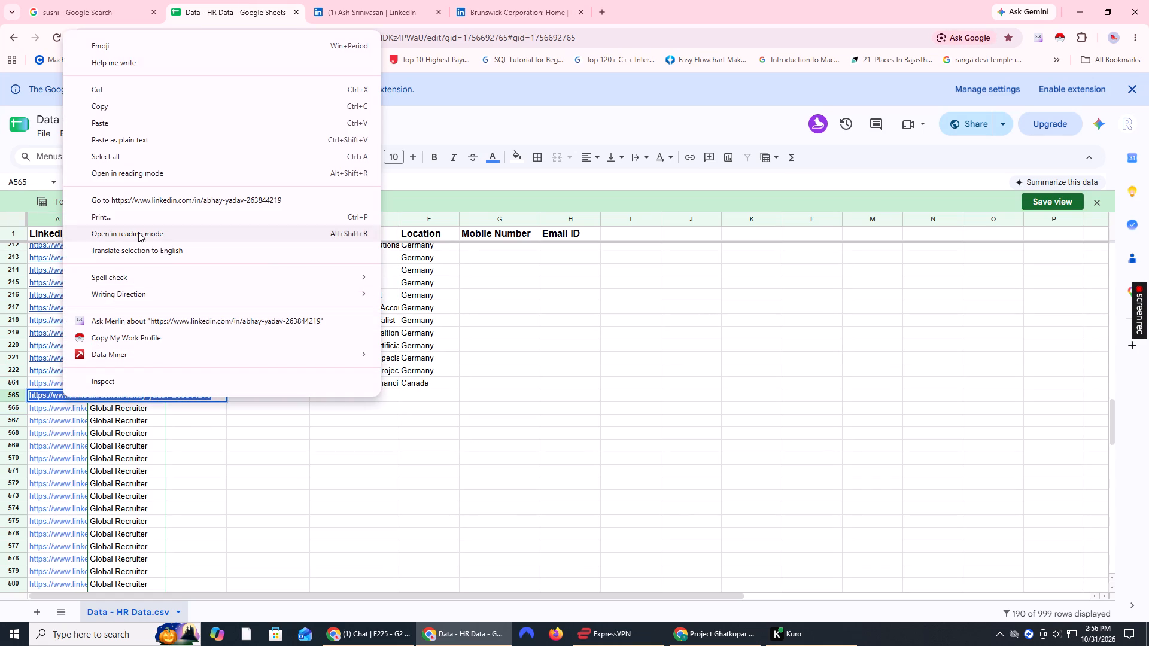
pyautogui.click(142, 200)
pyautogui.click(578, 15)
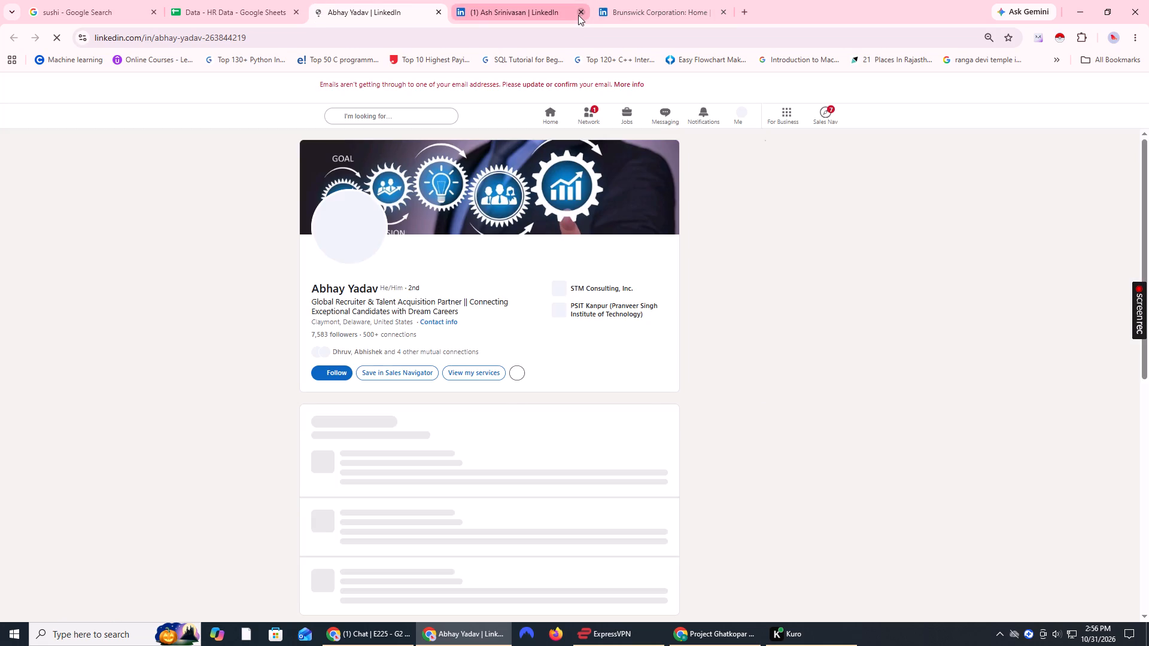
pyautogui.click(578, 15)
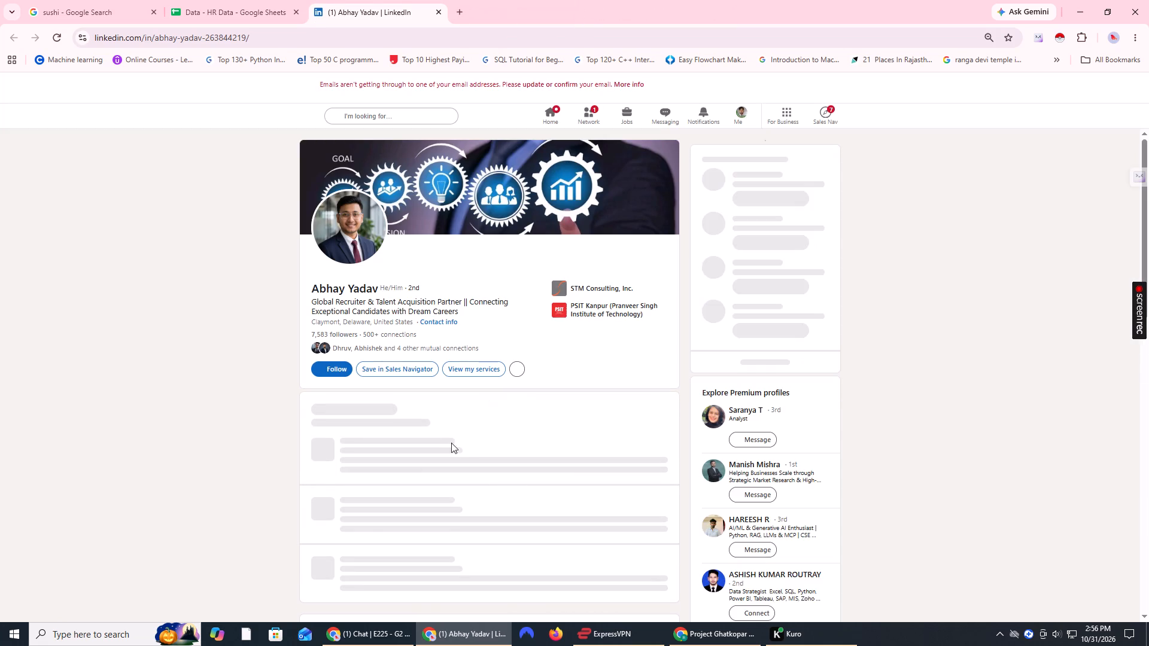
# Copy the candidate's name from the LinkedIn profile into the Candidate Name cell of row 565.
pyautogui.moveTo(302, 286); pyautogui.dragTo(377, 283)
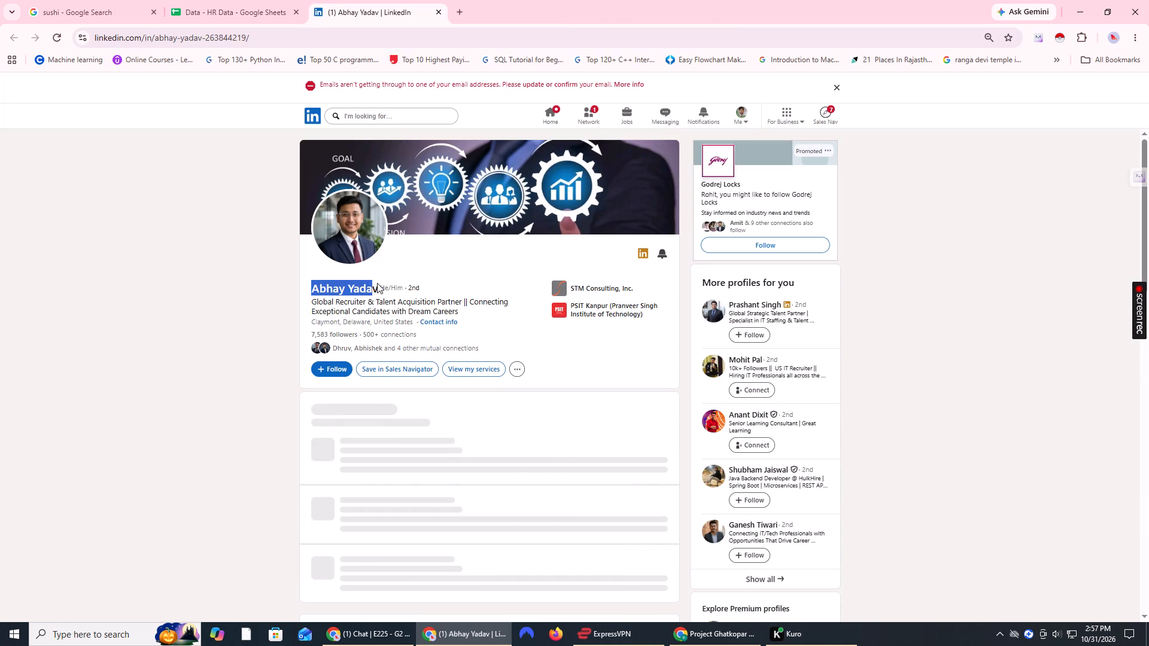
pyautogui.moveTo(377, 283); pyautogui.dragTo(378, 283)
pyautogui.hotkey('ctrl', 'c')
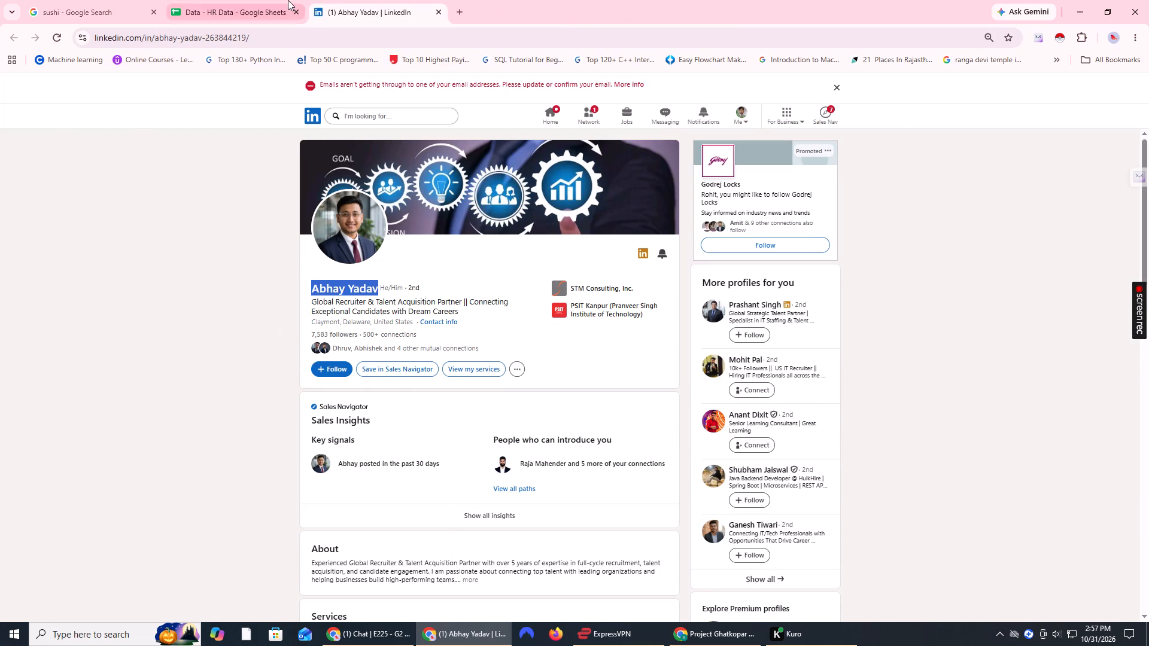
pyautogui.click(276, 0)
pyautogui.doubleClick(253, 397)
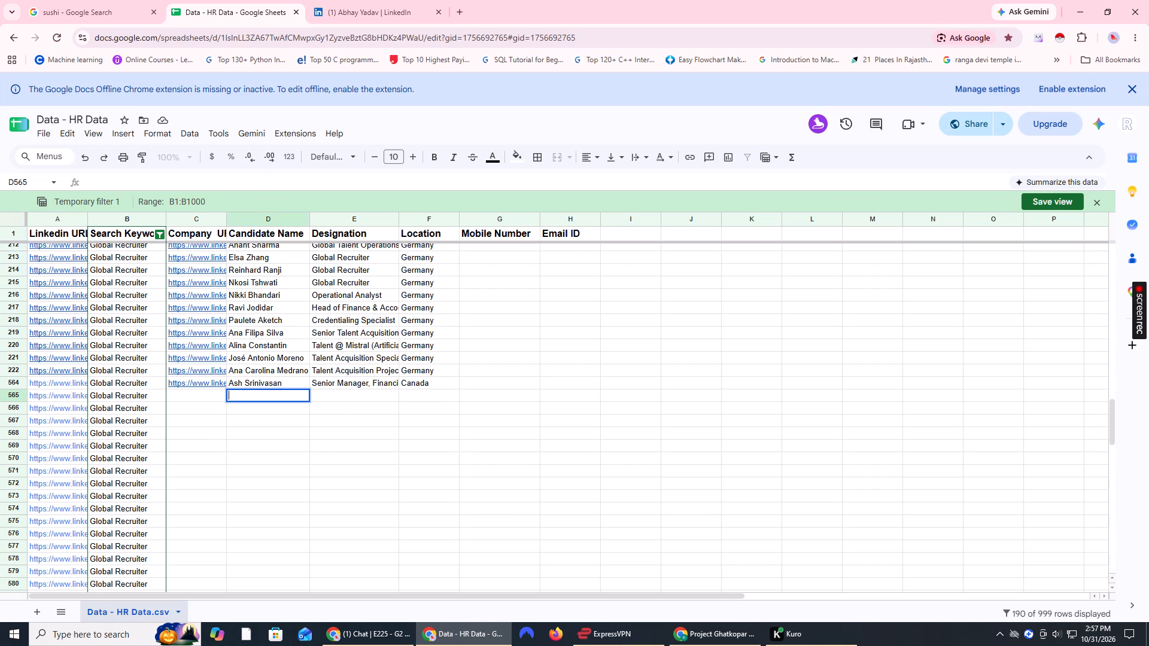
pyautogui.hotkey('ctrl', 'v')
pyautogui.press('Return')
# Copy only the country, United States, from the profile's location into the Location cell of row 565.
pyautogui.click(366, 5)
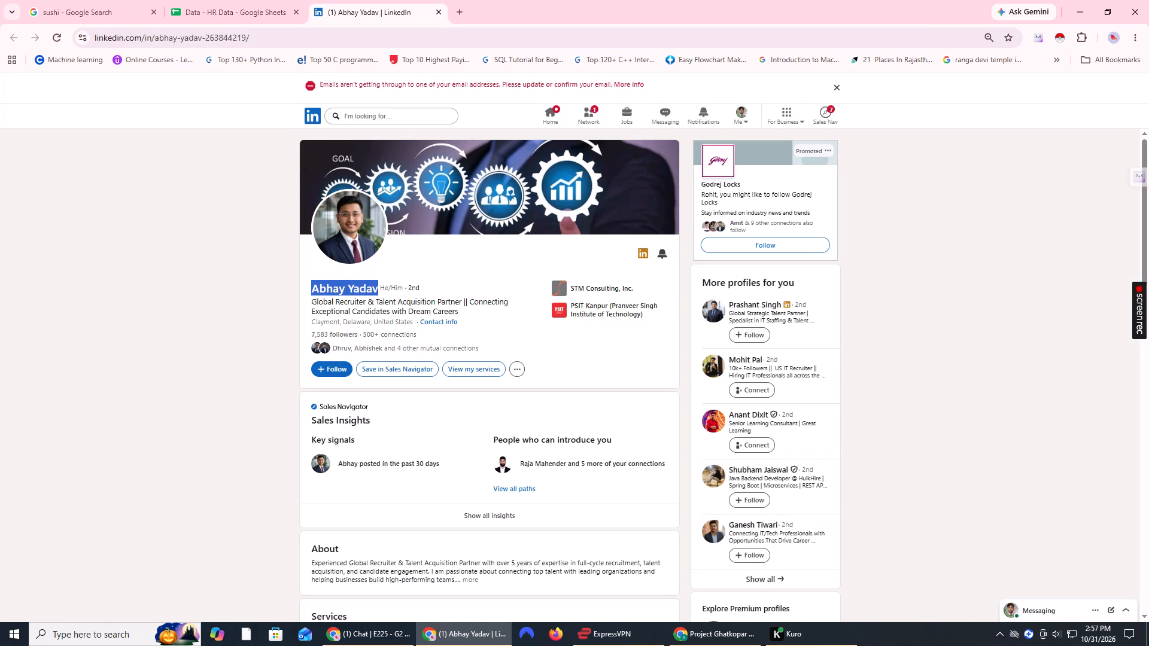
pyautogui.moveTo(414, 322); pyautogui.dragTo(313, 321)
pyautogui.hotkey('ctrl', 'c')
pyautogui.click(174, 0)
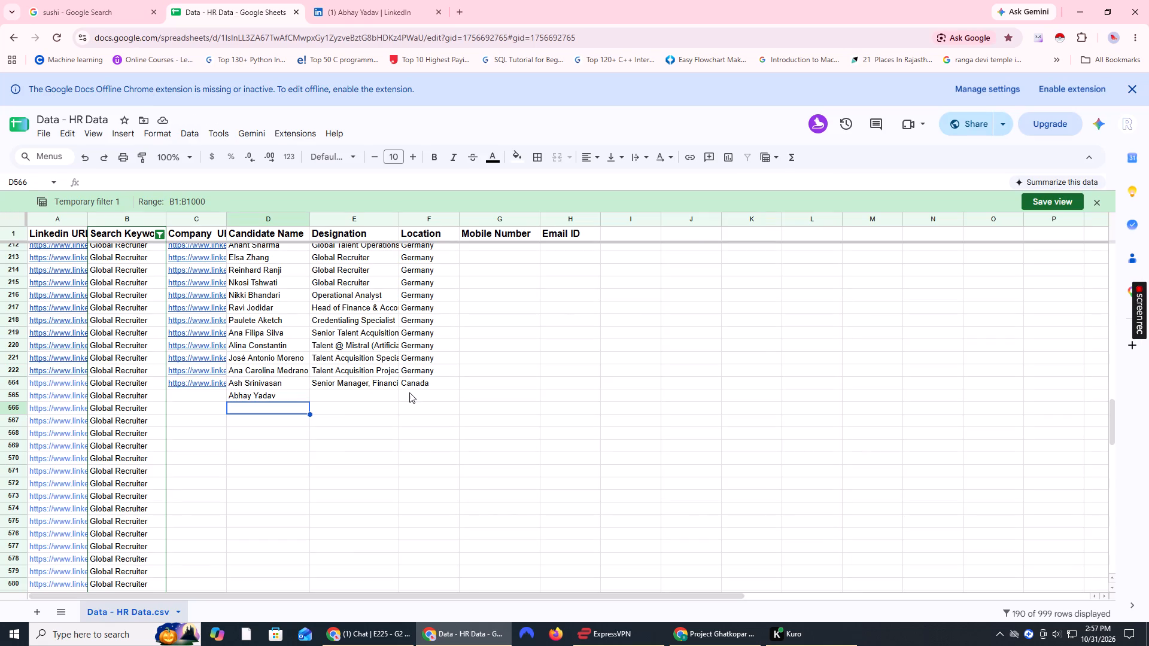
pyautogui.doubleClick(409, 393)
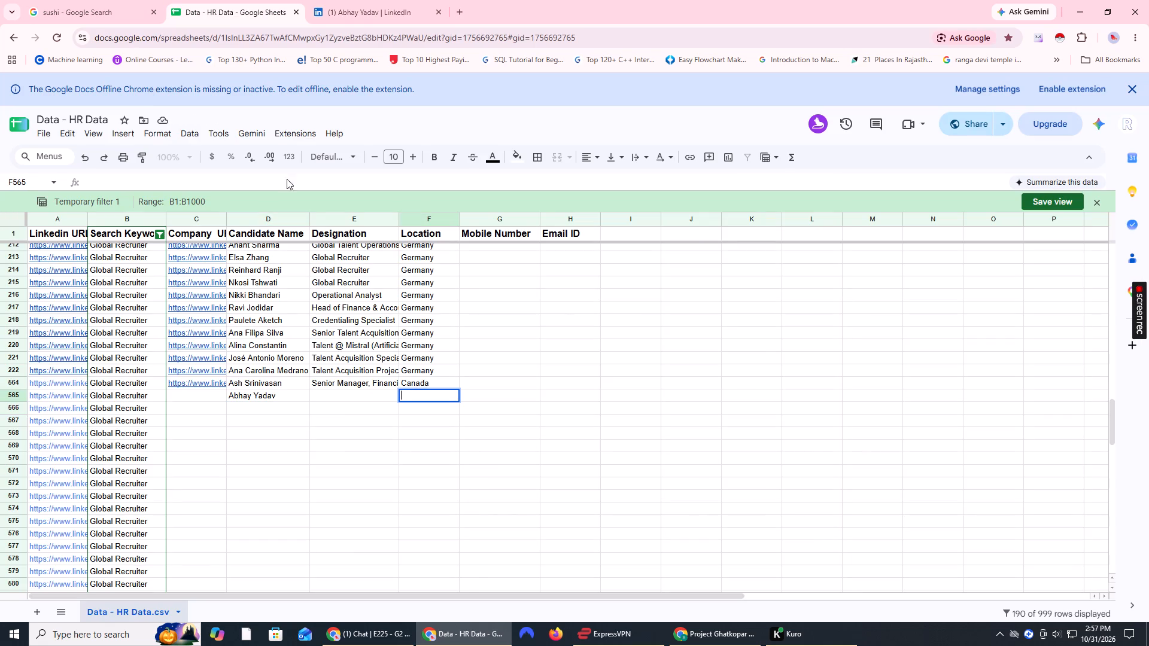
pyautogui.click(344, 0)
pyautogui.click(384, 321)
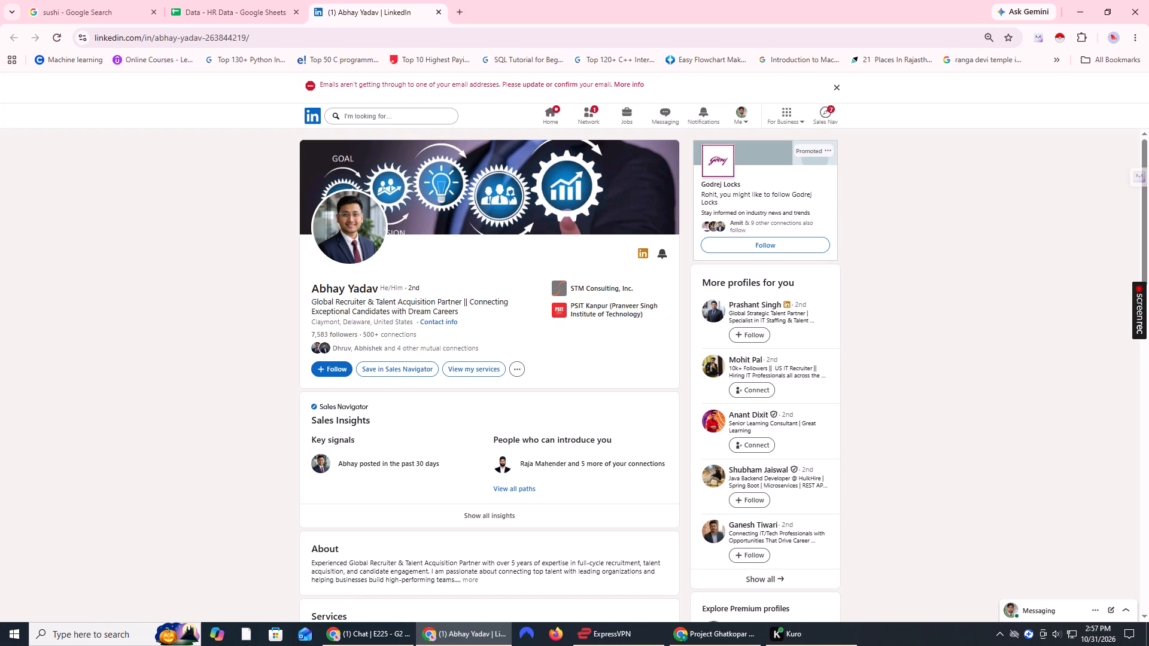
pyautogui.moveTo(375, 321); pyautogui.dragTo(414, 321)
pyautogui.hotkey('ctrl', 'c')
pyautogui.click(205, 0)
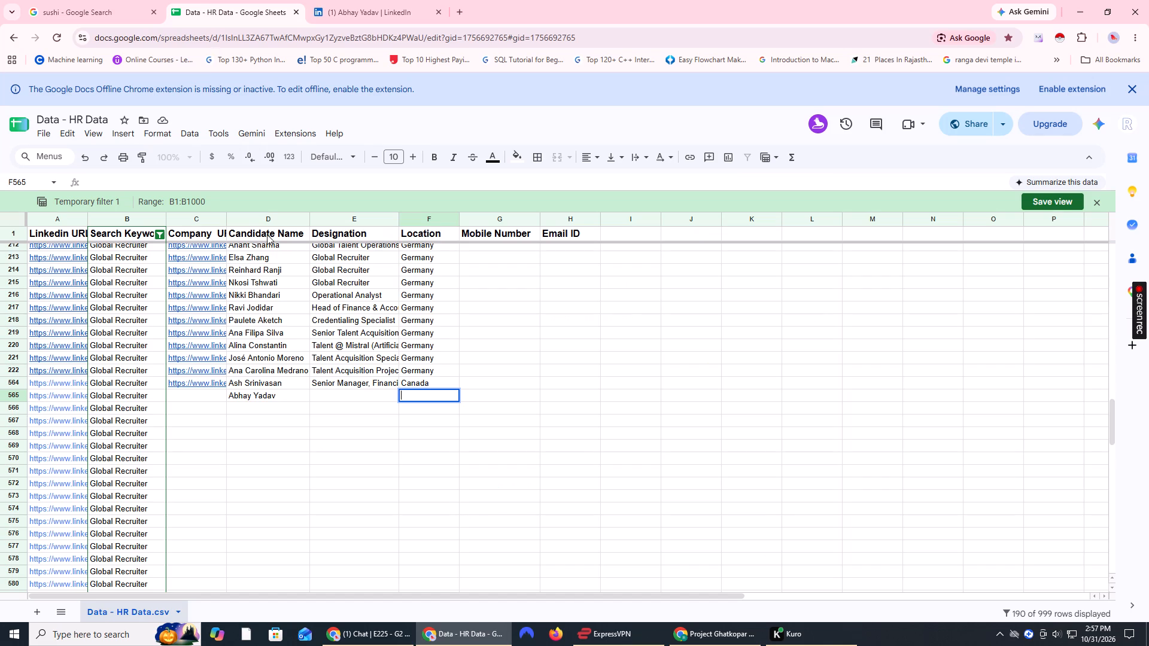
pyautogui.doubleClick(422, 394)
pyautogui.hotkey('ctrl', 'v')
pyautogui.press('Return')
# Open the STM Consulting, Inc. company page in a new tab from the profile's Experience section.
pyautogui.click(403, 0)
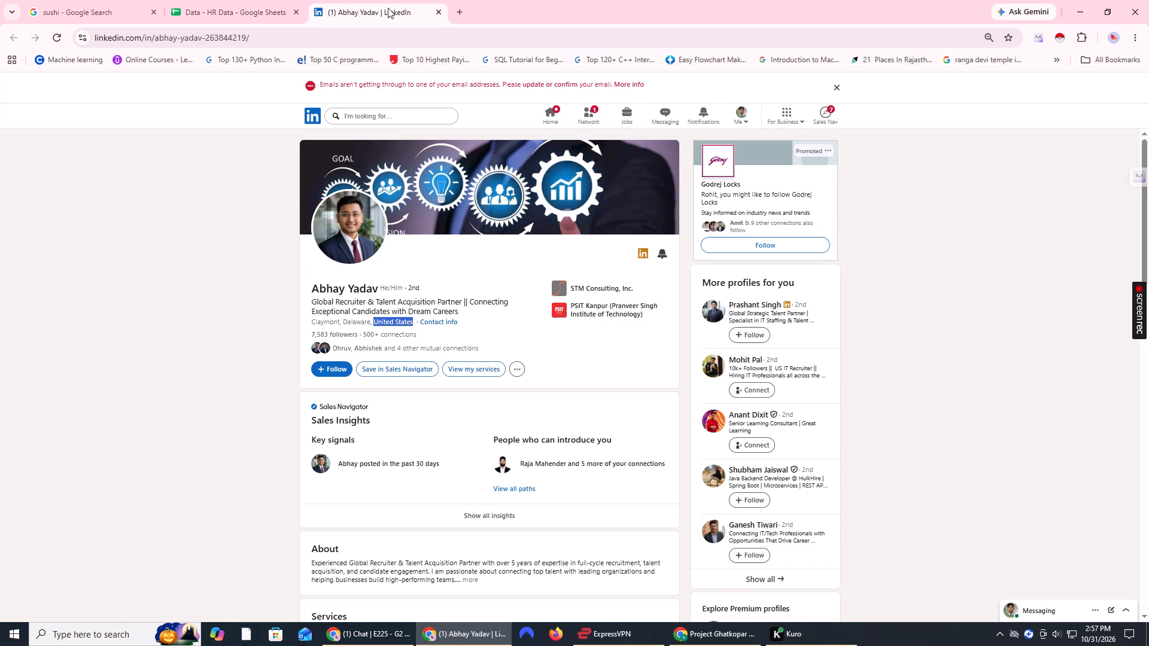
pyautogui.scroll(-12, 371, 388)
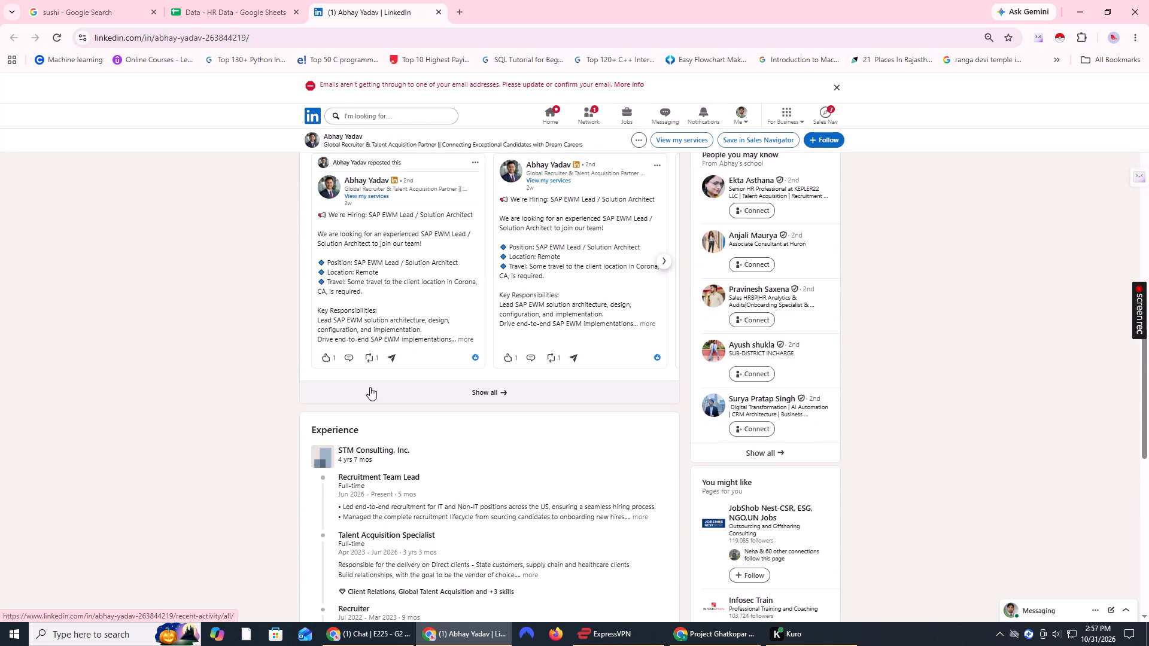
pyautogui.scroll(-2, 370, 387)
pyautogui.keyDown('ctrl'); pyautogui.click(329, 333); pyautogui.keyUp('ctrl')
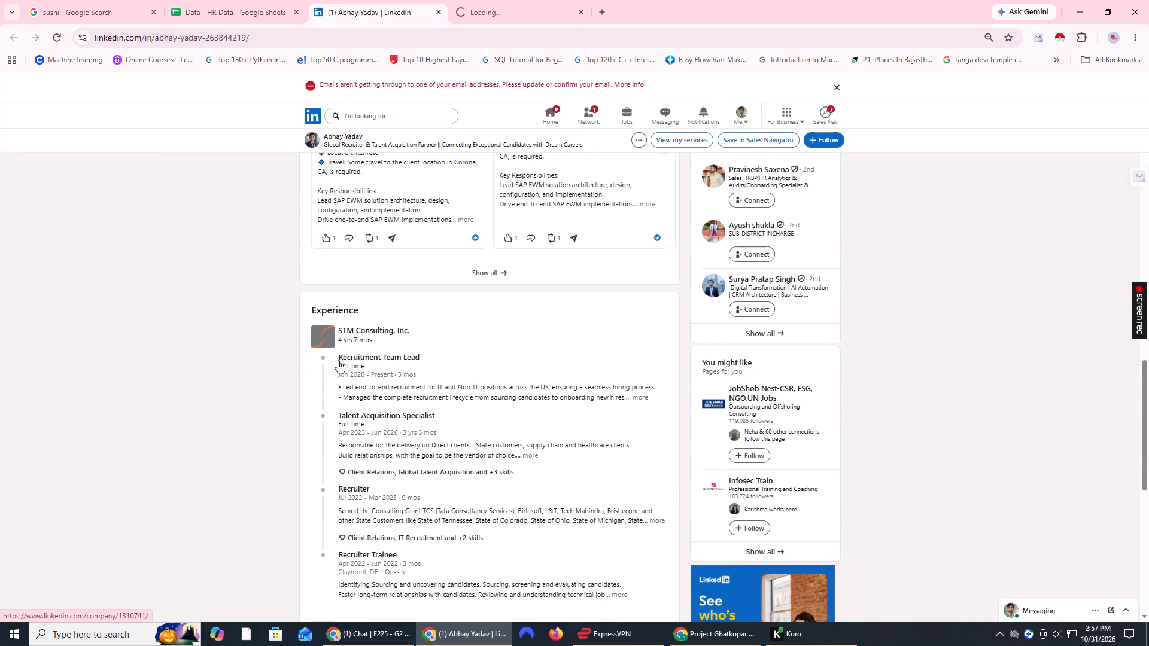
# Copy the current designation, Recruitment Team Lead, from the LinkedIn profile into the Designation cell of row 565.
pyautogui.moveTo(336, 357); pyautogui.dragTo(430, 355)
pyautogui.hotkey('ctrl', 'c')
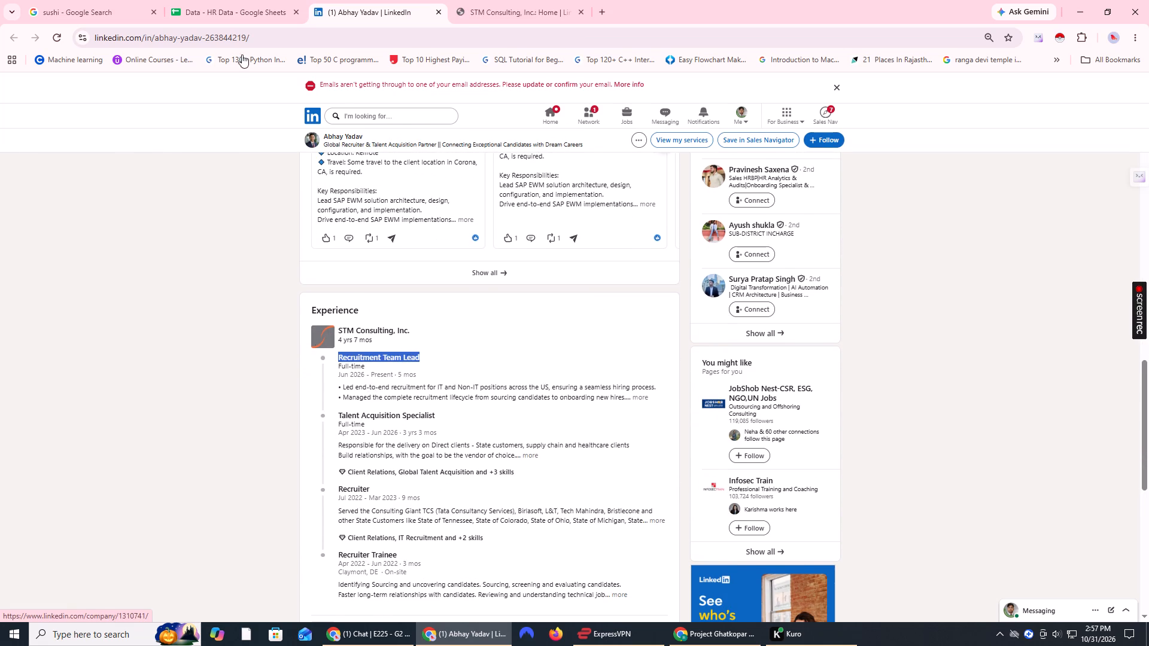
pyautogui.click(247, 0)
pyautogui.doubleClick(326, 393)
pyautogui.hotkey('ctrl', 'v')
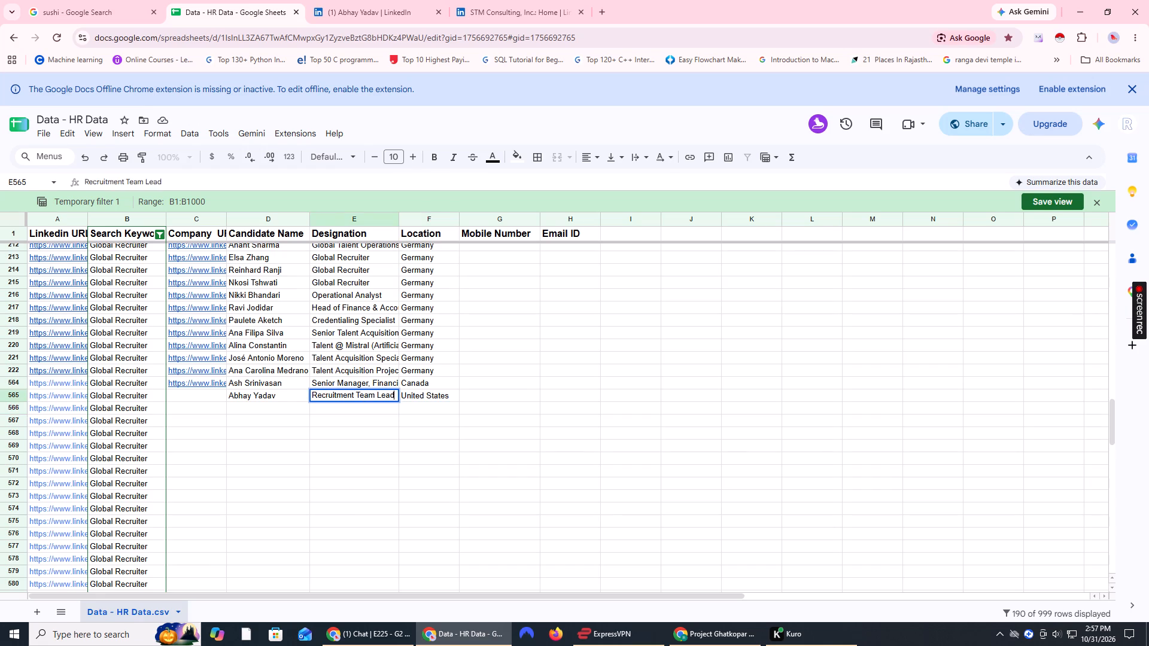
pyautogui.press('Return')
# Copy the STM Consulting, Inc. LinkedIn page address into the Company URL cell of row 565.
pyautogui.click(427, 0)
pyautogui.click(504, 0)
pyautogui.click(421, 36)
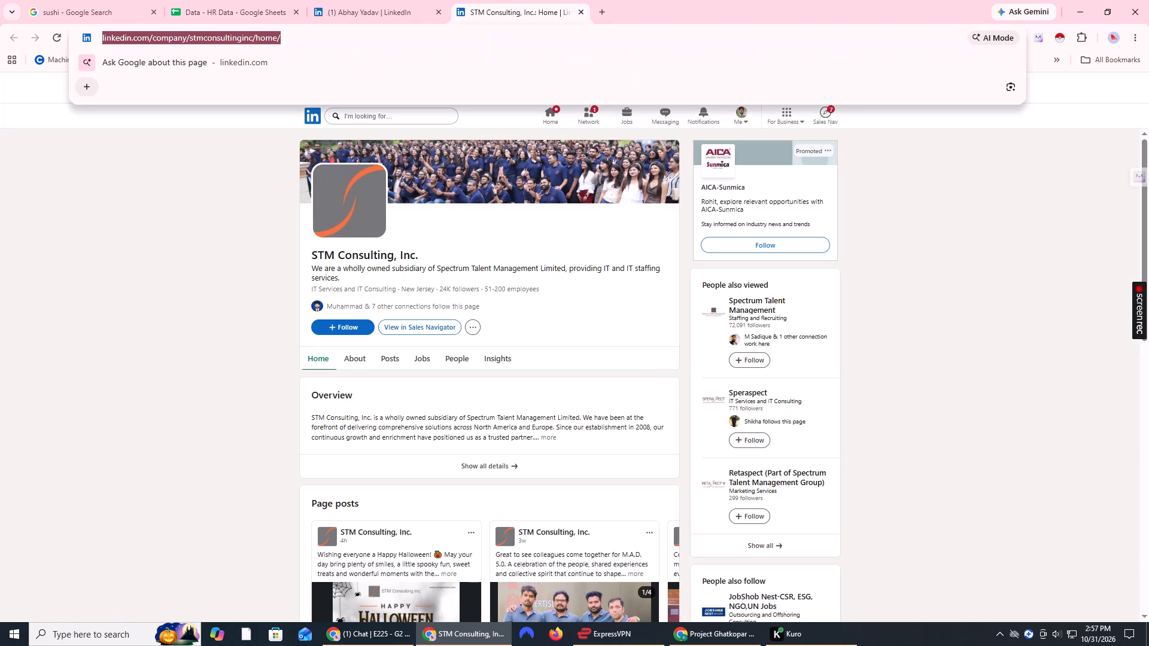
pyautogui.hotkey('ctrl', 'c')
pyautogui.click(278, 0)
pyautogui.doubleClick(202, 395)
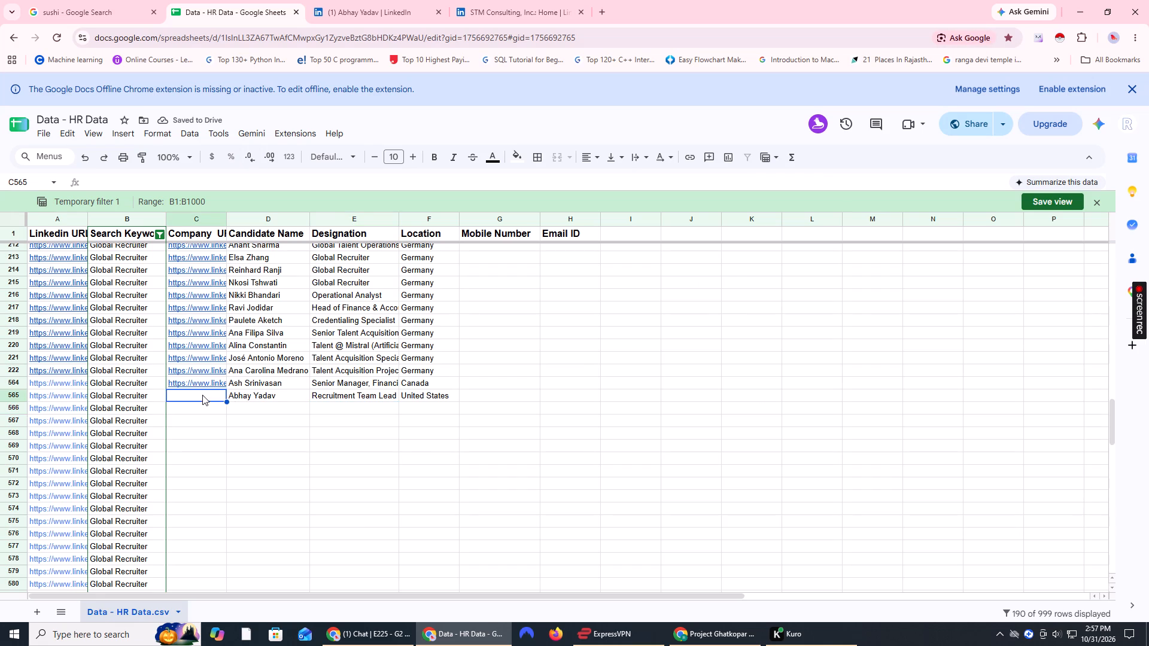
pyautogui.hotkey('ctrl', 'v')
pyautogui.press('Return')
pyautogui.click(194, 424)
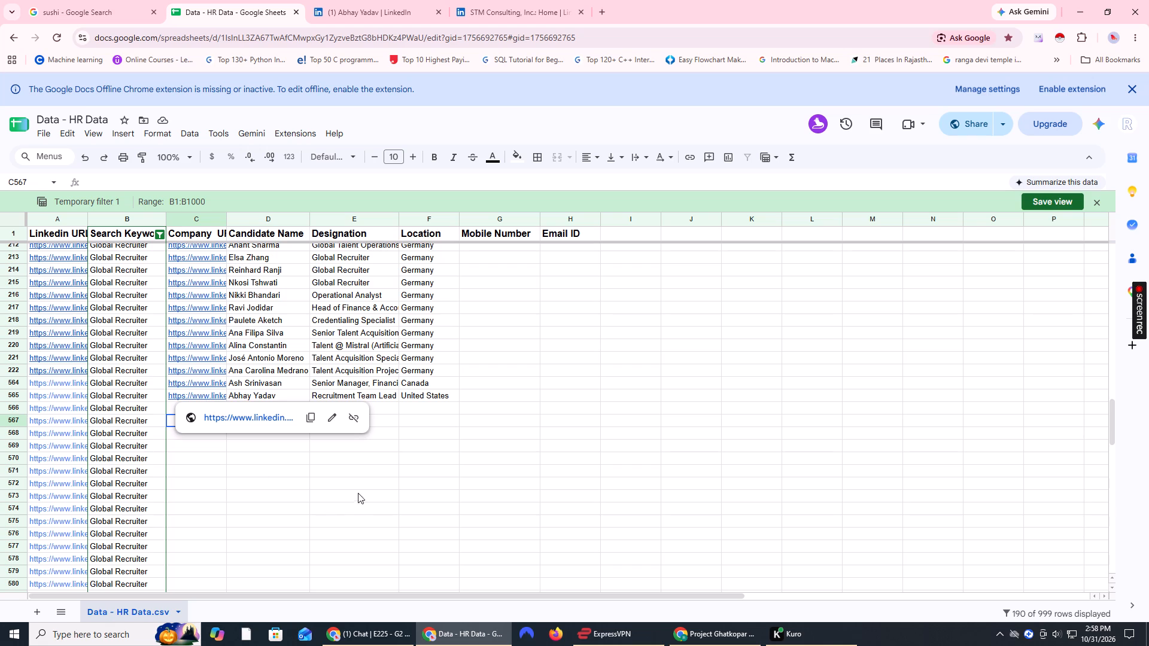
pyautogui.click(344, 486)
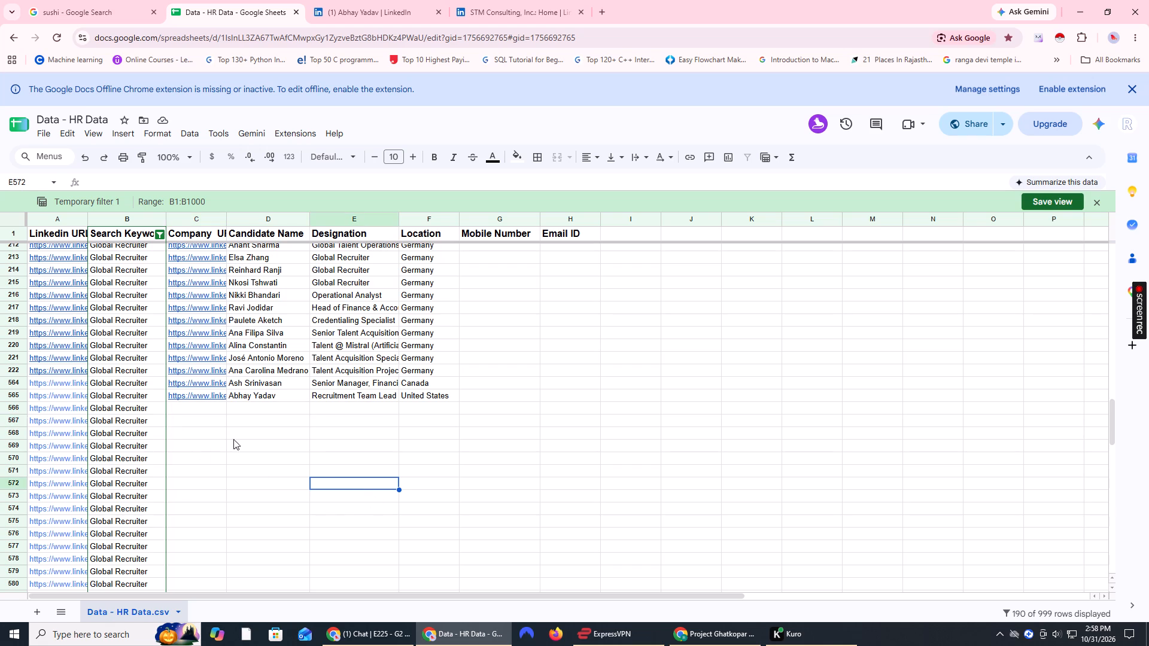
# Close the LinkedIn profile, company page and sushi search tabs, keeping only the HR Data sheet open.
pyautogui.click(220, 0)
pyautogui.rightClick(220, 0)
pyautogui.click(321, 291)
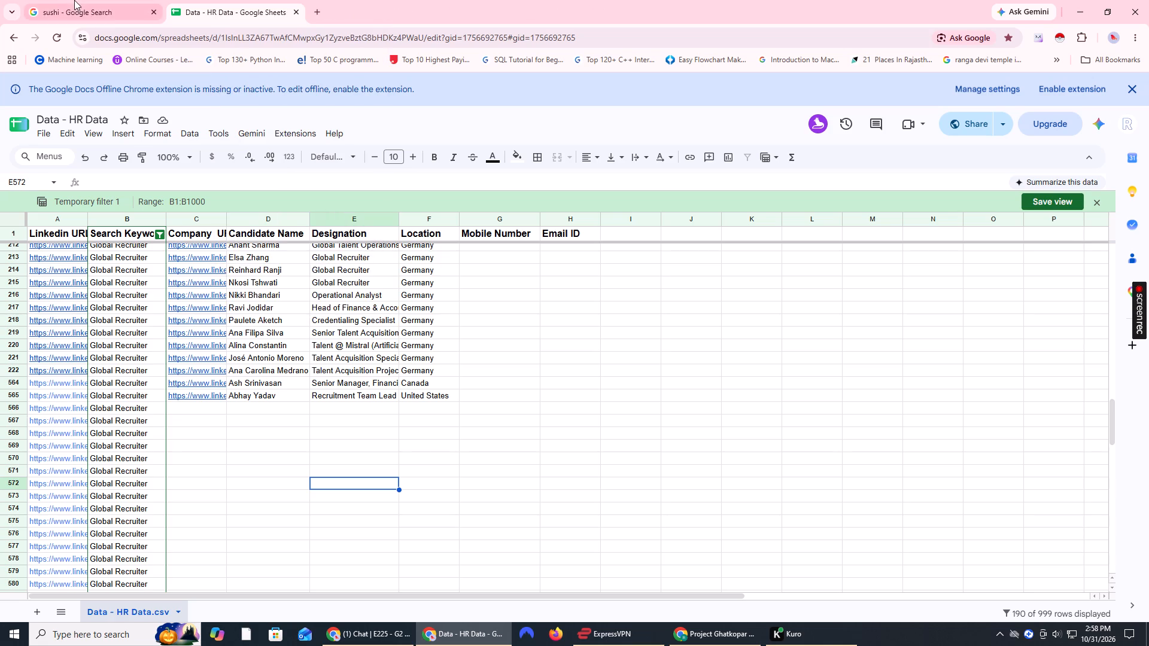
pyautogui.click(75, 0)
pyautogui.click(155, 11)
pyautogui.click(81, 0)
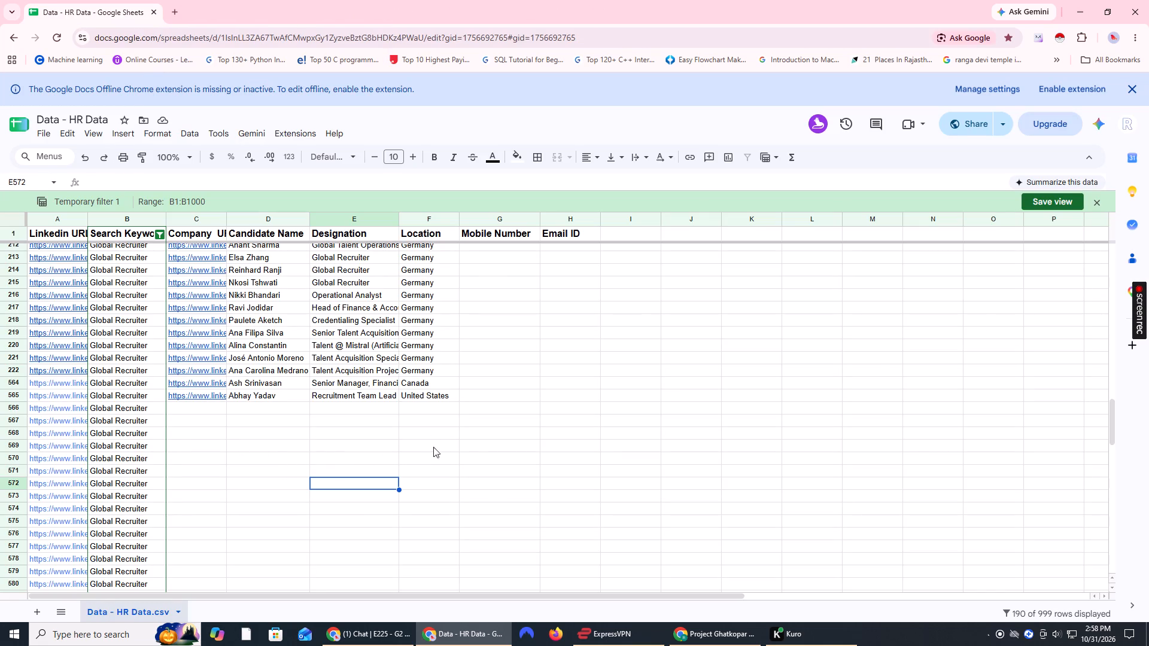
# Open the LinkedIn profile linked in row 566 of the HR Data sheet.
pyautogui.tripleClick(65, 408)
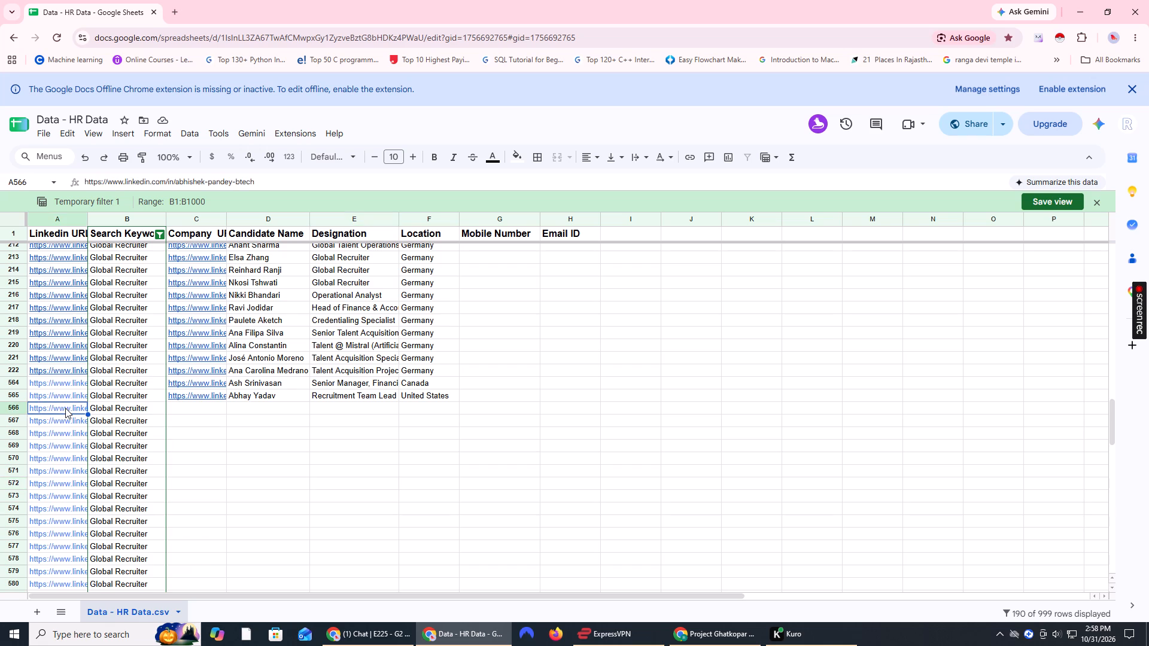
pyautogui.rightClick(65, 408)
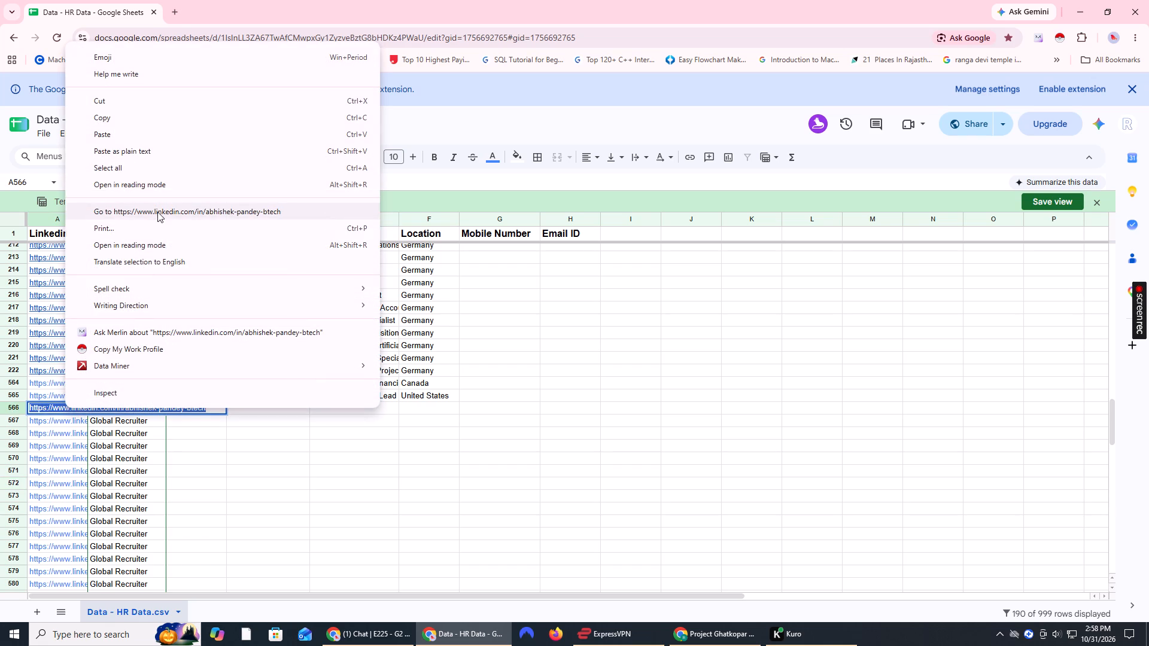
pyautogui.click(157, 212)
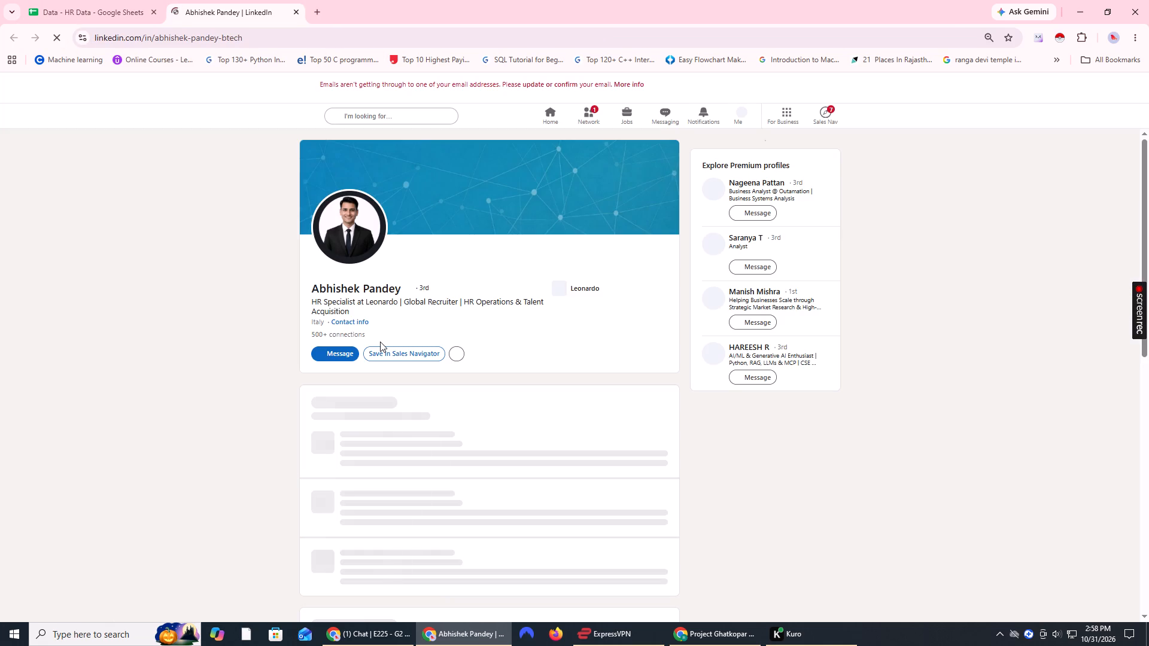
# Copy the person's name from the LinkedIn profile into the Candidate Name cell of row 566.
pyautogui.moveTo(302, 285); pyautogui.dragTo(388, 285)
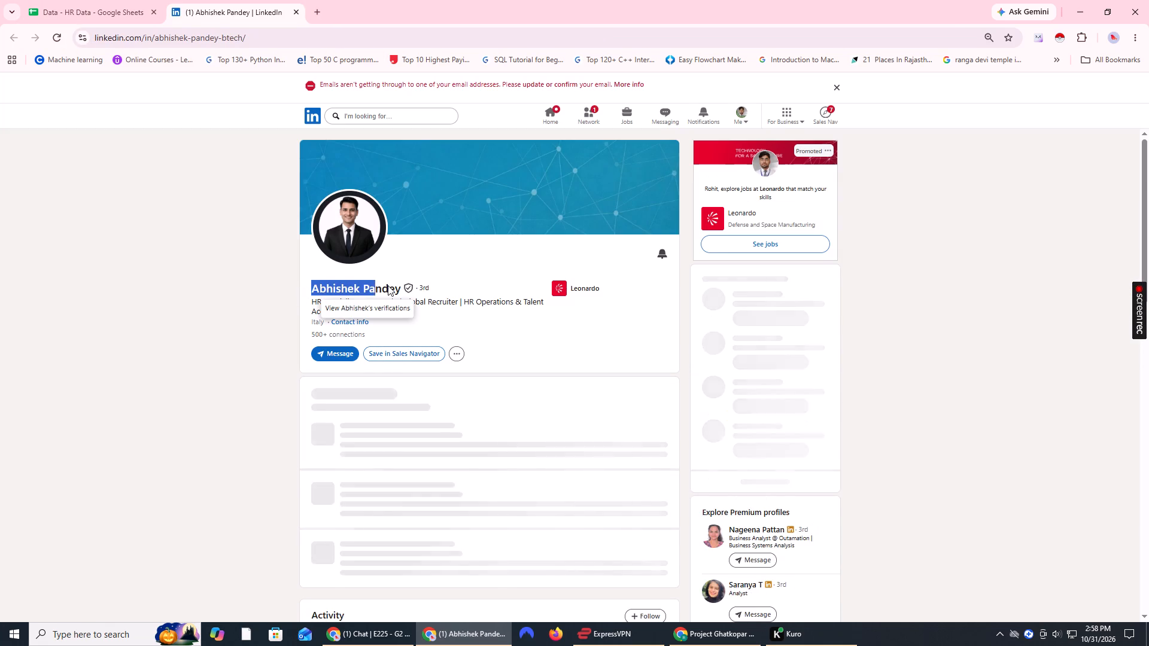
pyautogui.moveTo(388, 285); pyautogui.dragTo(400, 285)
pyautogui.hotkey('ctrl', 'c')
pyautogui.click(189, 0)
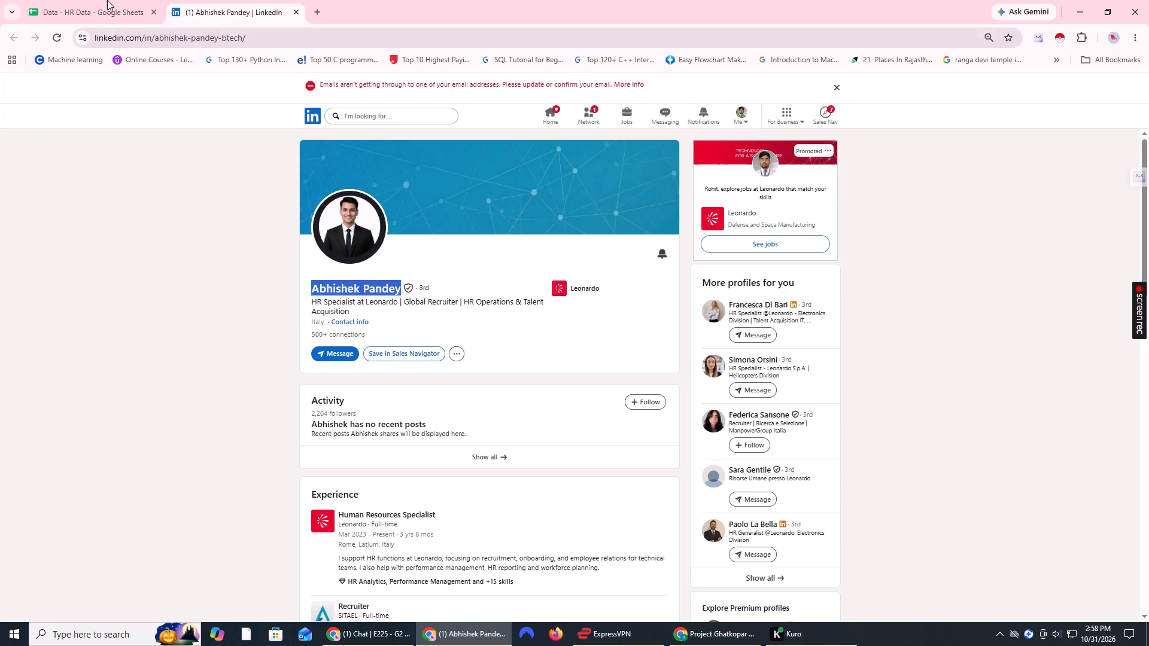
pyautogui.click(107, 0)
pyautogui.doubleClick(257, 410)
pyautogui.hotkey('ctrl', 'v')
pyautogui.press('Return')
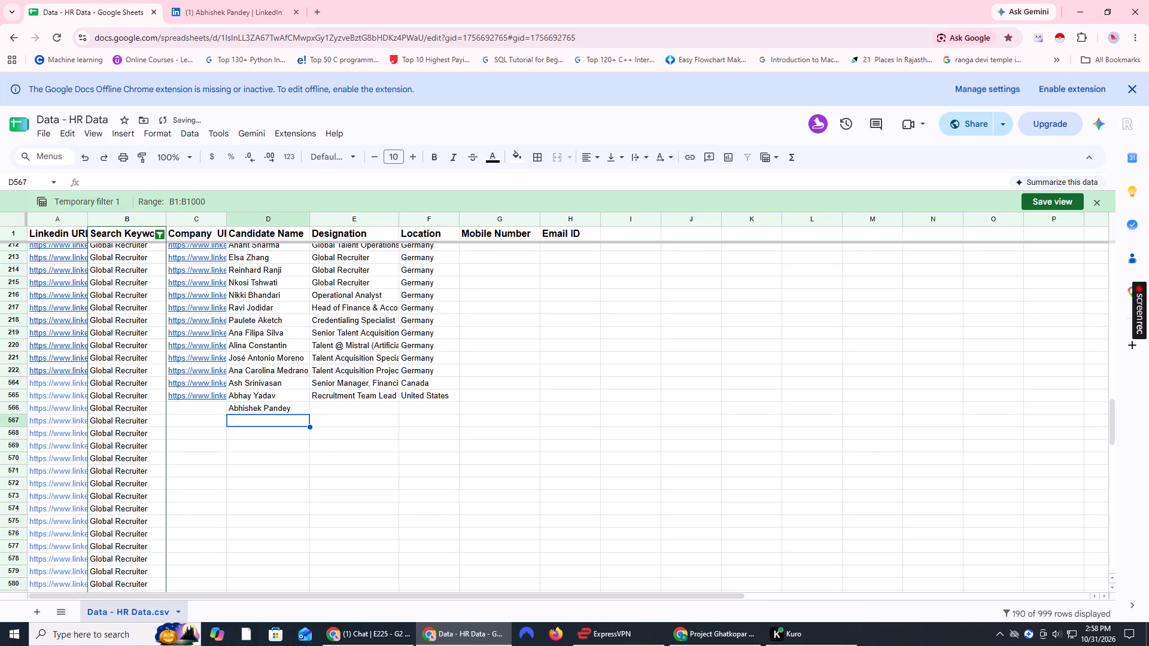
# Copy the country, Italy, from the LinkedIn profile into the Location cell of row 566.
pyautogui.click(233, 0)
pyautogui.scroll(-4, 452, 441)
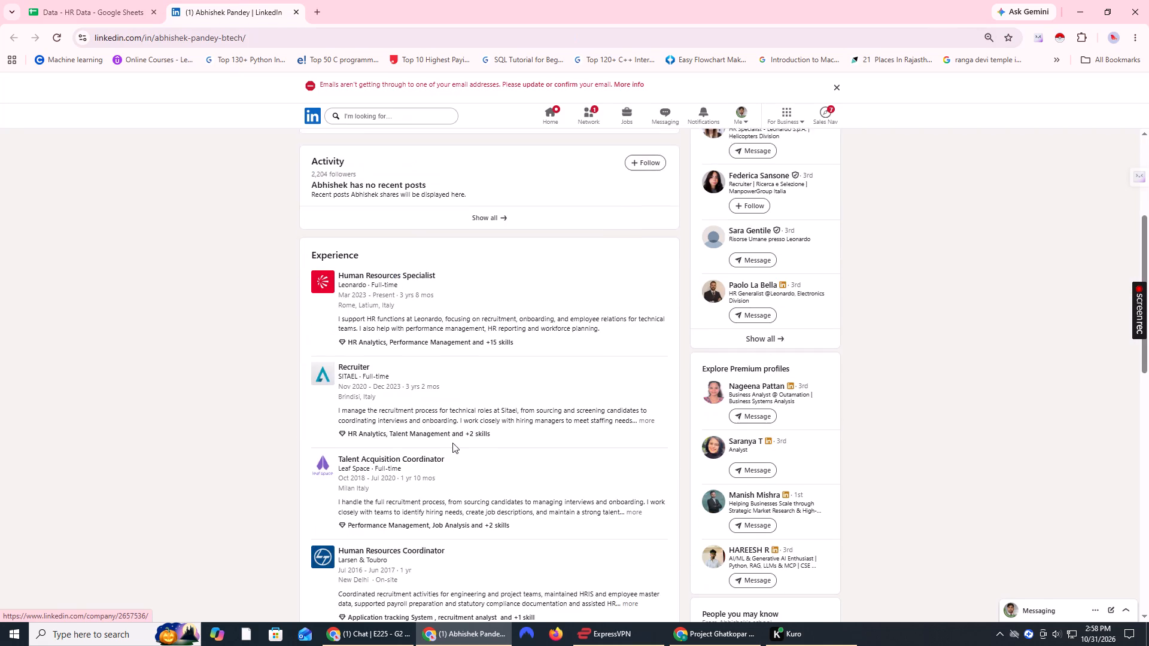
pyautogui.scroll(4, 463, 465)
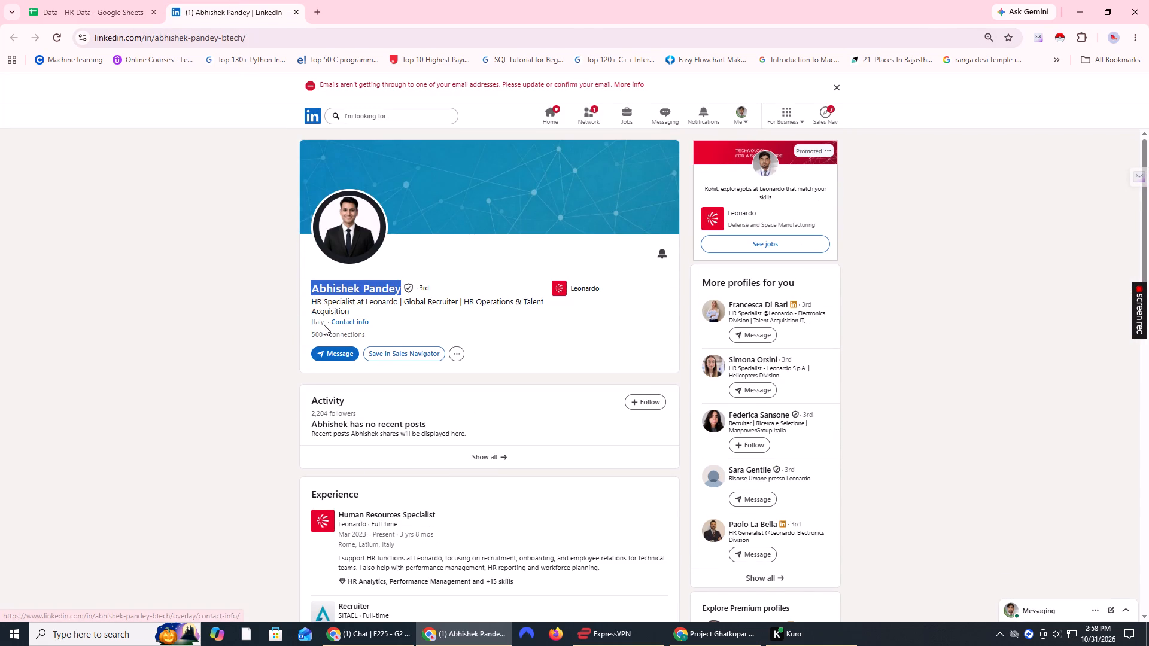
pyautogui.moveTo(324, 324); pyautogui.dragTo(310, 321)
pyautogui.hotkey('ctrl', 'c')
pyautogui.click(172, 0)
pyautogui.click(108, 0)
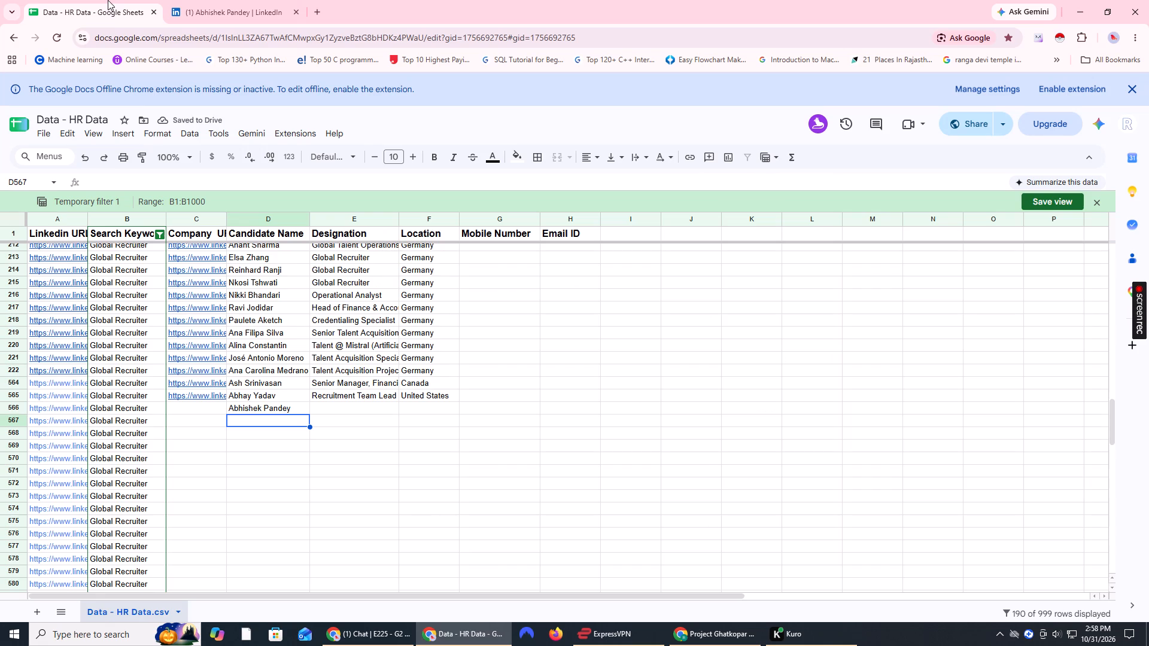
pyautogui.doubleClick(418, 408)
pyautogui.hotkey('ctrl', 'v')
pyautogui.press('Return')
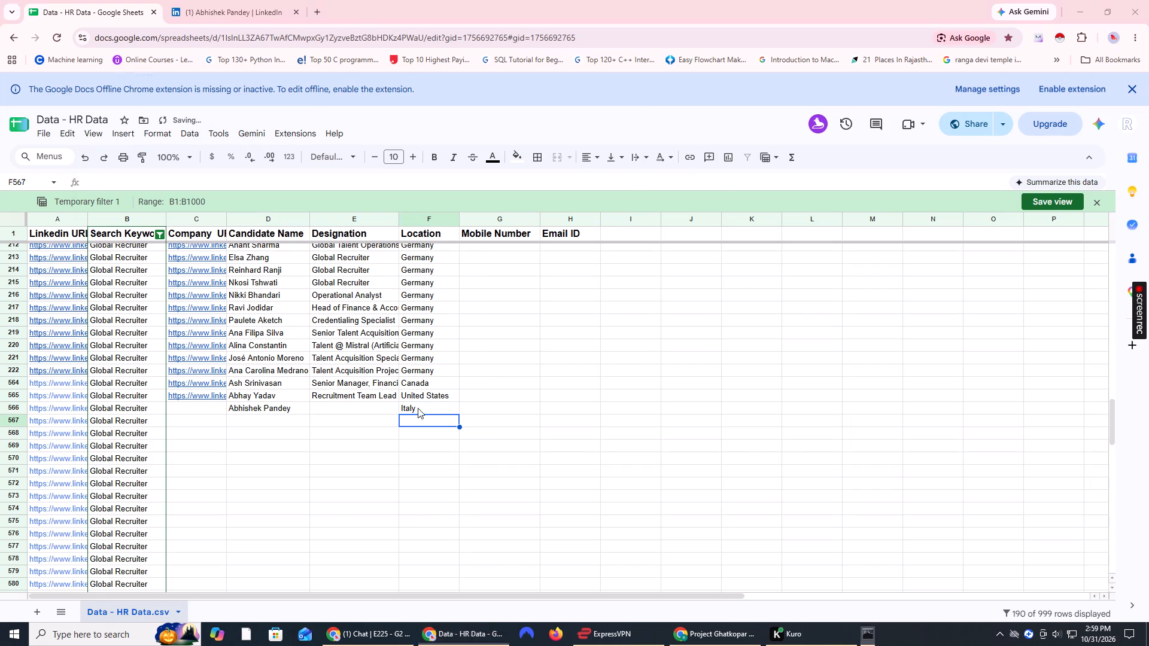
# Open the Leonardo company page in a new tab from the profile's Experience section.
pyautogui.click(230, 0)
pyautogui.scroll(-4, 430, 418)
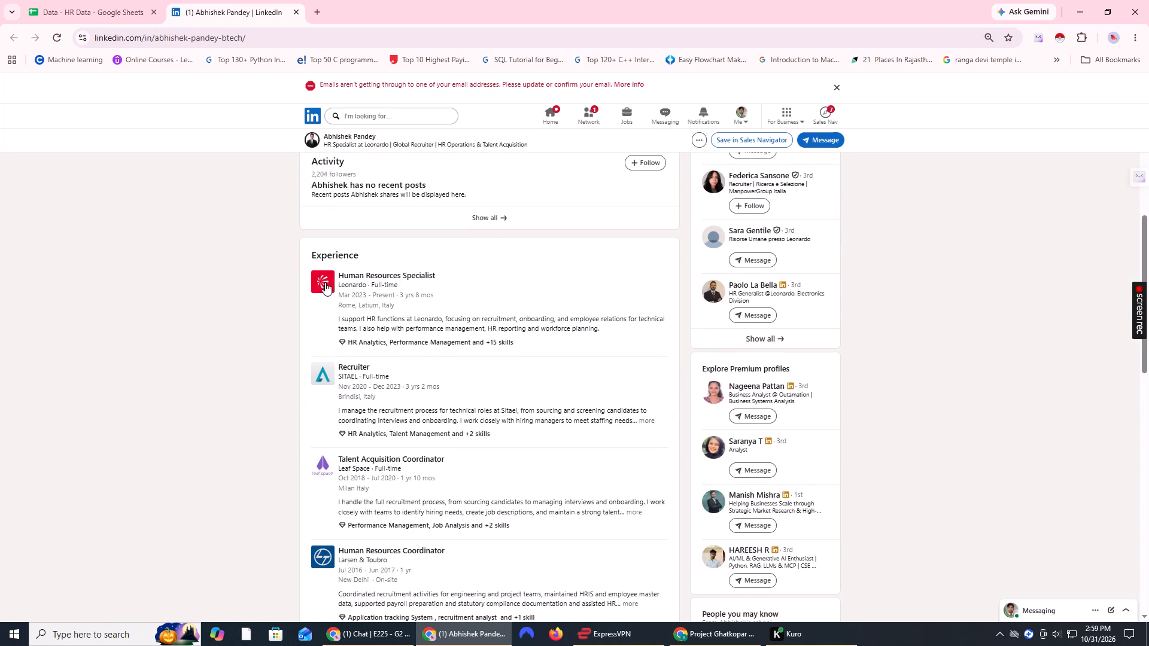
pyautogui.keyDown('ctrl'); pyautogui.click(325, 282); pyautogui.keyUp('ctrl')
# Copy the current designation, Human Resources Specialist, from the LinkedIn profile into the Designation cell of row 566.
pyautogui.moveTo(338, 273); pyautogui.dragTo(455, 273)
pyautogui.hotkey('ctrl', 'c')
pyautogui.click(107, 0)
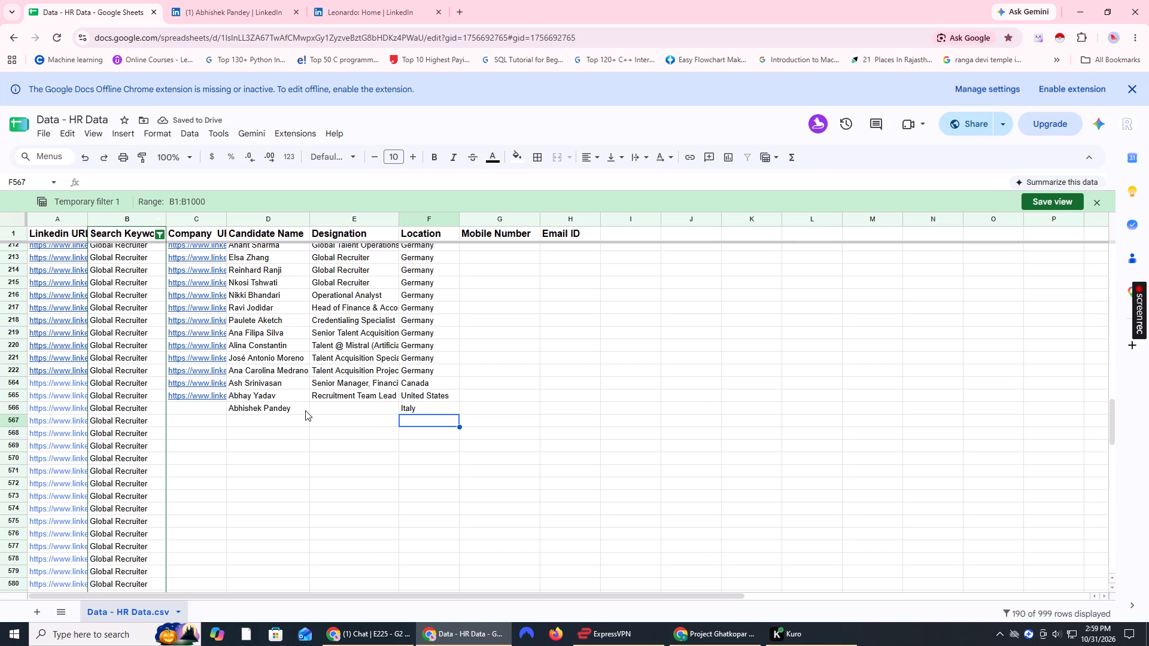
pyautogui.doubleClick(323, 410)
pyautogui.hotkey('ctrl', 'v')
pyautogui.click(327, 458)
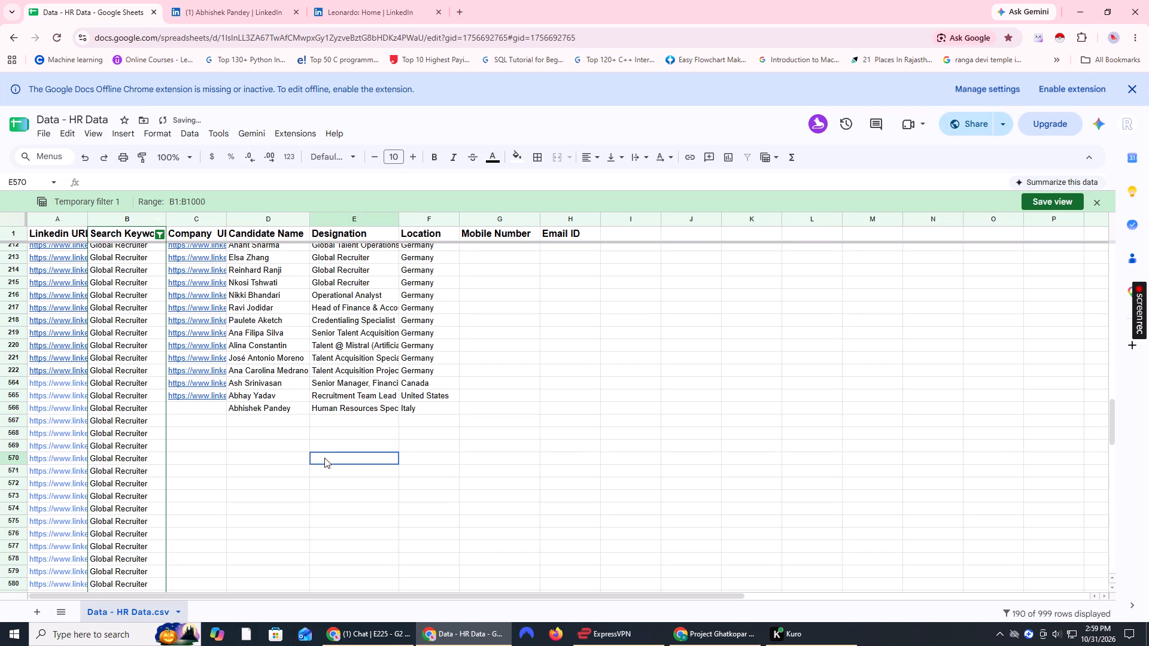
# Copy the Leonardo LinkedIn page address into the Company URL cell of row 566.
pyautogui.click(383, 0)
pyautogui.click(284, 36)
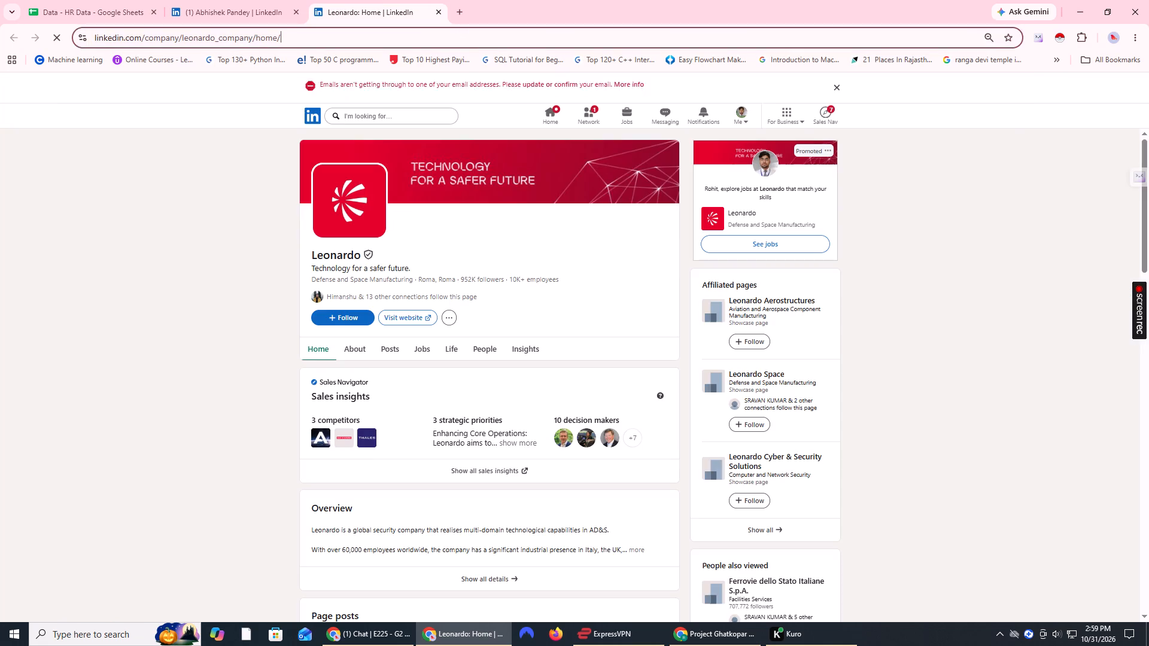
pyautogui.hotkey('ctrl', 'c')
pyautogui.click(94, 0)
pyautogui.doubleClick(197, 408)
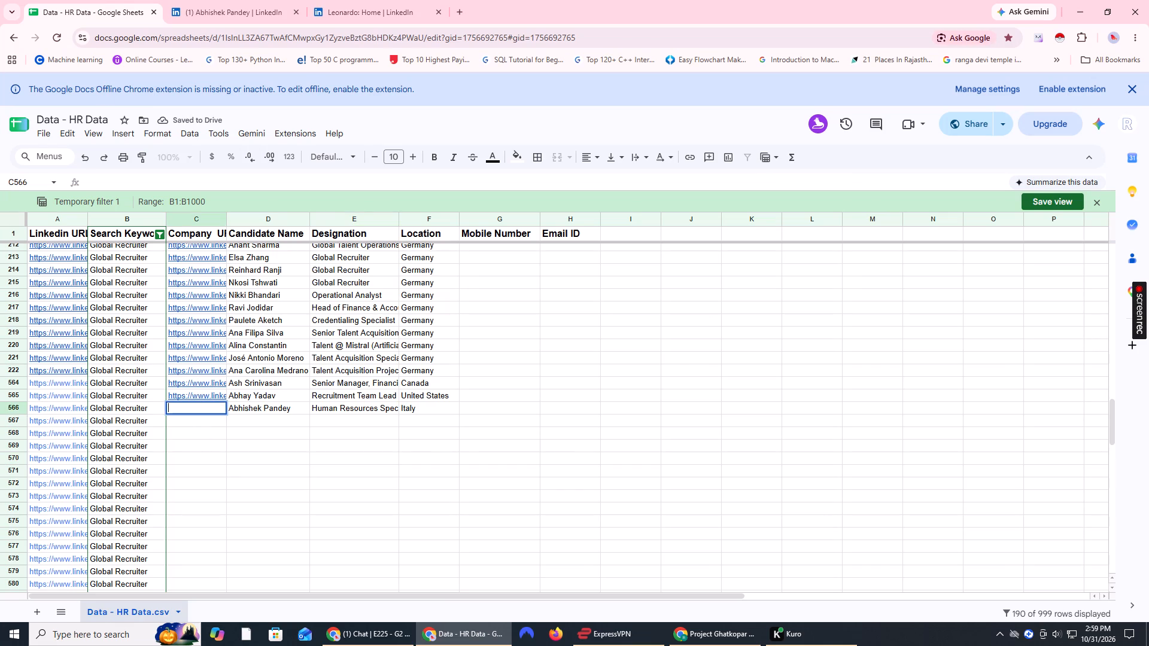
pyautogui.hotkey('ctrl', 'v')
pyautogui.press('Return')
# Open the LinkedIn profile linked in row 567 of the HR Data sheet.
pyautogui.doubleClick(71, 422)
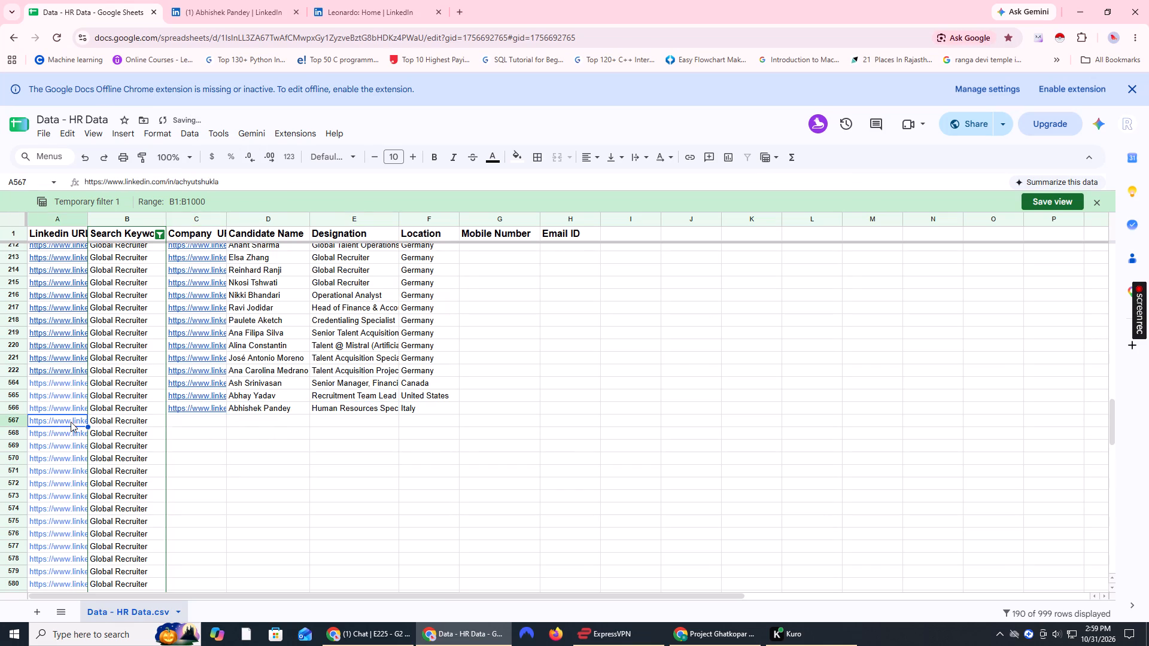
pyautogui.rightClick(71, 422)
pyautogui.tripleClick(71, 422)
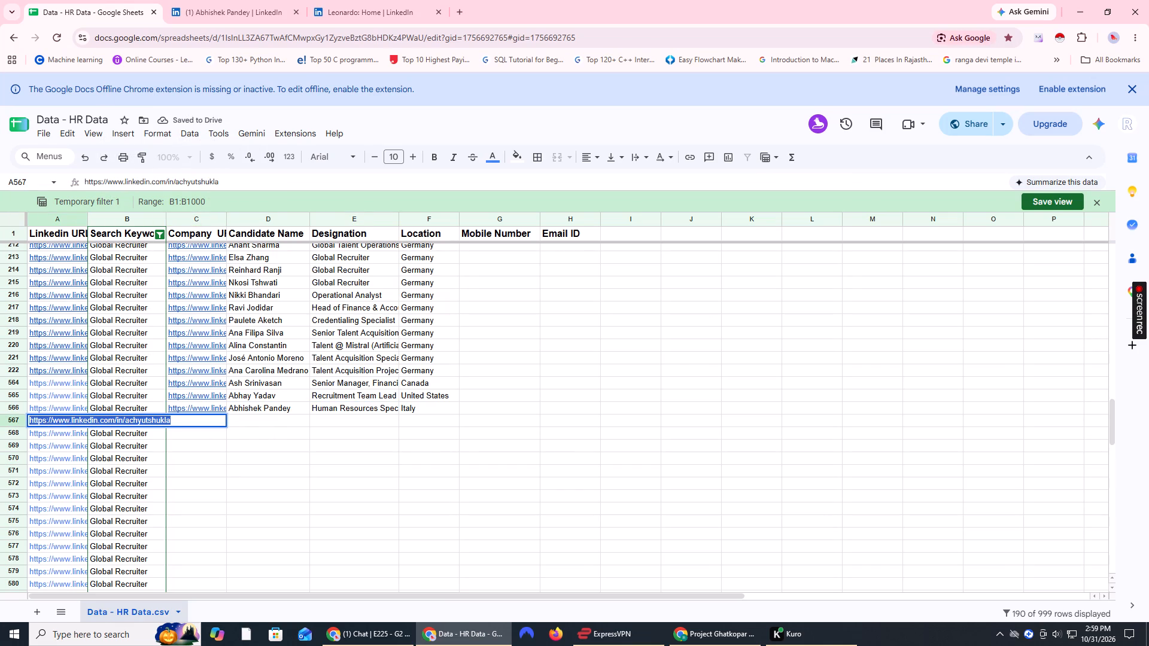
pyautogui.rightClick(71, 422)
pyautogui.click(159, 226)
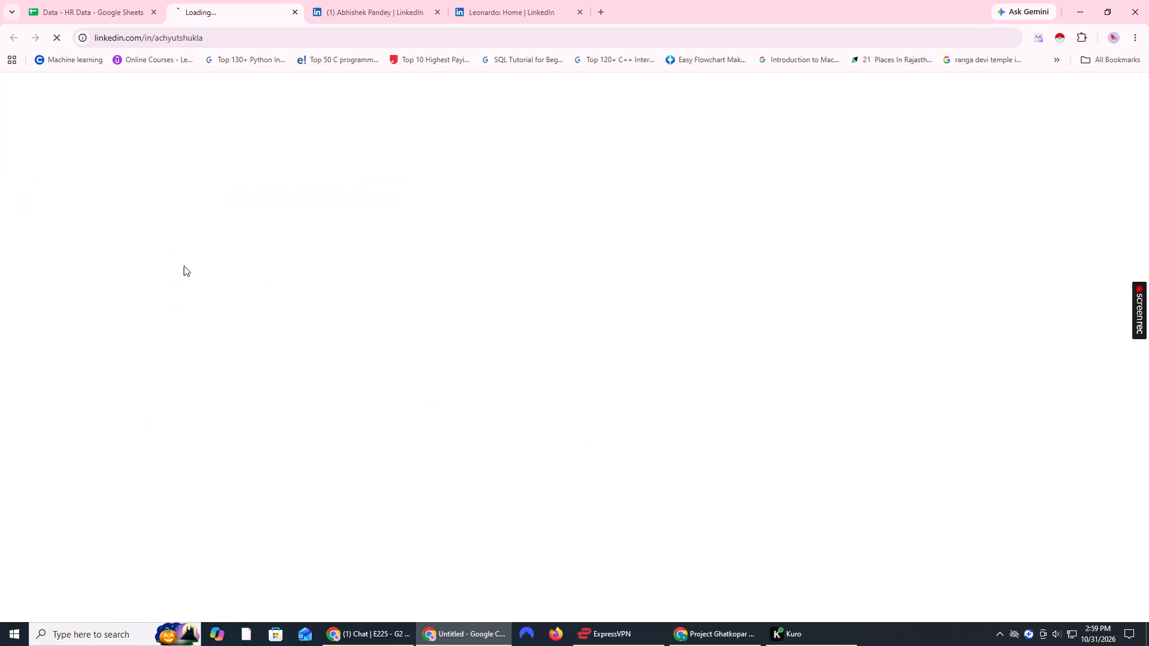
# Close the row 566 candidate's profile tab and the Leonardo company page tab.
pyautogui.click(437, 13)
pyautogui.click(437, 13)
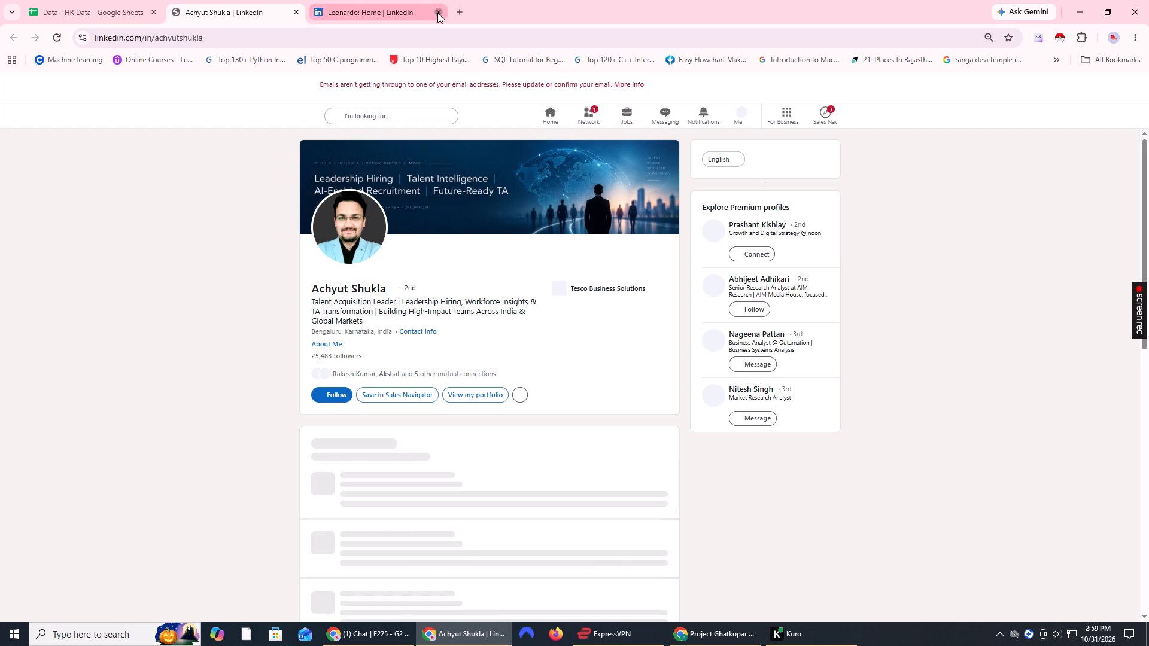
# Copy the person's name from the LinkedIn profile into the Candidate Name cell of row 567.
pyautogui.moveTo(298, 294); pyautogui.dragTo(325, 287)
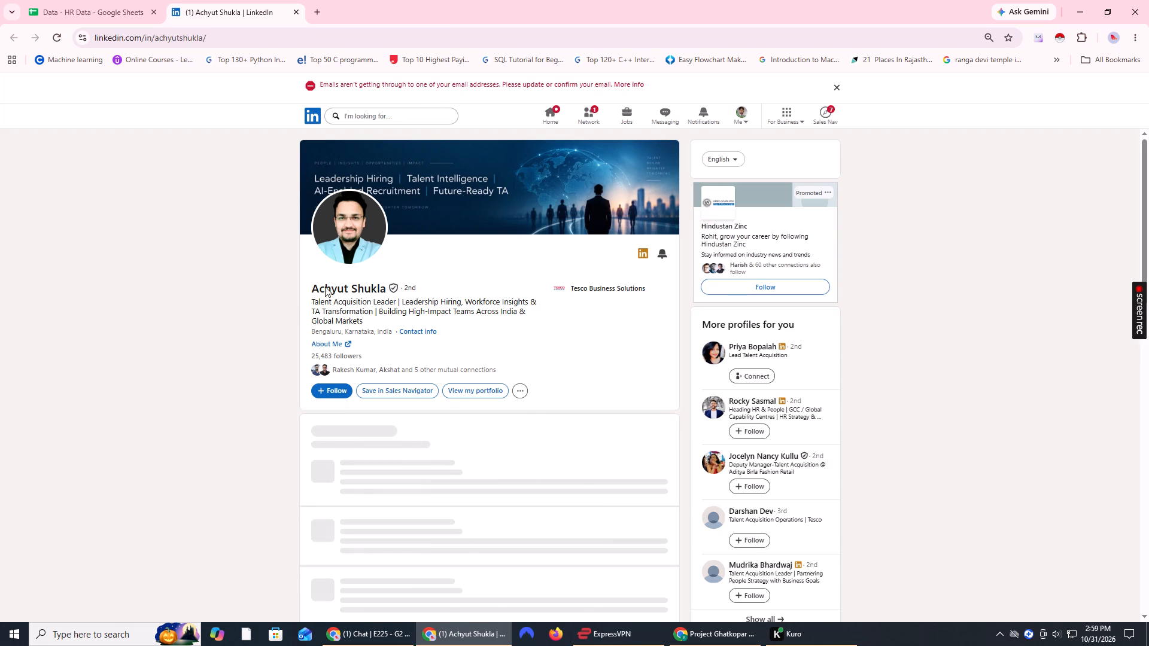
pyautogui.moveTo(325, 287); pyautogui.dragTo(384, 285)
pyautogui.hotkey('ctrl', 'c')
pyautogui.click(181, 282)
pyautogui.click(76, 0)
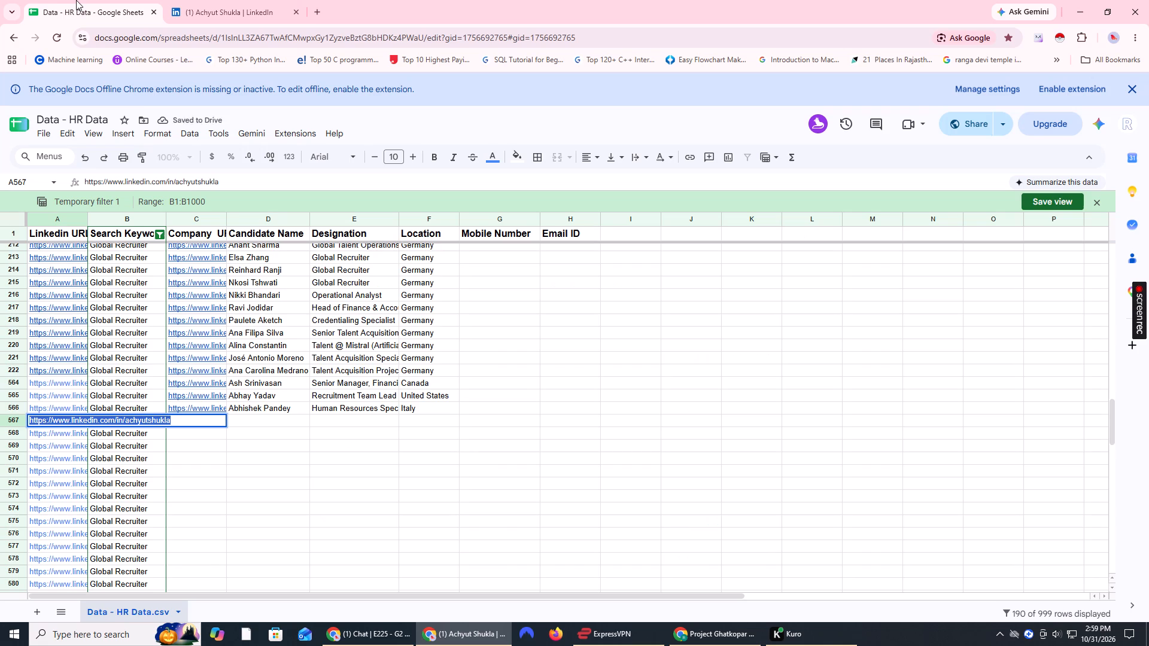
pyautogui.doubleClick(267, 422)
pyautogui.hotkey('ctrl', 'v')
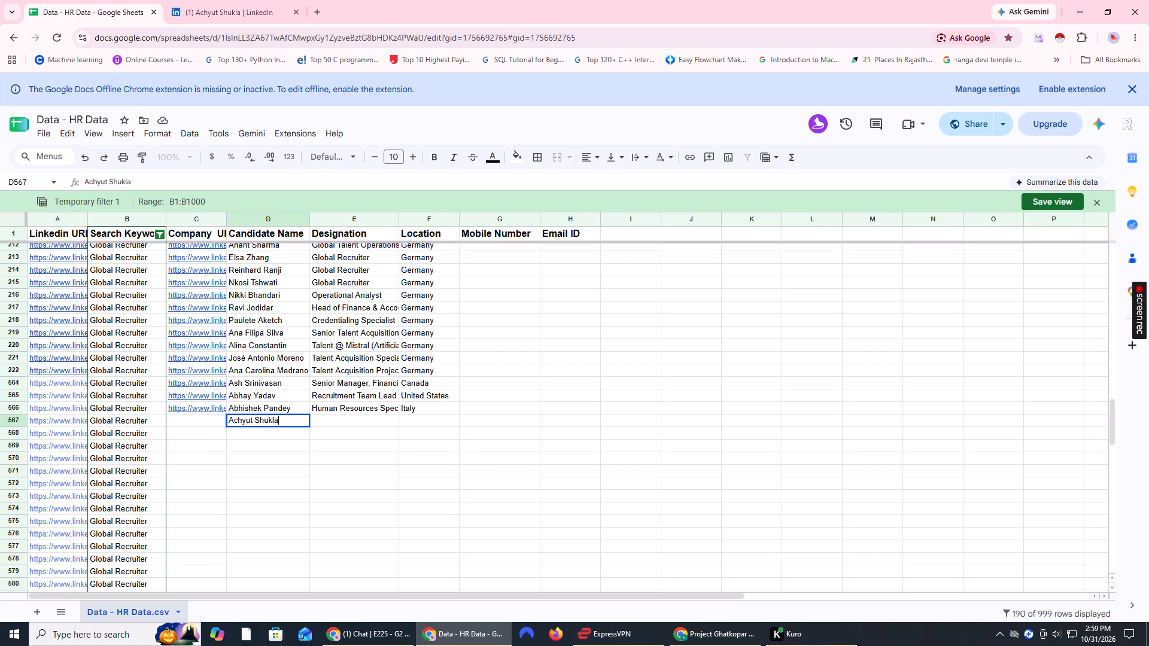
pyautogui.click(263, 454)
# Copy the country, India, from the LinkedIn profile into the Location cell of row 567.
pyautogui.click(268, 0)
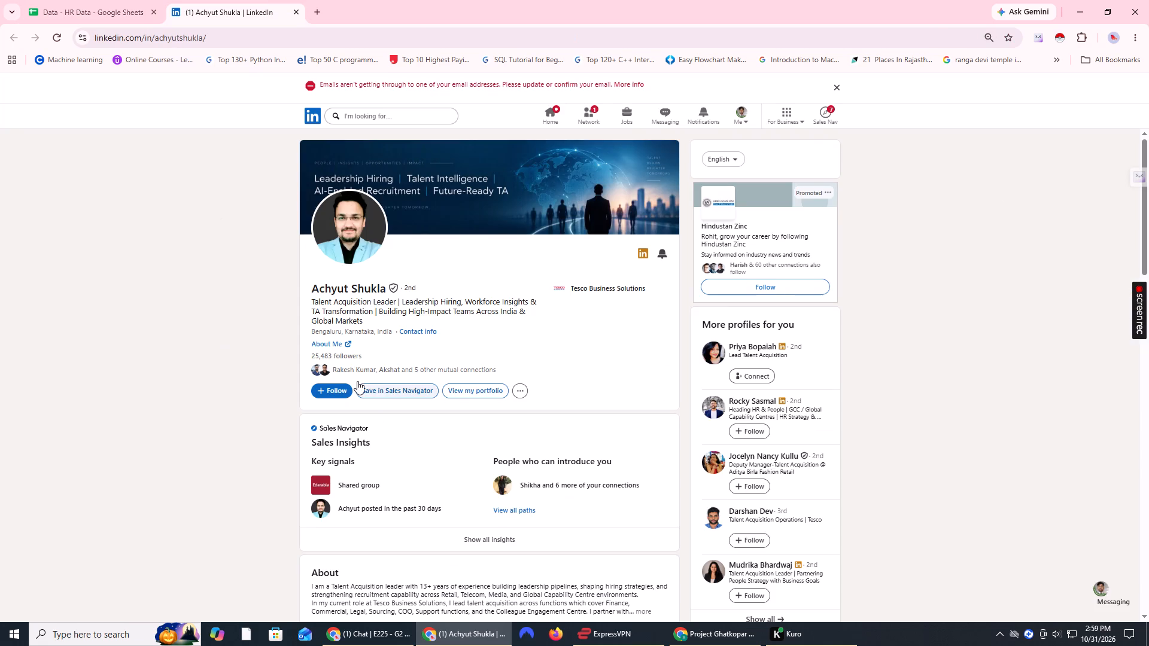
pyautogui.click(90, 0)
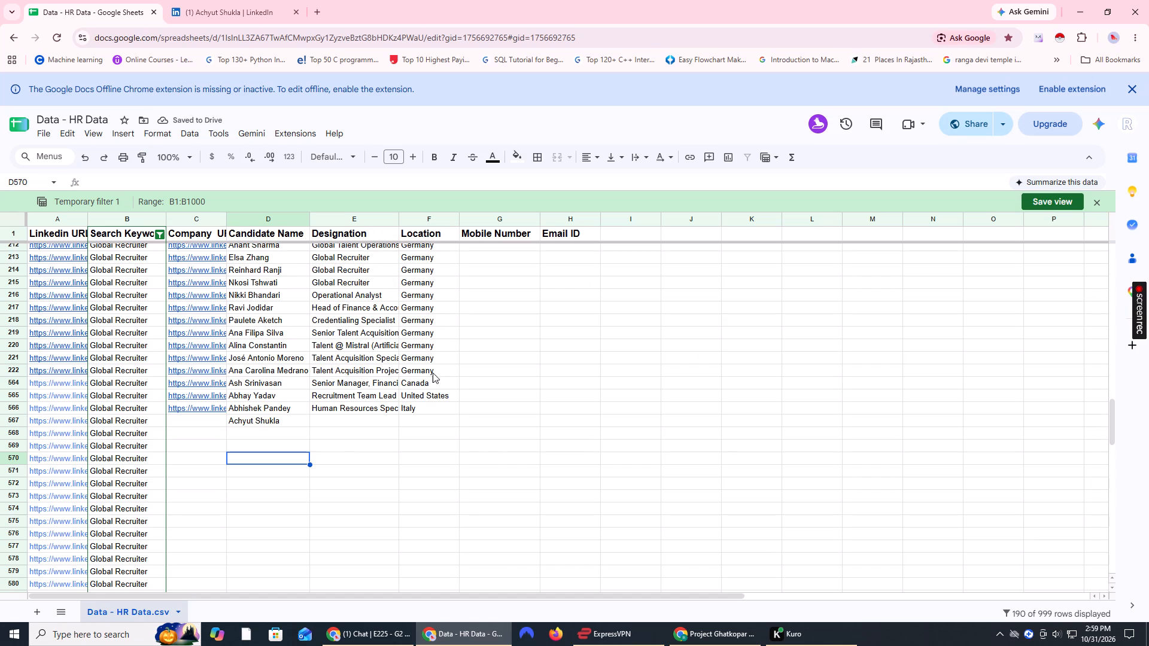
pyautogui.click(232, 0)
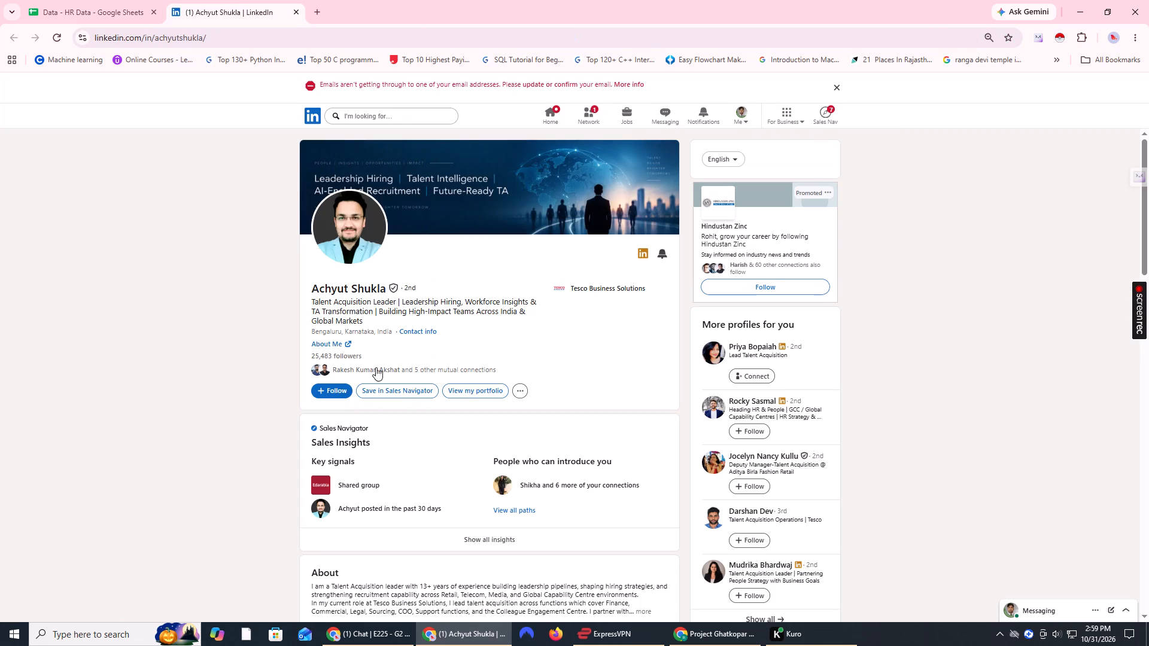
pyautogui.moveTo(394, 331); pyautogui.dragTo(376, 334)
pyautogui.hotkey('ctrl', 'c')
pyautogui.click(83, 0)
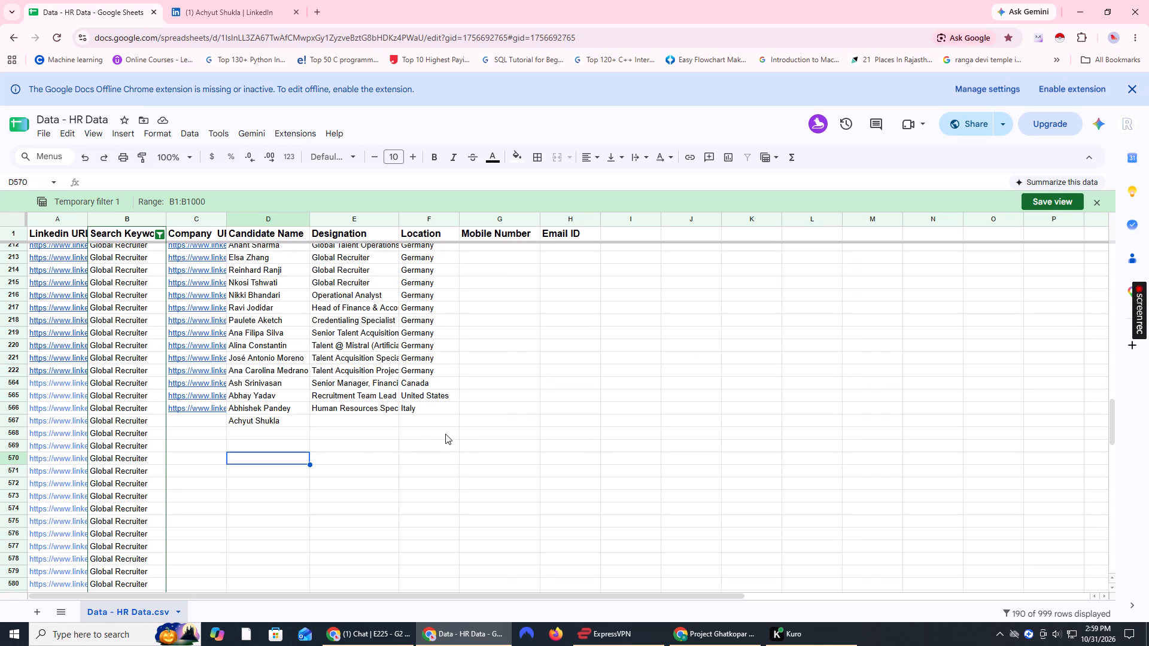
pyautogui.doubleClick(407, 422)
pyautogui.hotkey('ctrl', 'v')
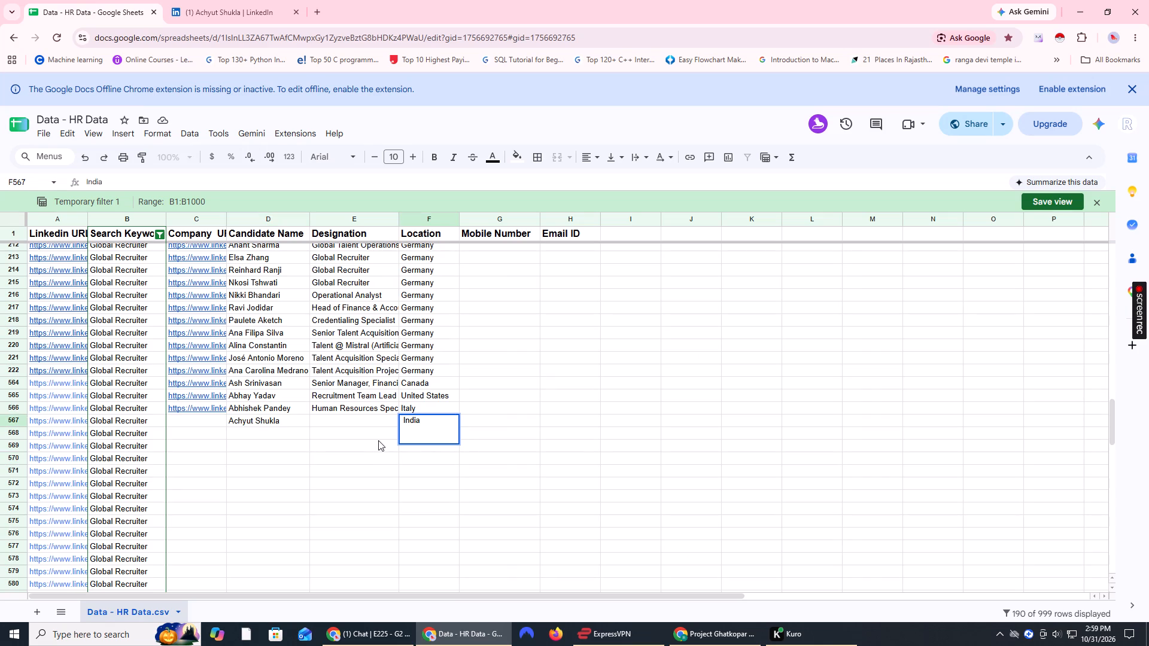
pyautogui.press('BackSpace')
pyautogui.press('BackSpace')
pyautogui.press('BackSpace')
pyautogui.press('a')
pyautogui.press('Return')
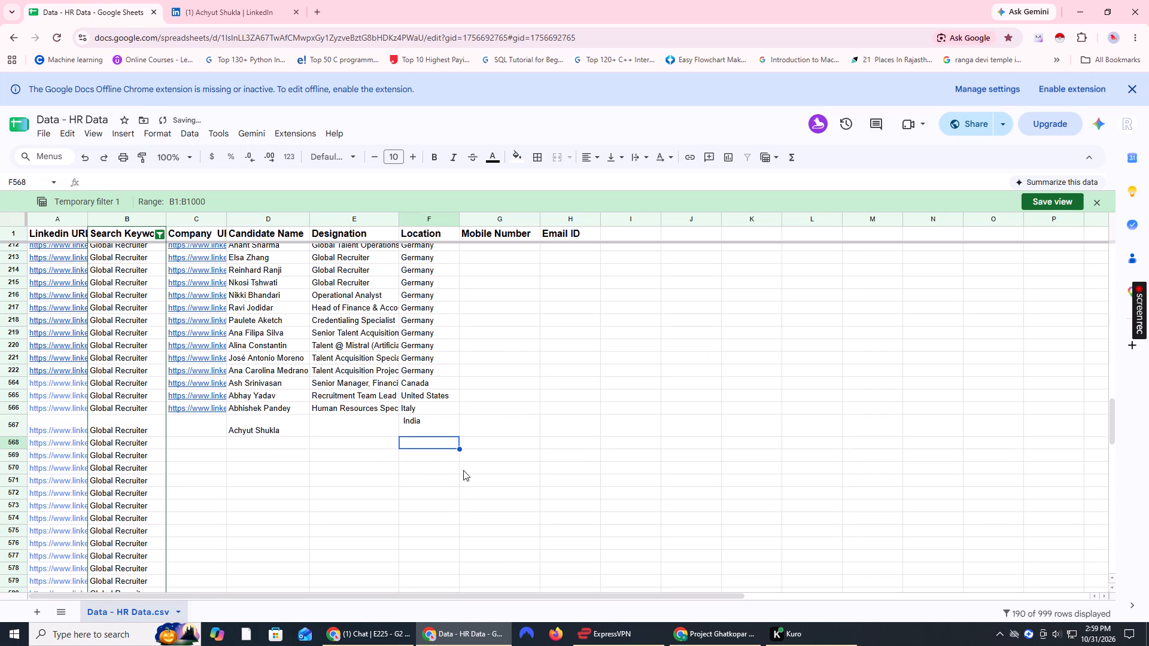
# Remove the trailing line break after India in the Location cell of row 567.
pyautogui.doubleClick(427, 419)
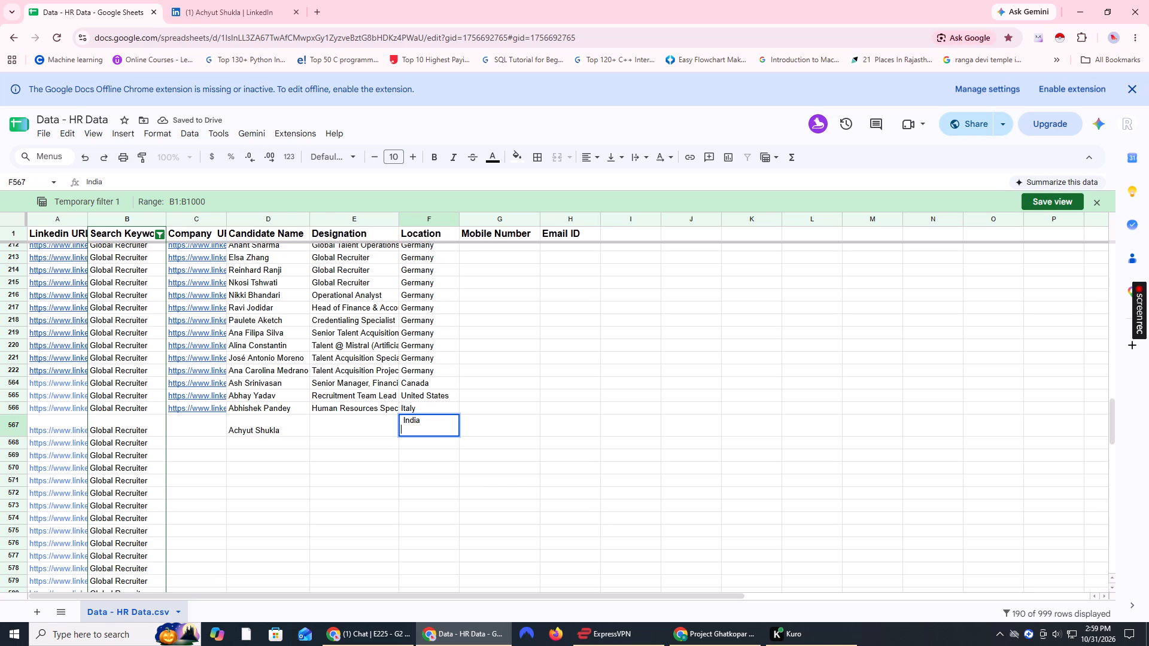
pyautogui.press('BackSpace')
pyautogui.press('Return')
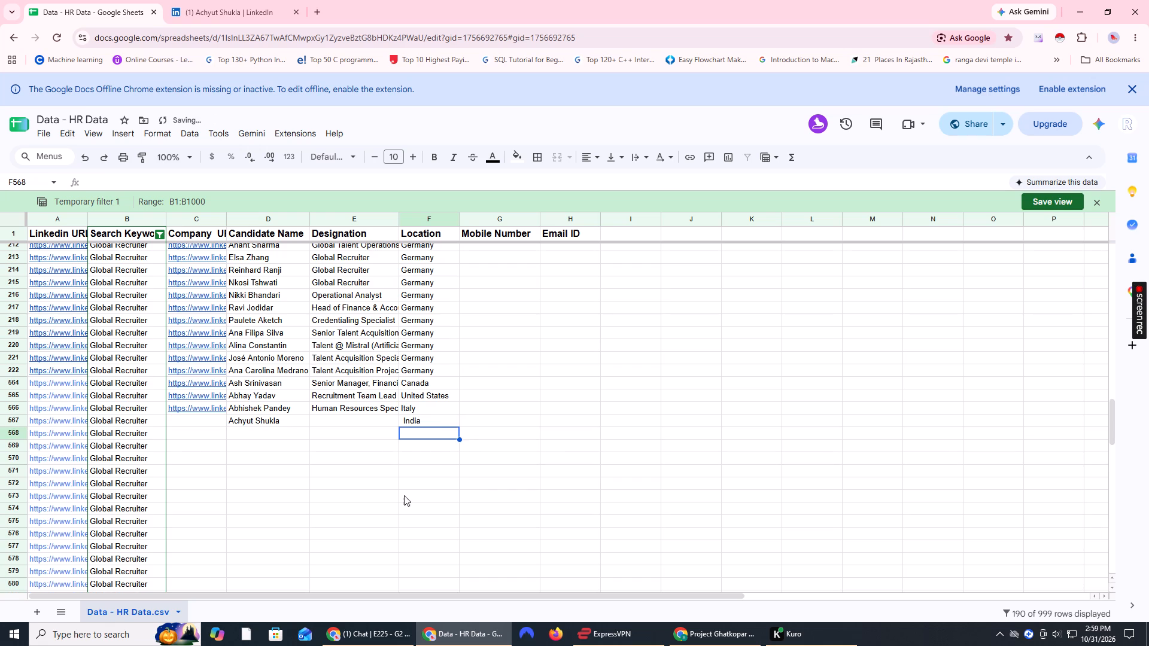
# Open the About Me link from the row 567 LinkedIn profile and view the about.me page.
pyautogui.click(226, 0)
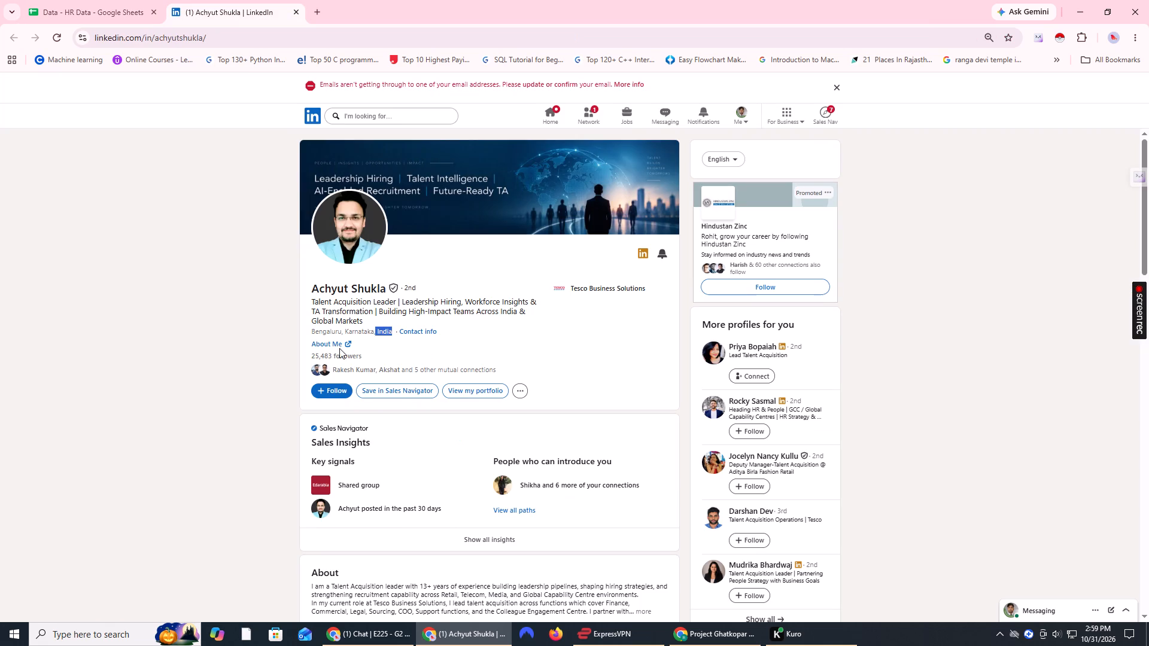
pyautogui.keyDown('ctrl'); pyautogui.click(339, 345); pyautogui.keyUp('ctrl')
pyautogui.click(81, 0)
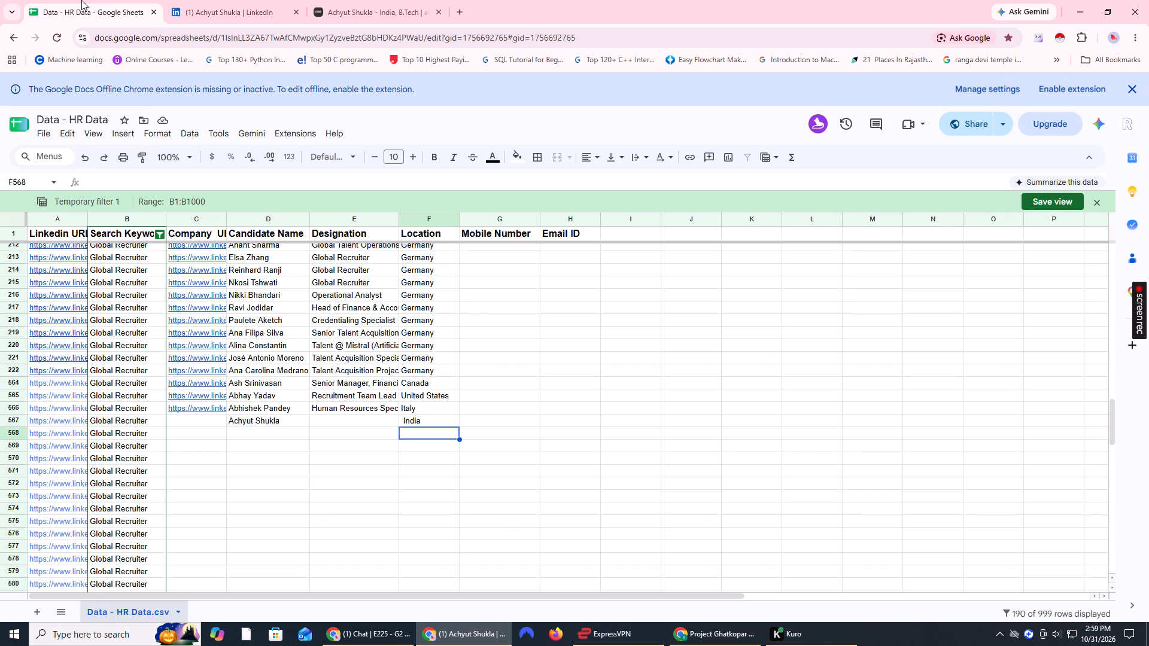
pyautogui.click(361, 0)
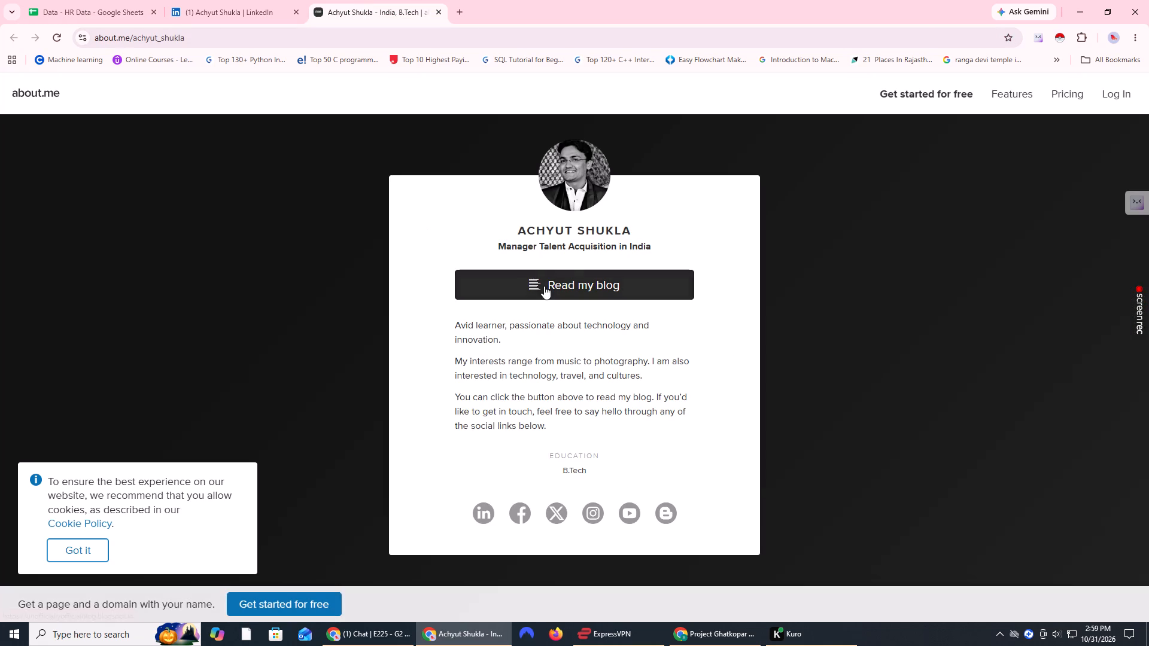
# Dismiss the cookie notice on the about.me page, look over its content and close the page.
pyautogui.click(80, 551)
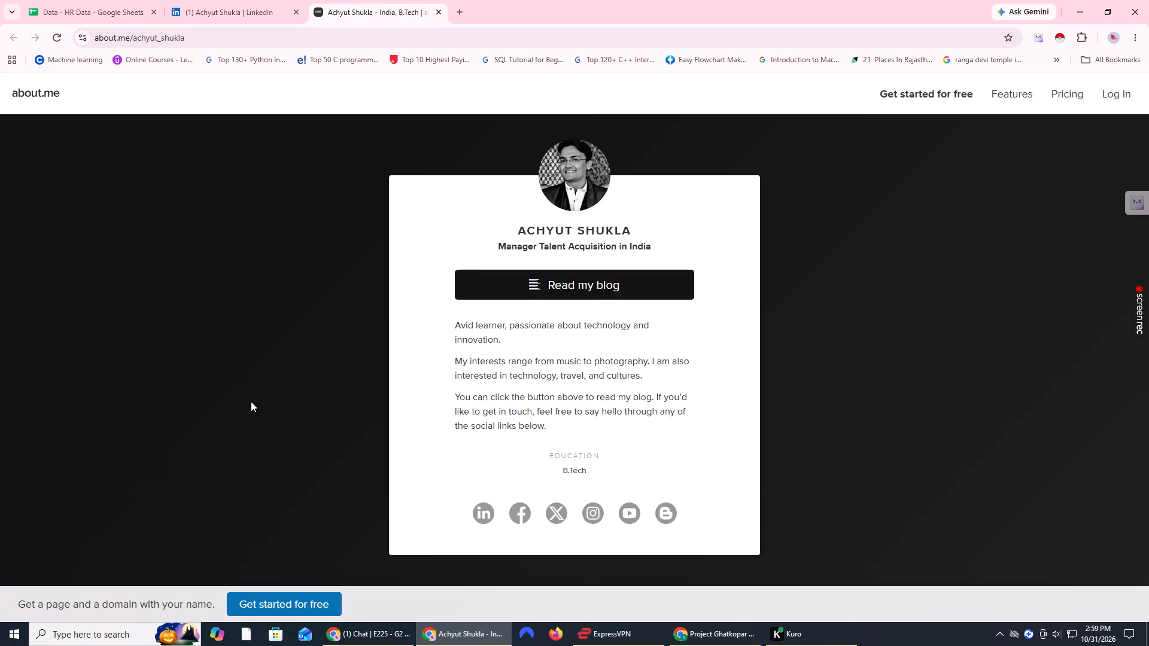
pyautogui.scroll(-4, 531, 341)
pyautogui.scroll(-5, 604, 388)
pyautogui.click(437, 15)
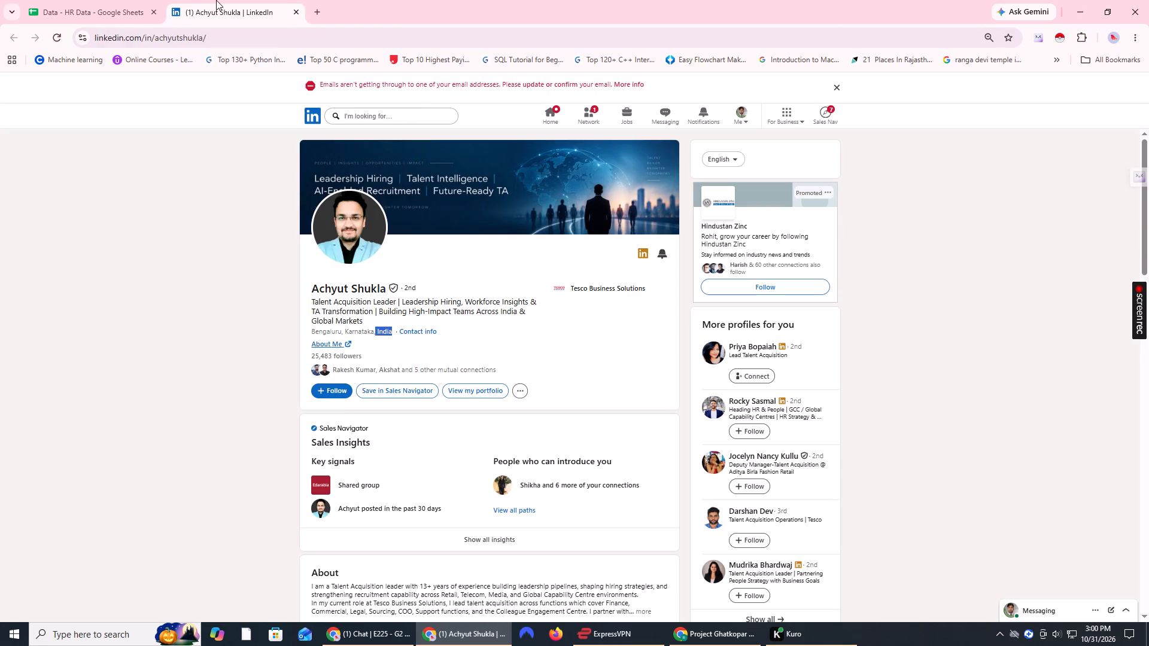
# Copy the current job title, Talent Acquisition Manager, from the LinkedIn profile's Experience section into the Designation cell of row 567.
pyautogui.scroll(-8, 422, 354)
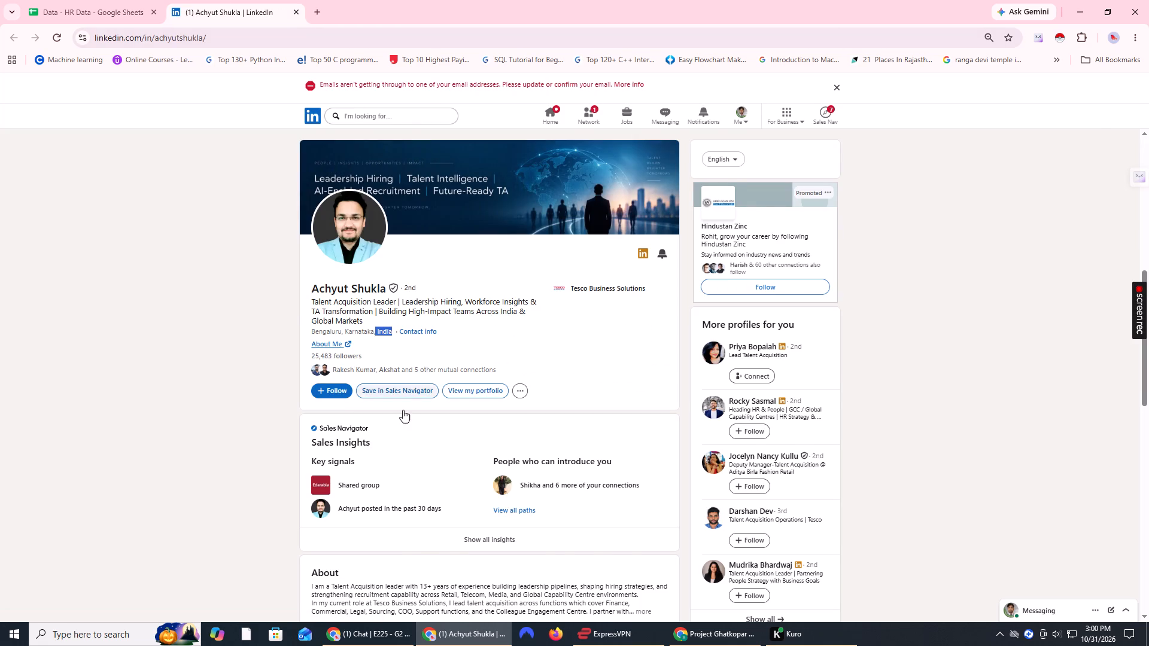
pyautogui.scroll(-10, 372, 398)
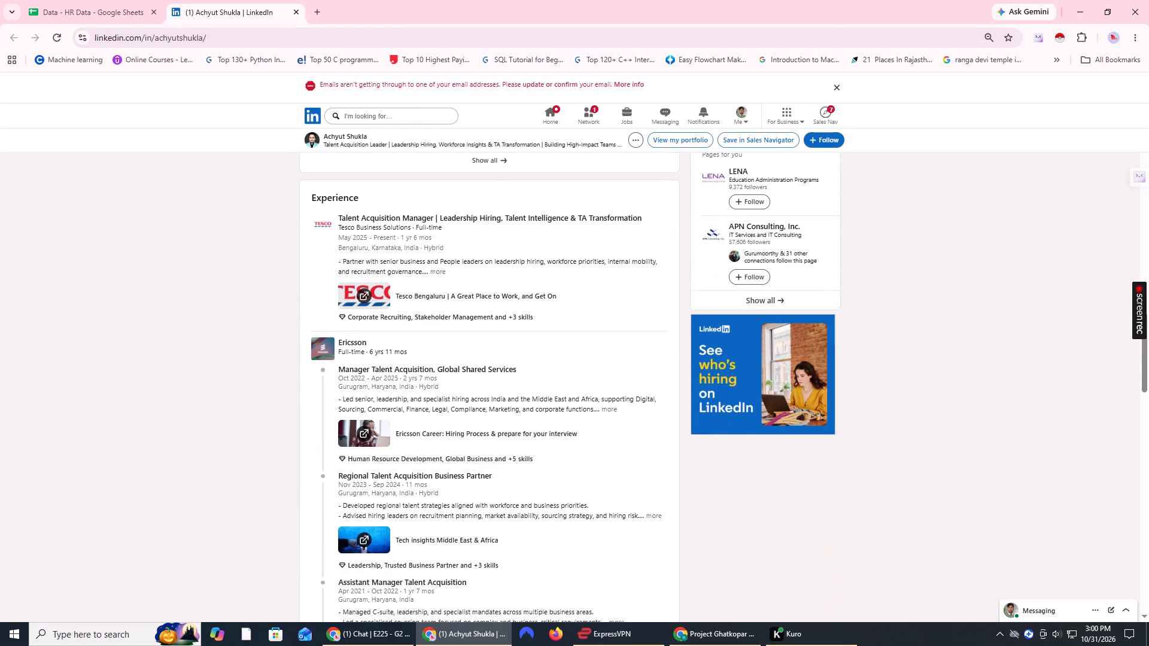
pyautogui.scroll(1, 388, 400)
pyautogui.moveTo(335, 274); pyautogui.dragTo(435, 277)
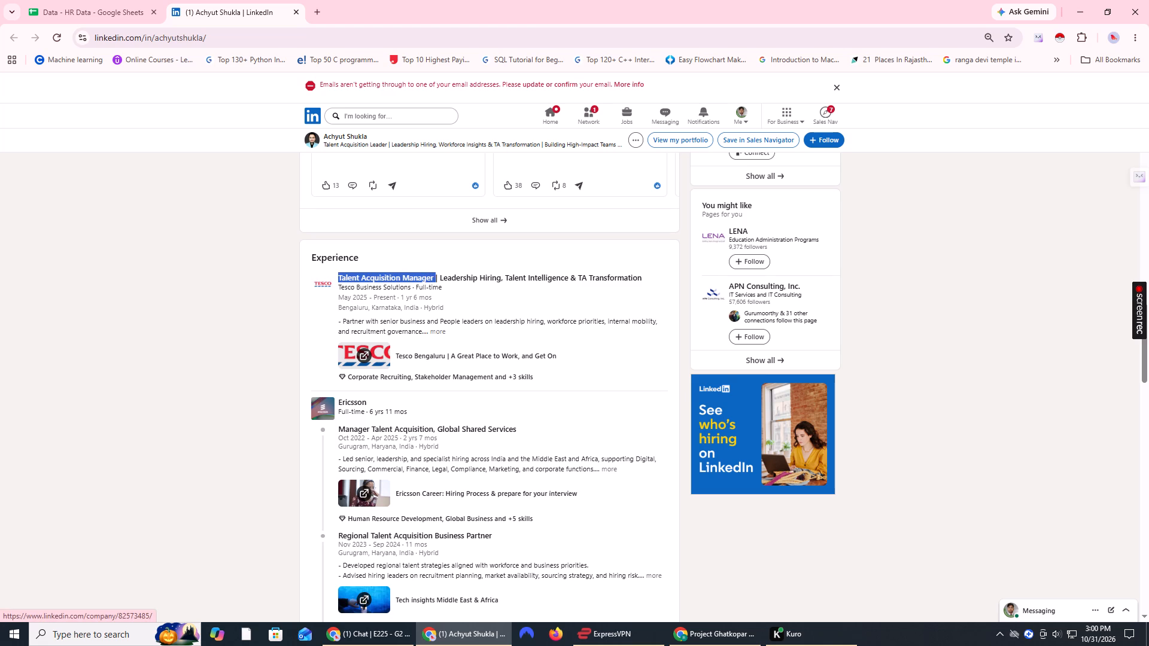
pyautogui.moveTo(435, 277); pyautogui.dragTo(436, 277)
pyautogui.hotkey('ctrl', 'c')
pyautogui.click(131, 0)
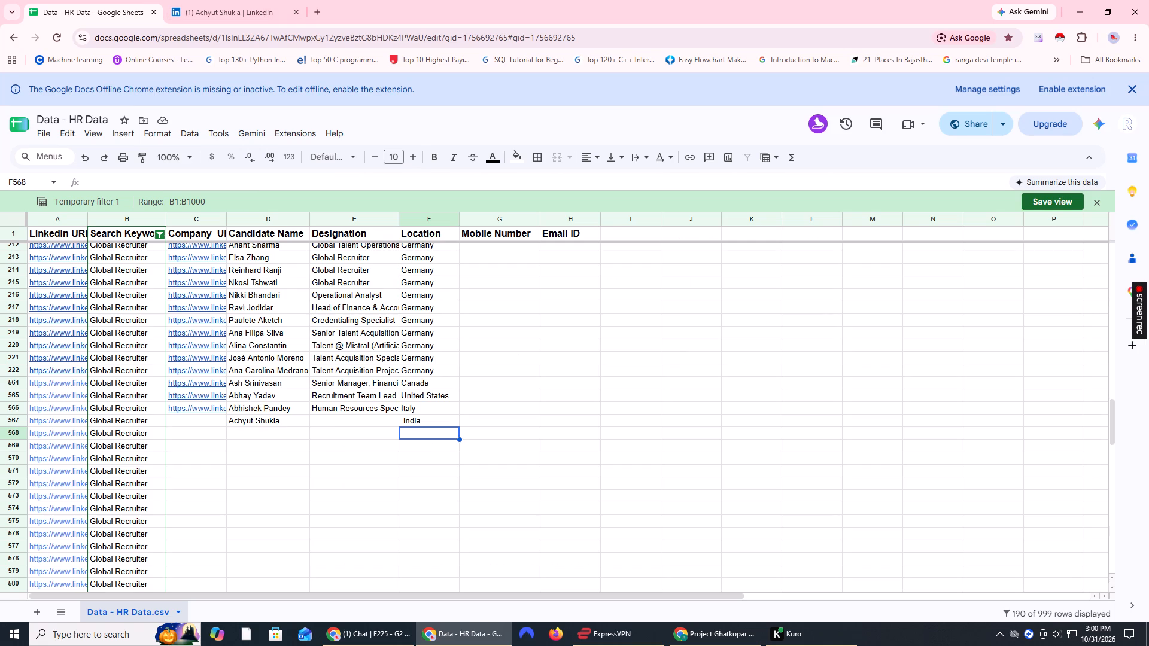
pyautogui.doubleClick(331, 419)
pyautogui.hotkey('ctrl', 'v')
pyautogui.press('Return')
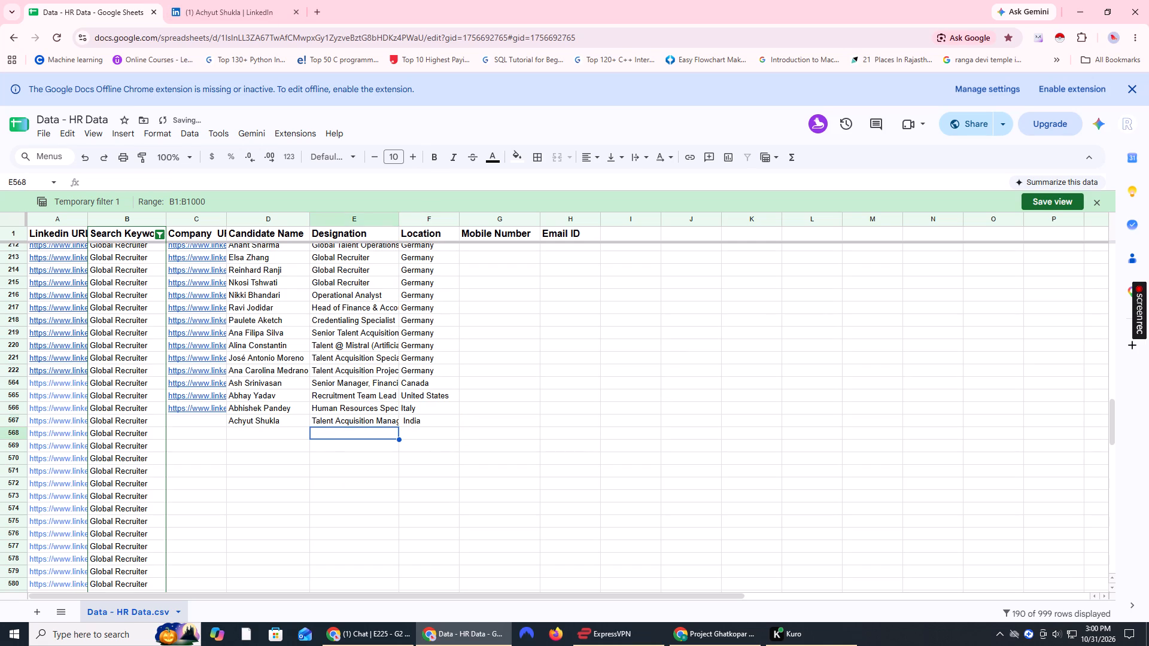
pyautogui.click(337, 468)
# Open the Tesco Business Solutions company page from the profile's Experience section and copy its URL into the Company URL cell of row 567.
pyautogui.click(241, 0)
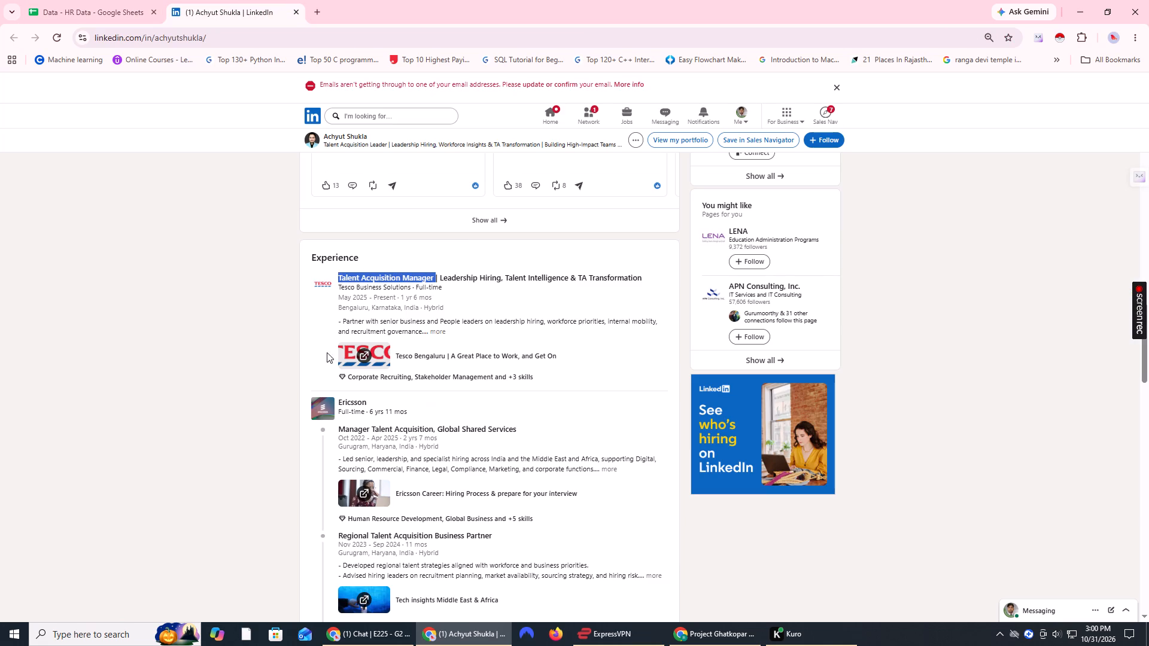
pyautogui.keyDown('ctrl'); pyautogui.click(317, 279); pyautogui.keyUp('ctrl')
pyautogui.click(367, 0)
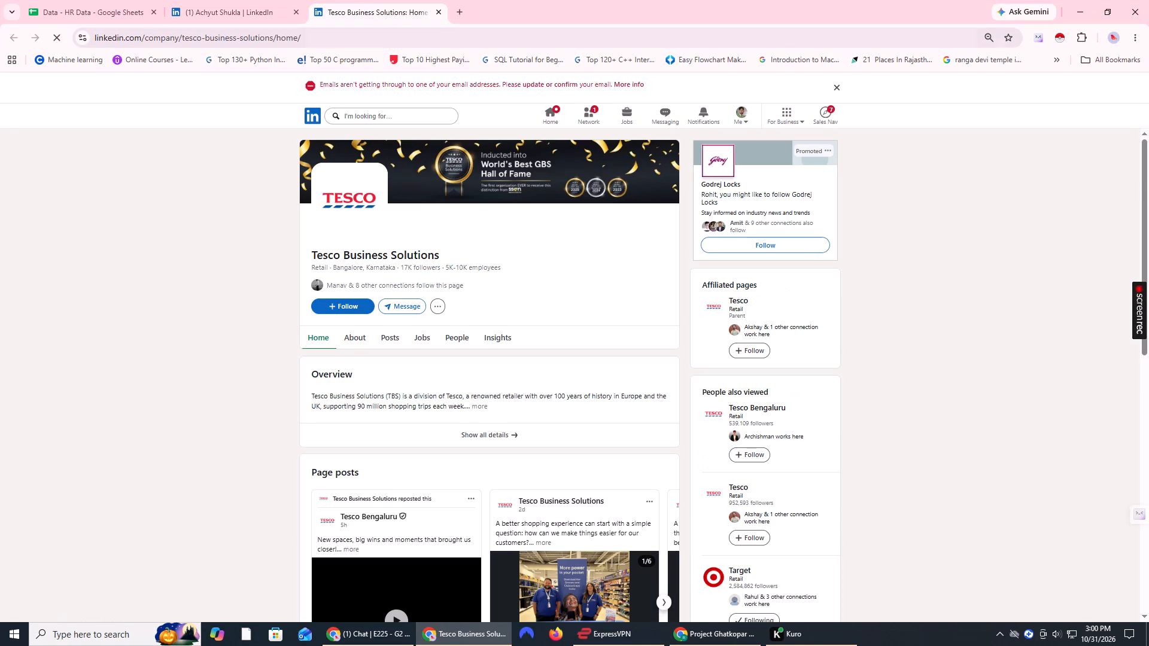
pyautogui.click(332, 36)
pyautogui.hotkey('ctrl', 'c')
pyautogui.click(77, 0)
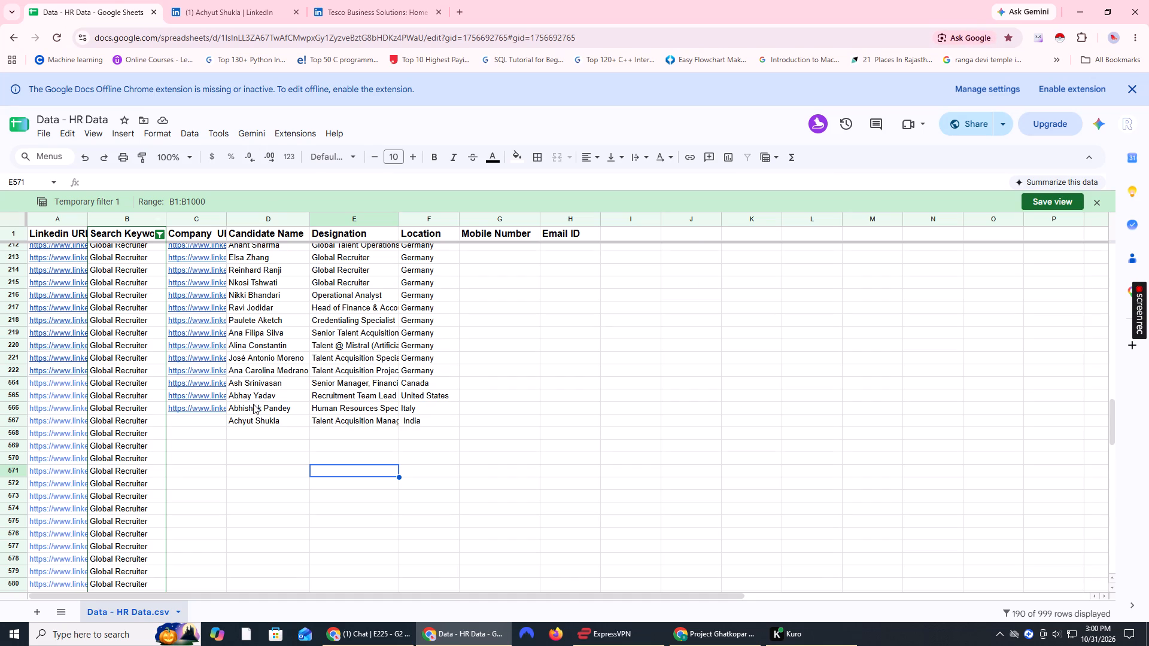
pyautogui.doubleClick(196, 422)
pyautogui.hotkey('ctrl', 'v')
pyautogui.press('Return')
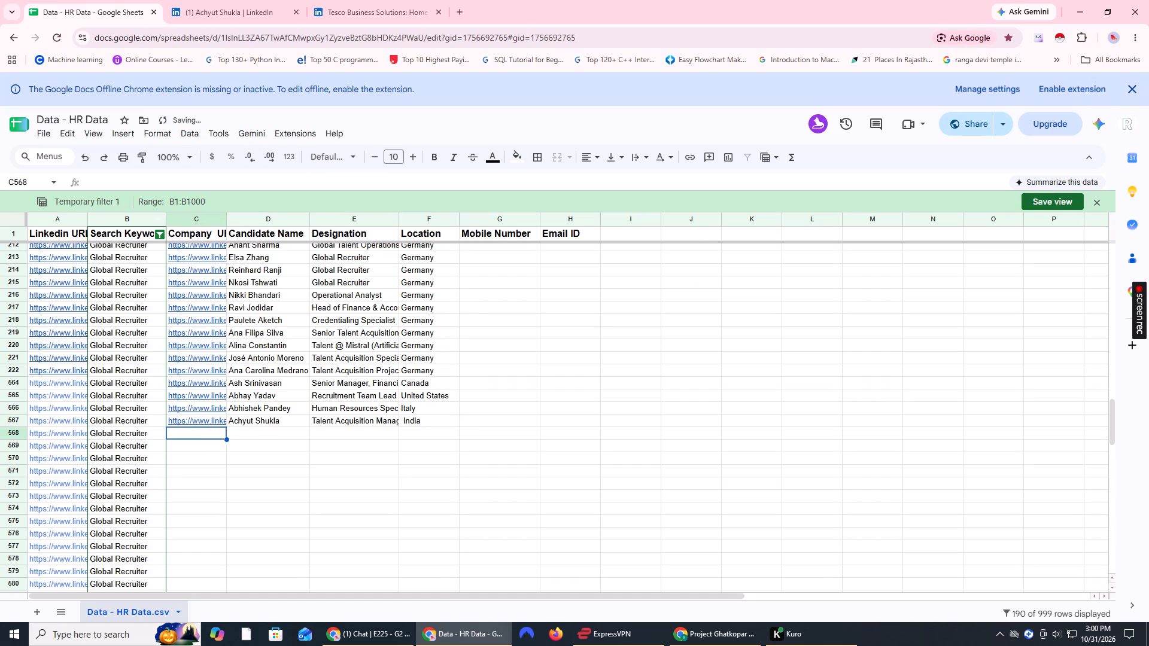
pyautogui.click(216, 495)
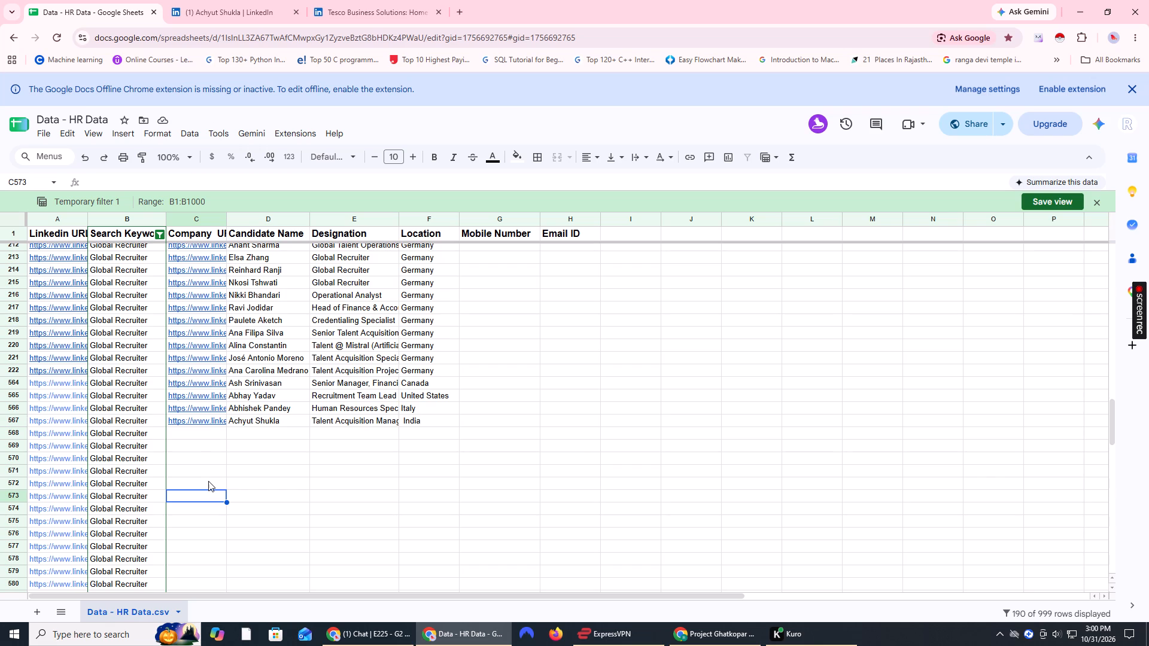
pyautogui.click(287, 474)
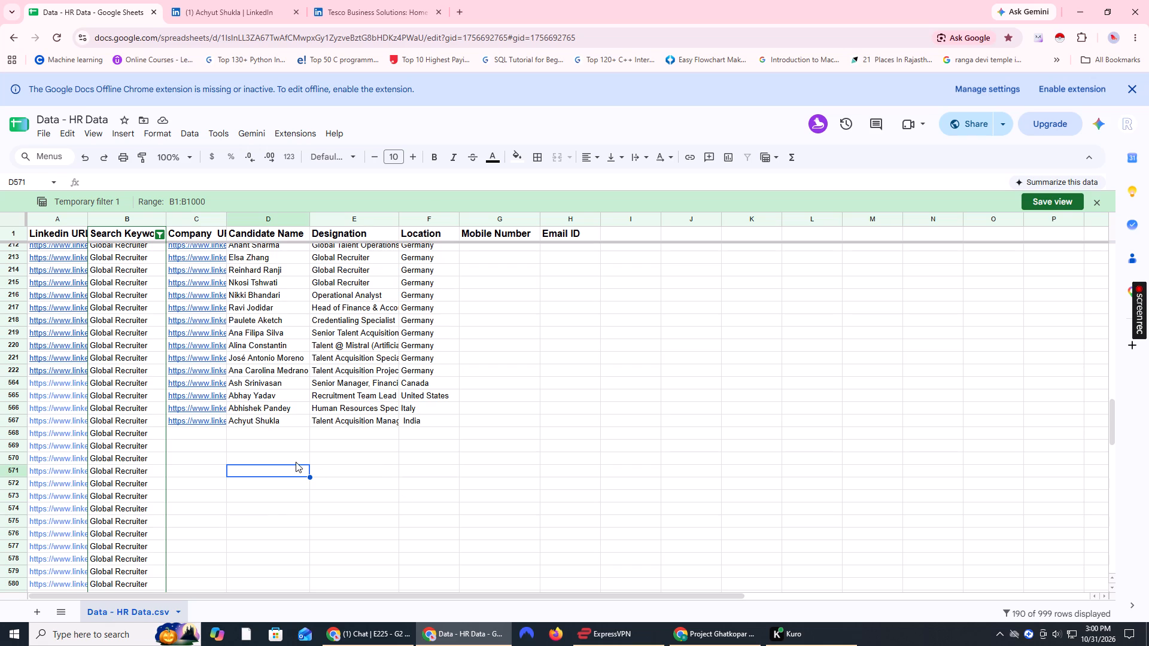
# Open the LinkedIn profile linked in row 568 and close the Tesco Business Solutions page.
pyautogui.doubleClick(76, 431)
pyautogui.tripleClick(76, 431)
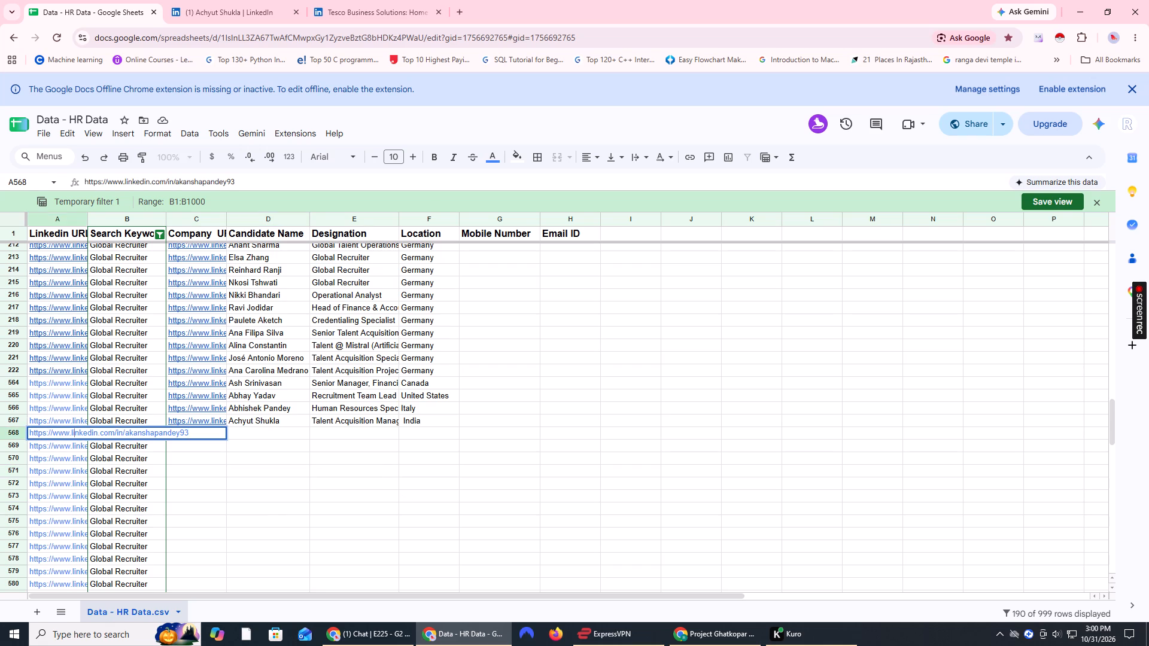
pyautogui.rightClick(76, 431)
pyautogui.click(184, 231)
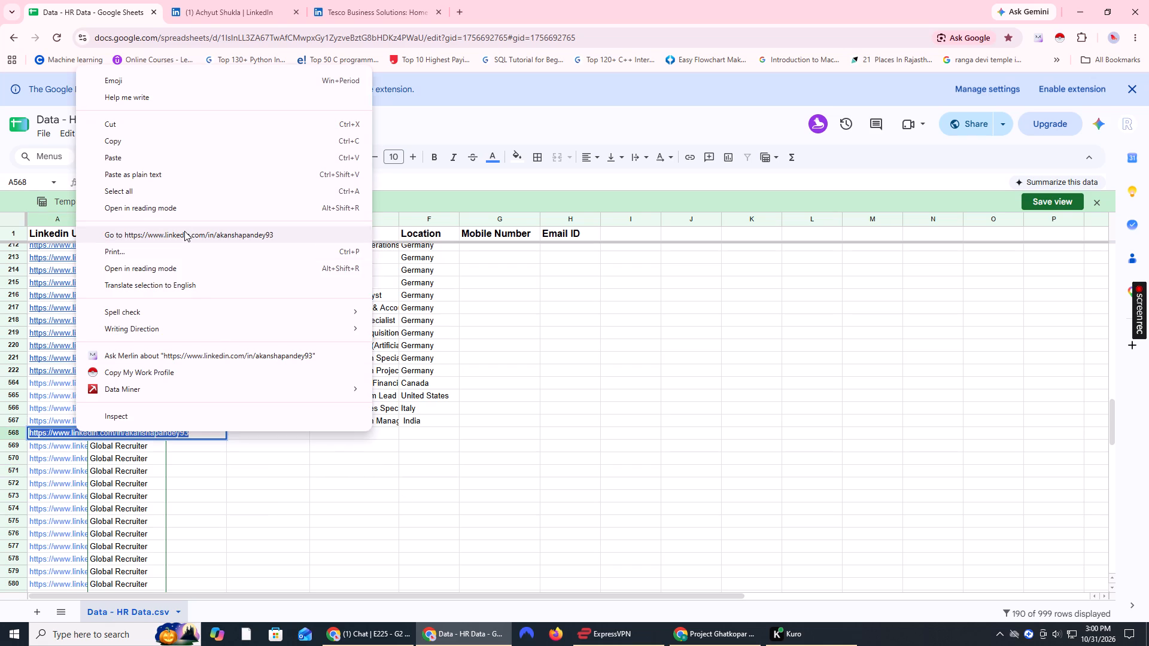
pyautogui.click(437, 11)
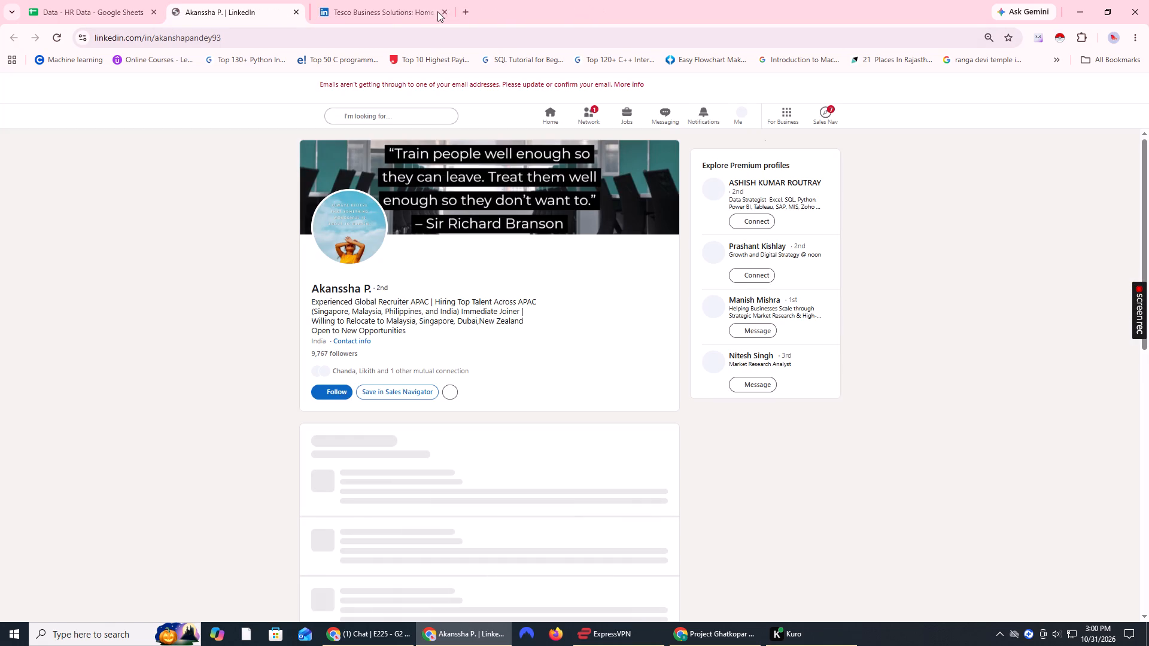
pyautogui.click(437, 11)
# Copy the person's name from the LinkedIn profile into the Candidate Name cell of row 568.
pyautogui.moveTo(305, 292); pyautogui.dragTo(369, 285)
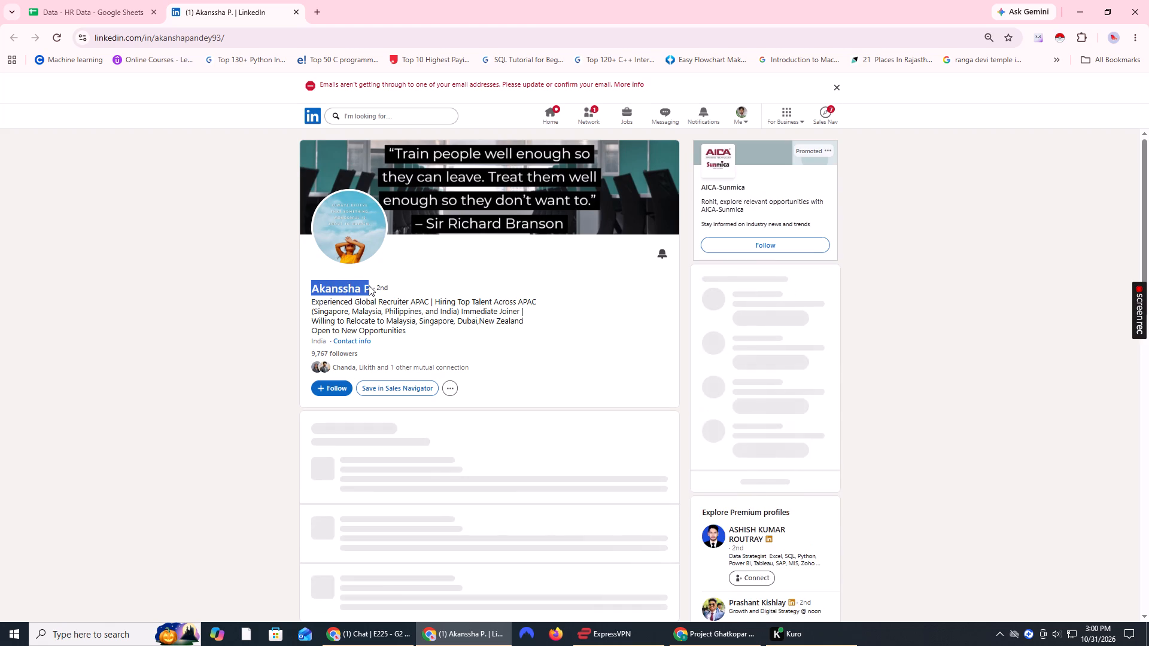
pyautogui.moveTo(369, 285); pyautogui.dragTo(369, 285)
pyautogui.hotkey('ctrl', 'c')
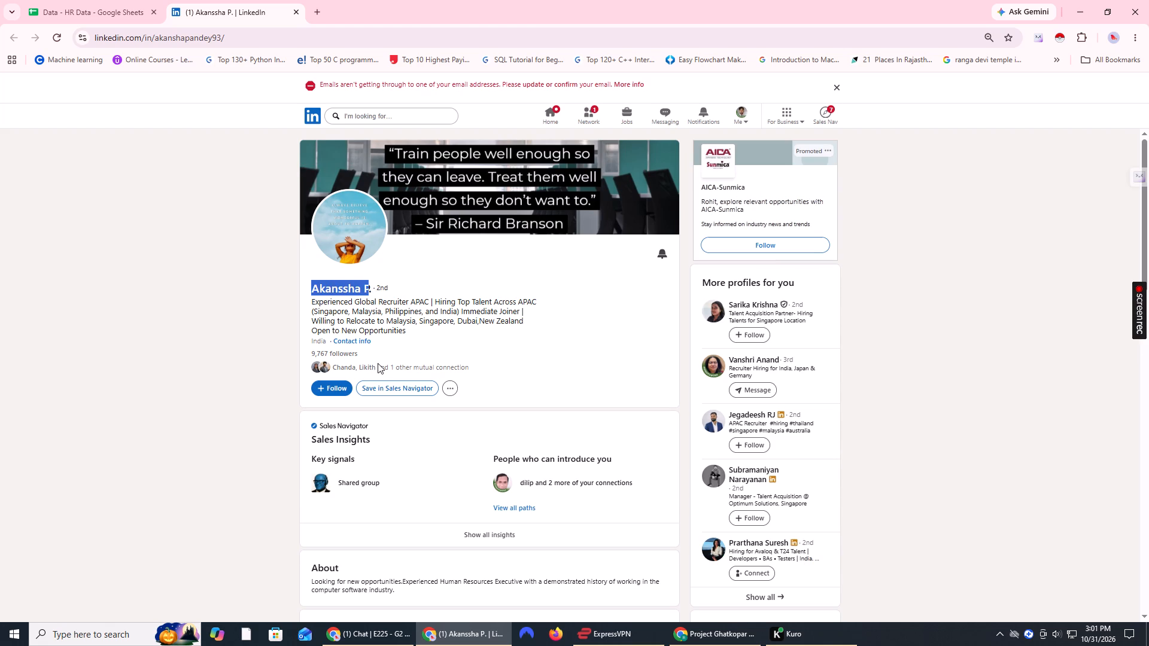
pyautogui.click(79, 0)
pyautogui.doubleClick(250, 430)
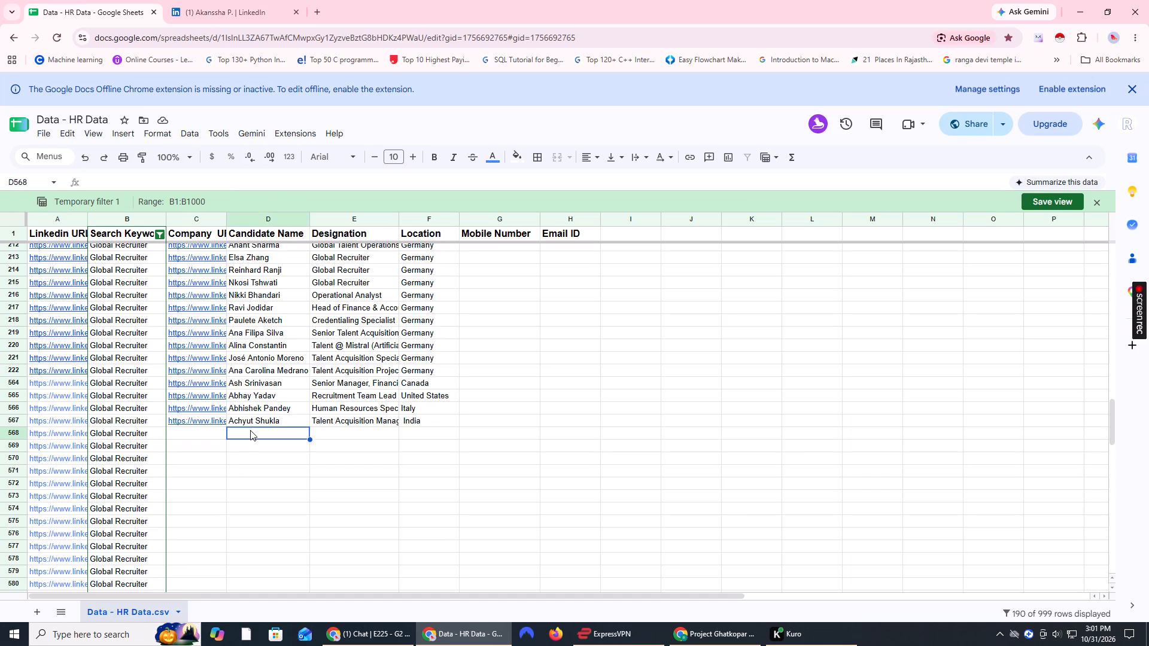
pyautogui.hotkey('ctrl', 'v')
pyautogui.press('Return')
# Copy the country, India, from the LinkedIn profile into the Location cell of row 568.
pyautogui.click(215, 0)
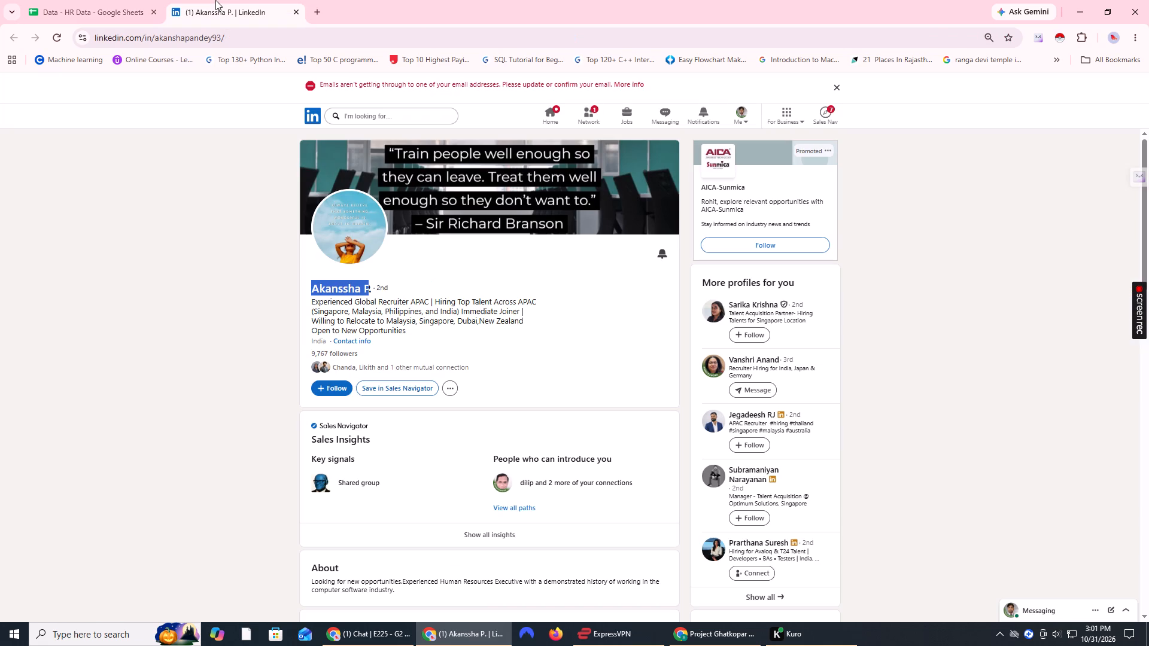
pyautogui.moveTo(327, 342); pyautogui.dragTo(307, 342)
pyautogui.hotkey('ctrl', 'c')
pyautogui.click(97, 0)
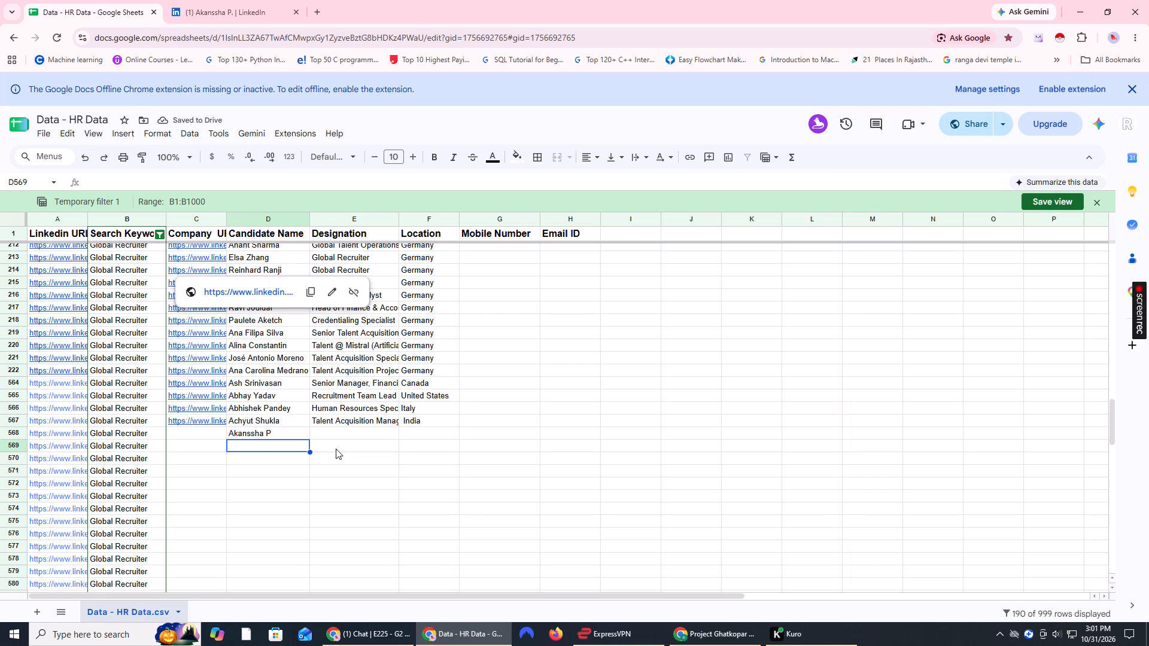
pyautogui.doubleClick(409, 432)
pyautogui.hotkey('ctrl', 'v')
pyautogui.press('Return')
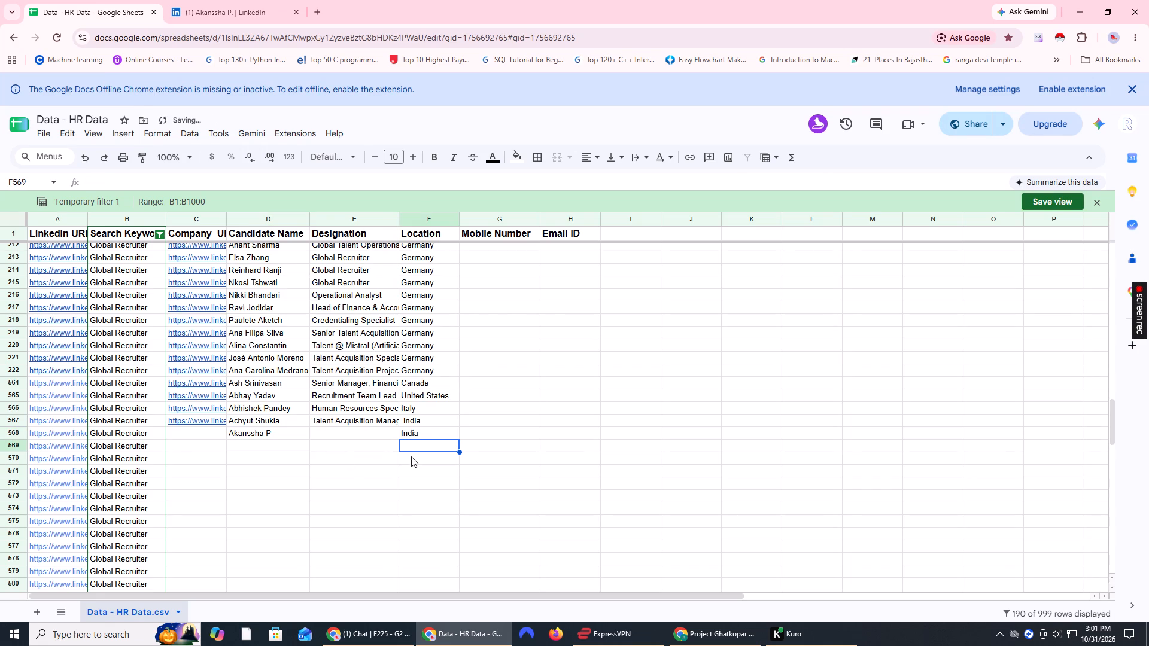
# Open the NeoSOFT company page from the Experience section of the row 568 LinkedIn profile.
pyautogui.click(203, 0)
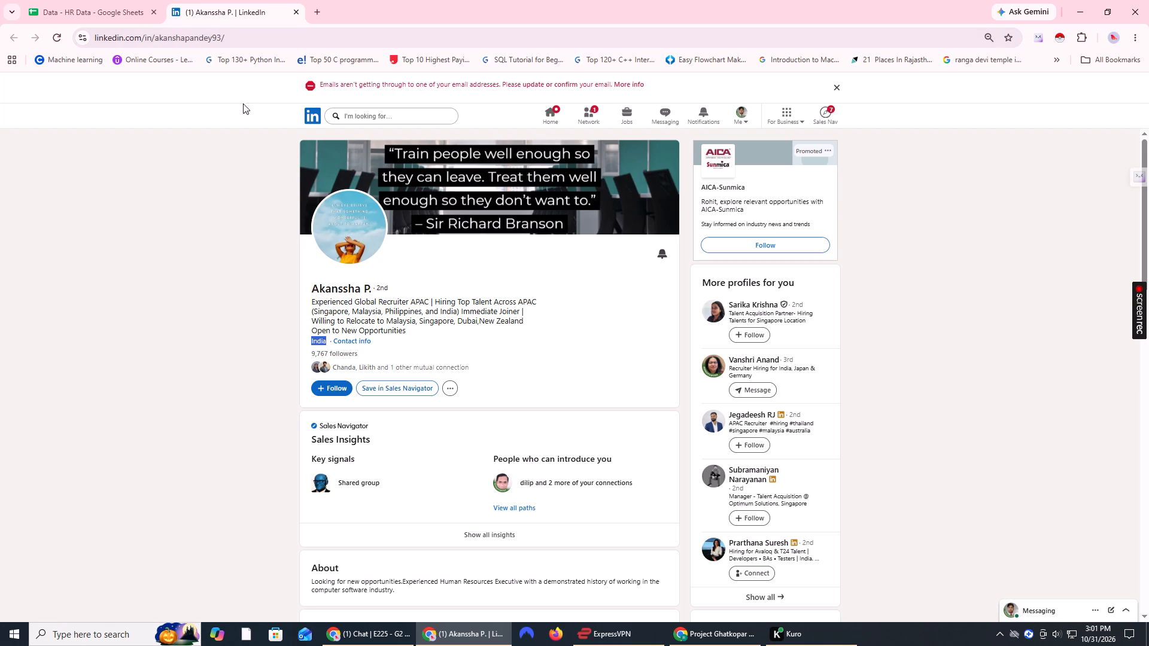
pyautogui.scroll(-9, 289, 306)
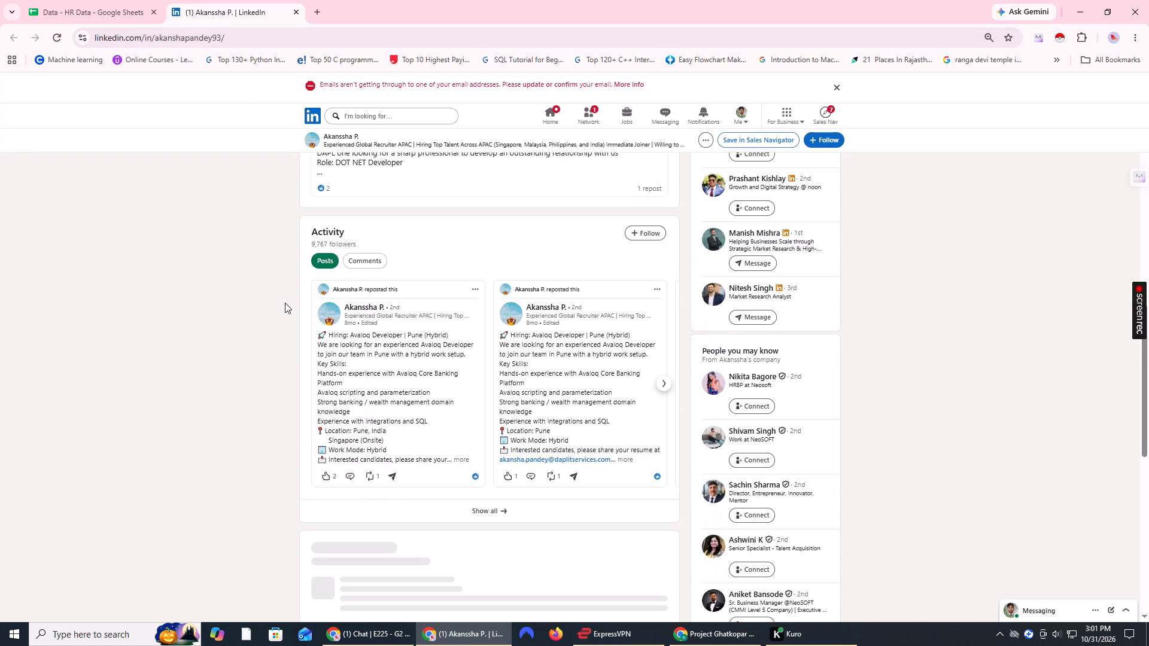
pyautogui.scroll(-6, 372, 336)
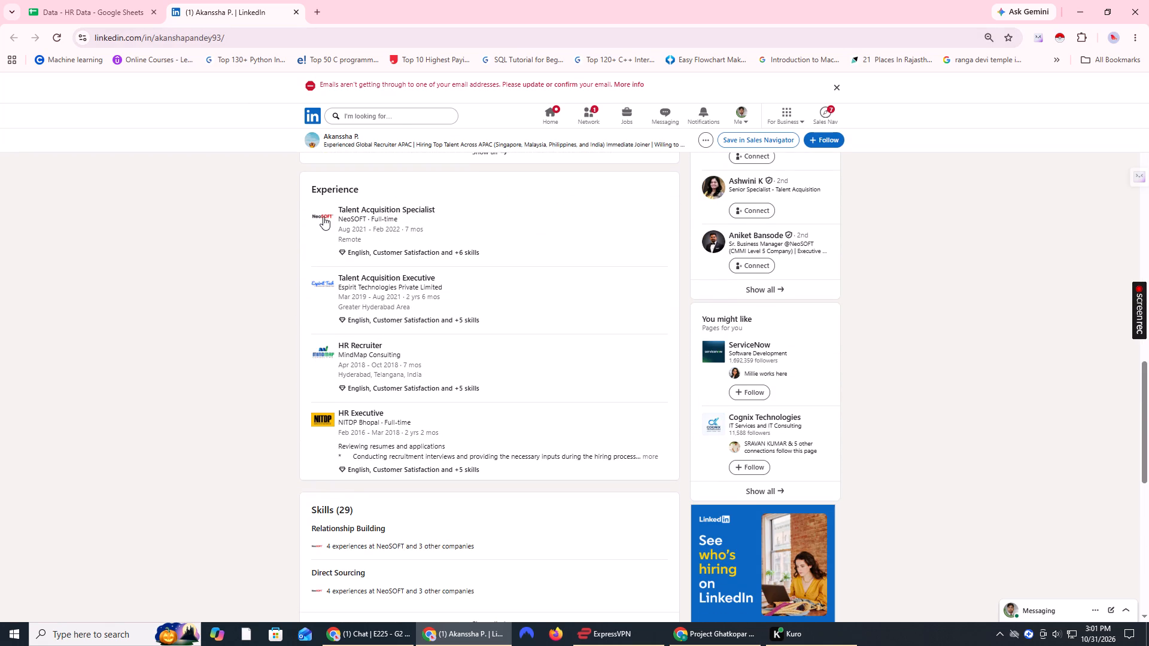
pyautogui.keyDown('ctrl'); pyautogui.click(323, 217); pyautogui.keyUp('ctrl')
# Copy the job title Talent Acquisition Specialist from the profile's Experience section into the Designation cell of row 568.
pyautogui.moveTo(333, 206); pyautogui.dragTo(379, 210)
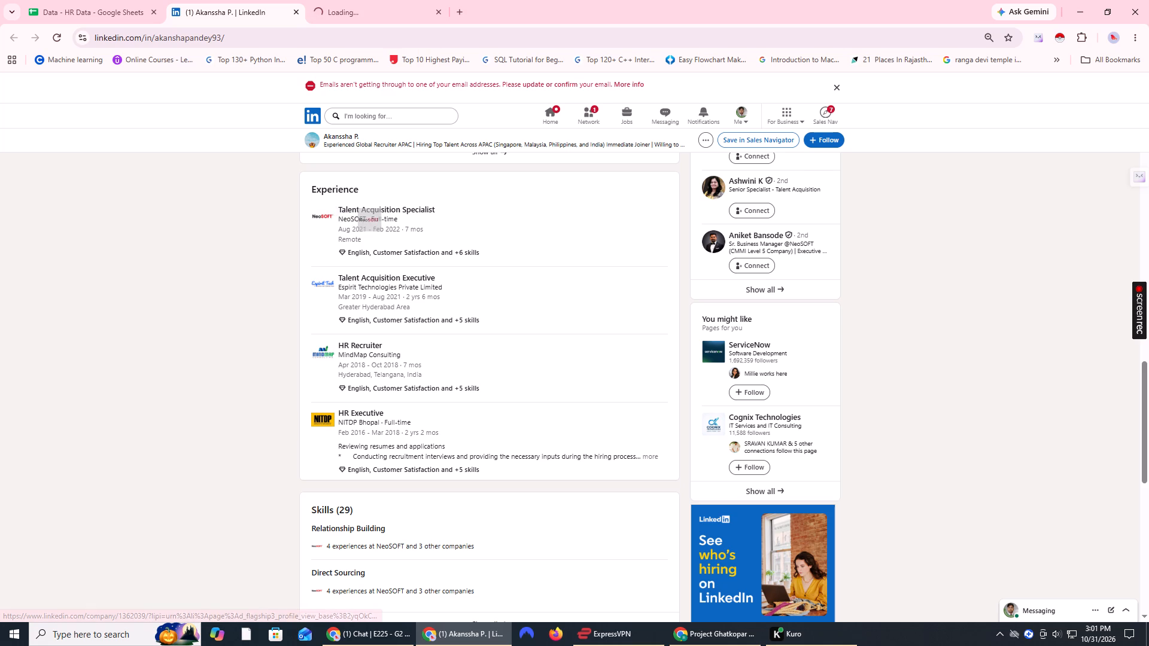
pyautogui.moveTo(379, 210); pyautogui.dragTo(380, 209)
pyautogui.moveTo(335, 207); pyautogui.dragTo(378, 208)
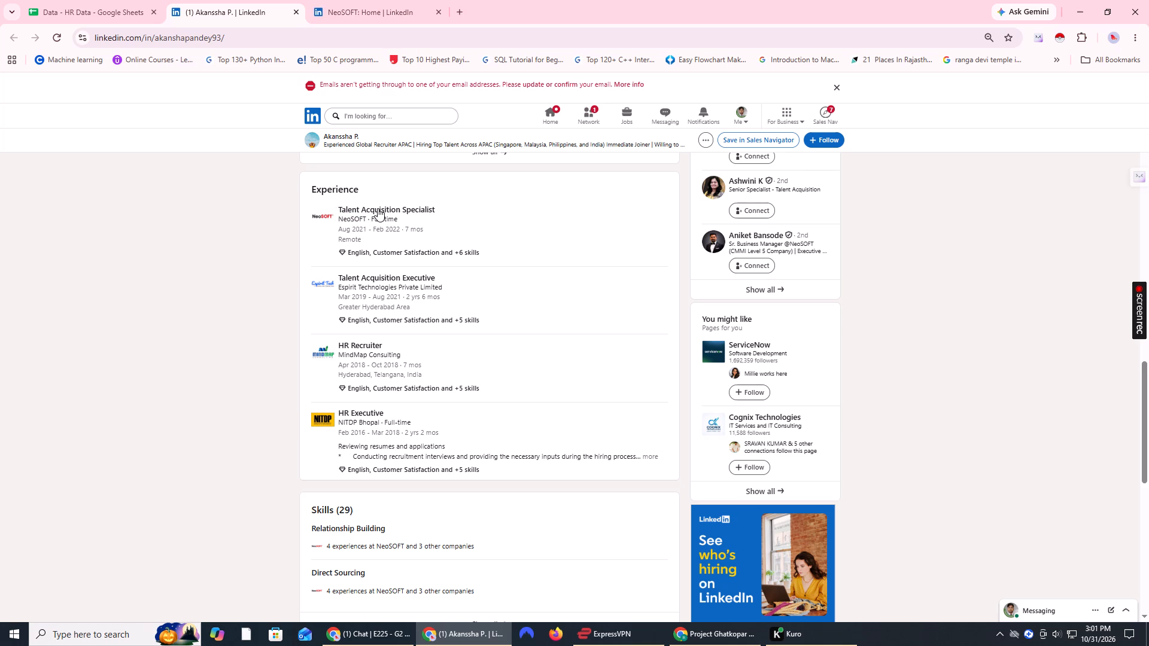
pyautogui.moveTo(378, 208); pyautogui.dragTo(448, 208)
pyautogui.hotkey('ctrl', 'c')
pyautogui.click(166, 287)
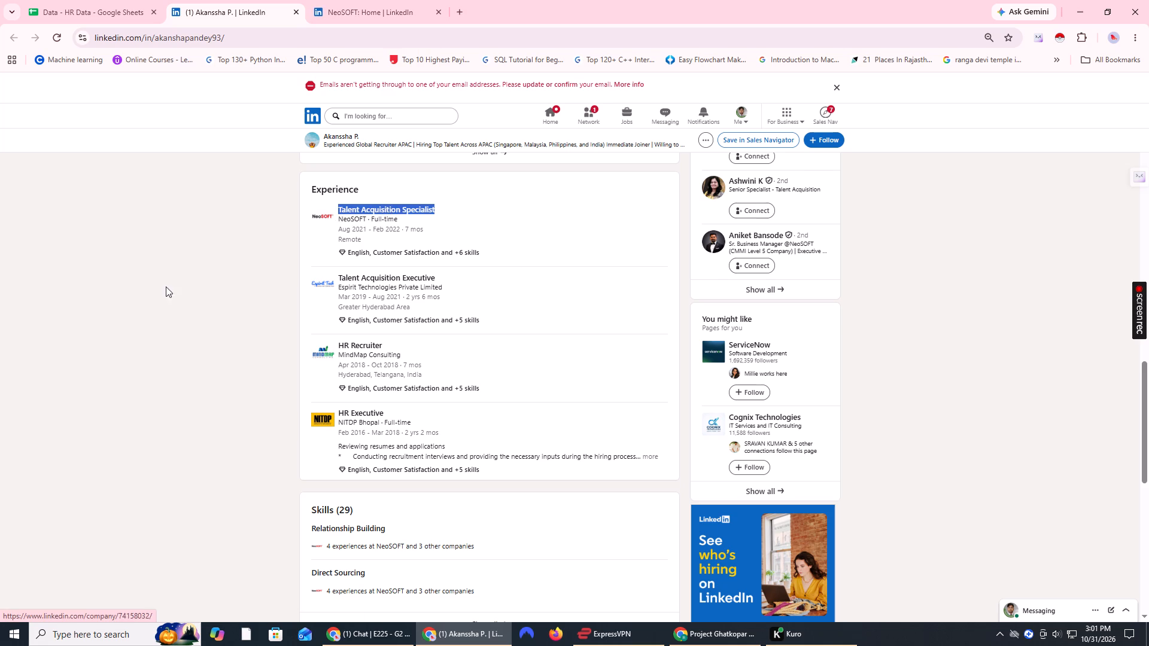
pyautogui.click(125, 0)
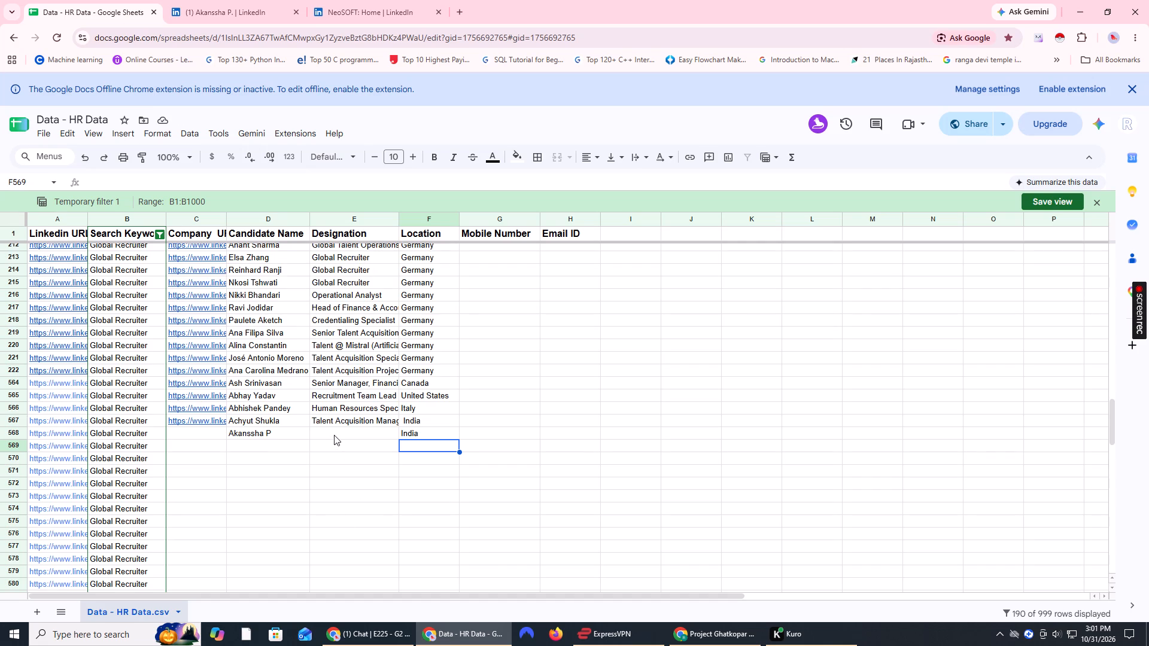
pyautogui.doubleClick(334, 435)
pyautogui.hotkey('ctrl', 'v')
pyautogui.press('Return')
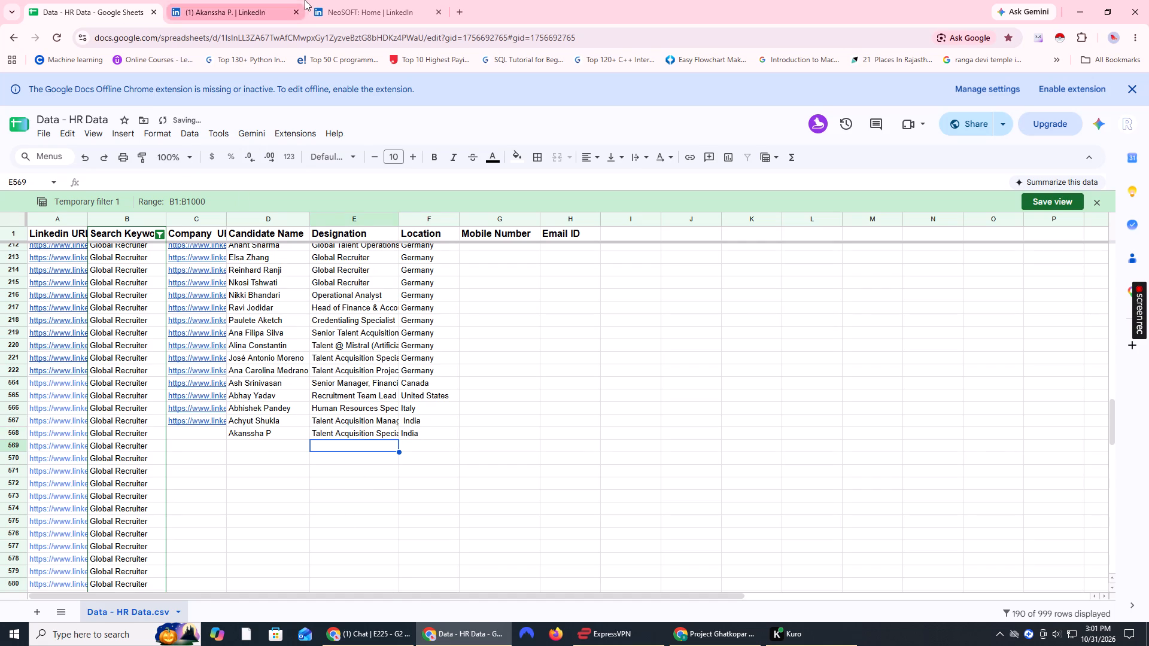
# Copy the NeoSOFT company page's LinkedIn URL into the Company URL cell of row 568.
pyautogui.click(365, 0)
pyautogui.click(320, 33)
pyautogui.hotkey('ctrl', 'c')
pyautogui.click(124, 0)
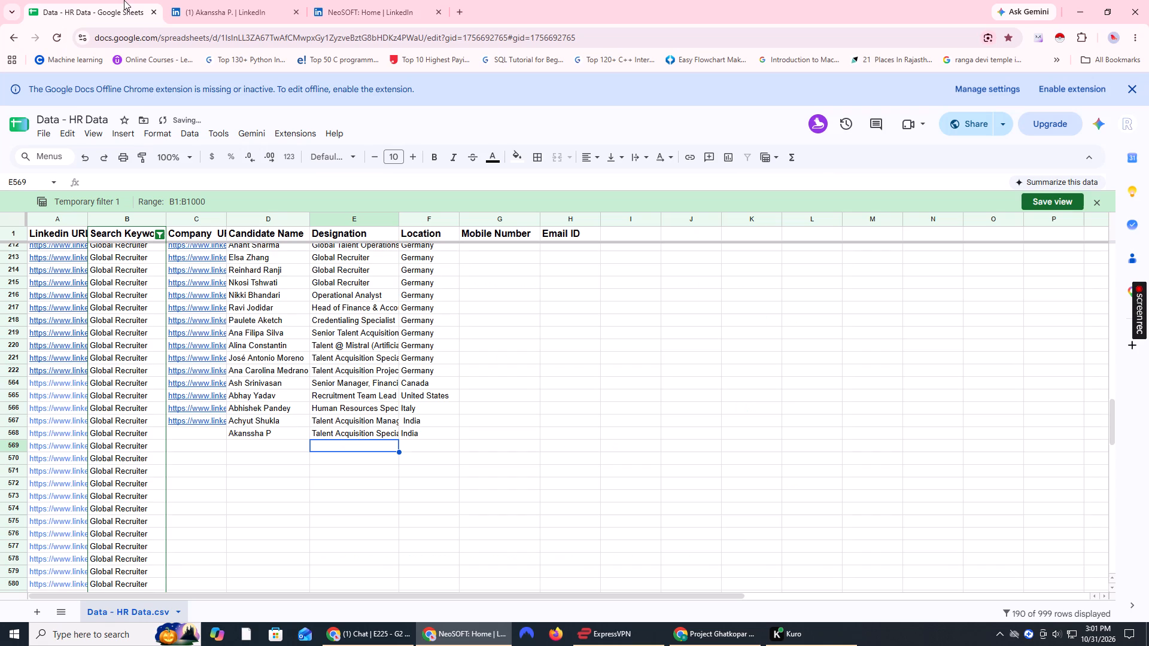
pyautogui.doubleClick(208, 434)
pyautogui.hotkey('ctrl', 'v')
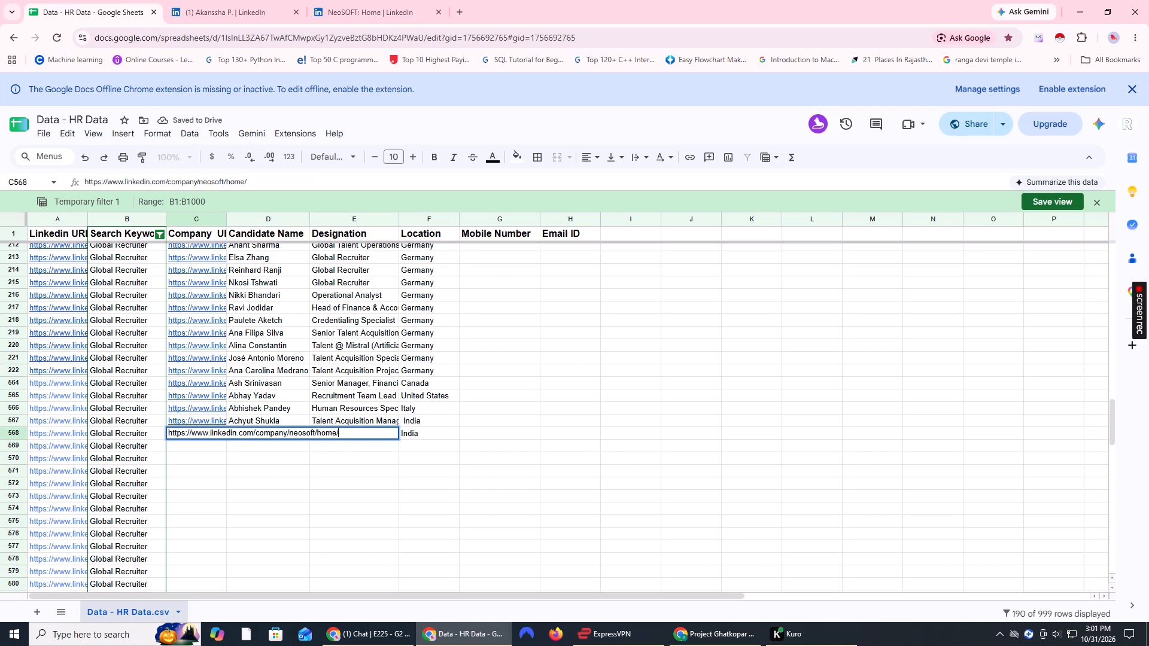
pyautogui.press('Return')
pyautogui.click(218, 481)
# Open the LinkedIn profile linked in row 569 and close the previous candidate's profile and NeoSOFT pages.
pyautogui.scroll(-2, 336, 431)
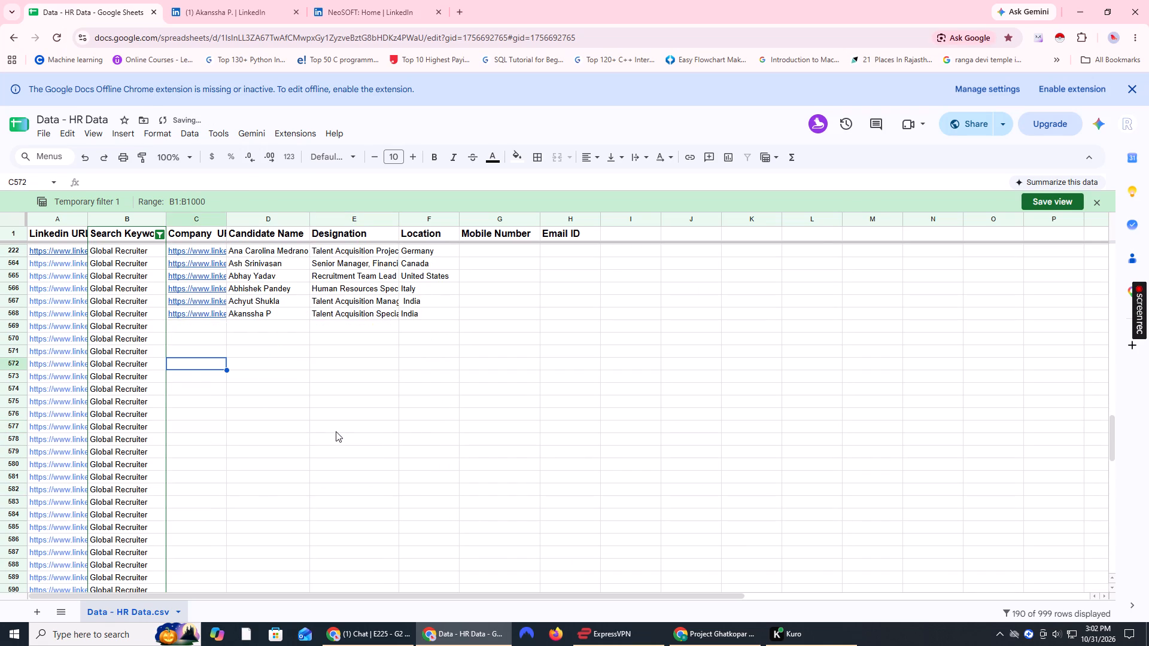
pyautogui.click(67, 328)
pyautogui.tripleClick(67, 324)
pyautogui.click(67, 324)
pyautogui.rightClick(67, 324)
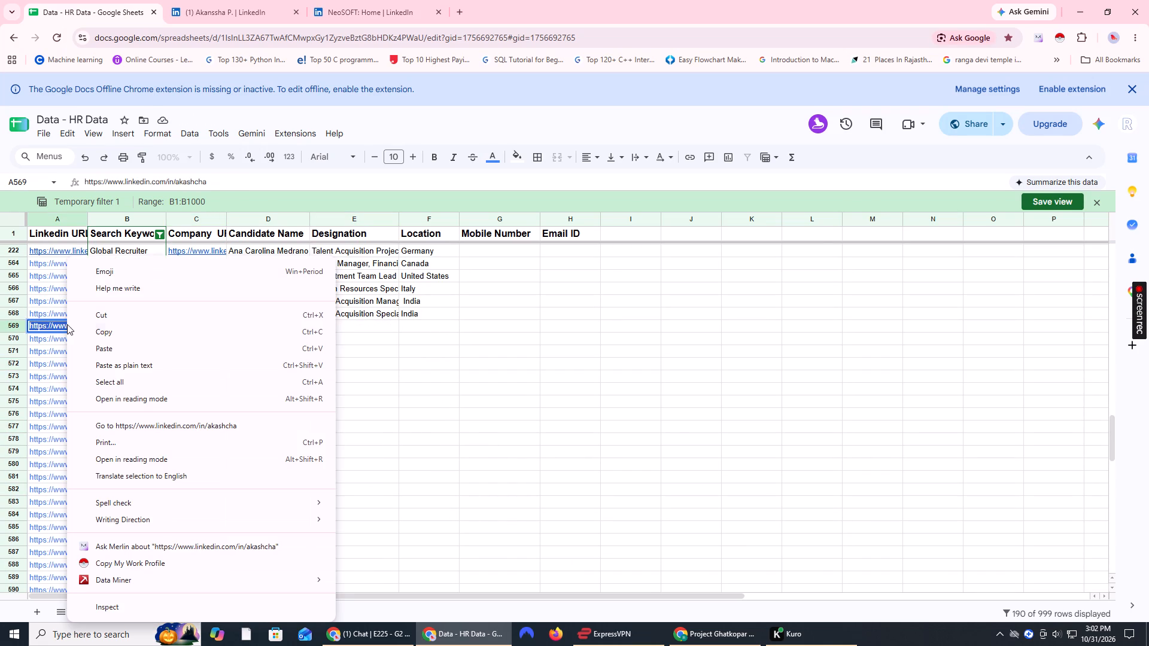
pyautogui.click(151, 427)
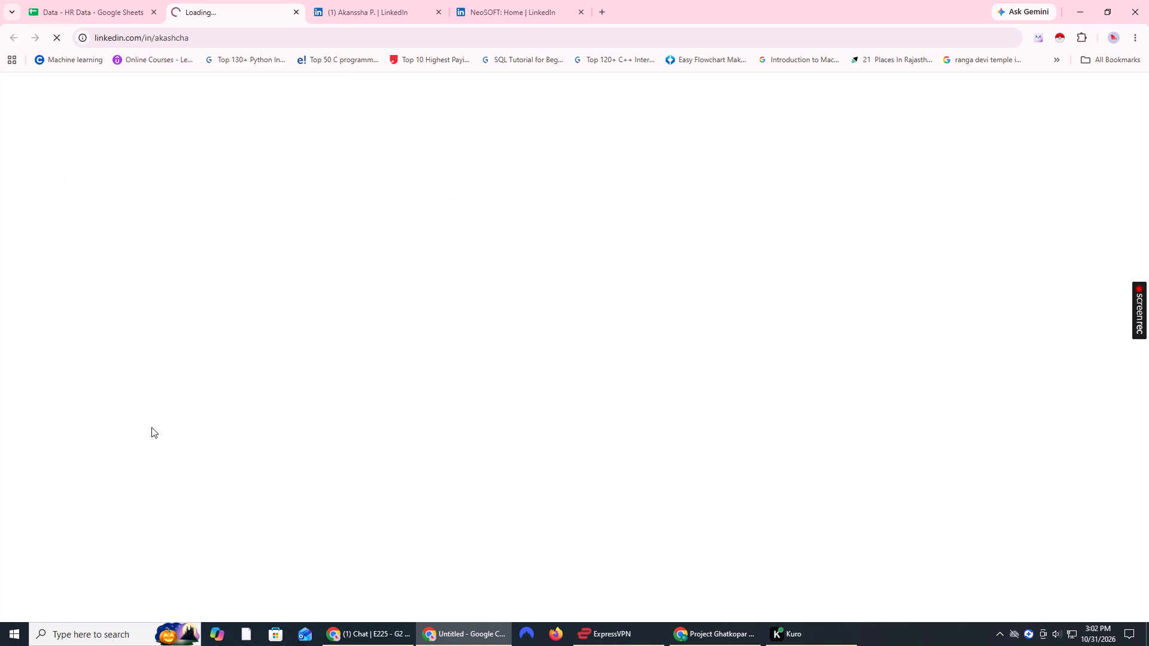
pyautogui.click(439, 16)
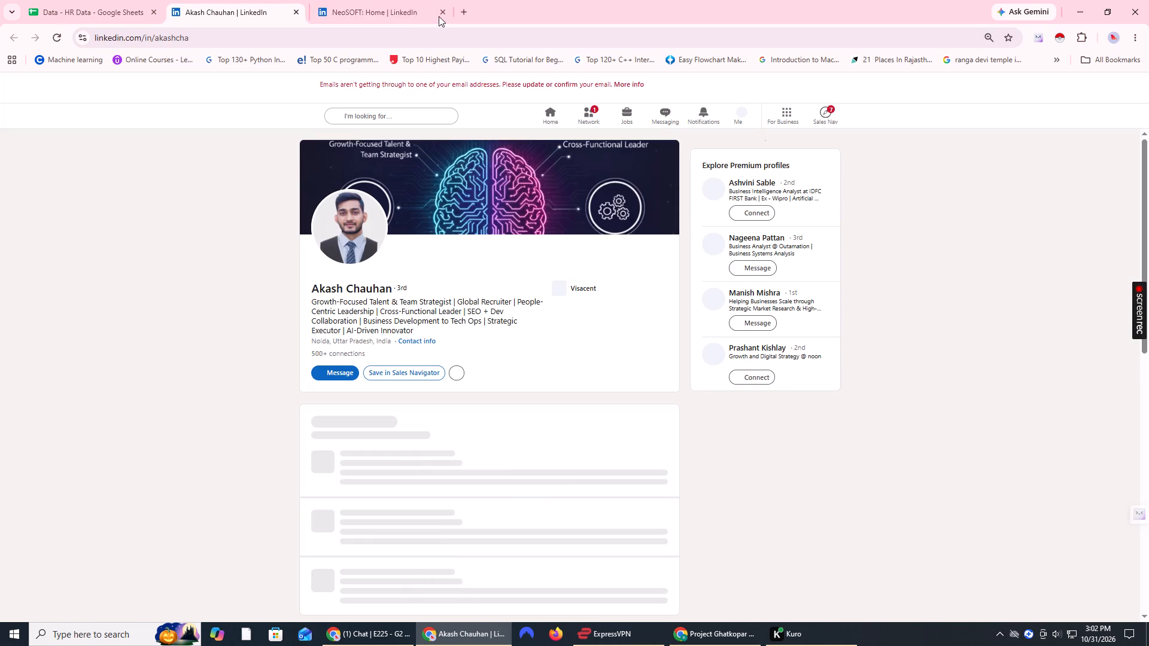
pyautogui.click(439, 16)
# Copy the person's name from the LinkedIn profile into the Candidate Name cell of row 569.
pyautogui.moveTo(309, 287); pyautogui.dragTo(392, 288)
pyautogui.hotkey('ctrl', 'c')
pyautogui.click(133, 325)
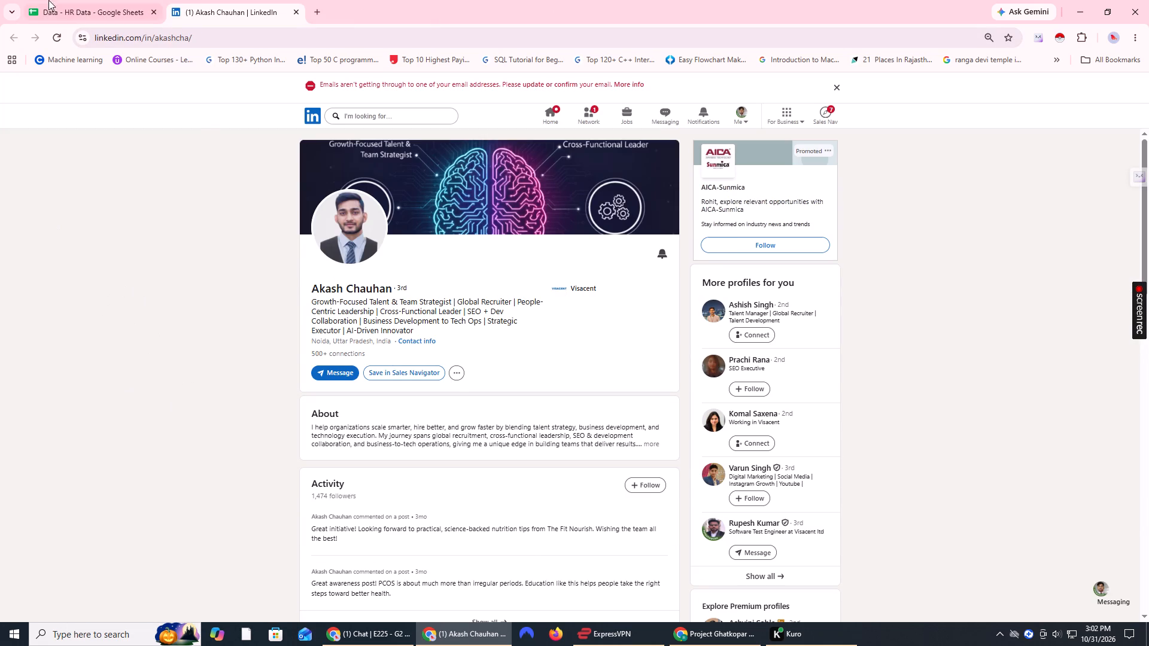
pyautogui.click(69, 0)
pyautogui.doubleClick(250, 328)
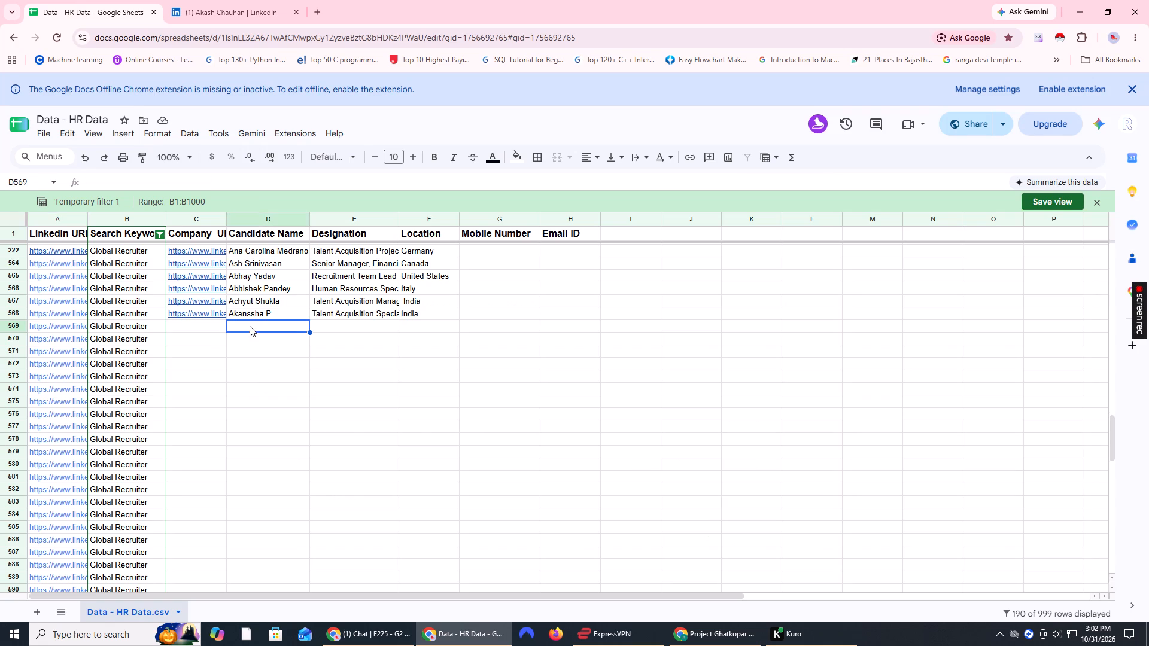
pyautogui.keyDown('ctrl'); pyautogui.doubleClick(250, 326); pyautogui.keyUp('ctrl')
pyautogui.hotkey('ctrl', 'v')
pyautogui.press('Return')
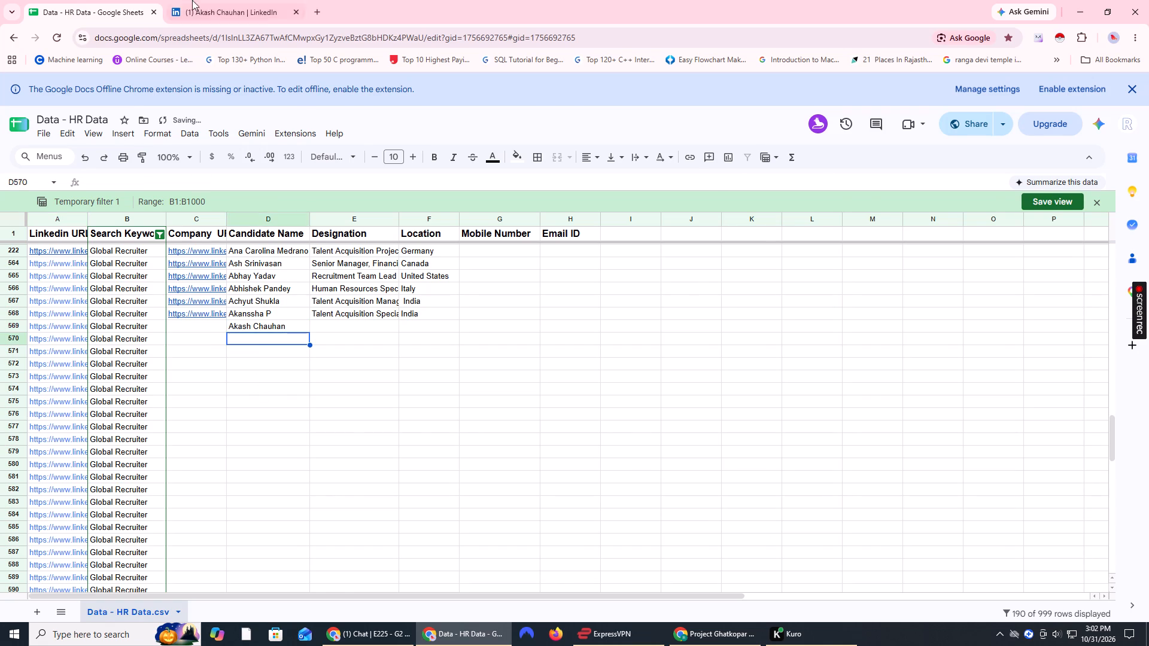
# Copy the country, India, from the LinkedIn profile into the Location cell of row 569.
pyautogui.click(209, 0)
pyautogui.scroll(-1, 362, 402)
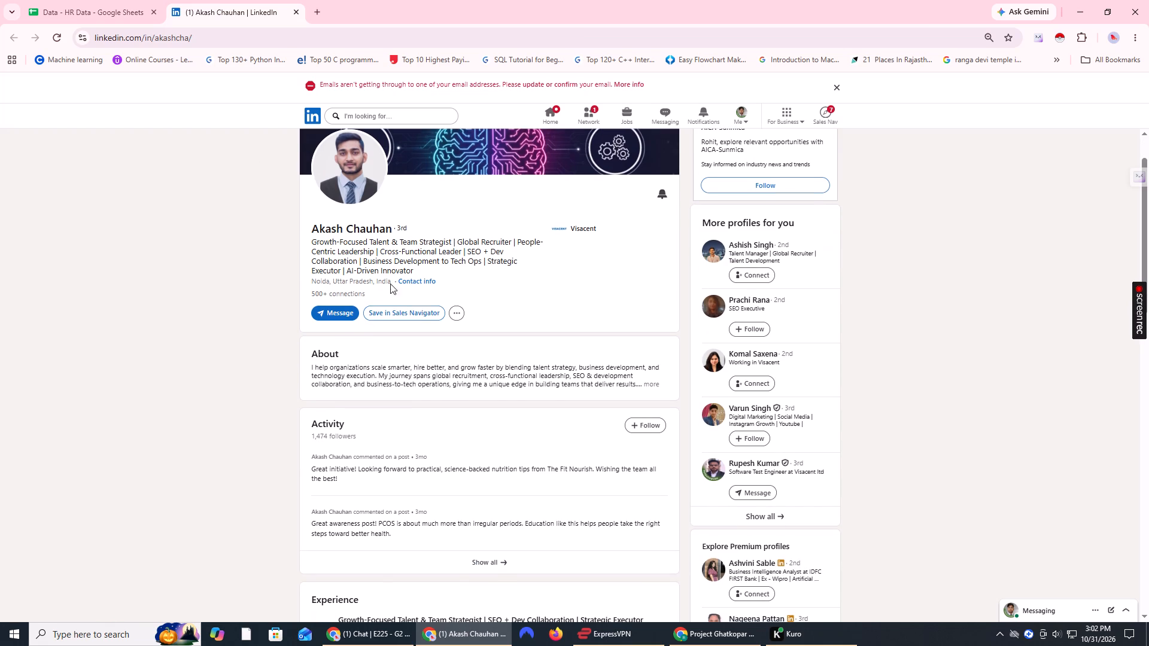
pyautogui.moveTo(390, 284); pyautogui.dragTo(375, 286)
pyautogui.hotkey('ctrl', 'c')
pyautogui.click(72, 0)
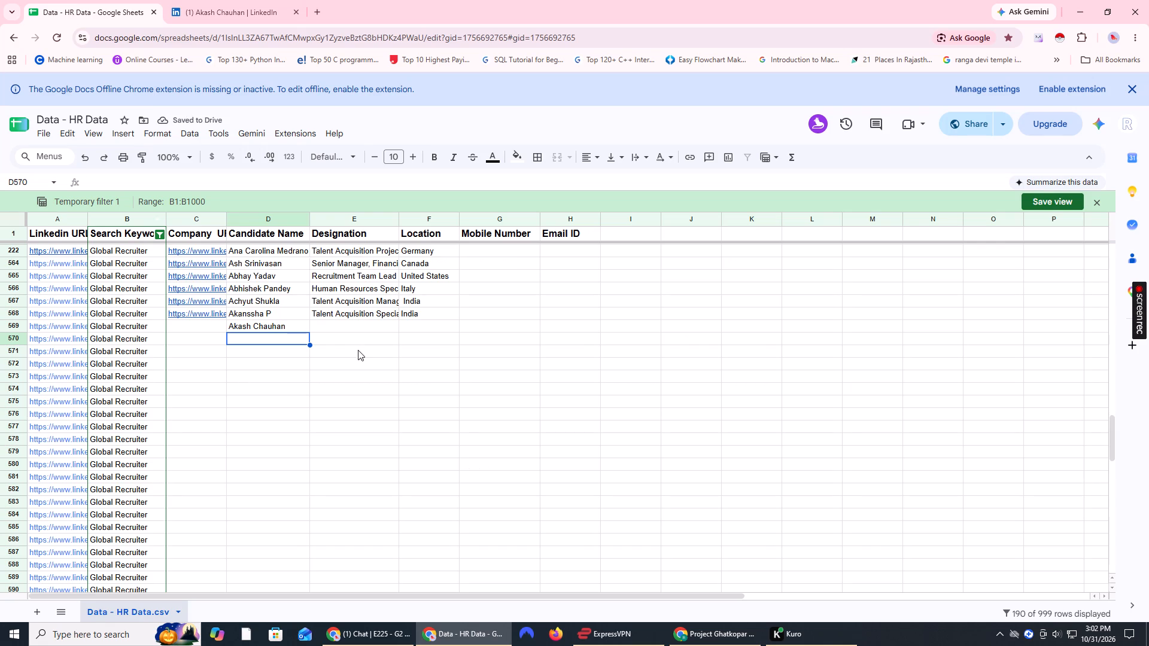
pyautogui.doubleClick(413, 326)
pyautogui.hotkey('ctrl', 'v')
pyautogui.press('Return')
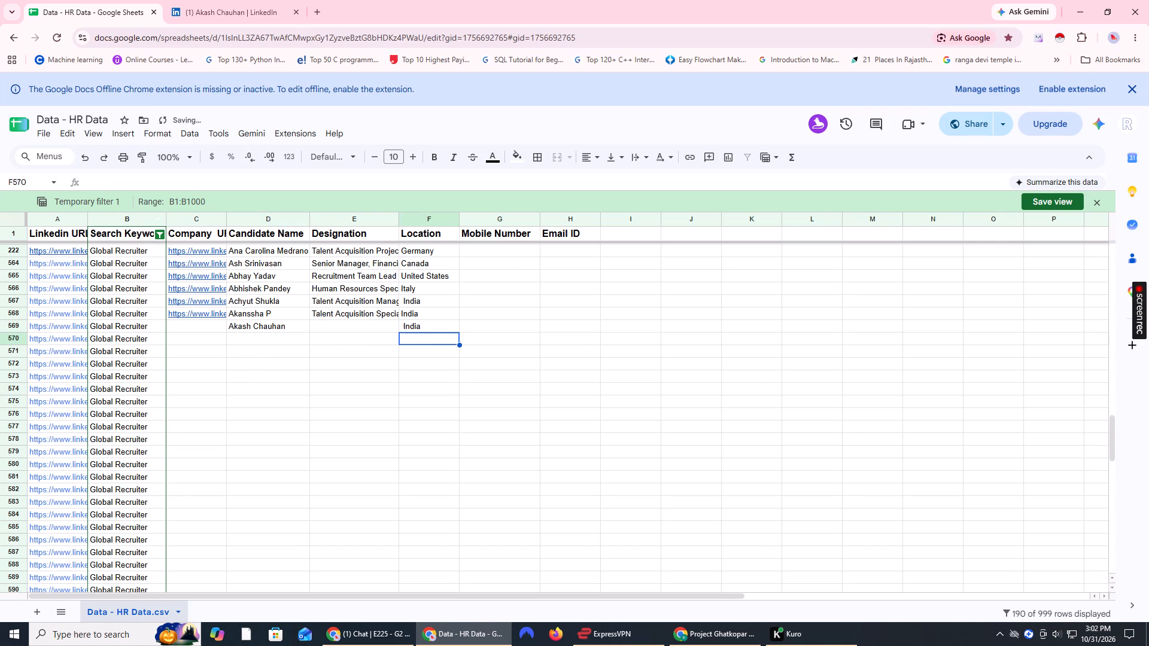
# Open the Visacent company page from the Experience section of the row 569 LinkedIn profile.
pyautogui.click(225, 0)
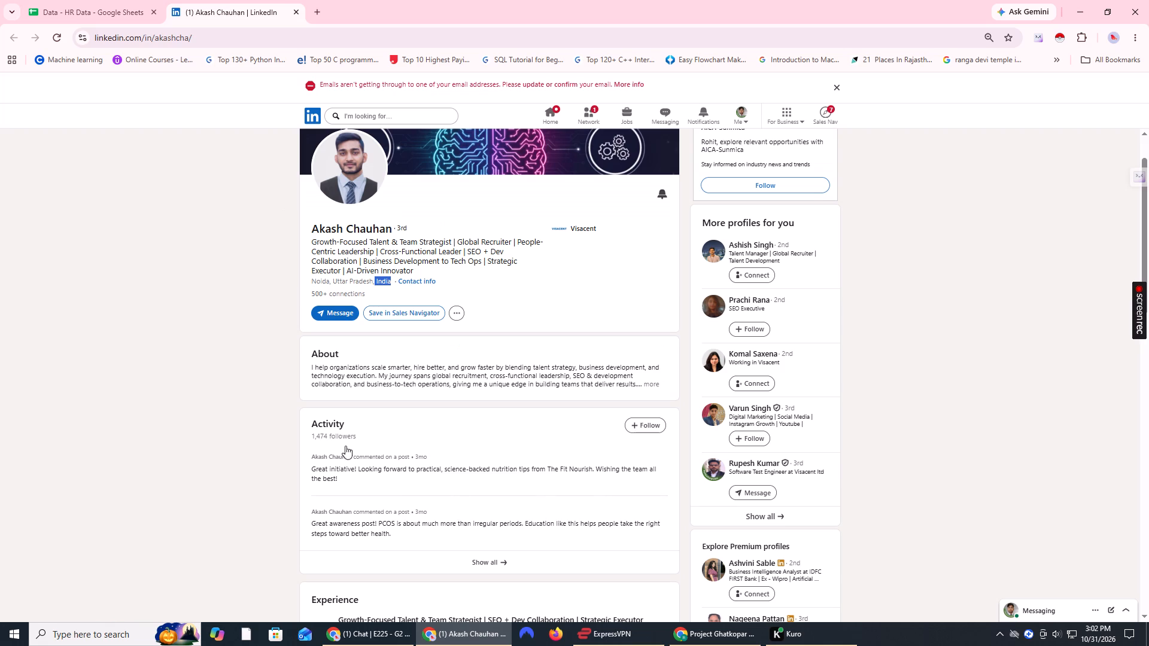
pyautogui.scroll(-7, 394, 401)
pyautogui.scroll(1, 395, 402)
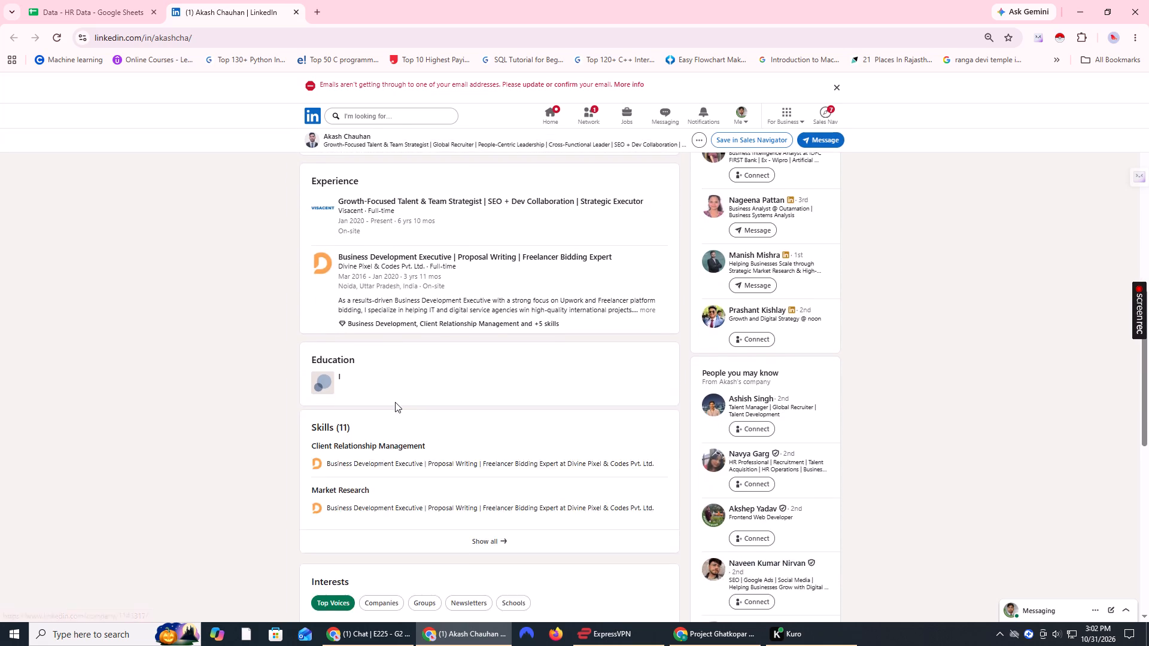
pyautogui.scroll(1, 395, 402)
pyautogui.keyDown('ctrl'); pyautogui.click(317, 325); pyautogui.keyUp('ctrl')
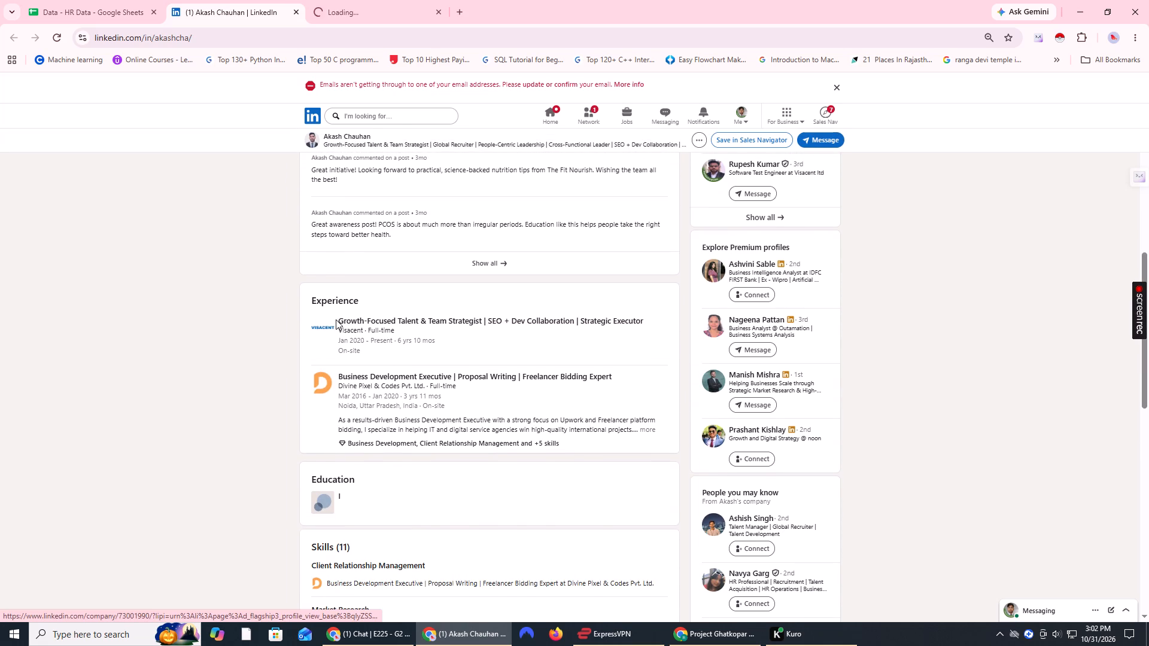
# Copy the job title Growth-Focused Talent & Team Strategist from the profile's Experience section into the Designation cell of row 569.
pyautogui.moveTo(336, 318); pyautogui.dragTo(482, 316)
pyautogui.hotkey('ctrl', 'c')
pyautogui.click(119, 0)
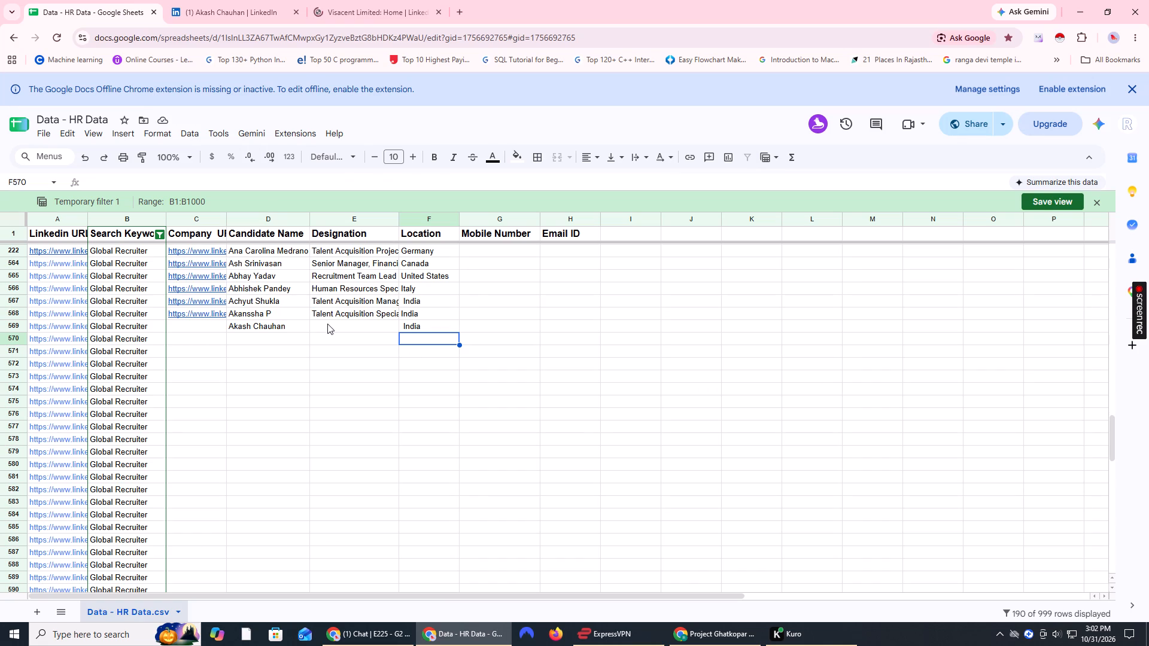
pyautogui.doubleClick(327, 324)
pyautogui.hotkey('ctrl', 'v')
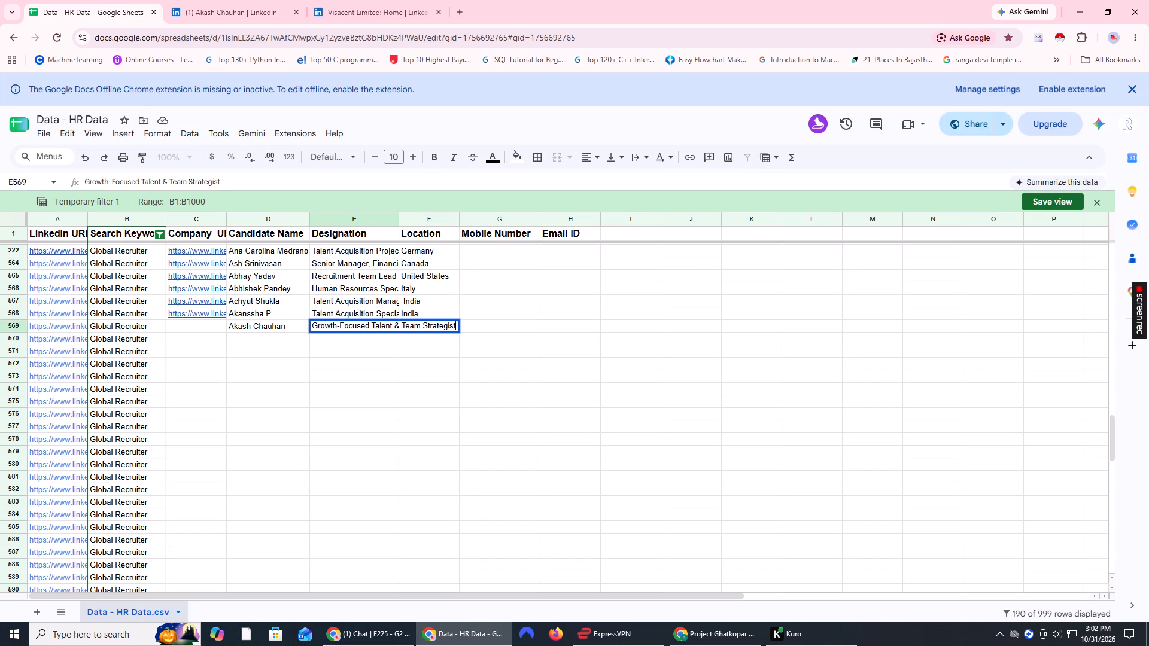
pyautogui.click(323, 351)
# Copy the Visacent Limited company page's LinkedIn URL into the Company URL cell of row 569.
pyautogui.click(415, 0)
pyautogui.click(315, 41)
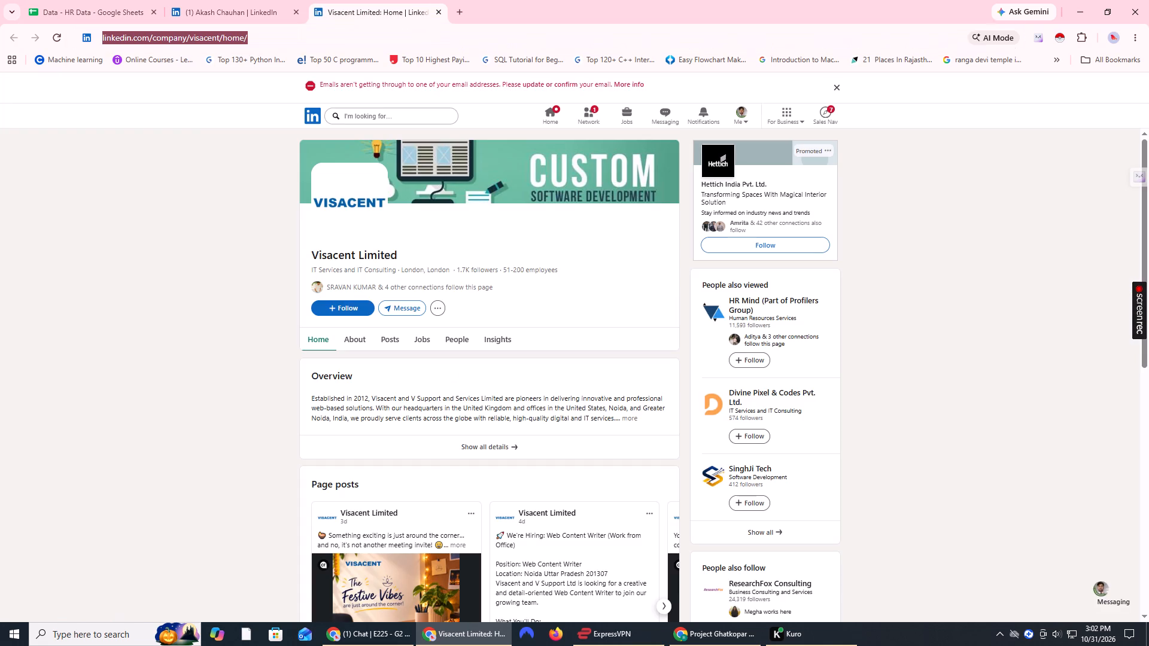
pyautogui.hotkey('ctrl', 'c')
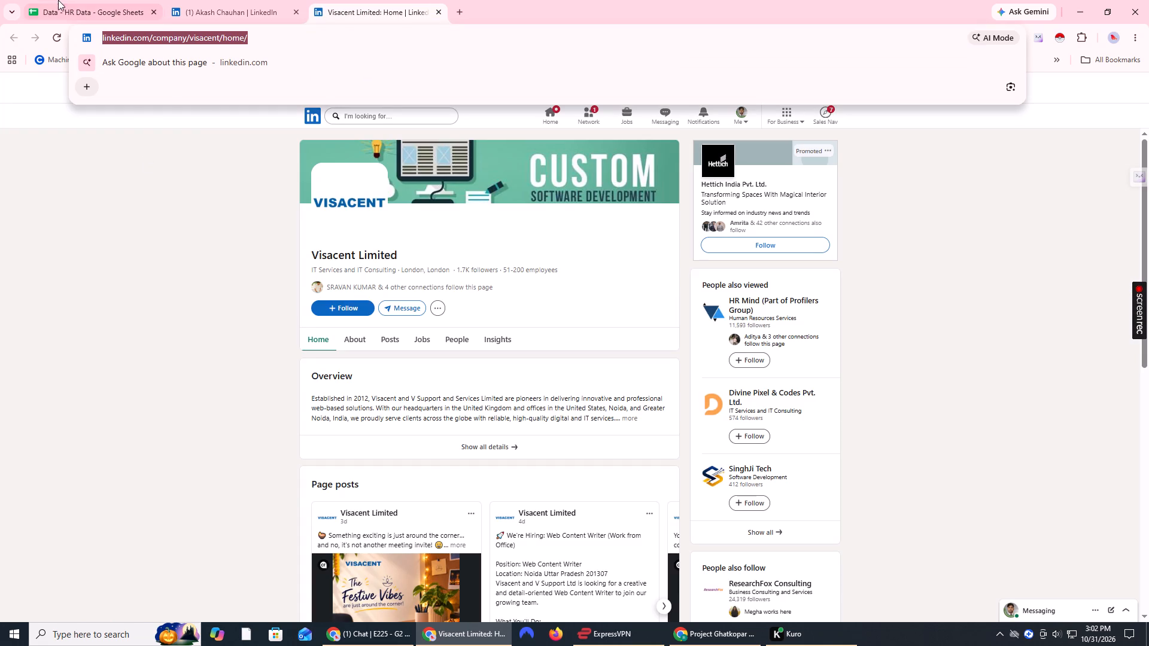
pyautogui.click(59, 0)
pyautogui.doubleClick(196, 330)
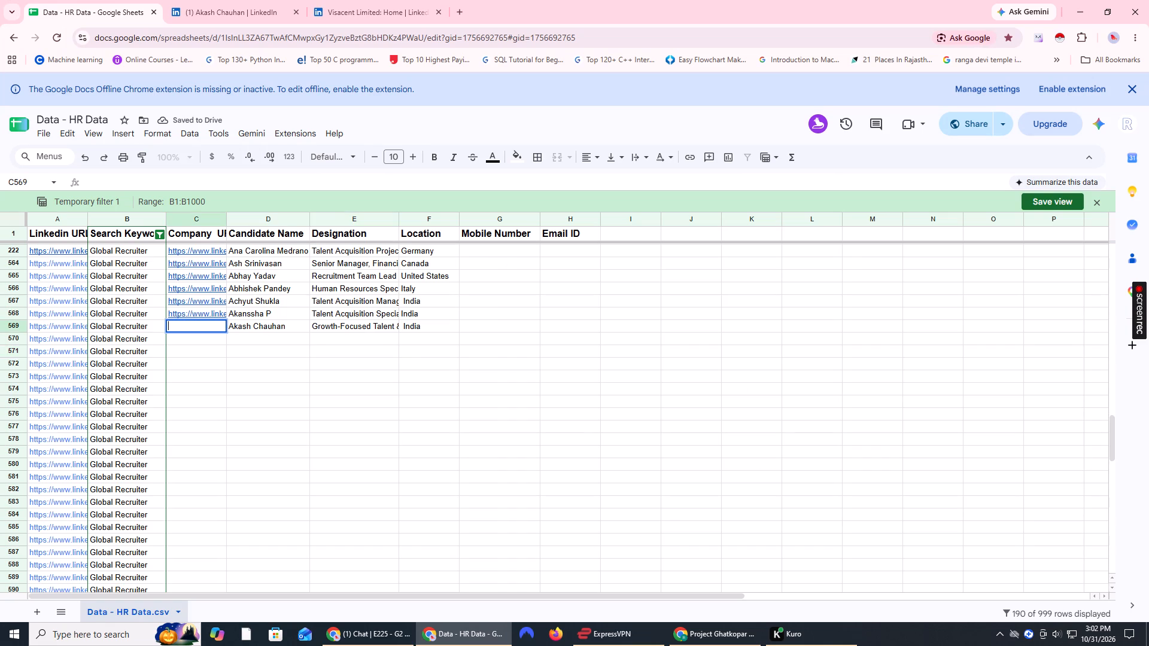
pyautogui.hotkey('ctrl', 'v')
pyautogui.press('Return')
pyautogui.click(242, 403)
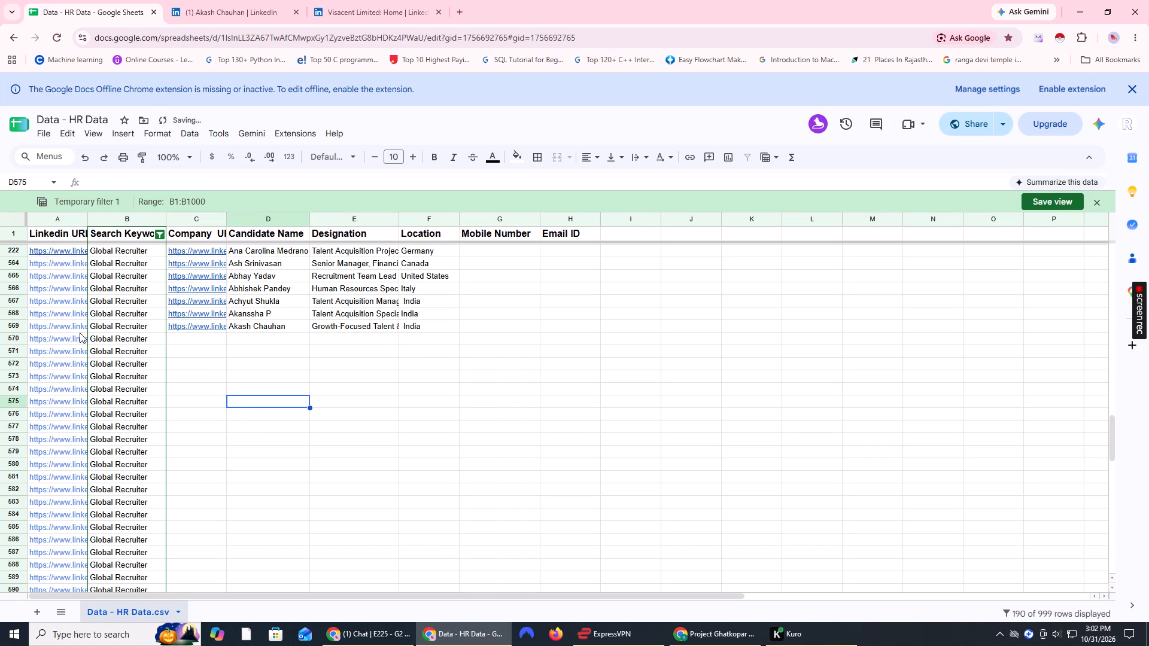
# Open the LinkedIn profile linked in row 570 and close the previous candidate's profile and Visacent pages.
pyautogui.tripleClick(62, 336)
pyautogui.rightClick(62, 336)
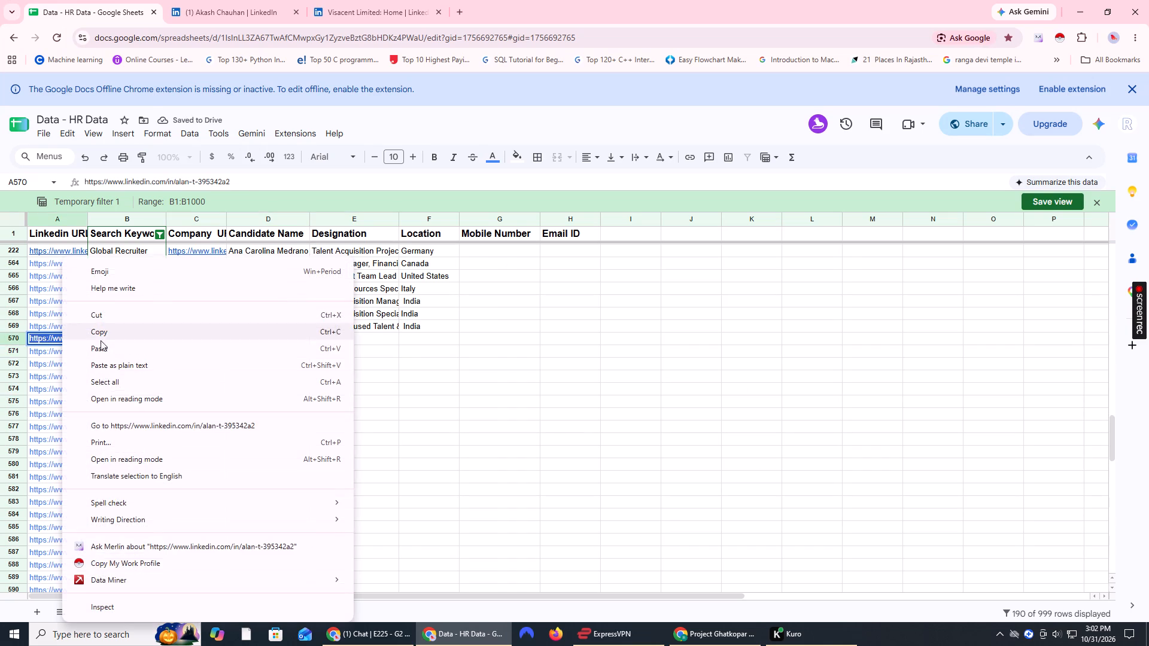
pyautogui.click(174, 424)
pyautogui.click(442, 10)
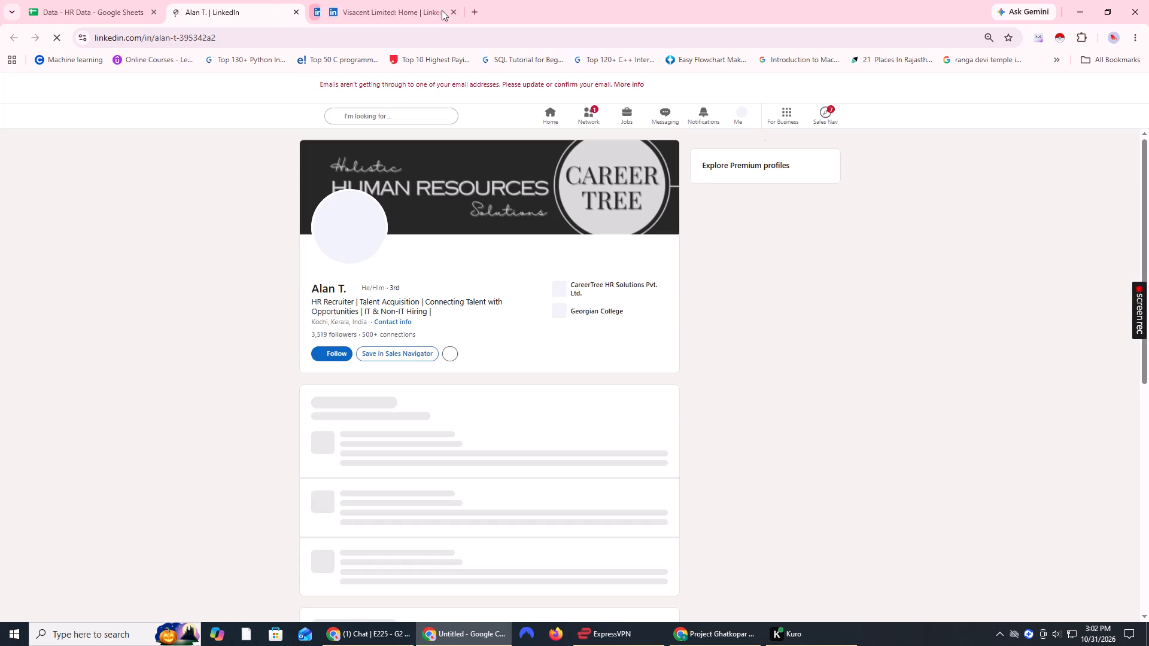
pyautogui.click(442, 10)
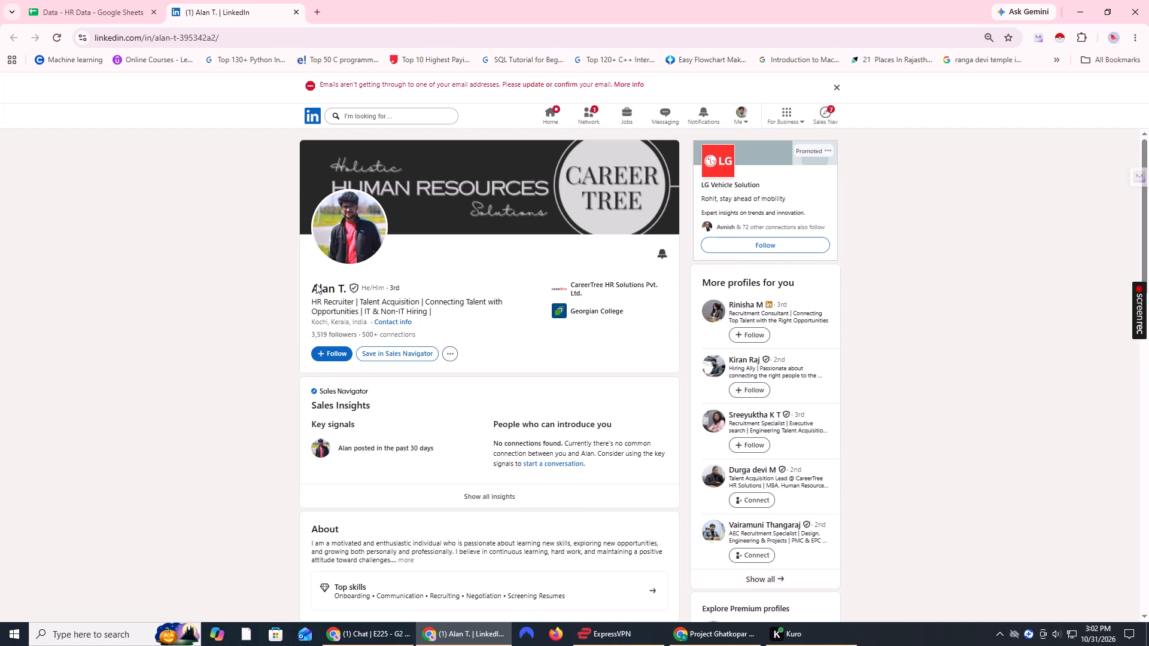
# Copy the person's name from the LinkedIn profile into the Candidate Name cell of row 570.
pyautogui.moveTo(302, 285); pyautogui.dragTo(342, 285)
pyautogui.hotkey('ctrl', 'c')
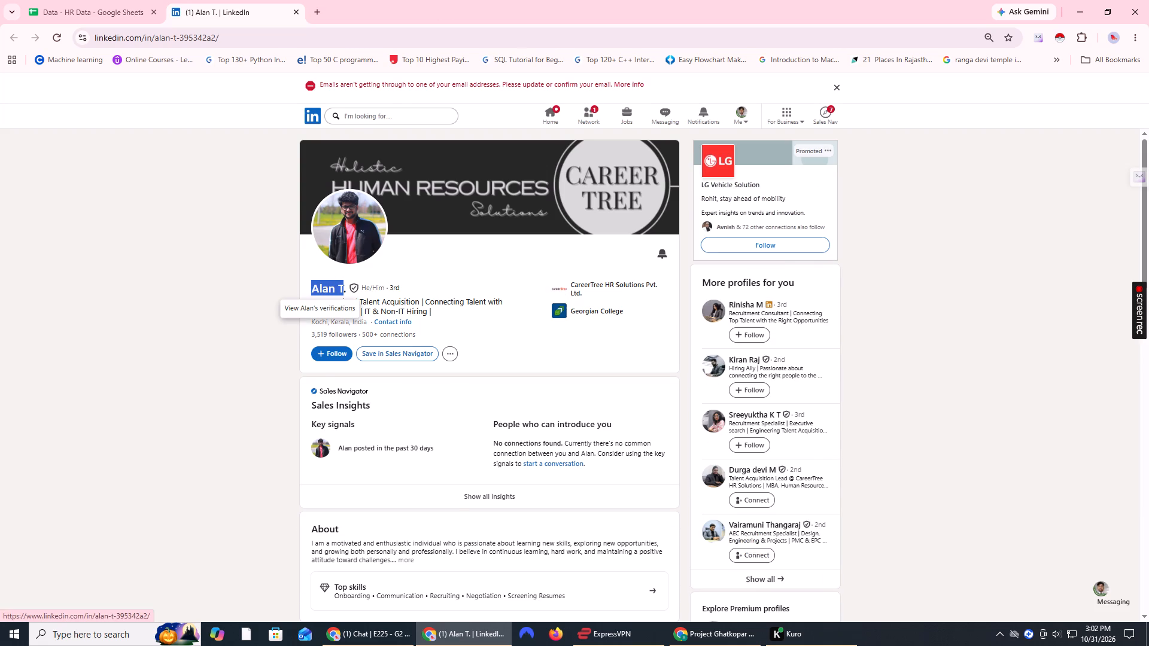
pyautogui.click(118, 0)
pyautogui.doubleClick(276, 338)
pyautogui.hotkey('ctrl', 'v')
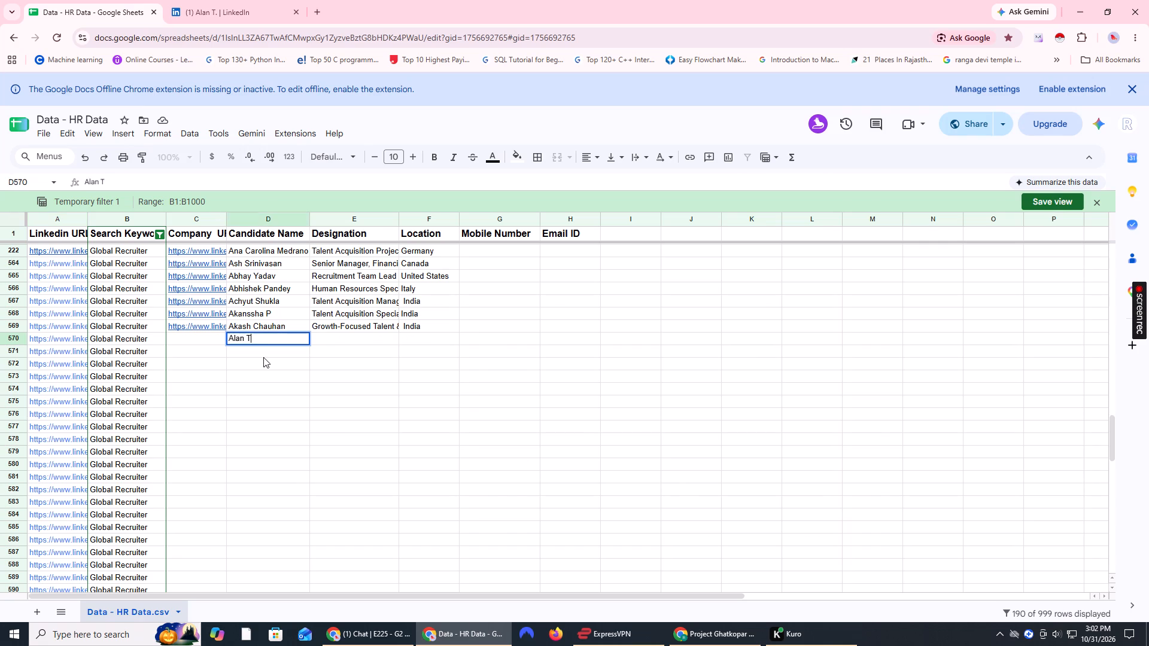
pyautogui.click(263, 357)
# Copy the country, India, from the LinkedIn profile into the Location cell of row 570.
pyautogui.click(230, 0)
pyautogui.scroll(-5, 306, 367)
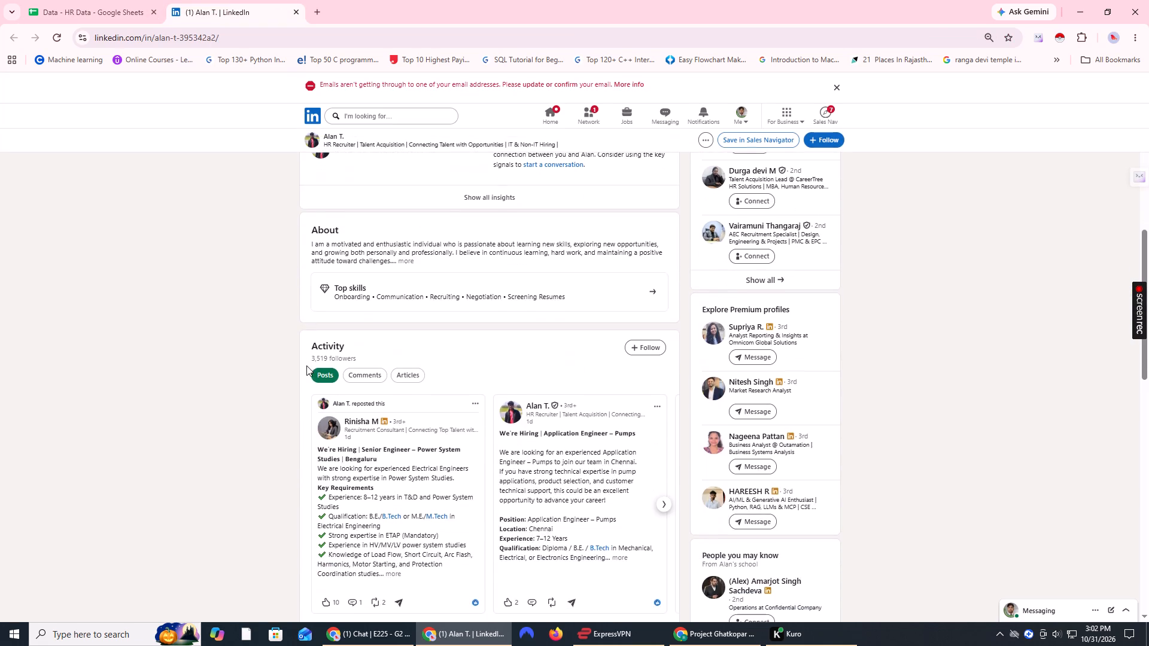
pyautogui.scroll(3, 306, 365)
pyautogui.moveTo(369, 203); pyautogui.dragTo(367, 203)
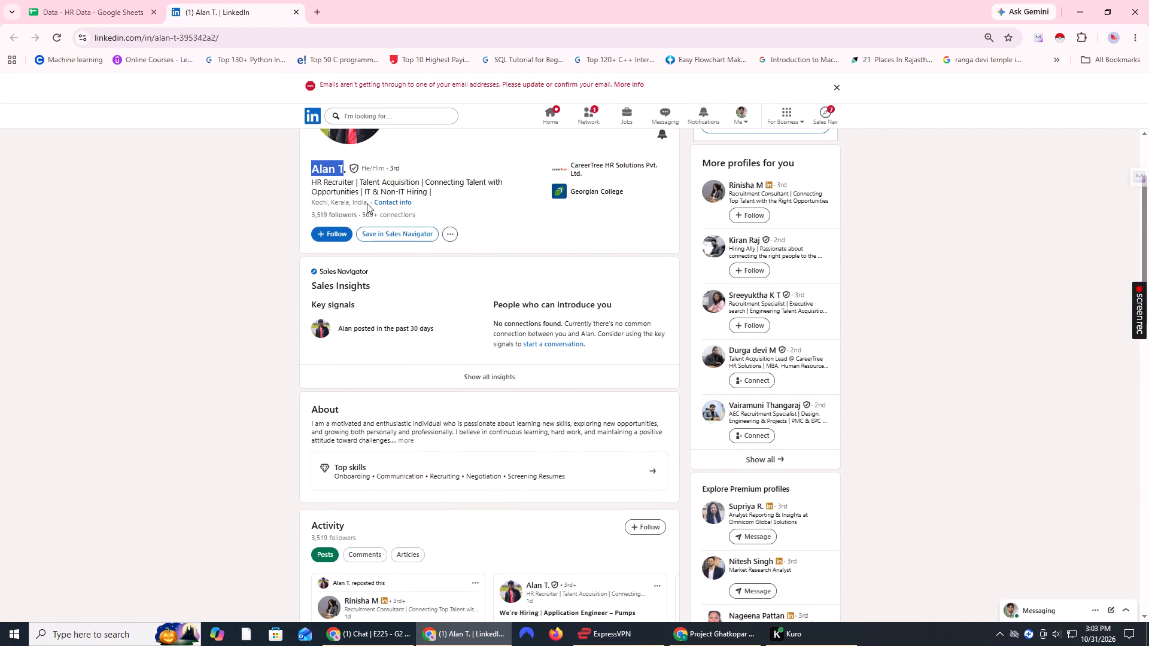
pyautogui.moveTo(367, 203); pyautogui.dragTo(352, 208)
pyautogui.hotkey('ctrl', 'c')
pyautogui.click(96, 0)
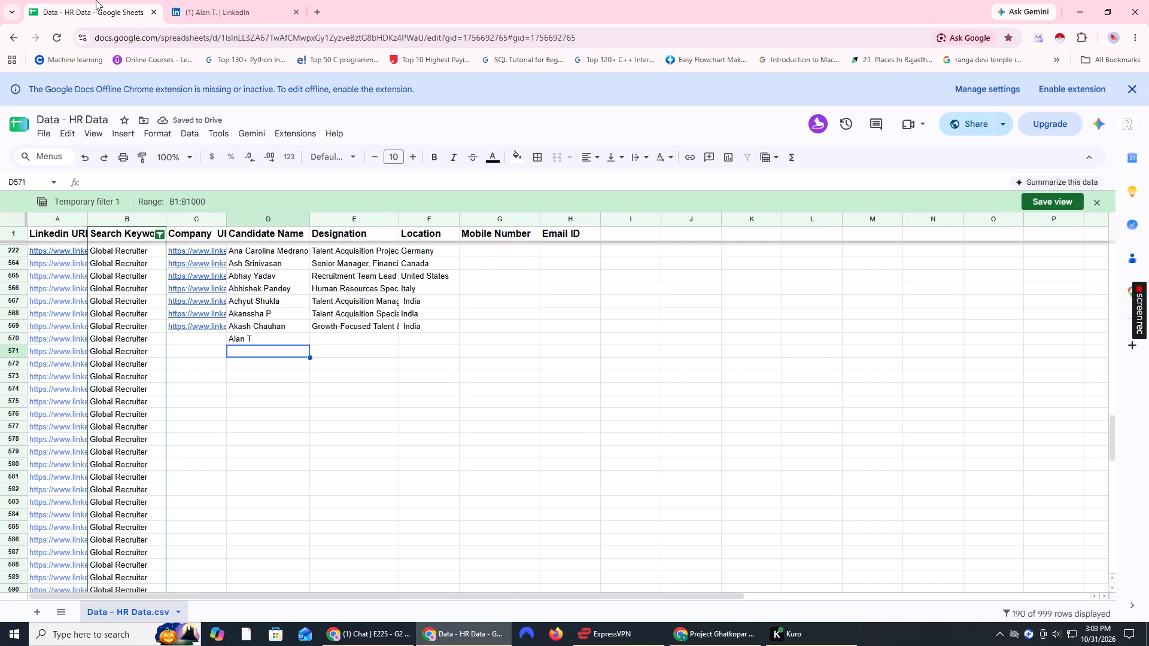
pyautogui.doubleClick(418, 336)
pyautogui.hotkey('ctrl', 'v')
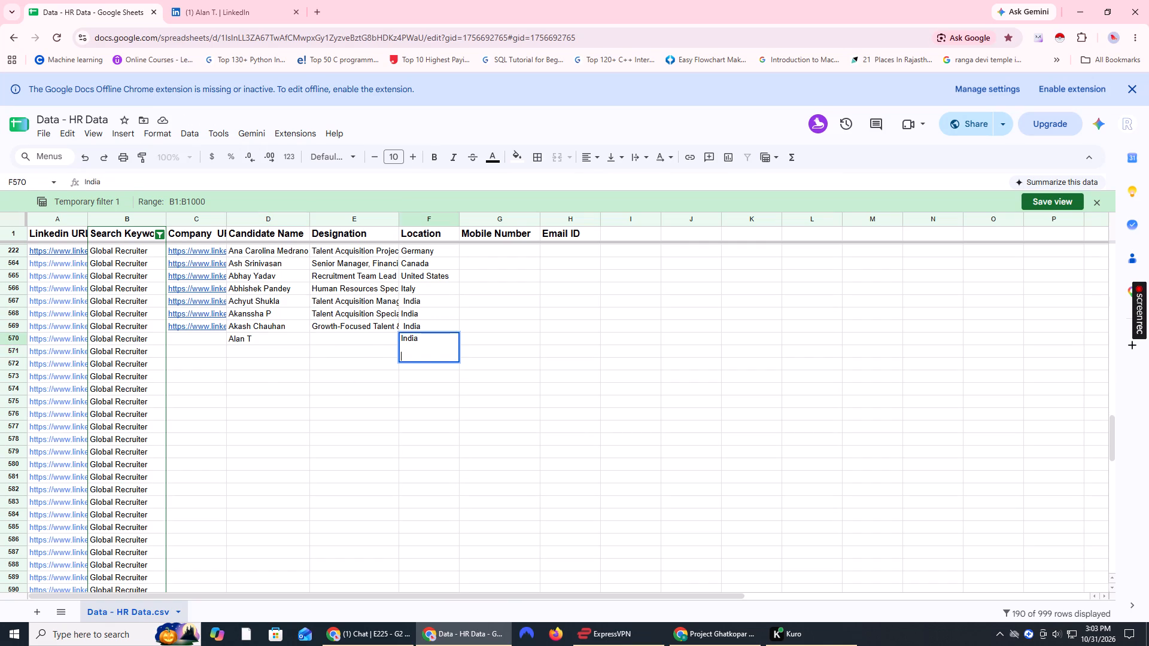
pyautogui.click(392, 355)
# Remove the extra blank lines after India in the Location cell of row 570.
pyautogui.doubleClick(409, 343)
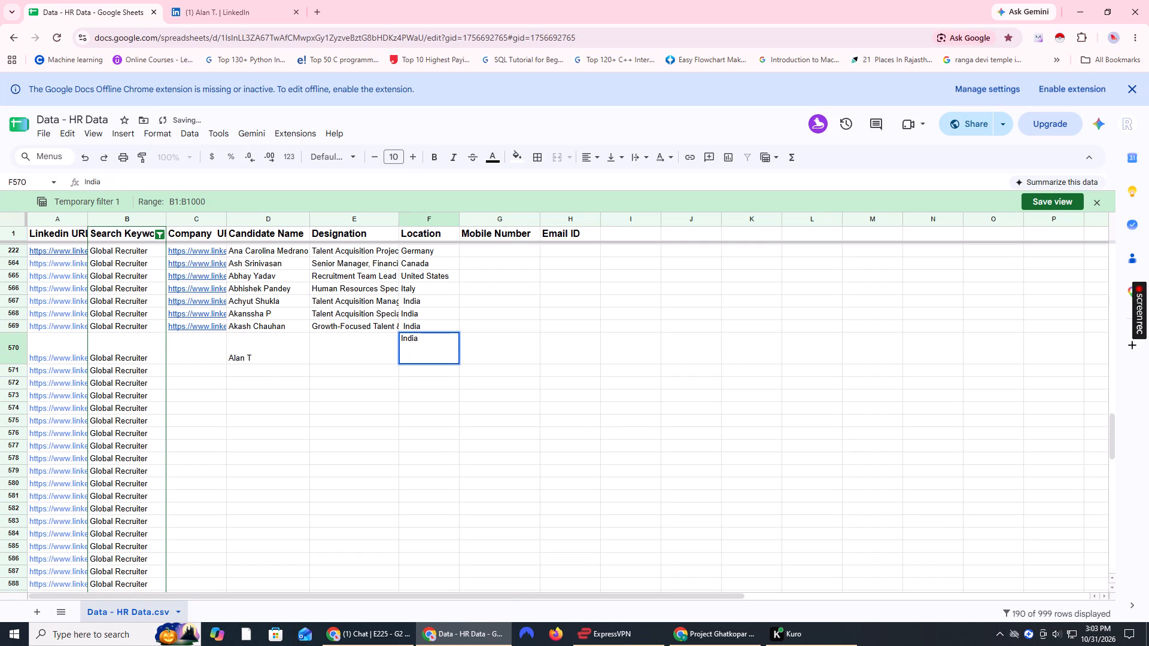
pyautogui.press('BackSpace')
pyautogui.press('BackSpace')
pyautogui.press('Return')
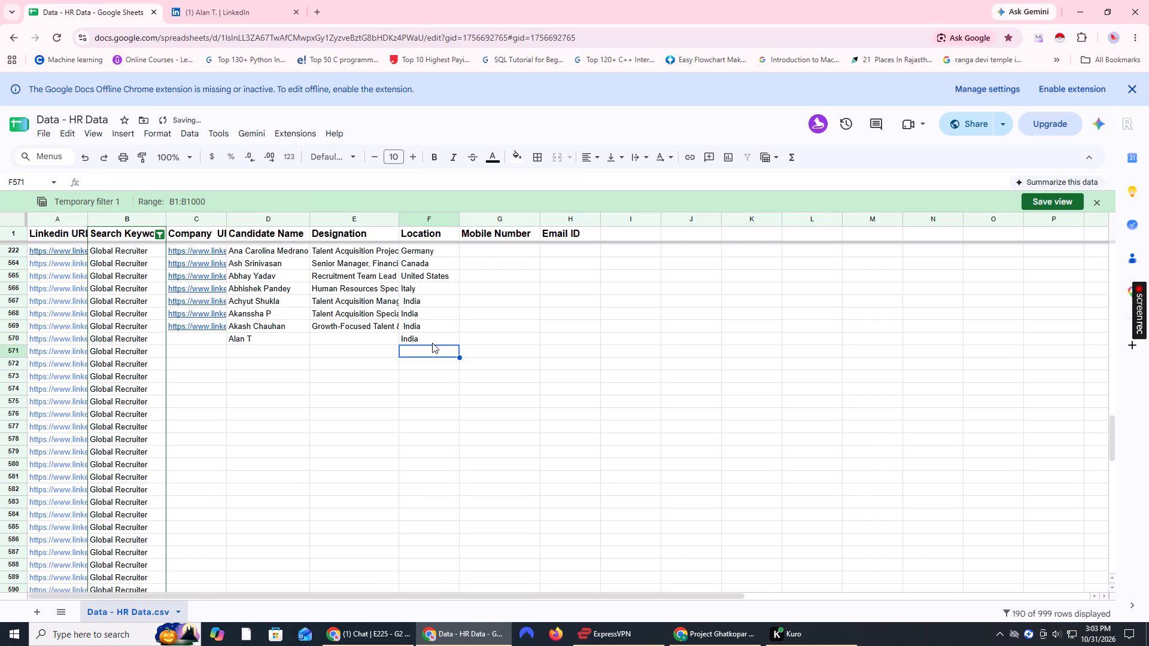
pyautogui.click(382, 398)
# Open the CareerTree HR Solutions company page from the Experience section of the row 570 LinkedIn profile.
pyautogui.click(245, 0)
pyautogui.scroll(-8, 378, 403)
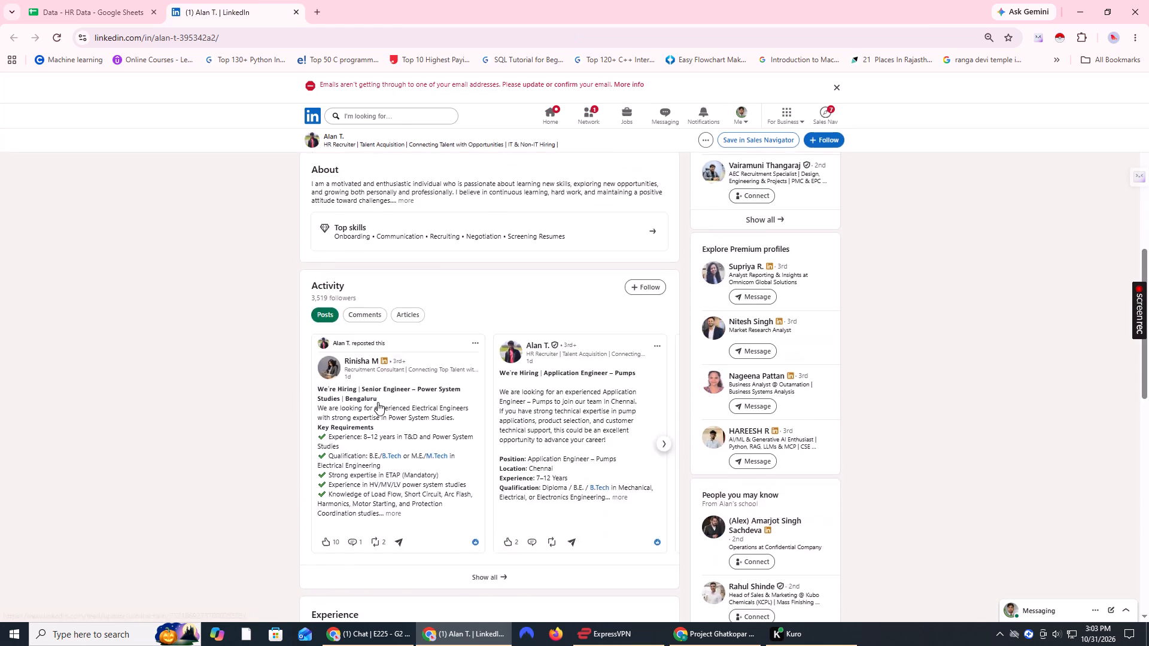
pyautogui.scroll(-2, 378, 402)
pyautogui.keyDown('ctrl'); pyautogui.click(321, 279); pyautogui.keyUp('ctrl')
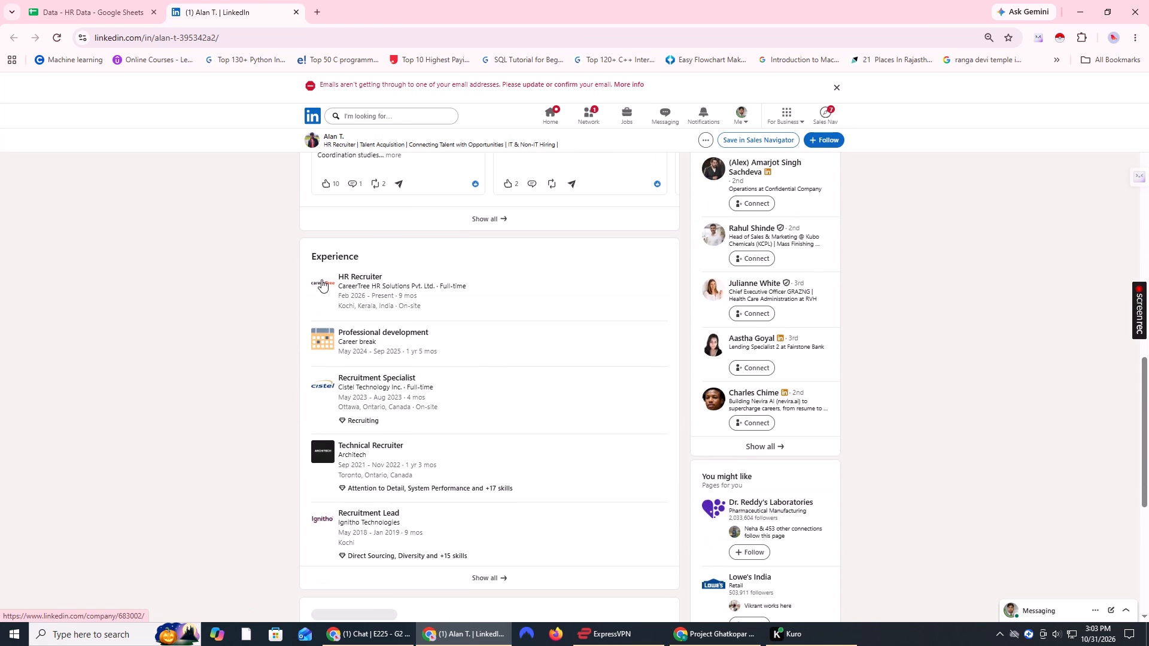
# Copy the job title HR Recruiter from the LinkedIn Experience section into the Designation cell of row 570.
pyautogui.moveTo(333, 274); pyautogui.dragTo(372, 272)
pyautogui.moveTo(335, 276); pyautogui.dragTo(372, 273)
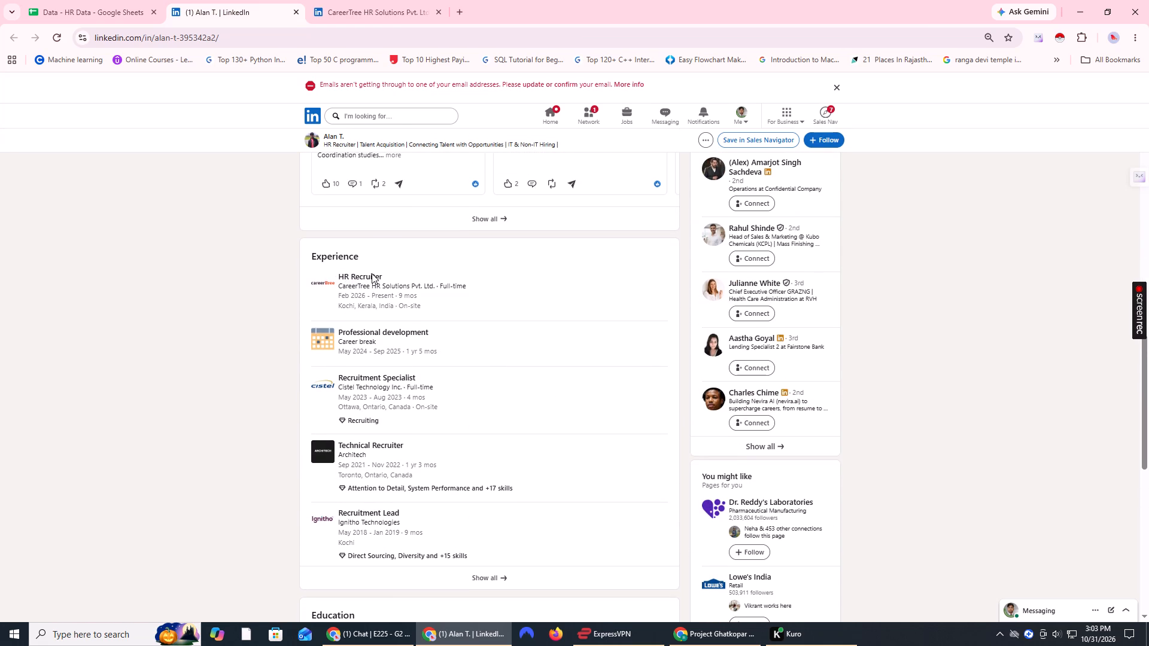
pyautogui.moveTo(372, 273); pyautogui.dragTo(374, 273)
pyautogui.moveTo(375, 273); pyautogui.dragTo(391, 271)
pyautogui.hotkey('ctrl', 'c')
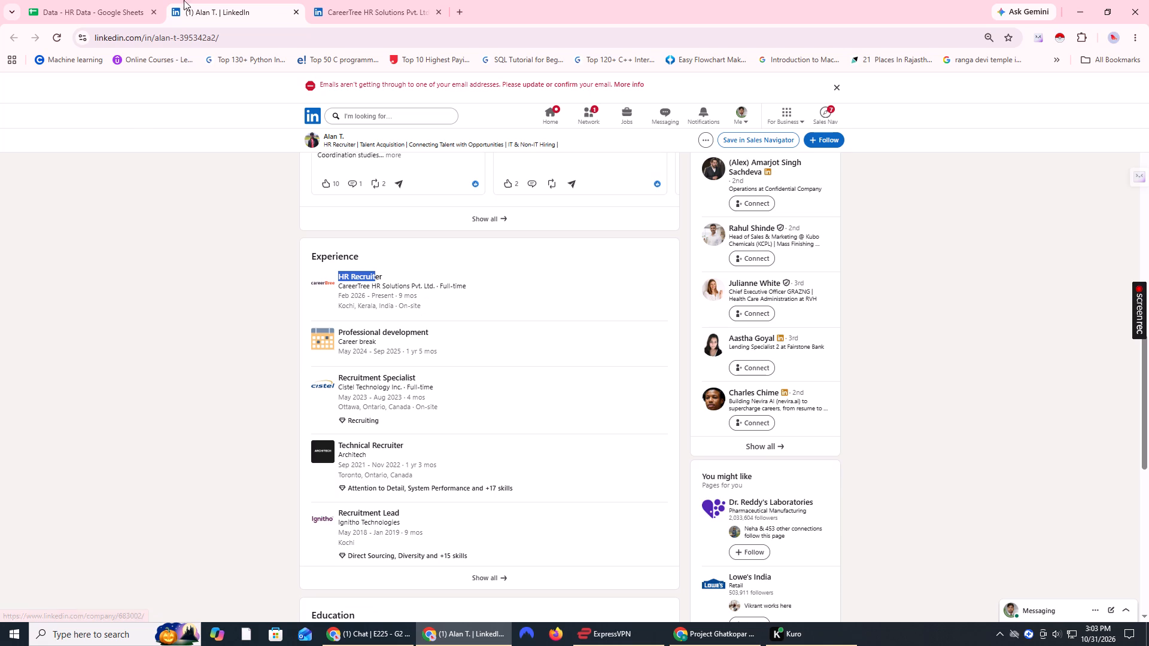
pyautogui.click(115, 0)
pyautogui.doubleClick(354, 342)
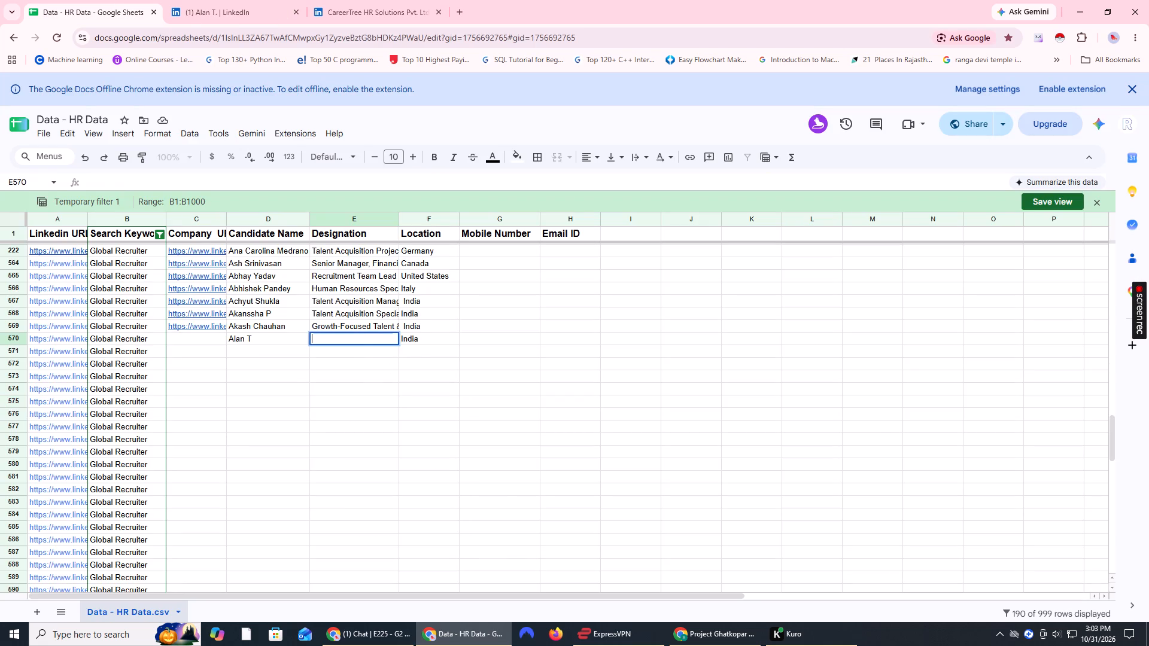
pyautogui.hotkey('ctrl', 'v')
pyautogui.write('er')
pyautogui.press('Return')
pyautogui.click(403, 411)
# Copy the CareerTree HR Solutions LinkedIn page address into the Company URL cell of row 570.
pyautogui.click(397, 3)
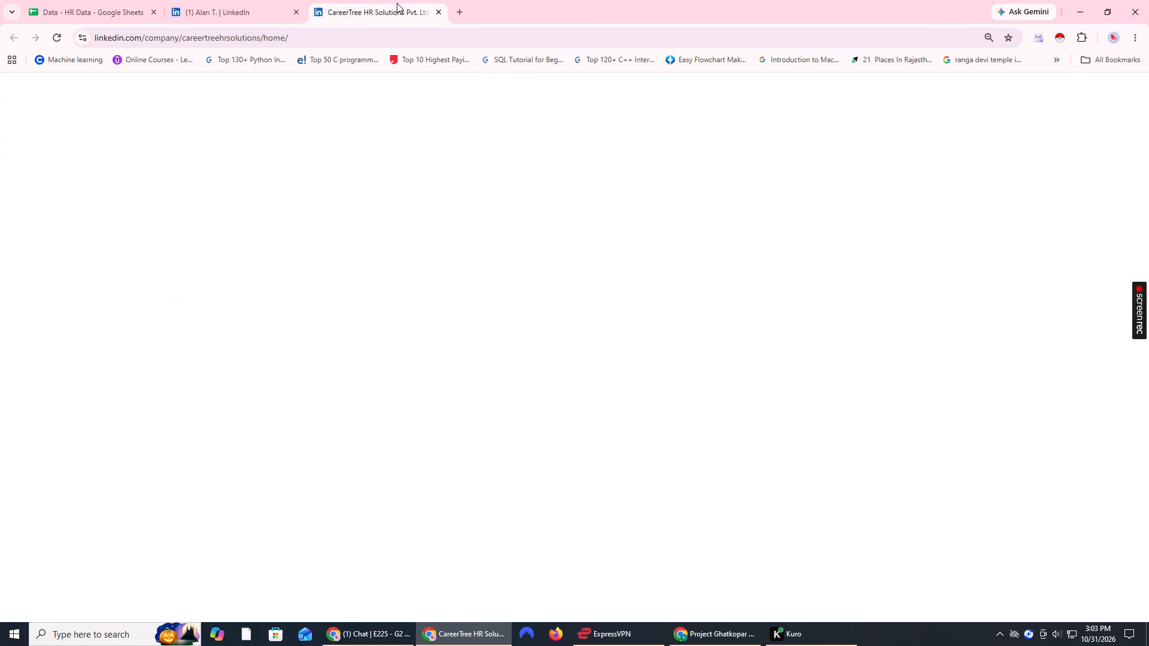
pyautogui.click(321, 36)
pyautogui.hotkey('ctrl', 'c')
pyautogui.click(42, 0)
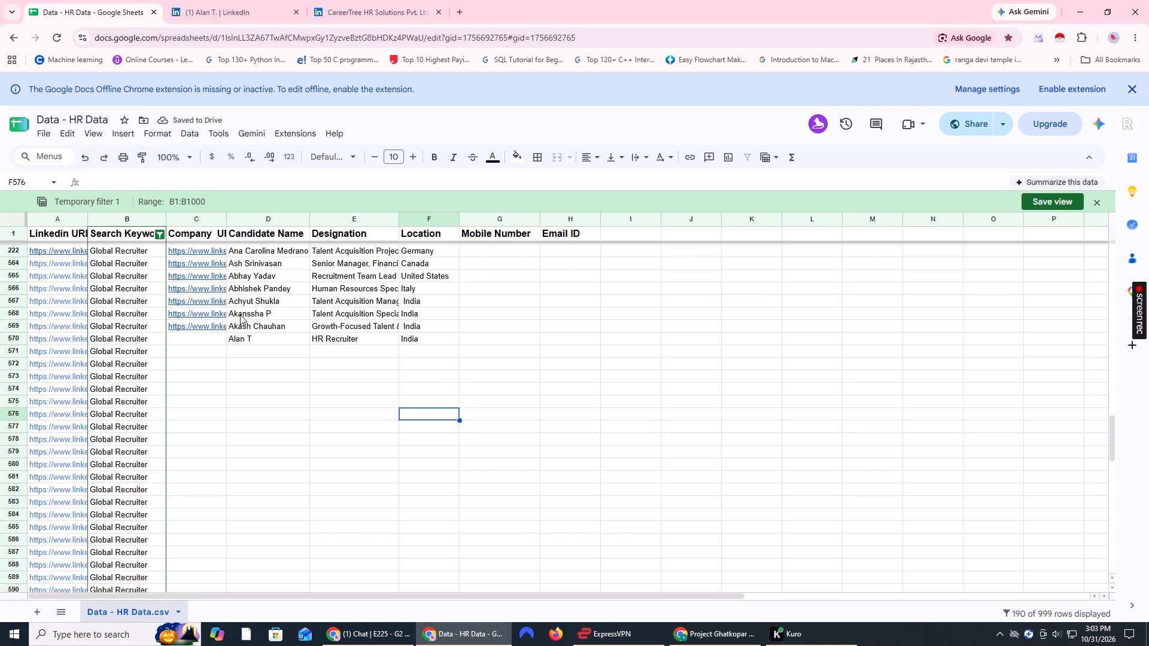
pyautogui.doubleClick(208, 338)
pyautogui.hotkey('ctrl', 'v')
pyautogui.click(199, 348)
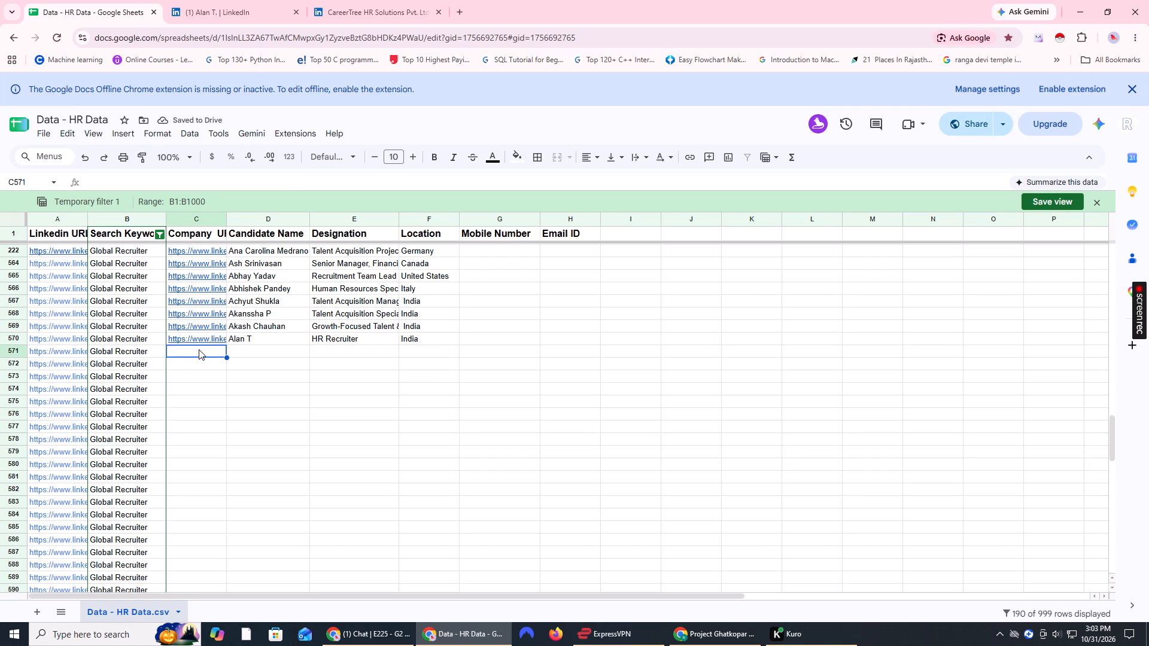
pyautogui.click(266, 378)
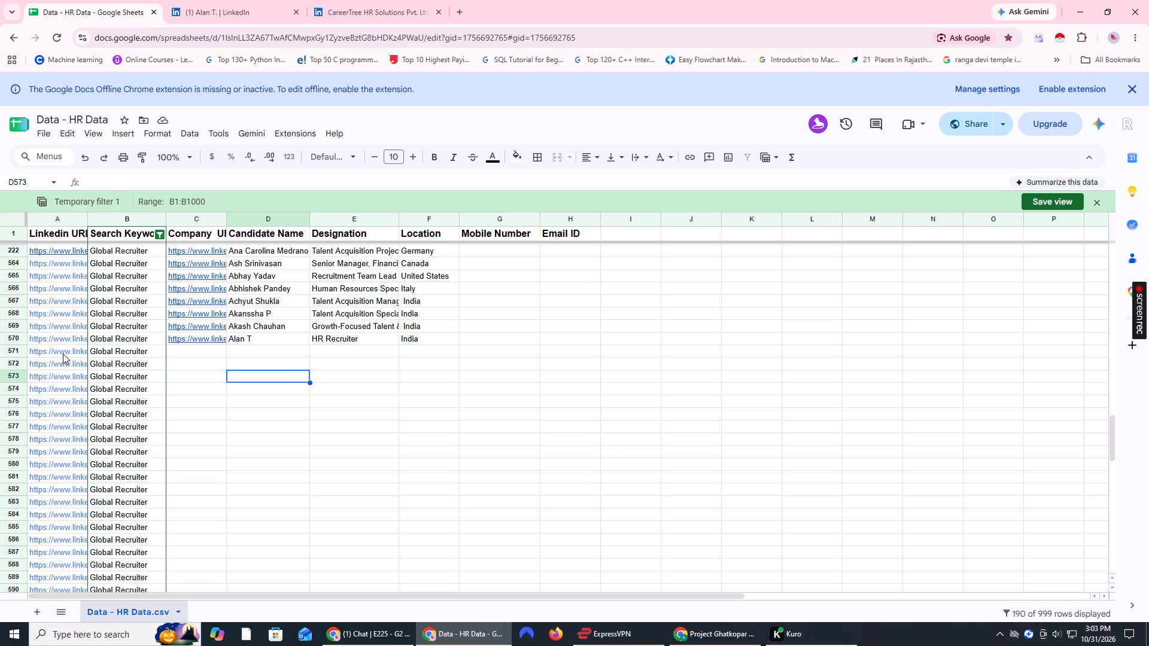
# Open the LinkedIn profile linked in row 571 and close the CareerTree HR Solutions page.
pyautogui.tripleClick(63, 354)
pyautogui.rightClick(63, 354)
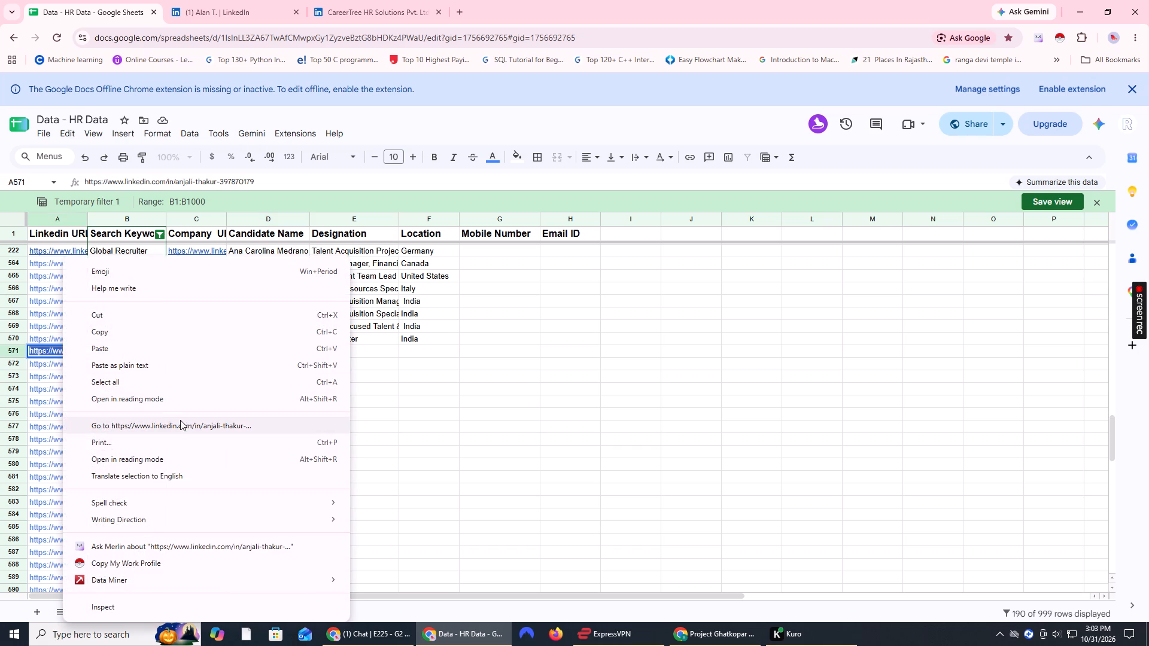
pyautogui.click(180, 420)
pyautogui.click(437, 11)
pyautogui.click(437, 11)
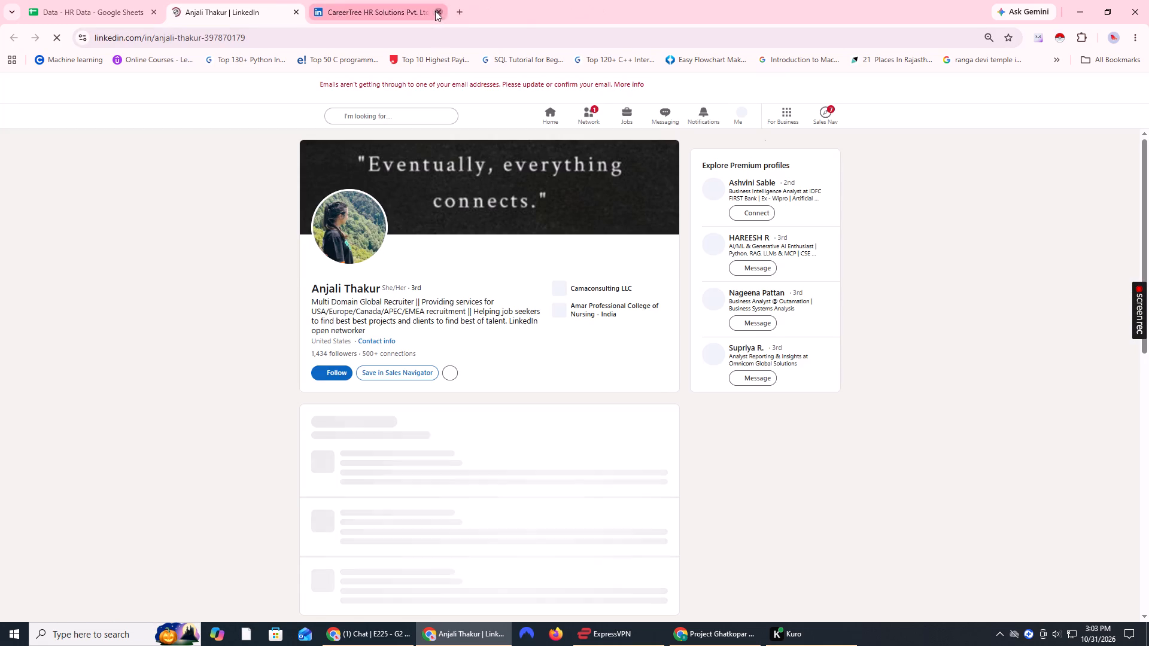
# Copy the person's name from the LinkedIn profile into the Candidate Name cell of row 571.
pyautogui.moveTo(304, 288); pyautogui.dragTo(379, 288)
pyautogui.hotkey('ctrl', 'c')
pyautogui.click(199, 319)
pyautogui.click(99, 0)
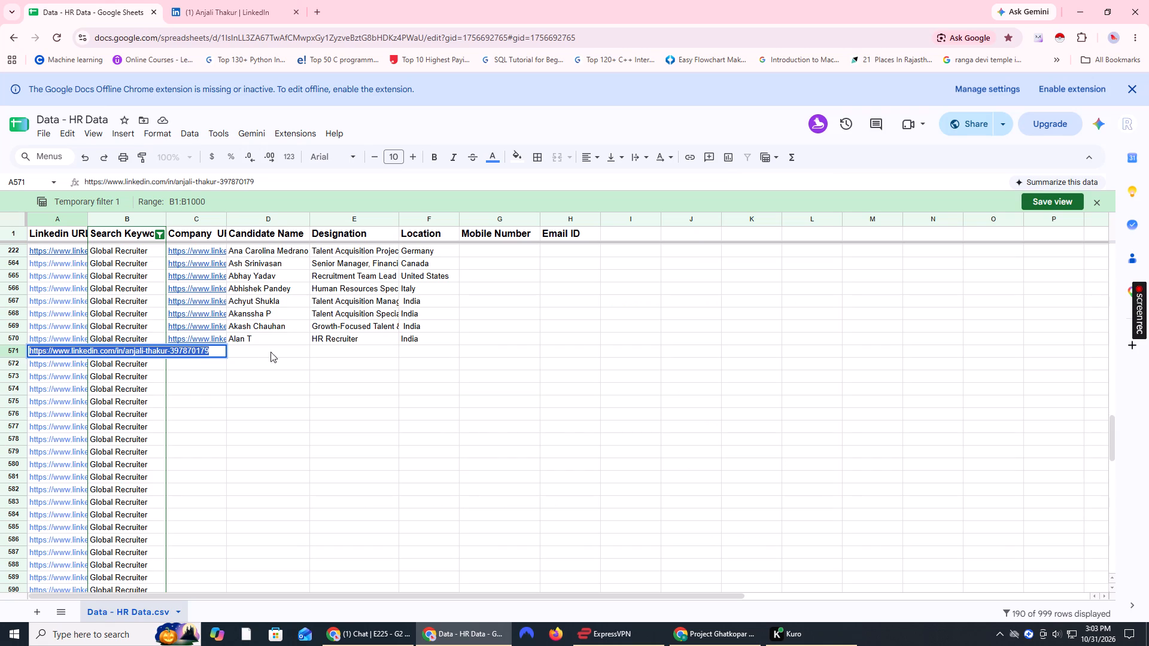
pyautogui.doubleClick(260, 350)
pyautogui.hotkey('ctrl', 'v')
pyautogui.click(233, 383)
# Copy the country, United States, from the LinkedIn profile into the Location cell of row 571.
pyautogui.click(180, 0)
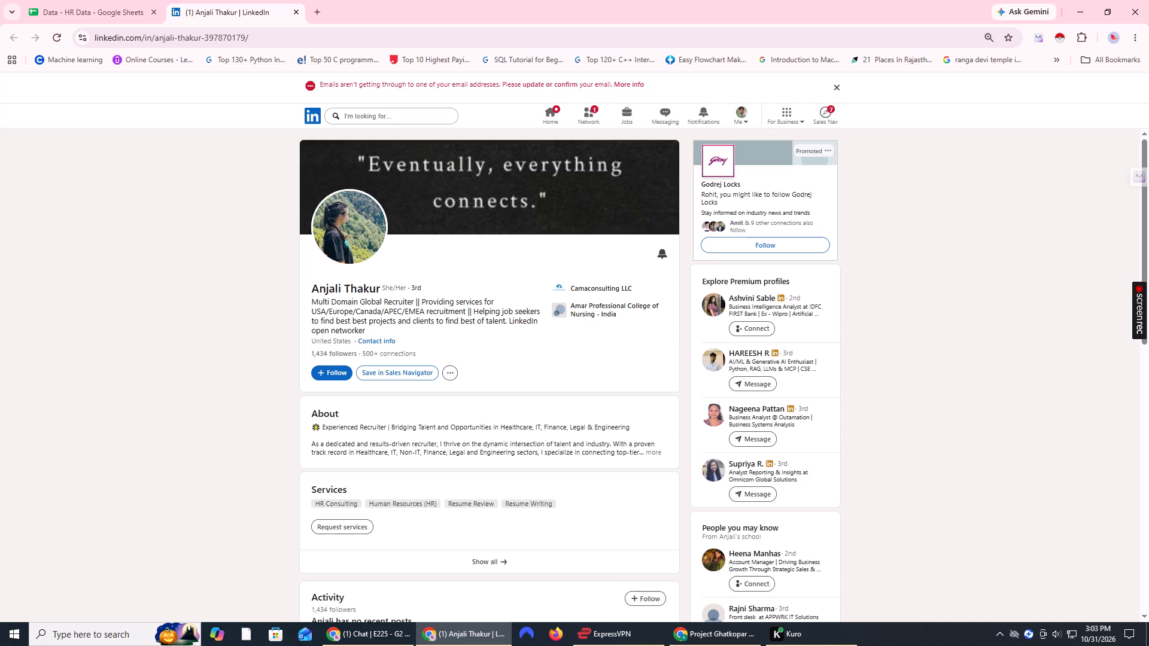
pyautogui.moveTo(352, 341); pyautogui.dragTo(333, 342)
pyautogui.moveTo(333, 342); pyautogui.dragTo(311, 342)
pyautogui.hotkey('ctrl', 'c')
pyautogui.click(121, 0)
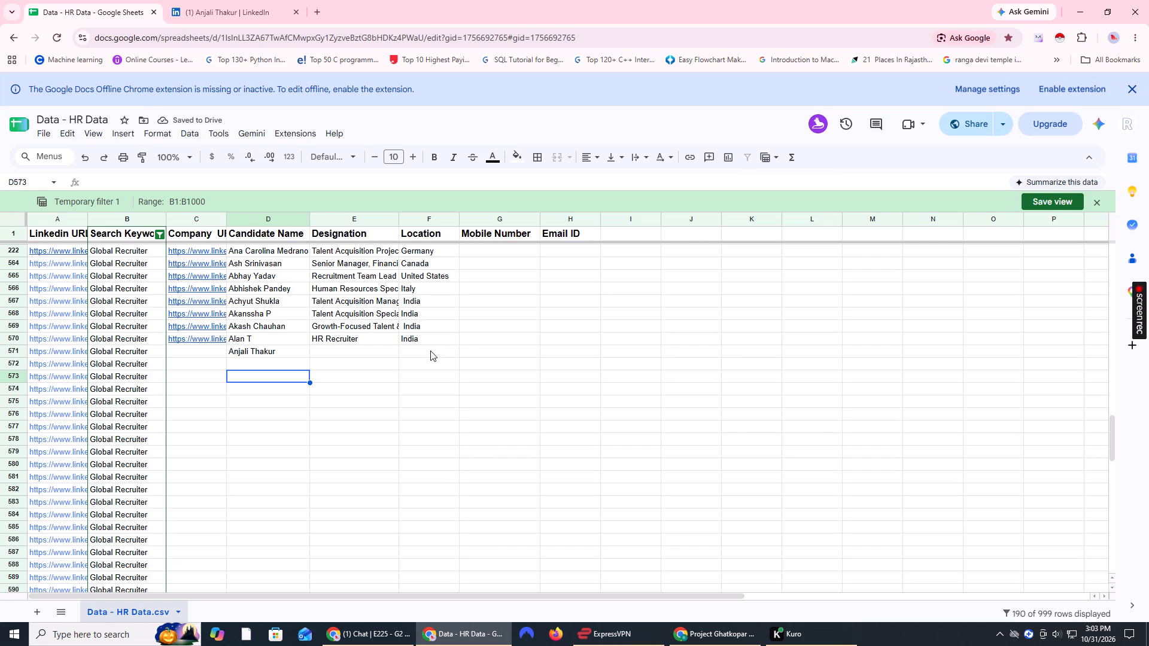
pyautogui.doubleClick(430, 351)
pyautogui.hotkey('ctrl', 'v')
pyautogui.press('Return')
pyautogui.click(399, 403)
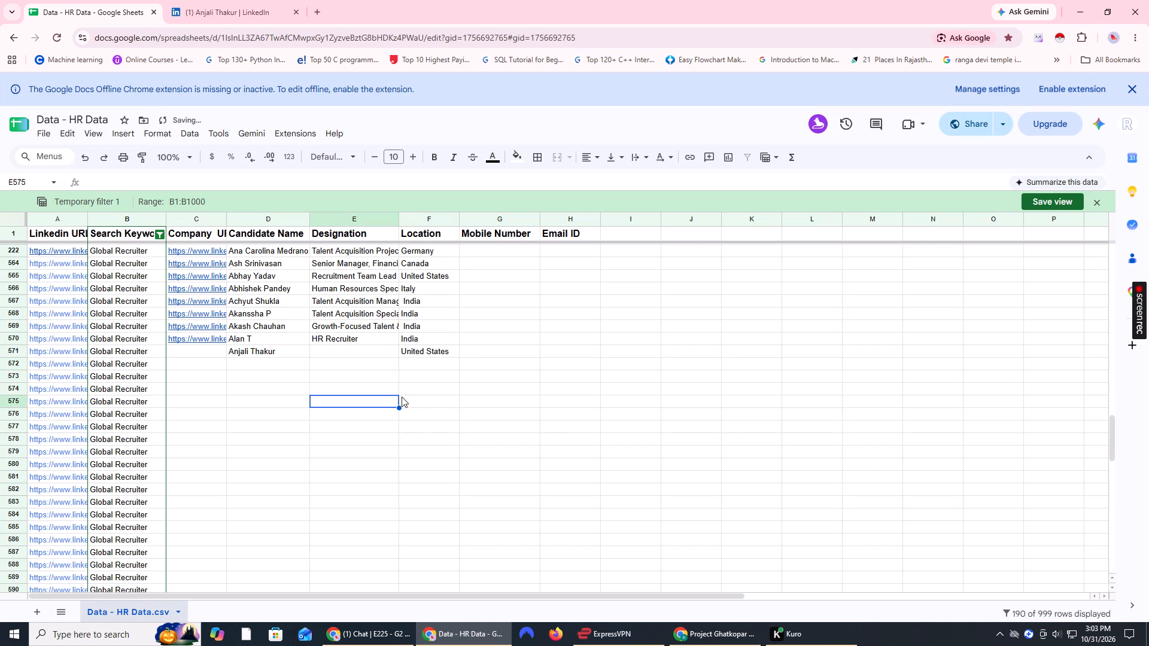
# Open the Camaconsulting LLC company page from the Experience section of the row 571 LinkedIn profile.
pyautogui.click(234, 0)
pyautogui.scroll(-9, 335, 315)
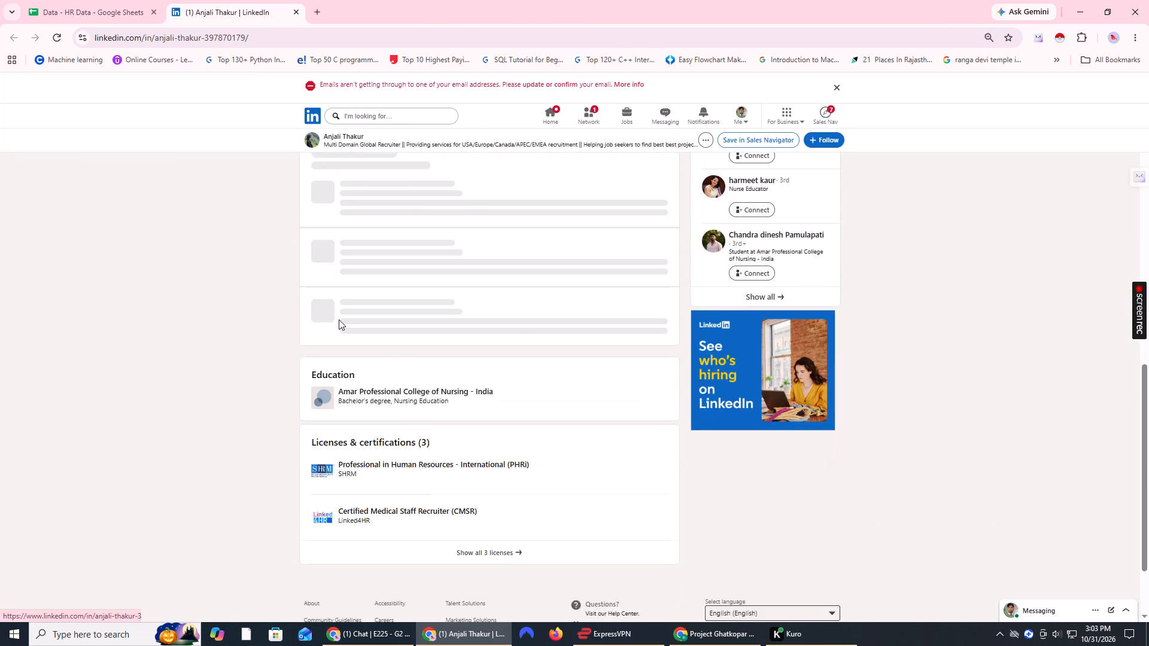
pyautogui.scroll(3, 339, 319)
pyautogui.keyDown('ctrl'); pyautogui.click(315, 358); pyautogui.keyUp('ctrl')
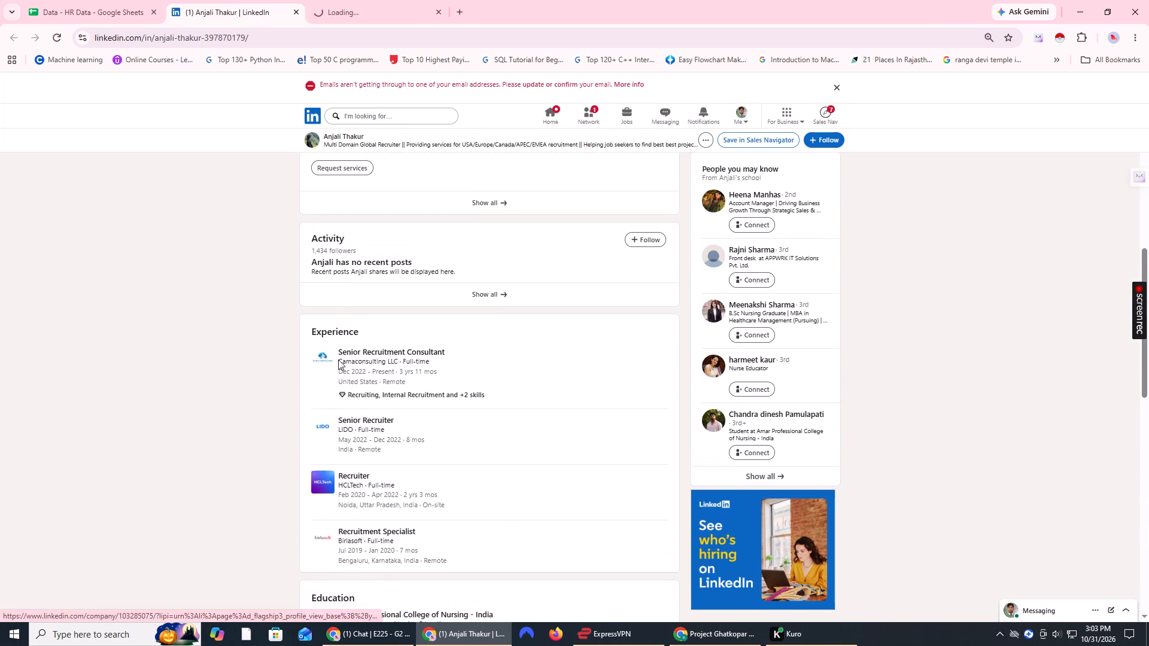
# Copy the job title Senior Recruitment Consultant from the LinkedIn profile into the Designation cell of row 571.
pyautogui.moveTo(334, 351); pyautogui.dragTo(455, 350)
pyautogui.hotkey('ctrl', 'c')
pyautogui.click(83, 0)
pyautogui.doubleClick(343, 352)
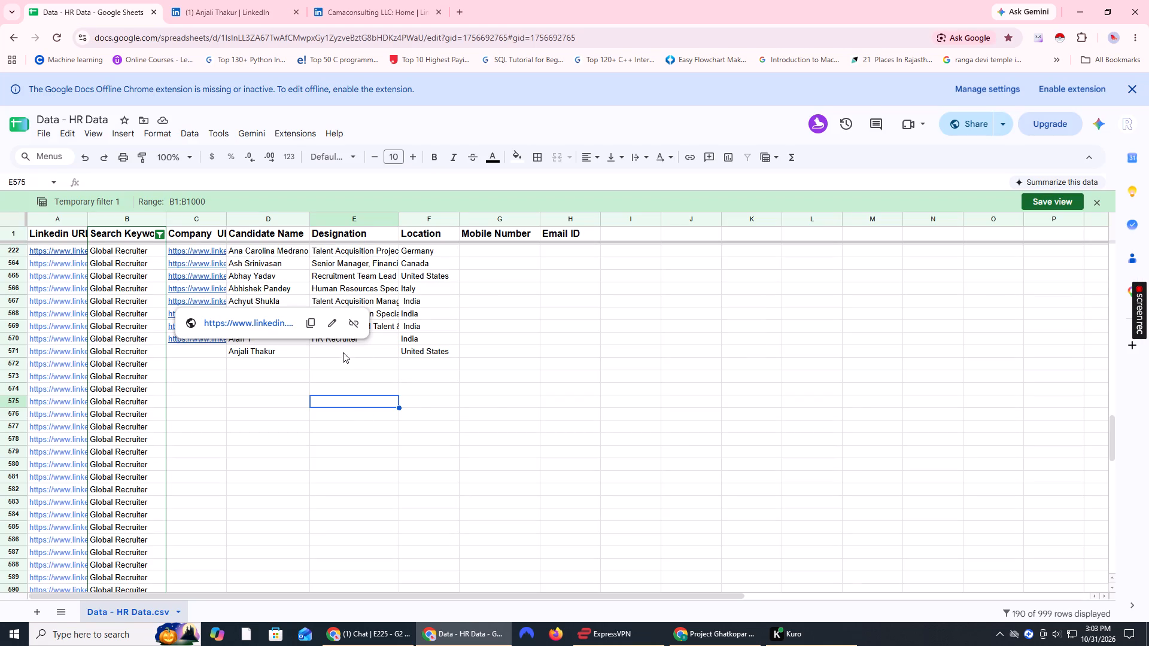
pyautogui.hotkey('ctrl', 'v')
pyautogui.press('Return')
# Copy the Camaconsulting LLC LinkedIn page address into the Company URL cell of row 571.
pyautogui.click(333, 0)
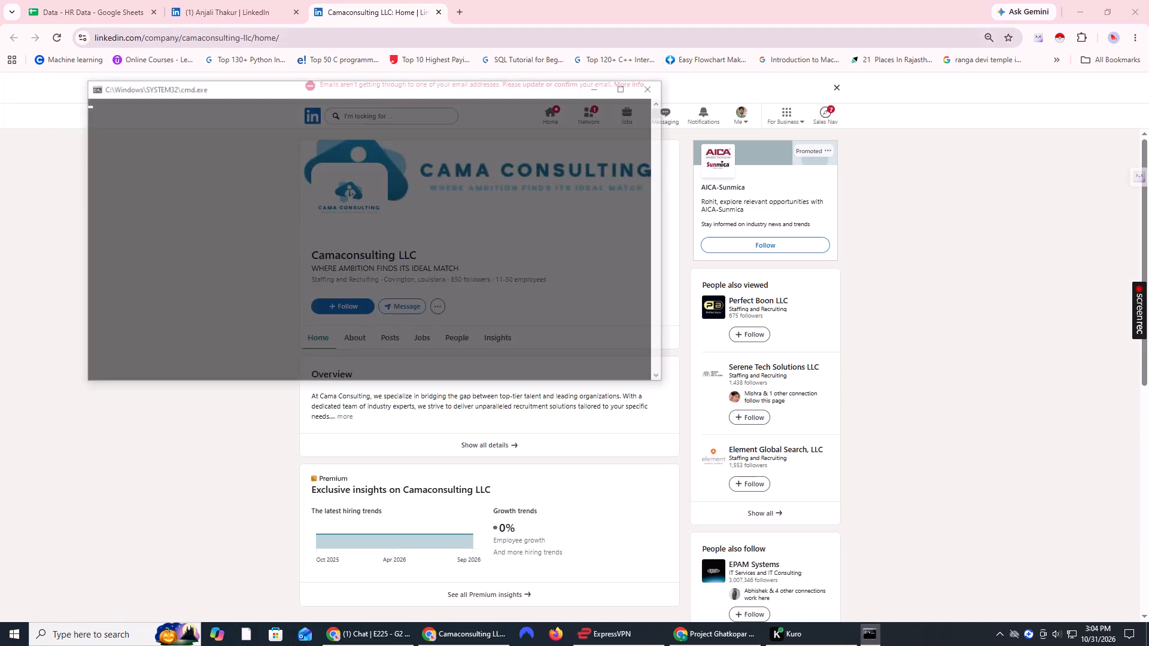
pyautogui.click(313, 36)
pyautogui.hotkey('ctrl', 'c')
pyautogui.click(91, 0)
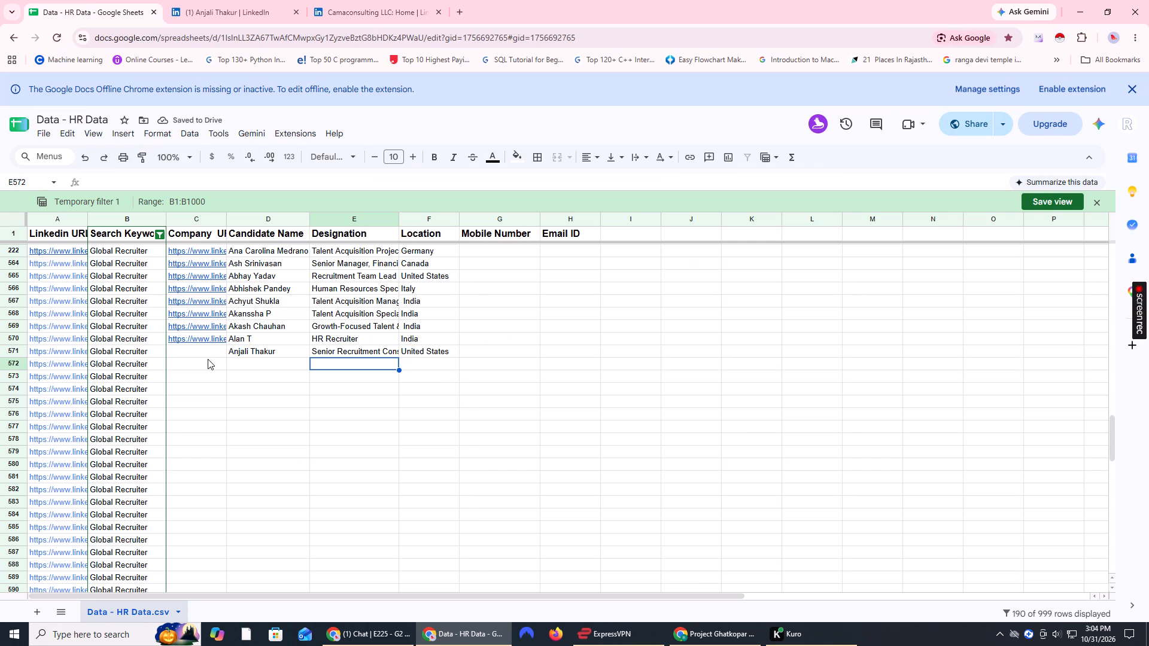
pyautogui.doubleClick(205, 356)
pyautogui.hotkey('ctrl', 'v')
pyautogui.press('Return')
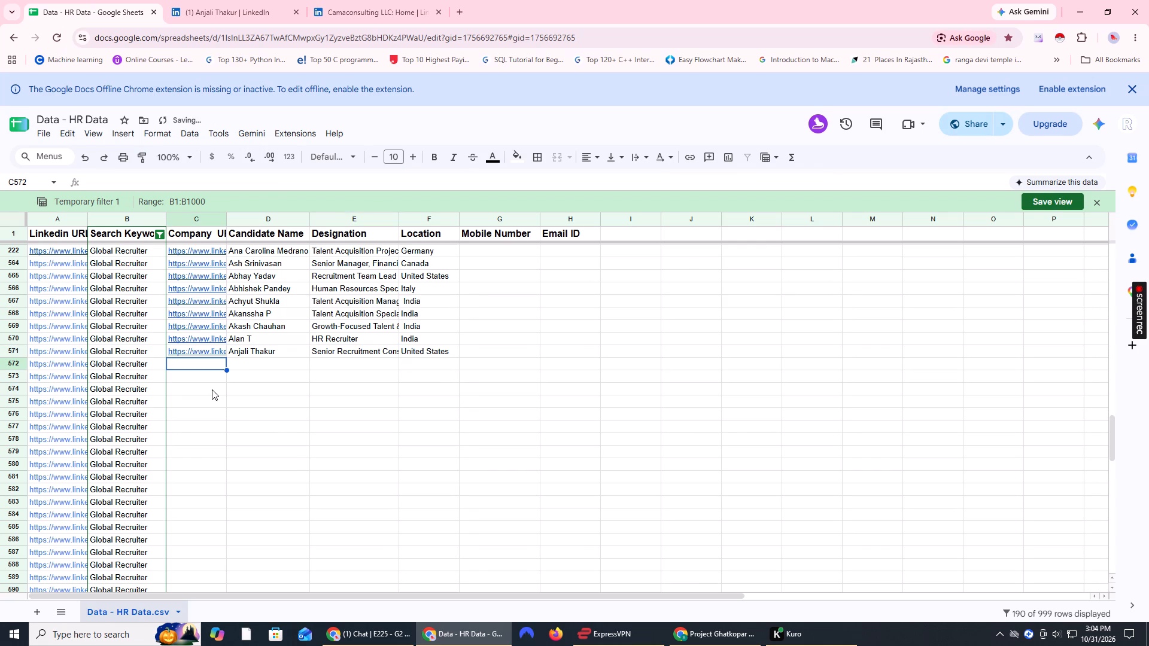
pyautogui.click(212, 389)
# Open the LinkedIn profile linked in row 572 and close the Camaconsulting LLC page.
pyautogui.scroll(-1, 276, 416)
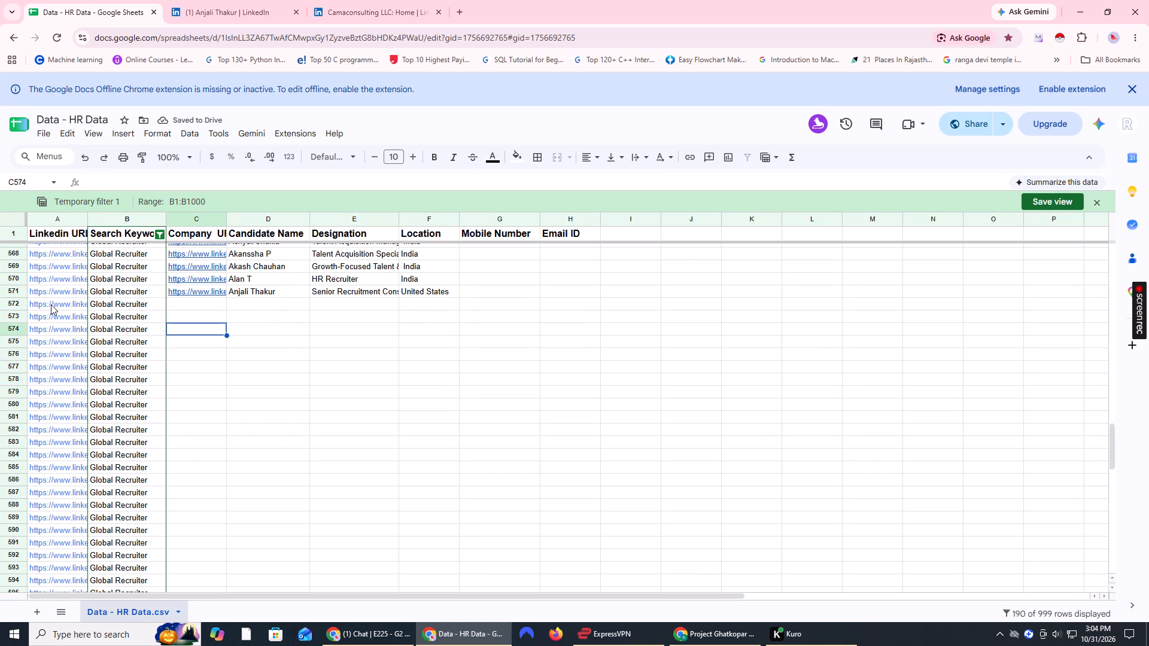
pyautogui.click(51, 304)
pyautogui.tripleClick(60, 302)
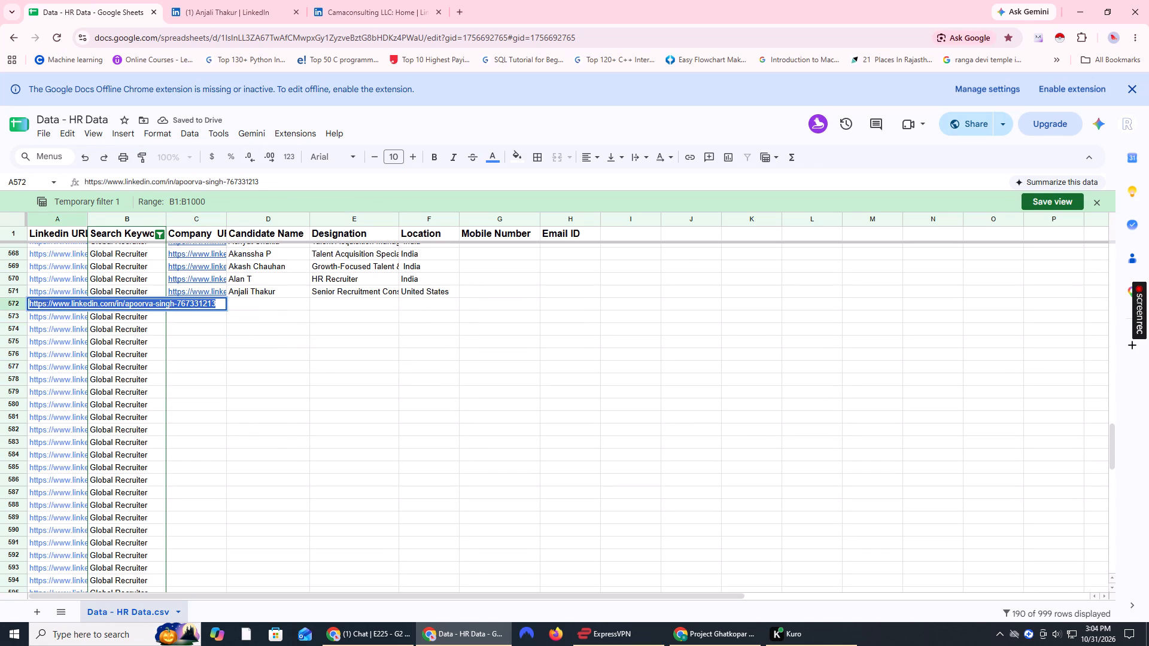
pyautogui.rightClick(60, 302)
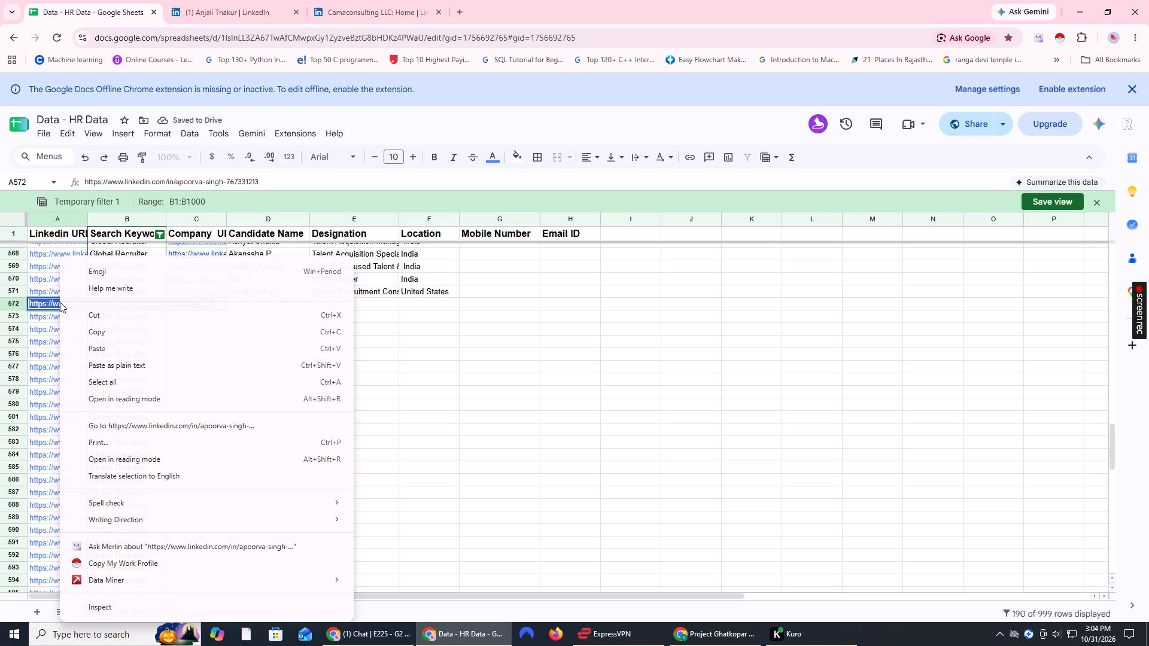
pyautogui.click(161, 426)
pyautogui.click(439, 13)
pyautogui.click(439, 13)
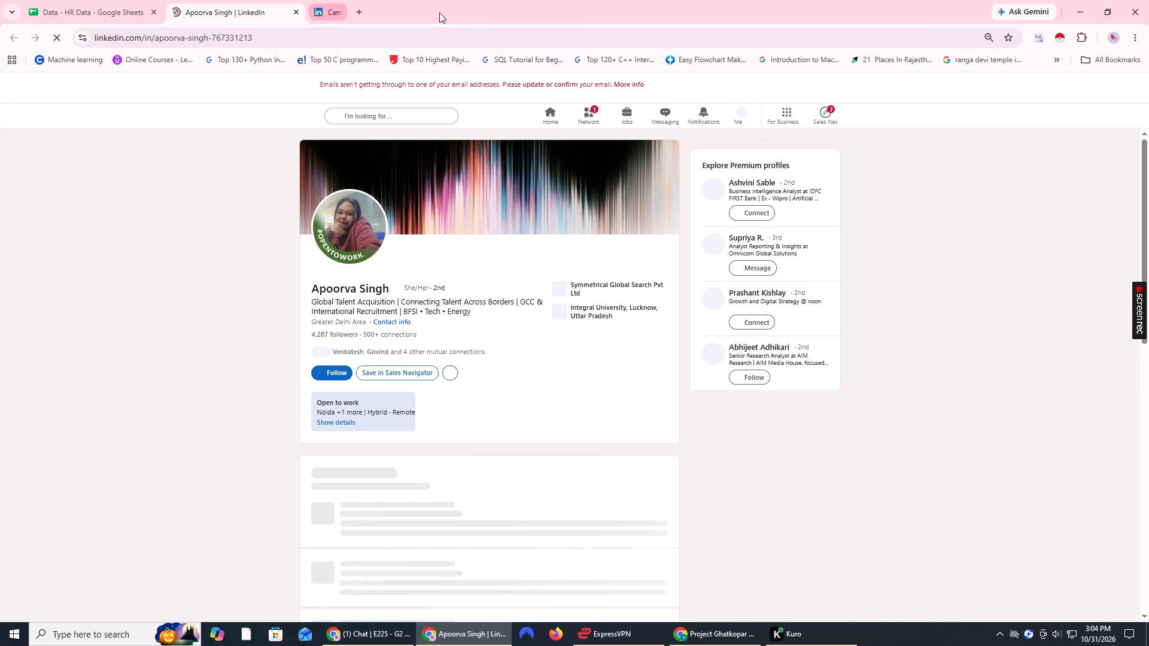
# Copy the person's name from the LinkedIn profile into the Candidate Name cell of row 572.
pyautogui.moveTo(302, 291); pyautogui.dragTo(387, 287)
pyautogui.hotkey('ctrl', 'c')
pyautogui.click(142, 296)
pyautogui.click(76, 0)
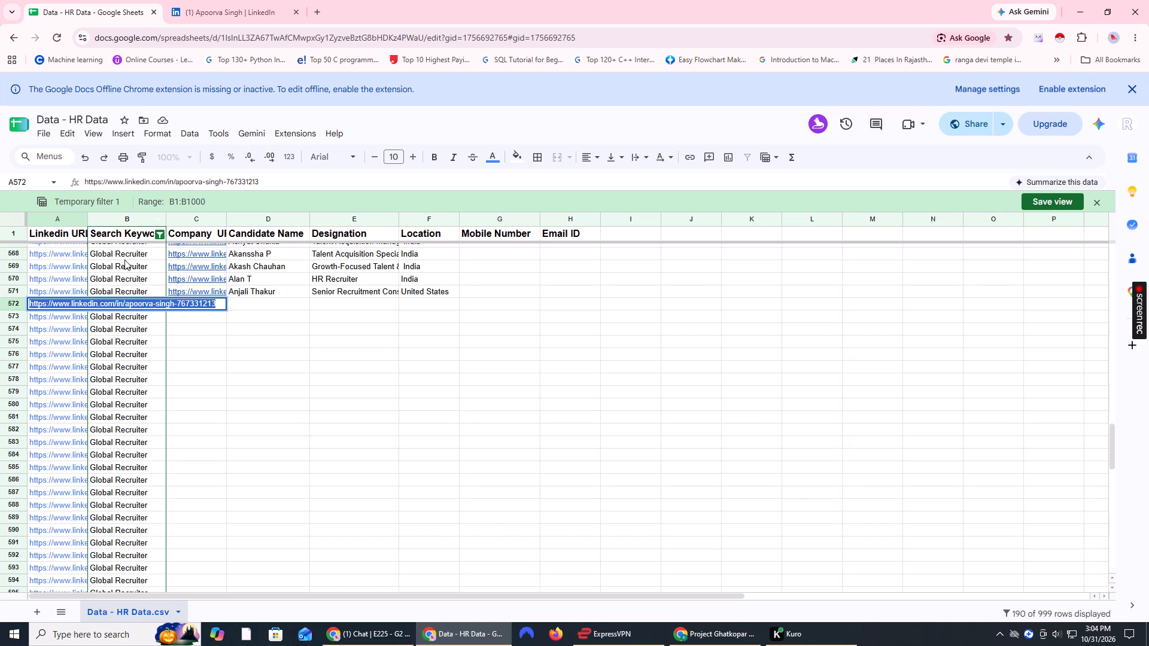
pyautogui.doubleClick(254, 309)
pyautogui.hotkey('ctrl', 'v')
pyautogui.press('Return')
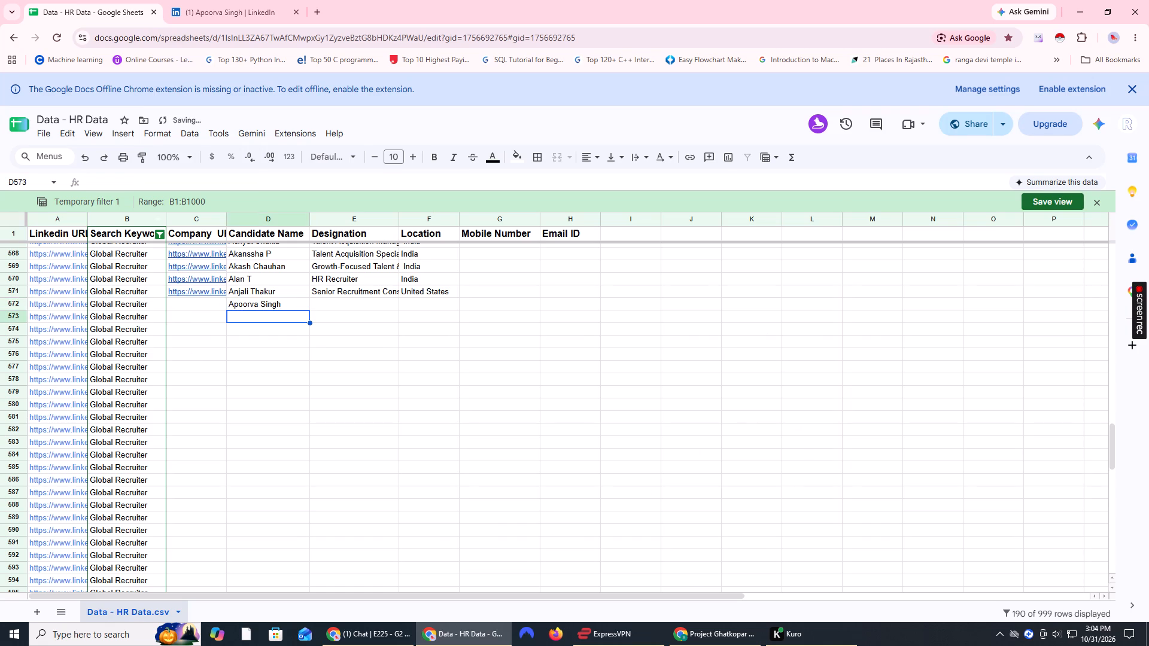
# Check the location on the LinkedIn profile and enter India, capitalised, in the Location cell of row 572.
pyautogui.click(221, 0)
pyautogui.scroll(-1, 373, 385)
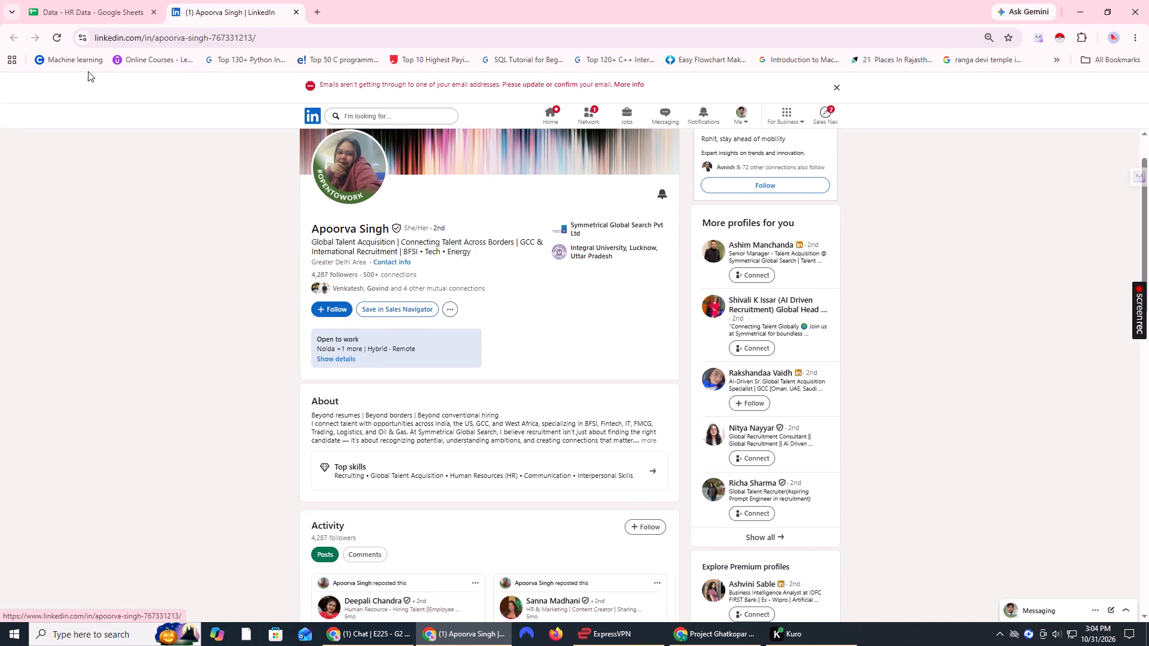
pyautogui.click(97, 0)
pyautogui.click(408, 301)
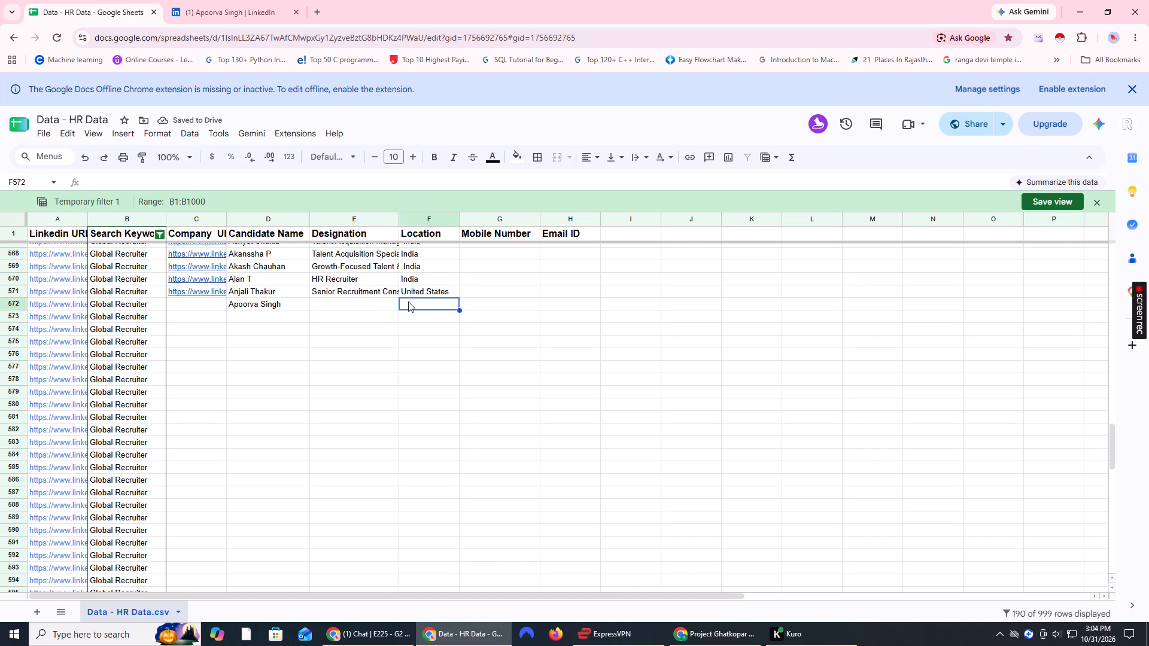
pyautogui.write('india')
pyautogui.press('space')
pyautogui.press('BackSpace')
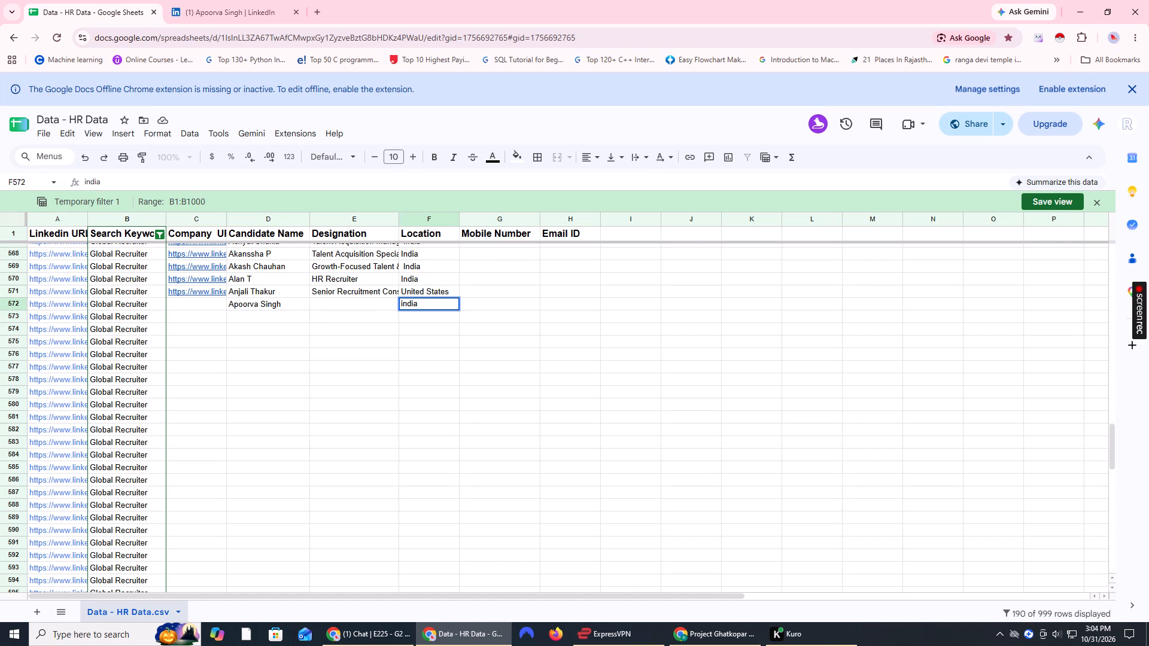
pyautogui.press('BackSpace')
pyautogui.press('BackSpace')
pyautogui.press('BackSpace')
pyautogui.press('BackSpace')
pyautogui.press('BackSpace')
pyautogui.write('India')
pyautogui.press('space')
pyautogui.press('Return')
# Open the Symmetrical Global Search Pvt Ltd company page from the Experience section of the row 572 LinkedIn profile.
pyautogui.click(230, 0)
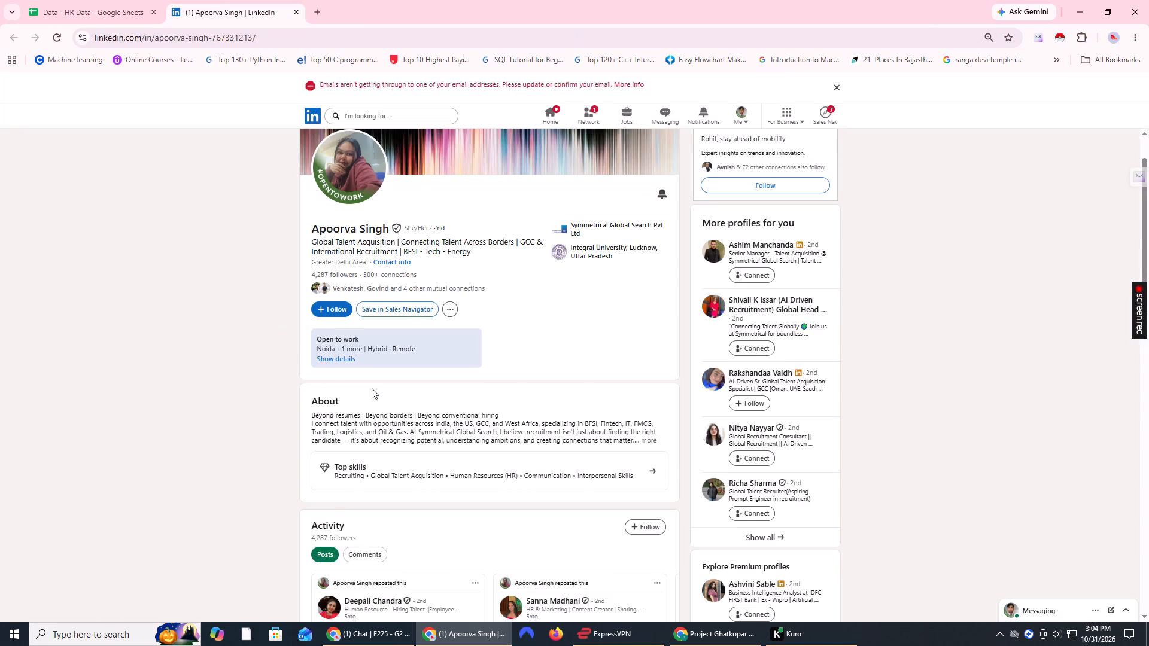
pyautogui.scroll(-12, 372, 388)
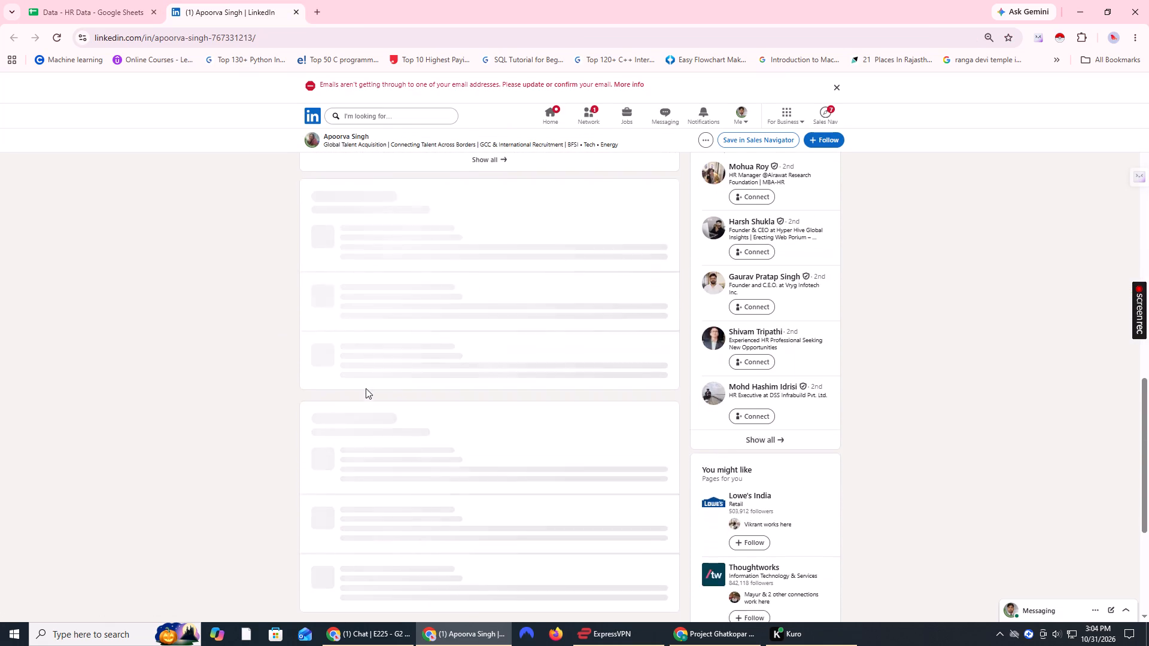
pyautogui.scroll(2, 359, 389)
pyautogui.keyDown('ctrl'); pyautogui.click(321, 303); pyautogui.keyUp('ctrl')
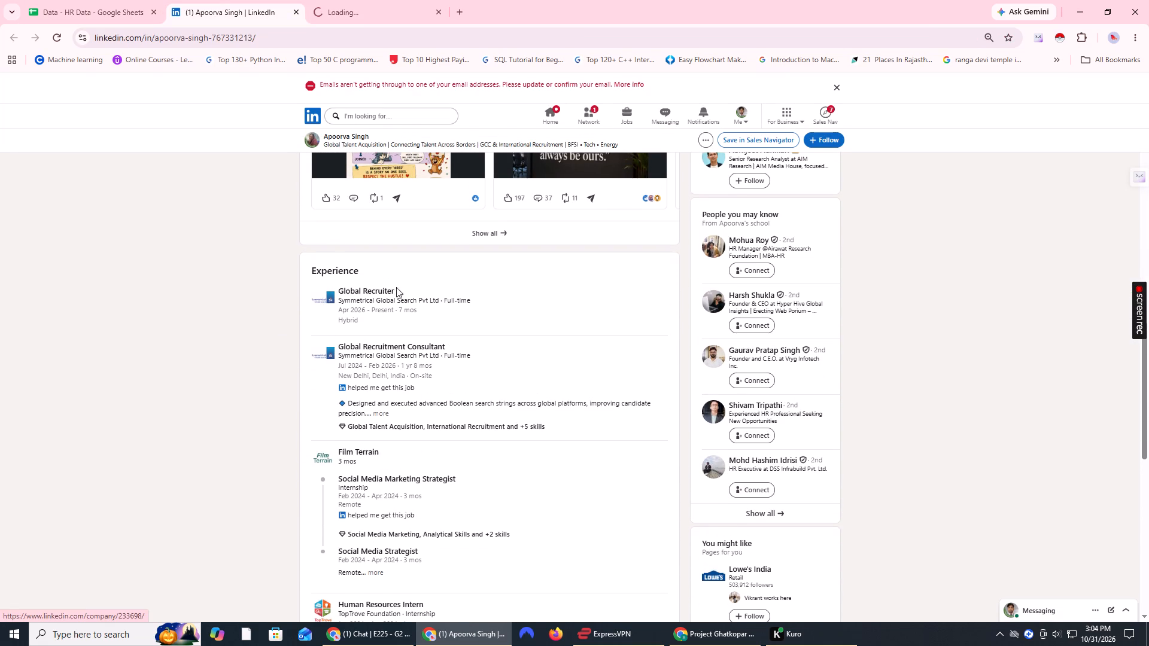
# Copy the current job title, Global Recruiter, from the LinkedIn profile into the Designation cell of row 572.
pyautogui.moveTo(335, 287); pyautogui.dragTo(395, 284)
pyautogui.hotkey('ctrl', 'c')
pyautogui.click(114, 0)
pyautogui.doubleClick(354, 306)
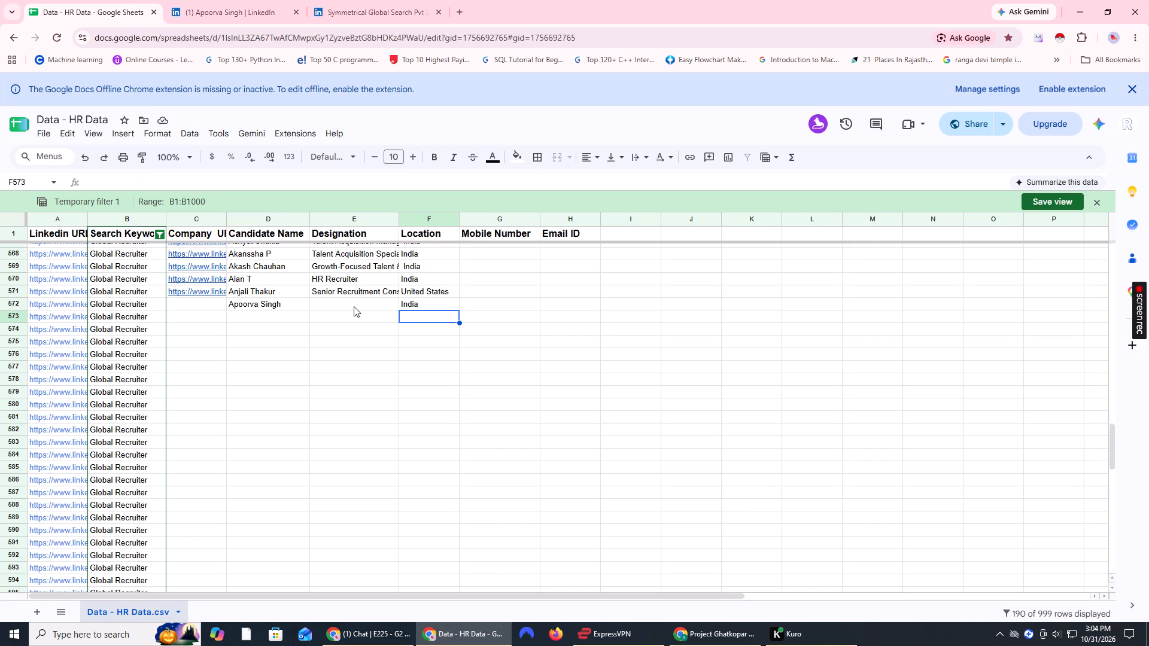
pyautogui.hotkey('ctrl', 'v')
pyautogui.hotkey('ctrl', 'Return')
pyautogui.press('Return')
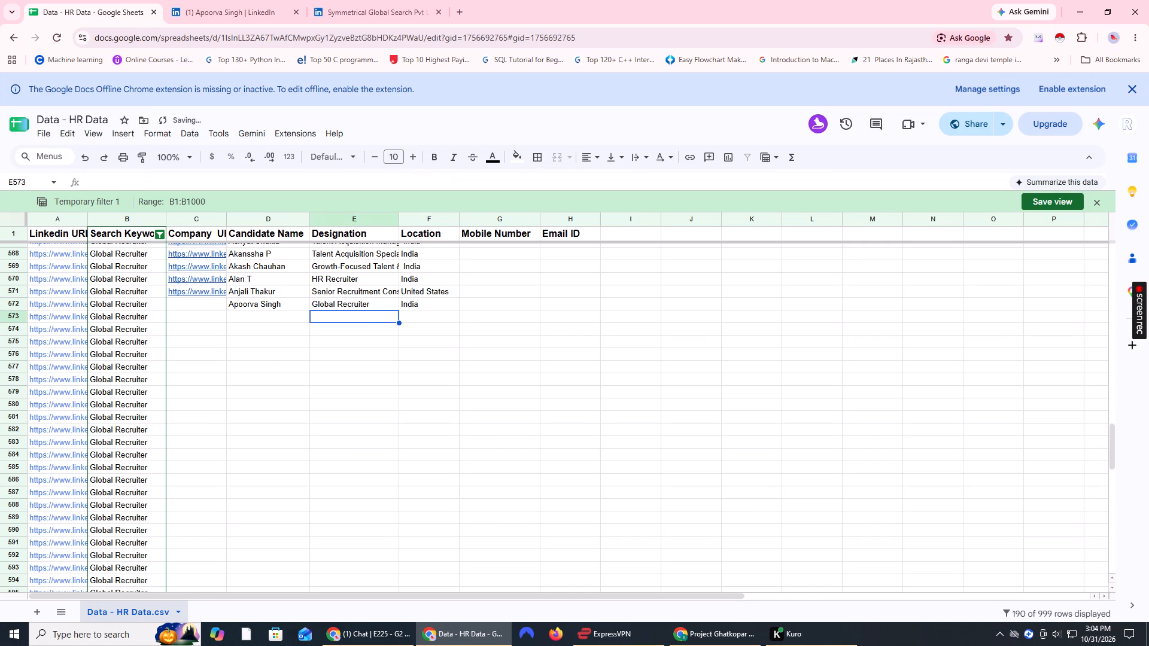
# Copy the Symmetrical Global Search Pvt Ltd page URL into the Company URL cell of row 572.
pyautogui.click(374, 0)
pyautogui.click(335, 38)
pyautogui.hotkey('ctrl', 'c')
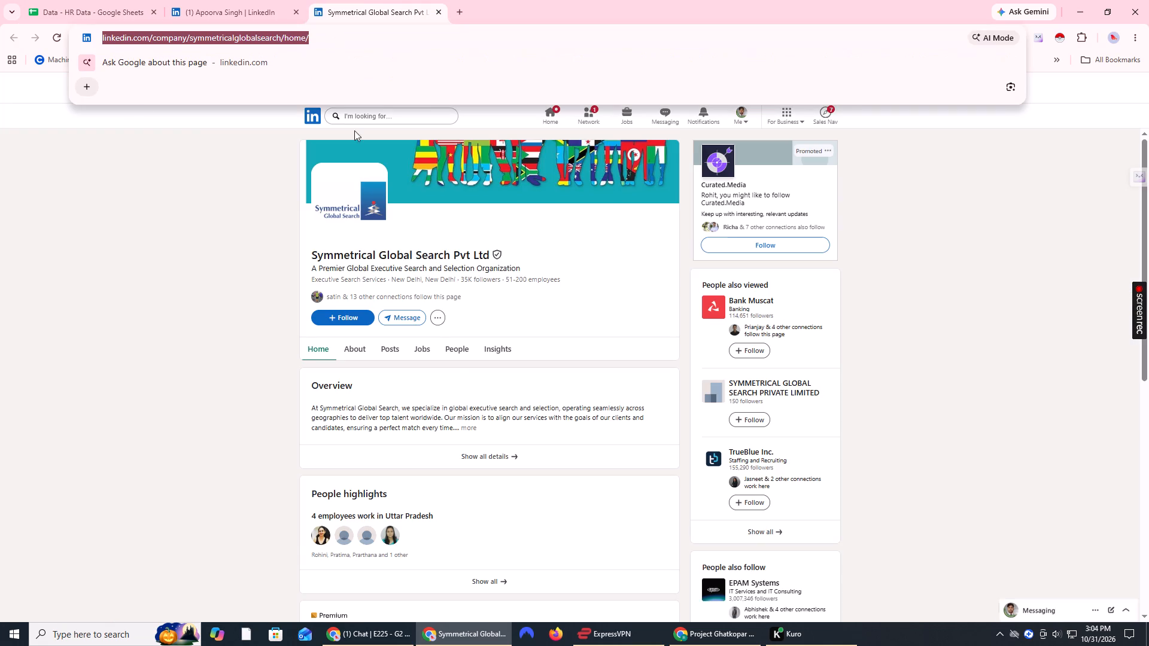
pyautogui.click(121, 0)
pyautogui.doubleClick(212, 303)
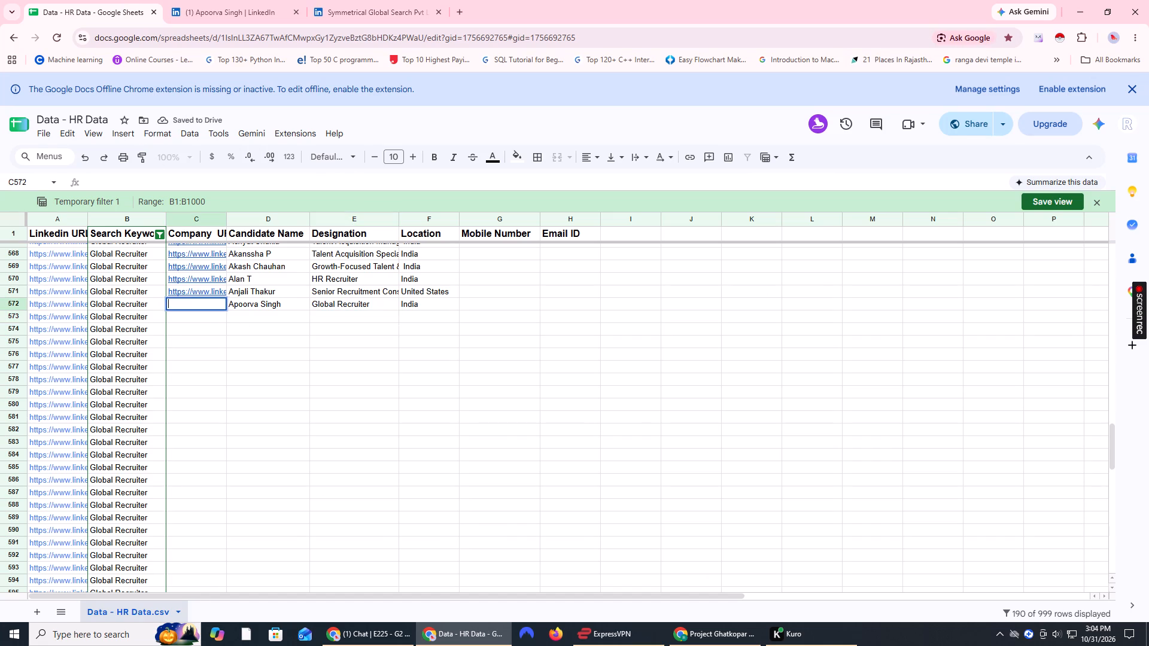
pyautogui.hotkey('ctrl', 'v')
pyautogui.click(192, 341)
# Open the LinkedIn profile linked in row 573 and close the row 572 profile and Symmetrical Global Search pages.
pyautogui.tripleClick(56, 319)
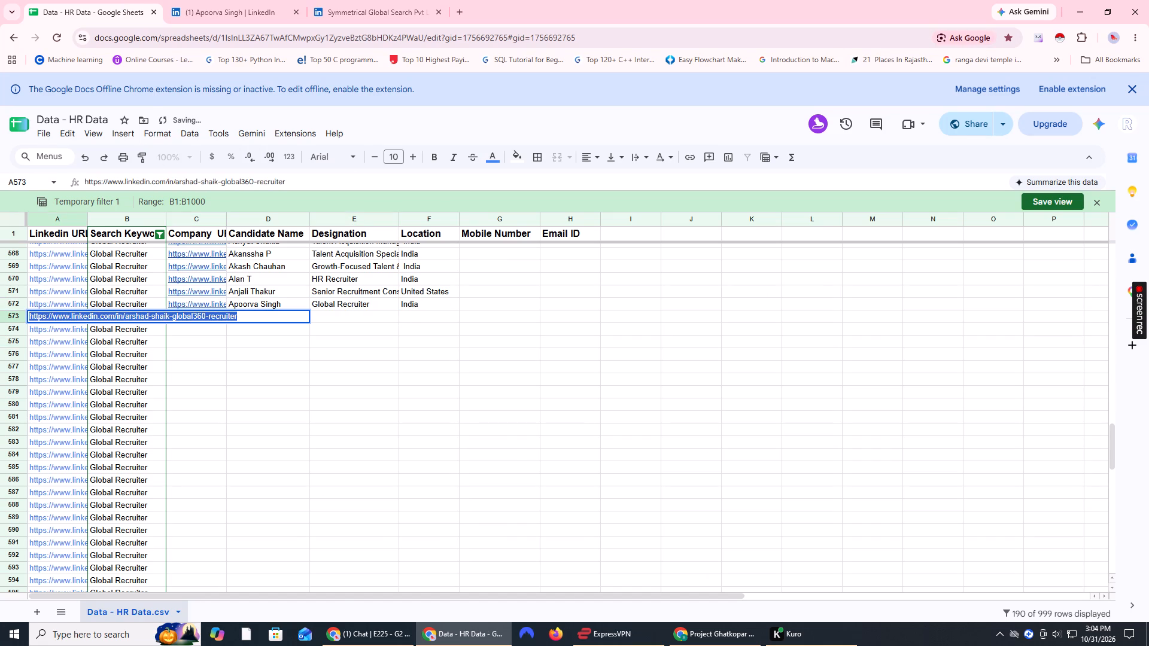
pyautogui.rightClick(56, 319)
pyautogui.click(178, 424)
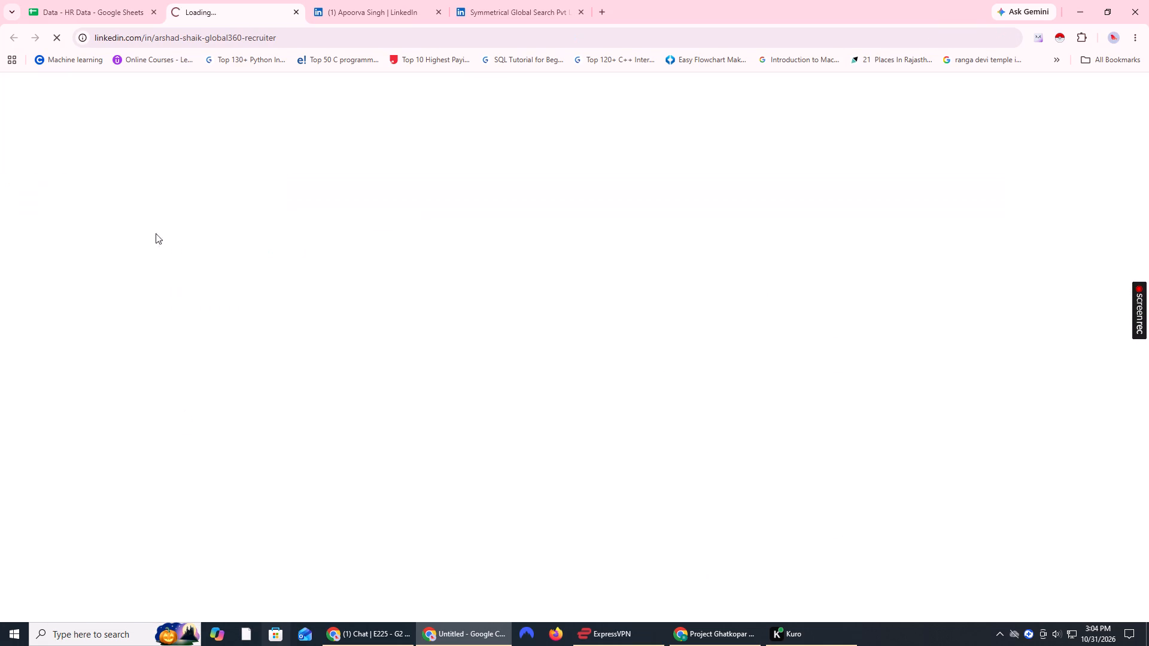
pyautogui.click(438, 13)
pyautogui.click(438, 13)
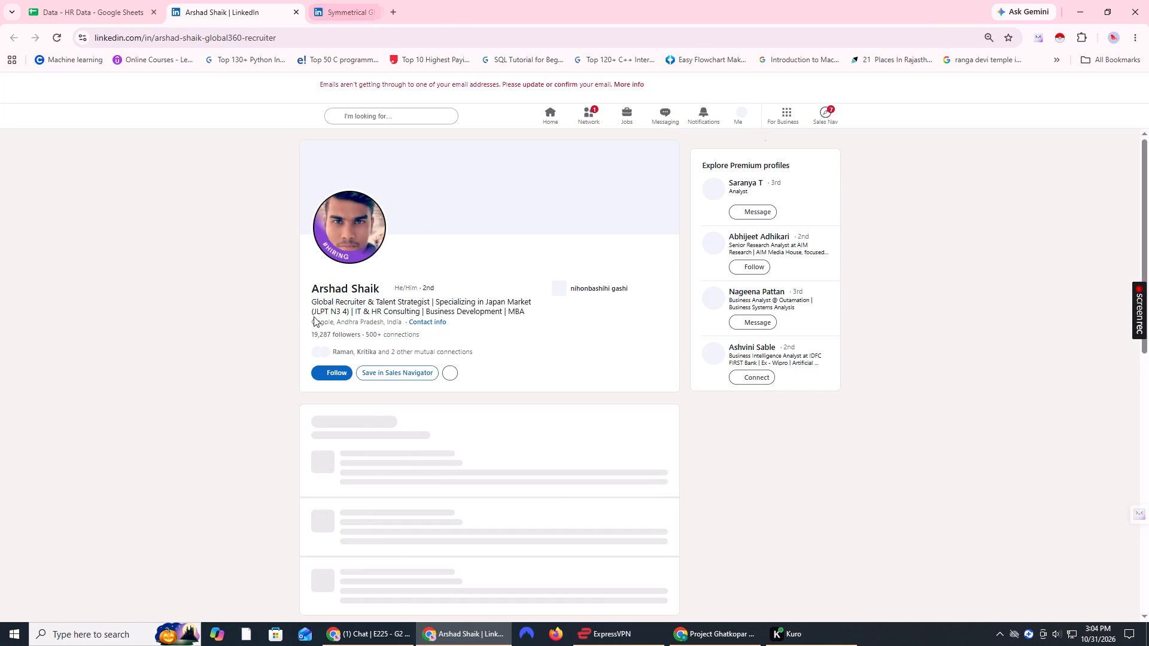
# Copy the person's name from the LinkedIn profile into the Candidate Name cell of row 573.
pyautogui.moveTo(307, 288); pyautogui.dragTo(380, 286)
pyautogui.hotkey('ctrl', 'c')
pyautogui.click(164, 301)
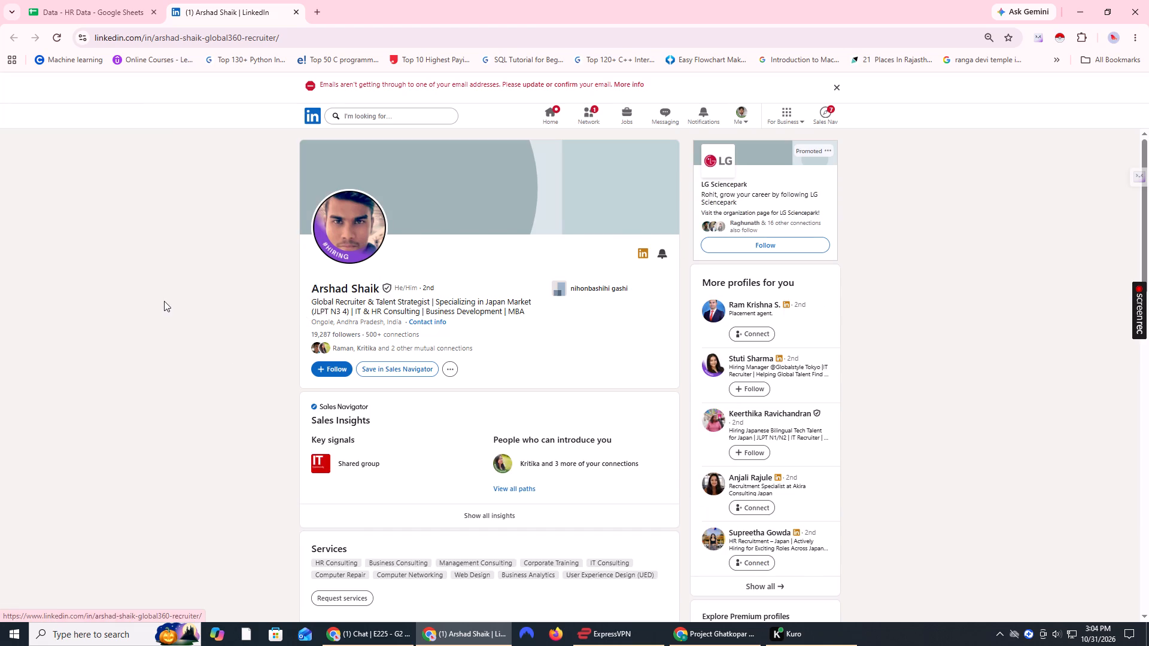
pyautogui.click(99, 0)
pyautogui.click(314, 419)
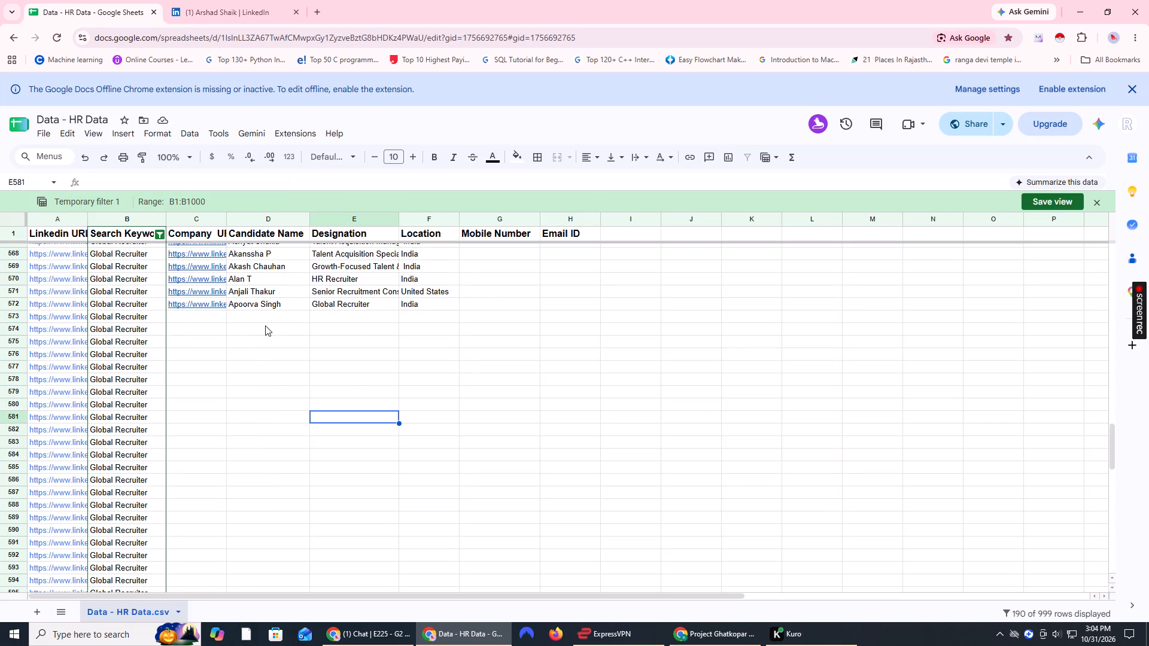
pyautogui.tripleClick(253, 318)
pyautogui.doubleClick(253, 318)
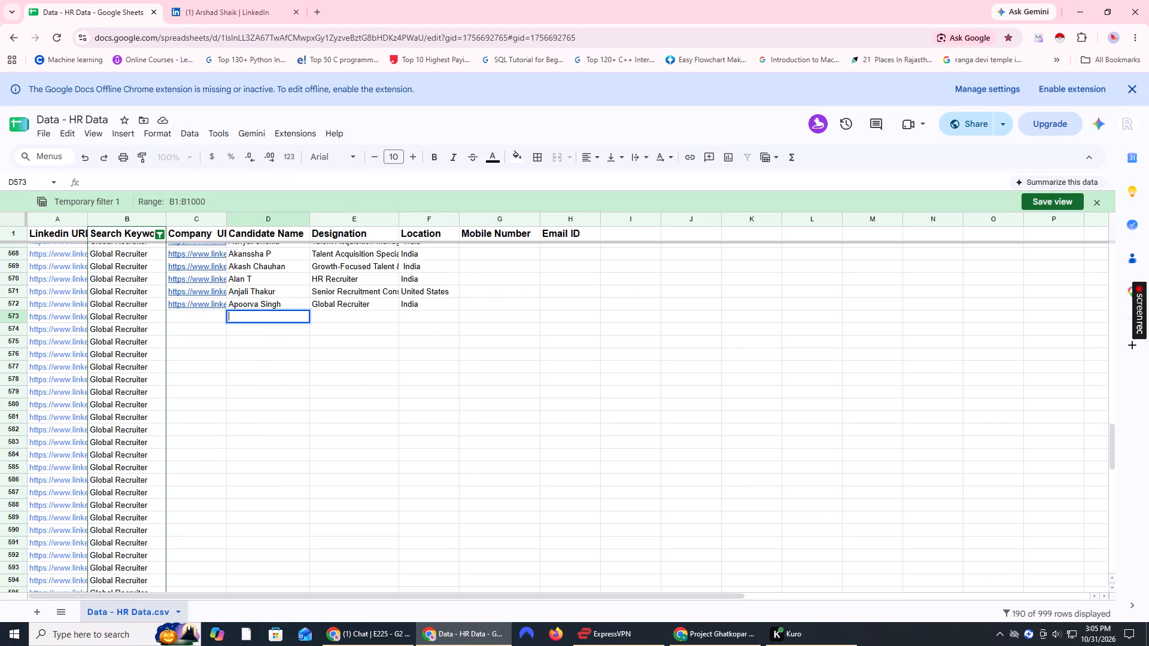
pyautogui.hotkey('ctrl', 'v')
pyautogui.press('Return')
# Open the Career Diversity company page from the Experience section of the row 573 LinkedIn profile.
pyautogui.click(226, 0)
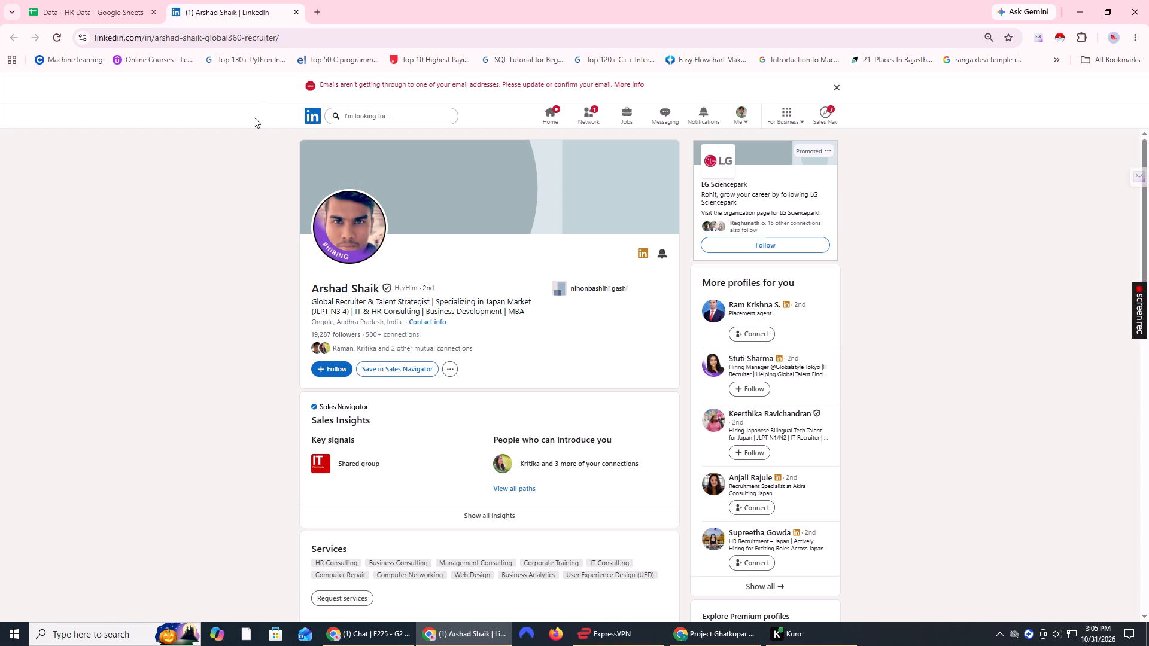
pyautogui.scroll(-5, 369, 395)
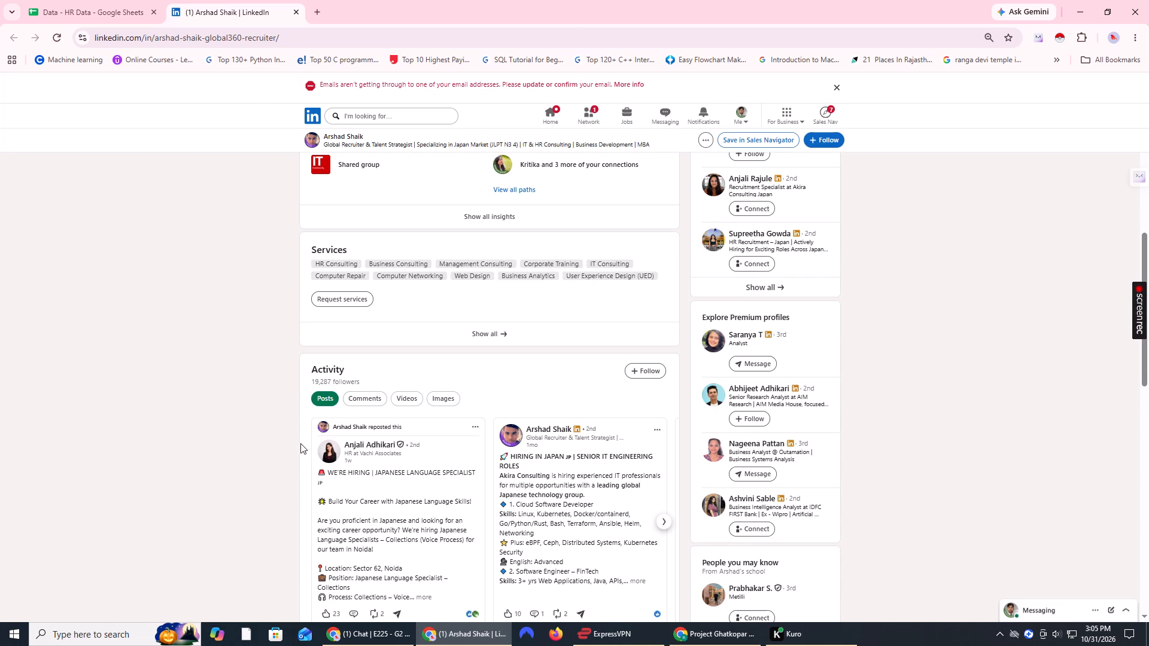
pyautogui.scroll(-15, 299, 431)
pyautogui.scroll(7, 299, 431)
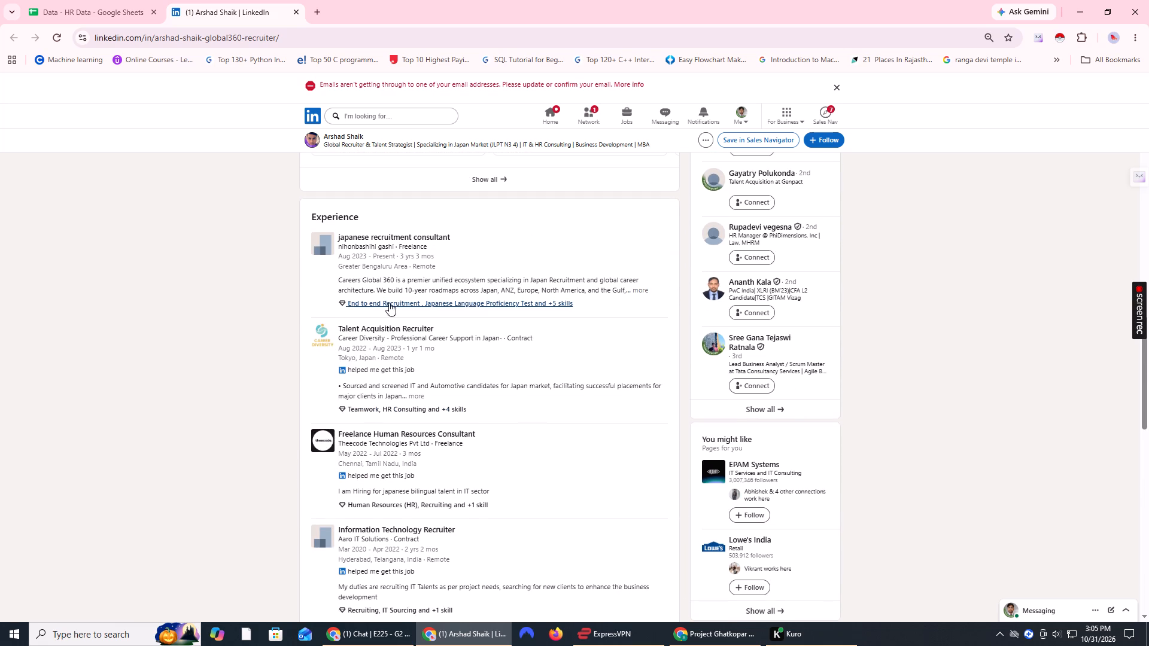
pyautogui.keyDown('ctrl'); pyautogui.click(320, 339); pyautogui.keyUp('ctrl')
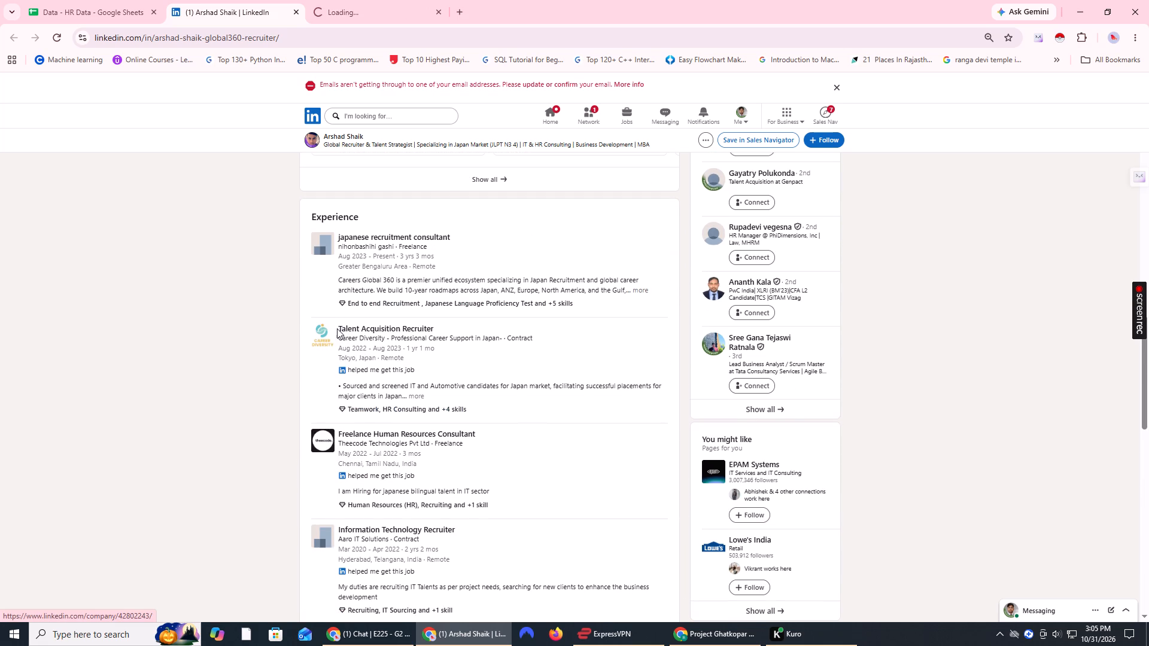
# Copy the Career Diversity job title, Talent Acquisition Recruiter, into the Designation cell of row 573.
pyautogui.moveTo(336, 327); pyautogui.dragTo(443, 324)
pyautogui.hotkey('ctrl', 'c')
pyautogui.click(105, 0)
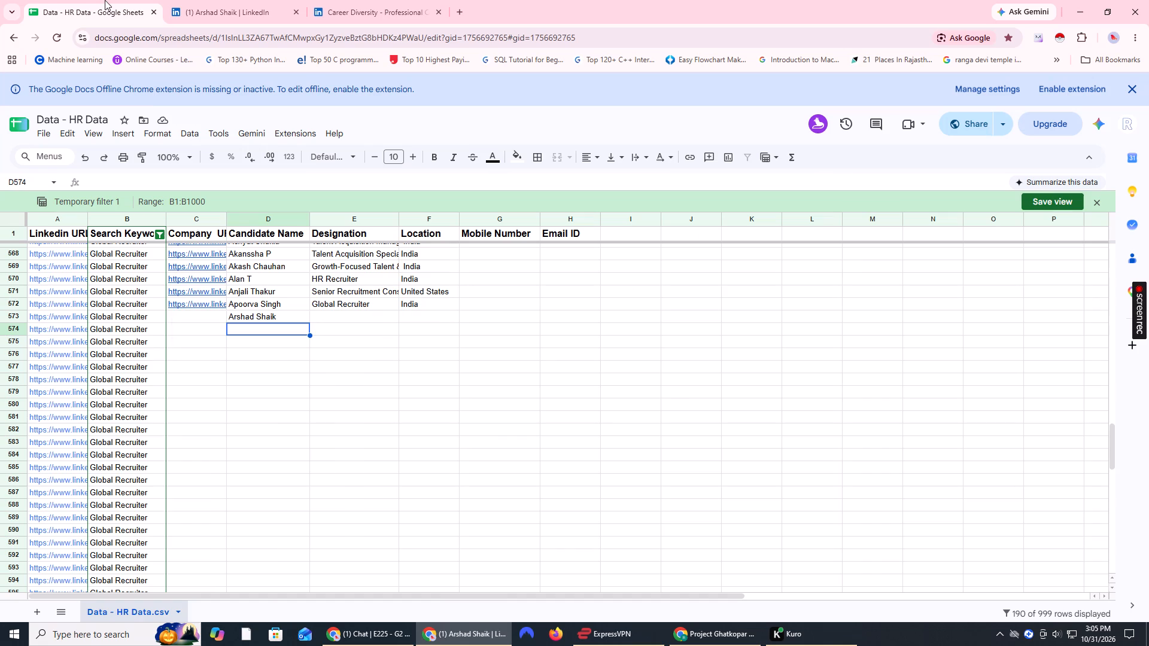
pyautogui.doubleClick(342, 313)
pyautogui.hotkey('ctrl', 'v')
pyautogui.click(330, 333)
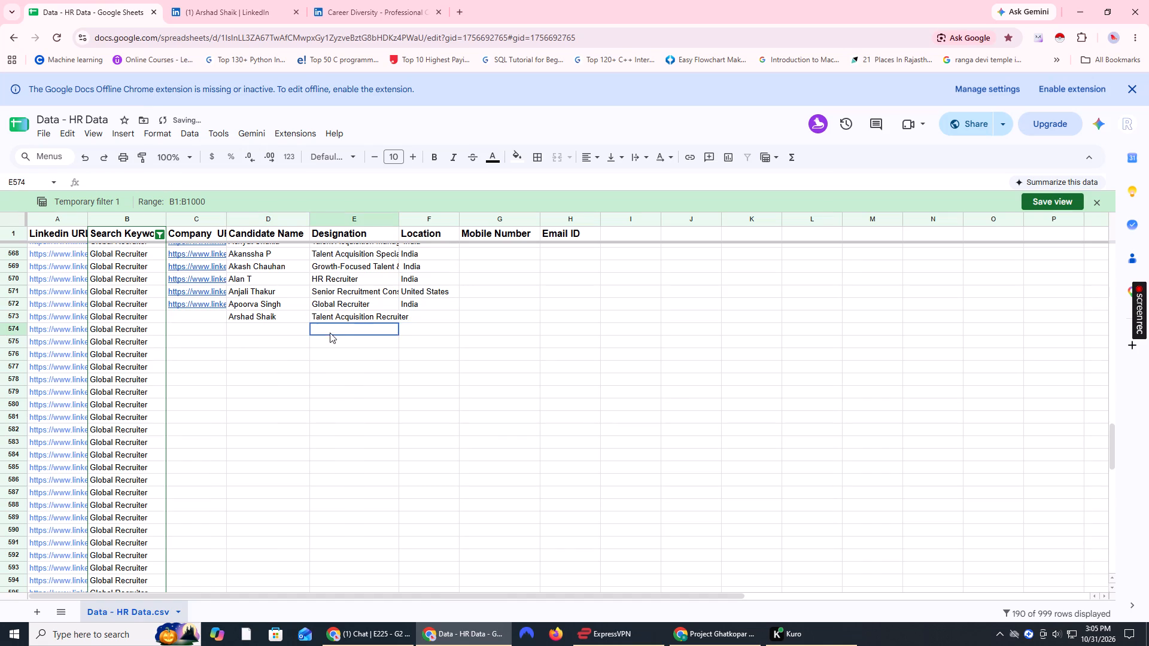
# Copy the Career Diversity company page URL into the Company URL cell of row 573.
pyautogui.click(342, 3)
pyautogui.click(305, 30)
pyautogui.hotkey('ctrl', 'c')
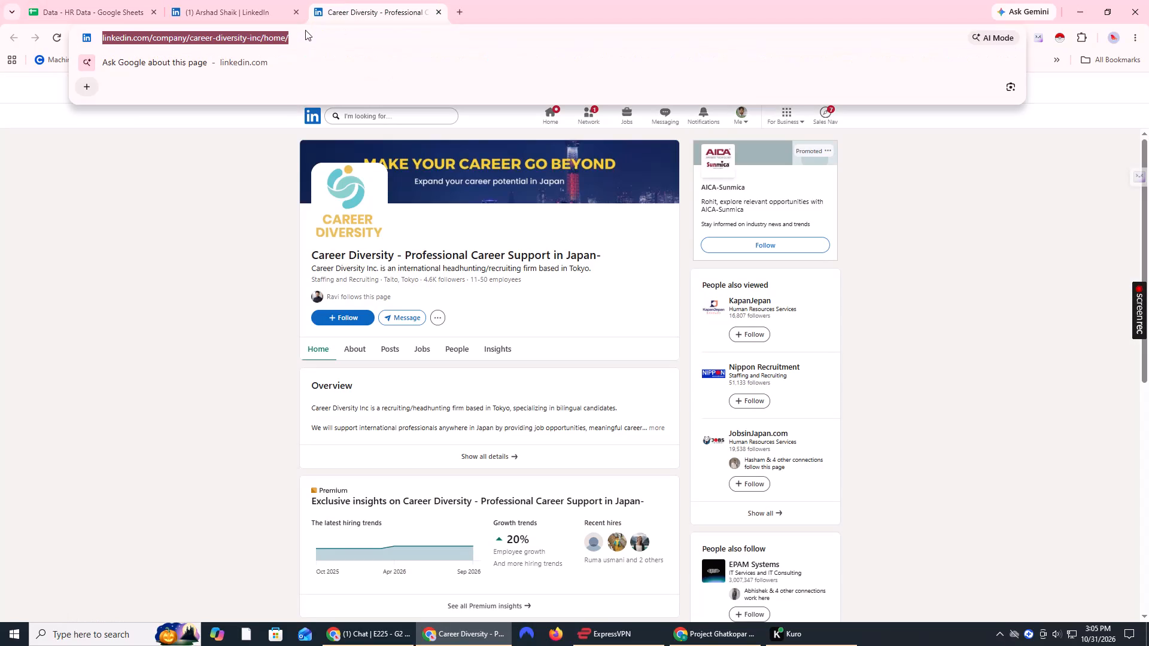
pyautogui.click(95, 0)
pyautogui.doubleClick(194, 314)
pyautogui.hotkey('ctrl', 'v')
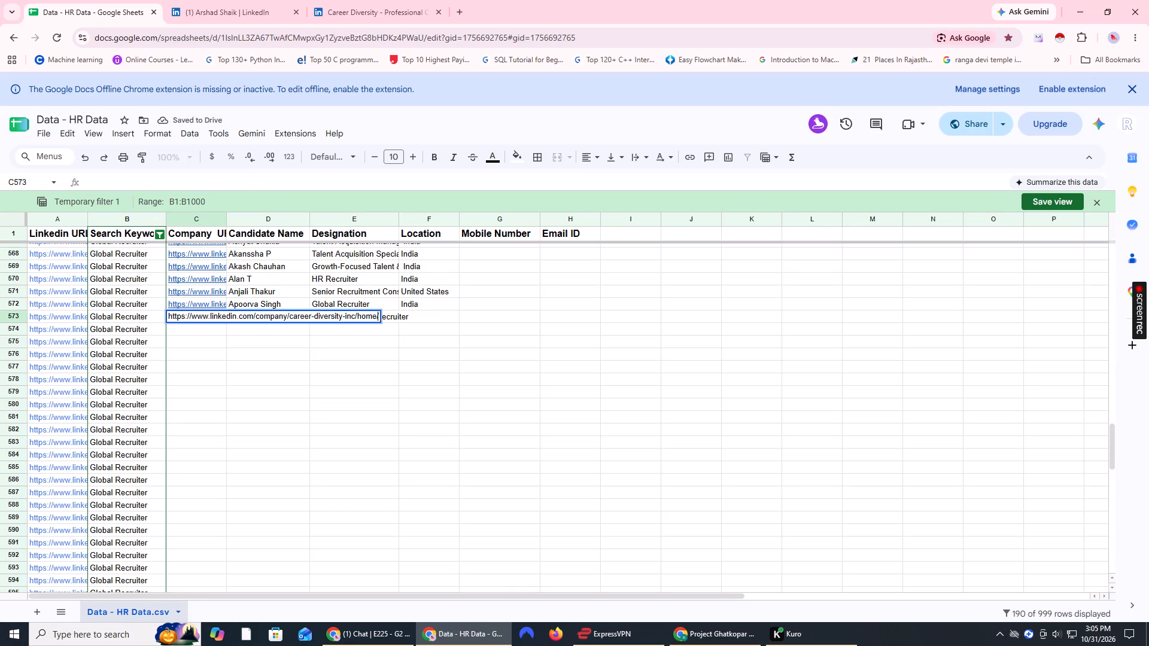
pyautogui.click(188, 342)
# Check the location on the row 573 LinkedIn profile and fill India down from row 572 into its Location cell.
pyautogui.click(228, 0)
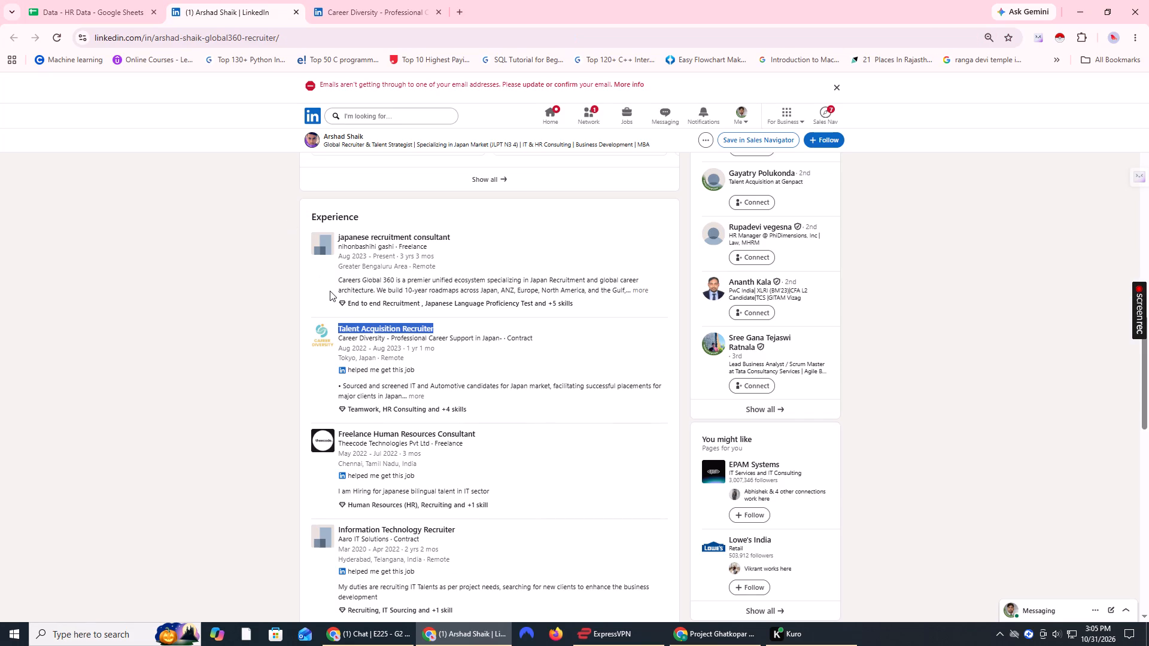
pyautogui.click(239, 348)
pyautogui.scroll(19, 241, 432)
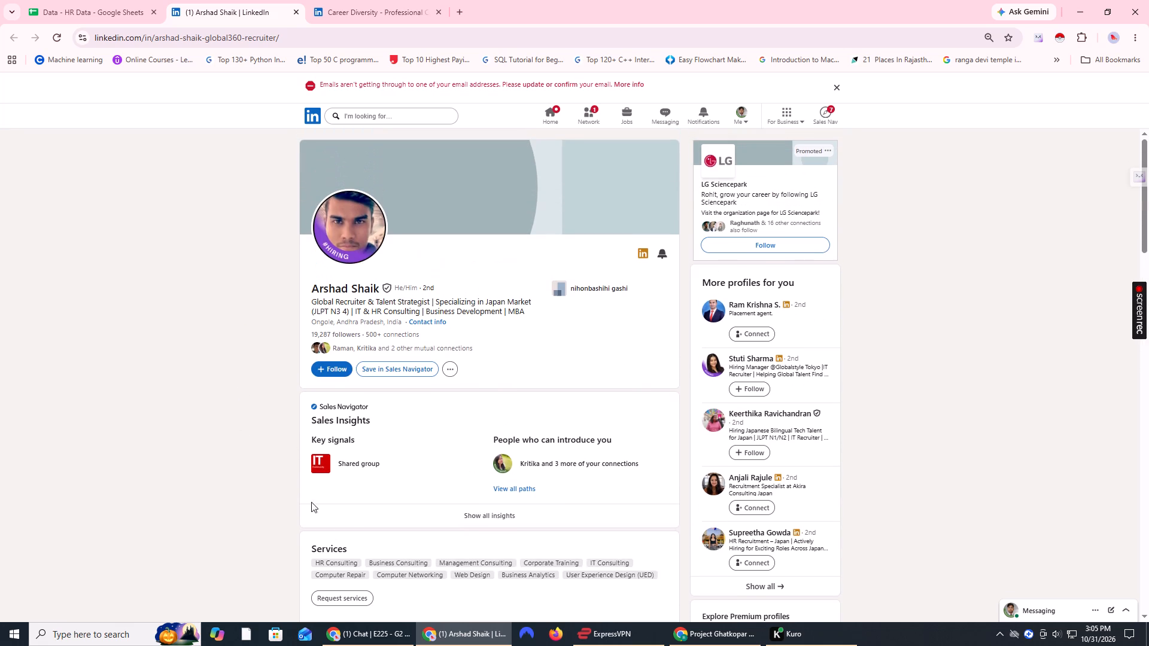
pyautogui.click(108, 0)
pyautogui.click(414, 318)
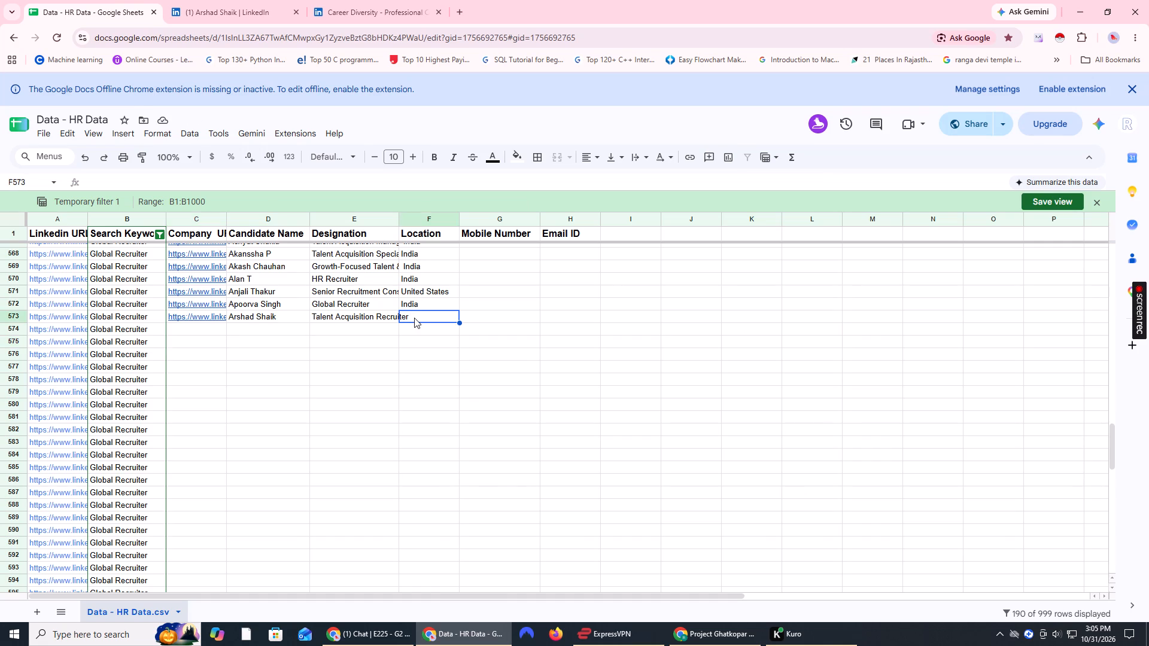
pyautogui.hotkey('shift', 'Up')
pyautogui.hotkey('ctrl', 'd')
pyautogui.click(107, 413)
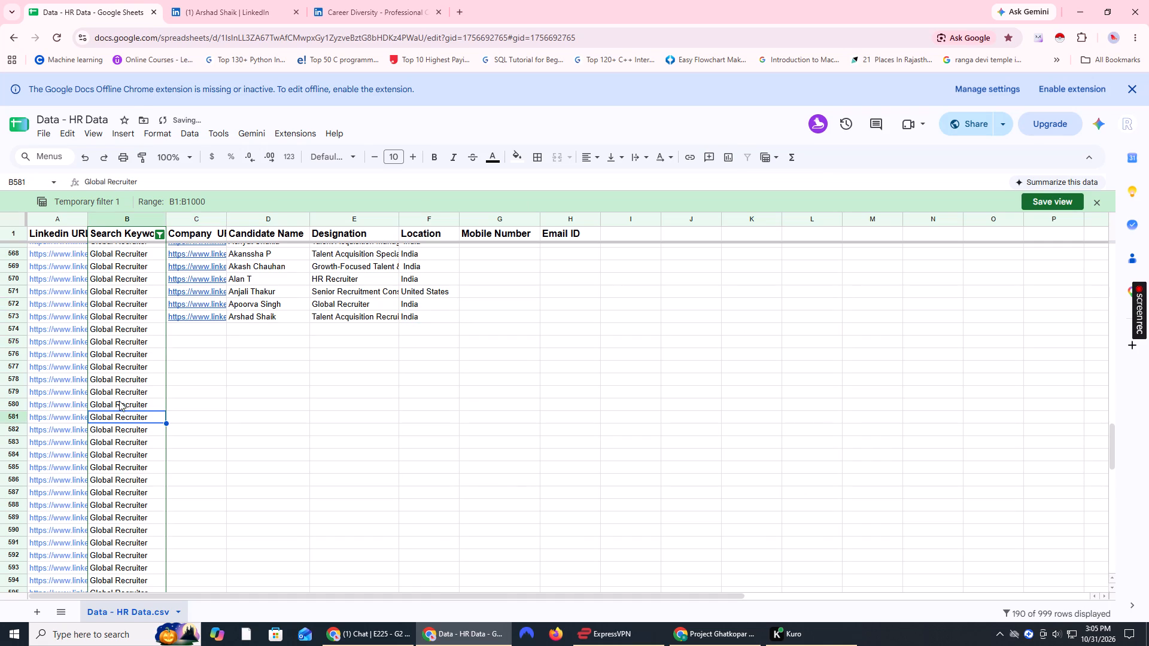
pyautogui.click(332, 371)
# Open the LinkedIn profile linked in row 574 and close the row 573 profile and Career Diversity pages.
pyautogui.doubleClick(60, 329)
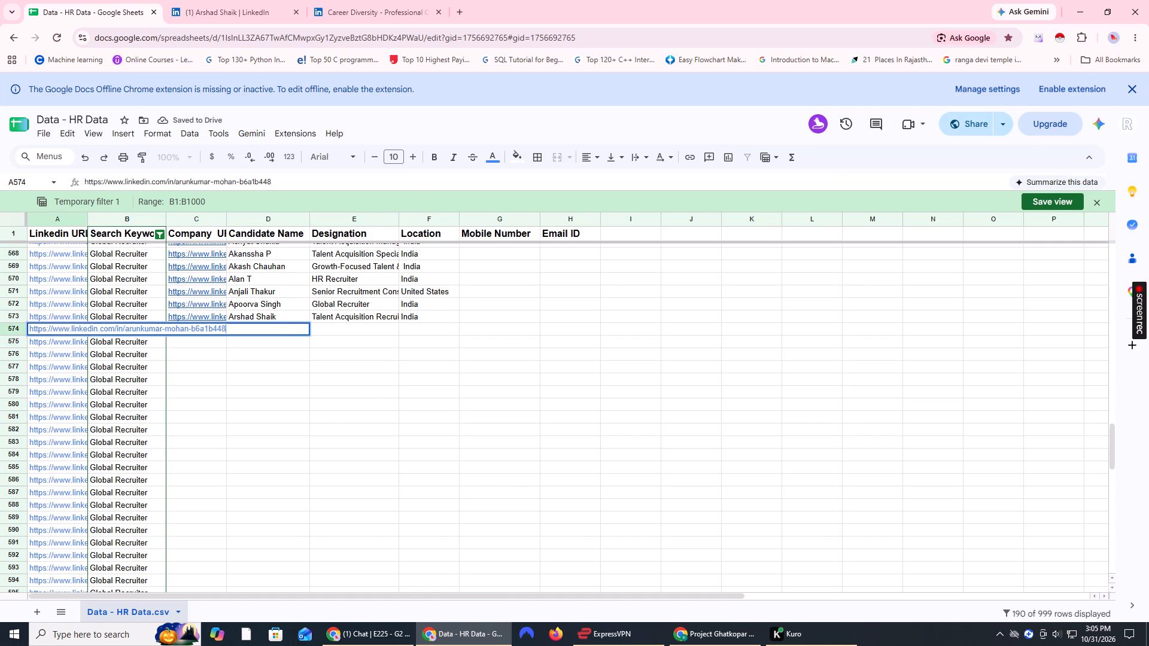
pyautogui.doubleClick(60, 329)
pyautogui.rightClick(60, 329)
pyautogui.click(169, 426)
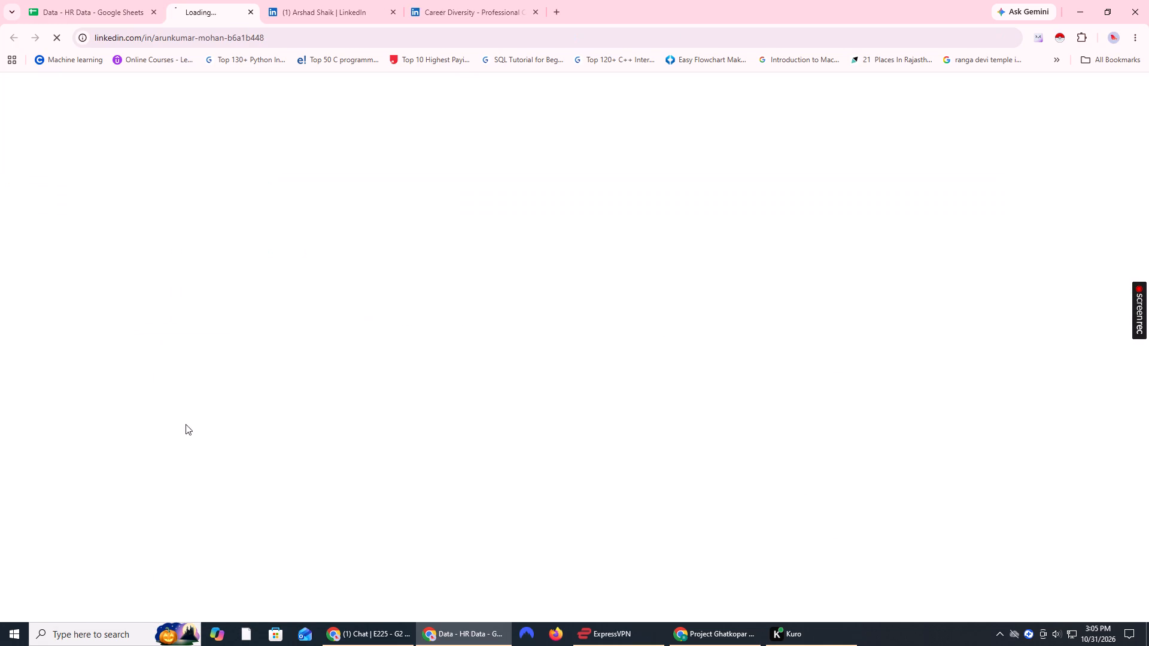
pyautogui.click(439, 11)
pyautogui.click(439, 11)
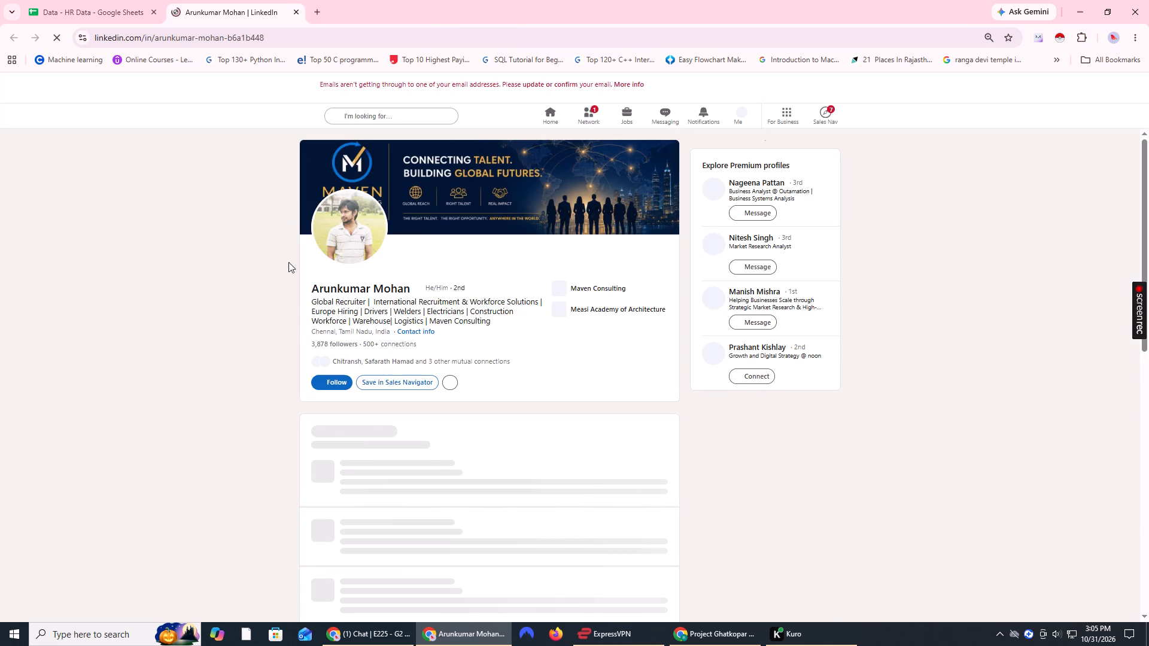
# Copy the person's name from the LinkedIn profile into the Candidate Name cell of row 574.
pyautogui.moveTo(303, 279); pyautogui.dragTo(424, 281)
pyautogui.hotkey('ctrl', 'c')
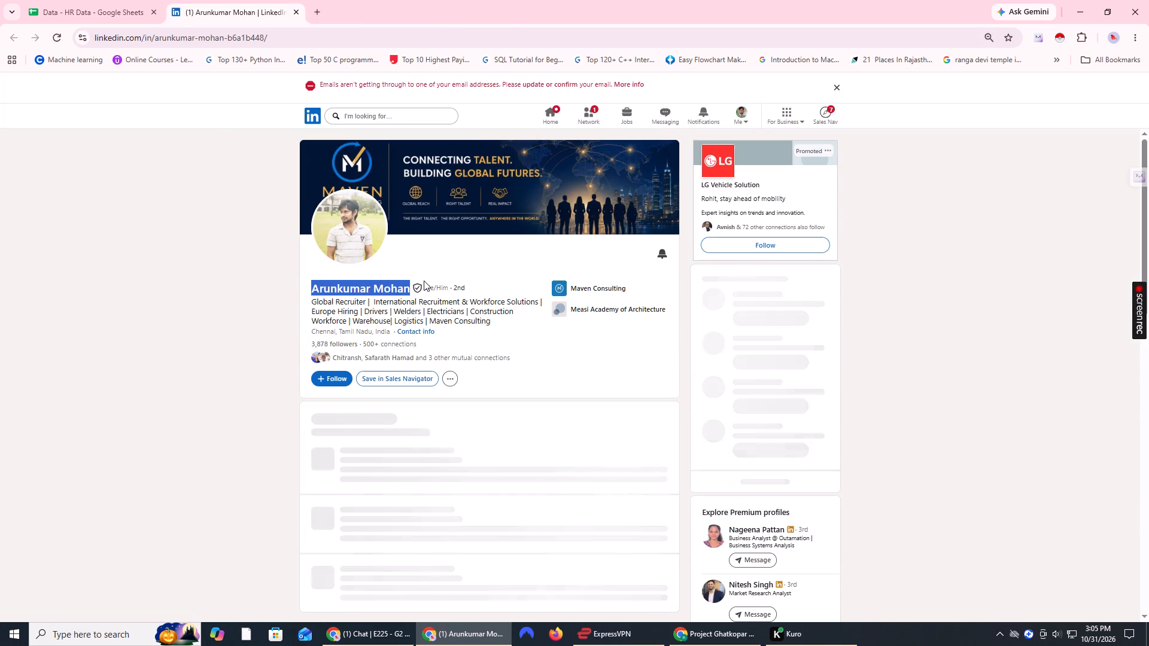
pyautogui.click(91, 0)
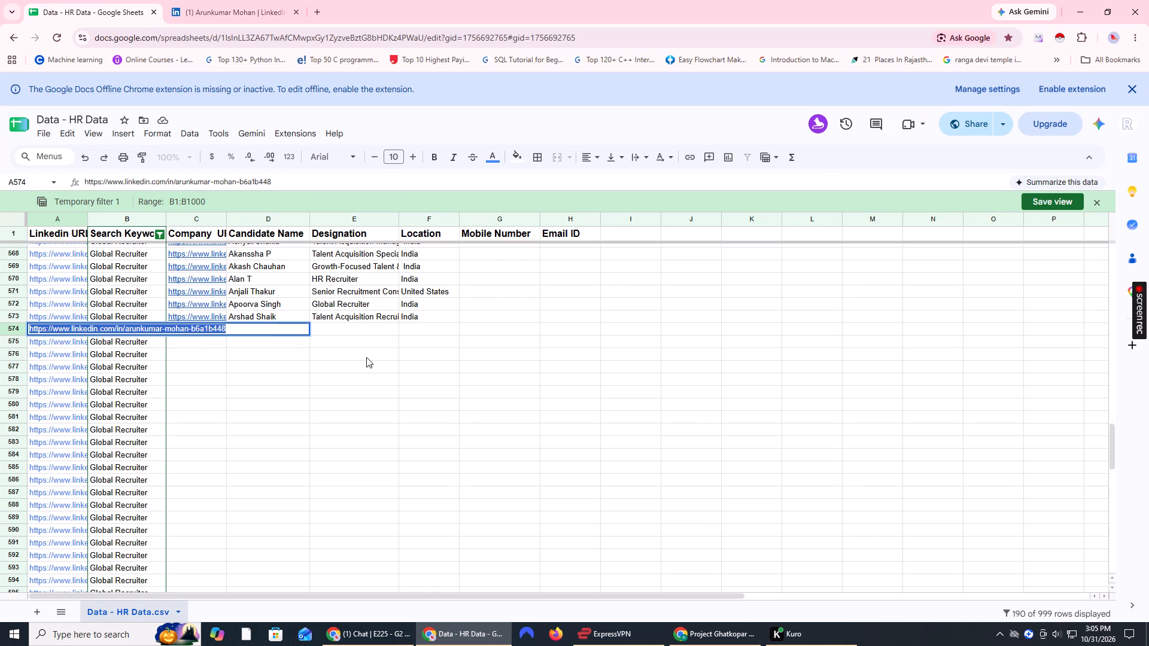
pyautogui.click(361, 358)
pyautogui.doubleClick(272, 334)
pyautogui.hotkey('ctrl', 'v')
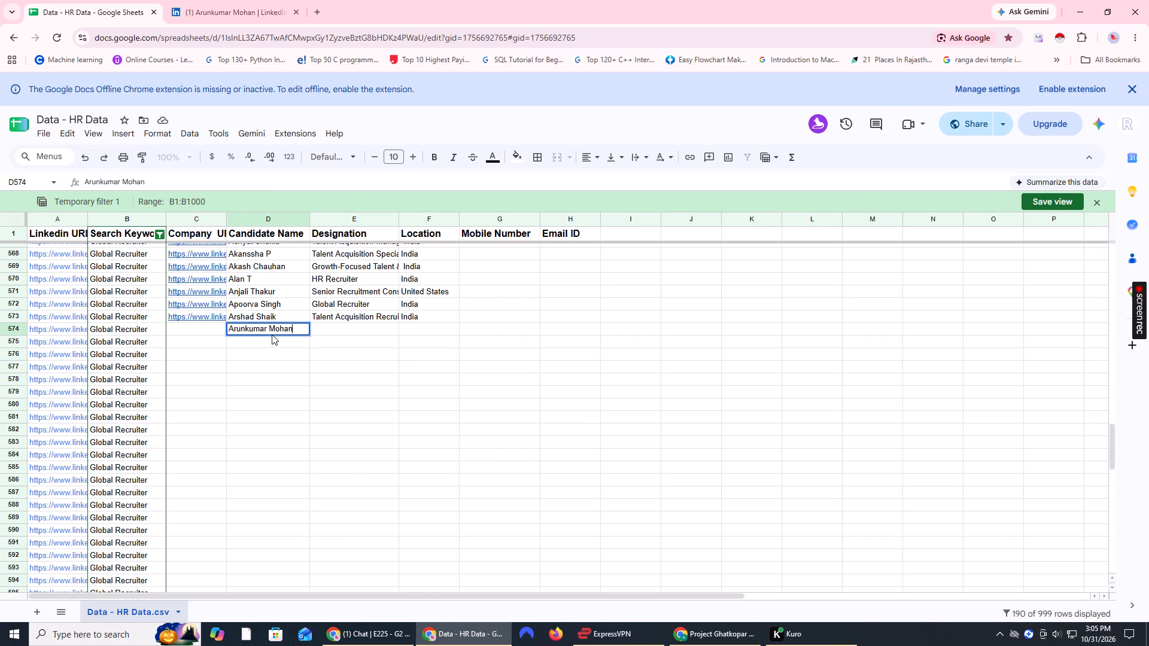
pyautogui.press('Return')
pyautogui.click(279, 374)
# Copy the country, India, from the LinkedIn profile's location into the Location cell of row 574.
pyautogui.click(267, 0)
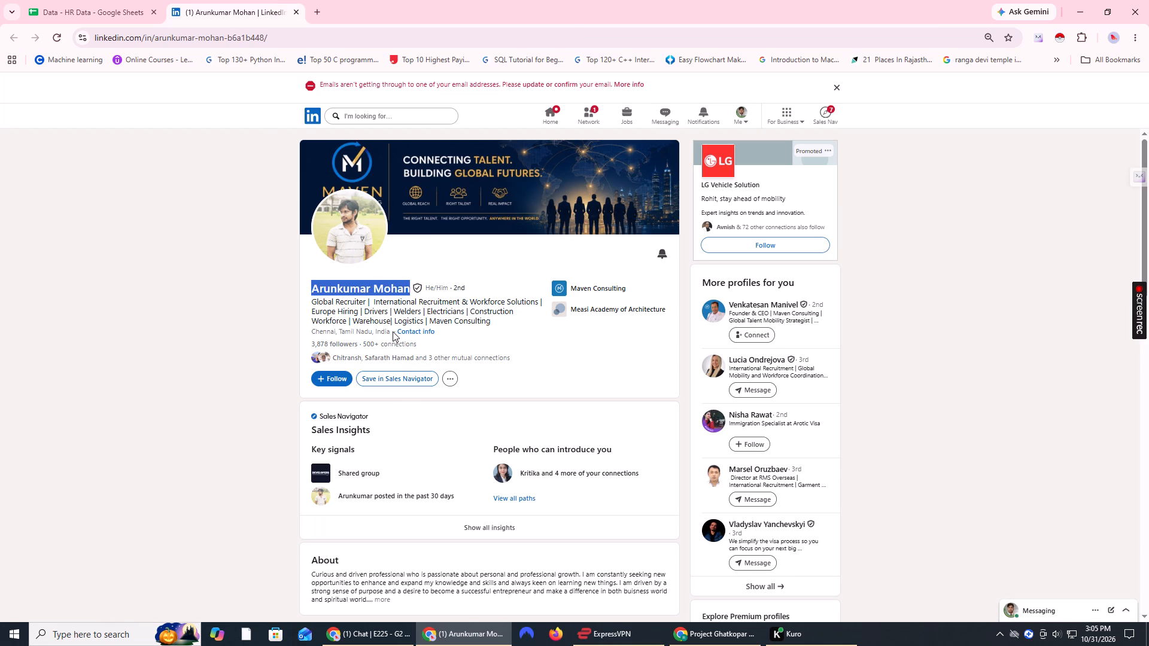
pyautogui.moveTo(391, 331); pyautogui.dragTo(377, 331)
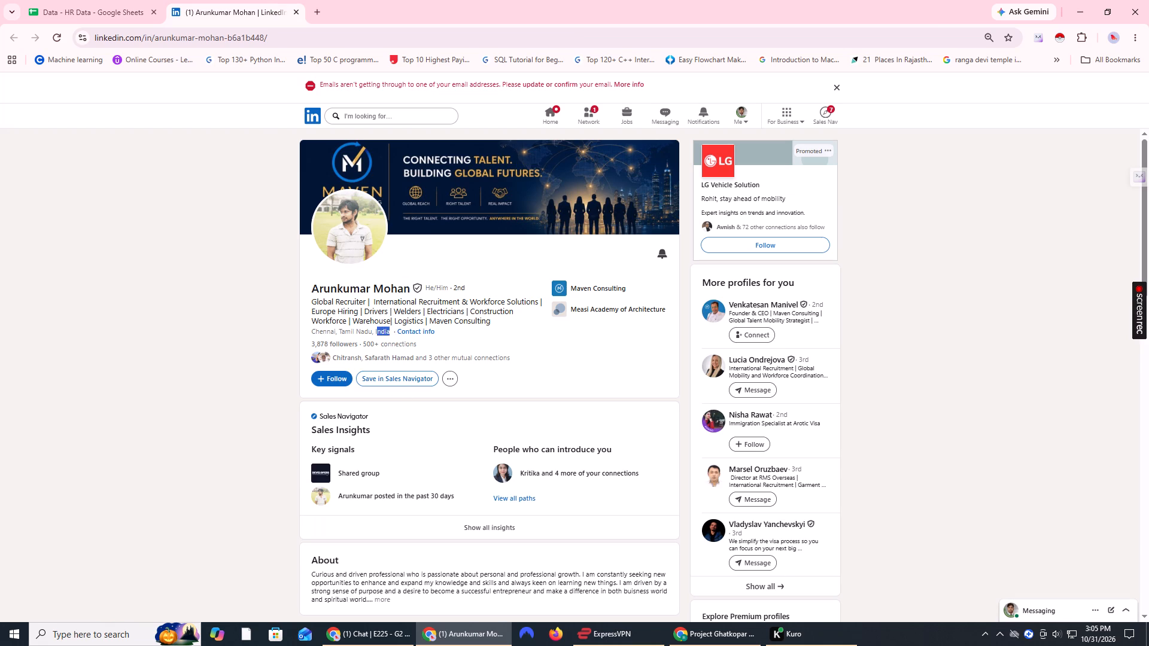
pyautogui.moveTo(377, 331); pyautogui.dragTo(375, 331)
pyautogui.hotkey('ctrl', 'c')
pyautogui.click(90, 342)
pyautogui.click(65, 0)
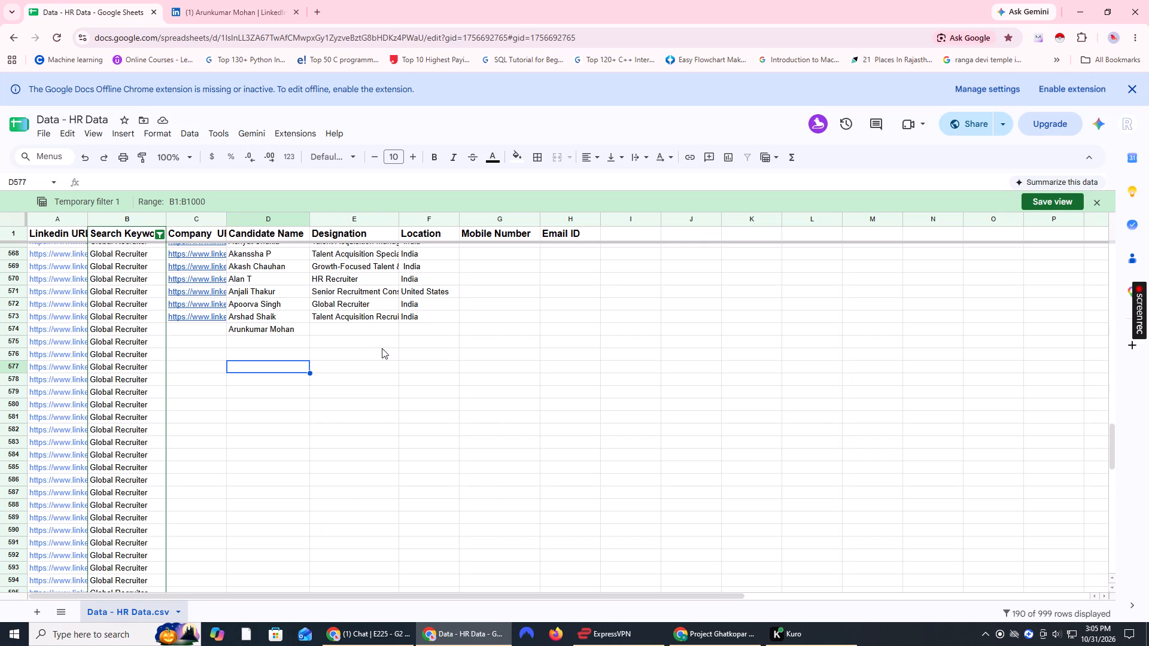
pyautogui.doubleClick(408, 333)
pyautogui.hotkey('ctrl', 'v')
pyautogui.press('Return')
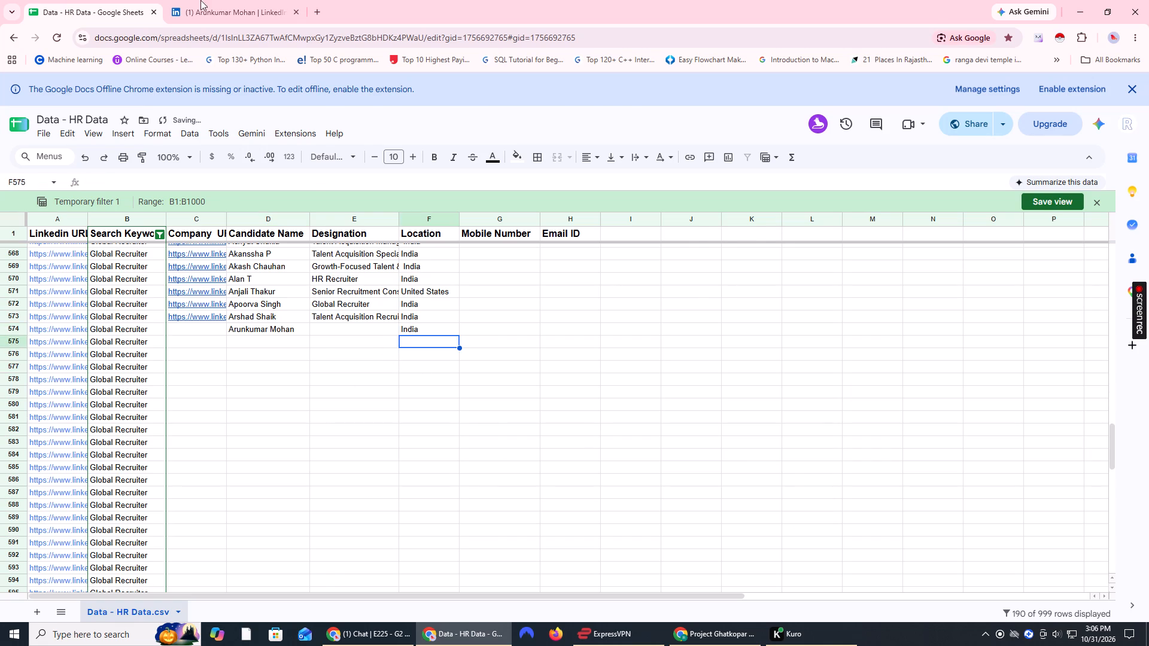
# Open the Maven Consulting page from the profile's Experience section and copy the title Recruitment Consultant into row 574's Designation cell.
pyautogui.click(206, 0)
pyautogui.scroll(-2, 347, 348)
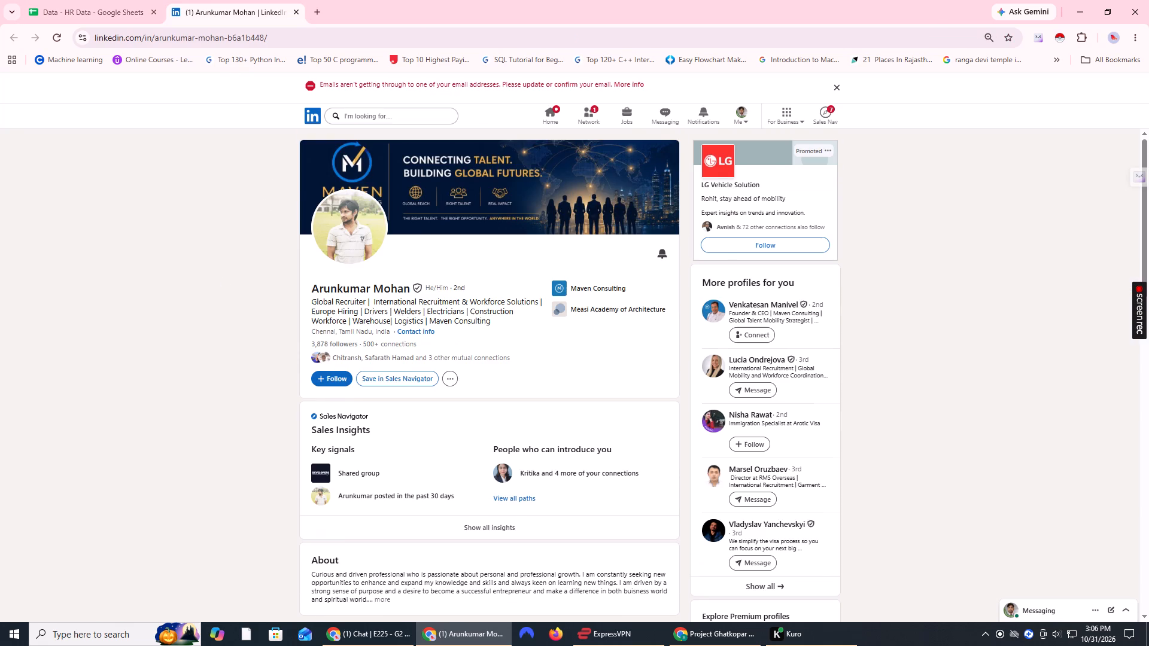
pyautogui.scroll(-9, 347, 348)
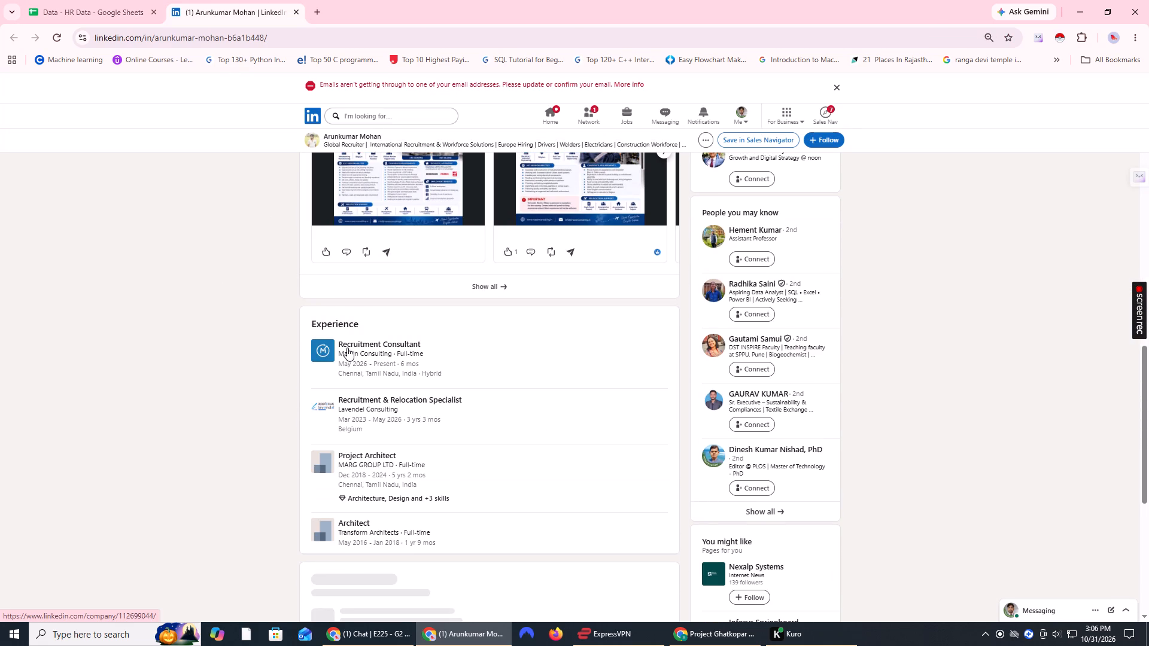
pyautogui.scroll(-1, 347, 348)
pyautogui.keyDown('ctrl'); pyautogui.click(320, 290); pyautogui.keyUp('ctrl')
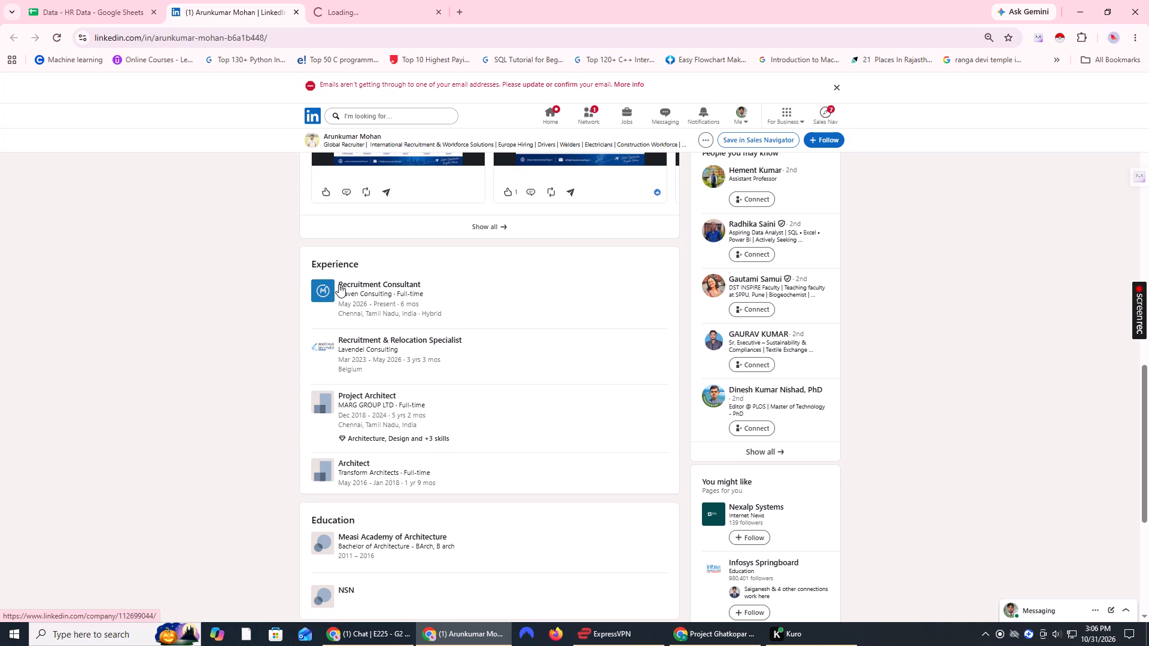
pyautogui.moveTo(336, 283); pyautogui.dragTo(437, 281)
pyautogui.hotkey('ctrl', 'c')
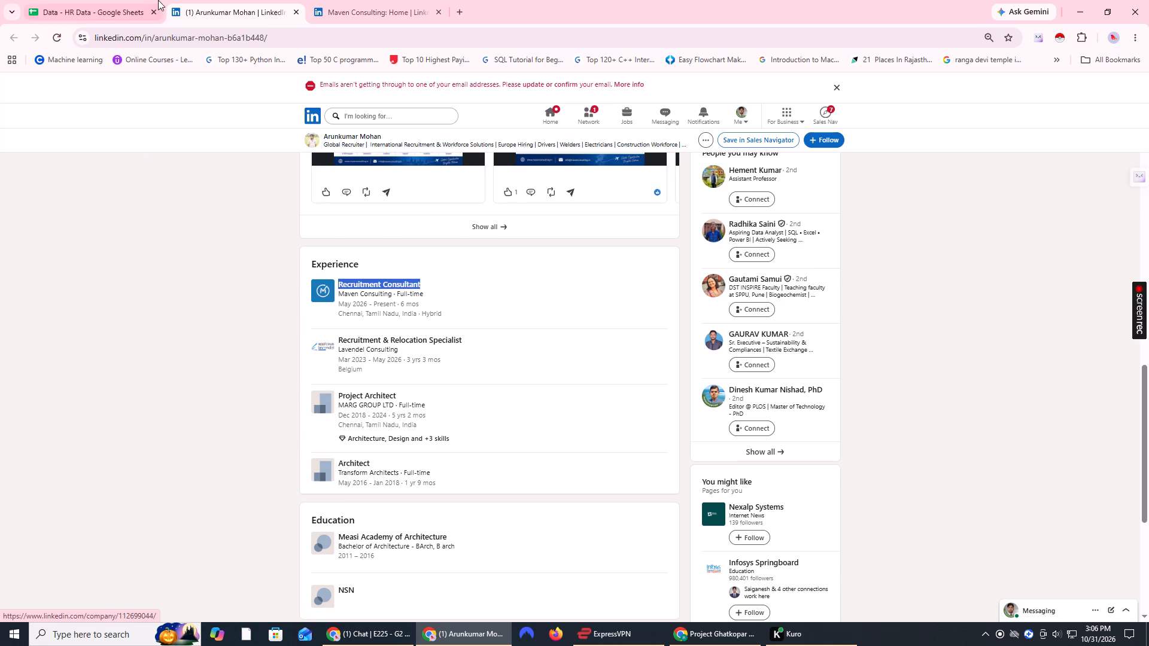
pyautogui.click(158, 0)
pyautogui.doubleClick(345, 330)
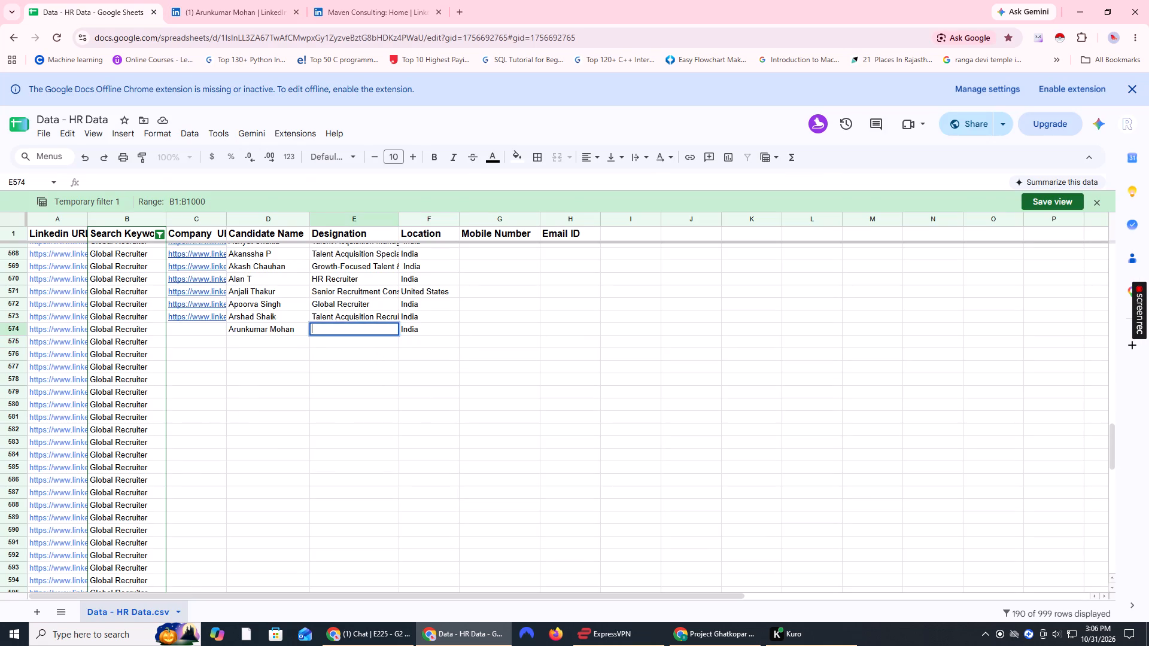
pyautogui.hotkey('ctrl', 'v')
pyautogui.press('Return')
# Copy the Maven Consulting LinkedIn page address into the Company URL cell of row 574.
pyautogui.click(370, 0)
pyautogui.click(341, 41)
pyautogui.hotkey('ctrl', 'c')
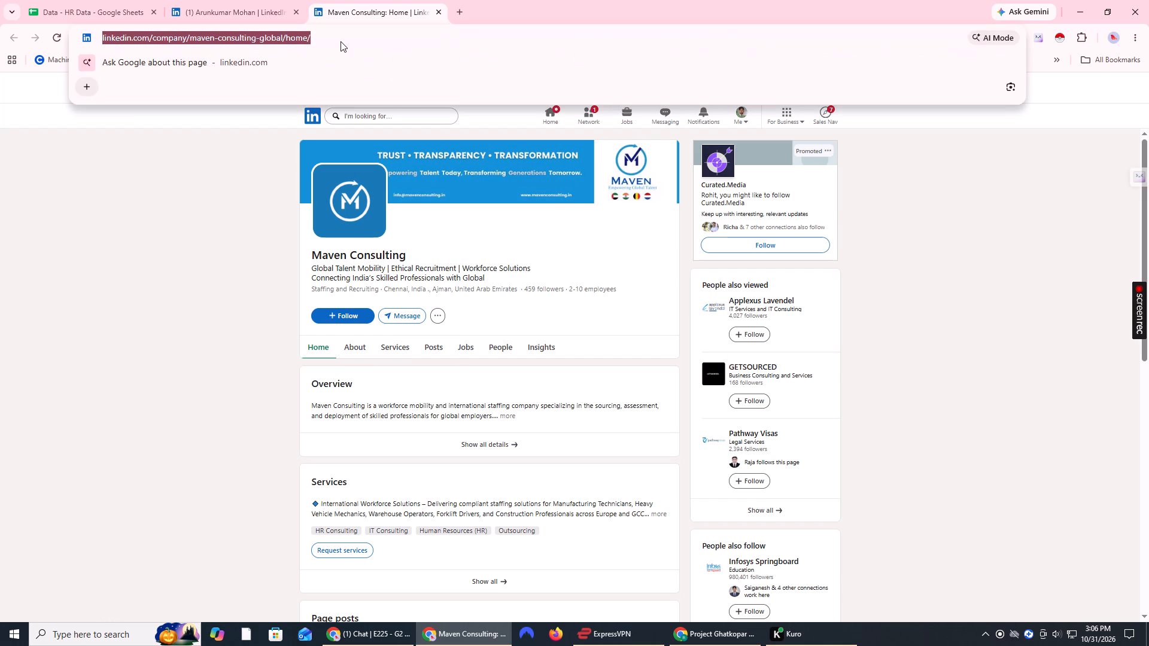
pyautogui.click(95, 0)
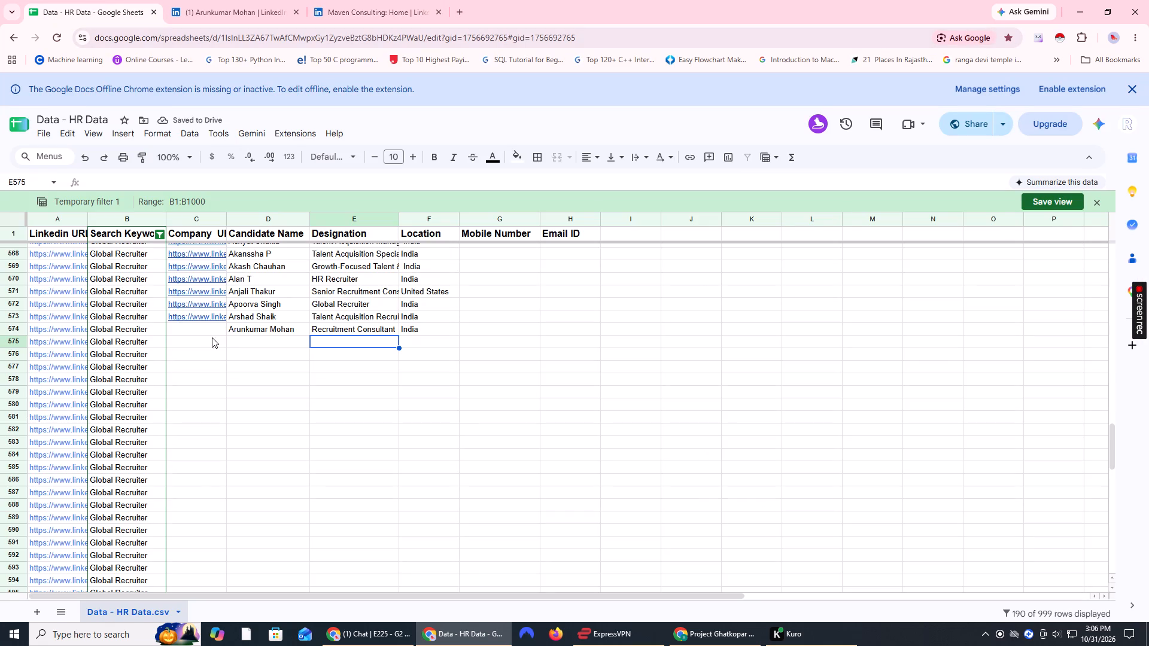
pyautogui.doubleClick(197, 330)
pyautogui.hotkey('ctrl', 'v')
pyautogui.press('Return')
pyautogui.click(205, 356)
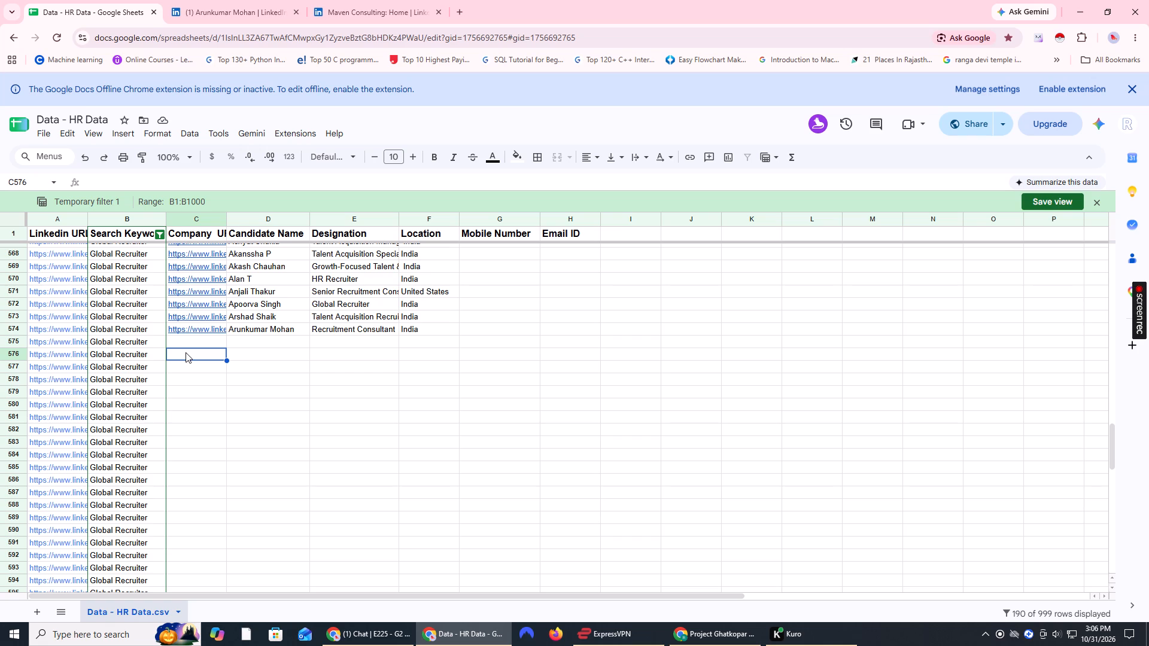
# Dismiss the Google Docs Offline extension notice above the spreadsheet.
pyautogui.click(282, 379)
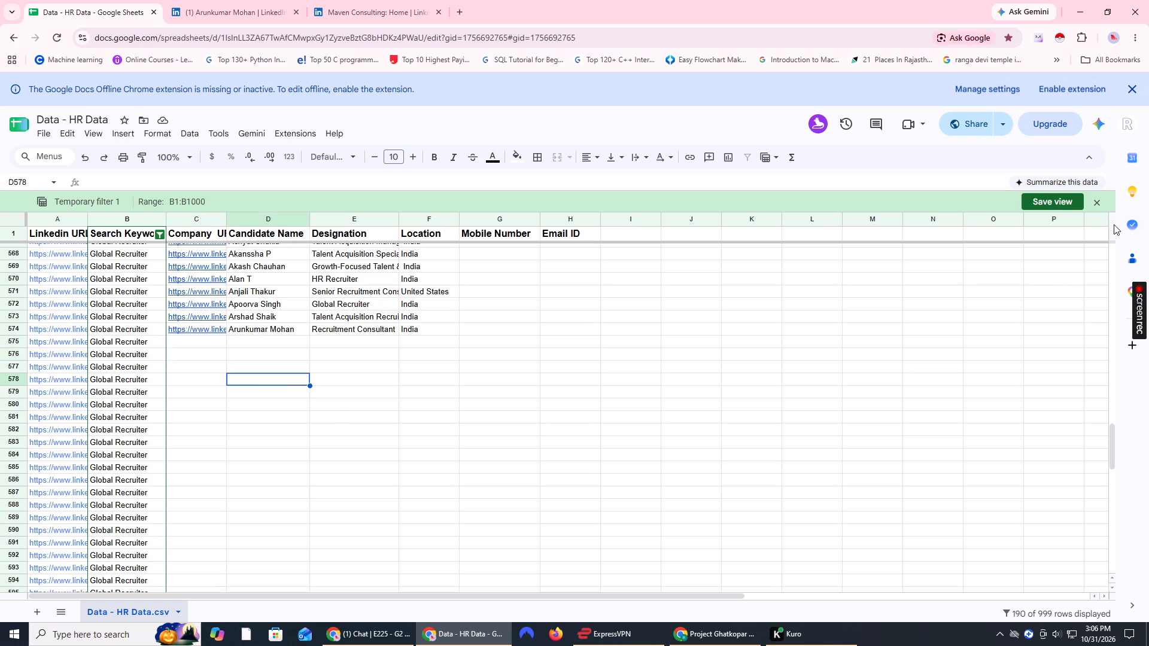
pyautogui.click(1130, 92)
# Look through the filtered Global Recruiter rows to review which ones are filled in and which are still empty.
pyautogui.scroll(-6, 369, 418)
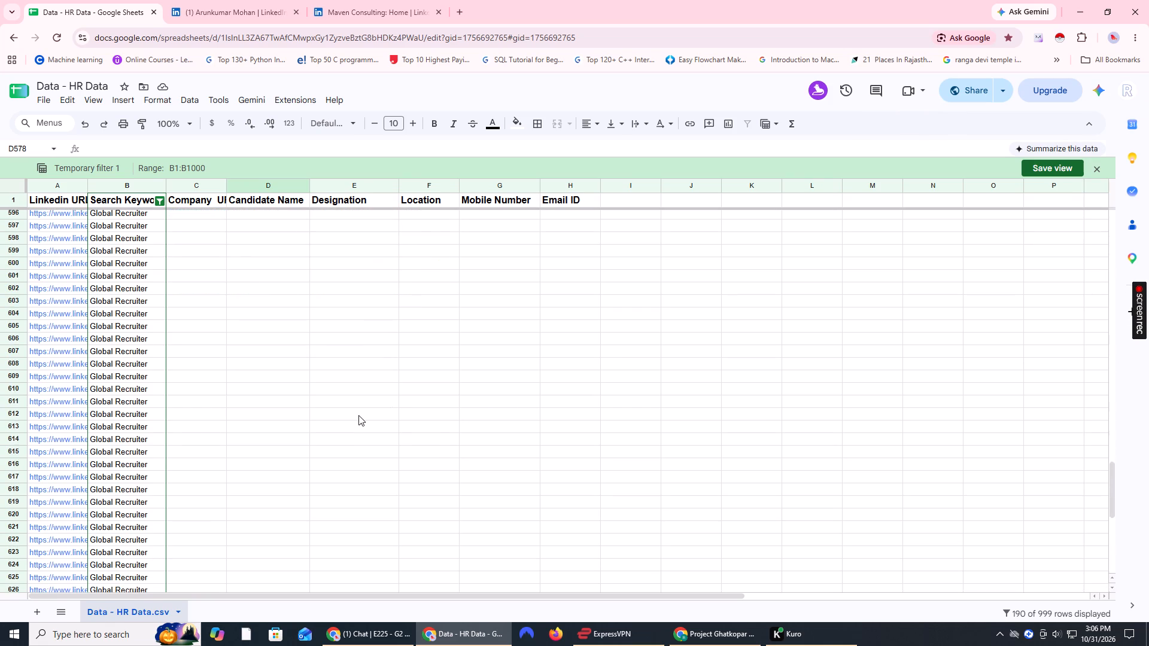
pyautogui.scroll(-18, 358, 412)
pyautogui.scroll(19, 340, 425)
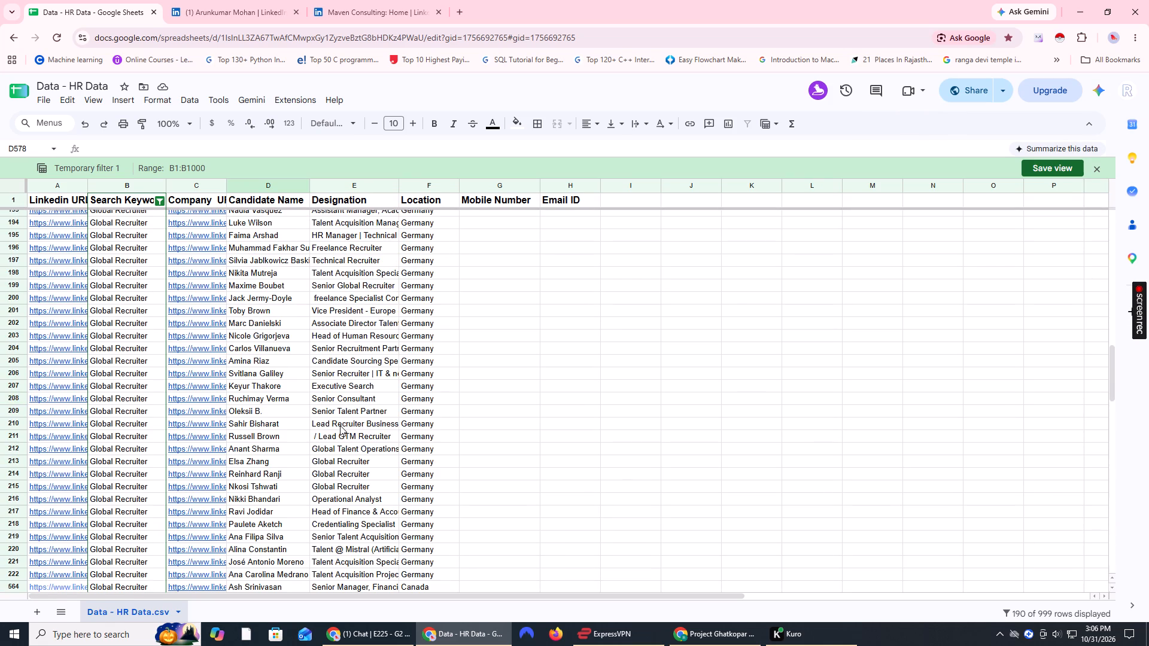
pyautogui.scroll(5, 366, 373)
pyautogui.scroll(20, 366, 373)
pyautogui.scroll(5, 366, 373)
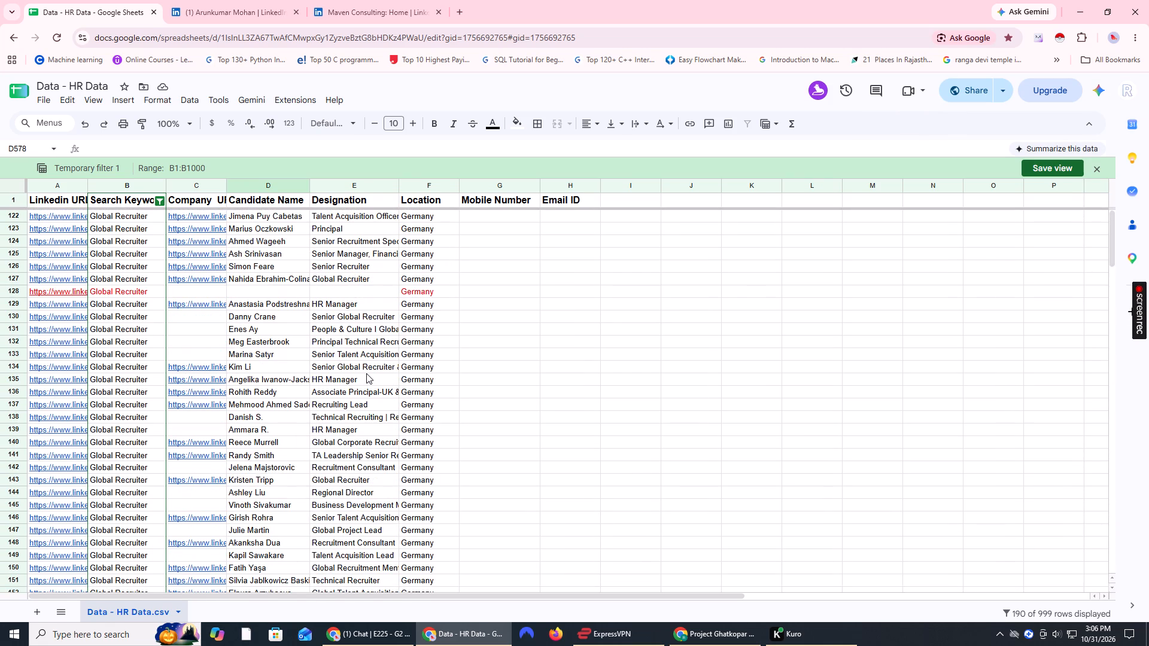
pyautogui.scroll(6, 366, 373)
pyautogui.scroll(-16, 366, 373)
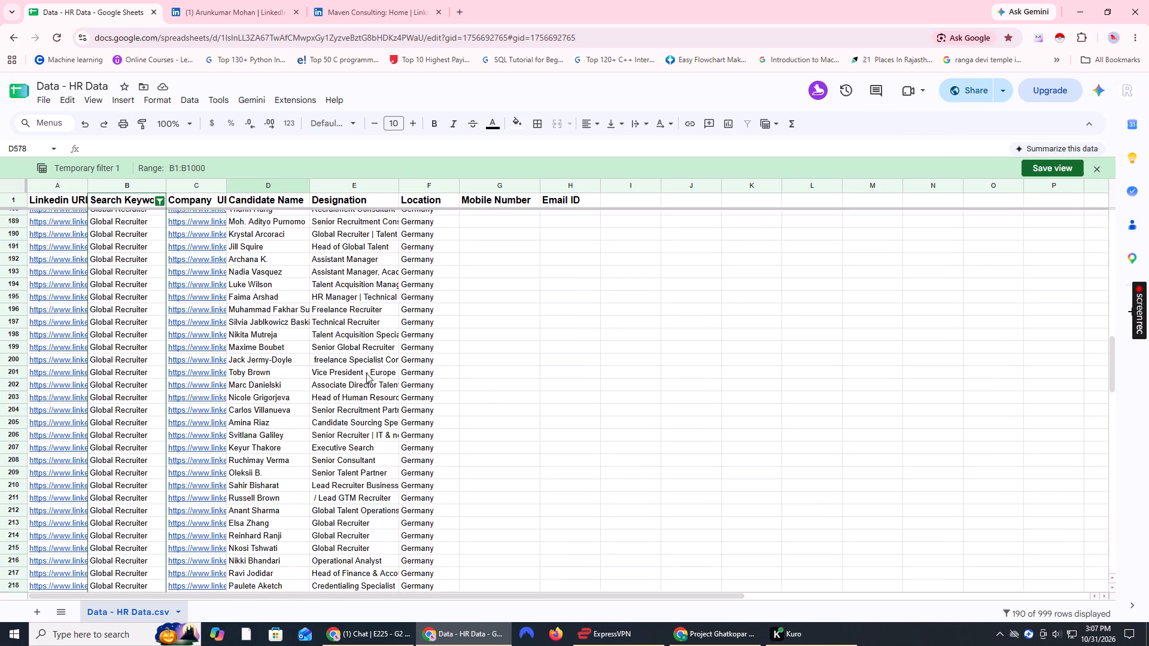
pyautogui.scroll(-5, 366, 373)
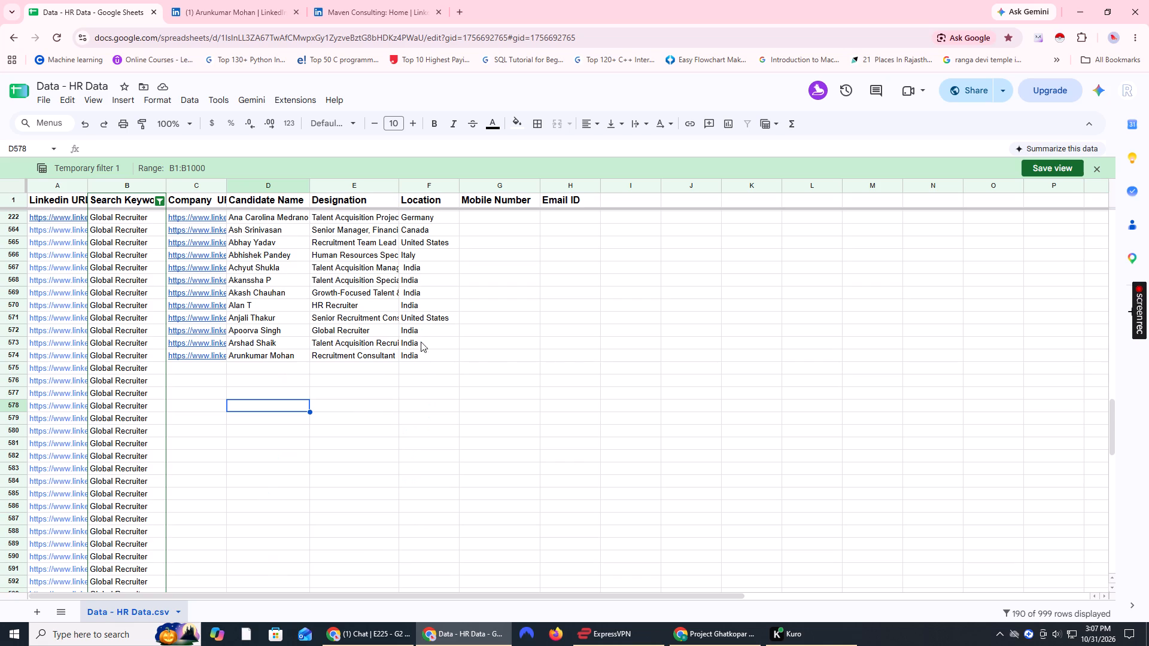
# Open the LinkedIn profile linked in row 575 and close the row 574 profile and Maven Consulting pages.
pyautogui.tripleClick(68, 366)
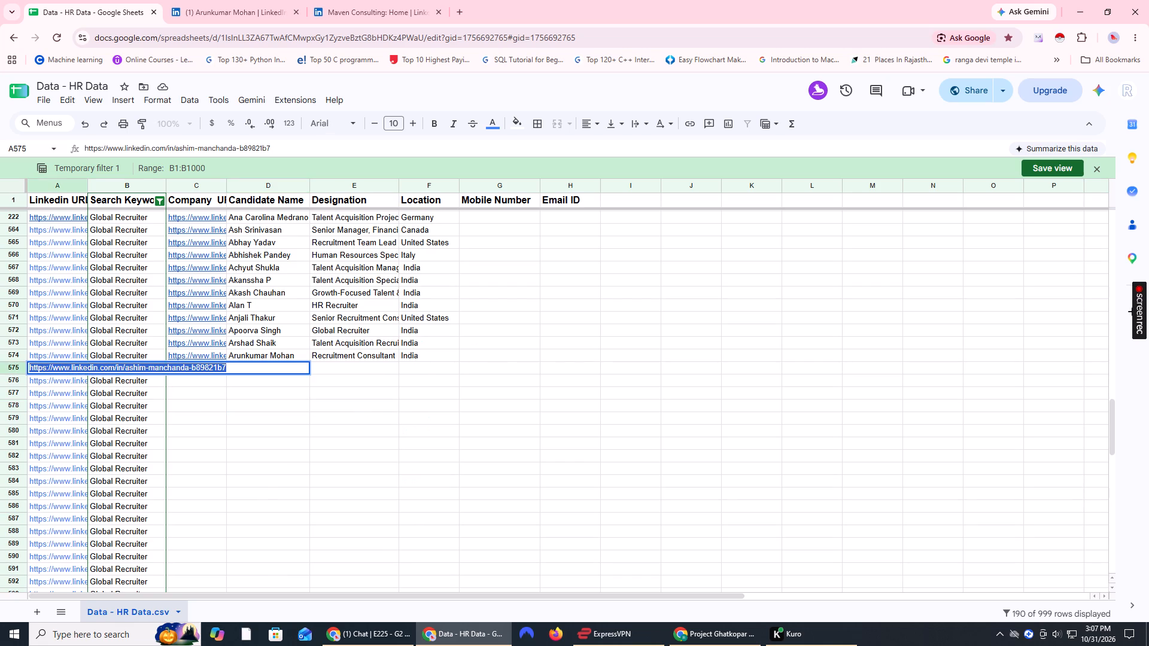
pyautogui.rightClick(68, 366)
pyautogui.click(151, 428)
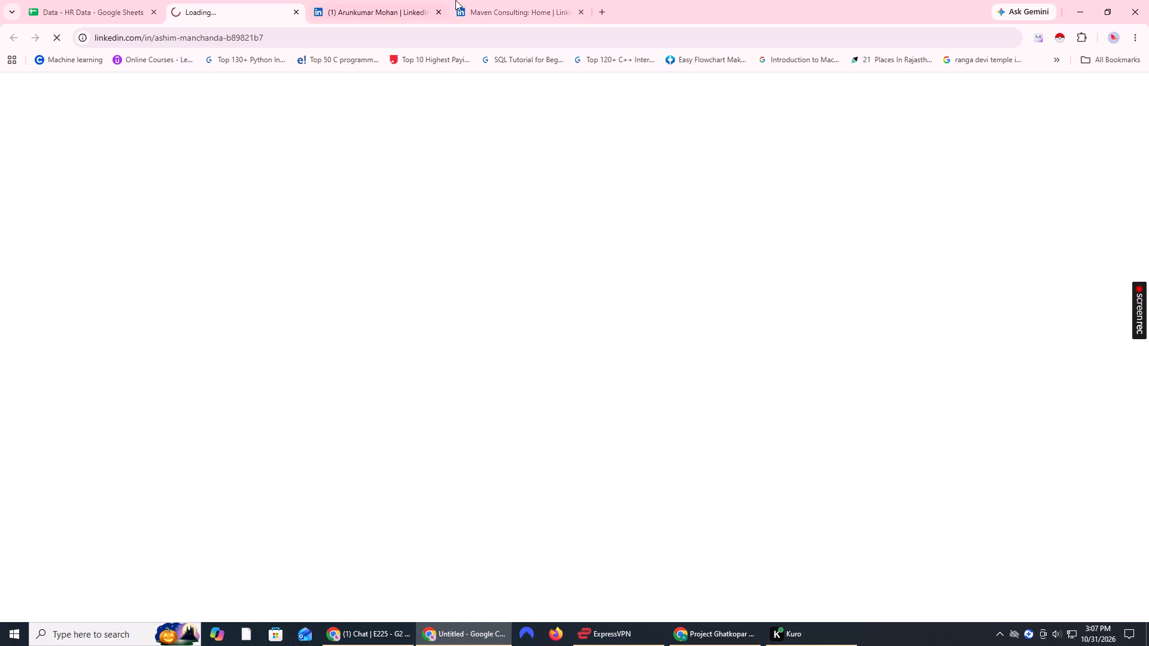
pyautogui.click(435, 9)
pyautogui.click(435, 9)
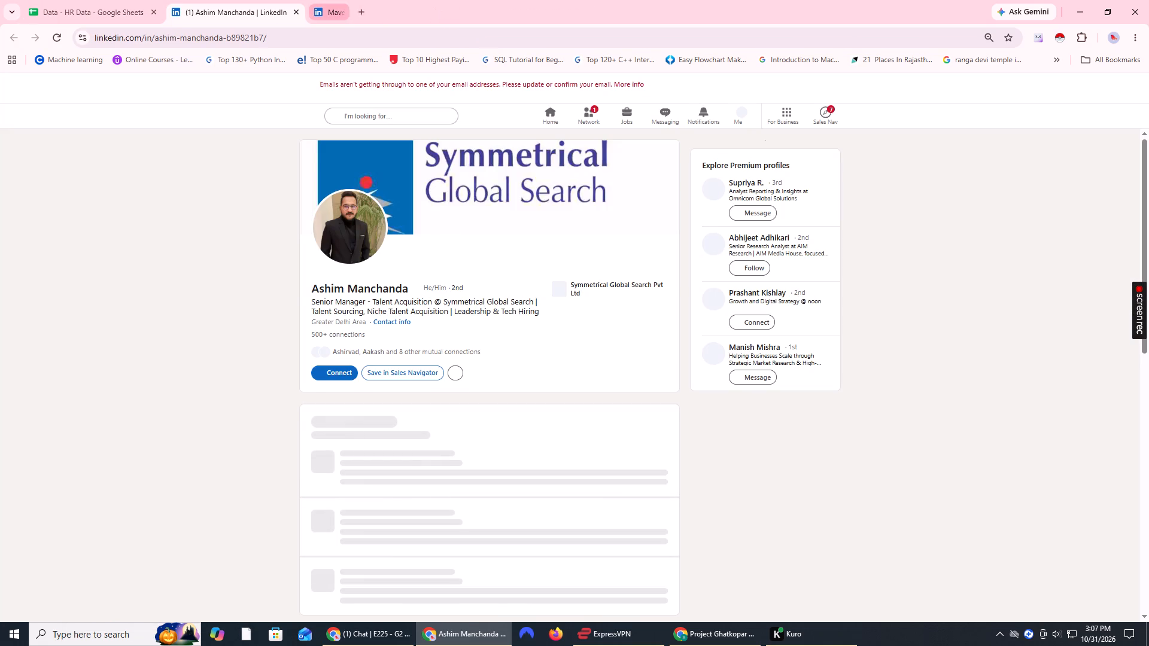
# Copy the person's name from the LinkedIn profile into row 575's Candidate Name cell and remove the trailing line break.
pyautogui.moveTo(300, 285); pyautogui.dragTo(412, 286)
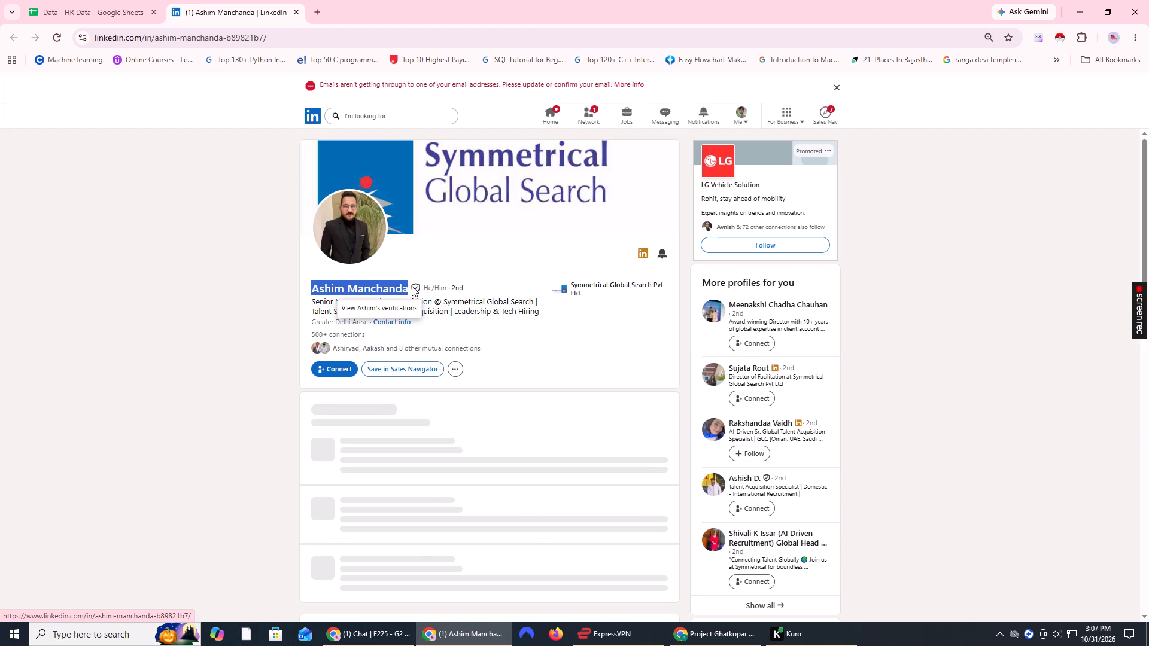
pyautogui.hotkey('ctrl', 'c')
pyautogui.click(131, 321)
pyautogui.click(111, 0)
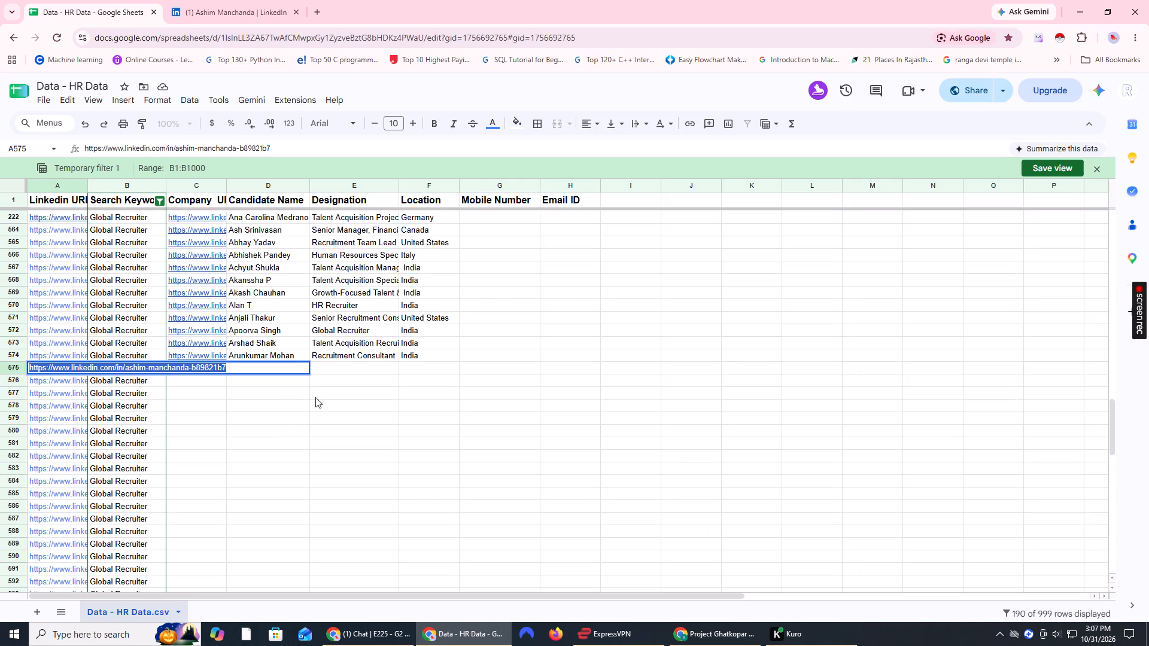
pyautogui.click(323, 398)
pyautogui.doubleClick(262, 369)
pyautogui.hotkey('ctrl', 'v')
pyautogui.press('Return')
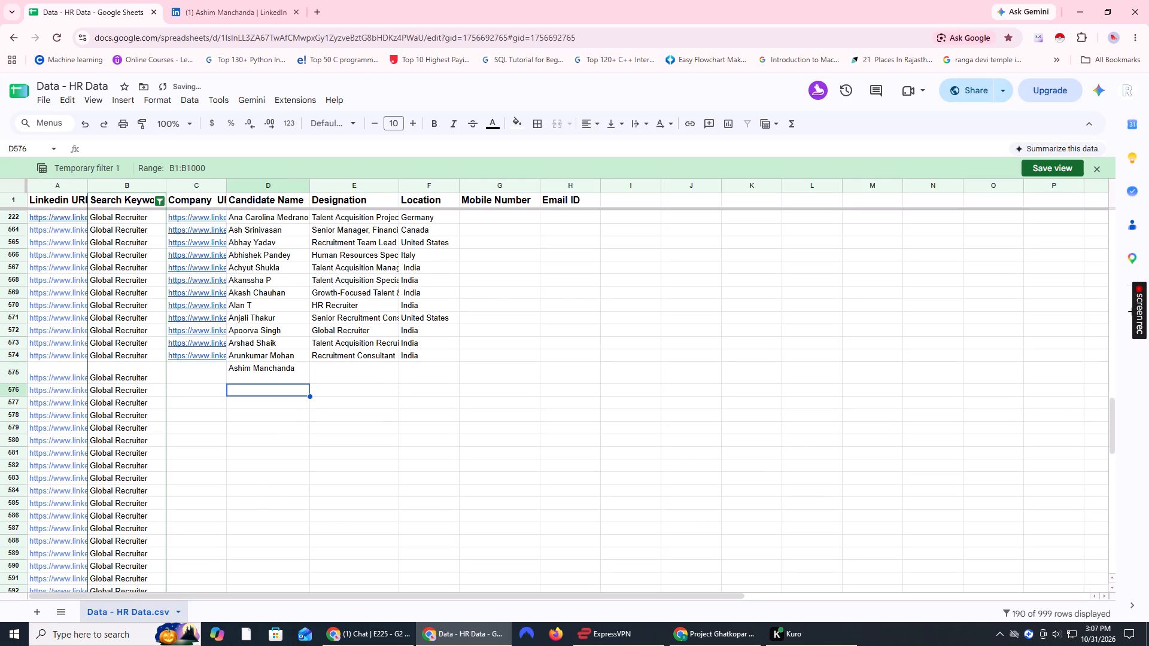
pyautogui.doubleClick(262, 369)
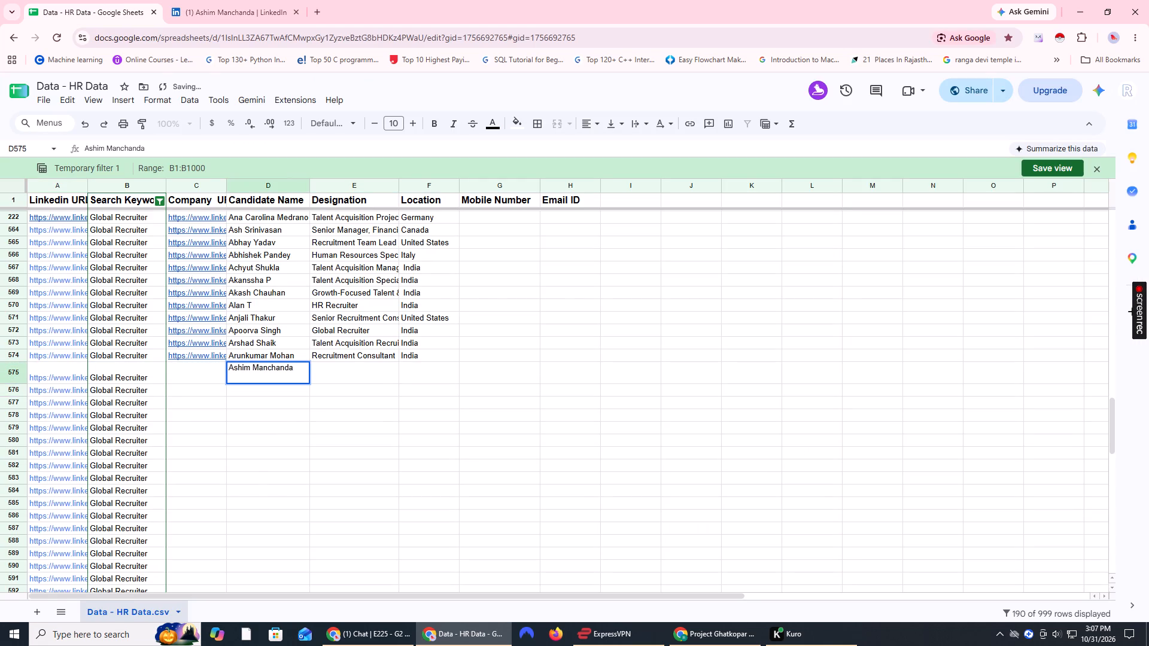
pyautogui.press('BackSpace')
pyautogui.press('Return')
pyautogui.click(269, 403)
# Check the location on the row 575 LinkedIn profile and fill India down from row 574 into its Location cell.
pyautogui.click(238, 0)
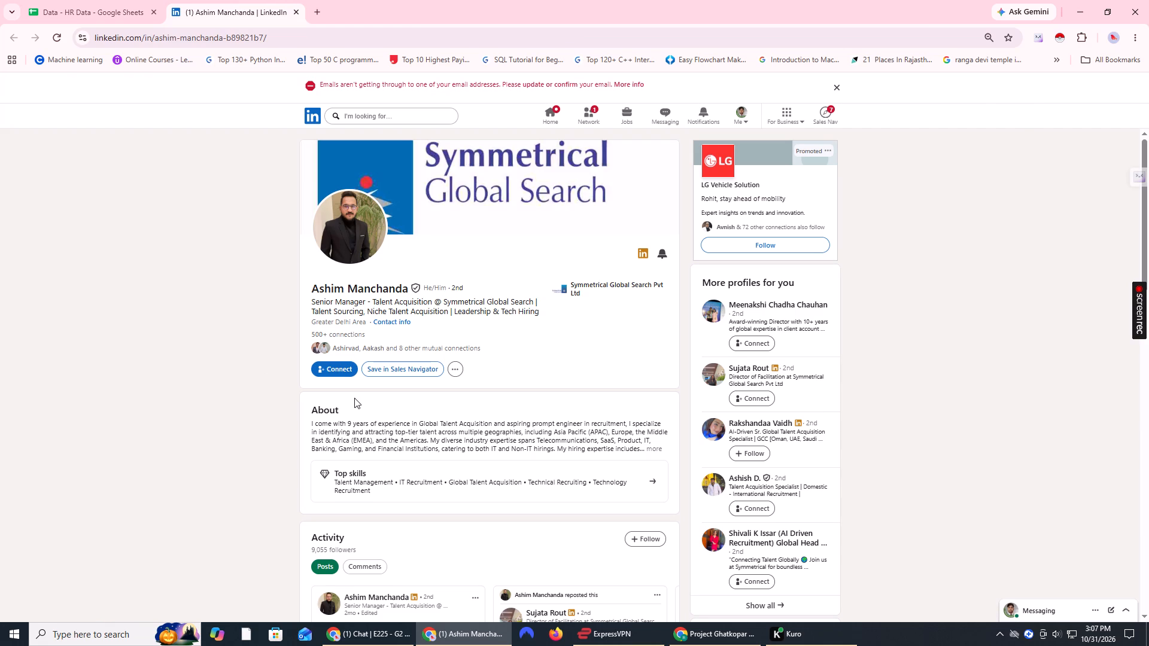
pyautogui.click(65, 0)
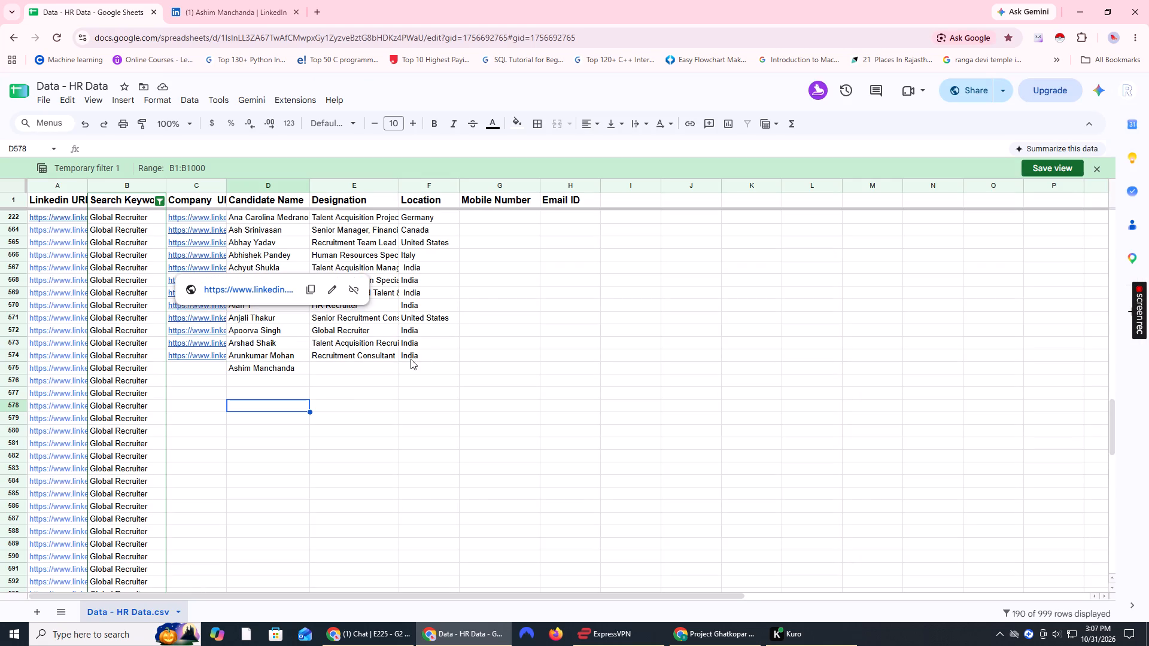
pyautogui.click(409, 360)
pyautogui.hotkey('ctrl', 'shift', 'Down')
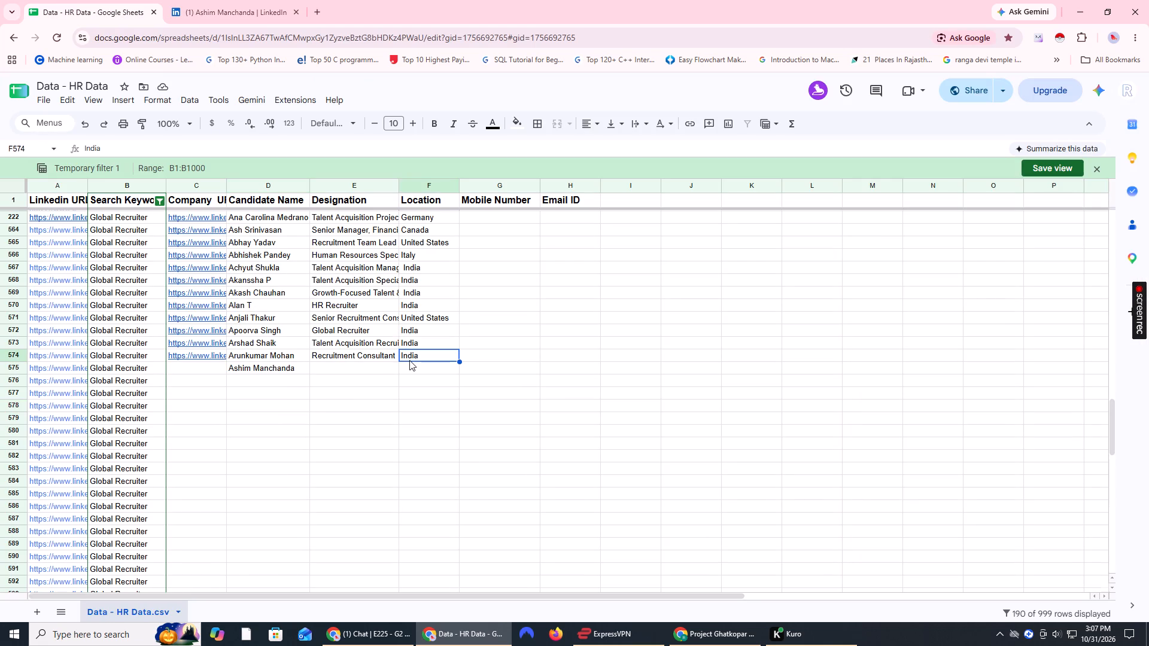
pyautogui.scroll(1, 409, 360)
pyautogui.click(404, 360)
pyautogui.scroll(4, 411, 446)
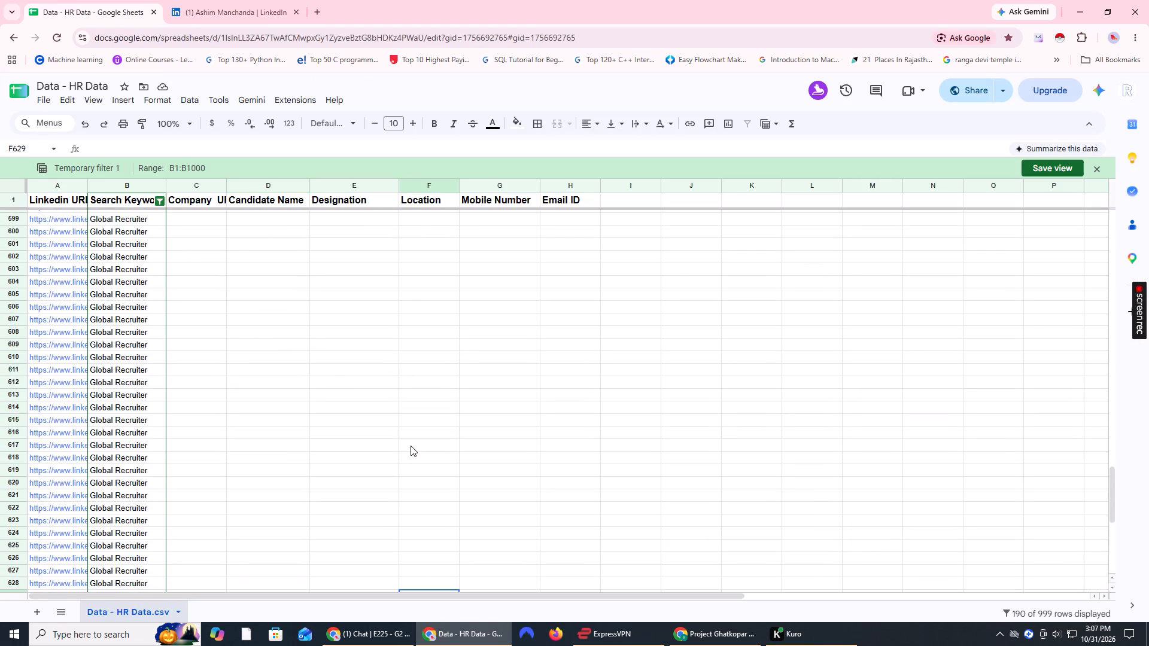
pyautogui.scroll(11, 411, 446)
pyautogui.scroll(-3, 436, 534)
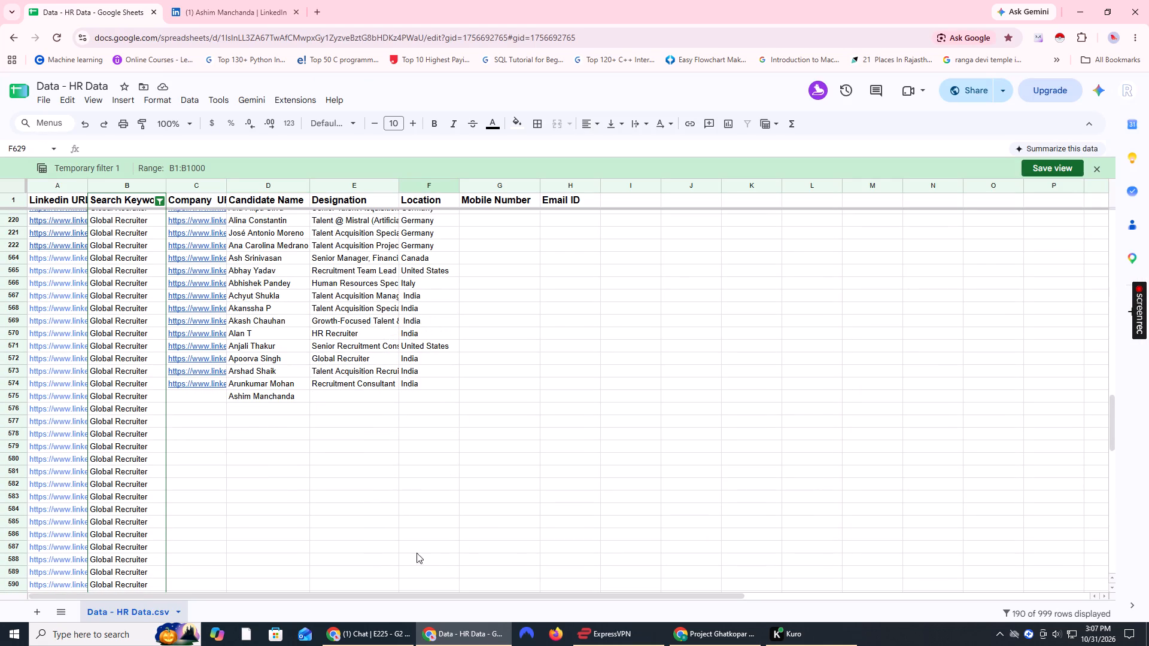
pyautogui.click(429, 391)
pyautogui.click(430, 383)
pyautogui.hotkey('shift', 'Down')
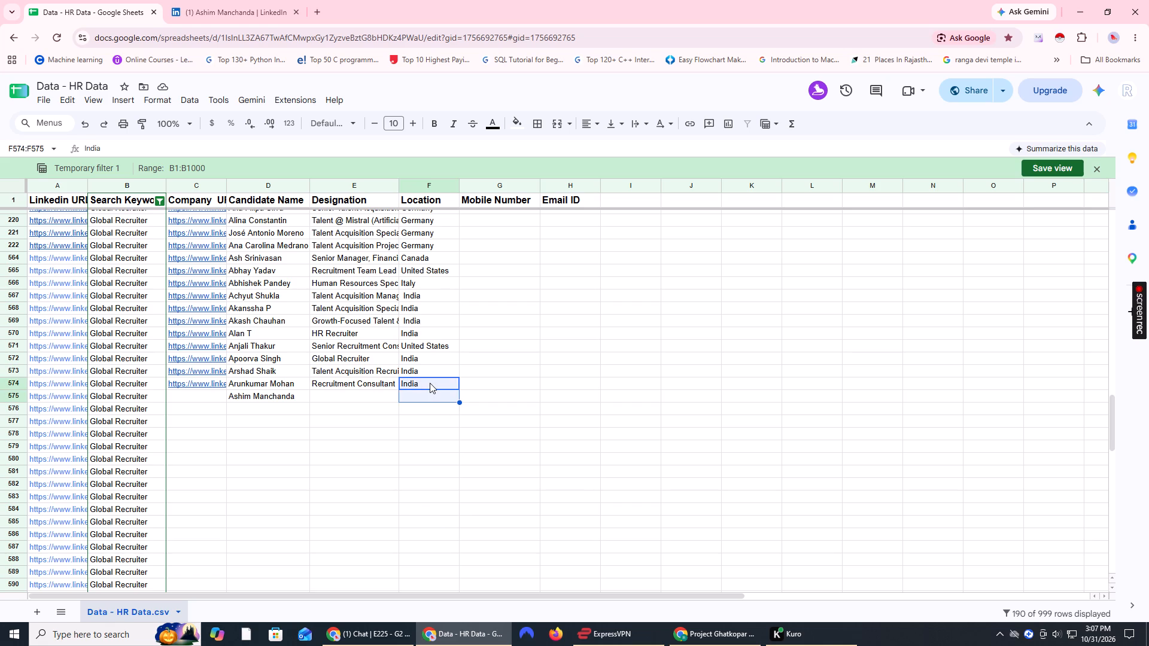
pyautogui.hotkey('ctrl', 'd')
pyautogui.click(476, 442)
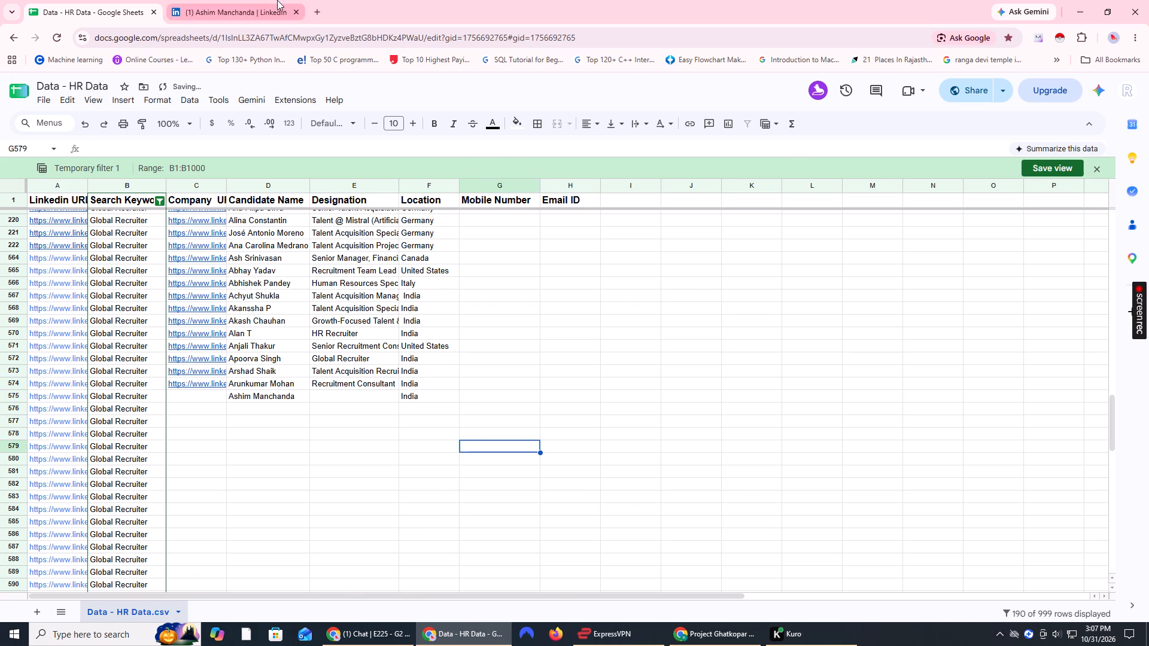
# Open the Symmetrical Global Search page and copy the title Senior Manager - Talent Acquisition and Client Solutions into row 575's Designation cell.
pyautogui.click(271, 0)
pyautogui.scroll(-14, 358, 383)
pyautogui.scroll(2, 359, 380)
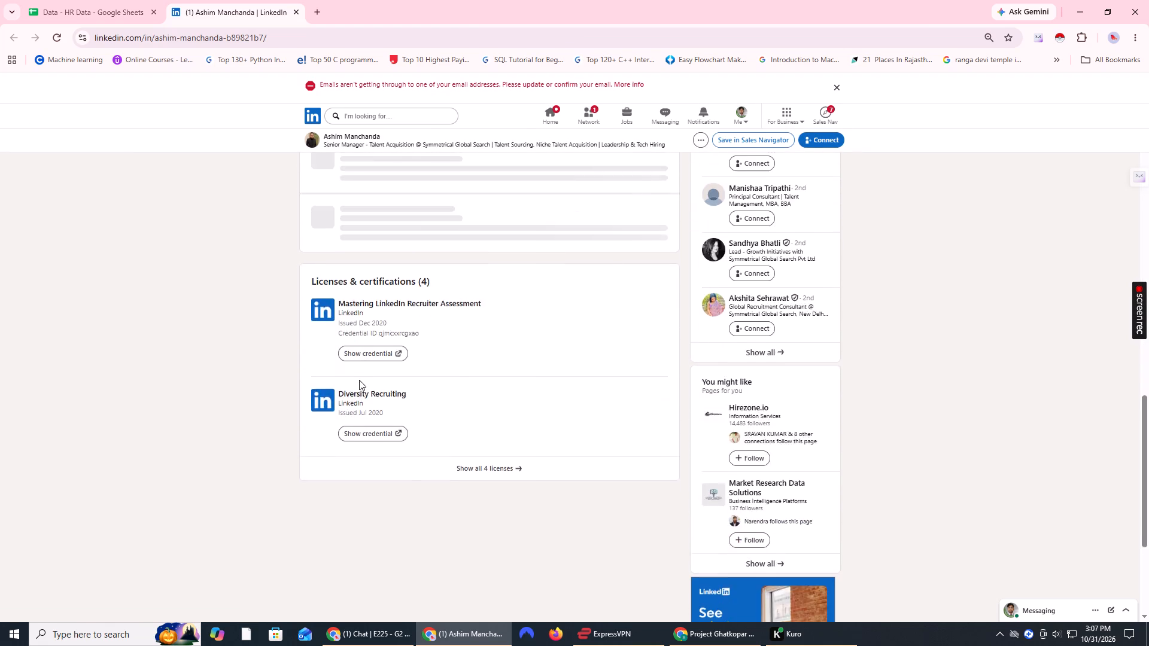
pyautogui.scroll(3, 359, 380)
pyautogui.scroll(-2, 359, 380)
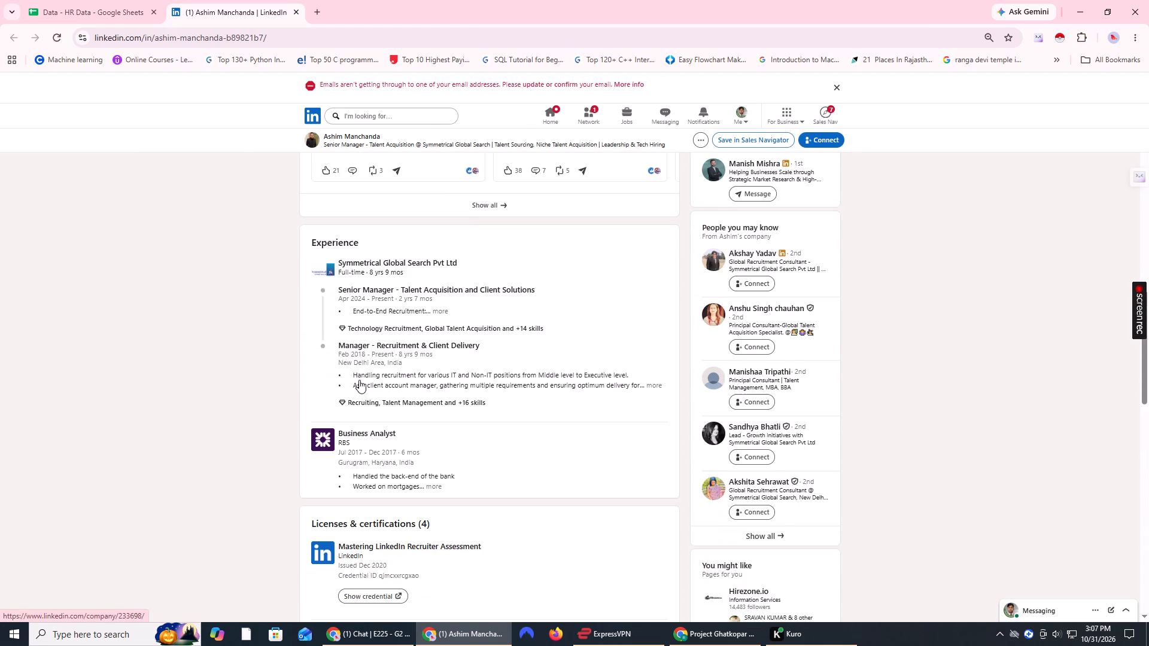
pyautogui.keyDown('ctrl'); pyautogui.click(317, 260); pyautogui.keyUp('ctrl')
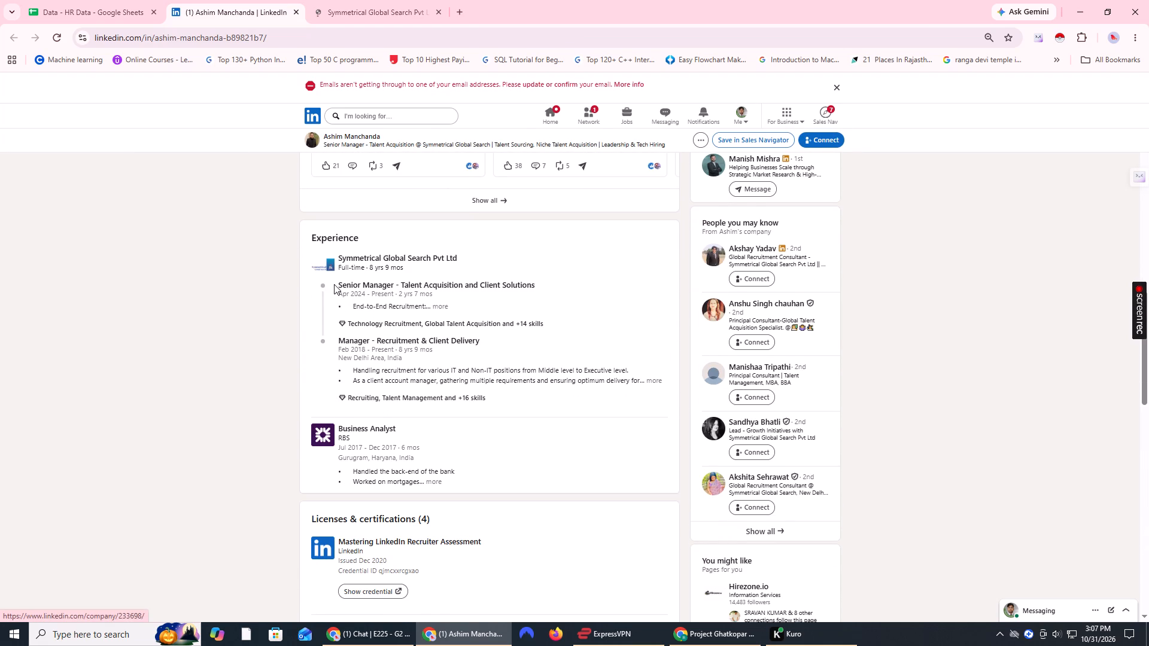
pyautogui.moveTo(334, 284); pyautogui.dragTo(539, 285)
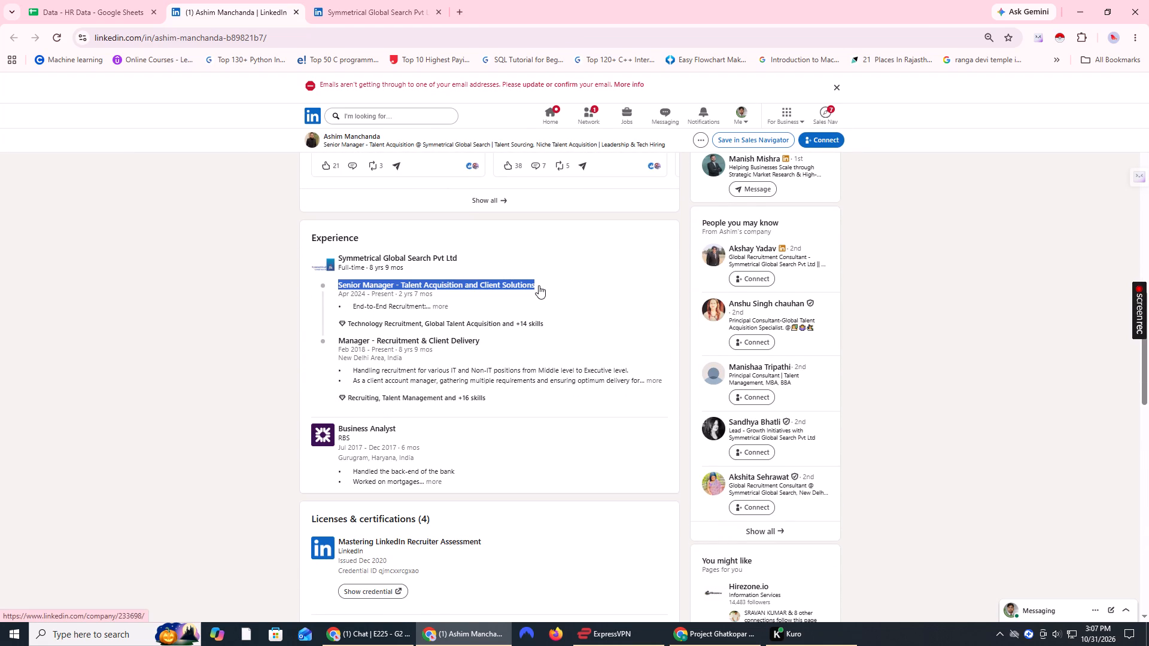
pyautogui.hotkey('ctrl', 'c')
pyautogui.click(86, 0)
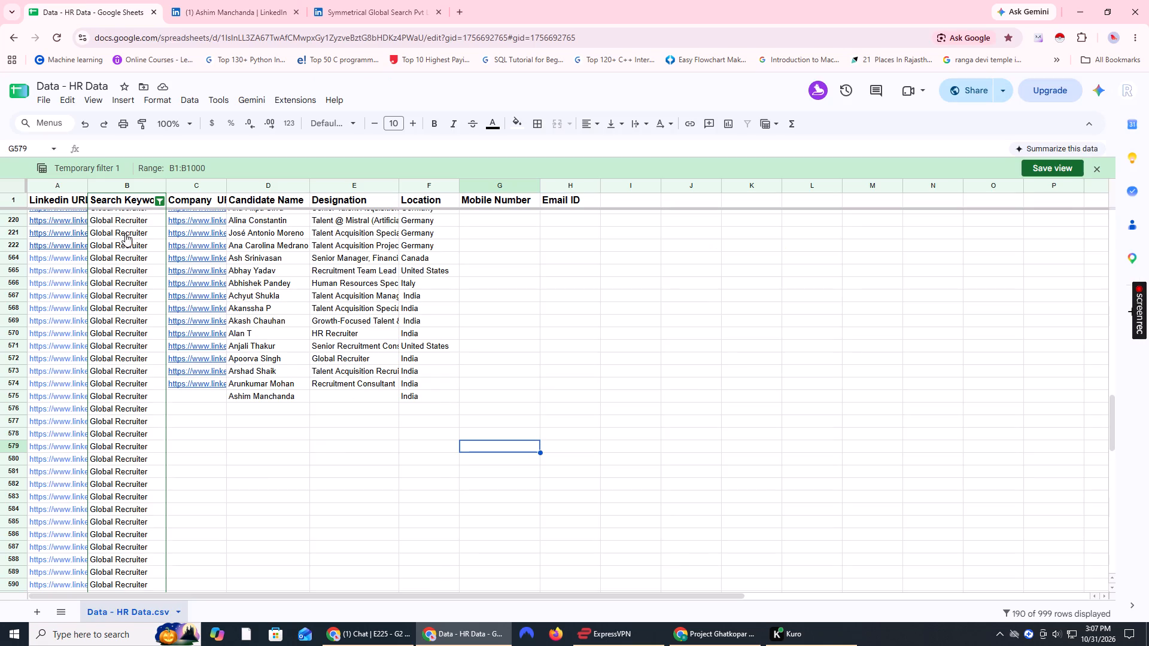
pyautogui.doubleClick(324, 395)
pyautogui.hotkey('ctrl', 'v')
pyautogui.click(296, 432)
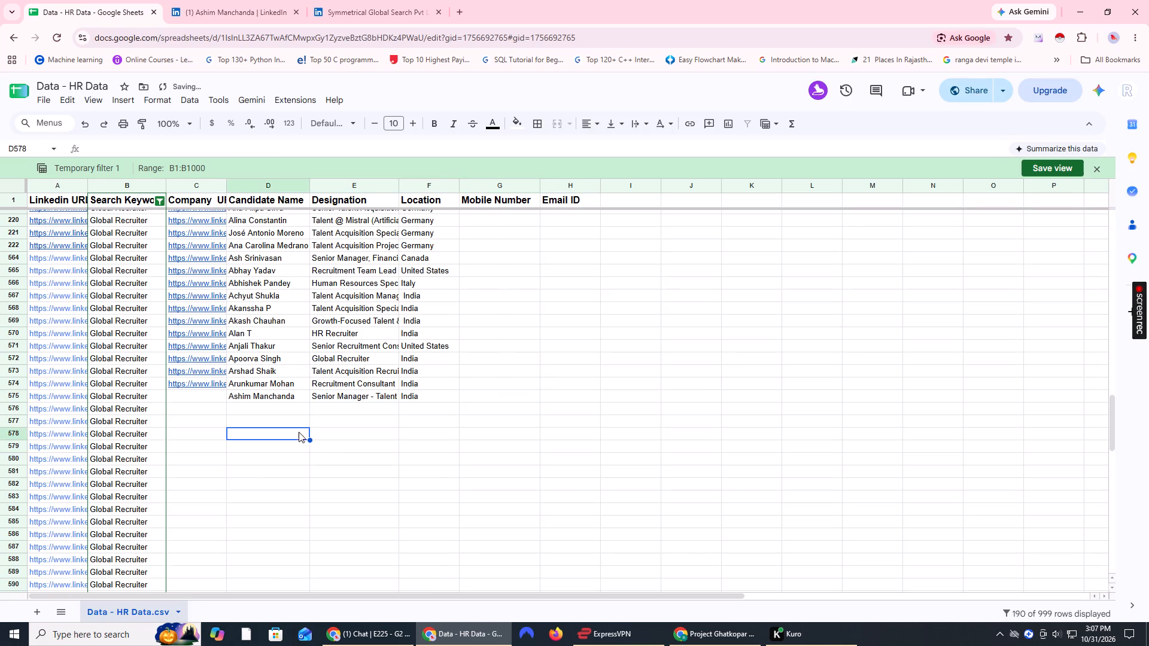
# Copy the web address of the Symmetrical Global Search LinkedIn page into row 575's Company URL cell.
pyautogui.click(338, 0)
pyautogui.click(312, 41)
pyautogui.hotkey('ctrl', 'c')
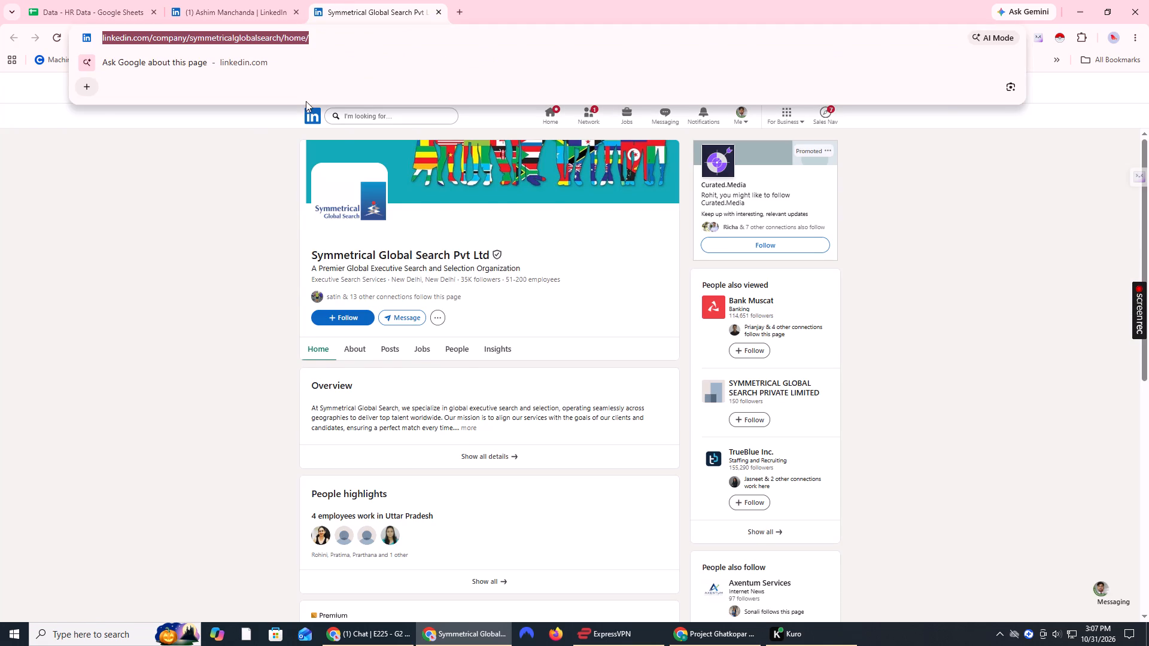
pyautogui.click(48, 0)
pyautogui.doubleClick(205, 400)
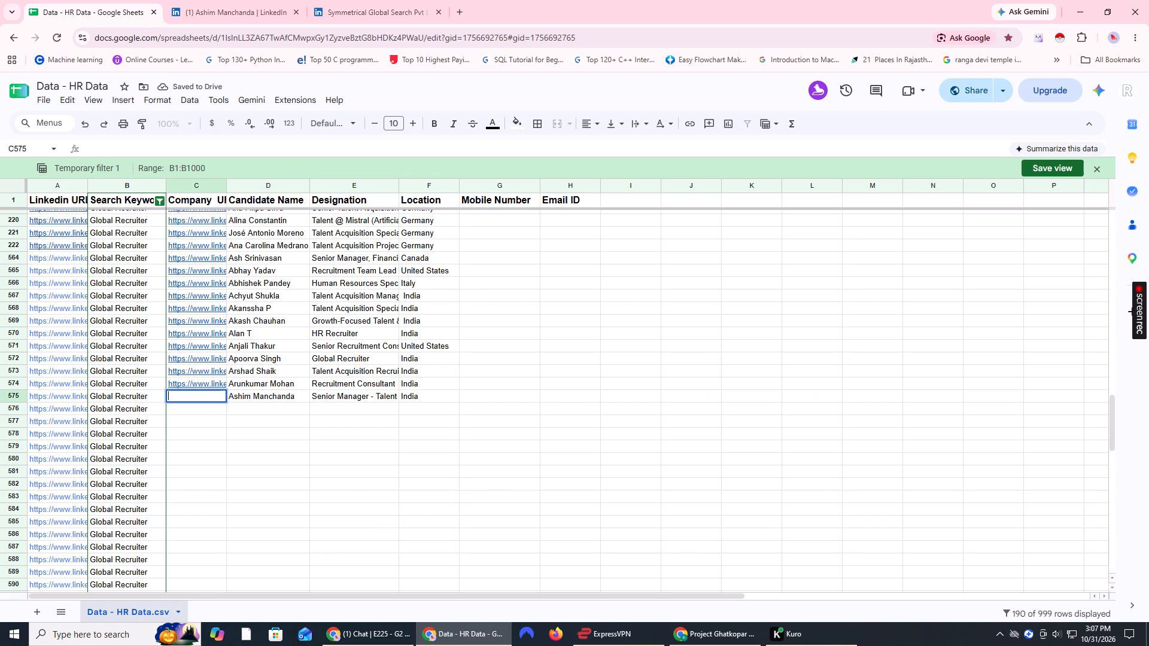
pyautogui.hotkey('ctrl', 'v')
pyautogui.press('Return')
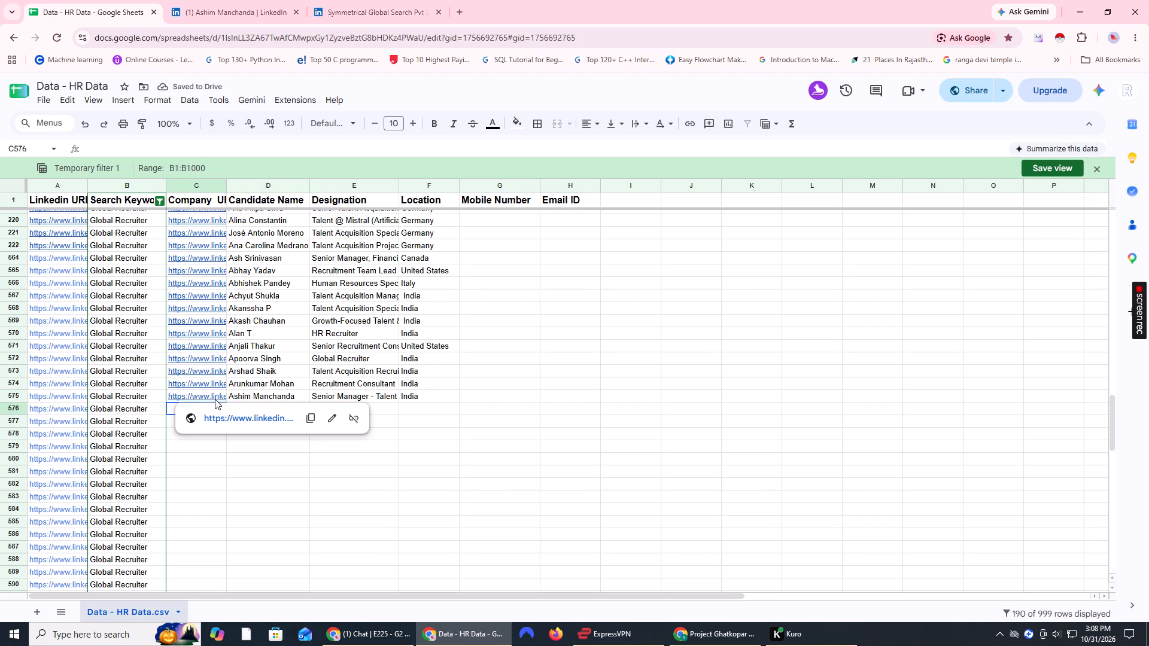
pyautogui.click(333, 473)
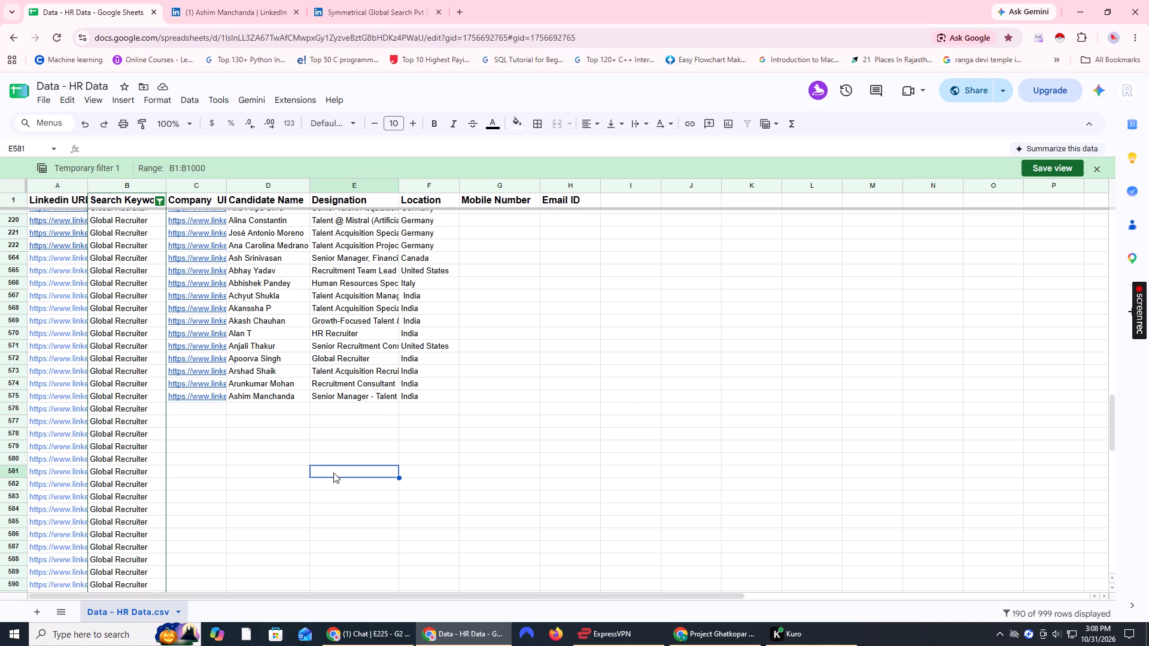
# Open the LinkedIn profile linked in row 576 and close the row 575 profile and Symmetrical Global Search pages.
pyautogui.doubleClick(71, 409)
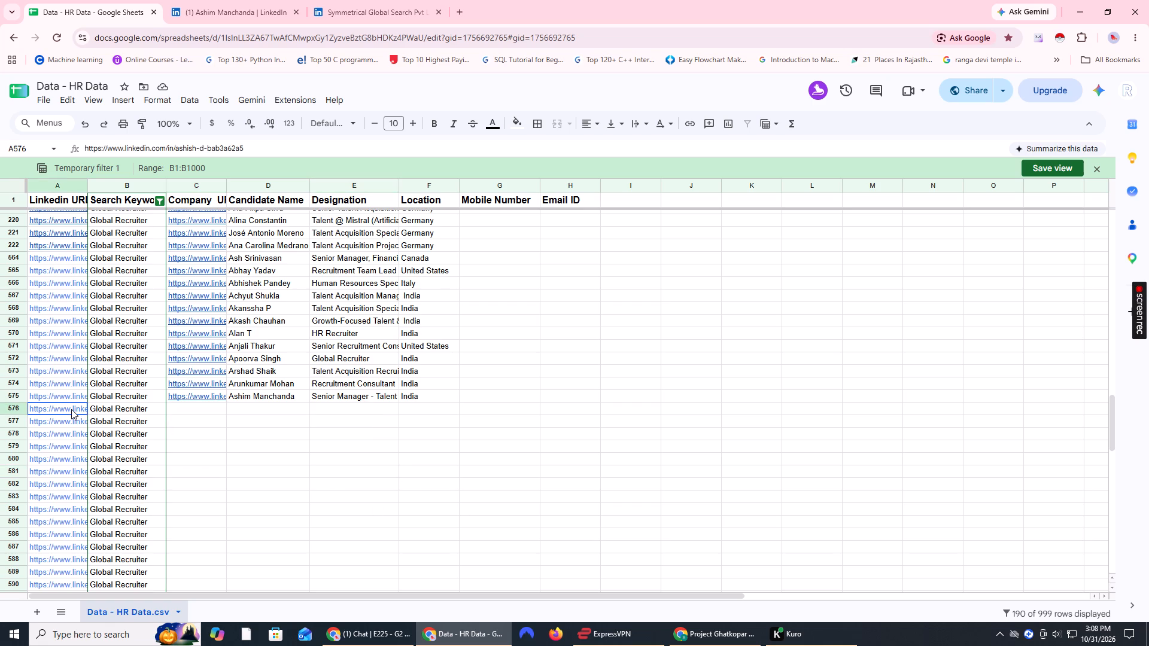
pyautogui.tripleClick(71, 409)
pyautogui.rightClick(71, 409)
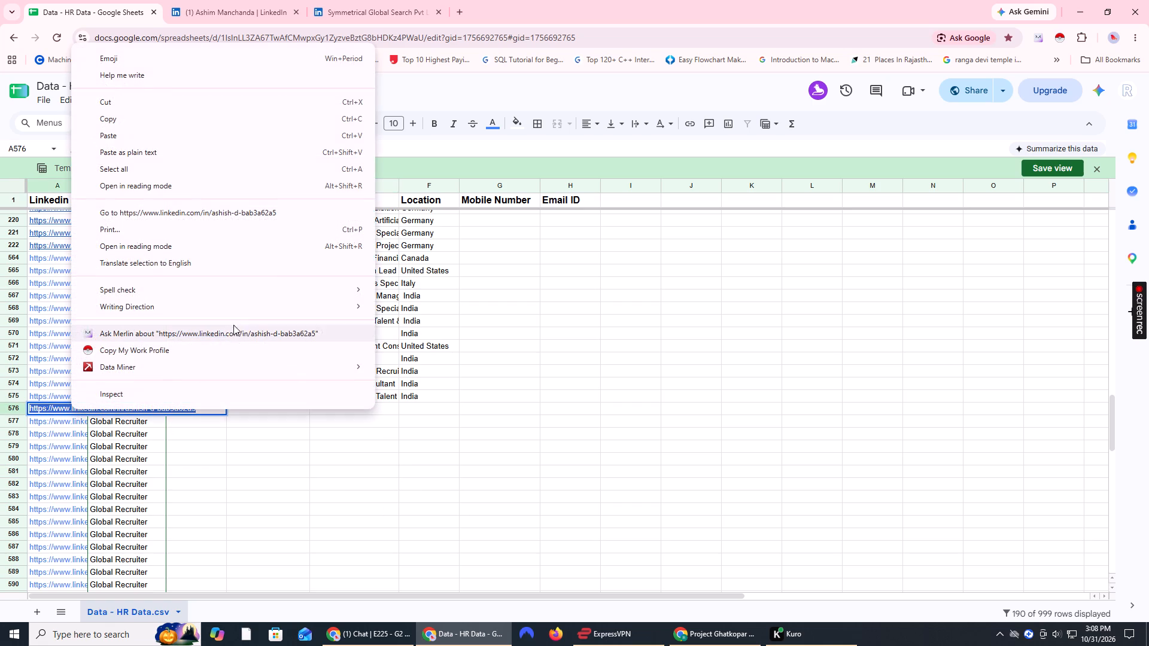
pyautogui.click(226, 215)
pyautogui.click(437, 8)
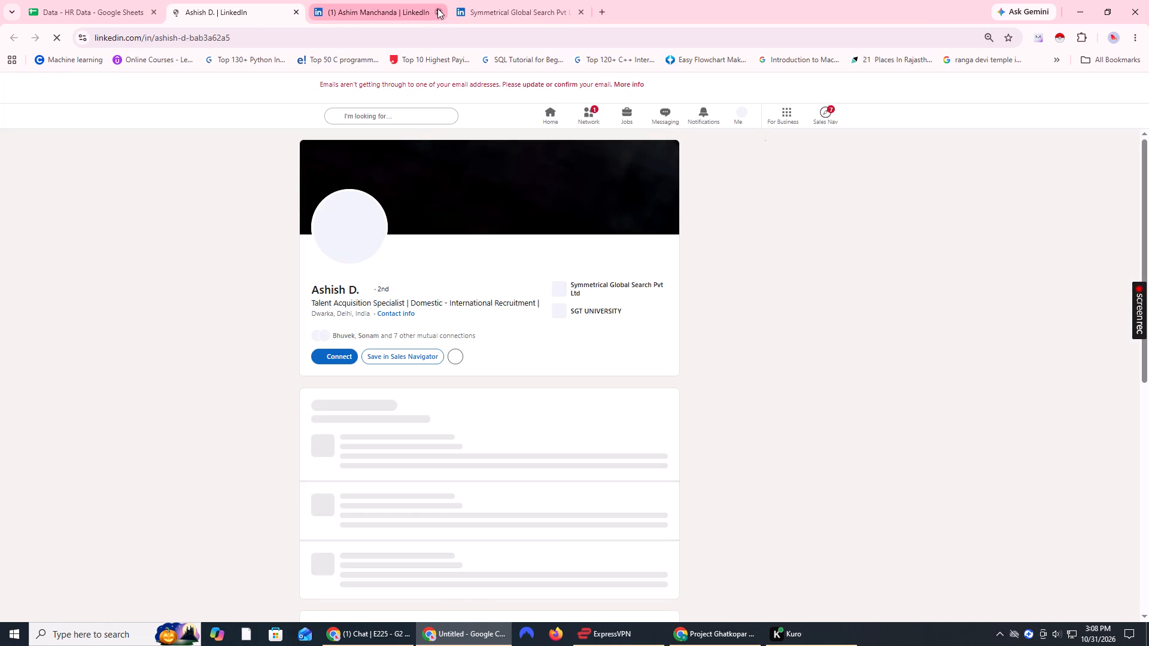
pyautogui.click(437, 8)
# Copy the person's name from the LinkedIn profile into row 576's Candidate Name cell.
pyautogui.moveTo(305, 285); pyautogui.dragTo(365, 286)
pyautogui.hotkey('ctrl', 'c')
pyautogui.click(216, 331)
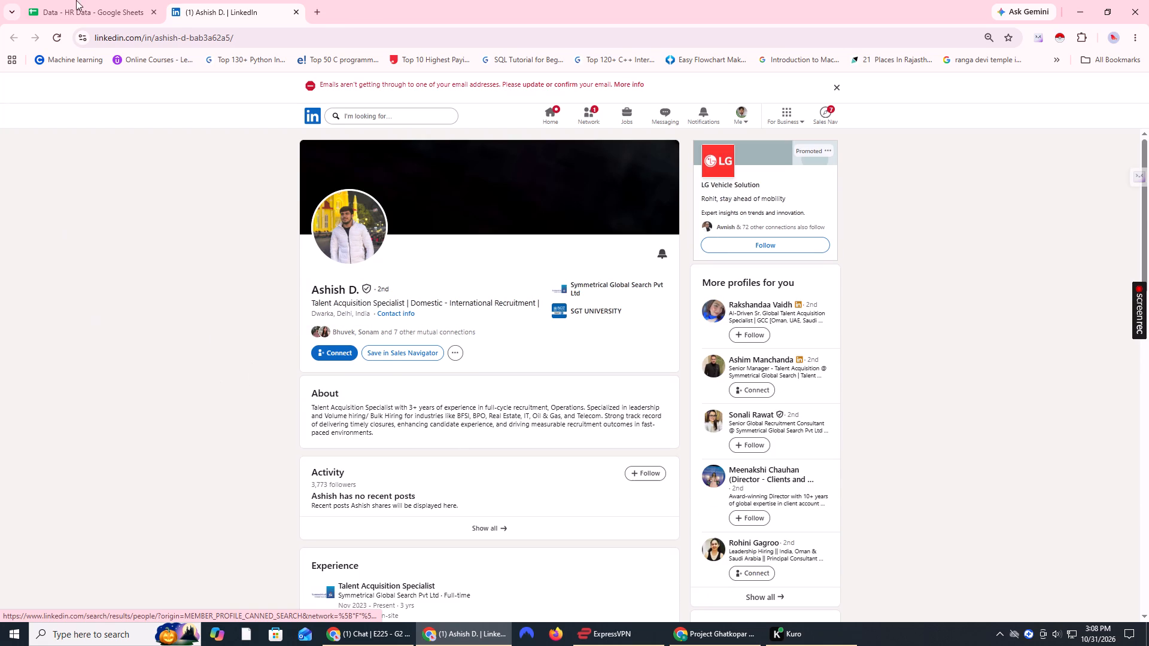
pyautogui.click(83, 0)
pyautogui.doubleClick(263, 409)
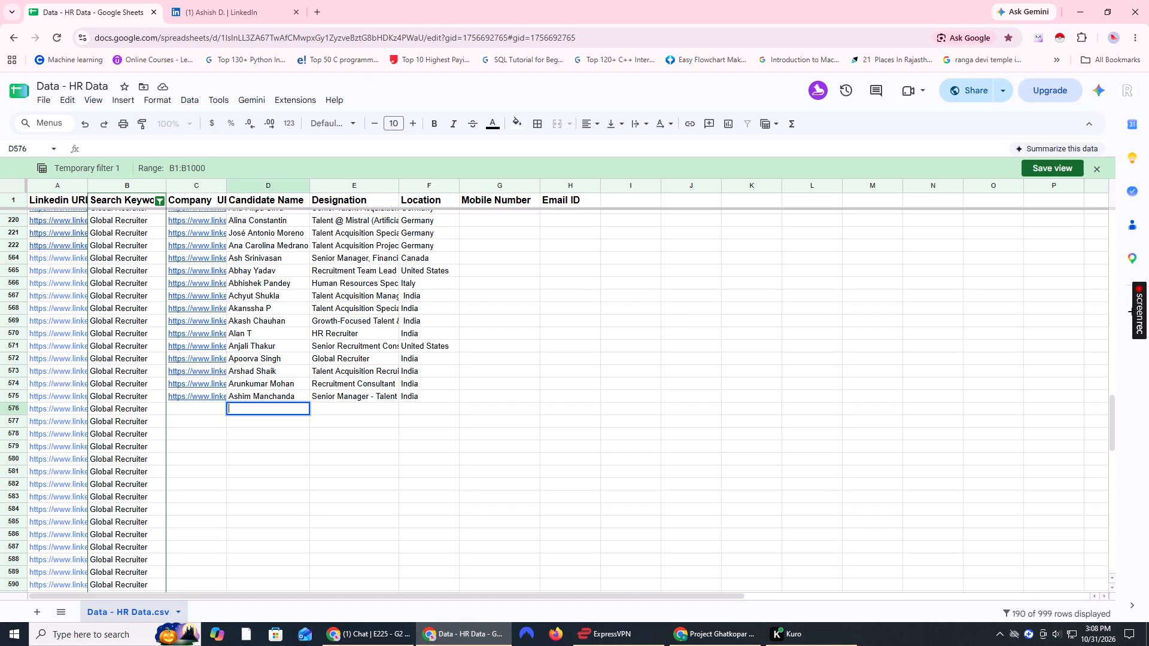
pyautogui.hotkey('ctrl', 'v')
pyautogui.click(243, 428)
# Copy the country India from the profile's location line into row 576's Location cell.
pyautogui.click(258, 0)
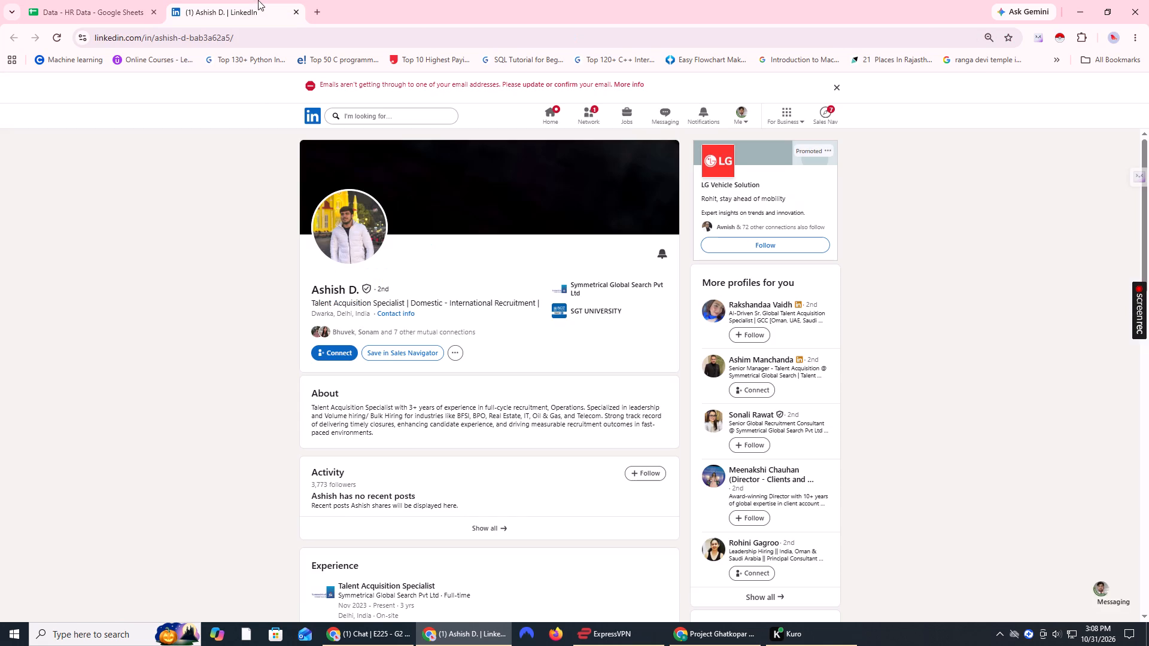
pyautogui.scroll(-1, 376, 372)
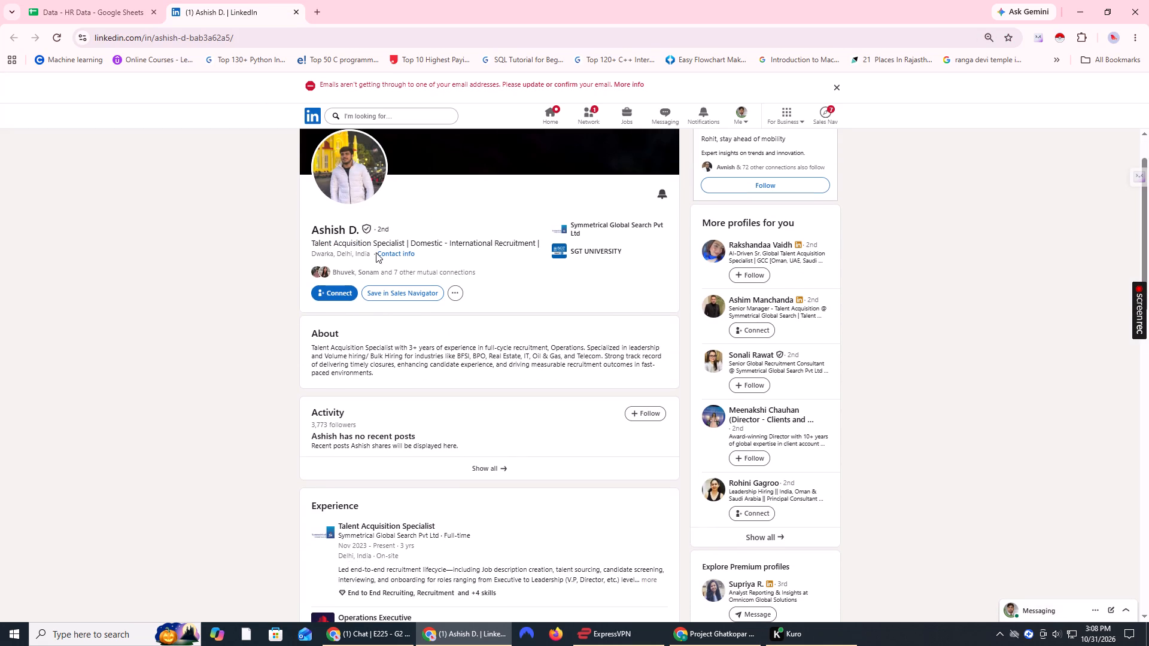
pyautogui.moveTo(369, 252); pyautogui.dragTo(355, 254)
pyautogui.hotkey('ctrl', 'c')
pyautogui.click(99, 0)
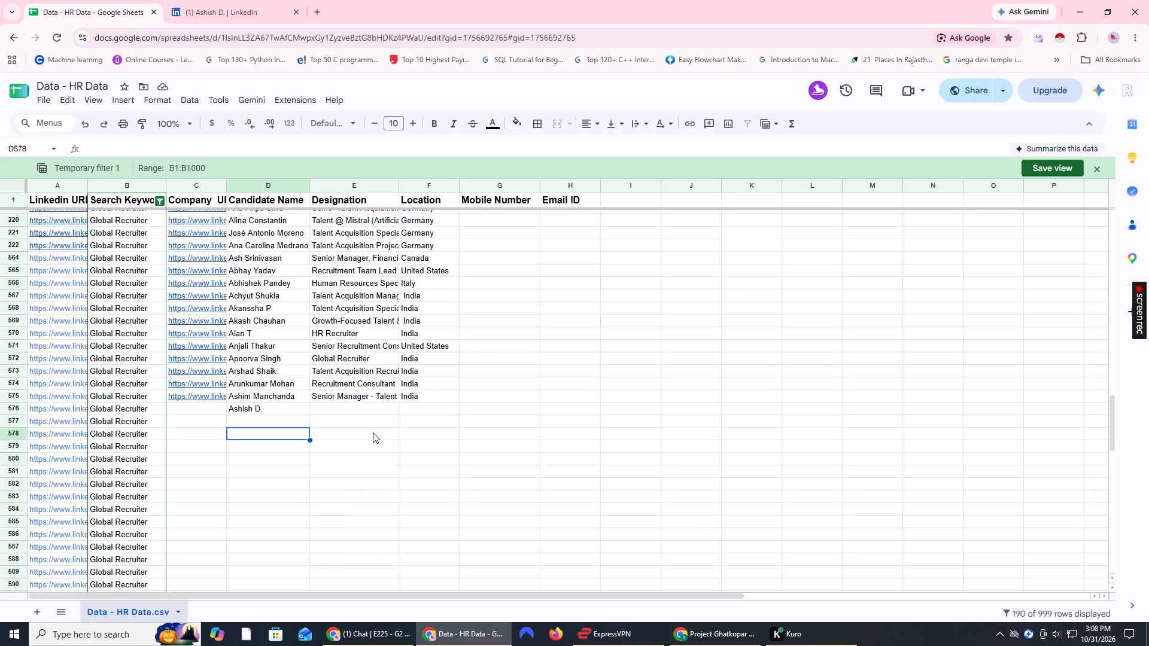
pyautogui.doubleClick(406, 412)
pyautogui.hotkey('ctrl', 'v')
pyautogui.click(386, 429)
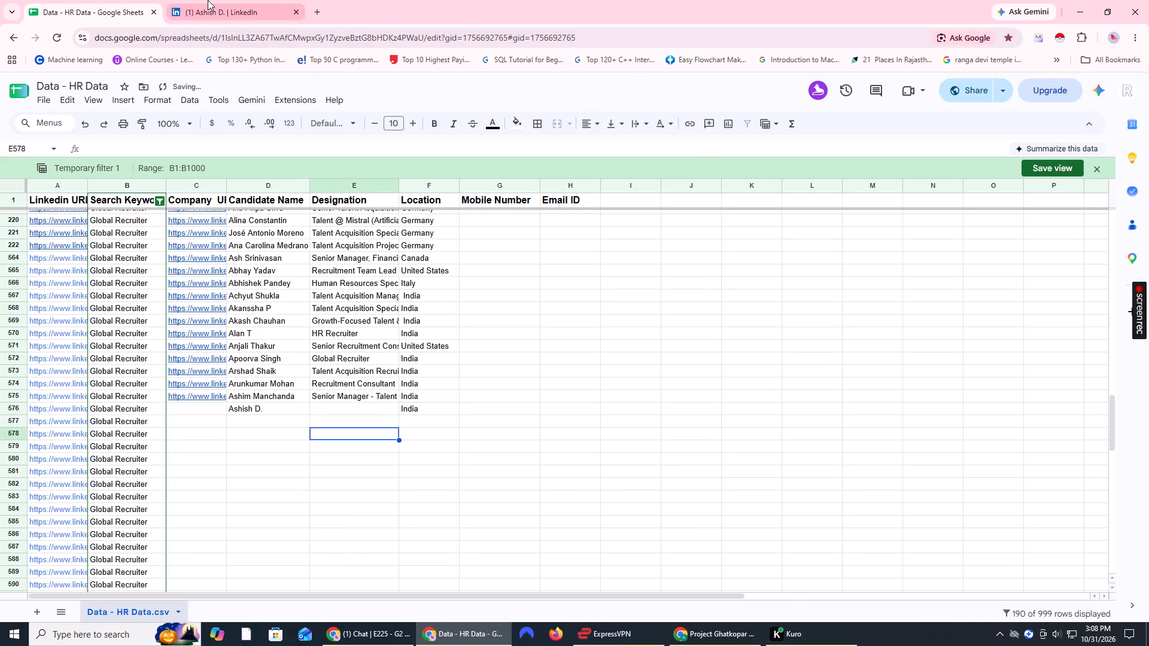
# Open the Symmetrical Global Search page from the profile's experience and copy the title Talent Acquisition Specialist into row 576's Designation cell.
pyautogui.click(208, 0)
pyautogui.scroll(-8, 324, 351)
pyautogui.scroll(4, 324, 350)
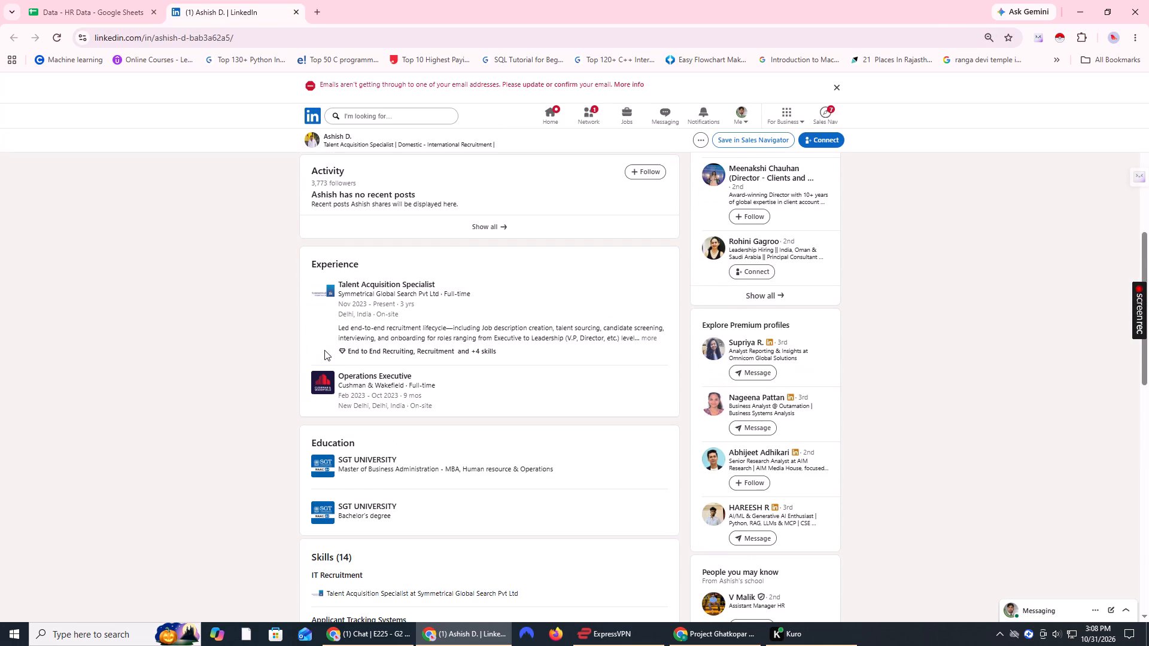
pyautogui.keyDown('ctrl'); pyautogui.click(318, 288); pyautogui.keyUp('ctrl')
pyautogui.moveTo(337, 285); pyautogui.dragTo(388, 284)
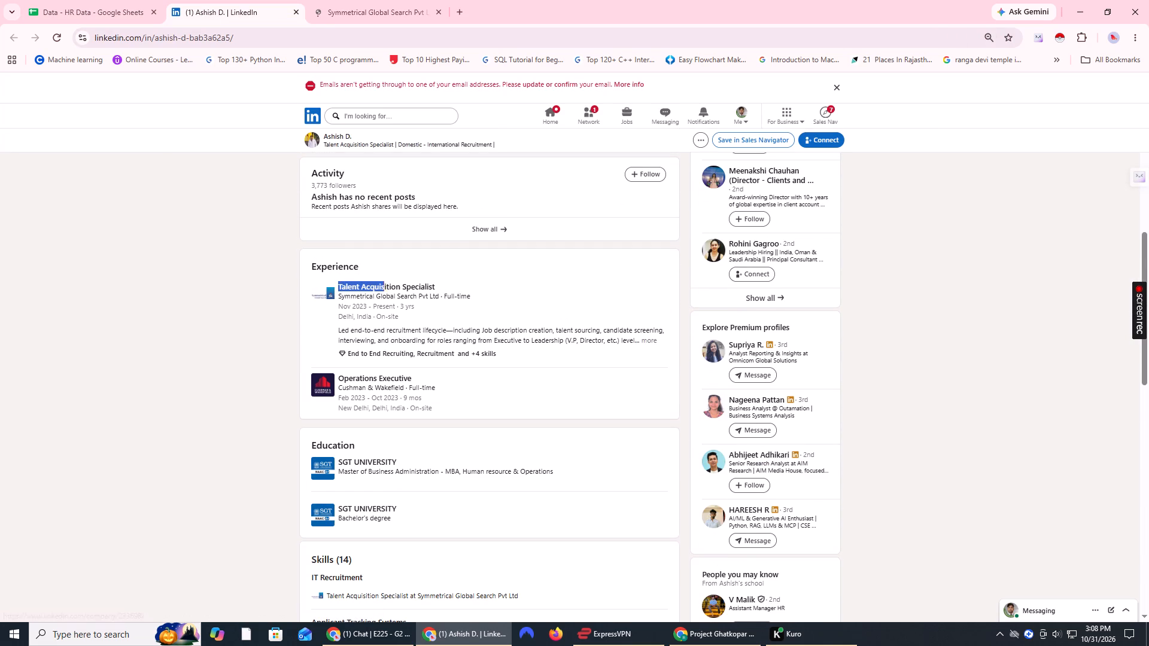
pyautogui.moveTo(388, 284); pyautogui.dragTo(451, 282)
pyautogui.hotkey('ctrl', 'c')
pyautogui.click(75, 0)
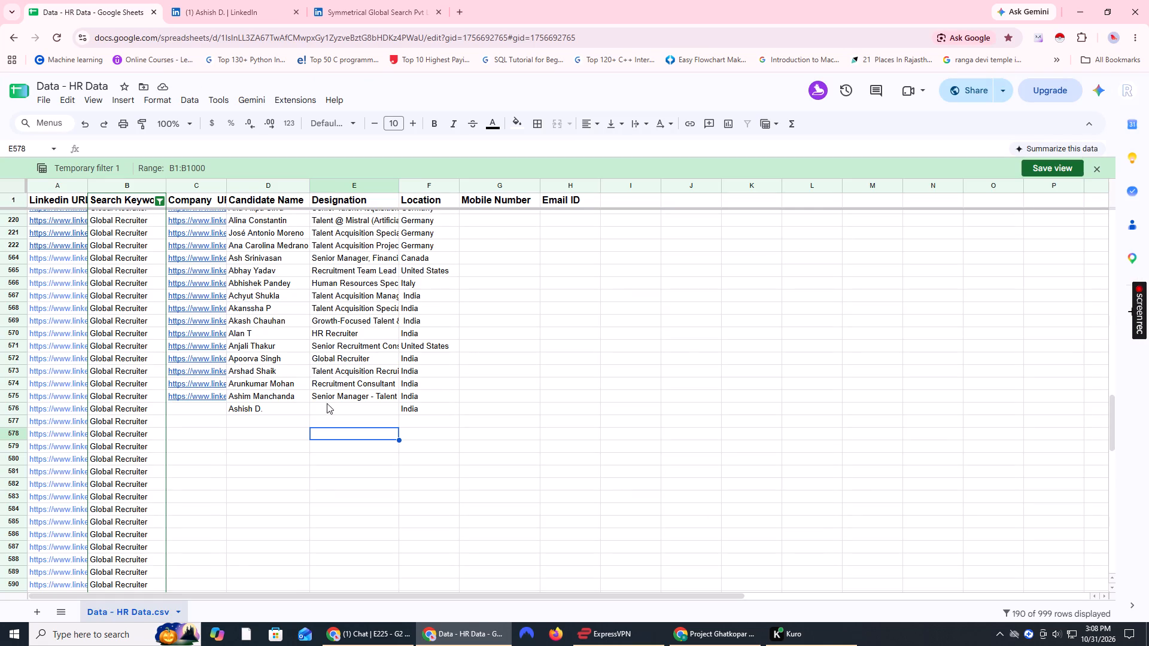
pyautogui.doubleClick(330, 406)
pyautogui.hotkey('ctrl', 'v')
pyautogui.click(234, 426)
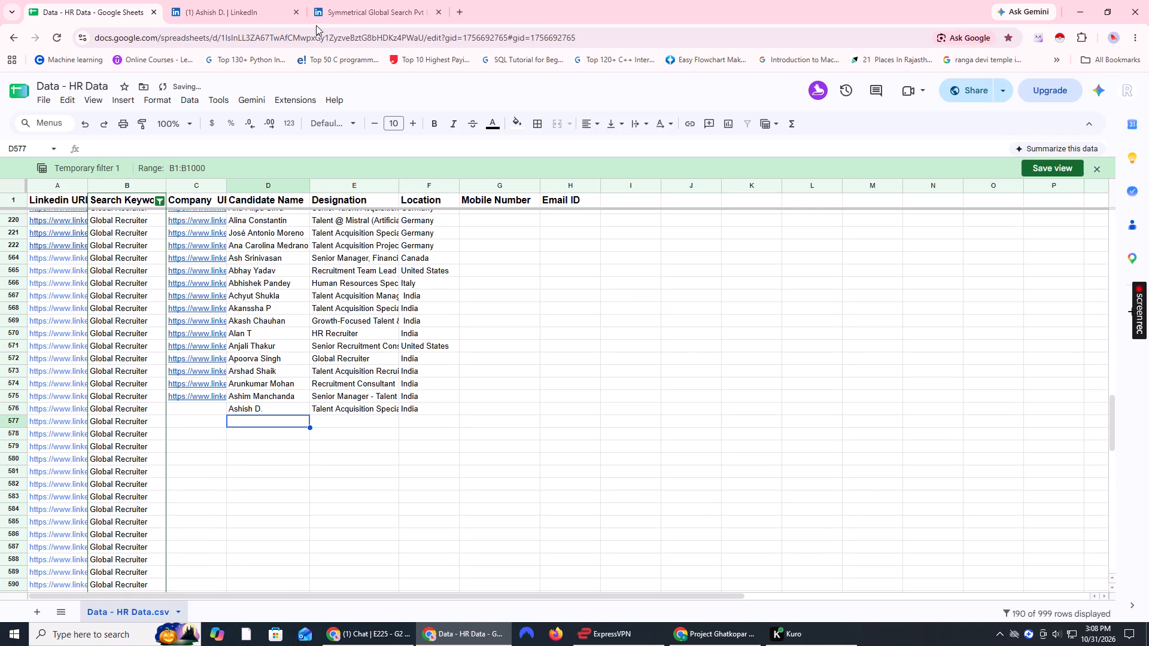
# Copy the web address of the Symmetrical Global Search LinkedIn page into row 576's Company URL cell.
pyautogui.click(358, 8)
pyautogui.click(306, 41)
pyautogui.hotkey('ctrl', 'c')
pyautogui.click(66, 0)
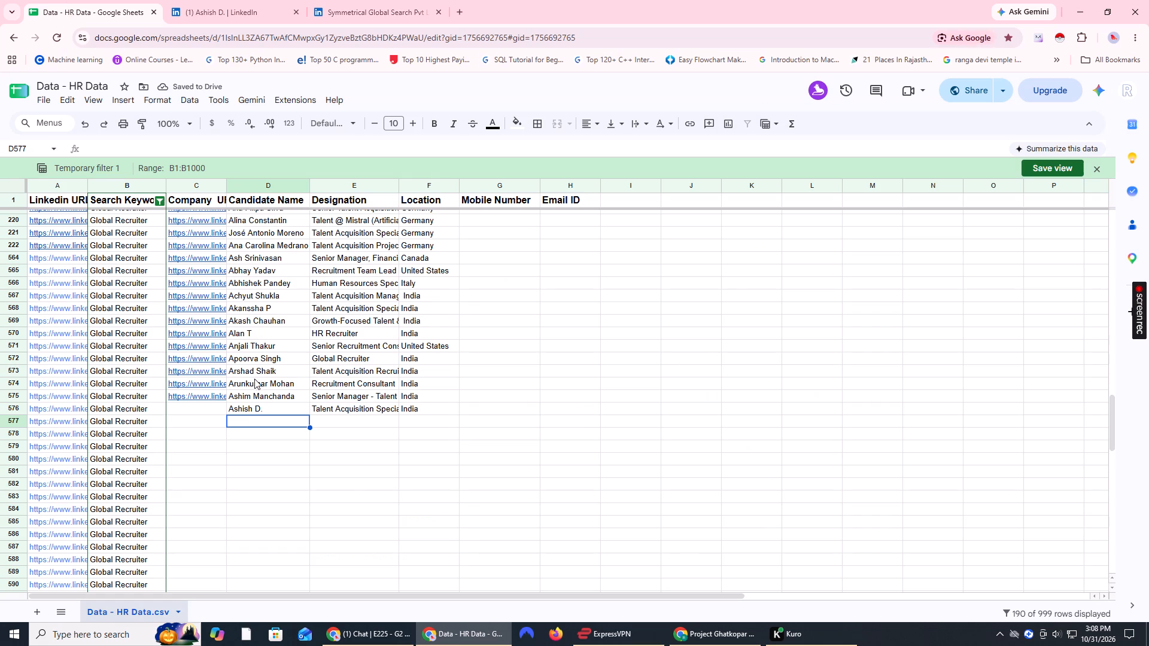
pyautogui.click(199, 407)
pyautogui.hotkey('ctrl', 'v')
pyautogui.click(191, 431)
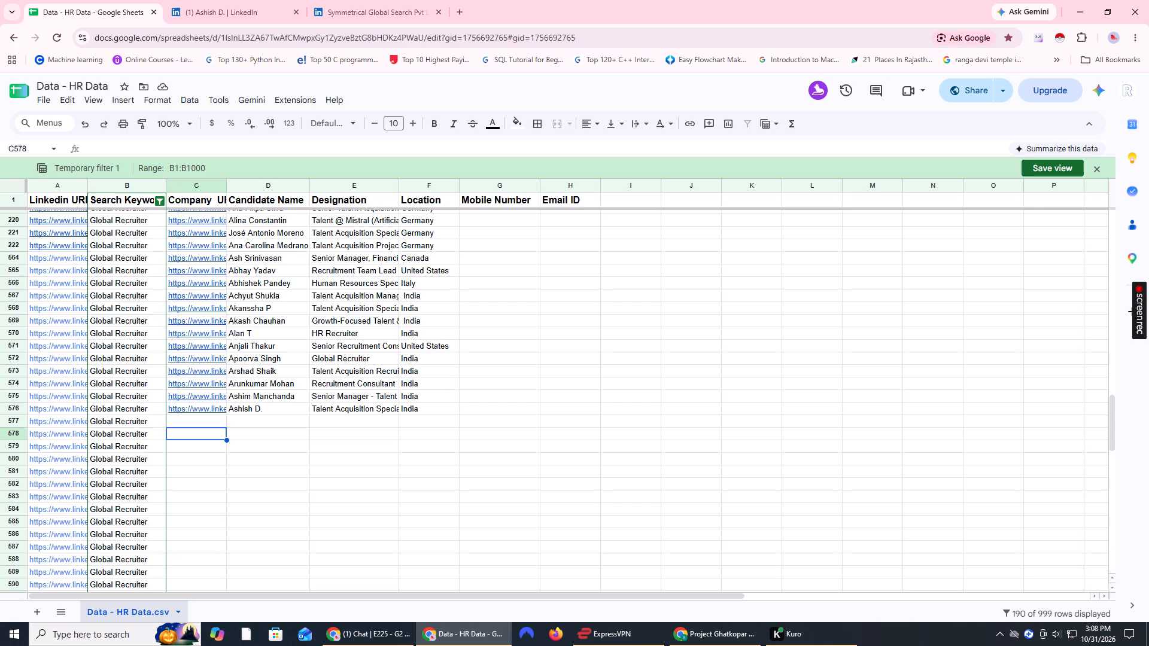
# Open the LinkedIn profile linked in row 577 and close the row 576 profile and Symmetrical Global Search pages.
pyautogui.tripleClick(57, 418)
pyautogui.rightClick(57, 417)
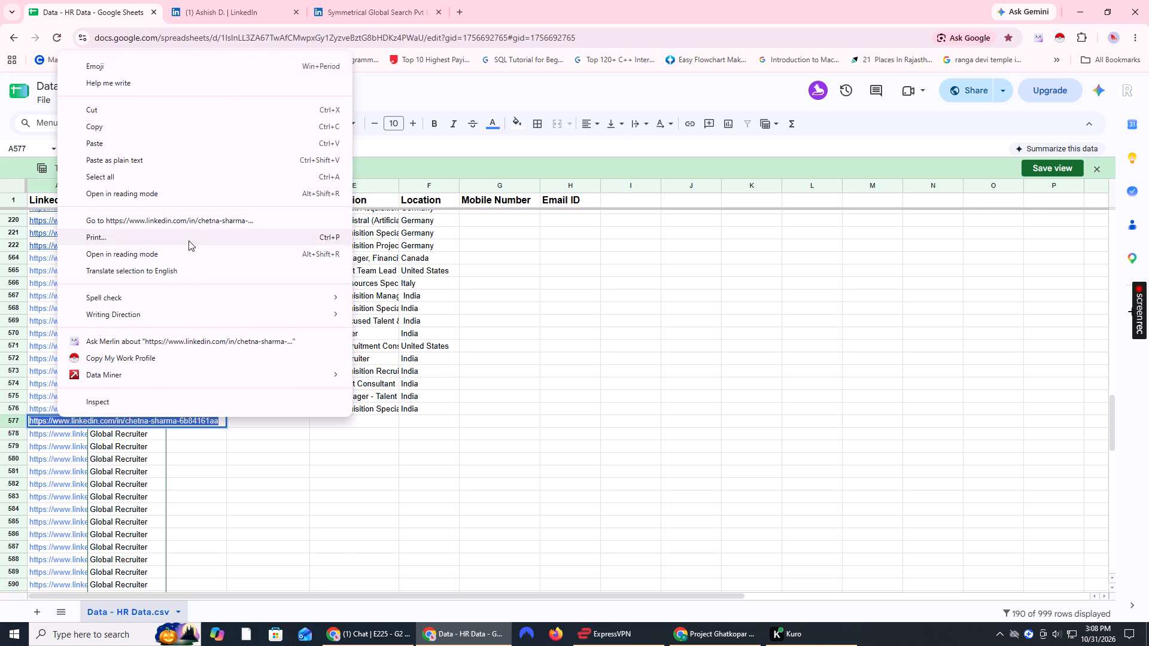
pyautogui.click(186, 223)
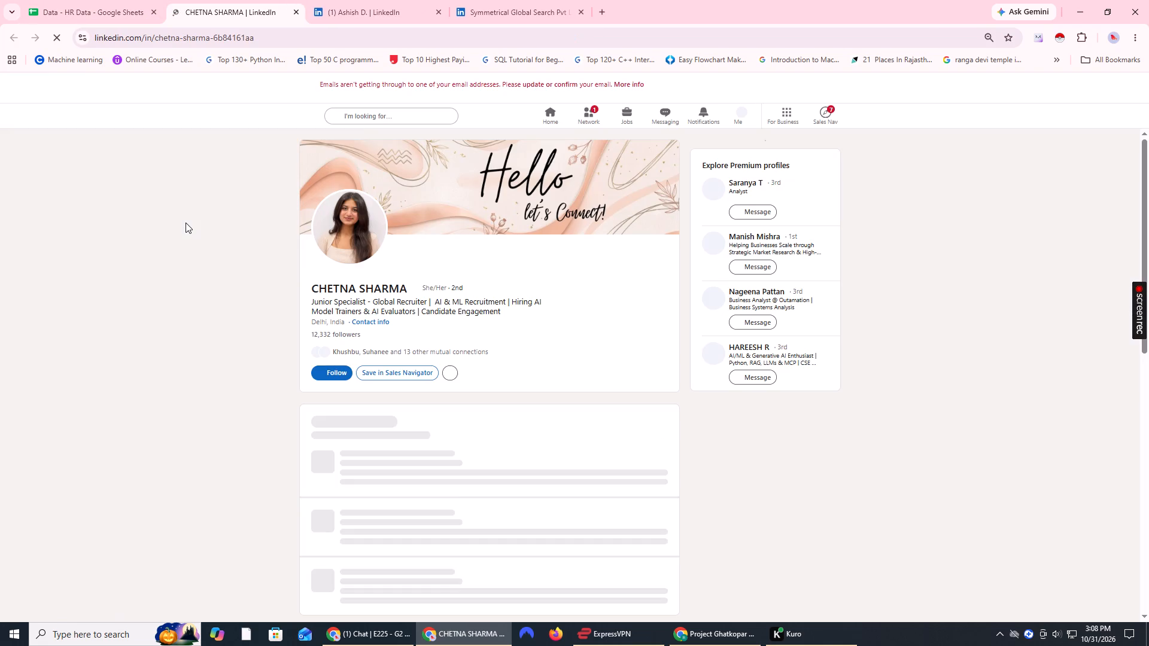
pyautogui.click(436, 11)
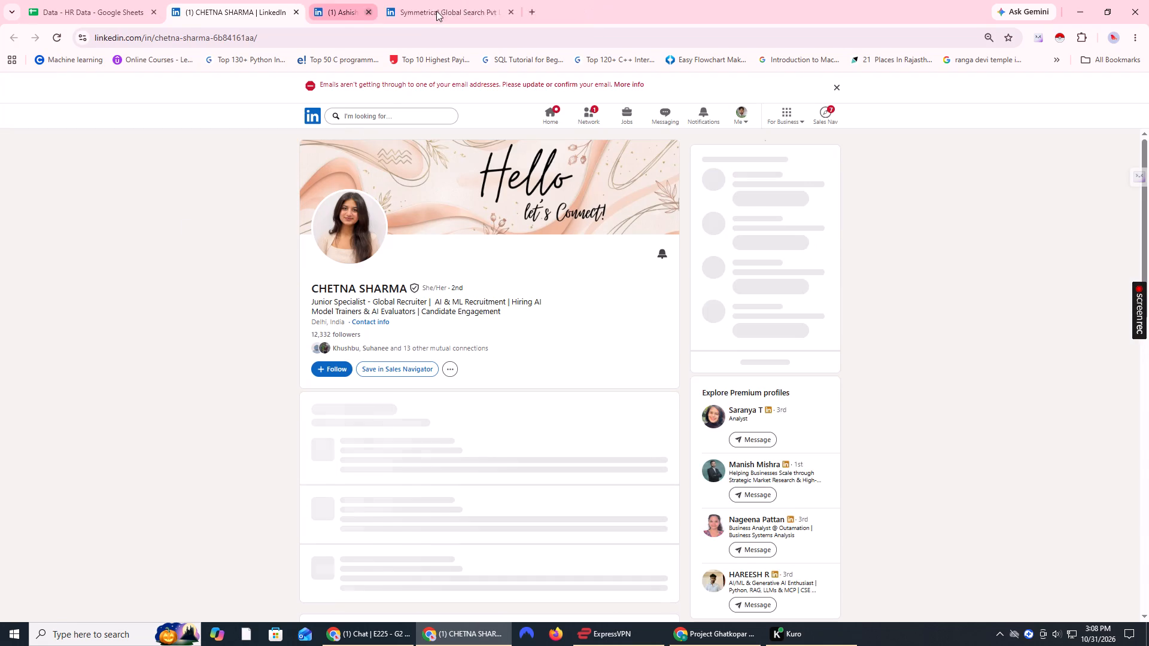
pyautogui.click(436, 11)
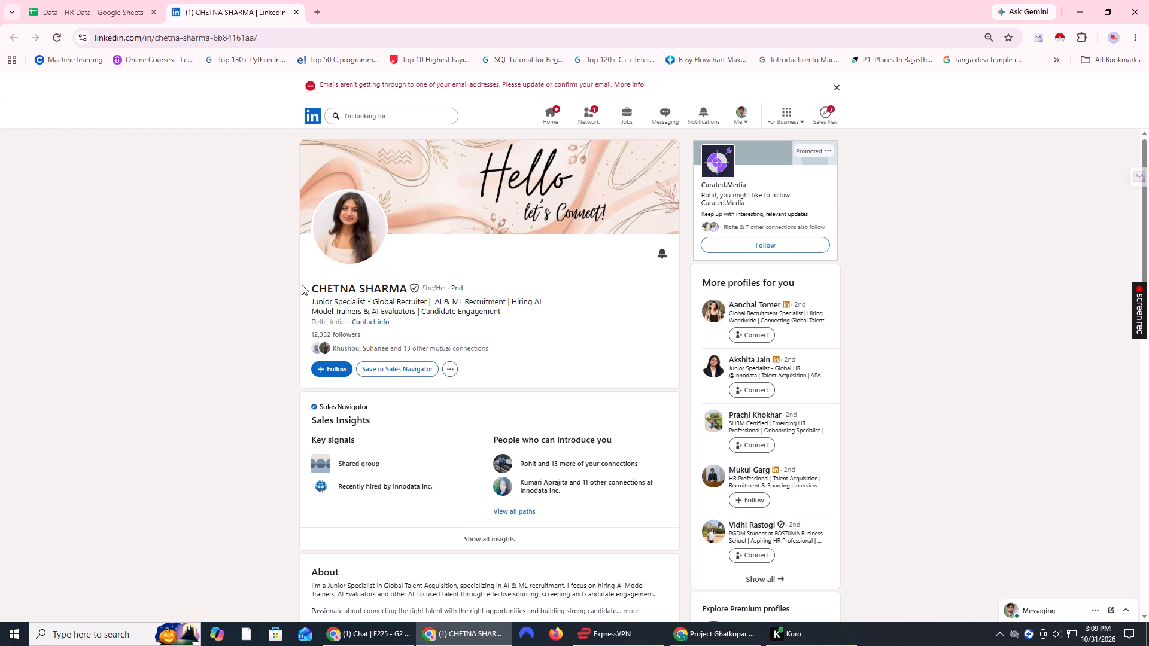
# Copy the person's name from the LinkedIn profile into row 577's Candidate Name cell.
pyautogui.moveTo(297, 292); pyautogui.dragTo(403, 290)
pyautogui.hotkey('ctrl', 'c')
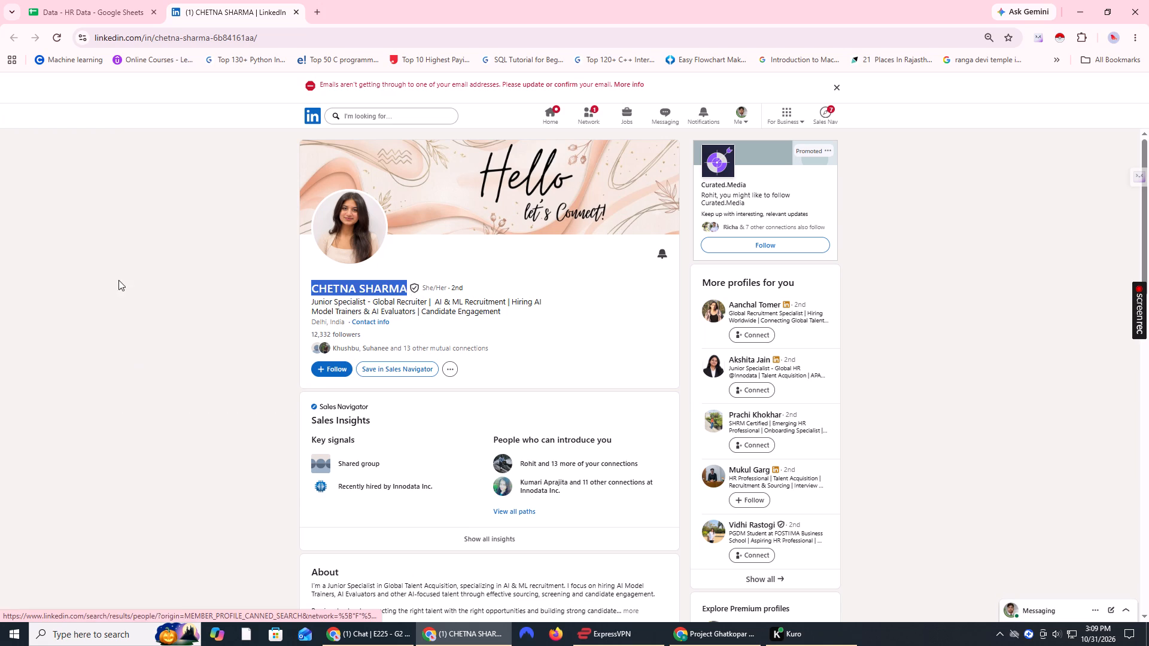
pyautogui.click(124, 200)
pyautogui.click(112, 0)
pyautogui.doubleClick(255, 423)
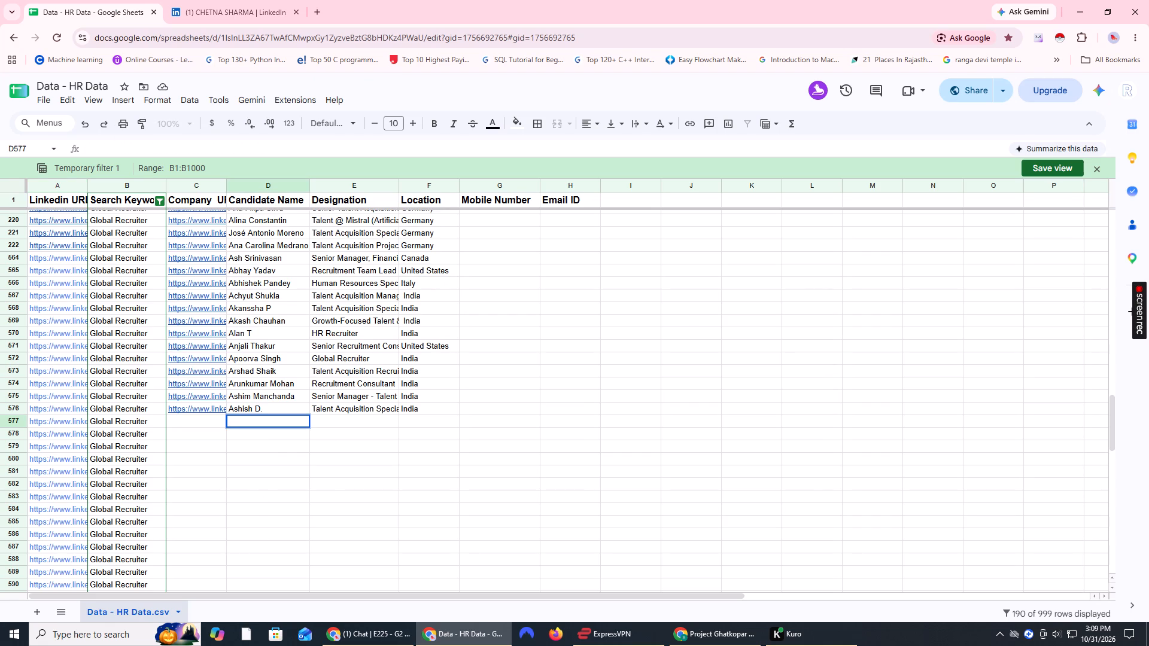
pyautogui.hotkey('ctrl', 'v')
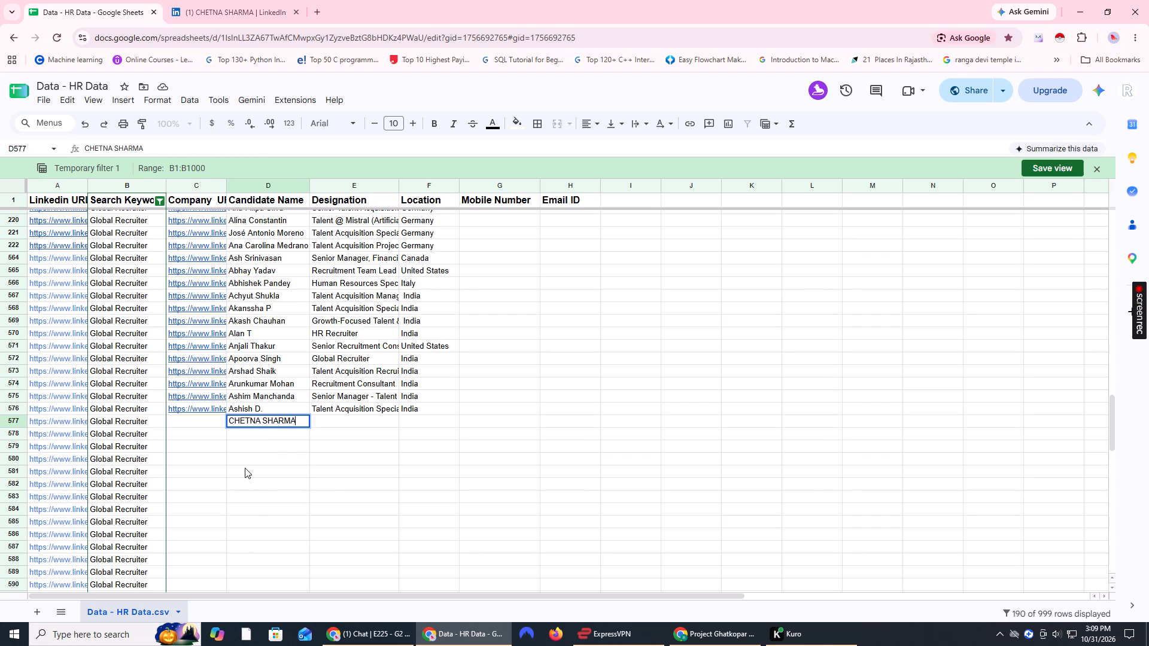
pyautogui.hotkey('ctrl', 'z')
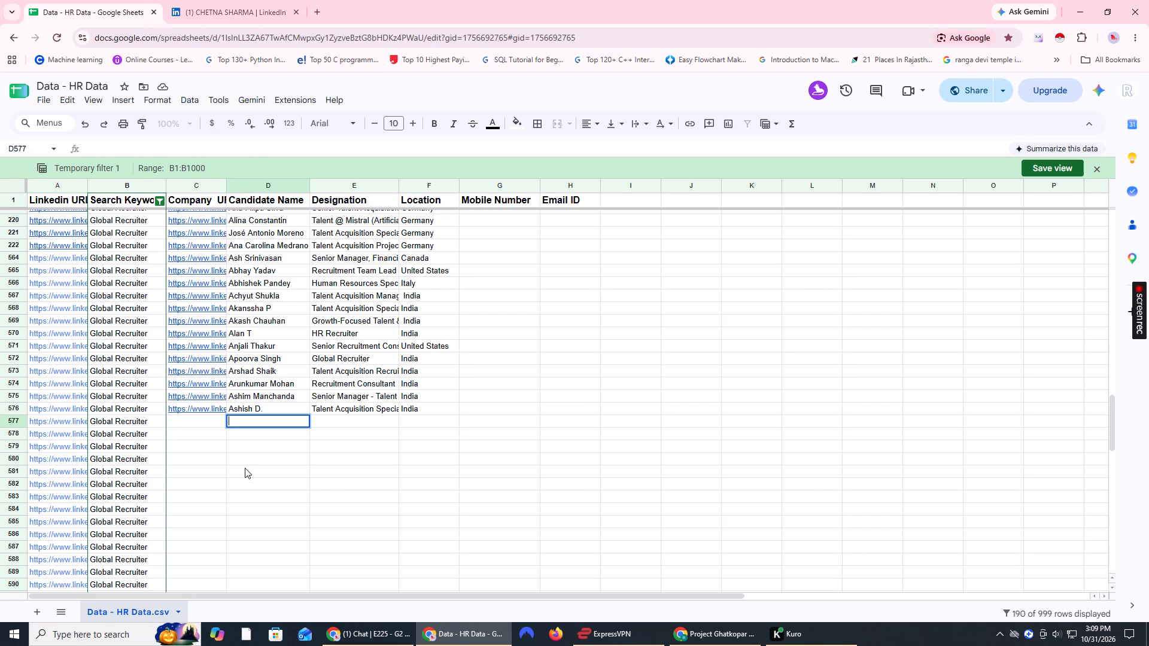
pyautogui.click(247, 502)
pyautogui.doubleClick(241, 423)
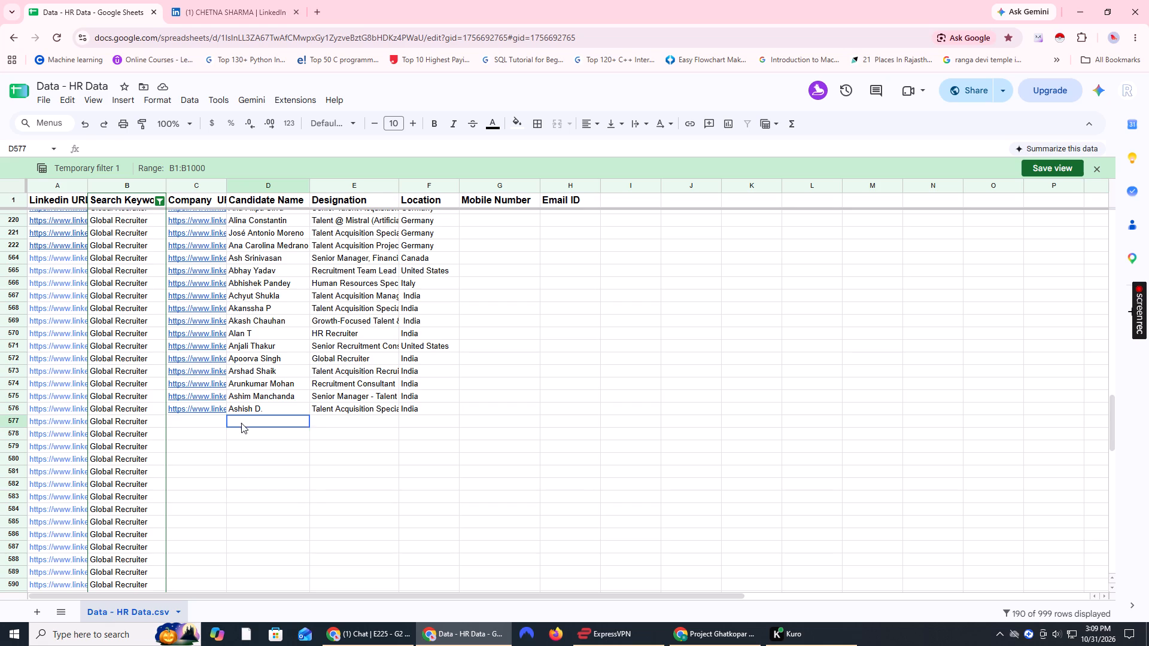
pyautogui.hotkey('ctrl', 'v')
pyautogui.press('Return')
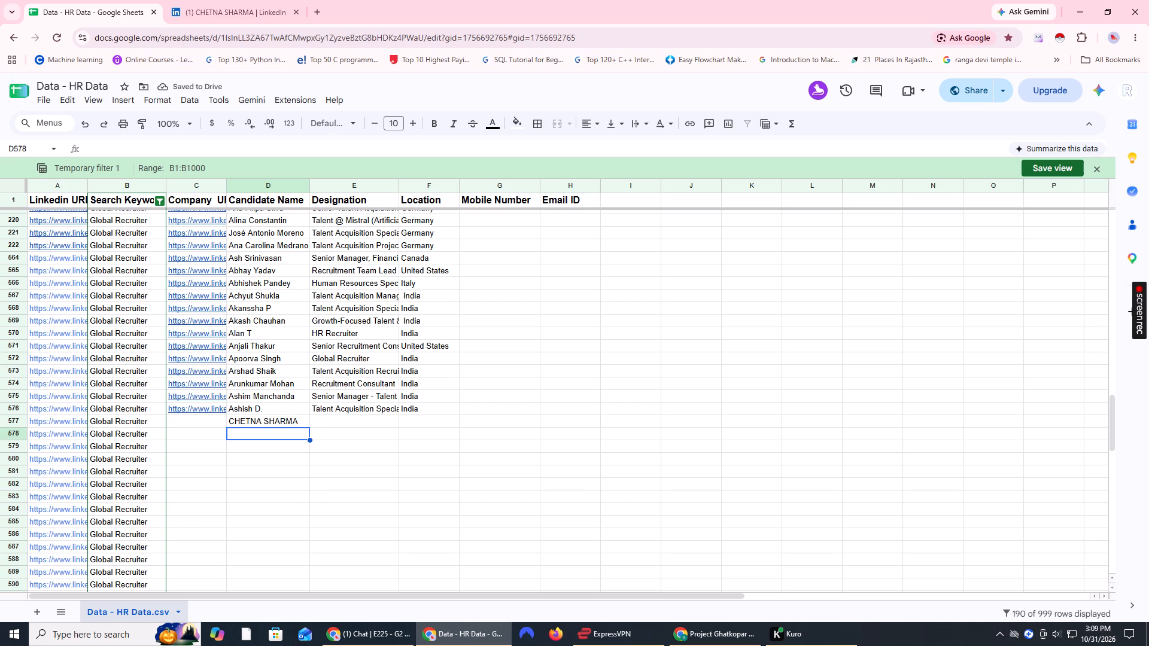
pyautogui.click(323, 442)
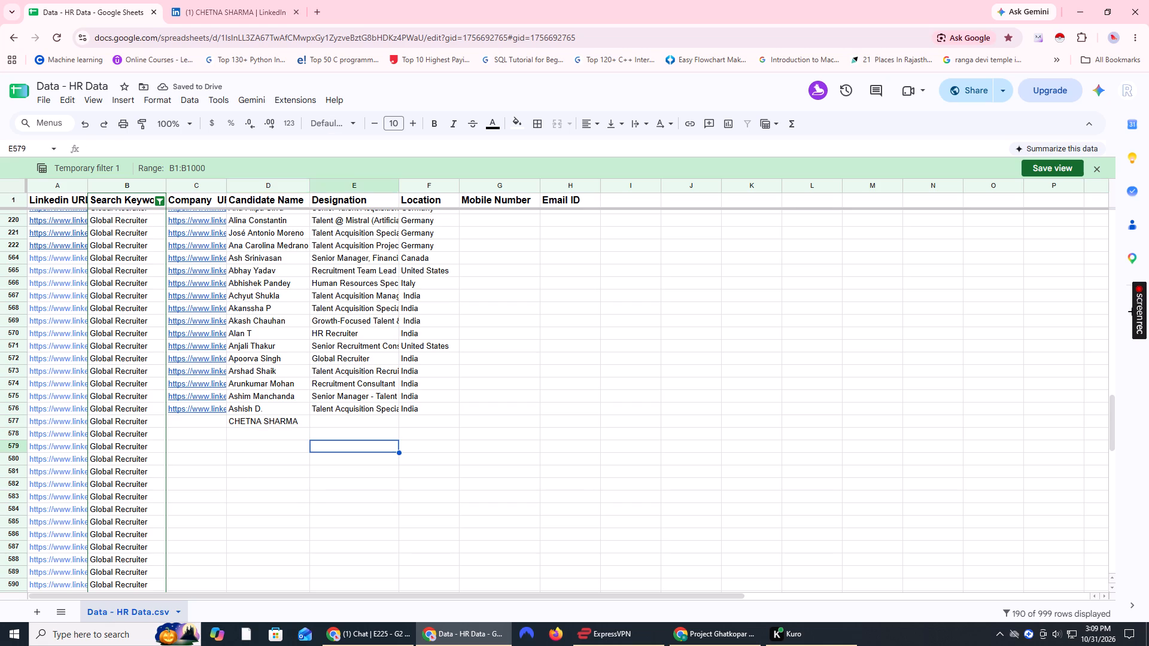
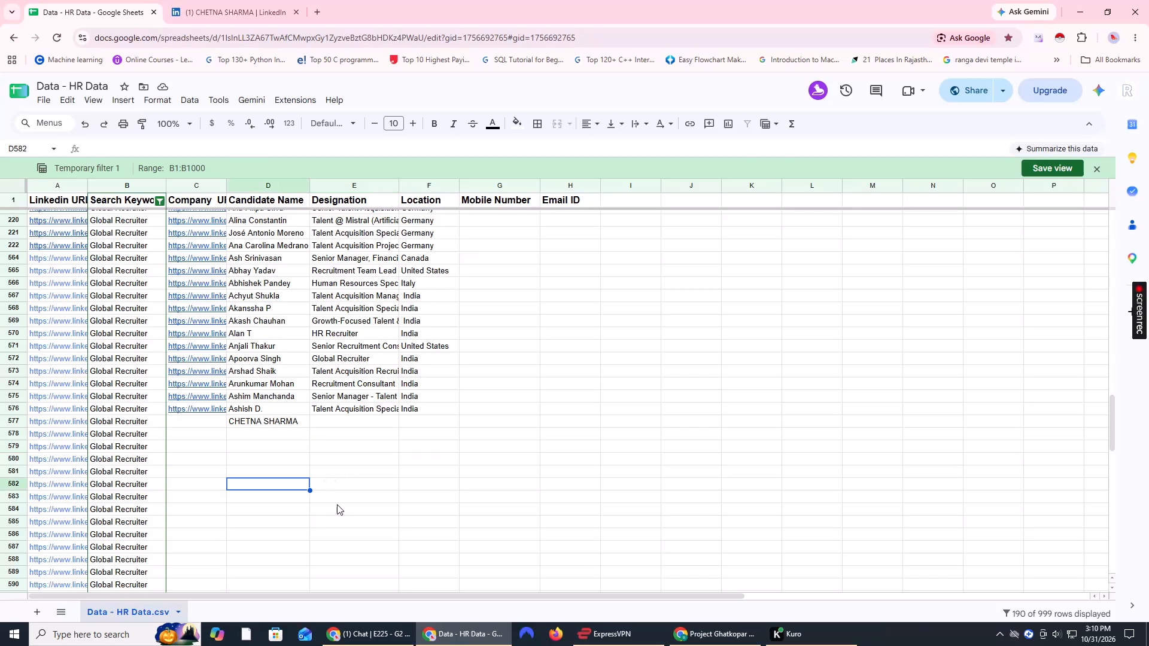
# Check the location on the row 577 LinkedIn profile and fill India down from row 576 into row 577's Location cell.
pyautogui.click(250, 0)
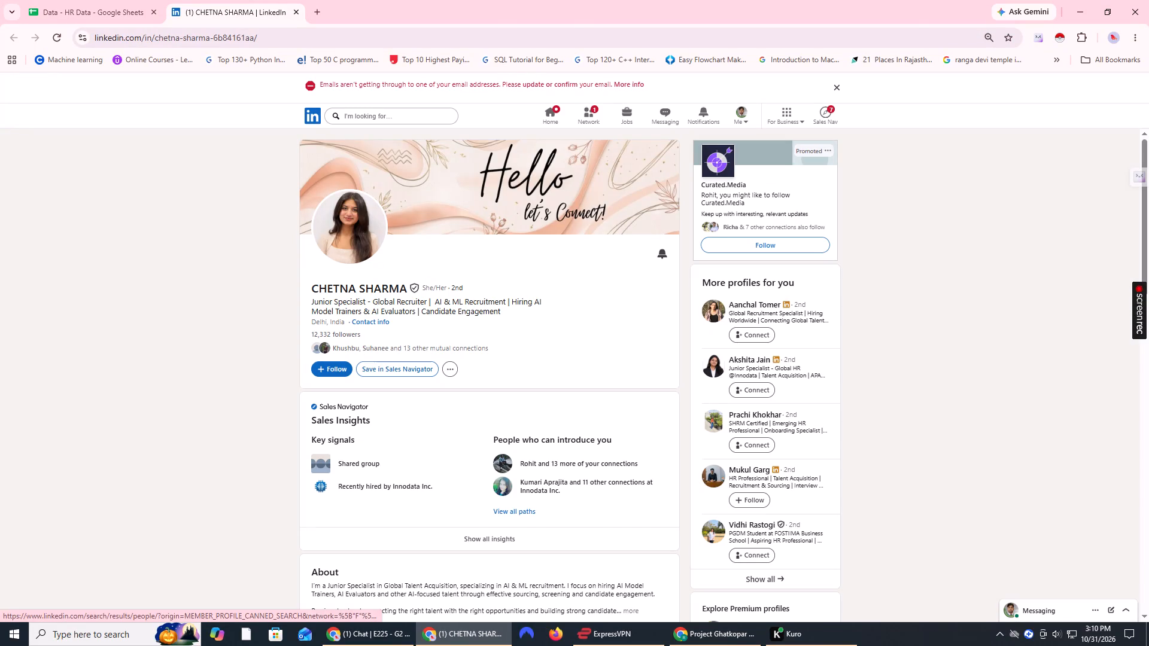
pyautogui.click(95, 0)
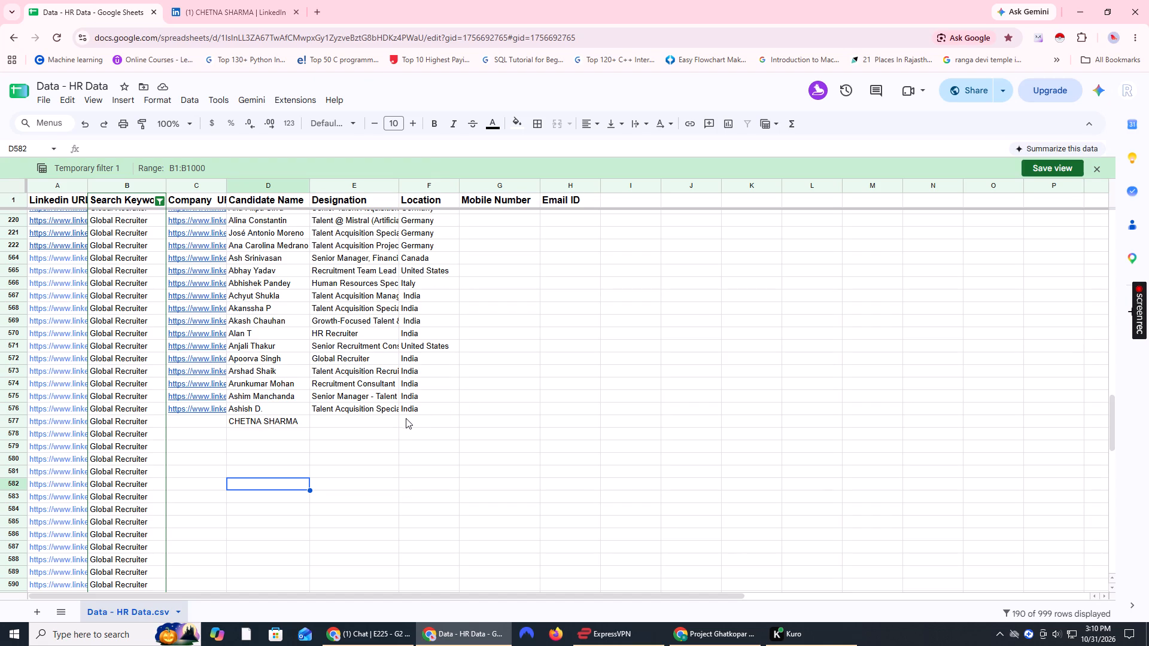
pyautogui.click(405, 418)
pyautogui.hotkey('ctrl', 'shift', 'Up')
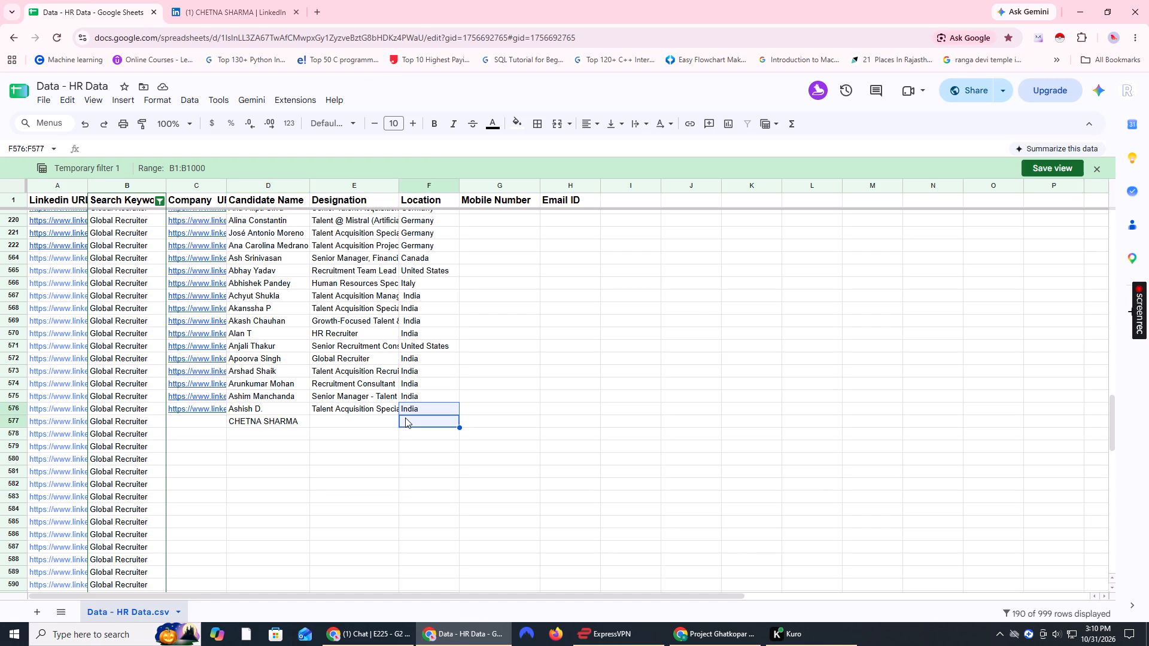
pyautogui.hotkey('ctrl', 'd')
pyautogui.click(308, 470)
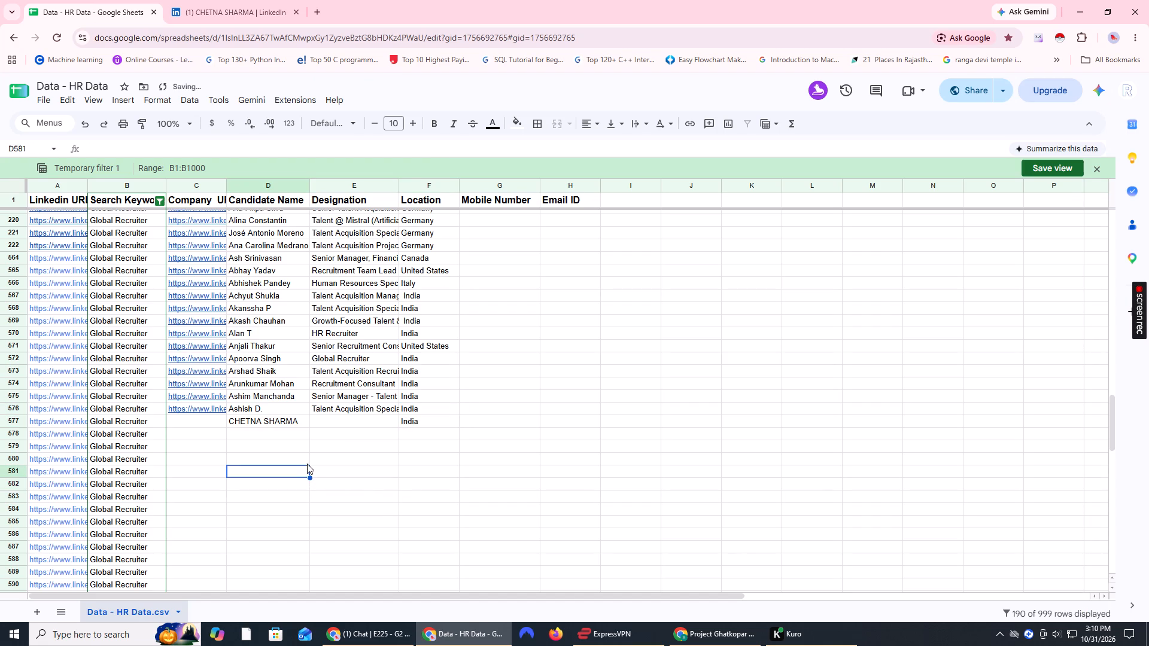
# Open the Innodata Inc. page from the profile's experience and copy the title Human Resources Executive into row 577's Designation cell.
pyautogui.click(220, 0)
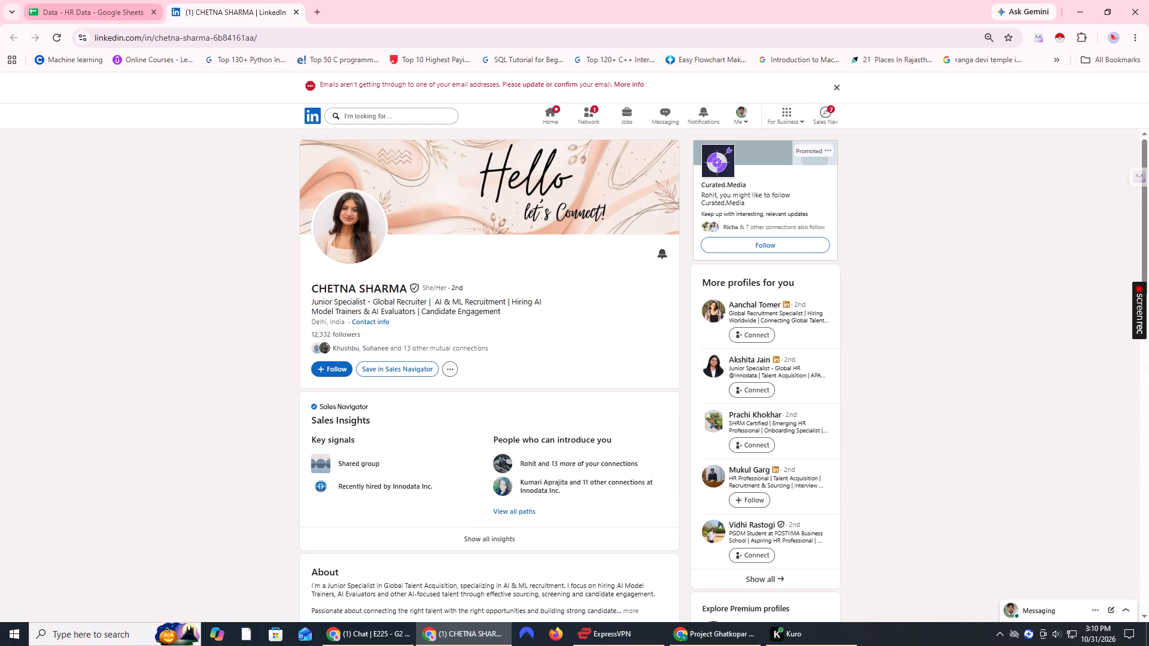
pyautogui.scroll(-15, 428, 323)
pyautogui.scroll(1, 426, 324)
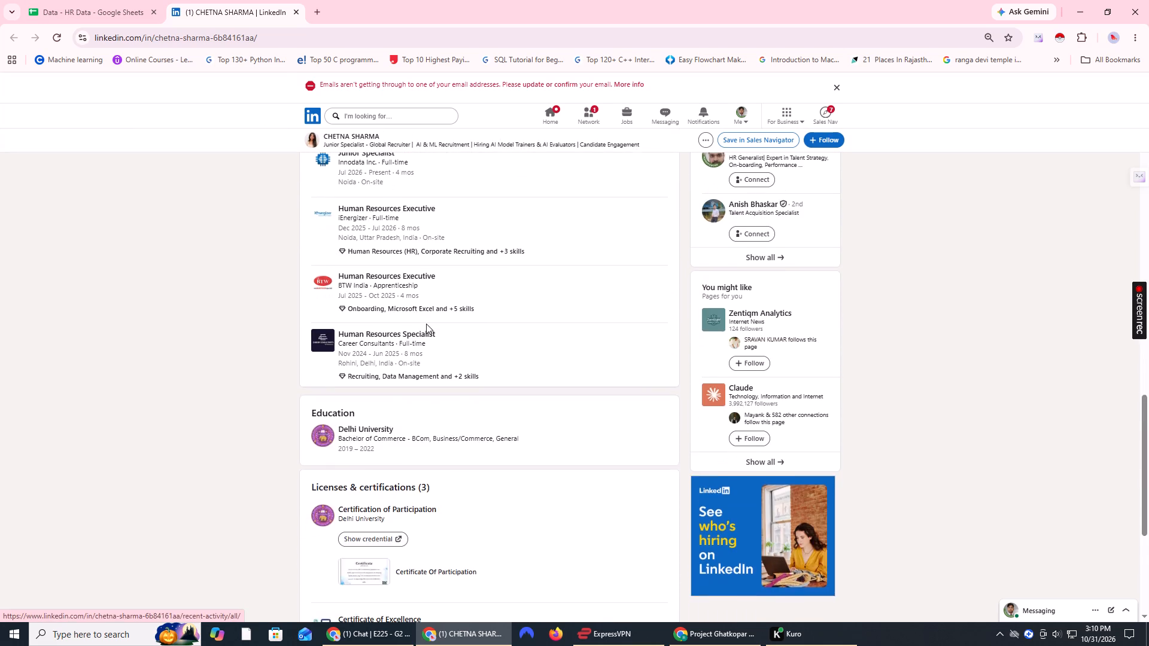
pyautogui.scroll(1, 426, 324)
pyautogui.keyDown('ctrl'); pyautogui.click(318, 277); pyautogui.keyUp('ctrl')
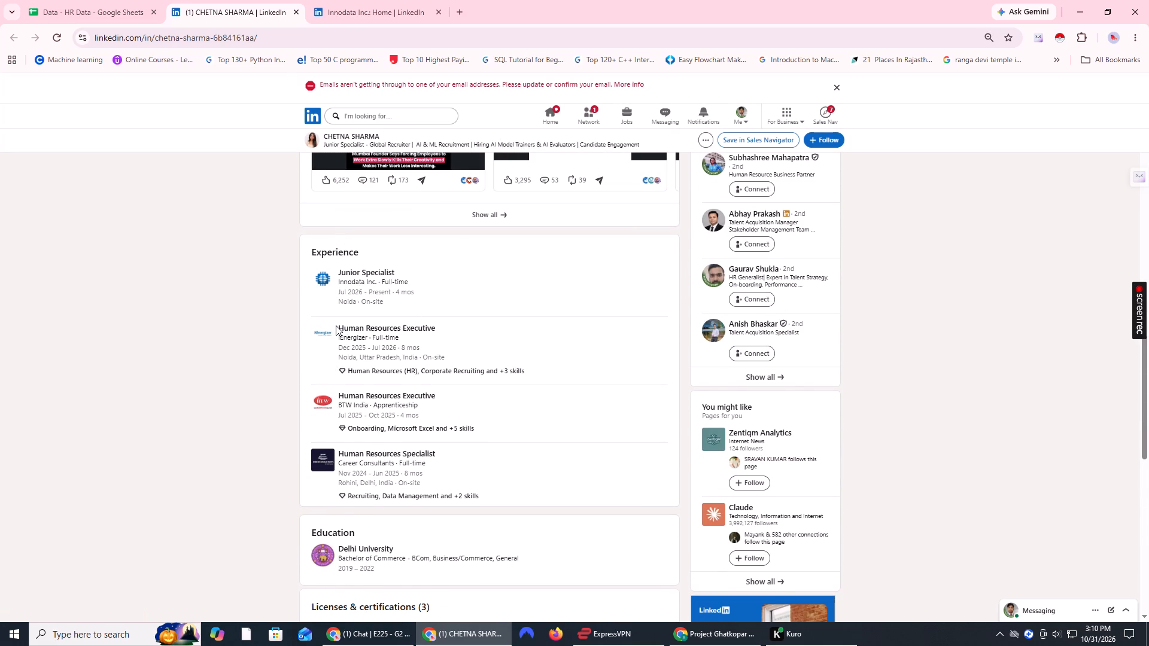
pyautogui.moveTo(333, 326); pyautogui.dragTo(445, 326)
pyautogui.moveTo(333, 327); pyautogui.dragTo(379, 324)
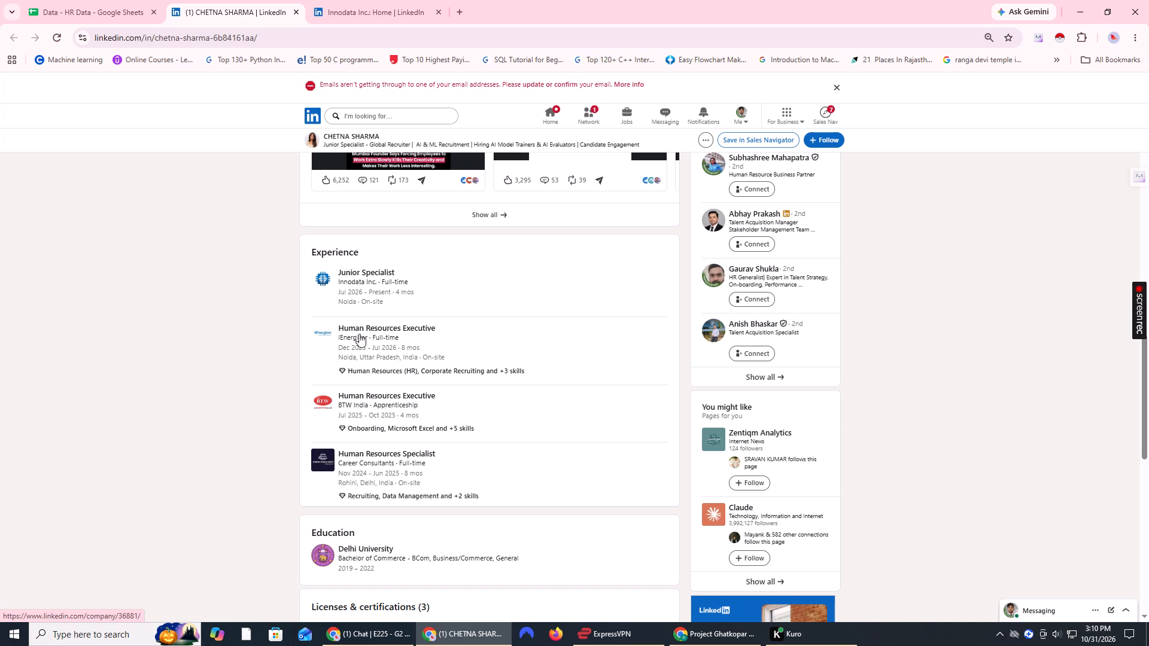
pyautogui.moveTo(332, 328); pyautogui.dragTo(361, 328)
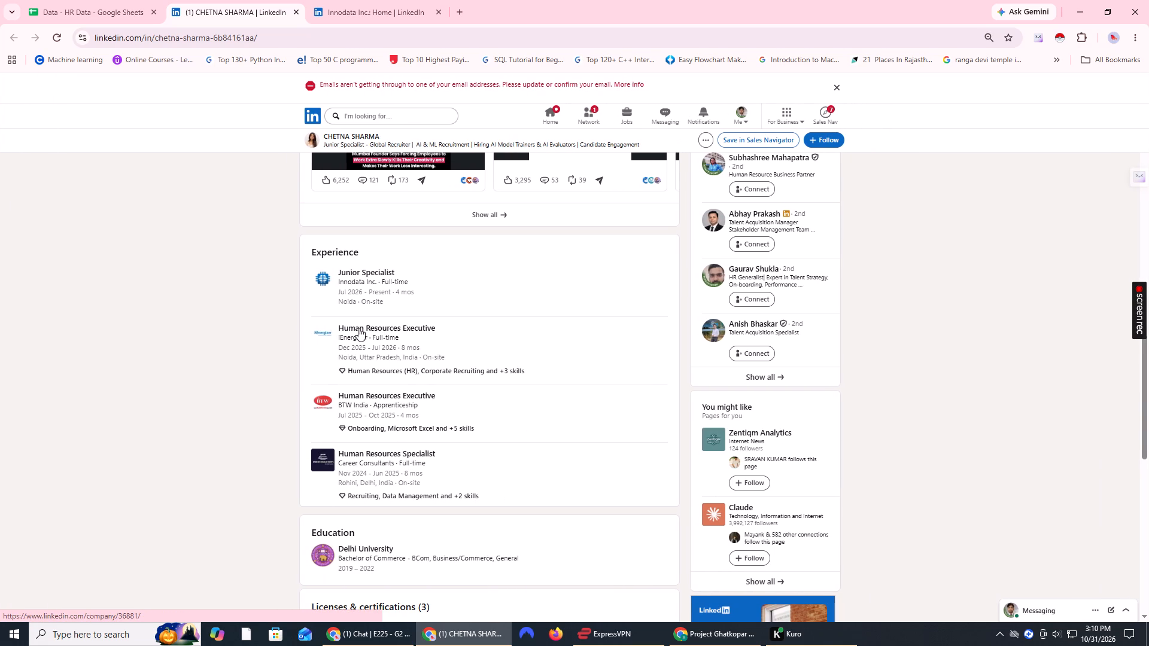
pyautogui.moveTo(336, 325); pyautogui.dragTo(441, 326)
pyautogui.hotkey('ctrl', 'c')
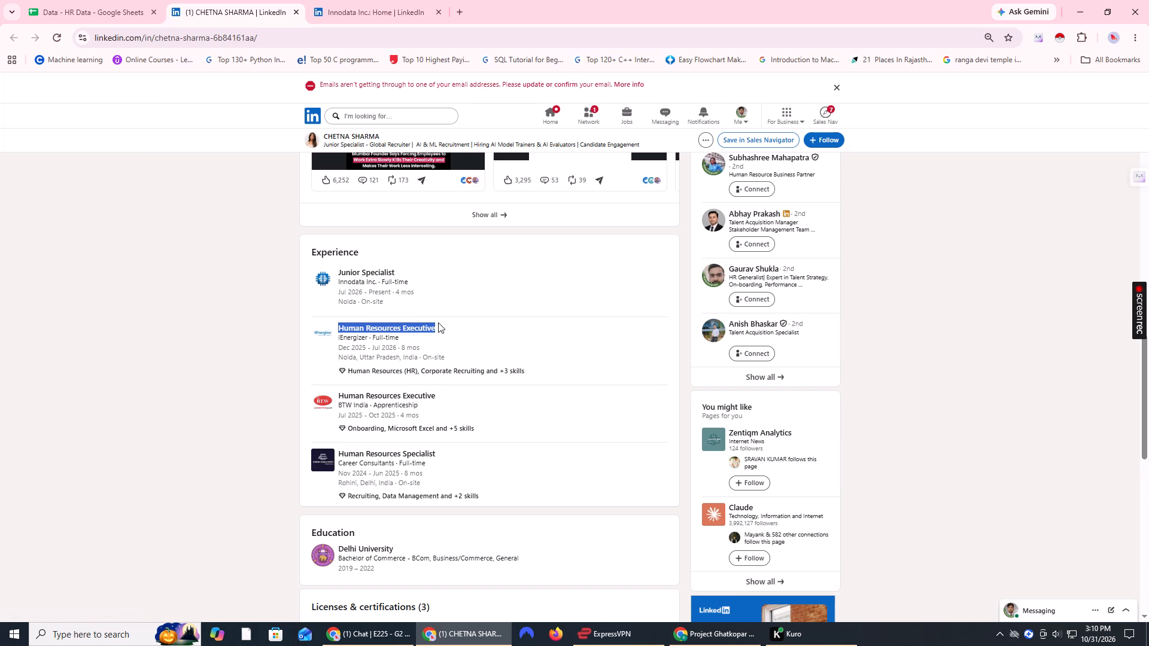
pyautogui.click(251, 299)
pyautogui.click(111, 0)
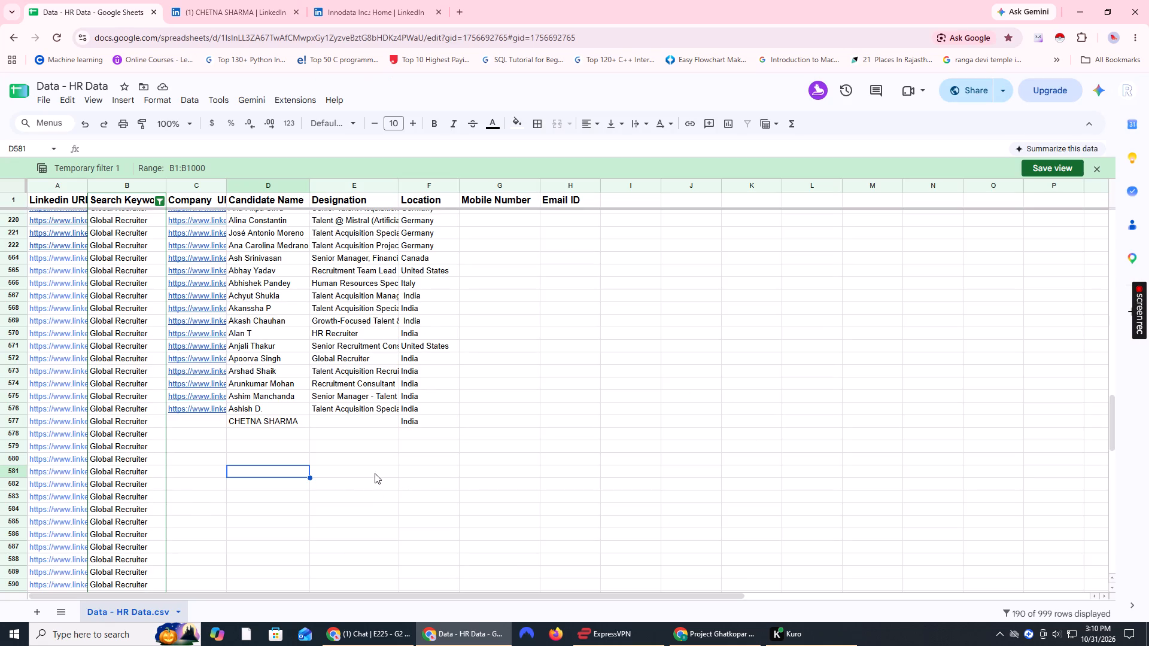
pyautogui.doubleClick(341, 420)
pyautogui.hotkey('ctrl', 'v')
pyautogui.press('Return')
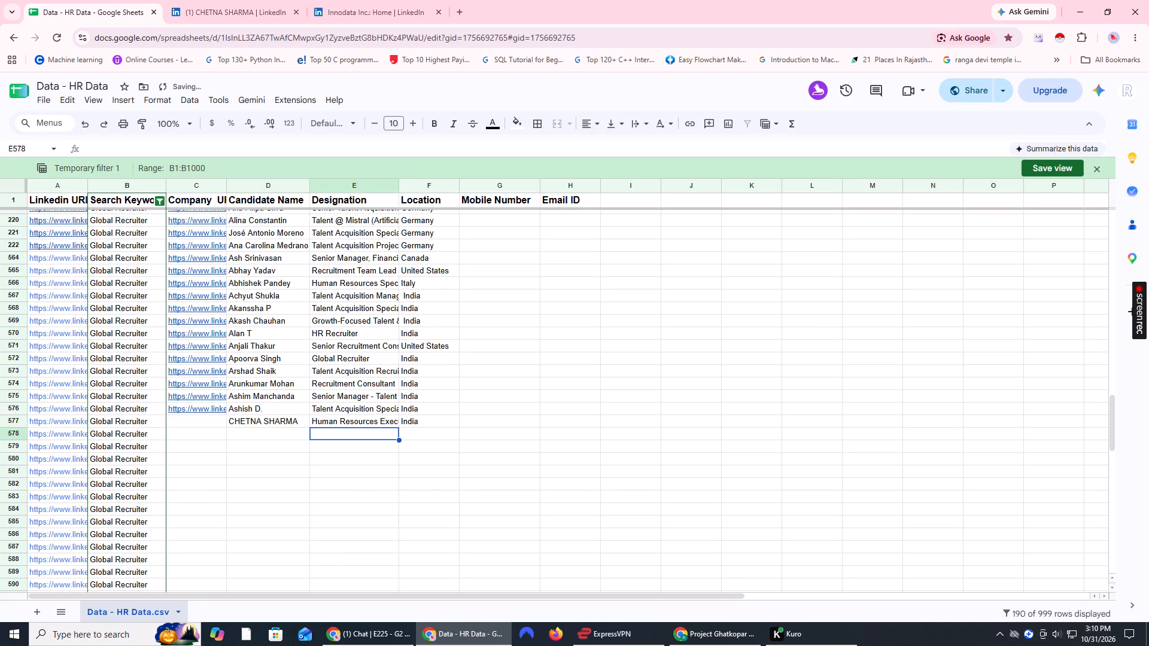
# Copy the web address of the Innodata Inc. LinkedIn page into row 577's Company URL cell.
pyautogui.click(379, 0)
pyautogui.click(286, 36)
pyautogui.hotkey('ctrl', 'c')
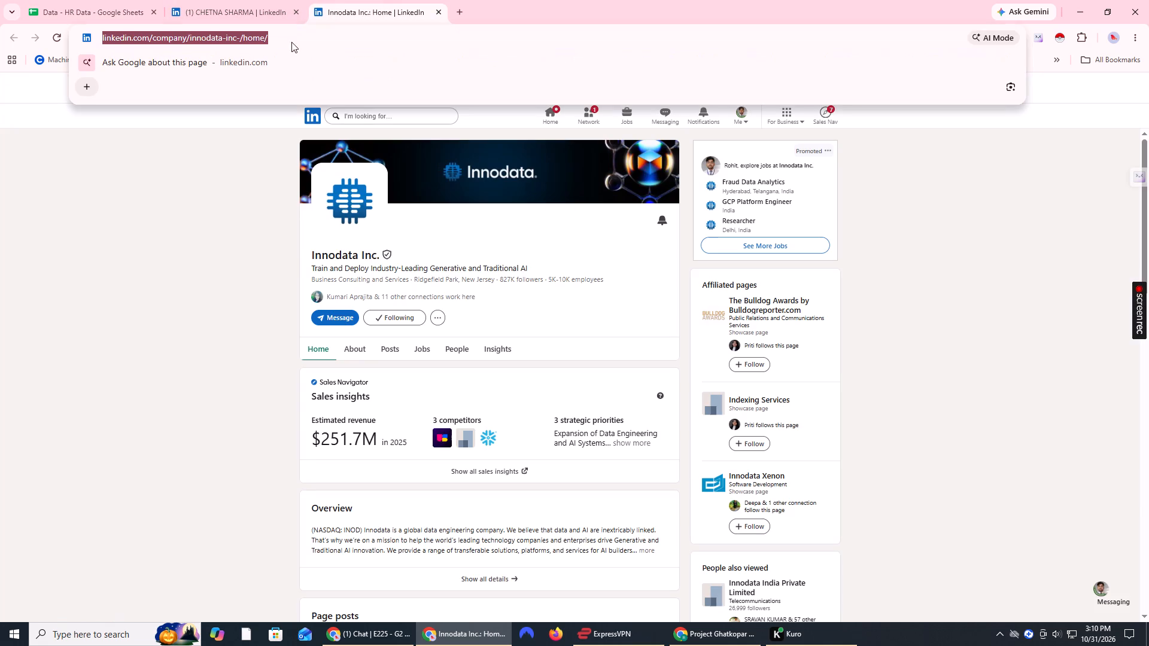
pyautogui.click(108, 0)
pyautogui.doubleClick(197, 422)
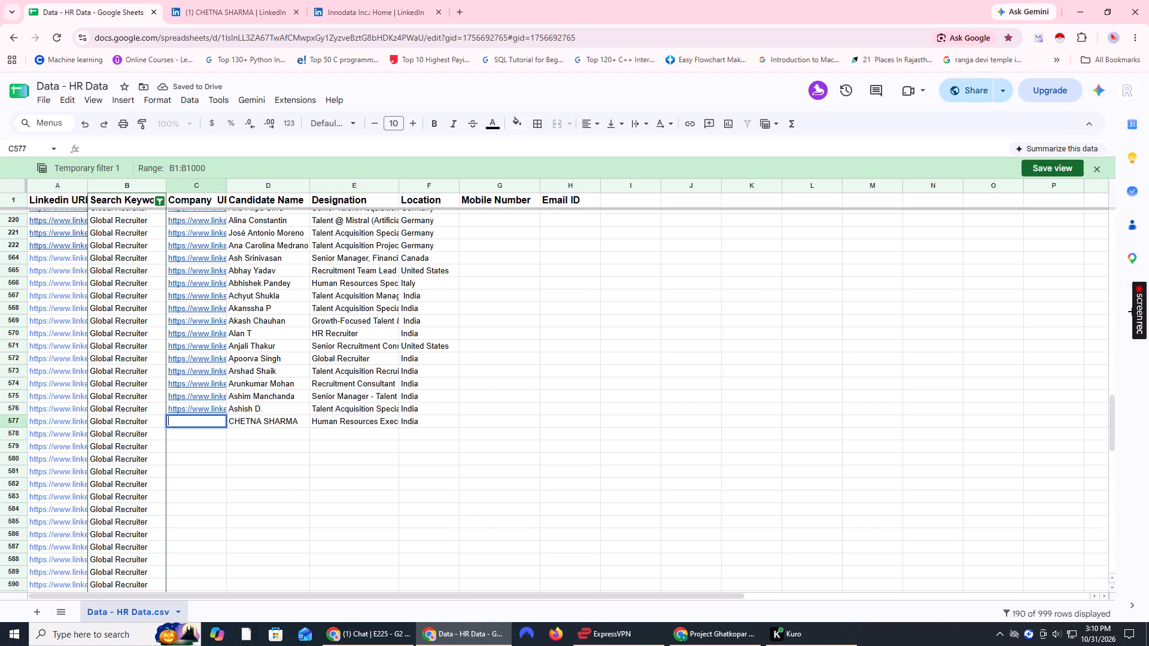
pyautogui.hotkey('ctrl', 'v')
pyautogui.click(190, 485)
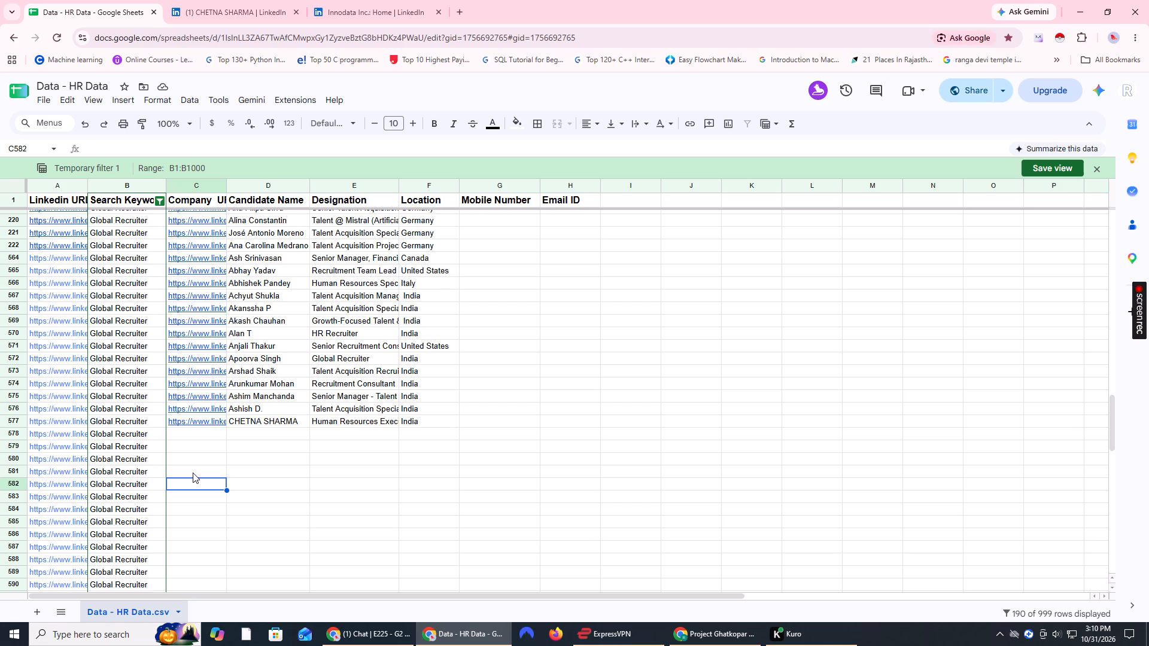
# Open the LinkedIn profile linked in row 578 and close the row 577 profile and Innodata Inc. pages.
pyautogui.tripleClick(60, 435)
pyautogui.rightClick(62, 433)
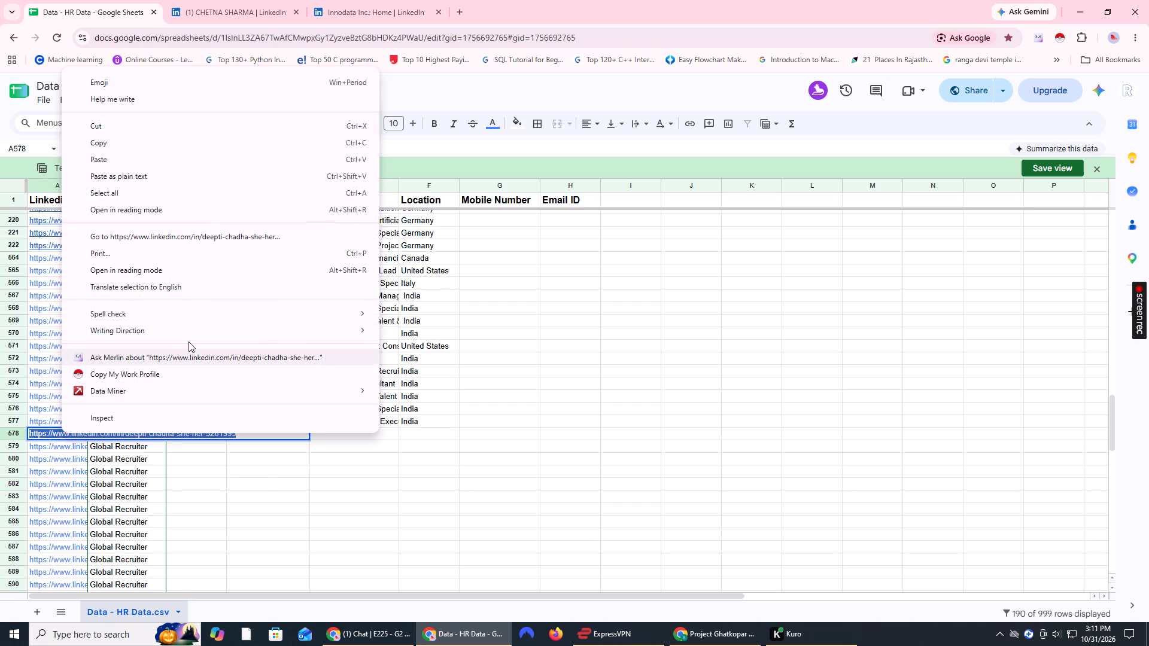
pyautogui.click(196, 234)
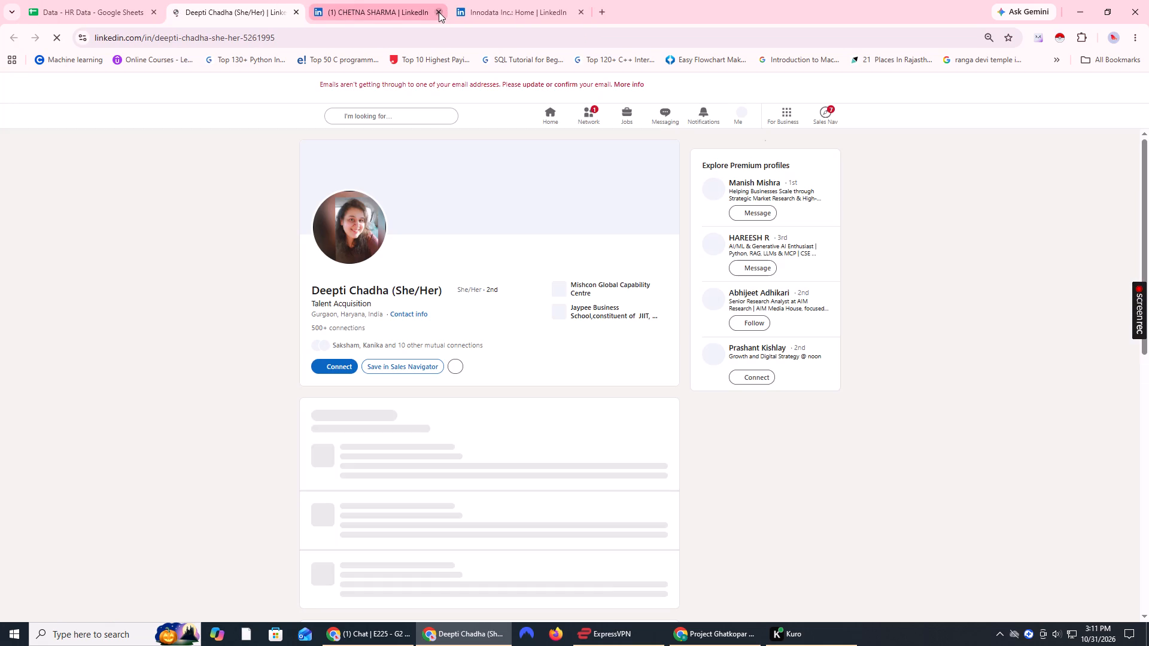
pyautogui.click(439, 12)
pyautogui.click(439, 12)
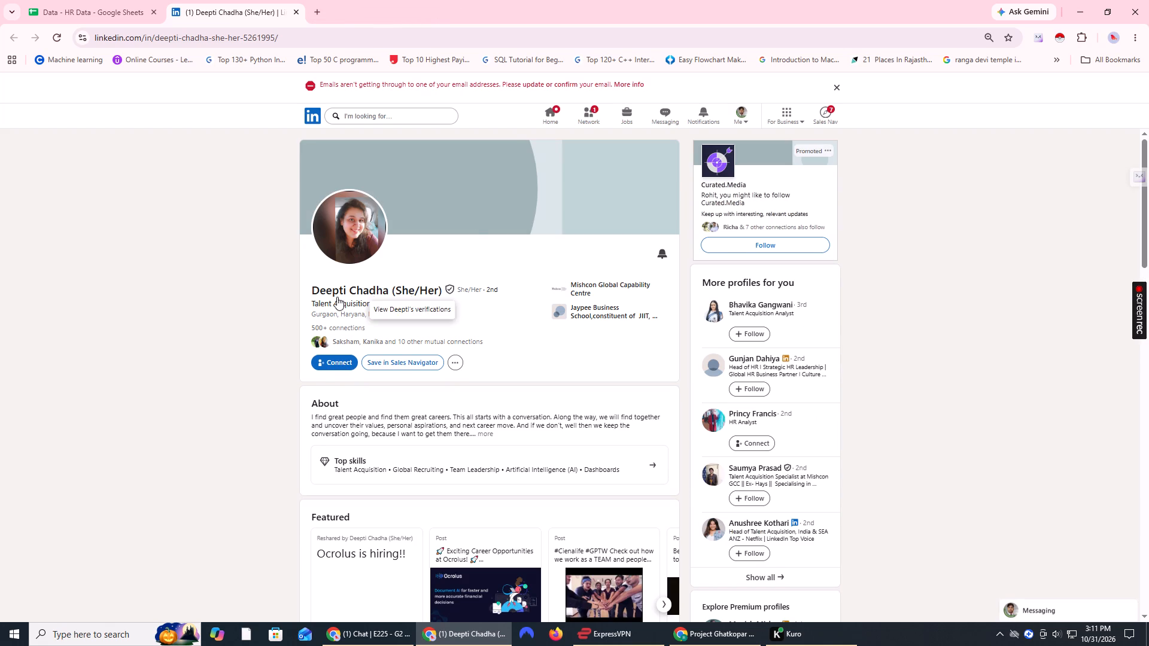
# Copy the person's name, without the pronouns, from the LinkedIn profile into row 578's Candidate Name cell.
pyautogui.moveTo(306, 290); pyautogui.dragTo(392, 288)
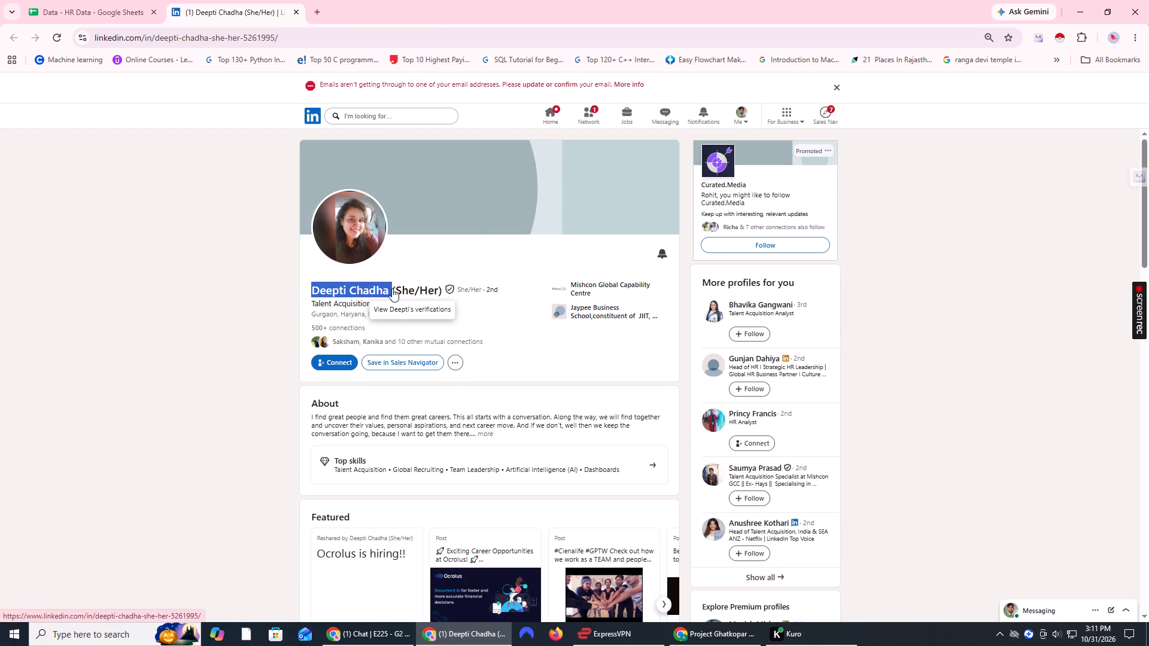
pyautogui.hotkey('ctrl', 'c')
pyautogui.click(155, 342)
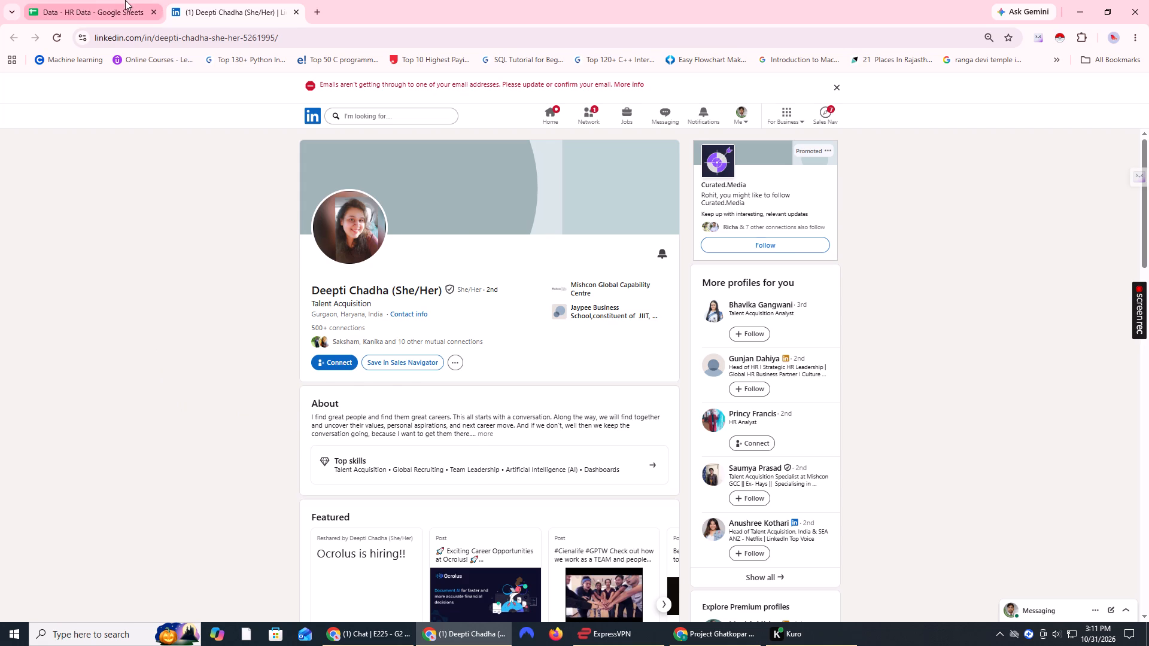
pyautogui.click(111, 0)
pyautogui.click(330, 479)
pyautogui.doubleClick(262, 431)
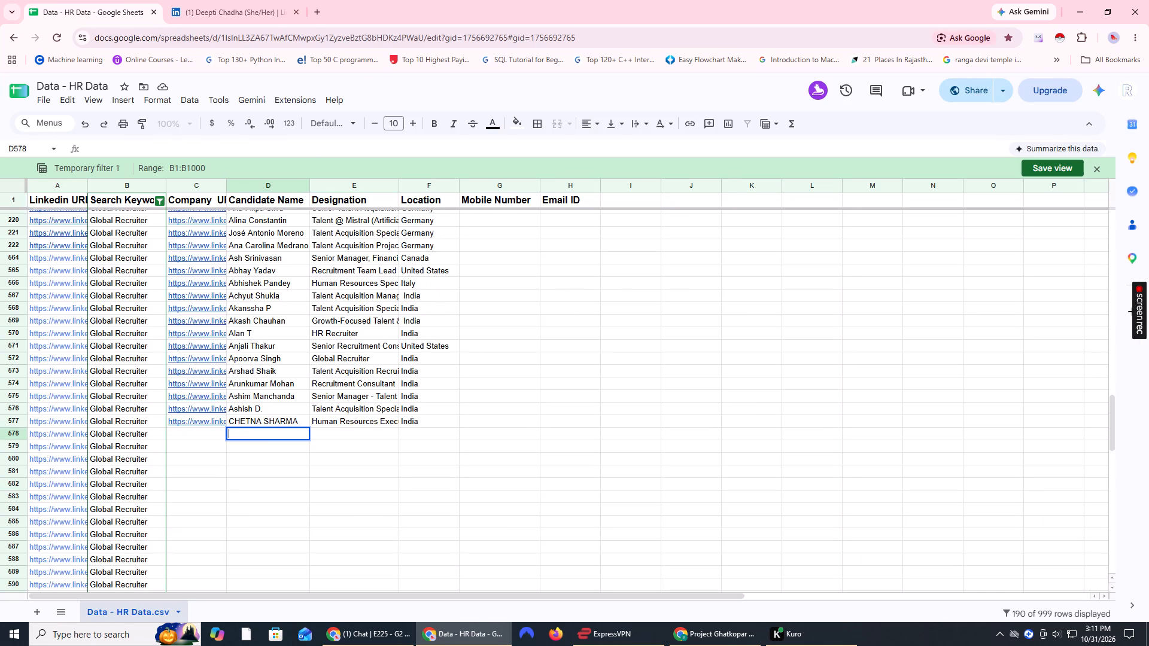
pyautogui.hotkey('ctrl', 'v')
pyautogui.click(256, 457)
# Check the location on the row 578 LinkedIn profile and fill India down from row 577 into row 578's Location cell.
pyautogui.click(226, 6)
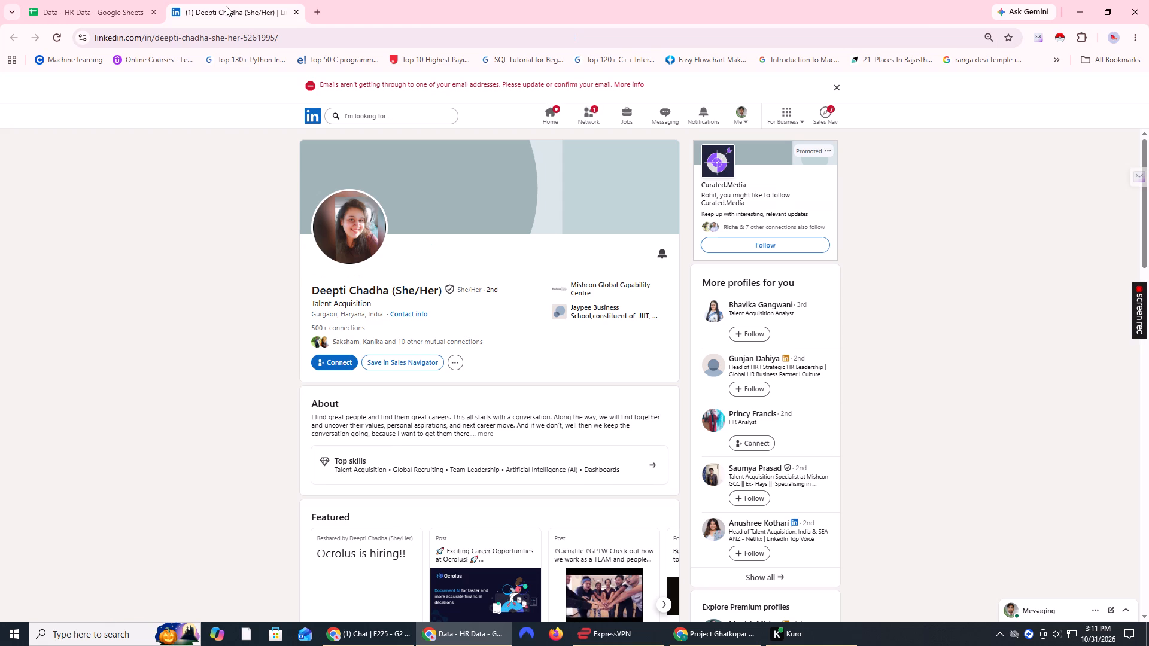
pyautogui.click(107, 0)
pyautogui.click(421, 433)
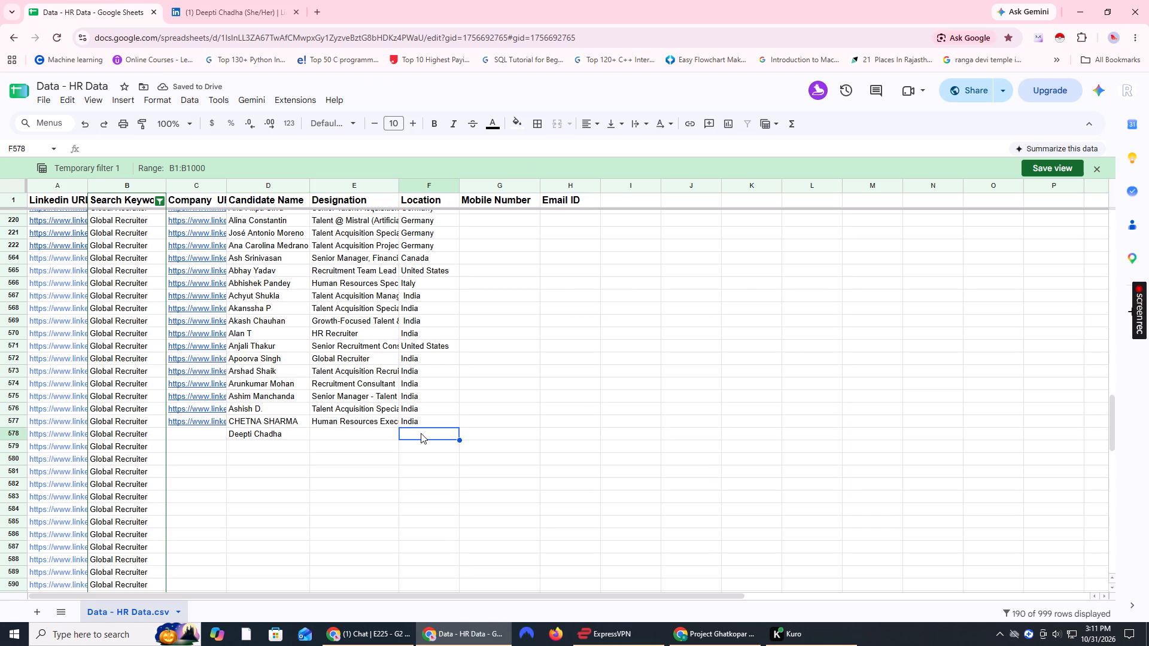
pyautogui.hotkey('shift', 'Up')
pyautogui.hotkey('ctrl', 'd')
pyautogui.click(283, 507)
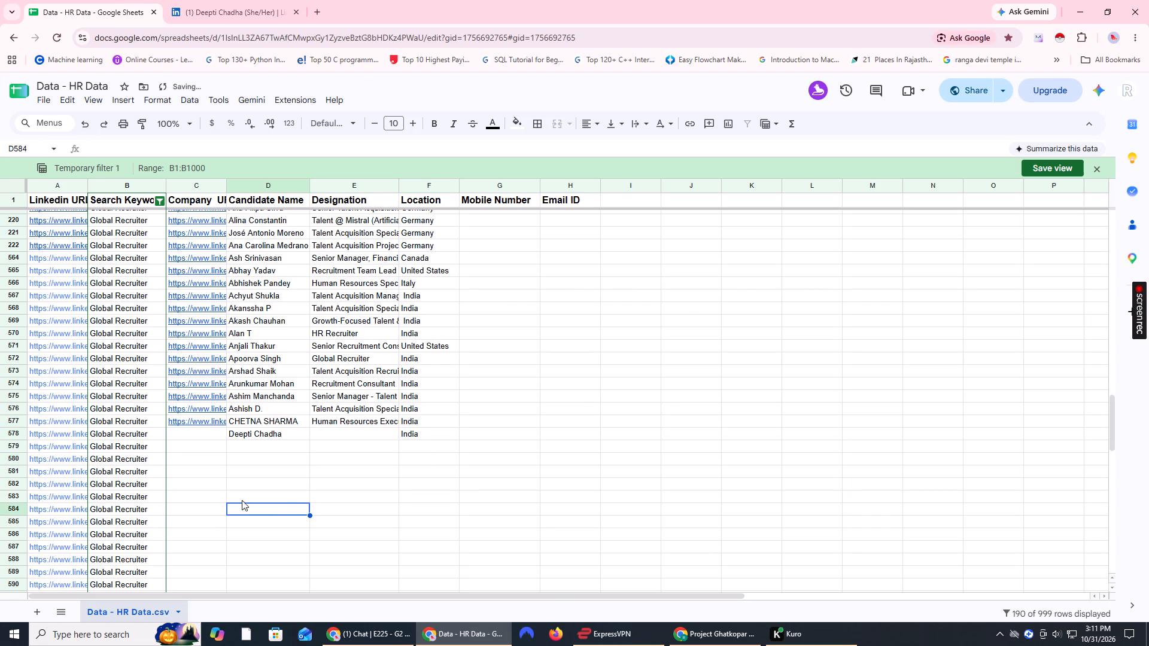
# Open the Mishcon Global Capability Centre page from the profile's experience and copy the title Executive Manager Human Resources into row 578's Designation cell.
pyautogui.click(263, 0)
pyautogui.scroll(-8, 409, 408)
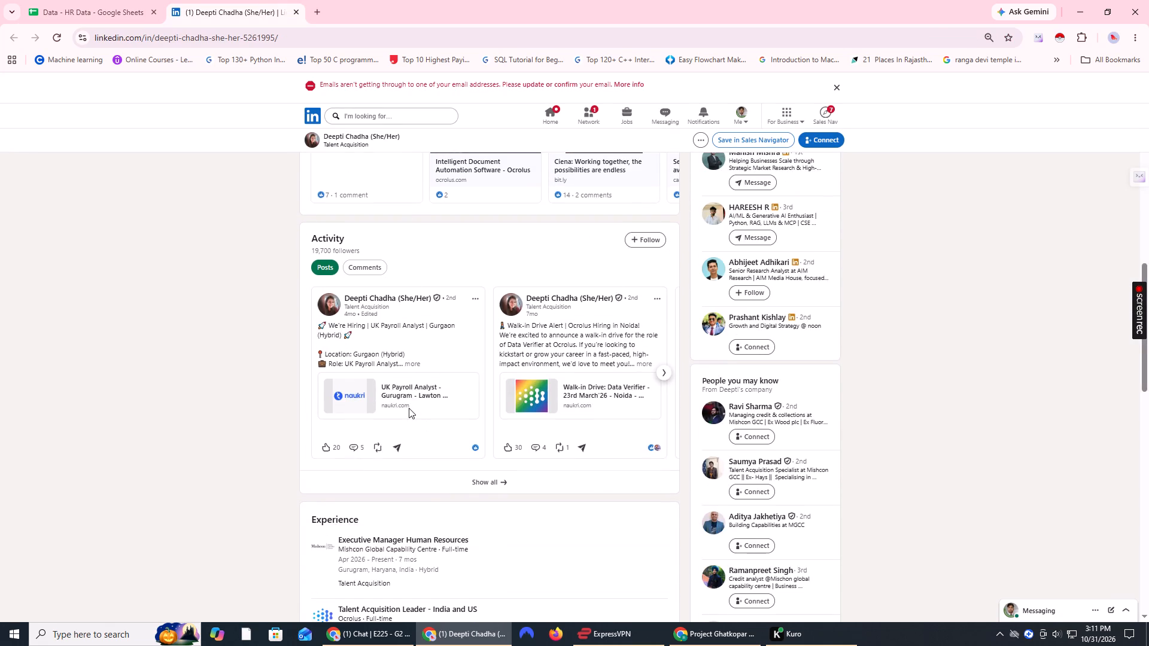
pyautogui.scroll(-1, 409, 408)
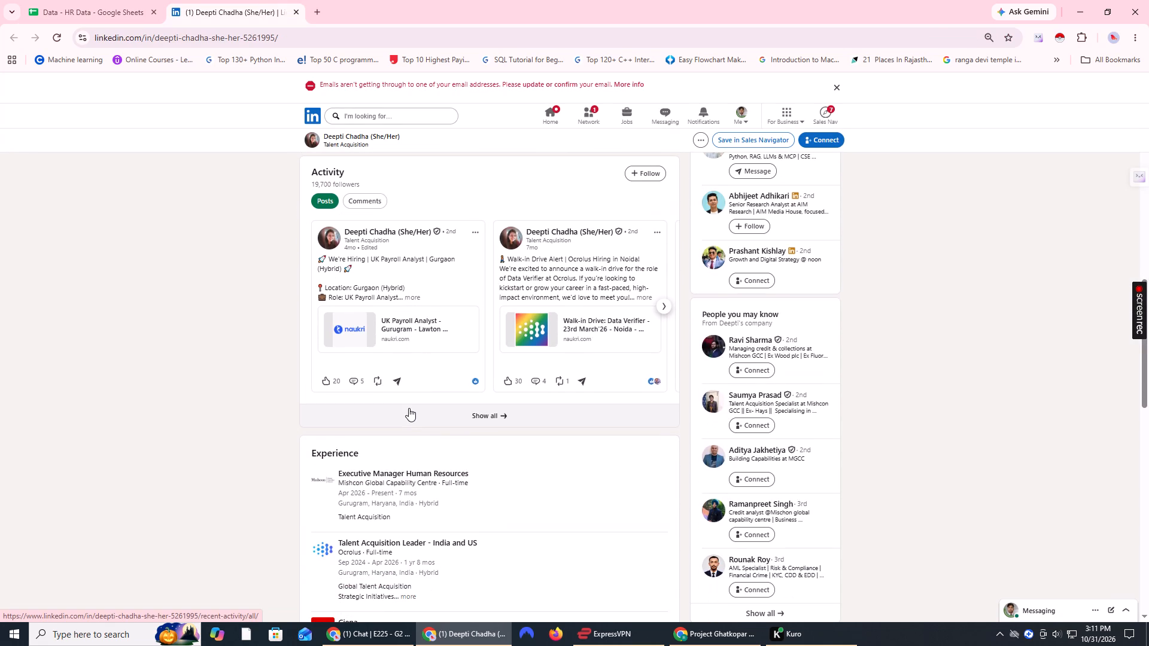
pyautogui.scroll(-3, 409, 408)
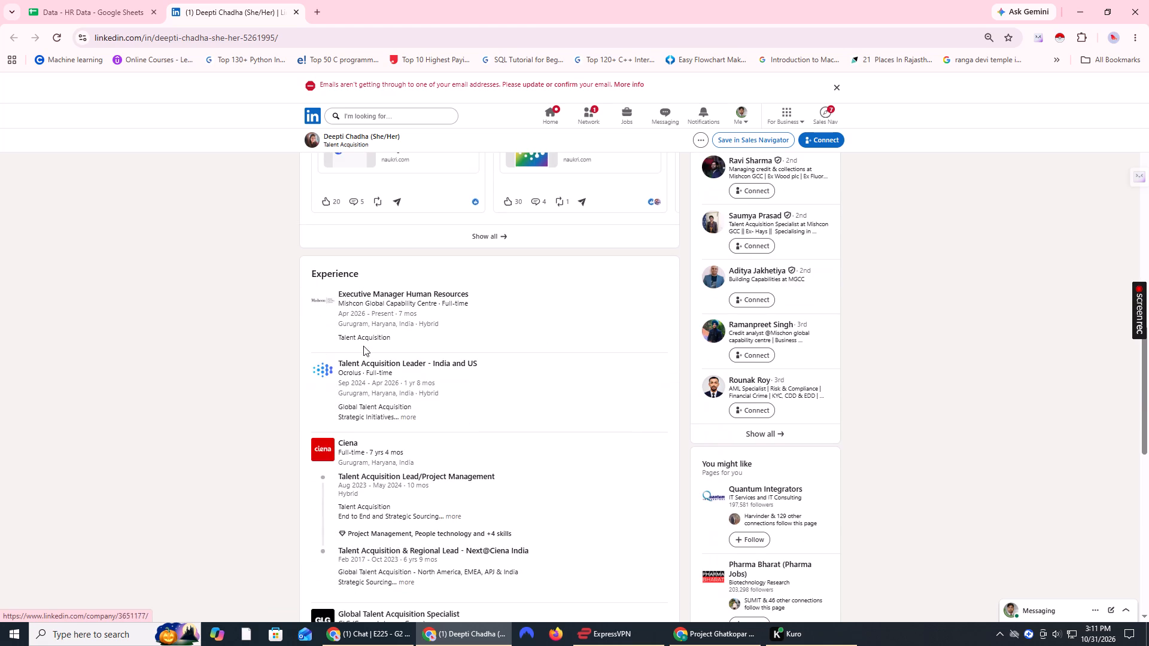
pyautogui.keyDown('ctrl'); pyautogui.click(324, 296); pyautogui.keyUp('ctrl')
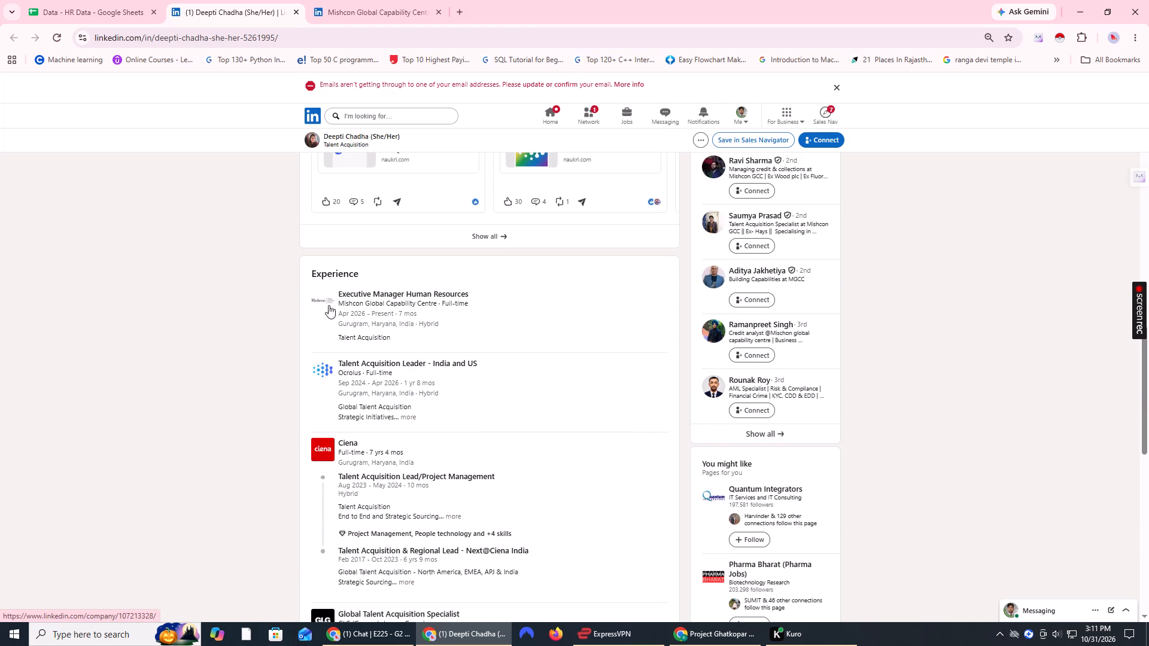
pyautogui.moveTo(334, 292); pyautogui.dragTo(475, 294)
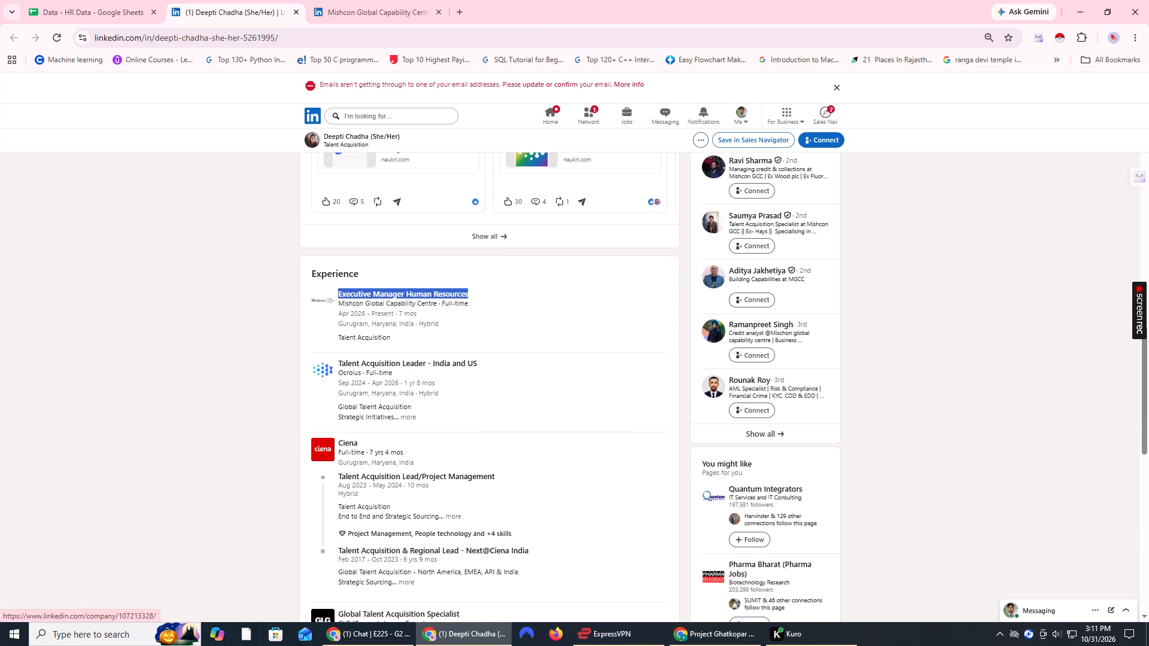
pyautogui.moveTo(475, 294); pyautogui.dragTo(475, 295)
pyautogui.hotkey('ctrl', 'c')
pyautogui.hotkey('ctrl', 'c')
pyautogui.click(87, 0)
pyautogui.doubleClick(336, 431)
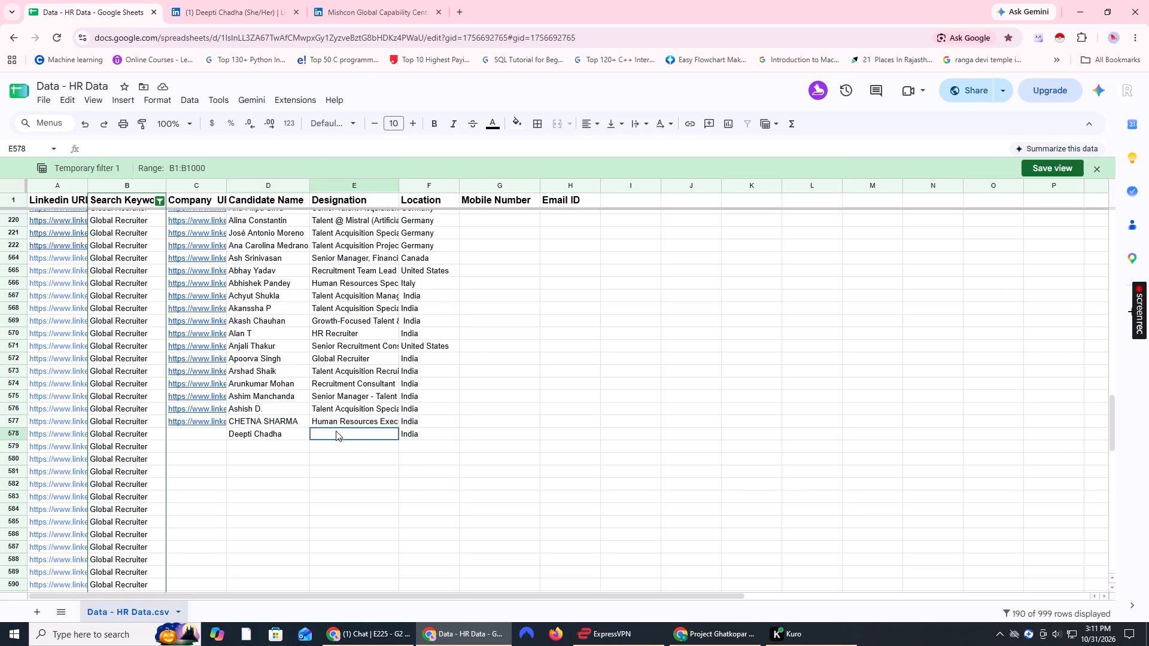
pyautogui.hotkey('ctrl', 'v')
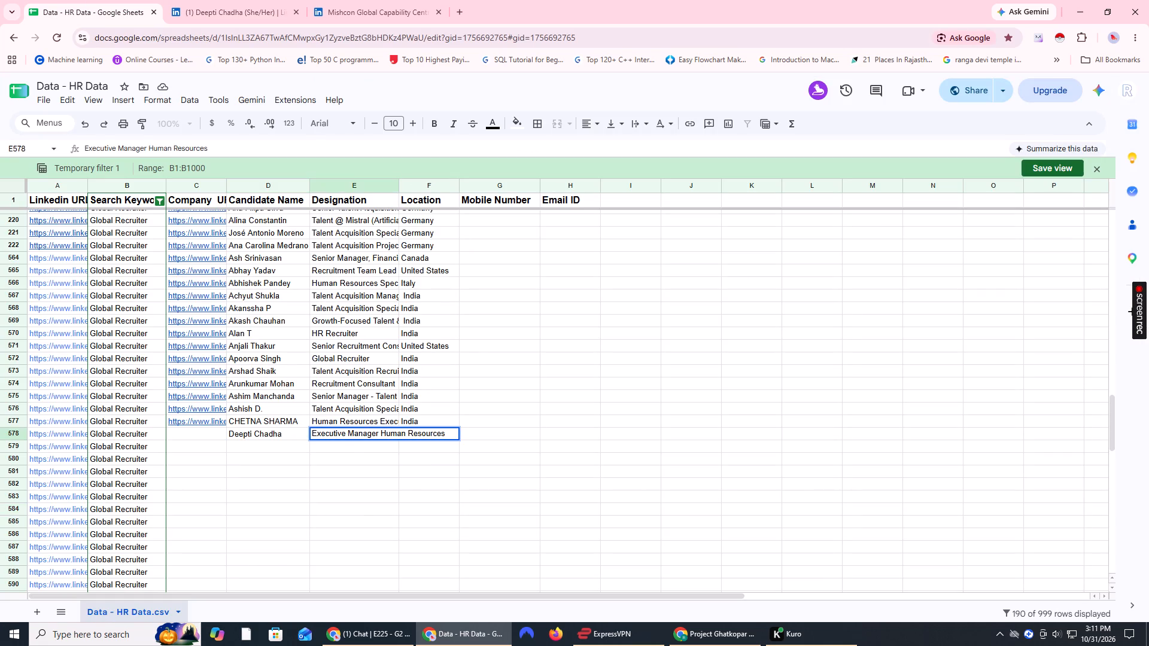
pyautogui.click(476, 476)
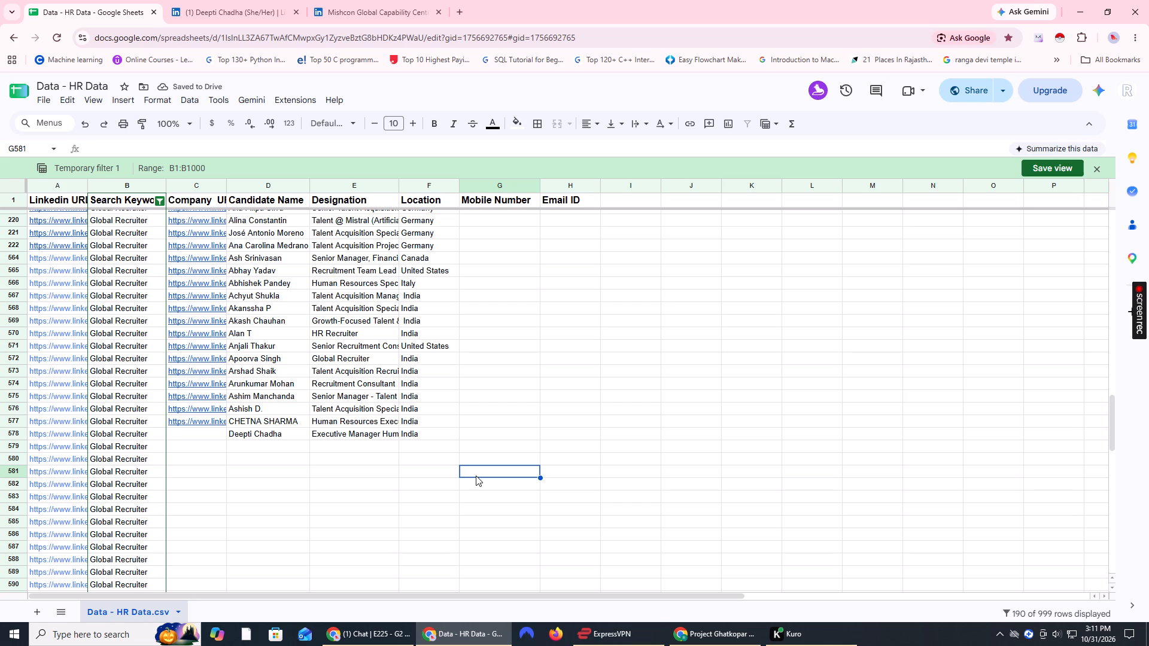
# Copy the Mishcon Global Capability Centre LinkedIn page's URL into row 578's Company URL cell.
pyautogui.click(361, 0)
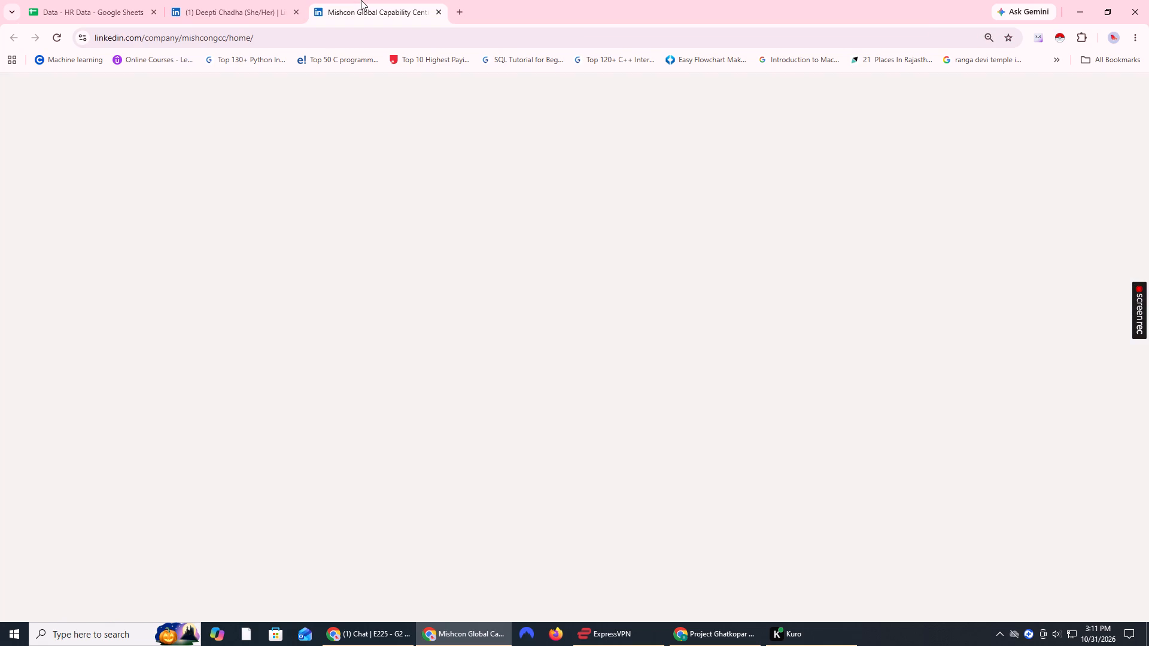
pyautogui.click(346, 37)
pyautogui.hotkey('ctrl', 'c')
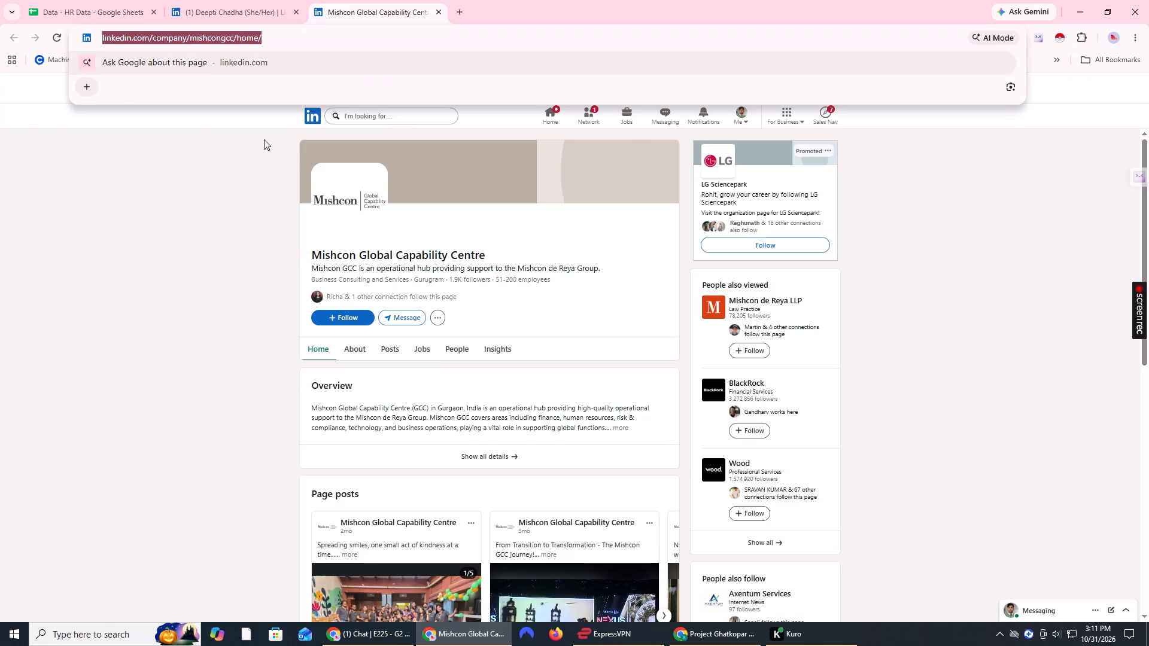
pyautogui.click(56, 0)
pyautogui.doubleClick(201, 437)
pyautogui.hotkey('ctrl', 'v')
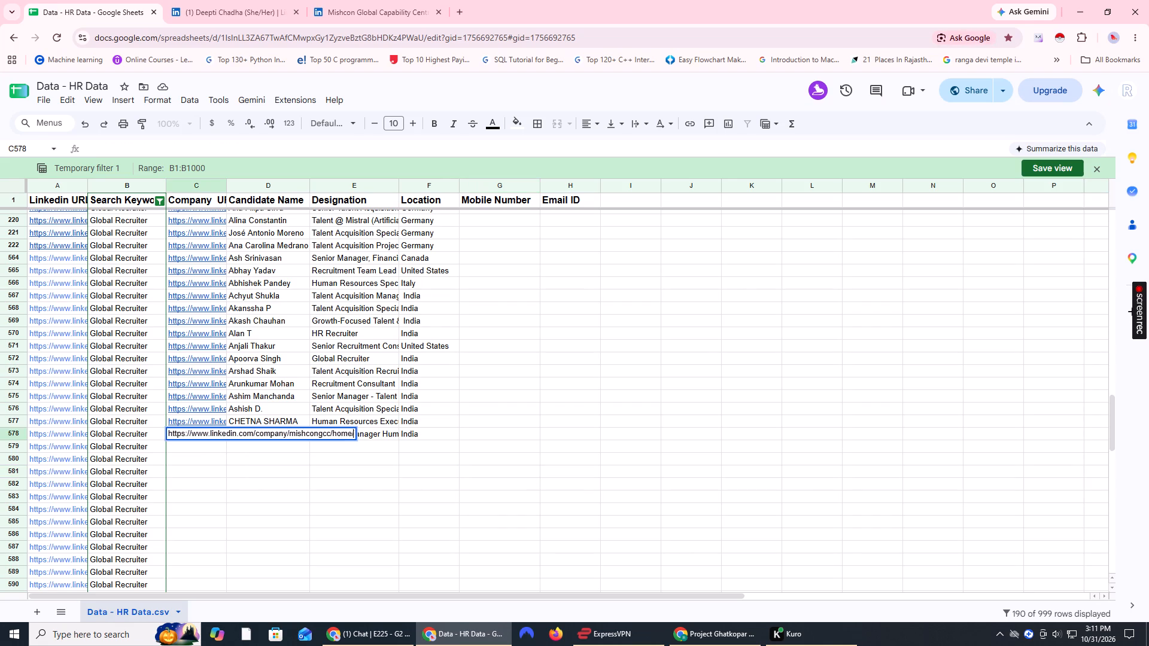
pyautogui.press('Return')
pyautogui.click(299, 531)
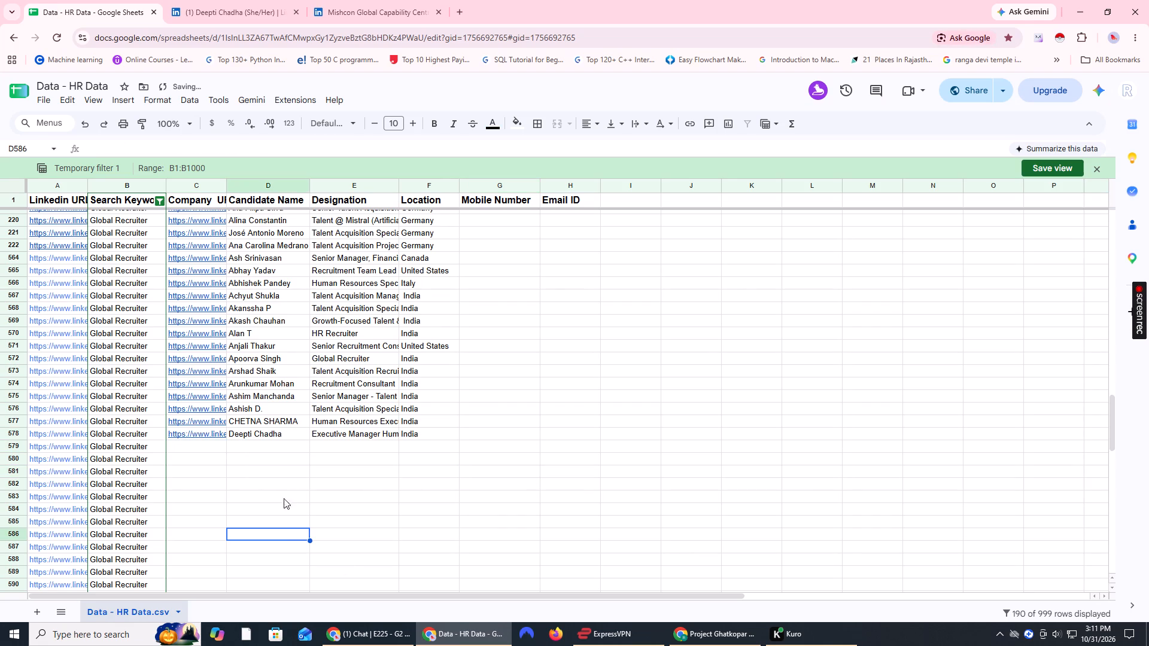
# Open the LinkedIn profile linked in row 579 and close the row 578 profile and Mishcon Global Capability Centre pages.
pyautogui.scroll(-2, 284, 490)
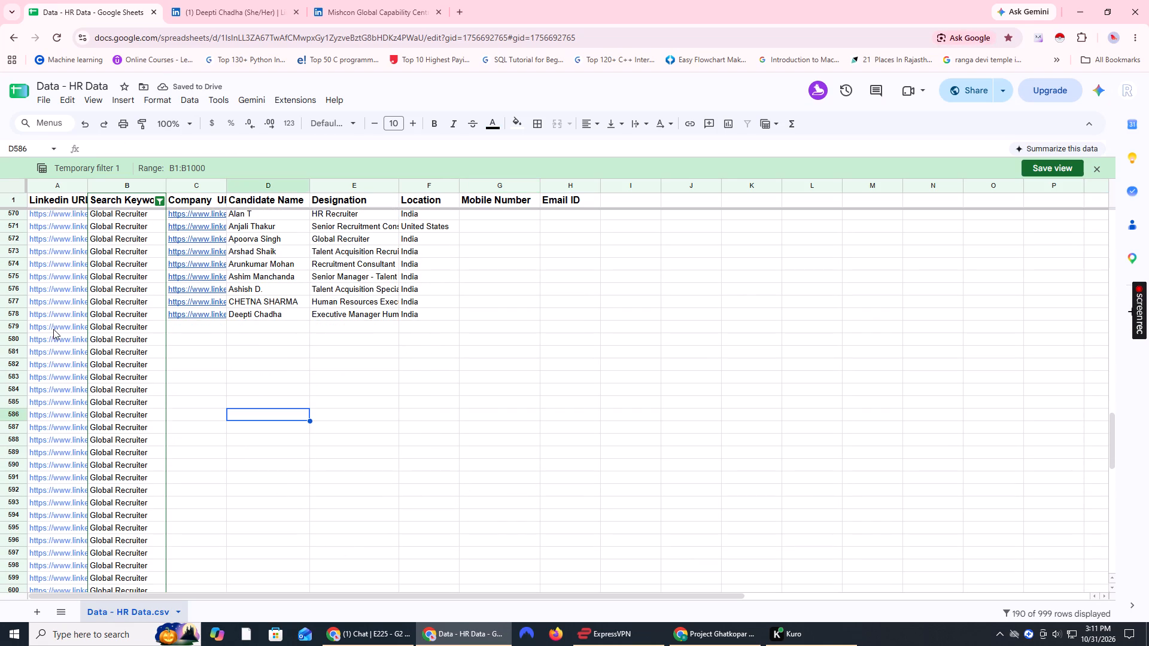
pyautogui.doubleClick(52, 328)
pyautogui.tripleClick(57, 326)
pyautogui.rightClick(57, 329)
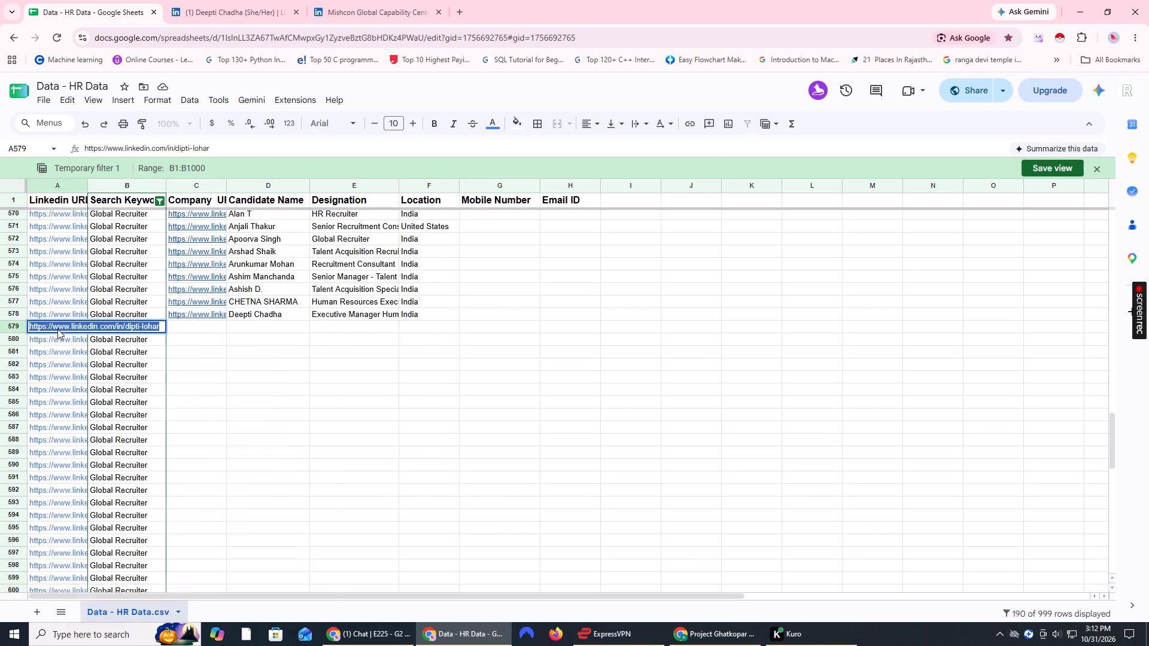
pyautogui.click(159, 424)
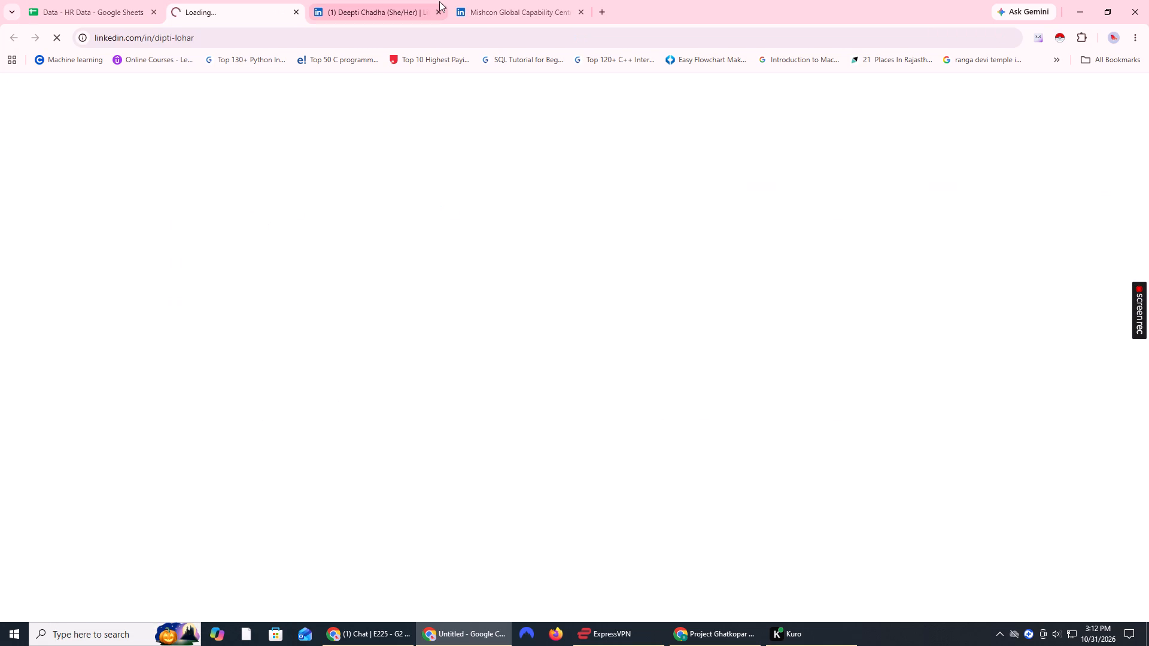
pyautogui.click(437, 11)
pyautogui.click(437, 11)
# Copy the person's name from the LinkedIn profile into row 579's Candidate Name cell as plain text, without link formatting or a trailing line break.
pyautogui.moveTo(300, 289); pyautogui.dragTo(371, 284)
pyautogui.hotkey('ctrl', 'c')
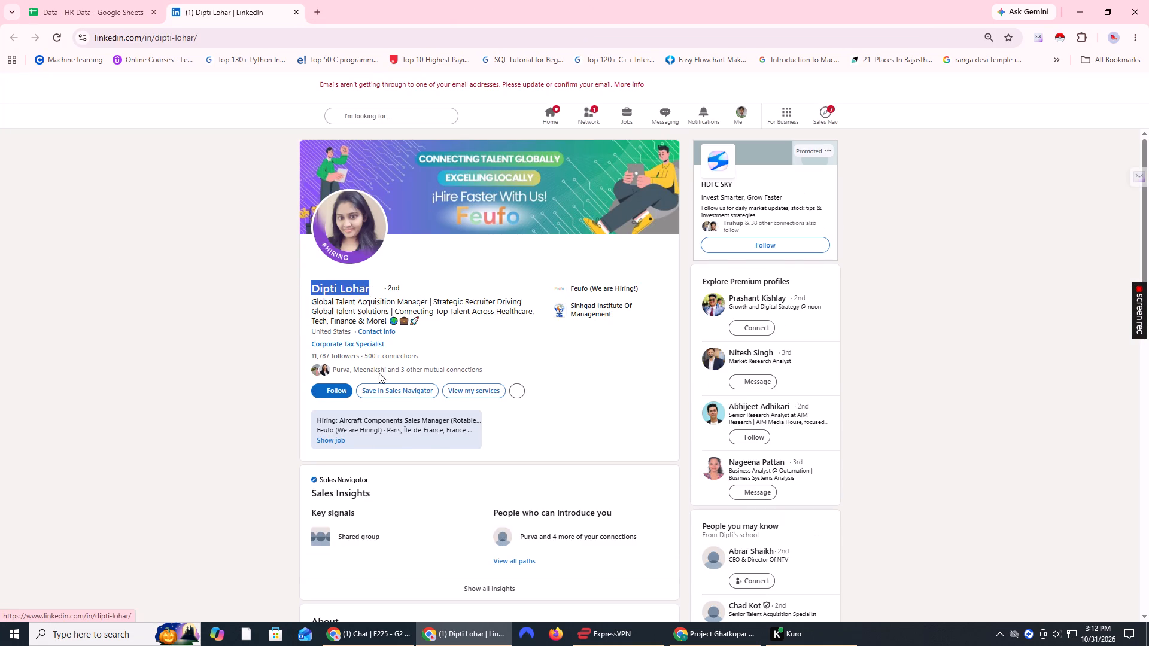
pyautogui.click(103, 0)
pyautogui.doubleClick(250, 322)
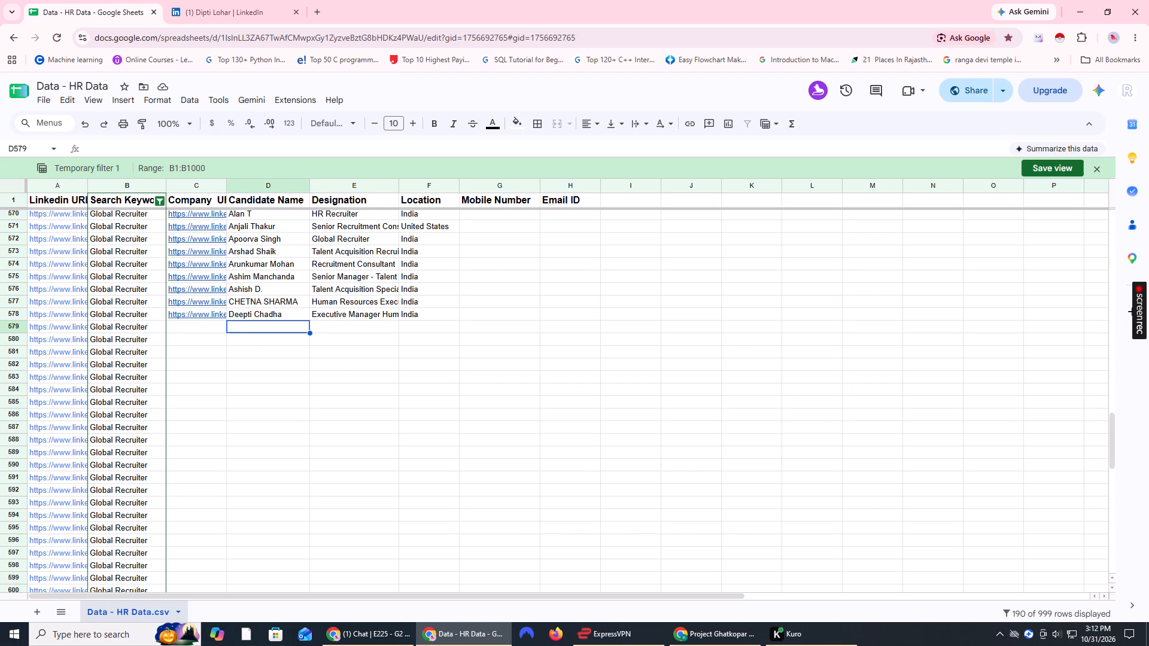
pyautogui.hotkey('ctrl', 'v')
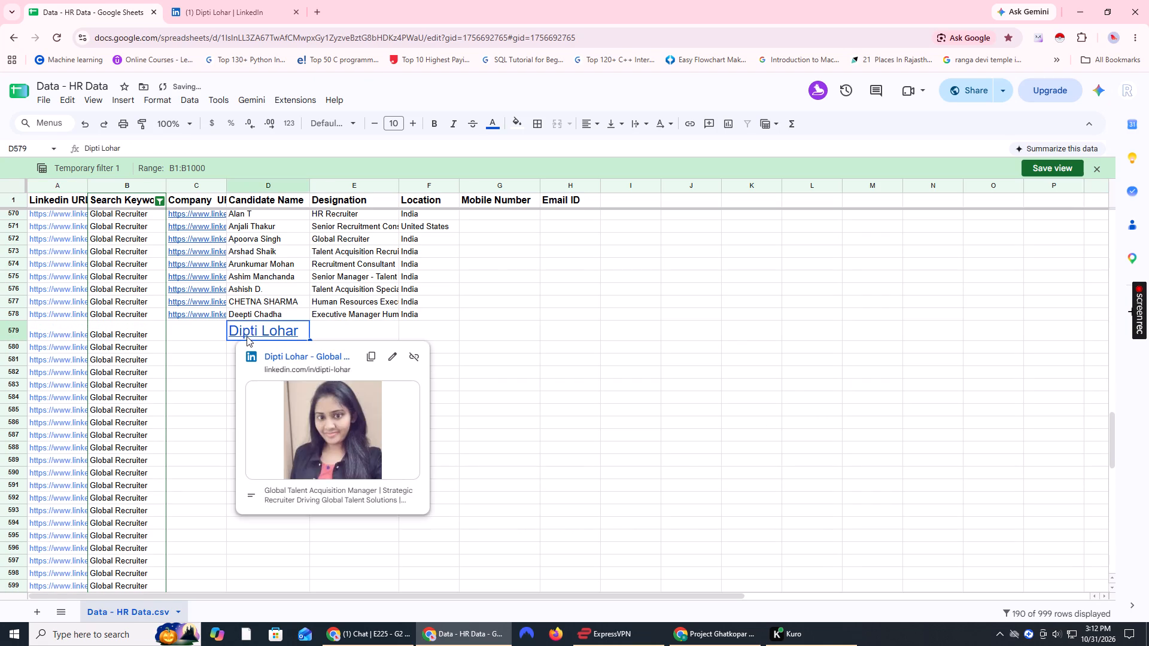
pyautogui.hotkey('ctrl', 'z')
pyautogui.tripleClick(238, 326)
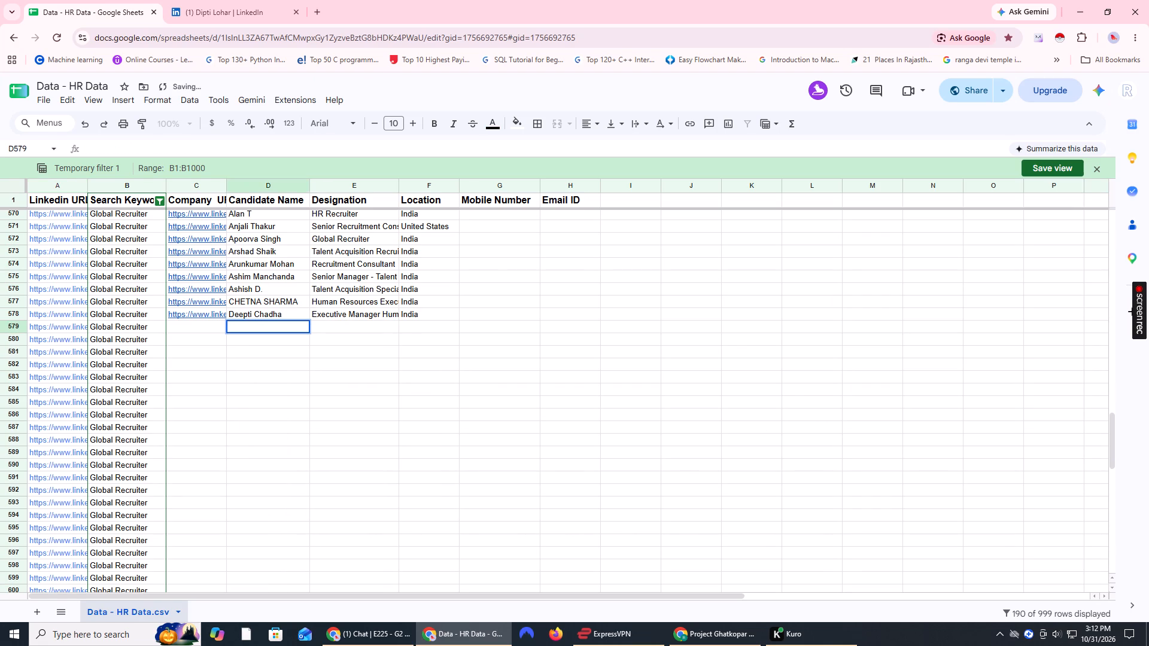
pyautogui.tripleClick(238, 326)
pyautogui.click(227, 373)
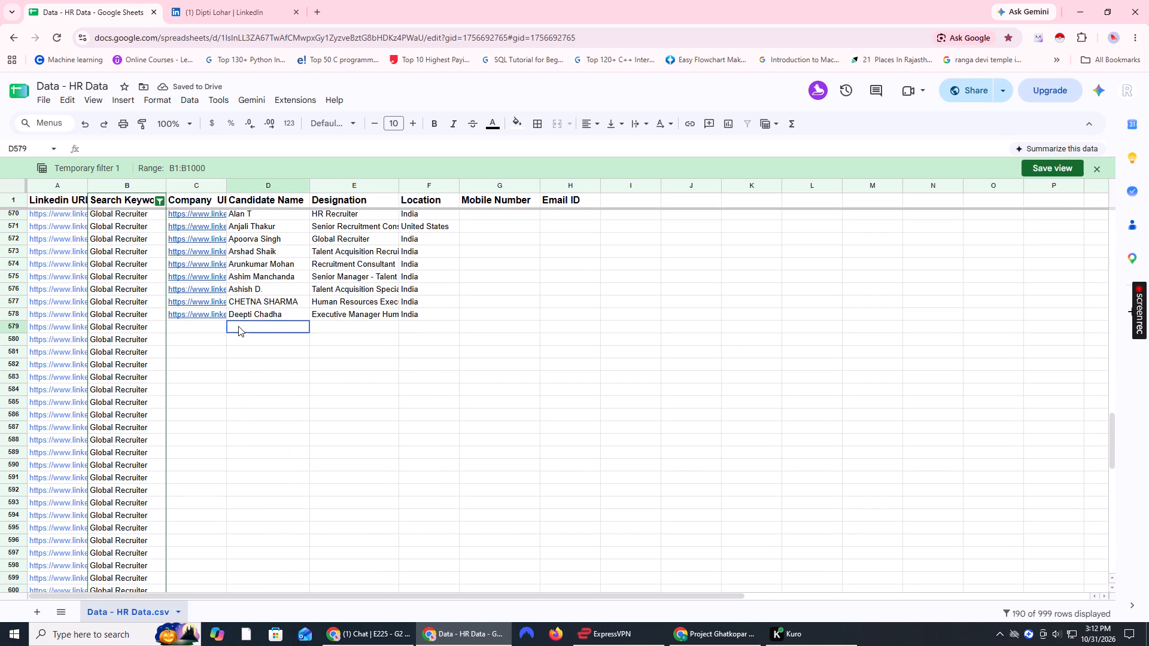
pyautogui.doubleClick(238, 326)
pyautogui.hotkey('ctrl', 'v')
pyautogui.press('Return')
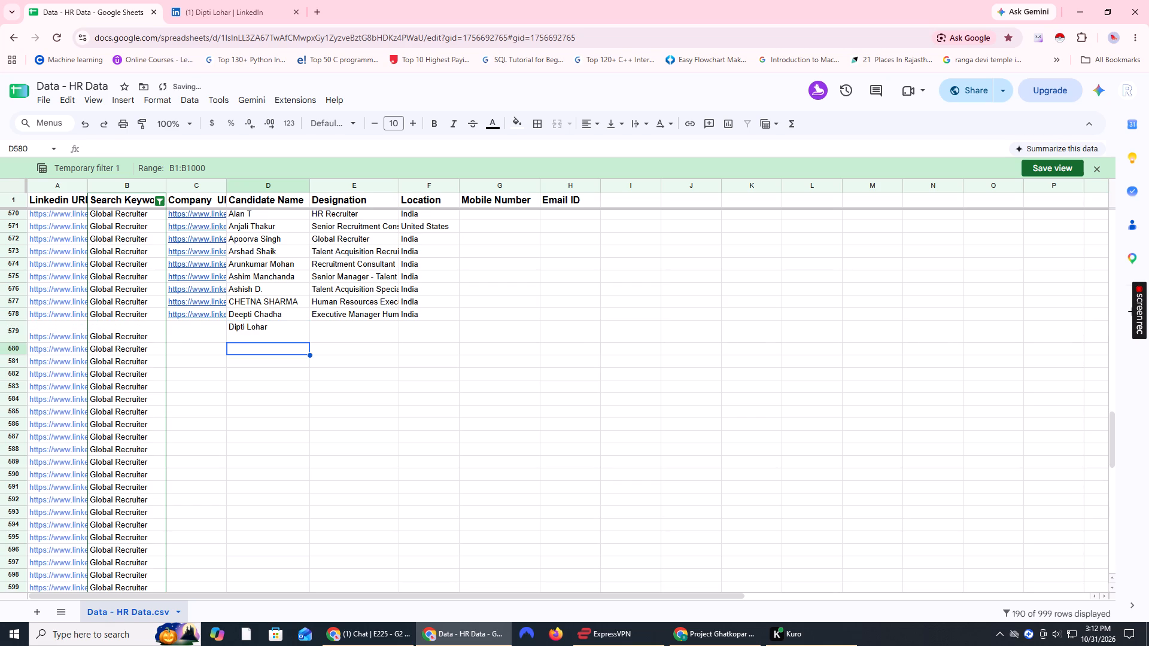
pyautogui.doubleClick(245, 331)
pyautogui.press('BackSpace')
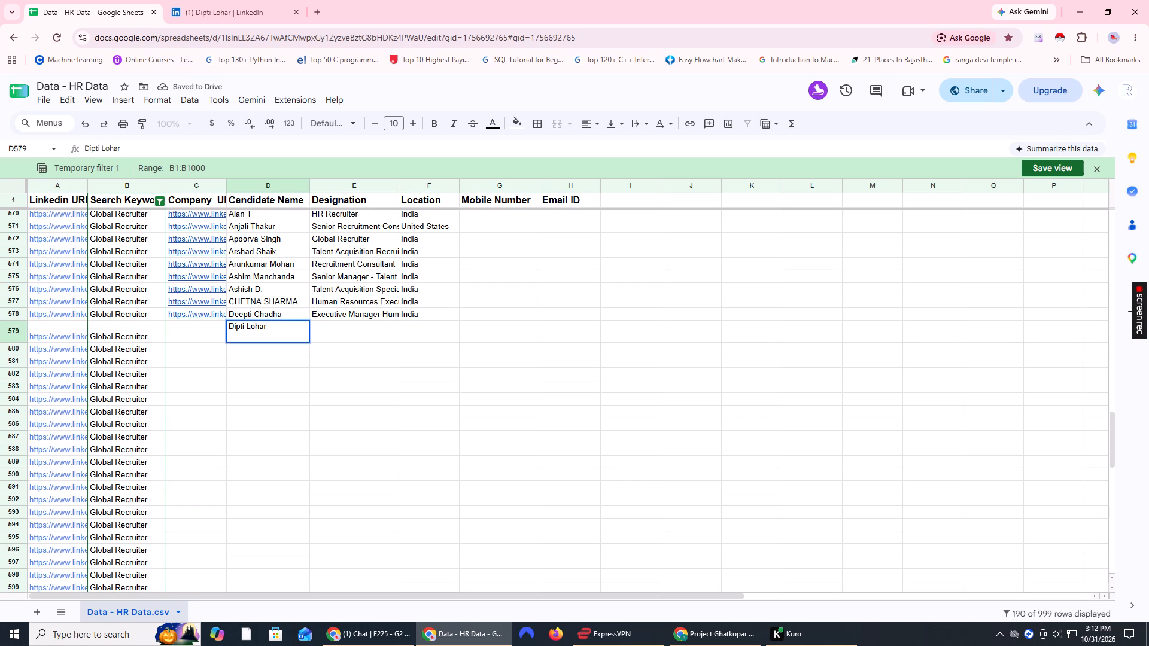
pyautogui.press('Return')
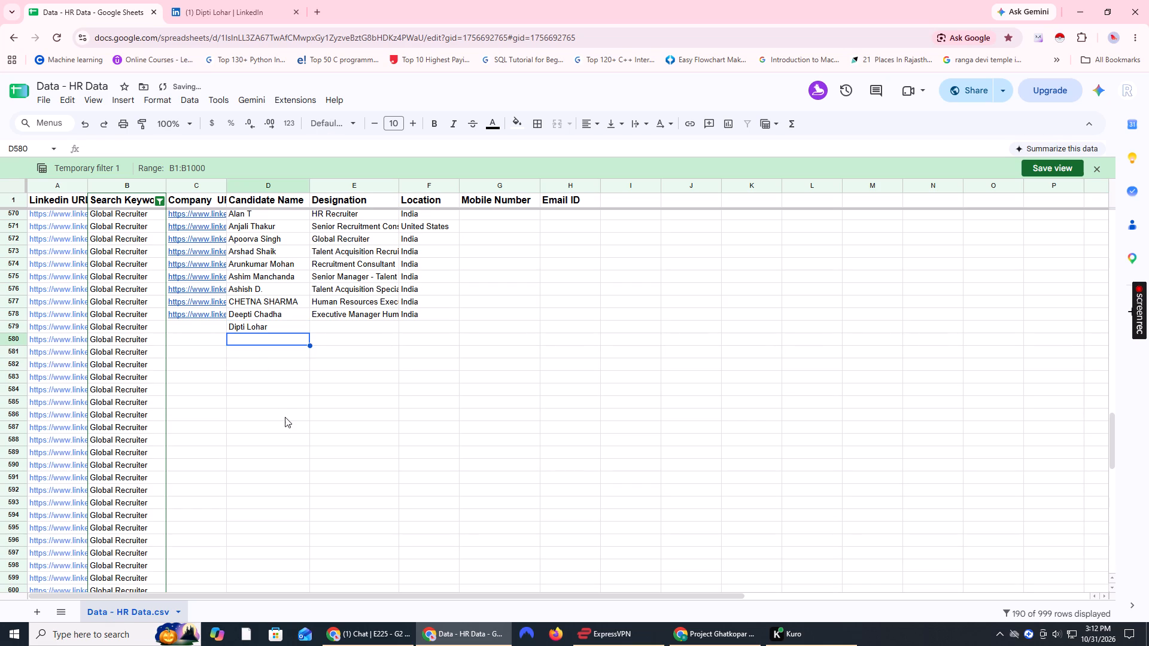
# Copy the location United States from the LinkedIn profile into row 579's Location cell and close the Feufo Accountant job page.
pyautogui.click(249, 0)
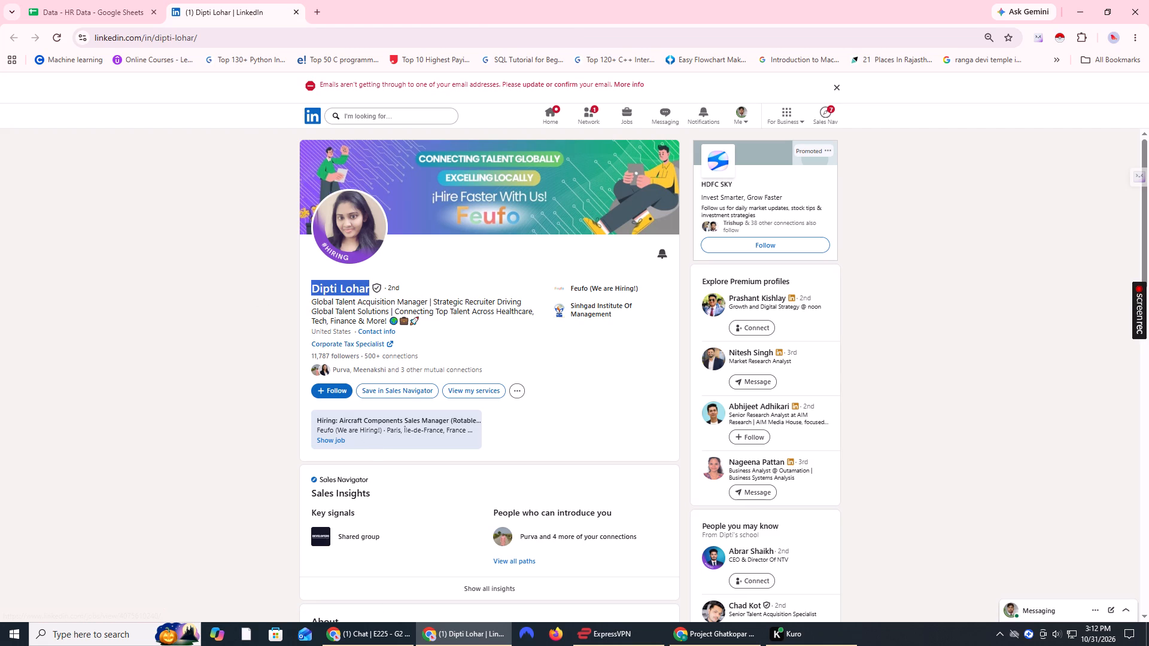
pyautogui.moveTo(349, 331); pyautogui.dragTo(309, 335)
pyautogui.hotkey('ctrl', 'c')
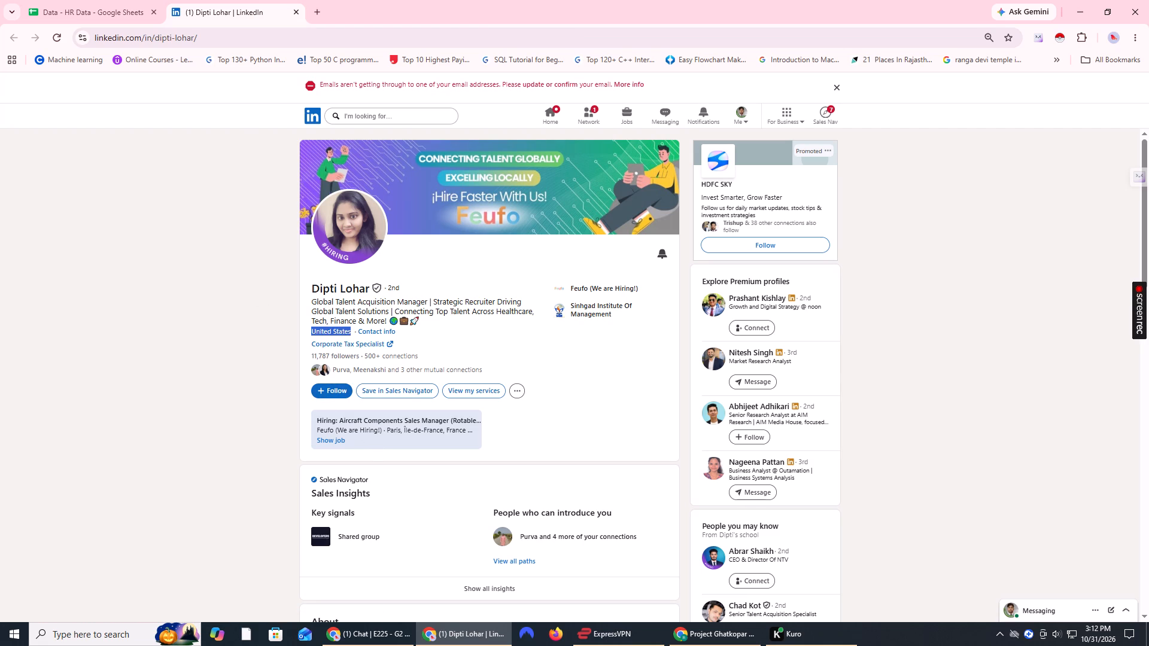
pyautogui.keyDown('ctrl'); pyautogui.click(361, 346); pyautogui.keyUp('ctrl')
pyautogui.click(371, 333)
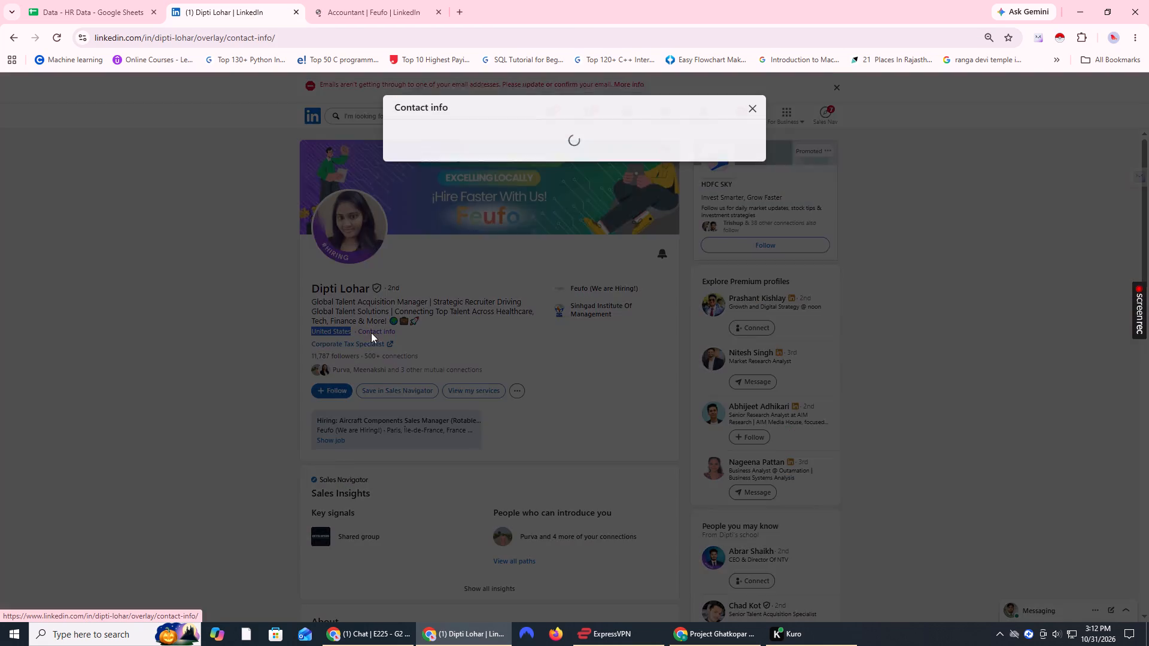
pyautogui.click(182, 206)
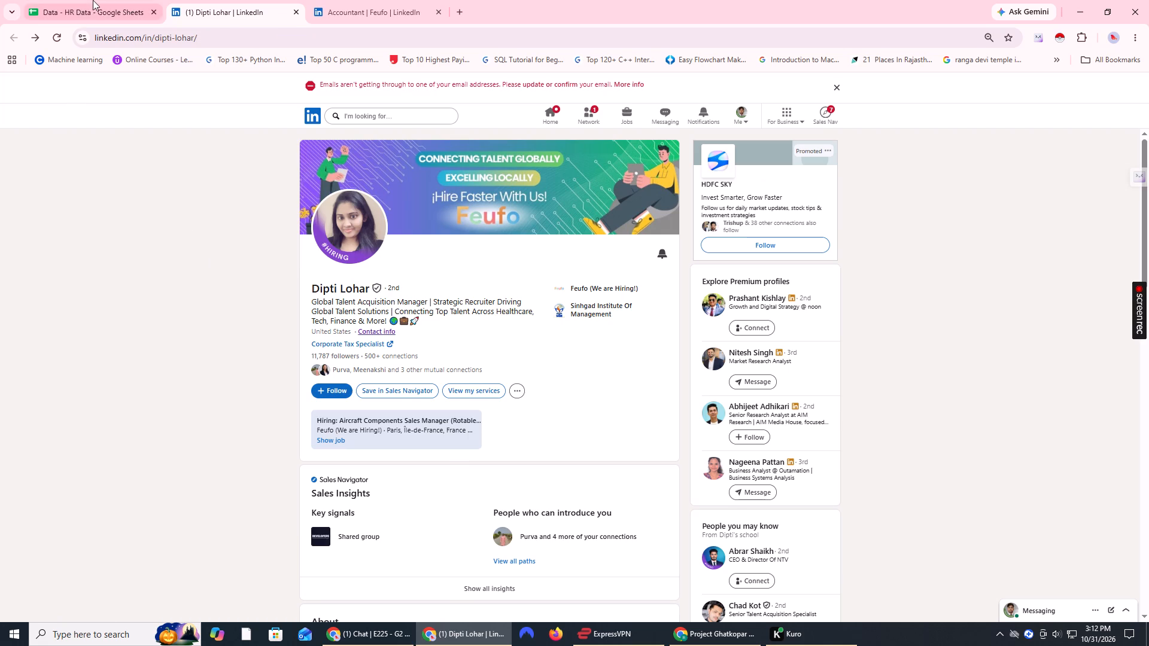
pyautogui.click(92, 0)
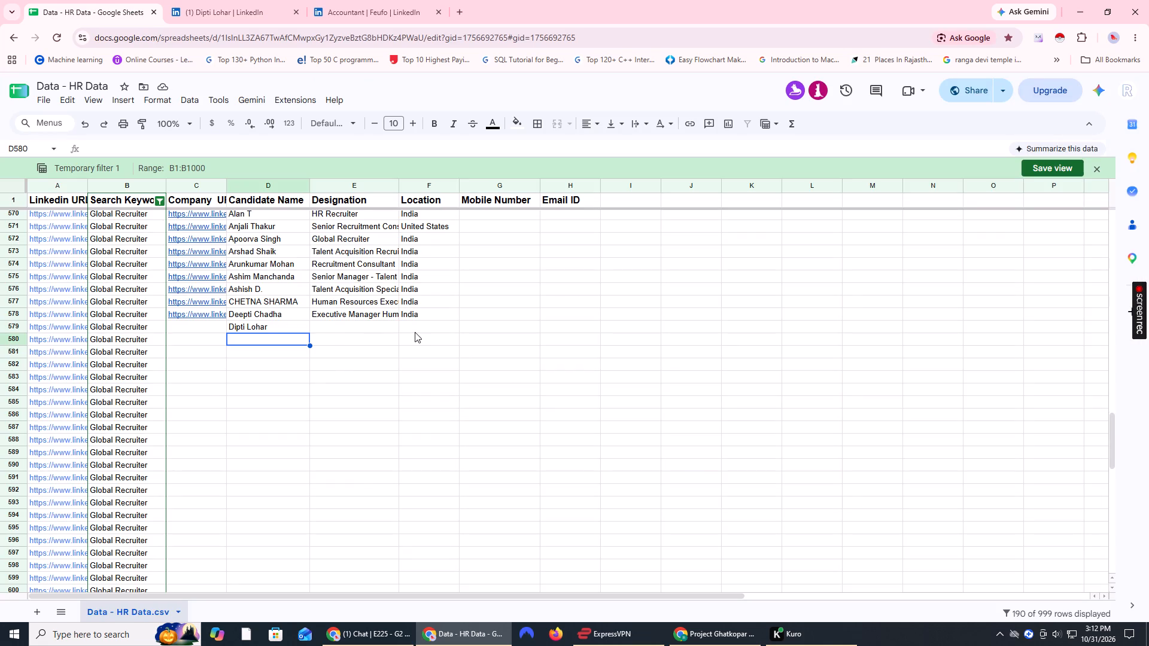
pyautogui.doubleClick(412, 328)
pyautogui.hotkey('ctrl', 'v')
pyautogui.press('Return')
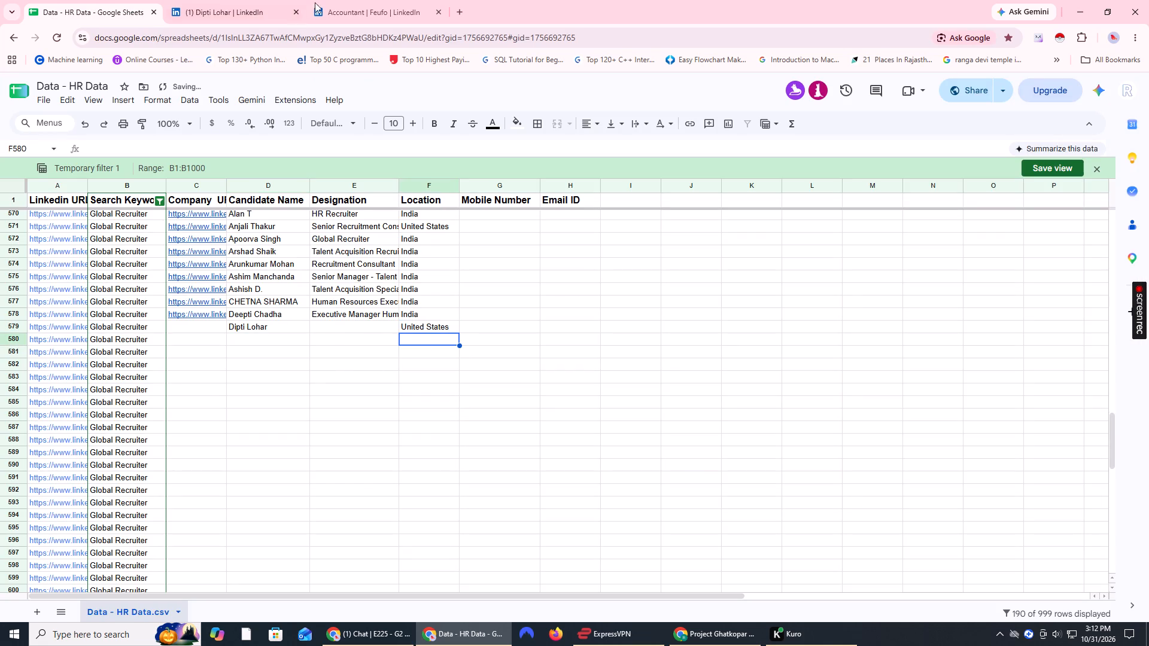
pyautogui.click(340, 0)
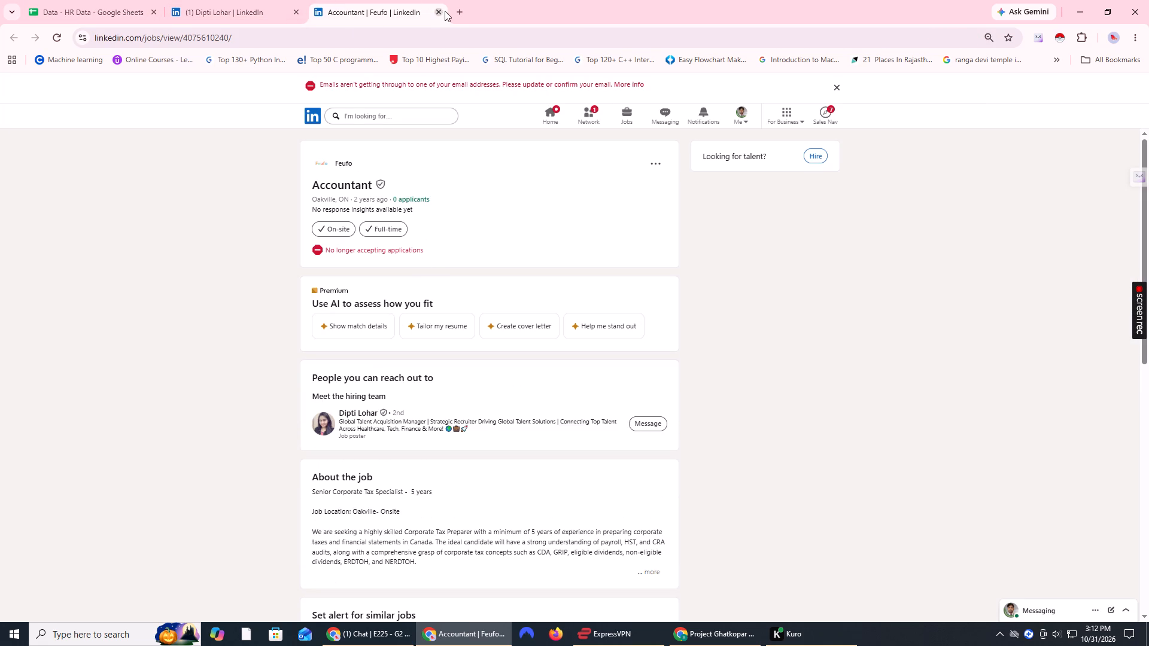
pyautogui.click(440, 11)
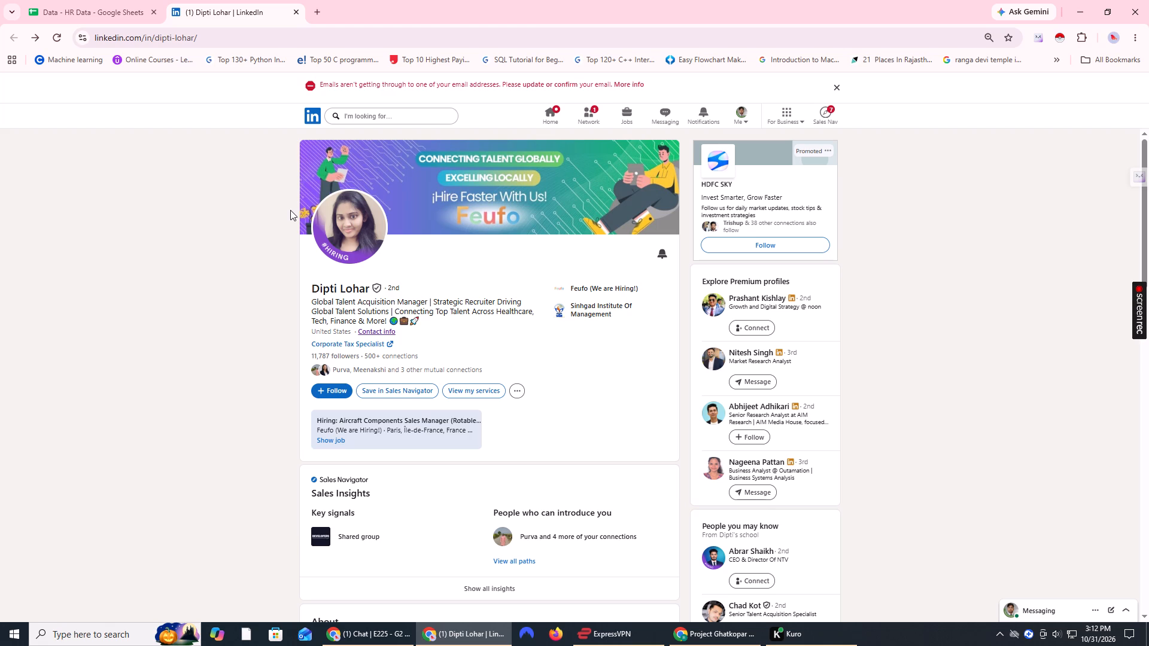
# Open the Feufo page from the profile's experience and copy the title Talent Acquisition Manager into row 579's Designation cell.
pyautogui.scroll(-12, 390, 383)
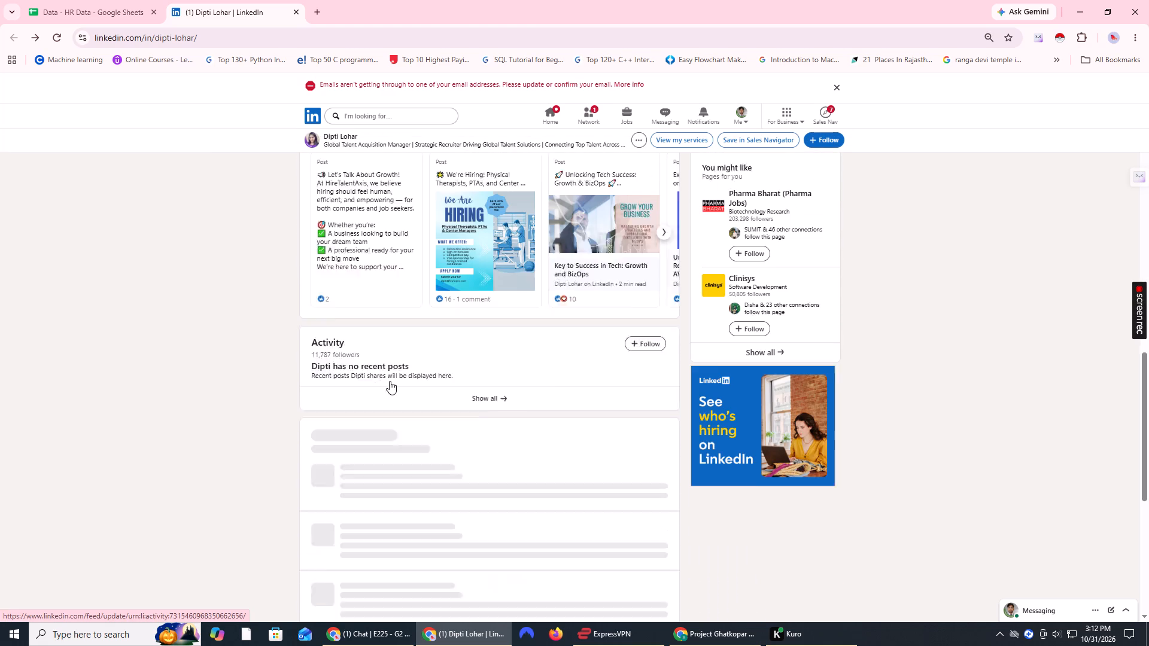
pyautogui.scroll(-4, 390, 381)
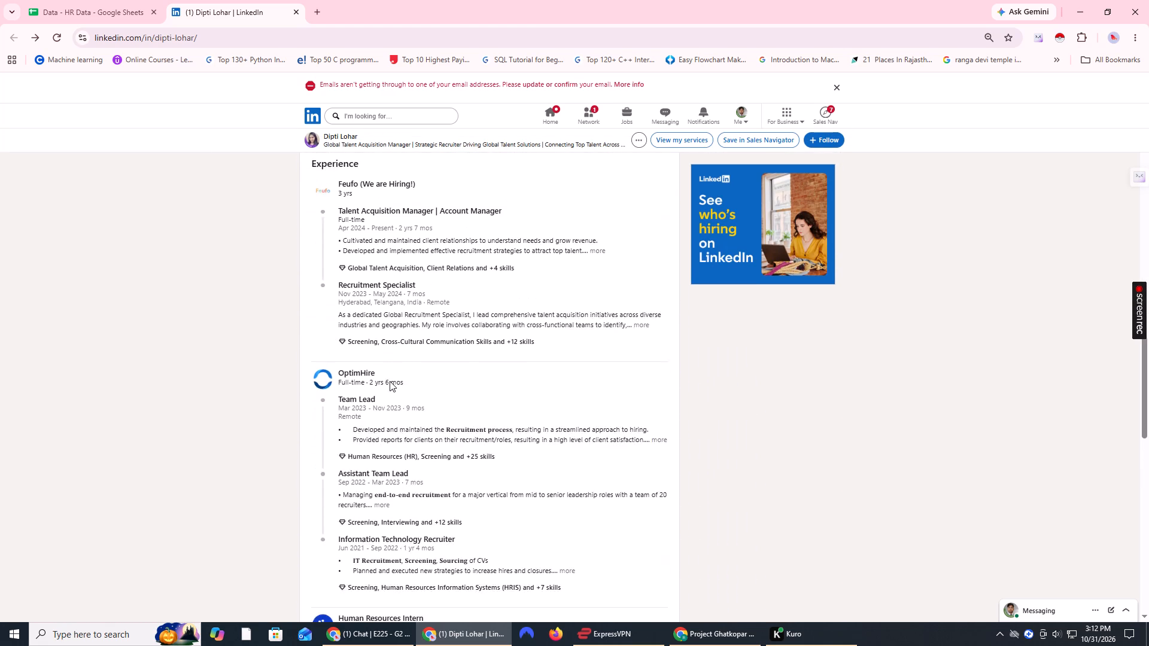
pyautogui.scroll(1, 390, 381)
pyautogui.keyDown('ctrl'); pyautogui.click(315, 252); pyautogui.keyUp('ctrl')
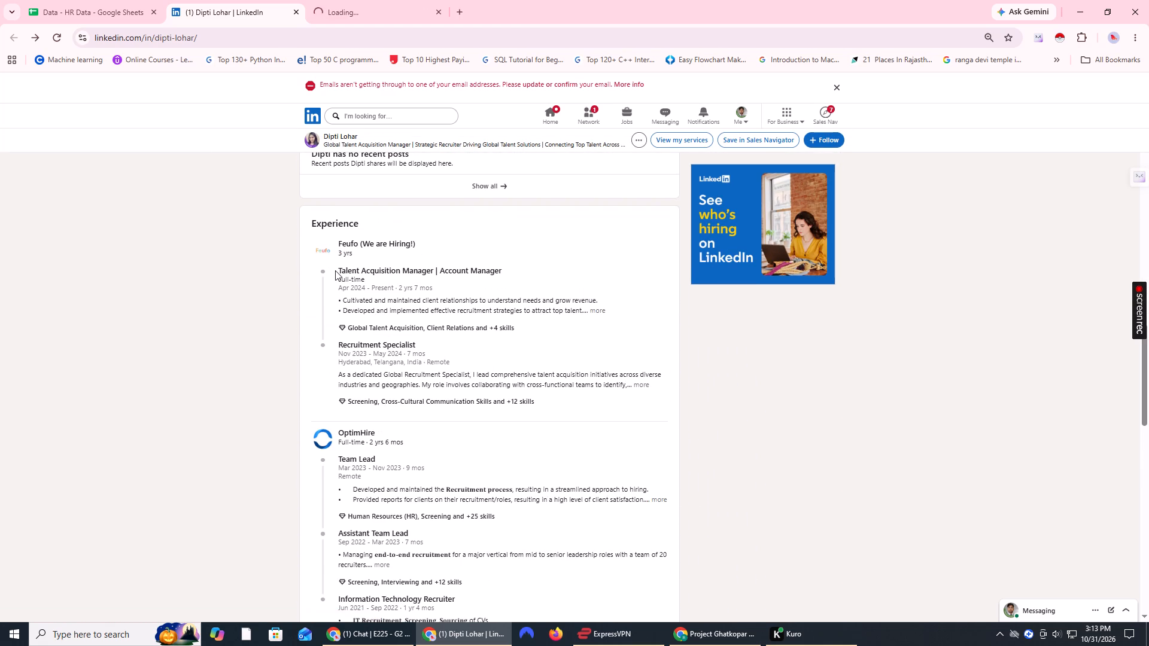
pyautogui.moveTo(335, 270); pyautogui.dragTo(434, 270)
pyautogui.hotkey('ctrl', 'c')
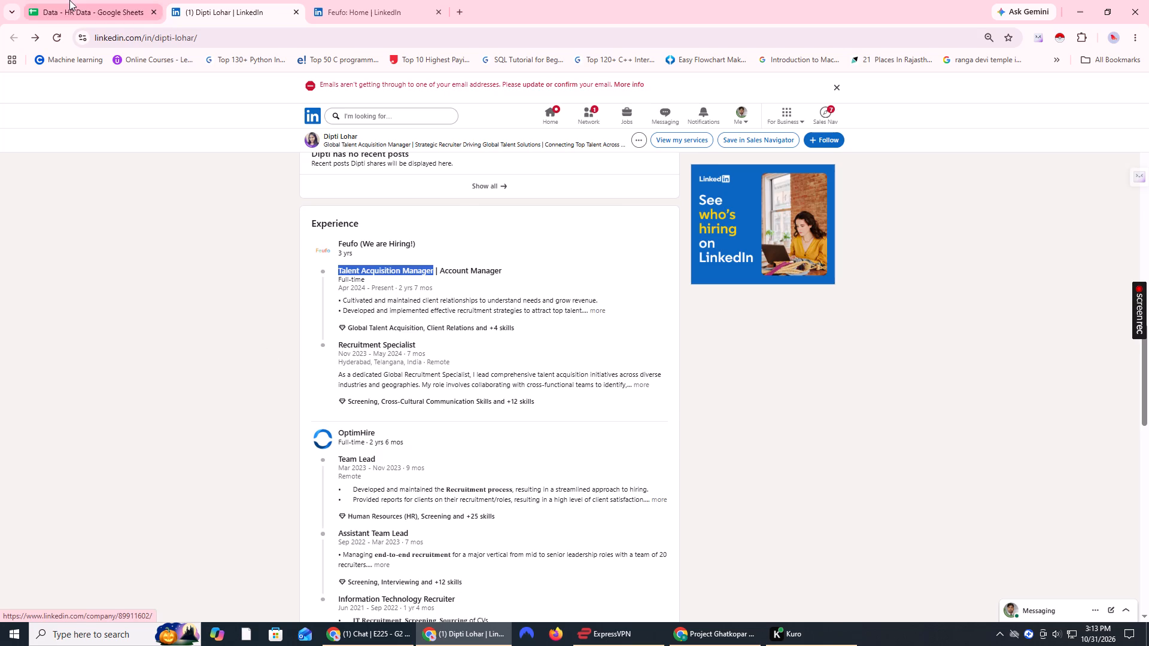
pyautogui.click(69, 0)
pyautogui.doubleClick(323, 327)
pyautogui.hotkey('ctrl', 'v')
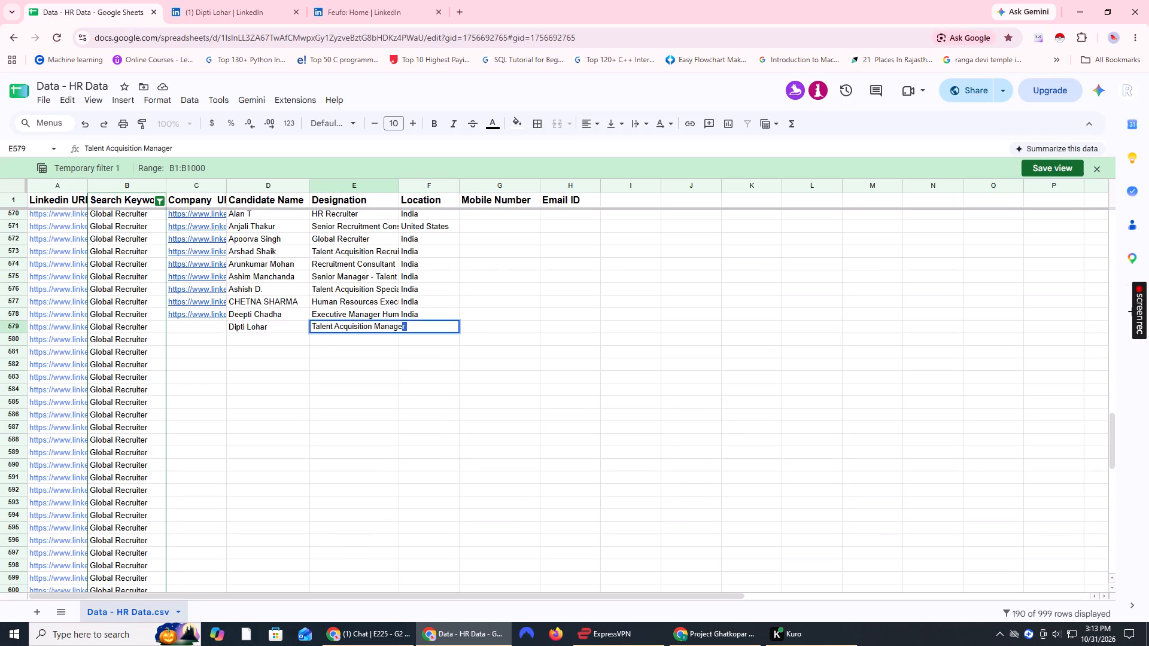
pyautogui.press('Return')
pyautogui.click(338, 369)
# Copy the Feufo LinkedIn page's URL into row 579's Company URL cell.
pyautogui.click(376, 0)
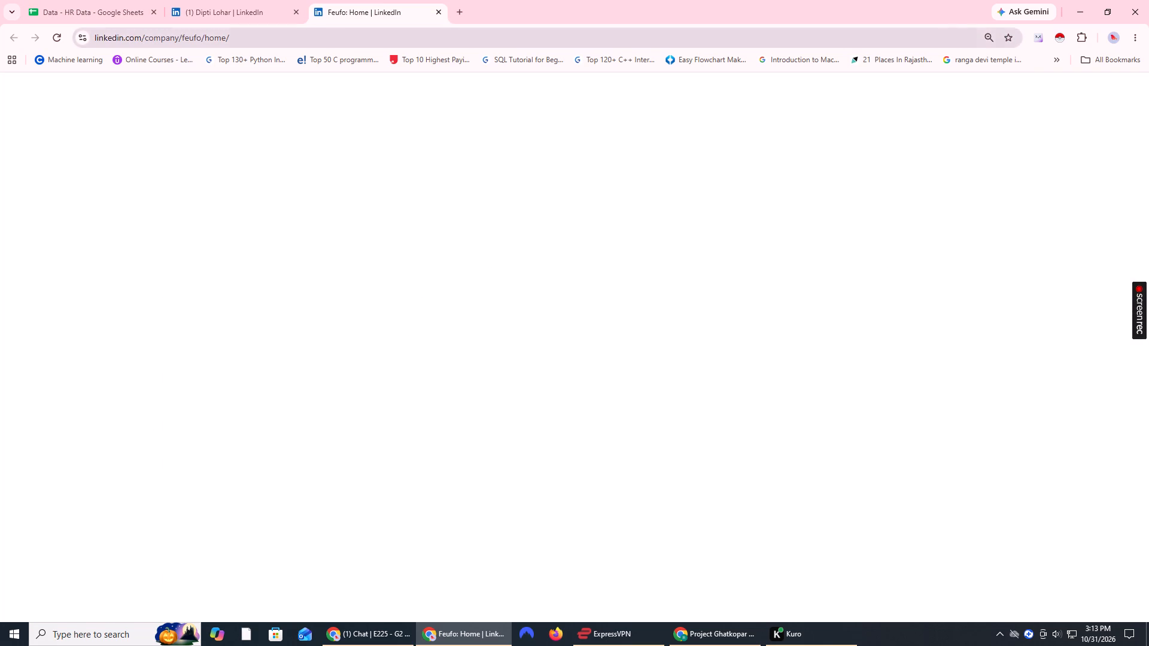
pyautogui.click(322, 38)
pyautogui.hotkey('ctrl', 'c')
pyautogui.click(95, 0)
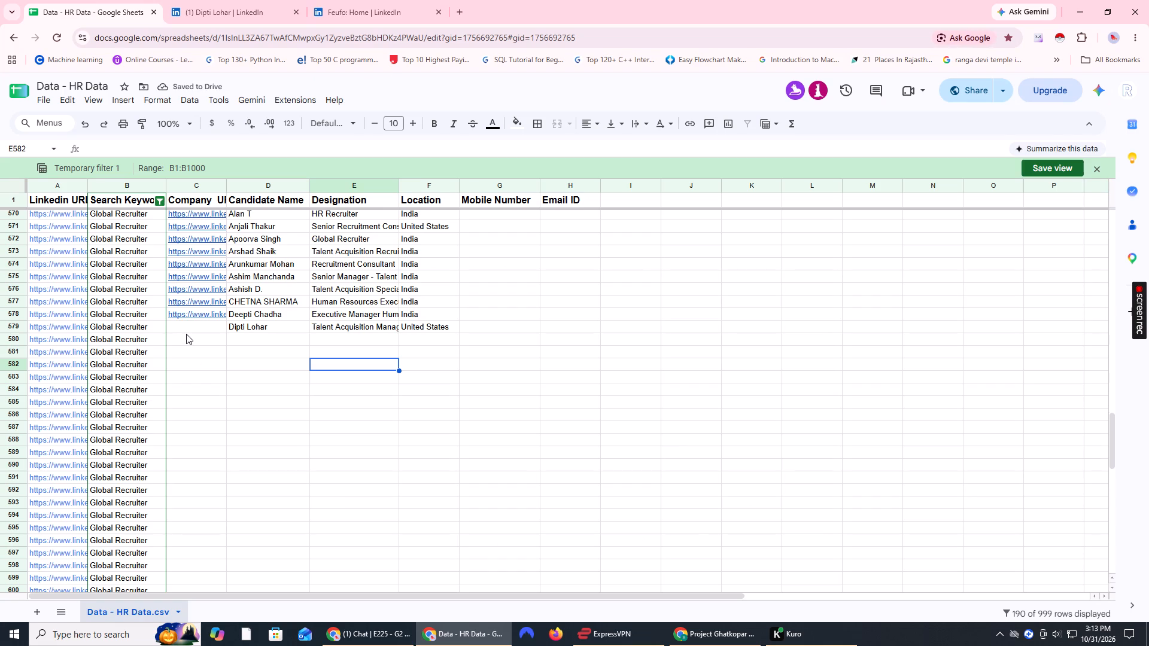
pyautogui.doubleClick(186, 330)
pyautogui.hotkey('ctrl', 'v')
pyautogui.press('Return')
pyautogui.click(205, 394)
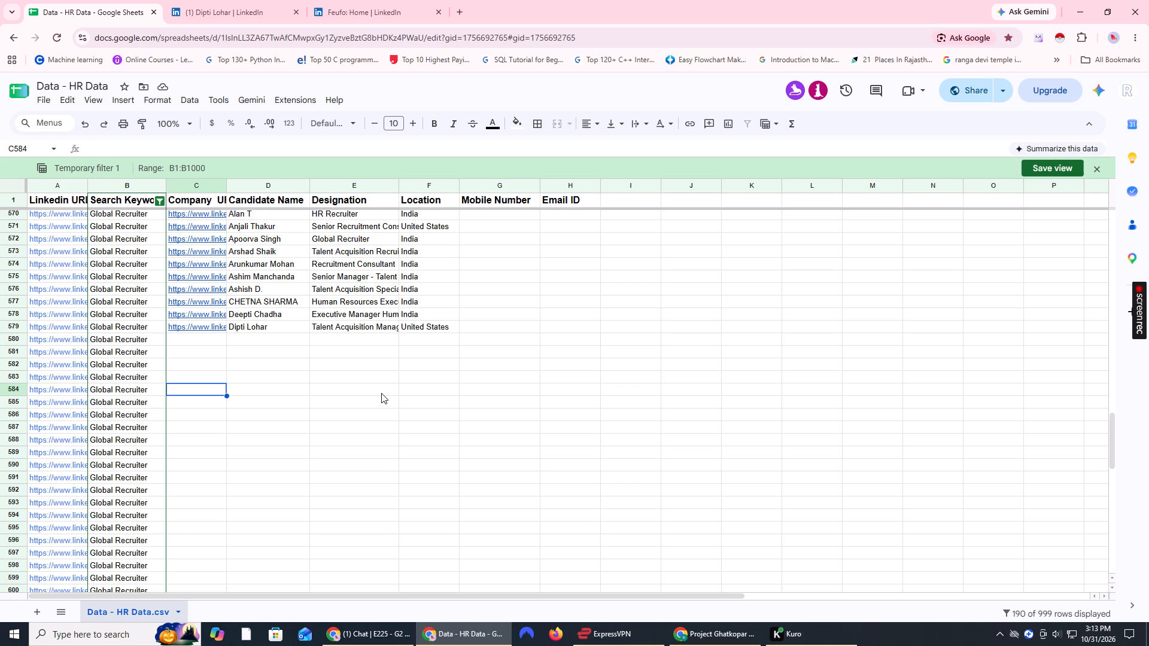
# Open the LinkedIn profile linked in row 580 and close the row 579 profile and Feufo pages.
pyautogui.doubleClick(59, 338)
pyautogui.tripleClick(59, 338)
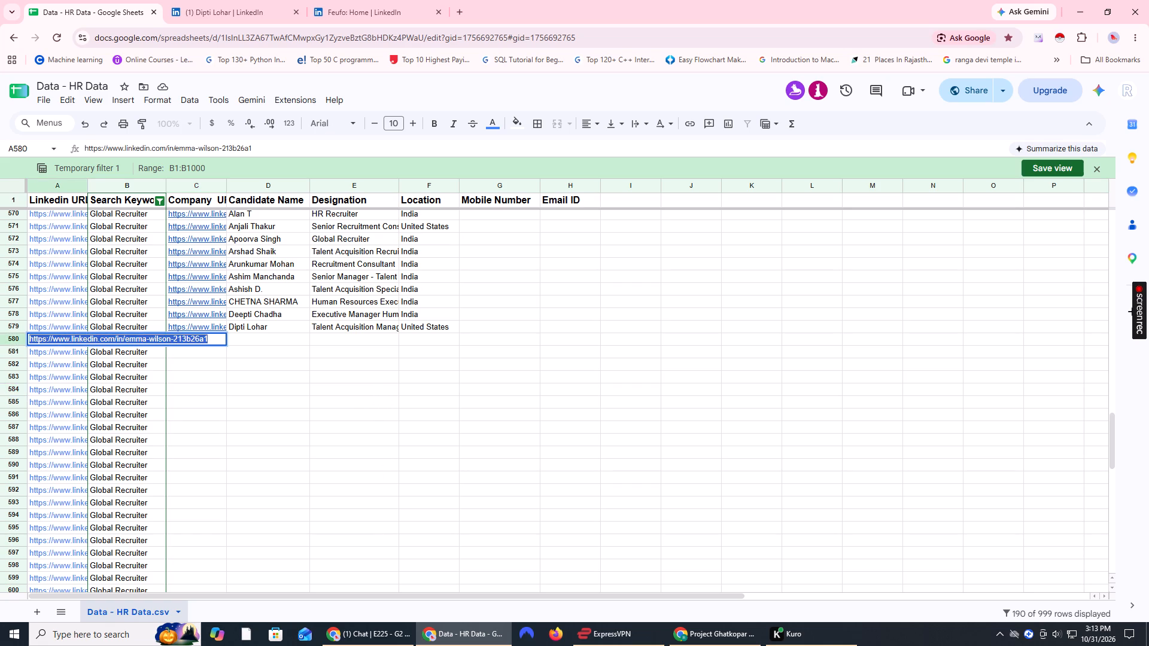
pyautogui.rightClick(59, 338)
pyautogui.click(197, 429)
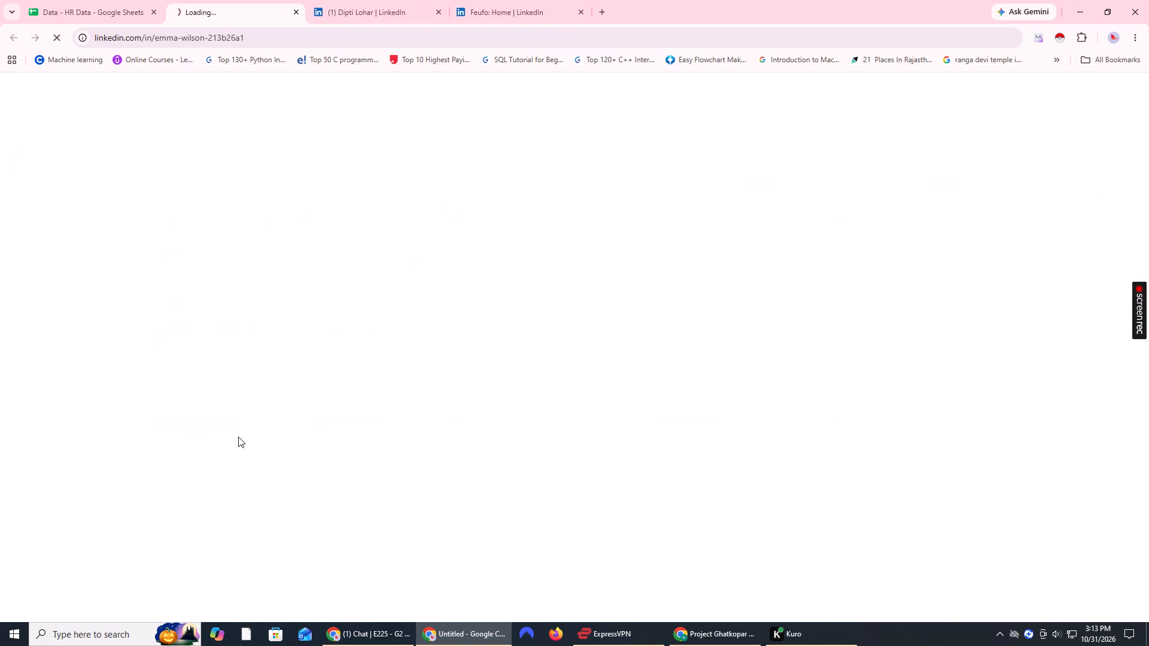
pyautogui.click(437, 14)
pyautogui.click(437, 14)
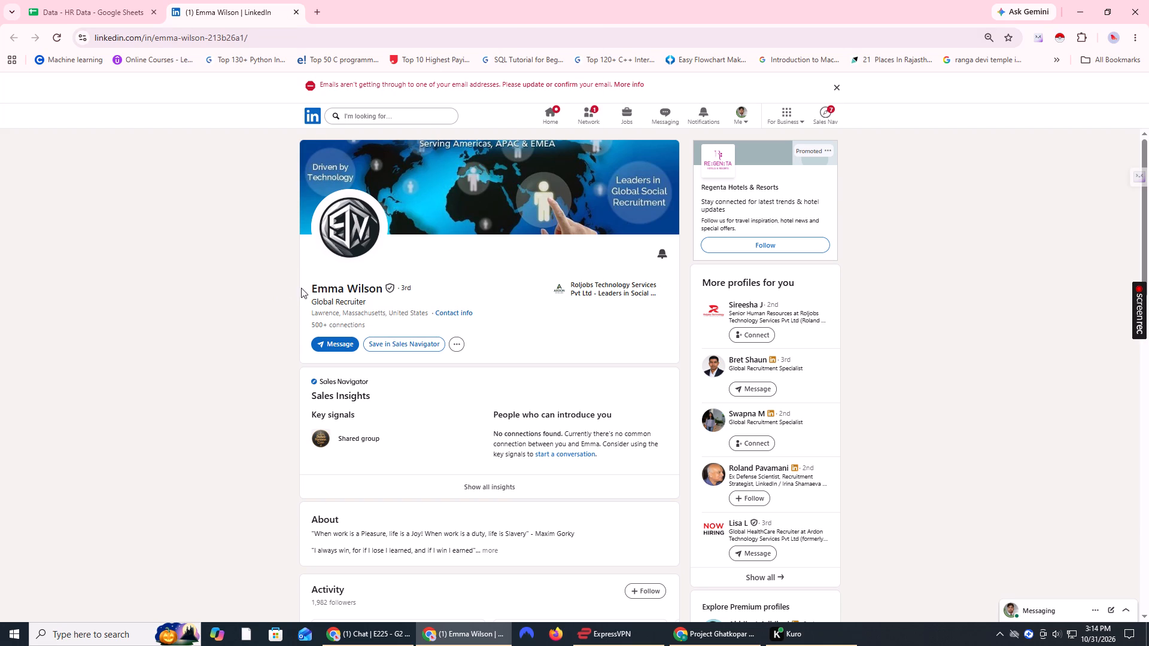
# Copy the candidate's name from the open LinkedIn profile into row 580's Candidate Name cell.
pyautogui.moveTo(301, 288); pyautogui.dragTo(380, 286)
pyautogui.hotkey('ctrl', 'c')
pyautogui.click(114, 272)
pyautogui.click(118, 0)
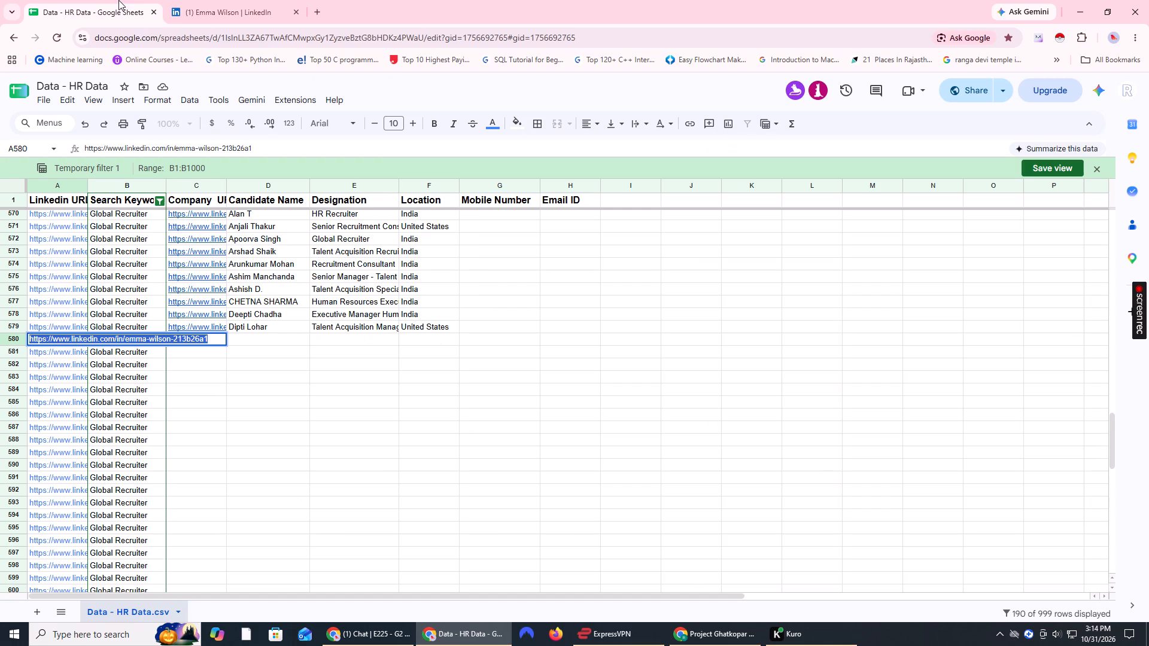
pyautogui.click(273, 395)
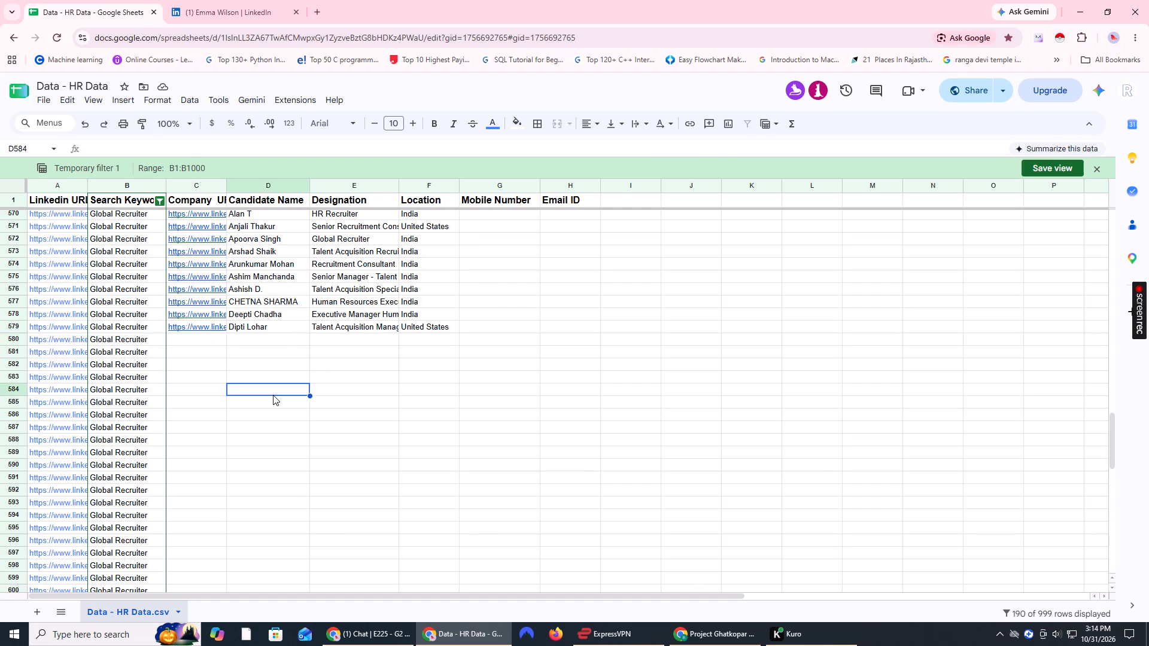
pyautogui.tripleClick(241, 338)
pyautogui.click(241, 338)
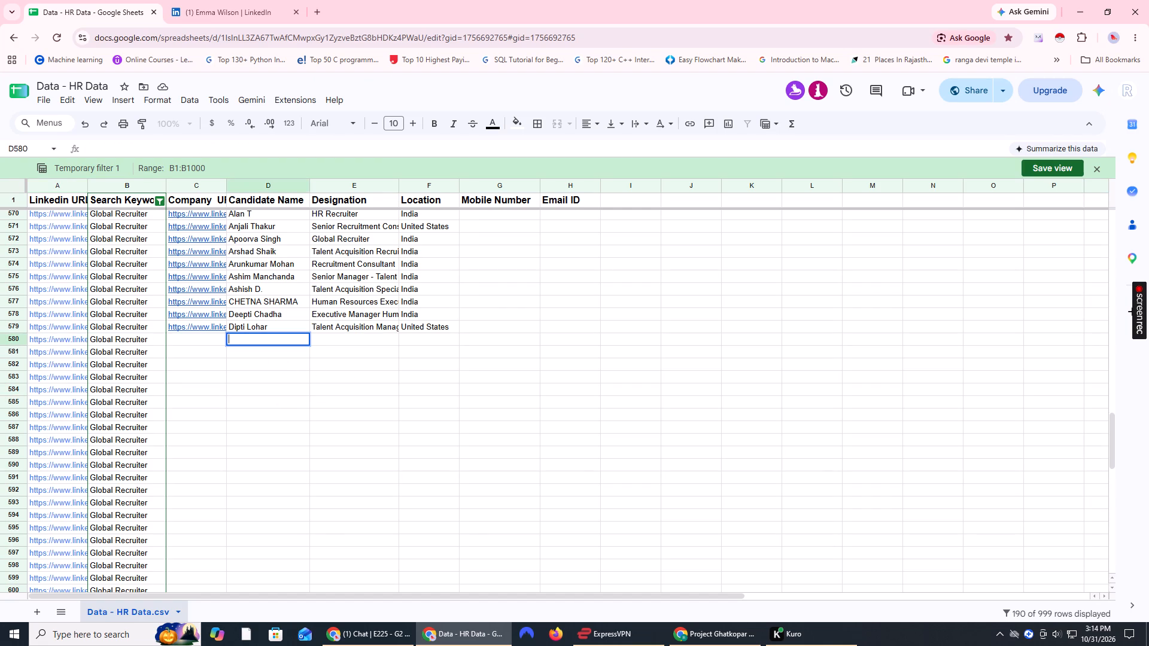
pyautogui.hotkey('ctrl', 'v')
pyautogui.press('Return')
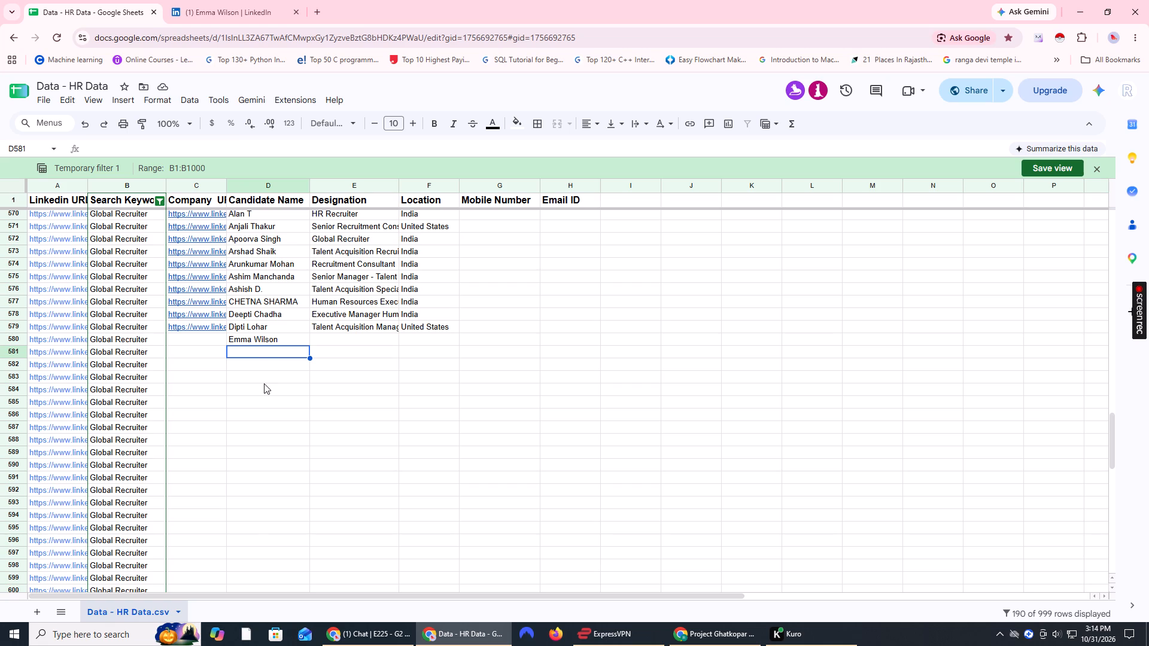
# Copy the location United States from the LinkedIn profile into row 580's Location cell.
pyautogui.click(229, 0)
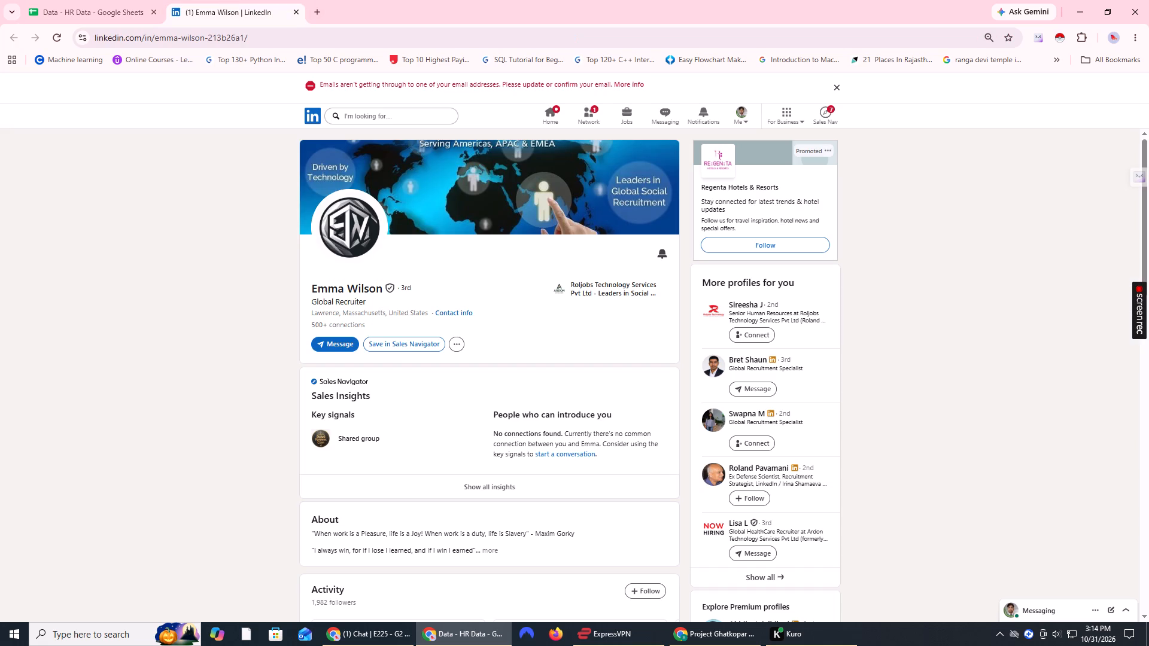
pyautogui.moveTo(427, 313); pyautogui.dragTo(390, 315)
pyautogui.hotkey('ctrl', 'c')
pyautogui.click(83, 0)
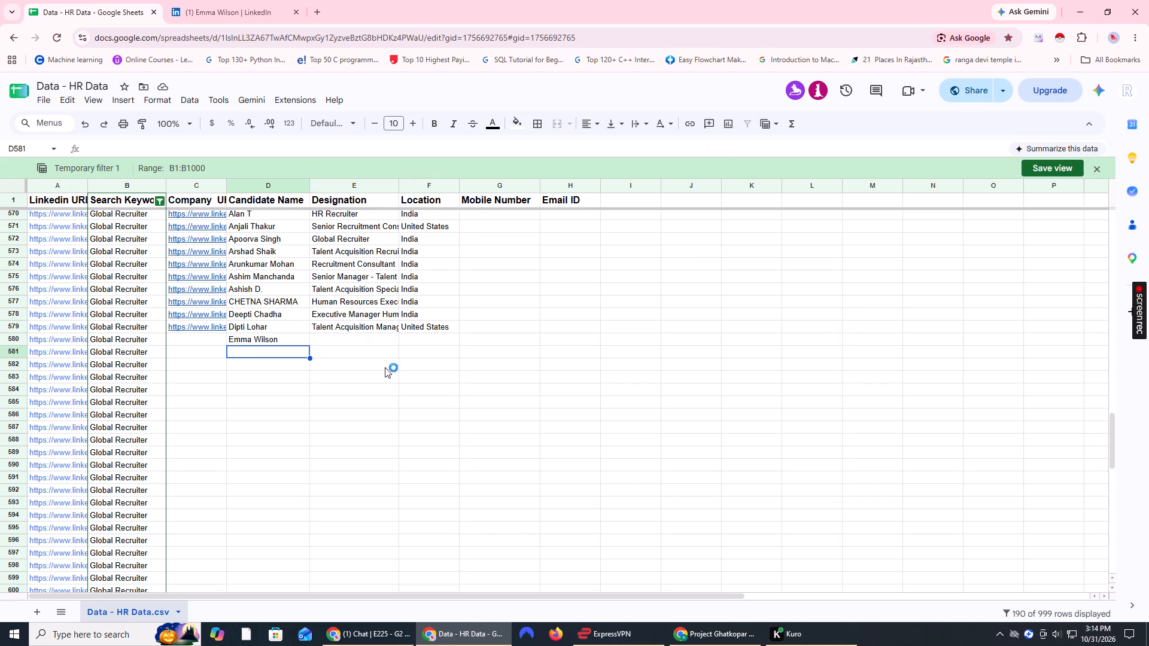
pyautogui.doubleClick(411, 339)
pyautogui.hotkey('ctrl', 'v')
pyautogui.press('Return')
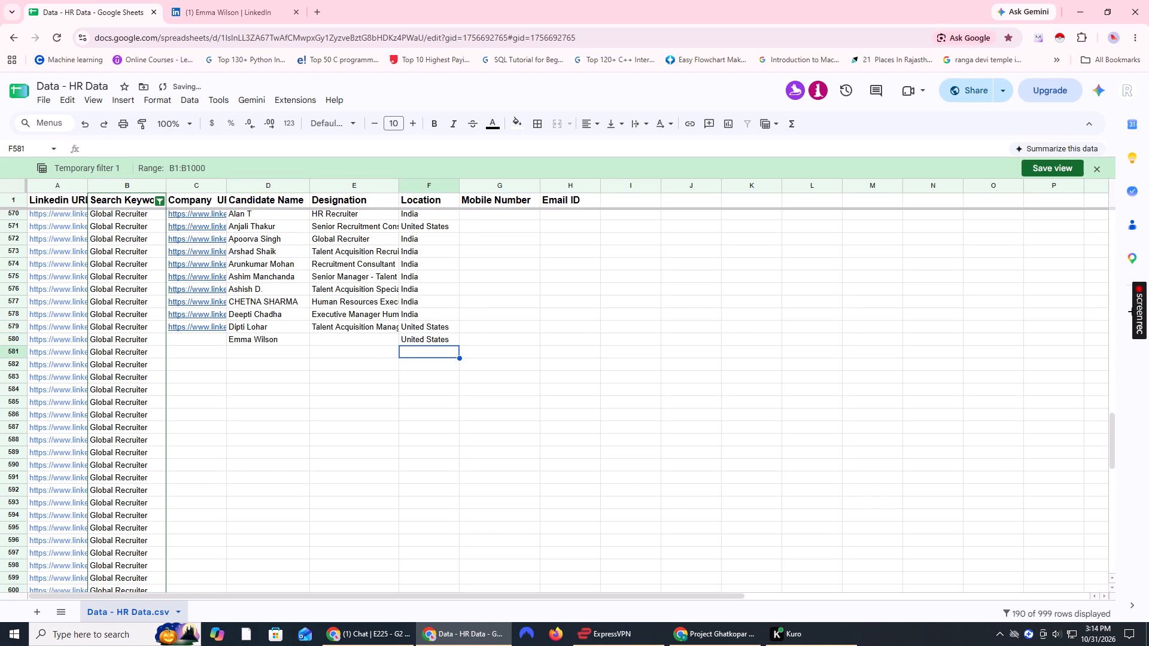
# Examine the experience section of row 580's LinkedIn profile for the current role and company, and close the profile.
pyautogui.click(193, 0)
pyautogui.scroll(-5, 326, 369)
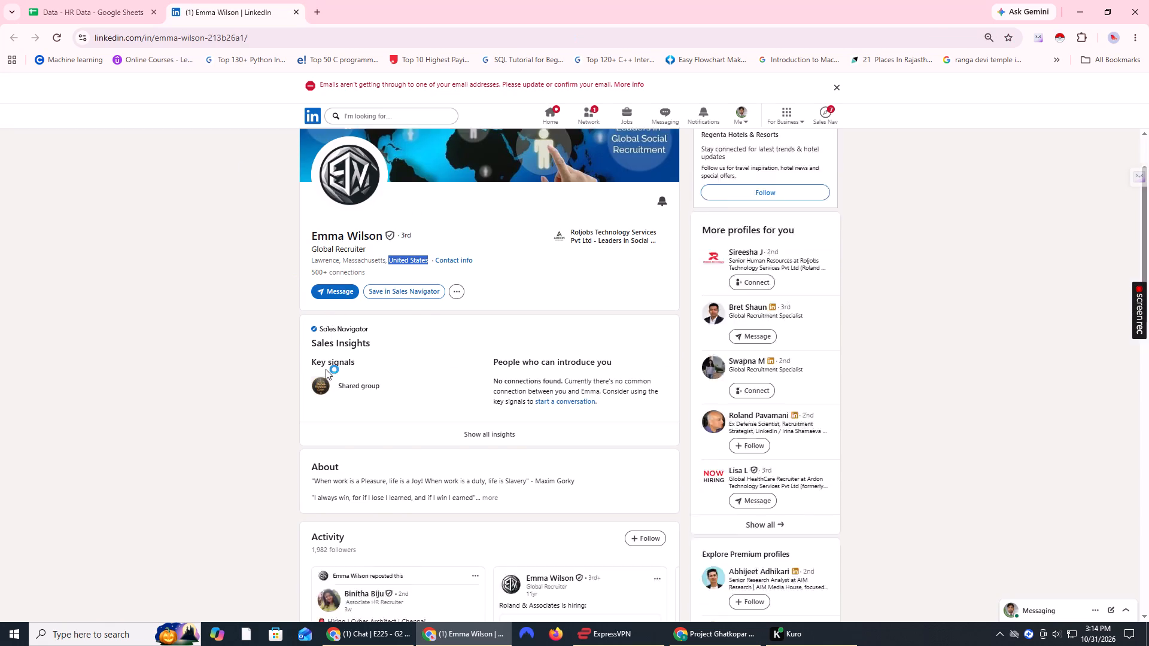
pyautogui.scroll(-3, 326, 369)
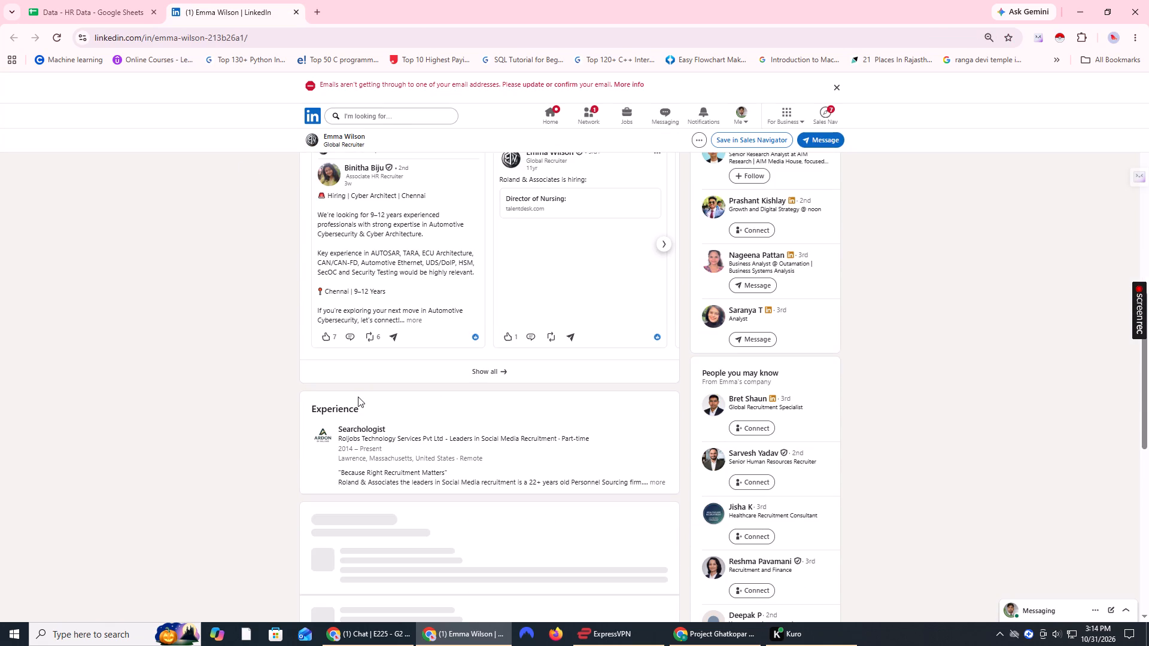
pyautogui.scroll(-1, 358, 397)
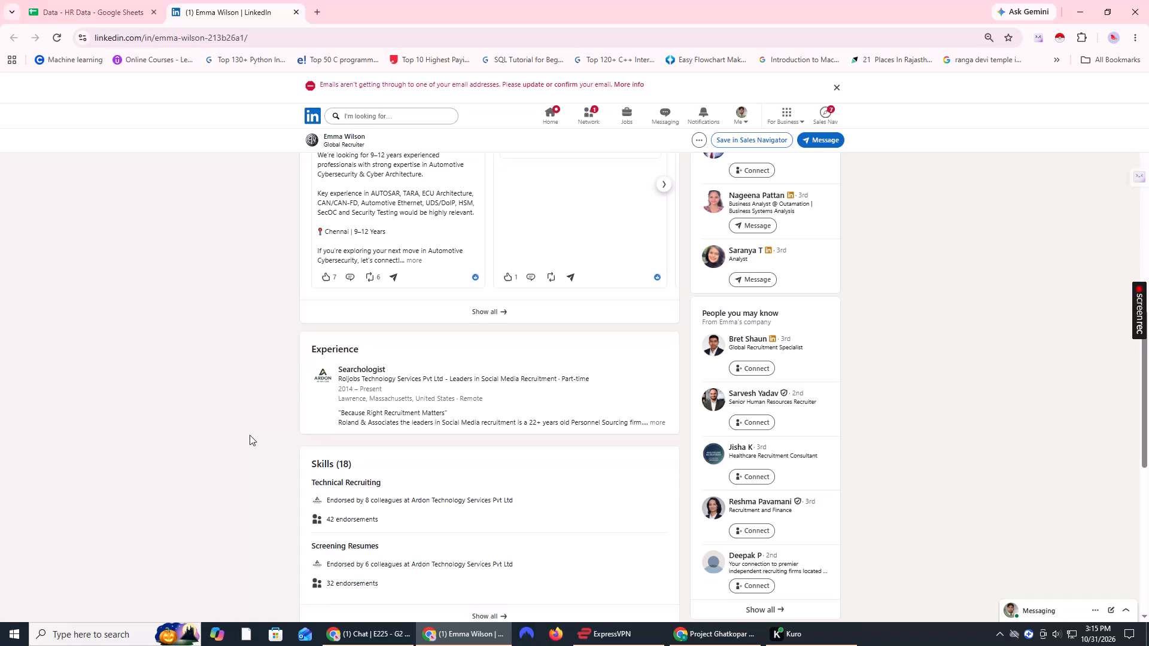
pyautogui.click(296, 7)
pyautogui.click(297, 11)
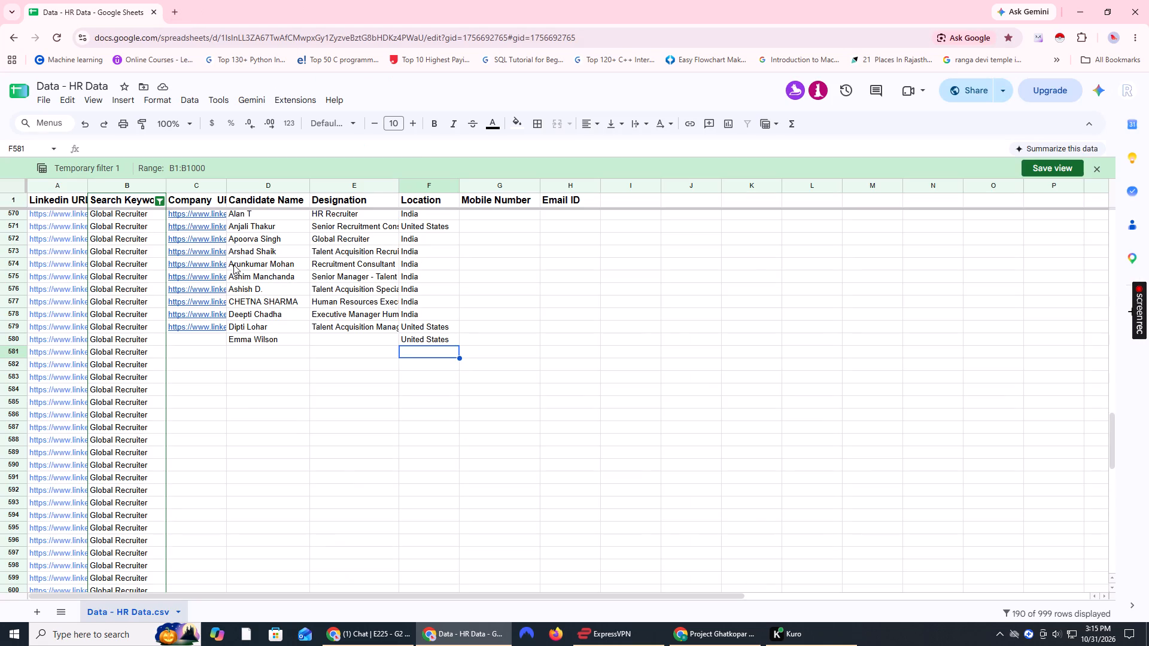
# Open the LinkedIn profile linked in row 581.
pyautogui.click(339, 380)
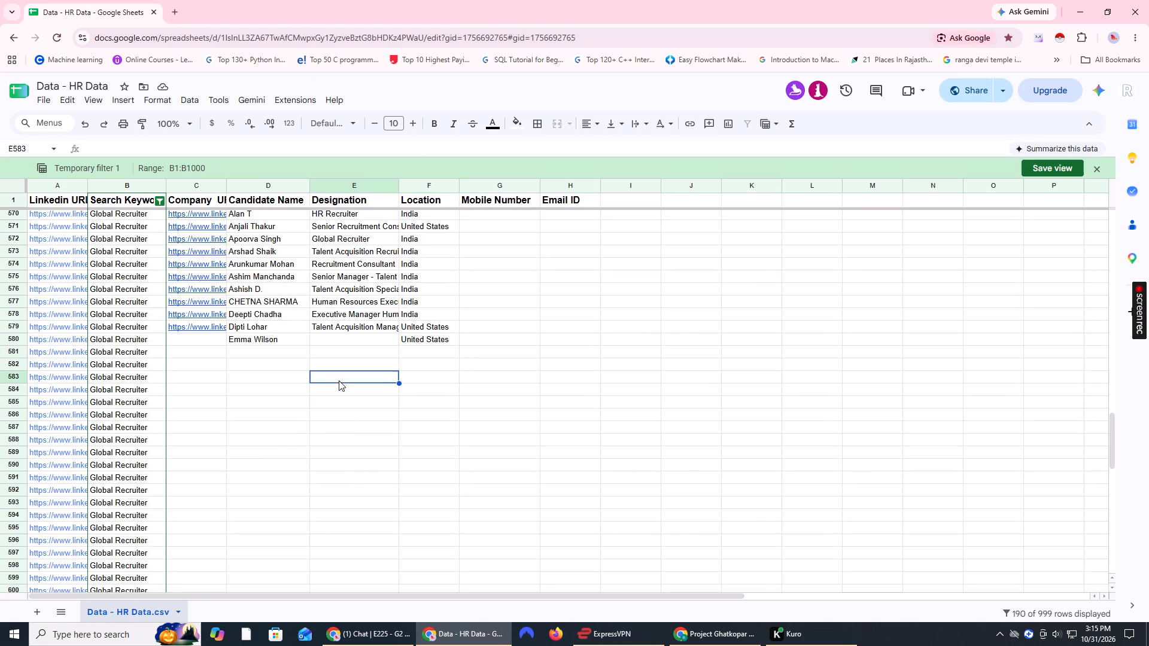
pyautogui.tripleClick(59, 351)
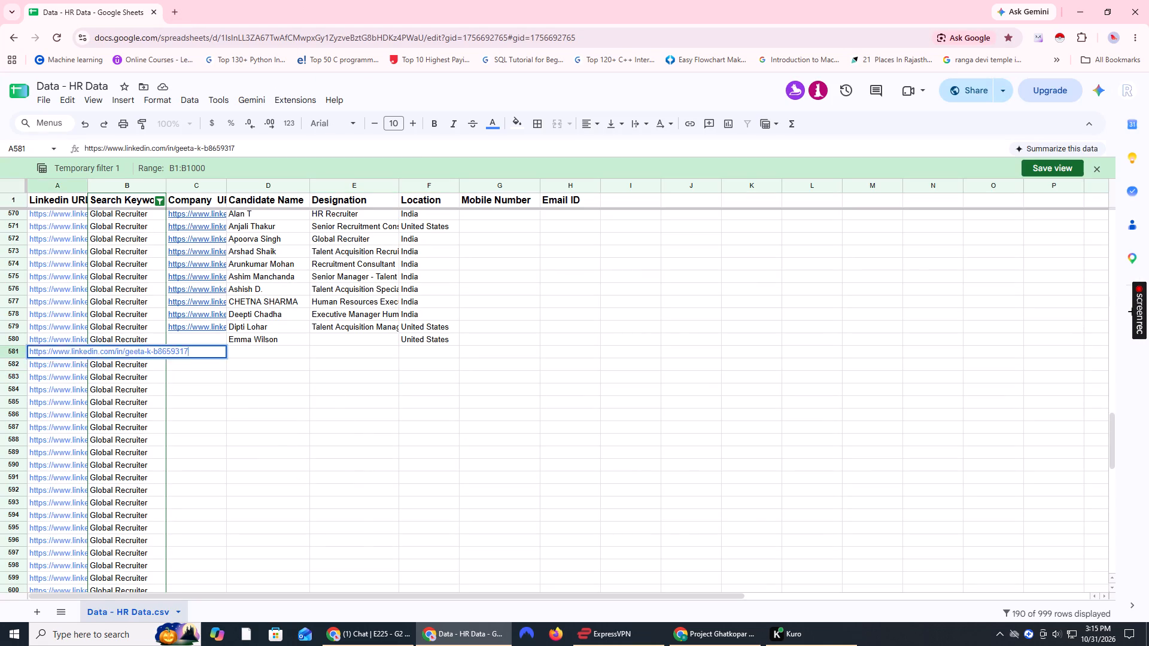
pyautogui.rightClick(59, 351)
pyautogui.click(202, 426)
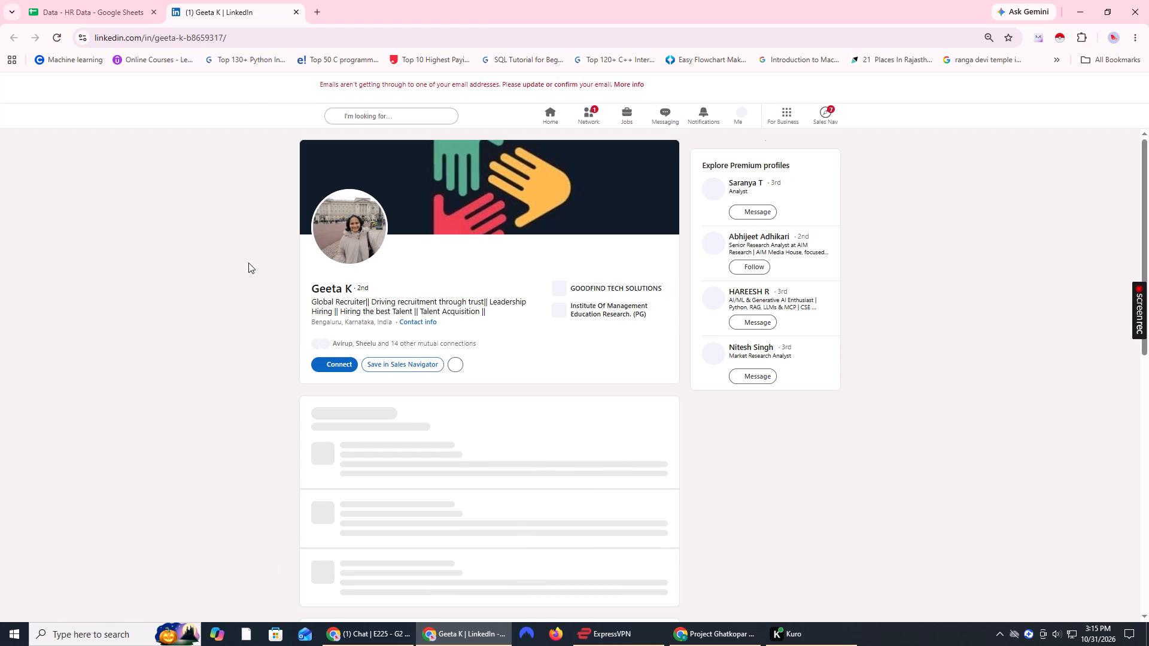
# Copy the candidate's name from the LinkedIn profile into row 581's Candidate Name cell.
pyautogui.moveTo(310, 290); pyautogui.dragTo(347, 285)
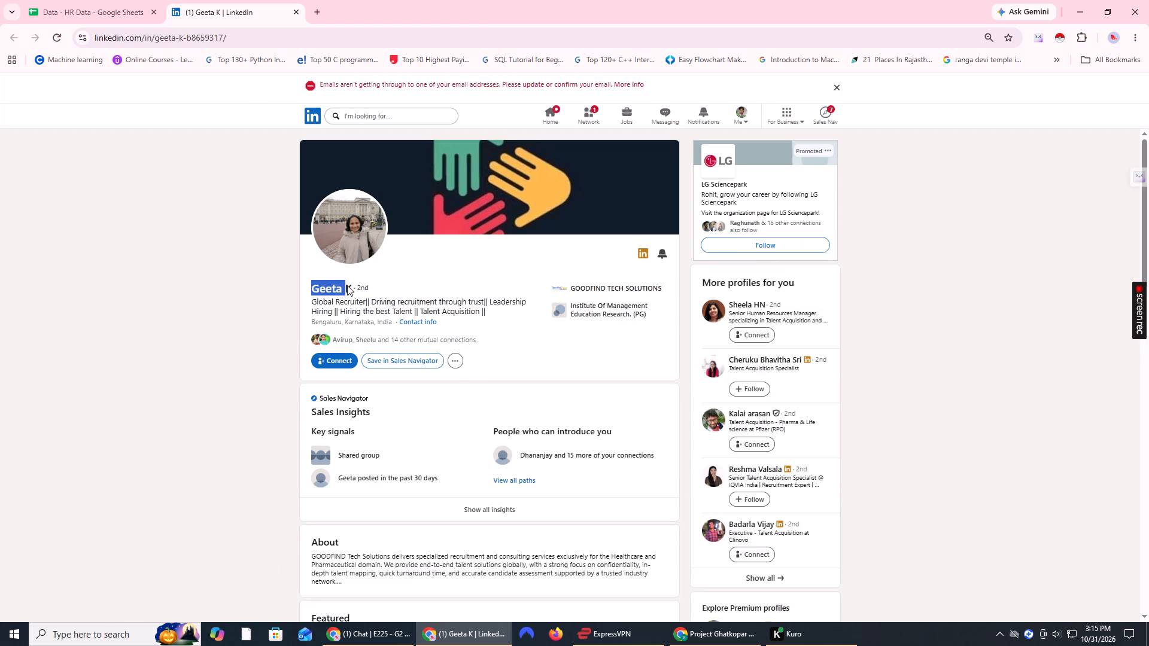
pyautogui.moveTo(347, 285); pyautogui.dragTo(352, 285)
pyautogui.hotkey('ctrl', 'c')
pyautogui.click(217, 319)
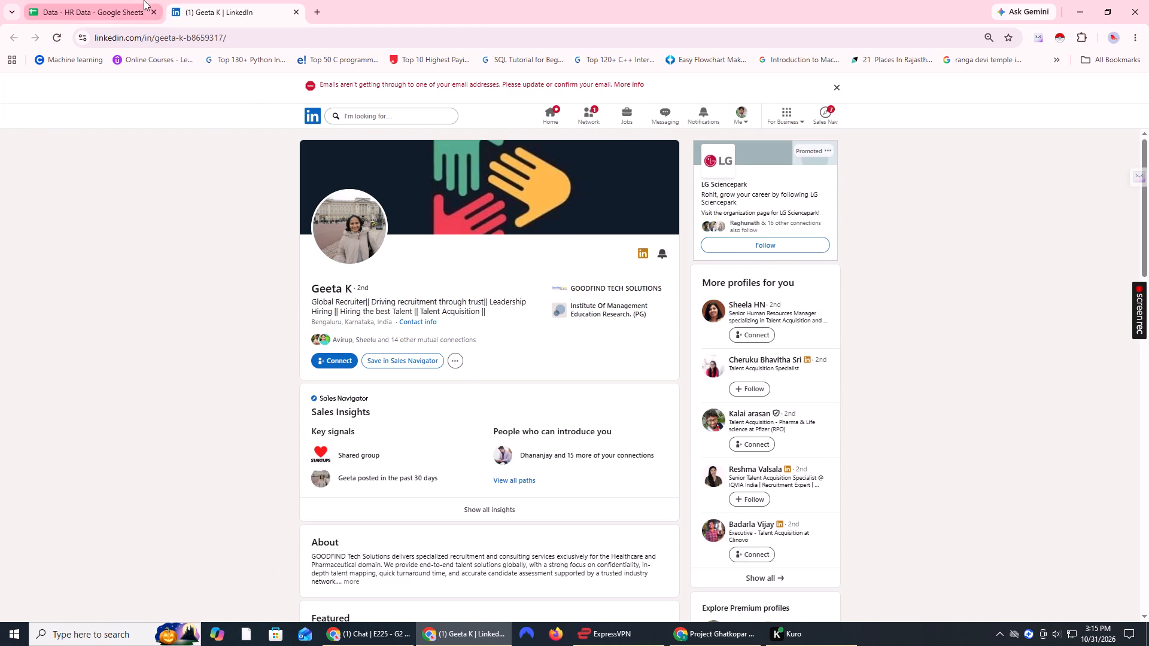
pyautogui.click(144, 0)
pyautogui.doubleClick(257, 354)
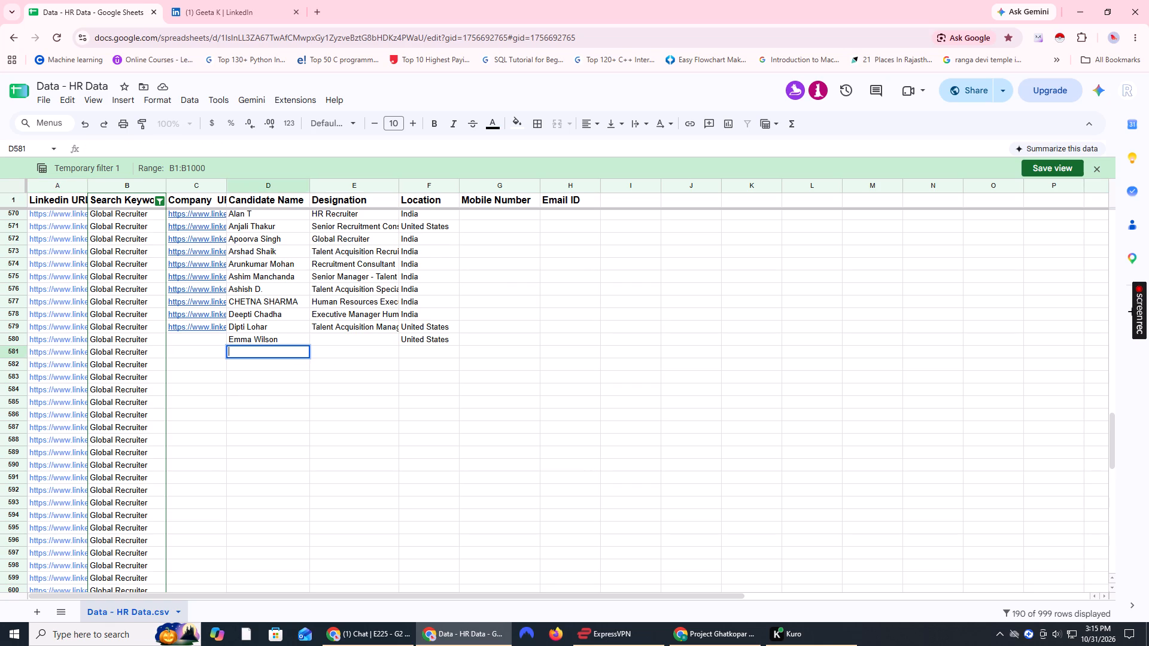
pyautogui.hotkey('ctrl', 'v')
pyautogui.click(227, 389)
pyautogui.click(278, 419)
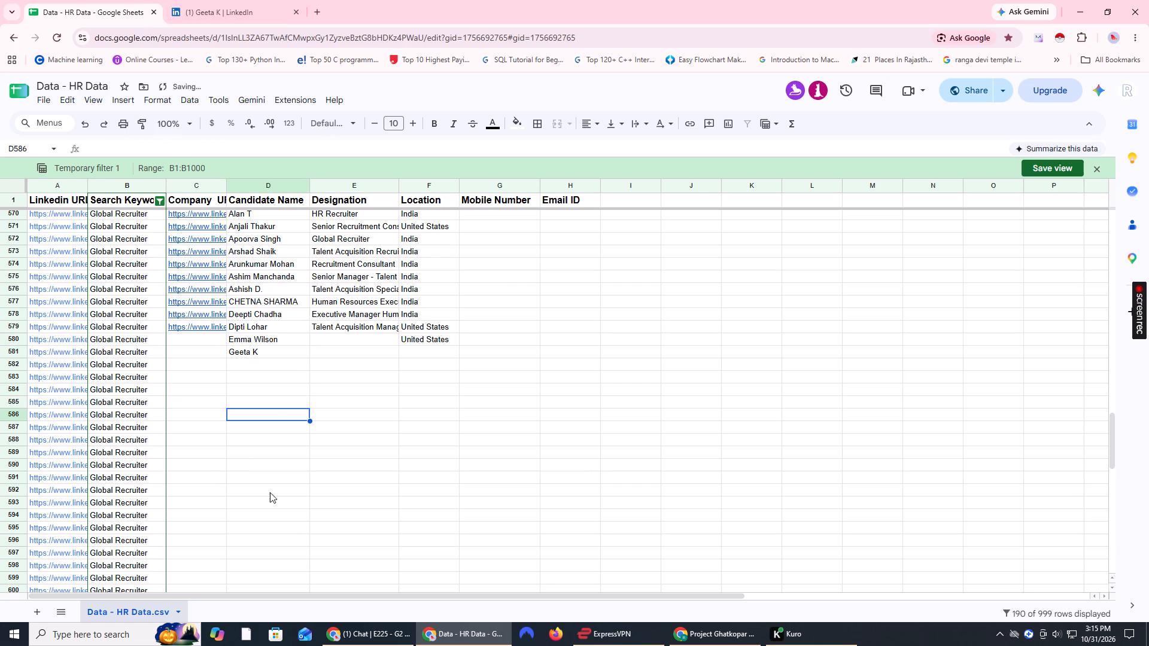
# Copy the location India from the LinkedIn profile into row 581's Location cell.
pyautogui.click(217, 8)
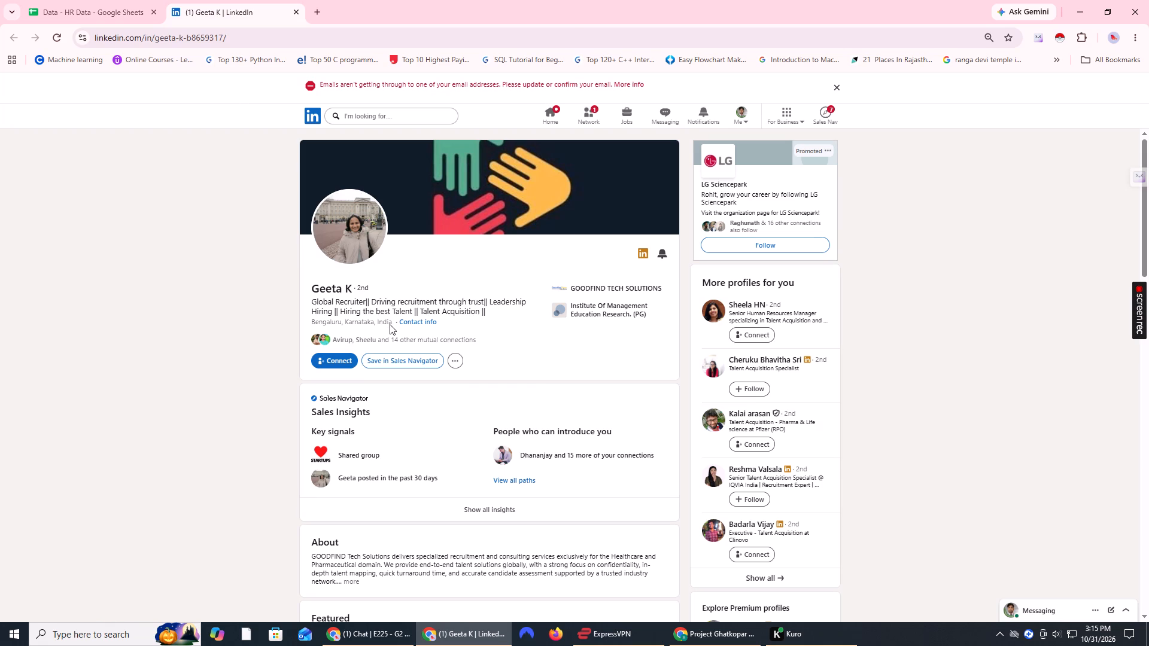
pyautogui.moveTo(392, 323); pyautogui.dragTo(376, 326)
pyautogui.hotkey('ctrl', 'c')
pyautogui.click(57, 0)
pyautogui.doubleClick(404, 351)
pyautogui.hotkey('ctrl', 'v')
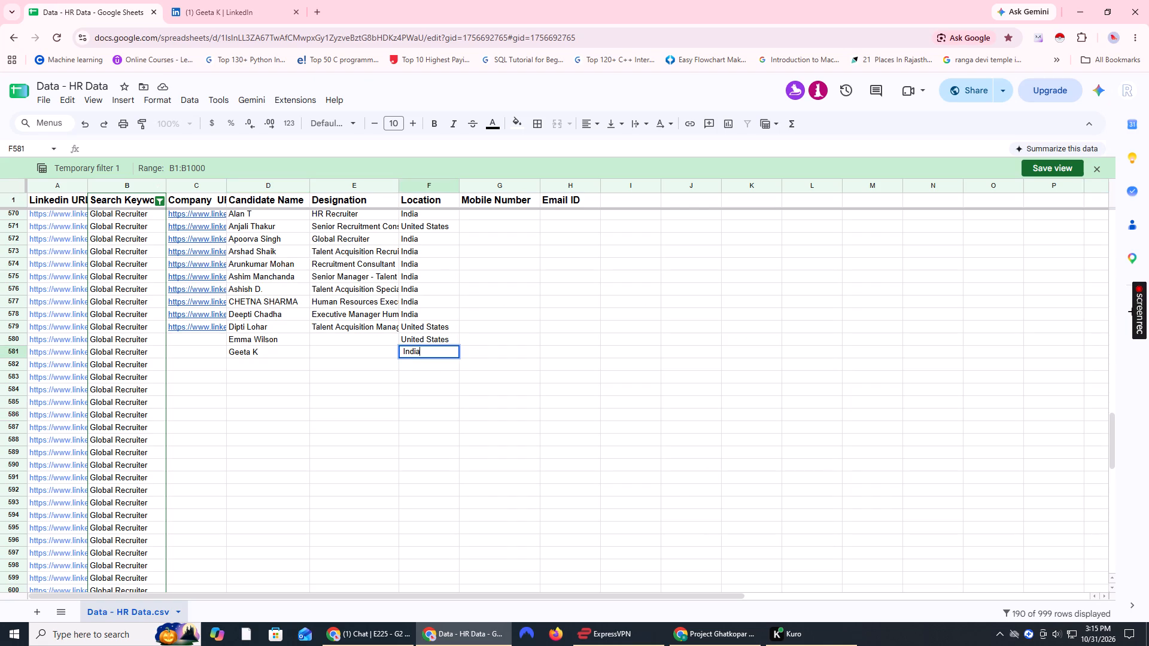
pyautogui.press('Return')
# Open the GOODFIND TECH SOLUTIONS company page from the experience section of row 581's profile.
pyautogui.click(204, 0)
pyautogui.scroll(-5, 348, 395)
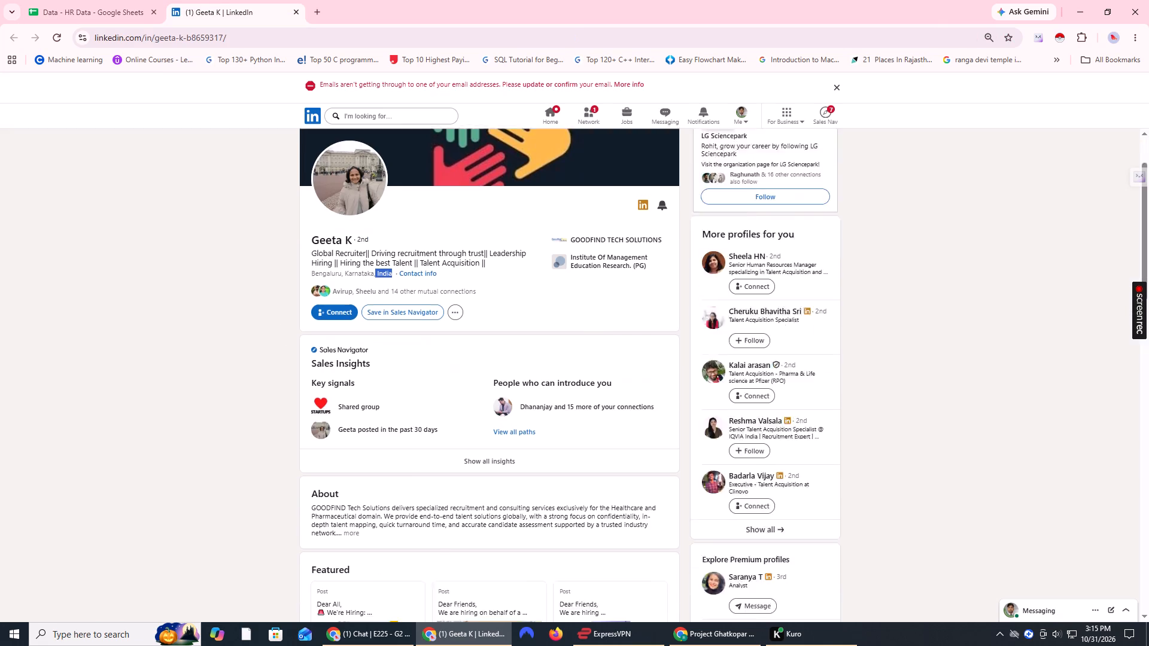
pyautogui.scroll(-9, 348, 394)
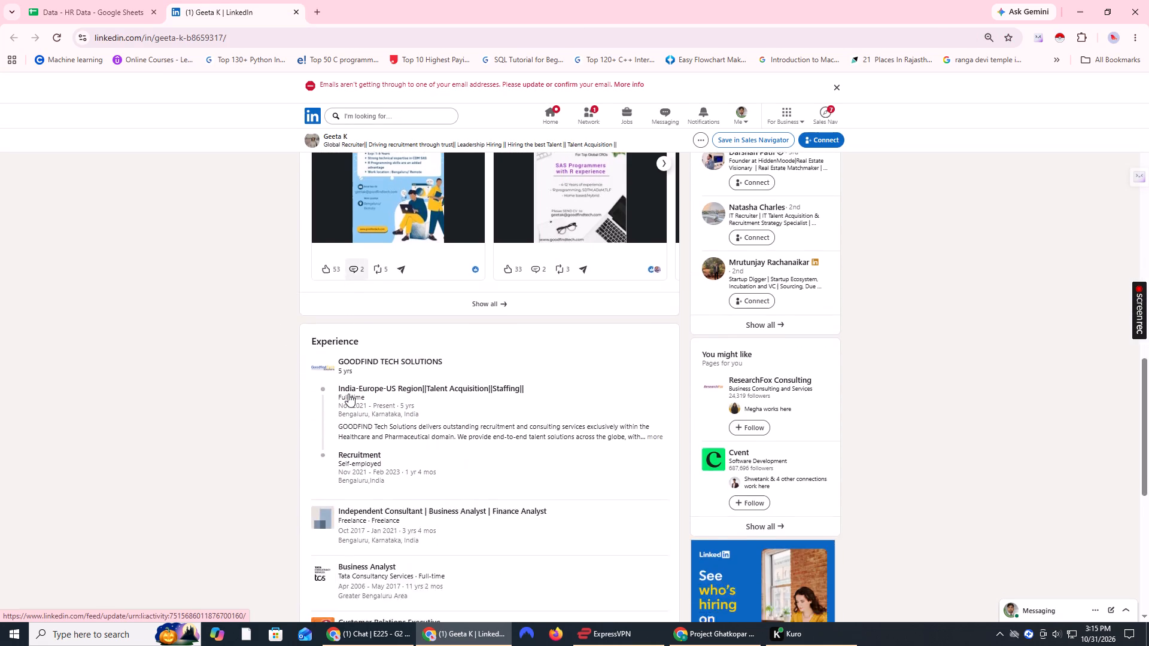
pyautogui.scroll(-1, 348, 394)
pyautogui.keyDown('ctrl'); pyautogui.click(319, 246); pyautogui.keyUp('ctrl')
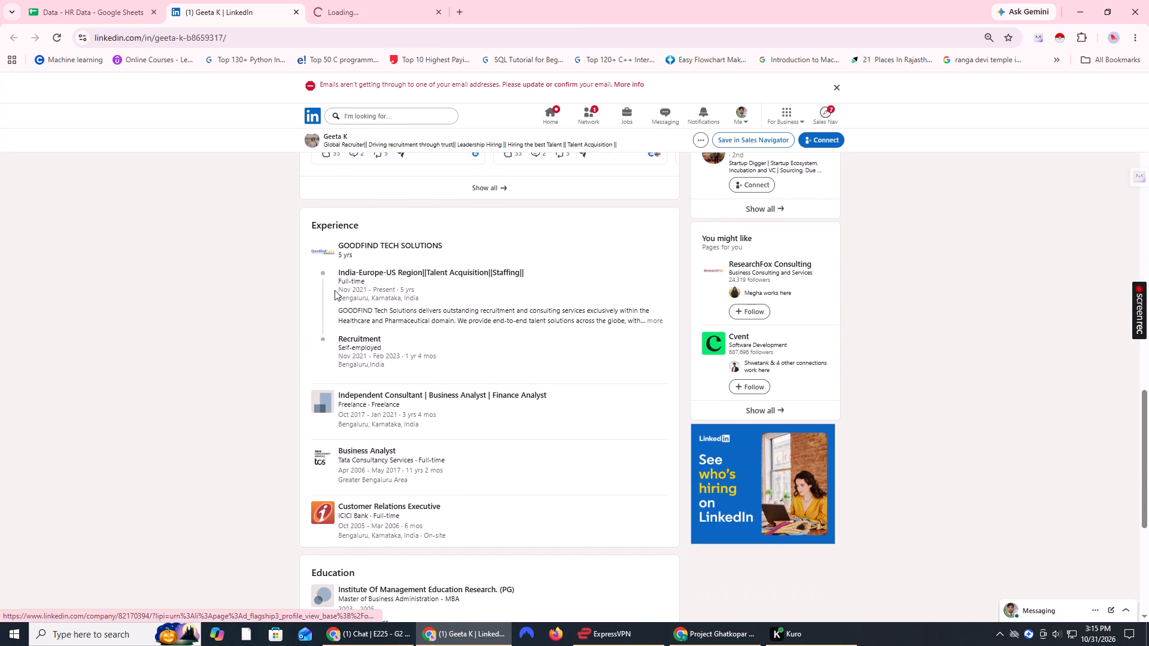
# Copy the title India-Europe-US Region||Talent Acquisition||Staffing|| into row 581's Designation cell and remove the leading line break.
pyautogui.moveTo(332, 272); pyautogui.dragTo(422, 272)
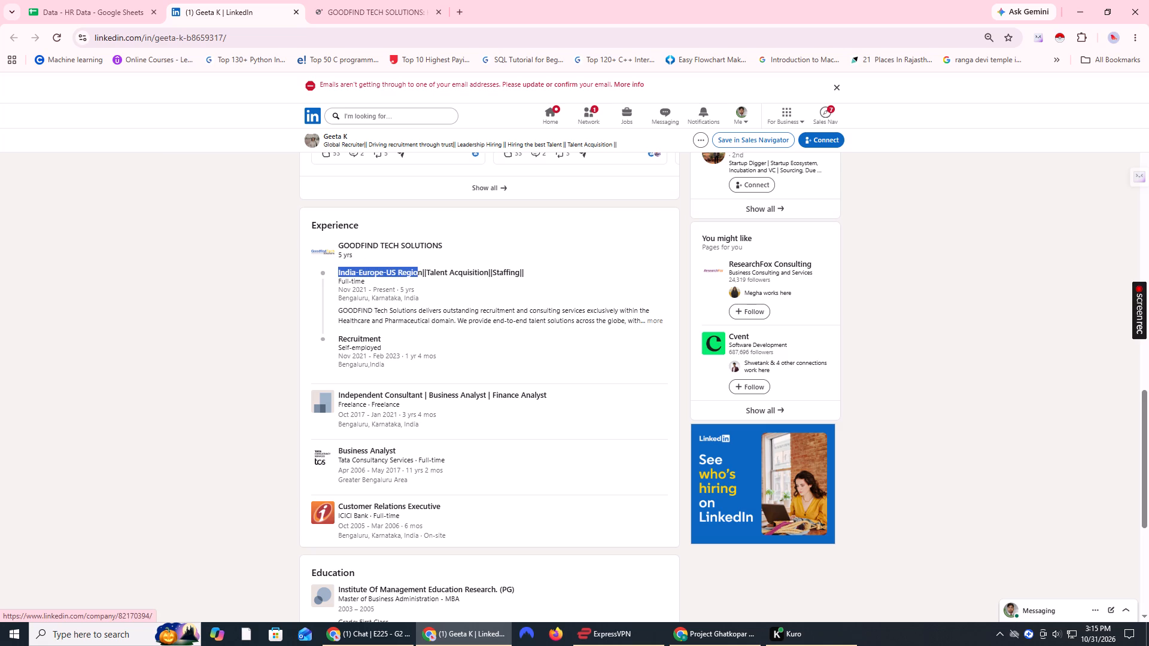
pyautogui.moveTo(422, 272); pyautogui.dragTo(531, 270)
pyautogui.hotkey('ctrl', 'c')
pyautogui.click(118, 0)
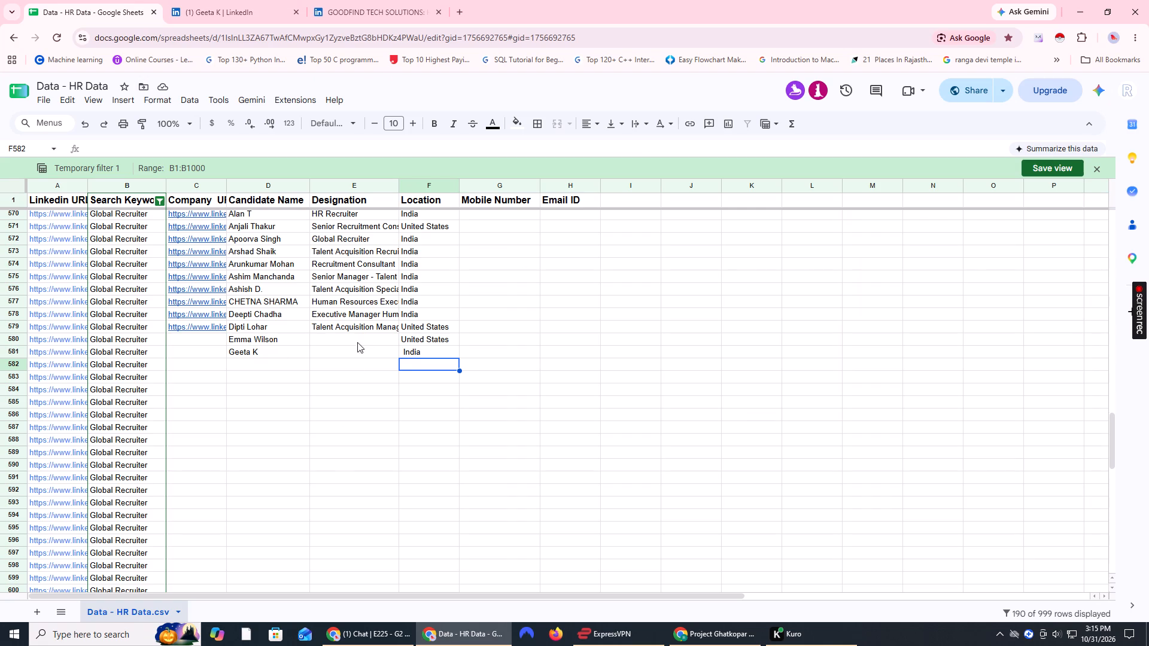
pyautogui.doubleClick(339, 354)
pyautogui.hotkey('ctrl', 'v')
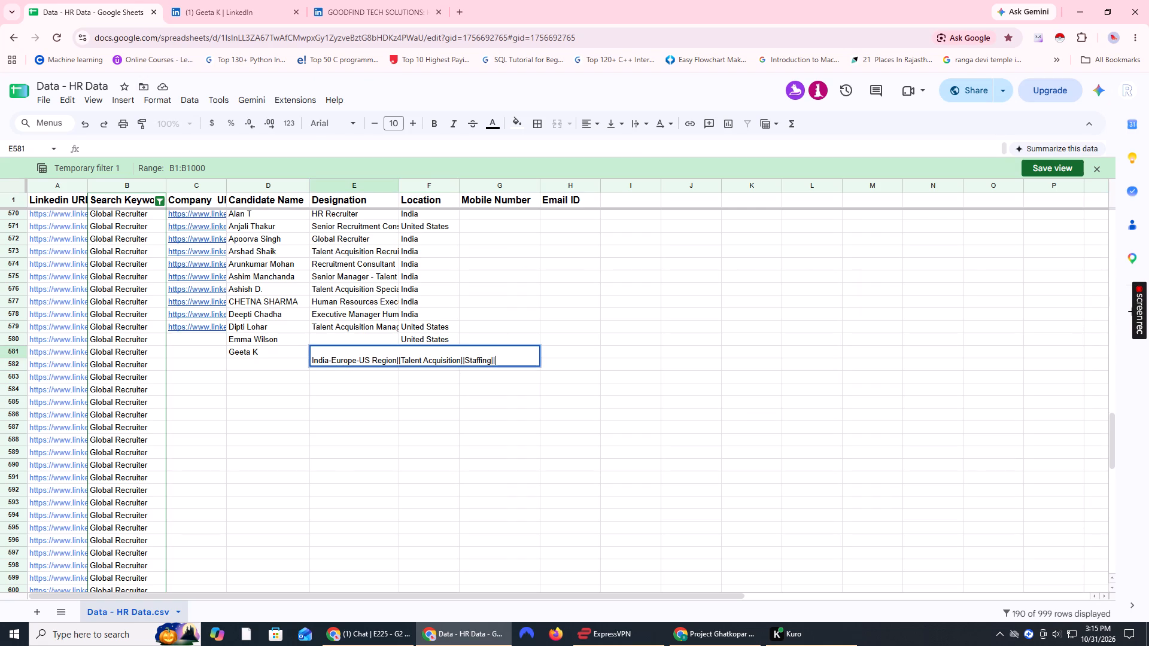
pyautogui.click(312, 361)
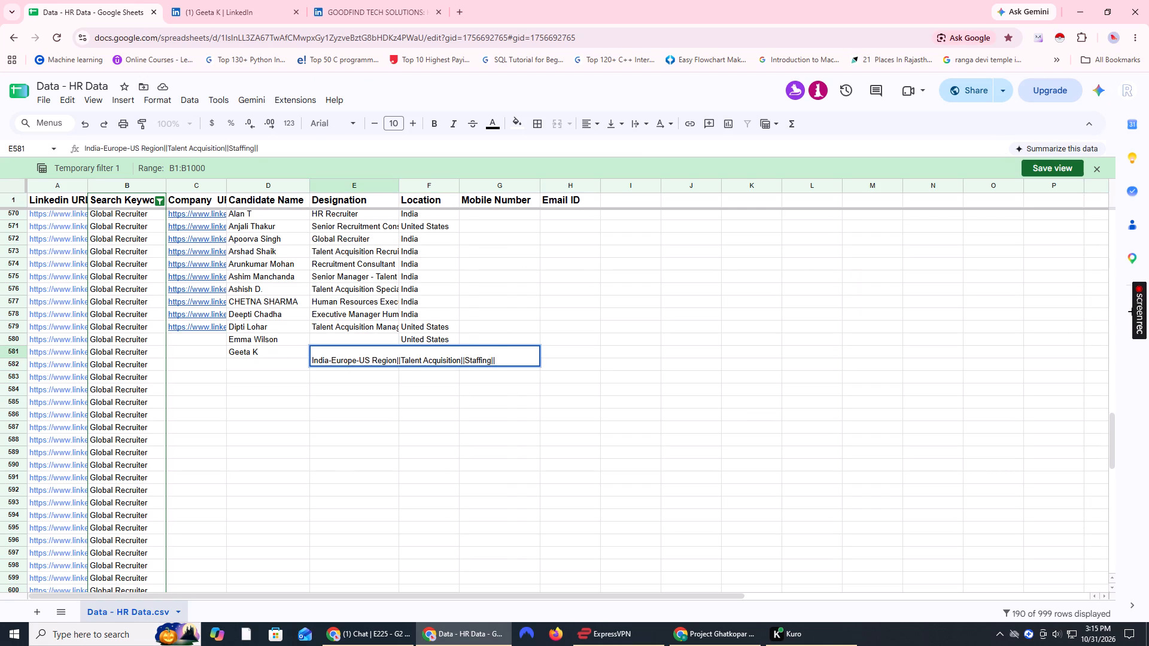
pyautogui.press('BackSpace')
pyautogui.press('Return')
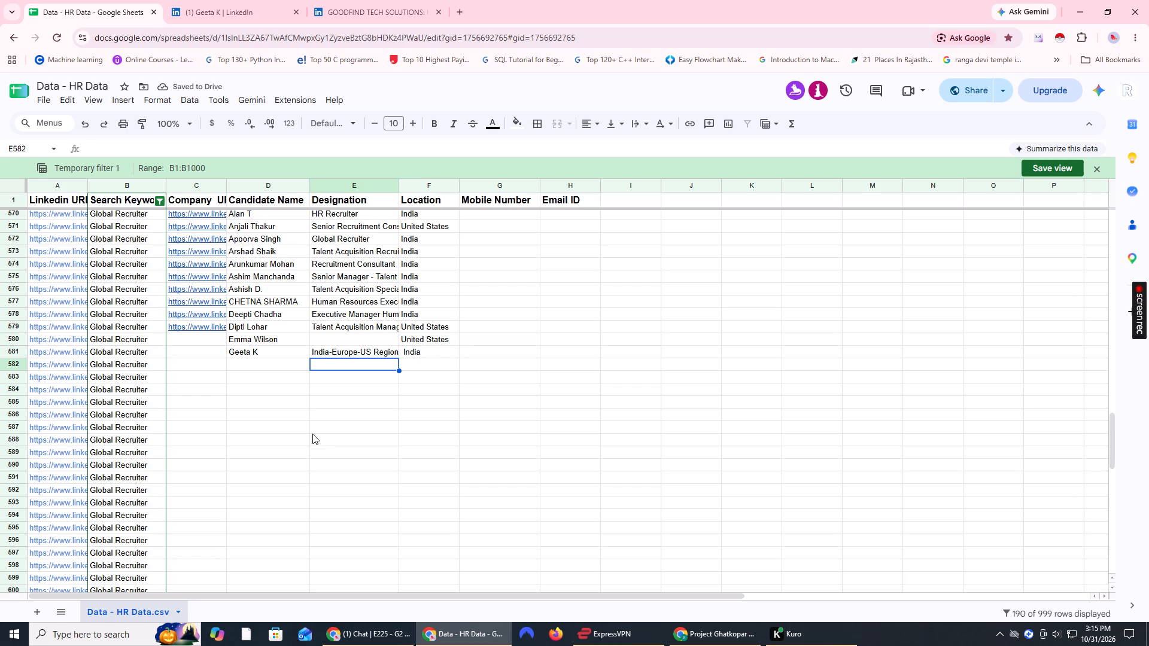
pyautogui.click(308, 444)
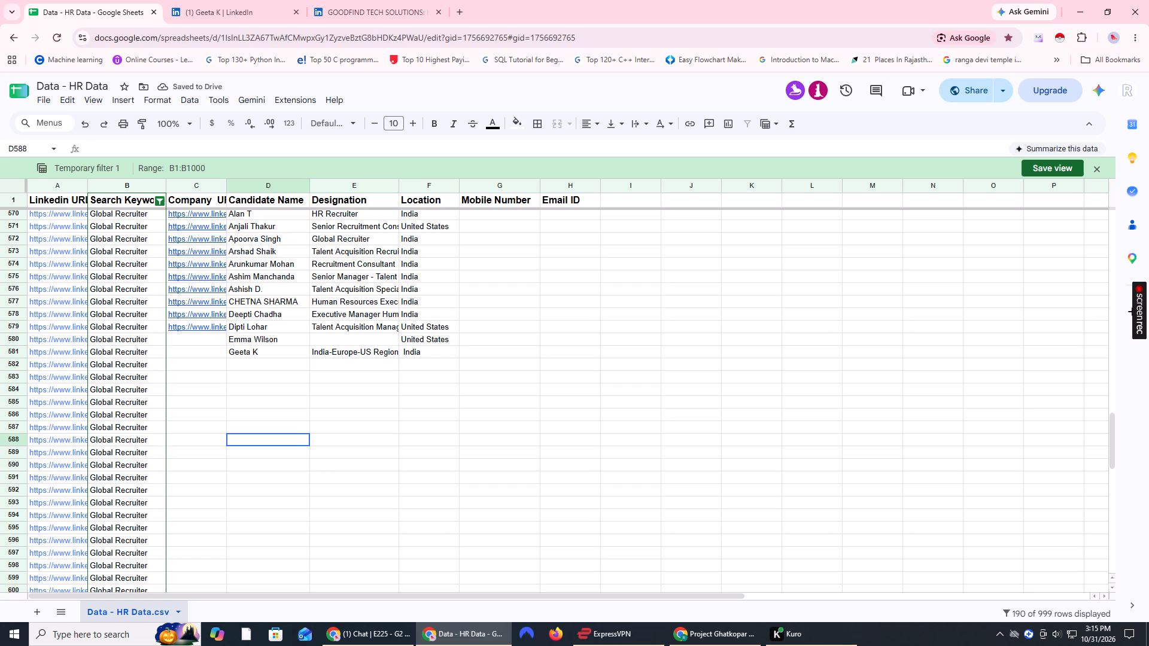
# Copy the GOODFIND TECH SOLUTIONS LinkedIn page's URL into row 581's Company URL cell.
pyautogui.click(366, 0)
pyautogui.click(332, 39)
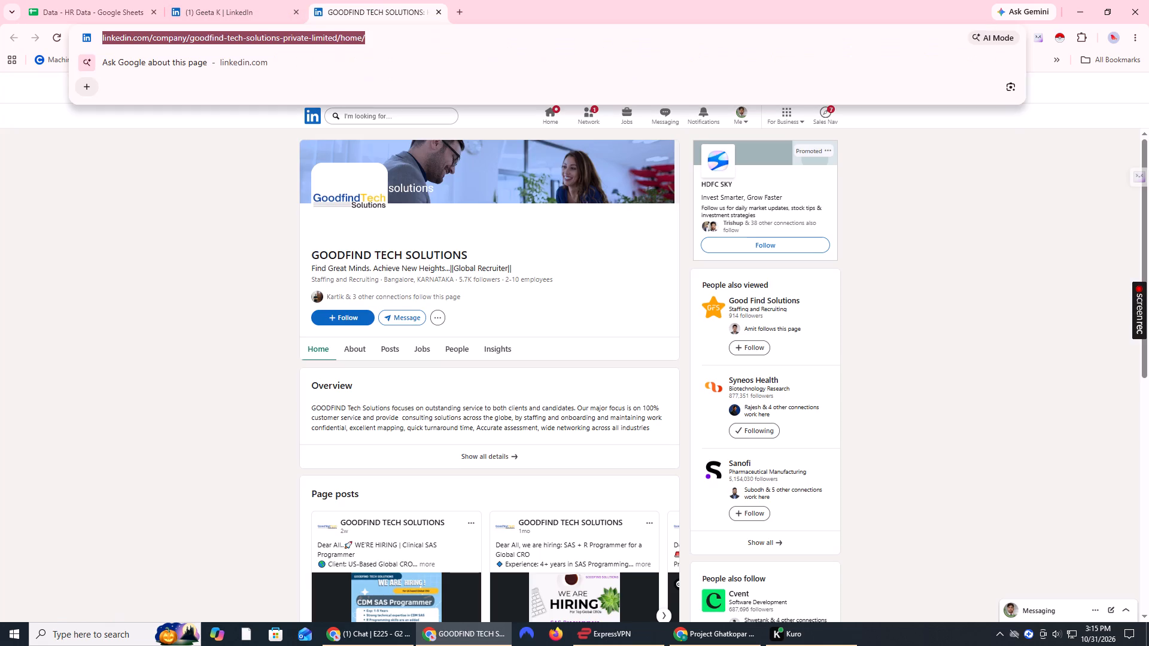
pyautogui.hotkey('ctrl', 'c')
pyautogui.click(54, 0)
pyautogui.doubleClick(193, 354)
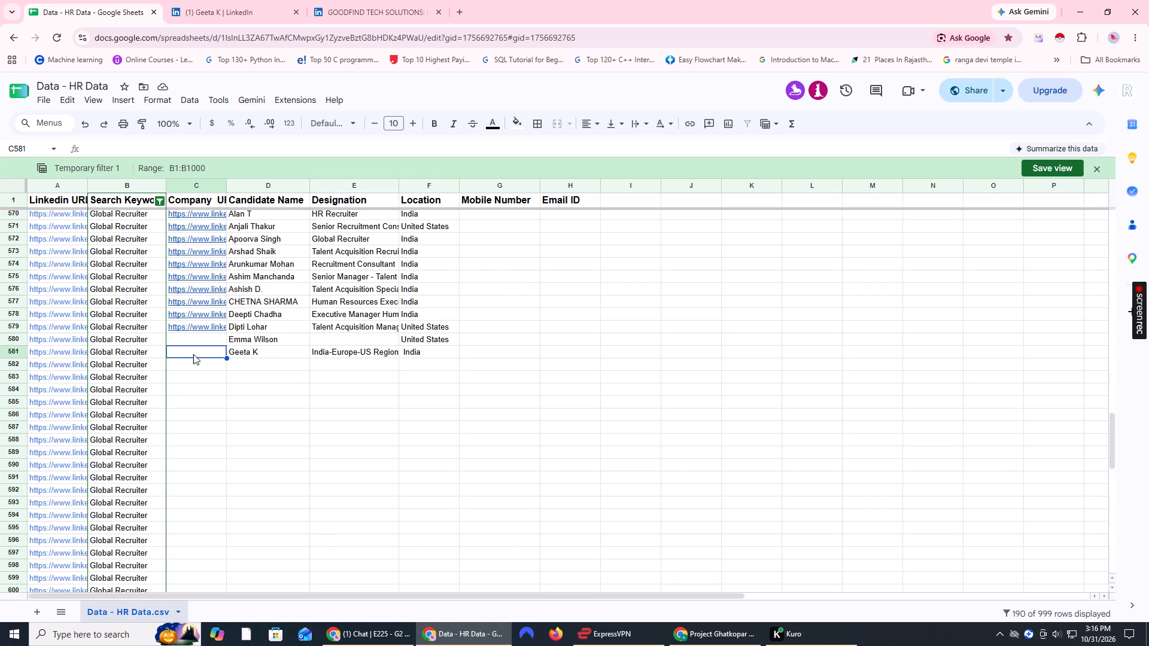
pyautogui.hotkey('ctrl', 'v')
pyautogui.press('Return')
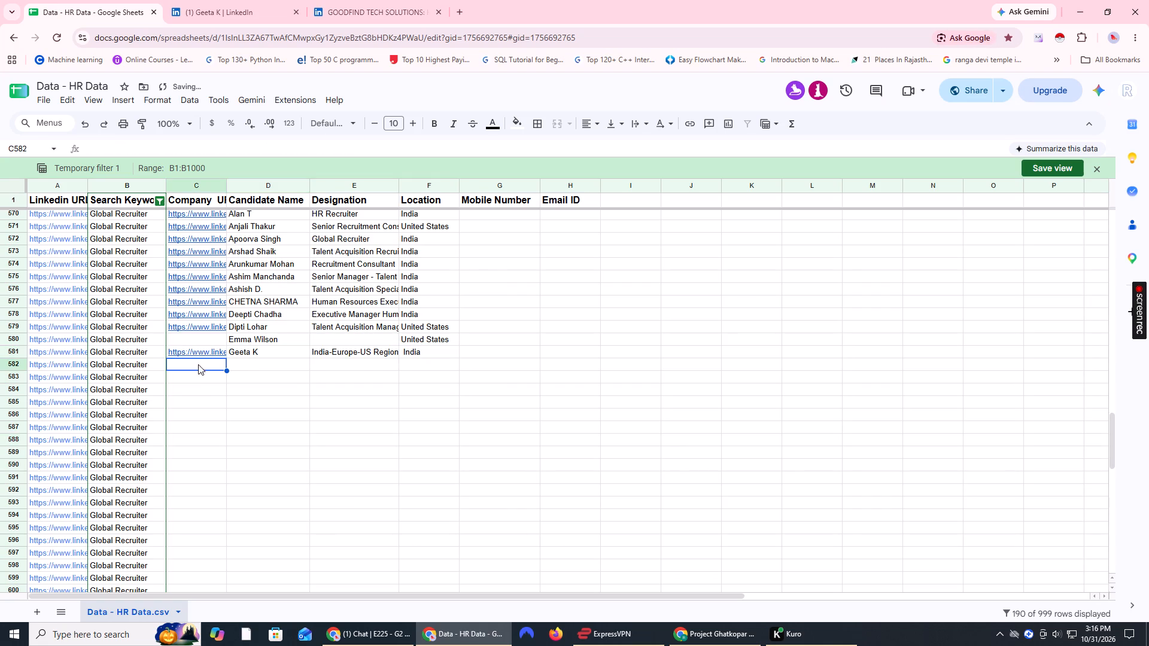
# Open the LinkedIn profile linked in row 582.
pyautogui.doubleClick(62, 365)
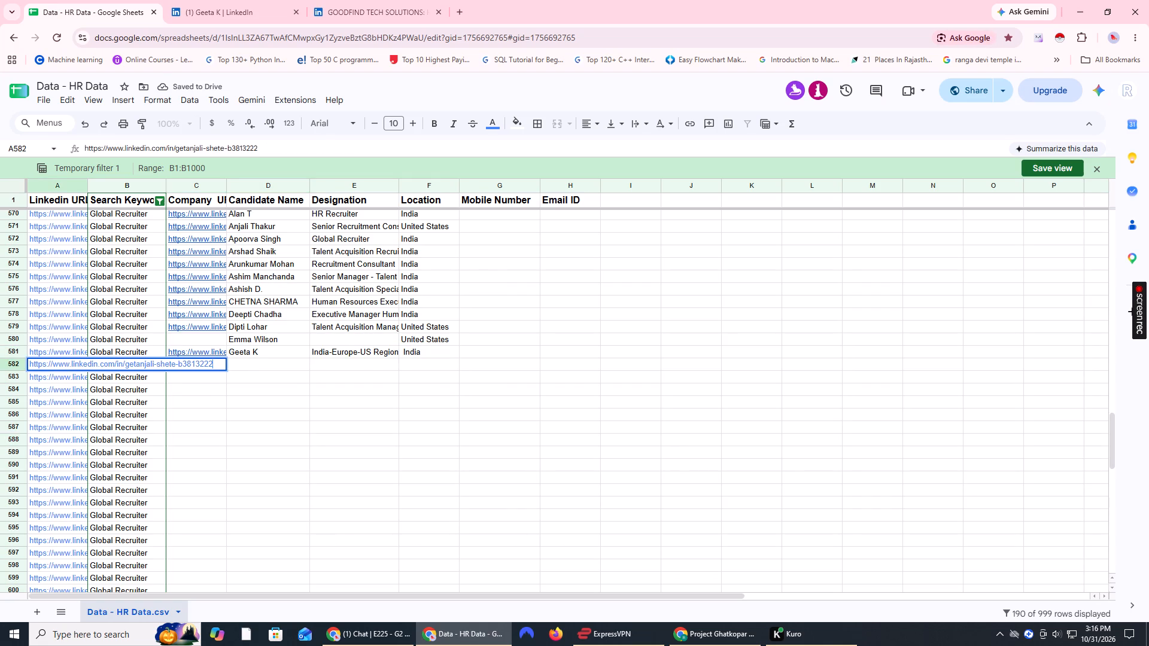
pyautogui.tripleClick(62, 365)
pyautogui.rightClick(62, 365)
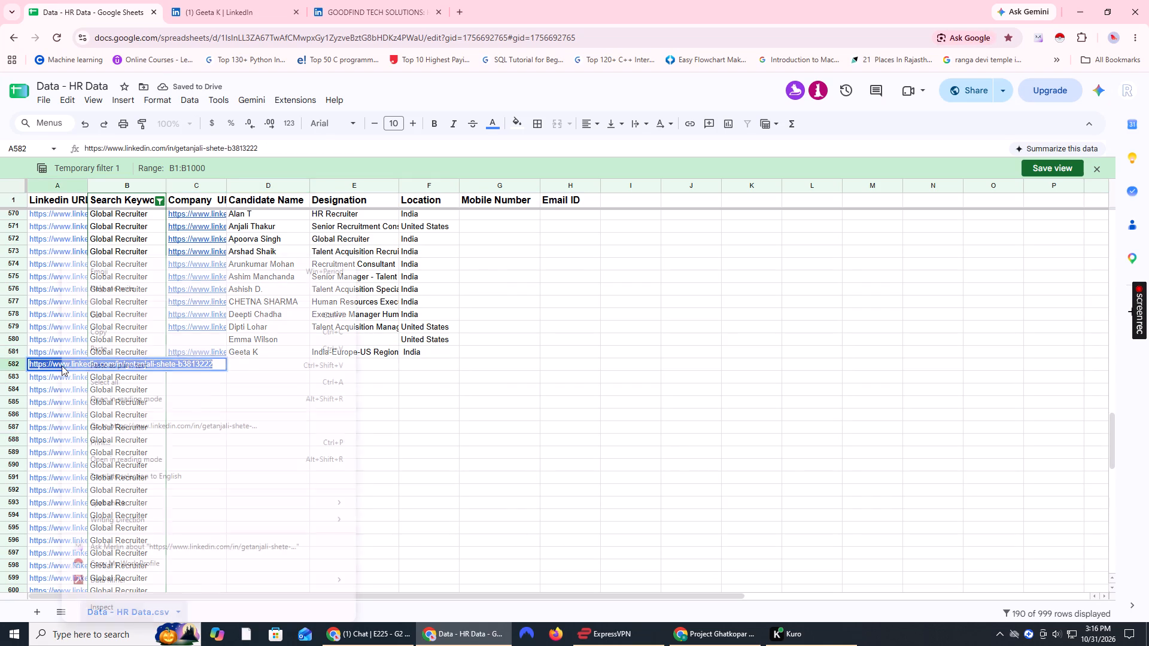
pyautogui.click(146, 423)
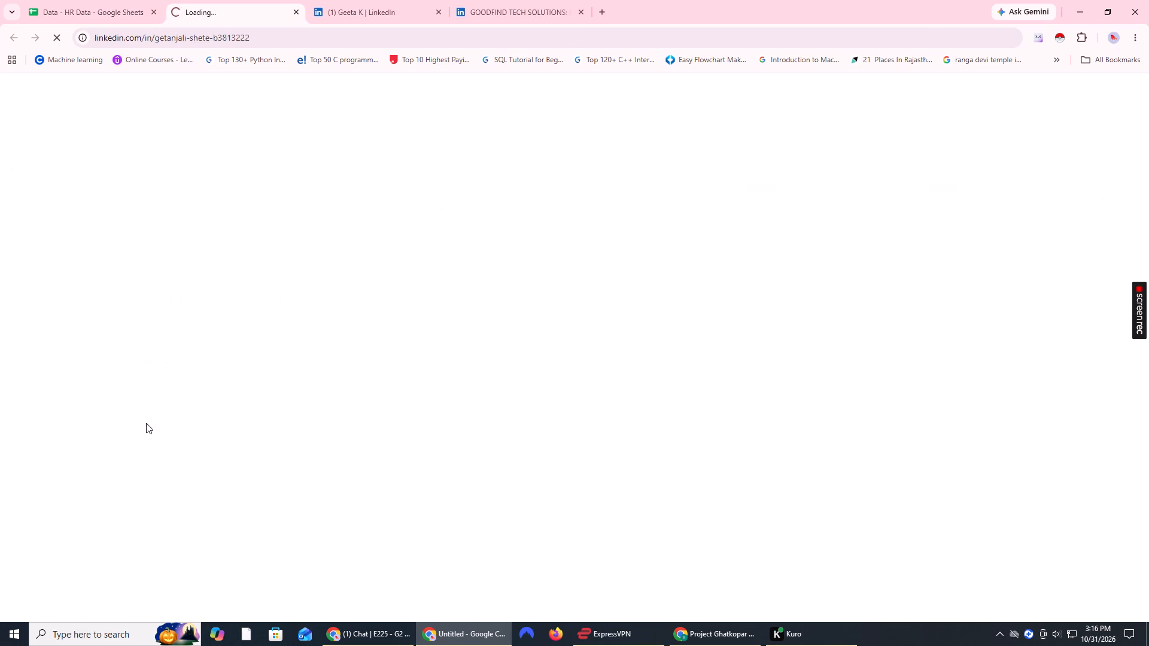
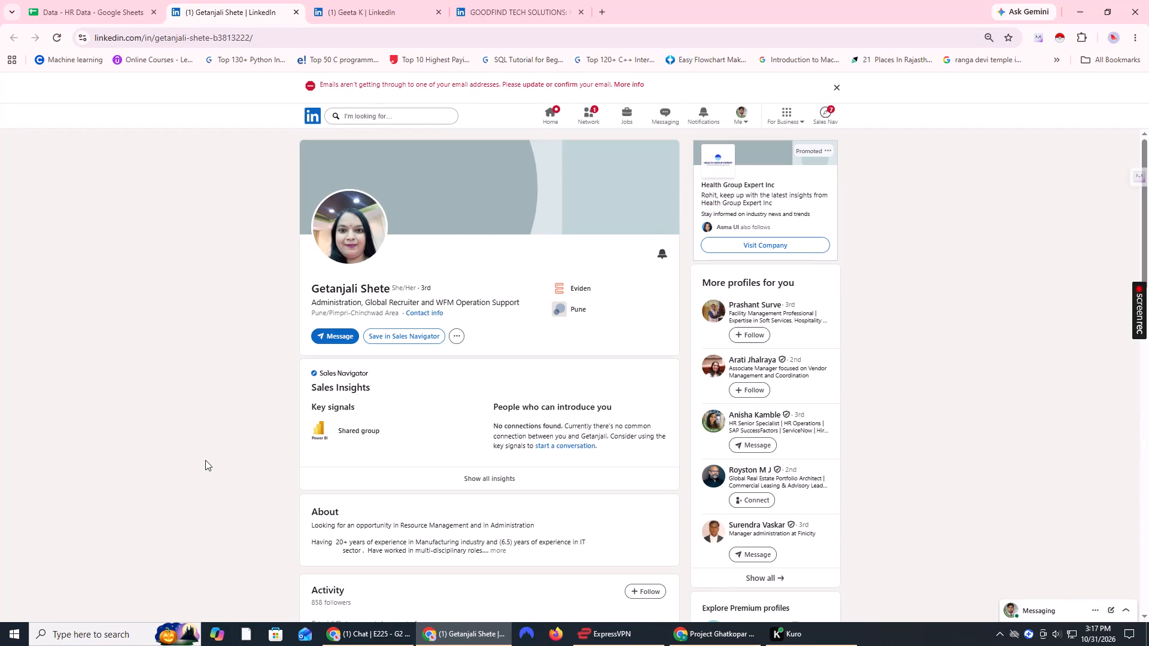
# Copy the profile holder's name from the open LinkedIn profile into row 582's Candidate Name cell.
pyautogui.moveTo(308, 289); pyautogui.dragTo(389, 288)
pyautogui.hotkey('ctrl', 'c')
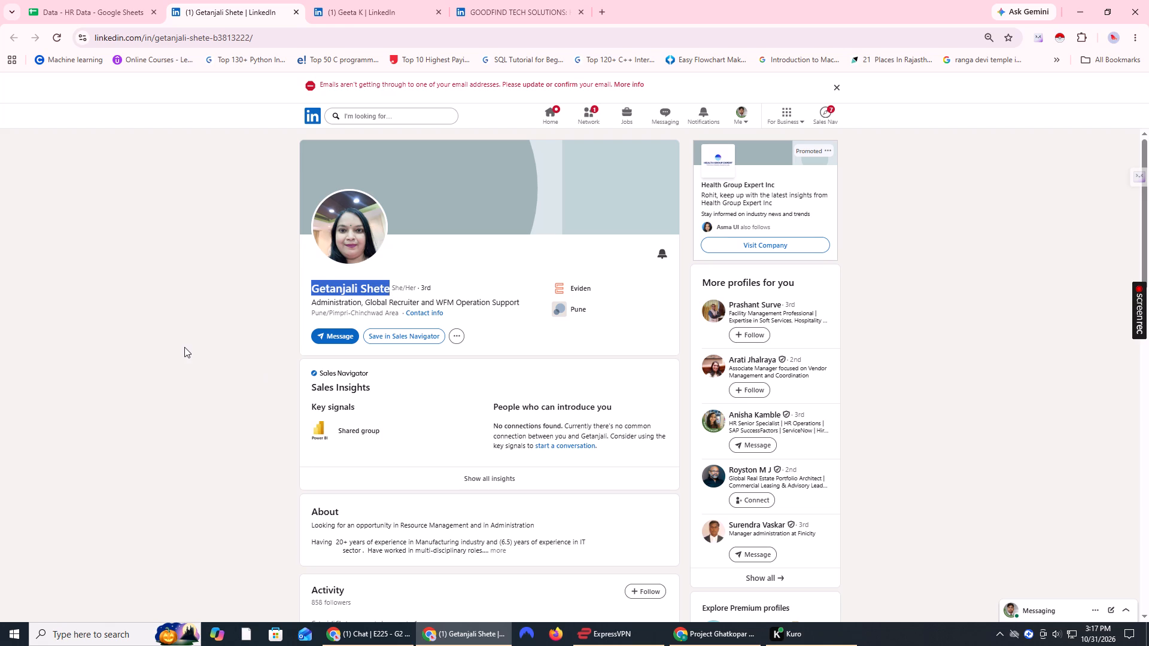
pyautogui.click(184, 347)
pyautogui.click(127, 0)
pyautogui.click(261, 359)
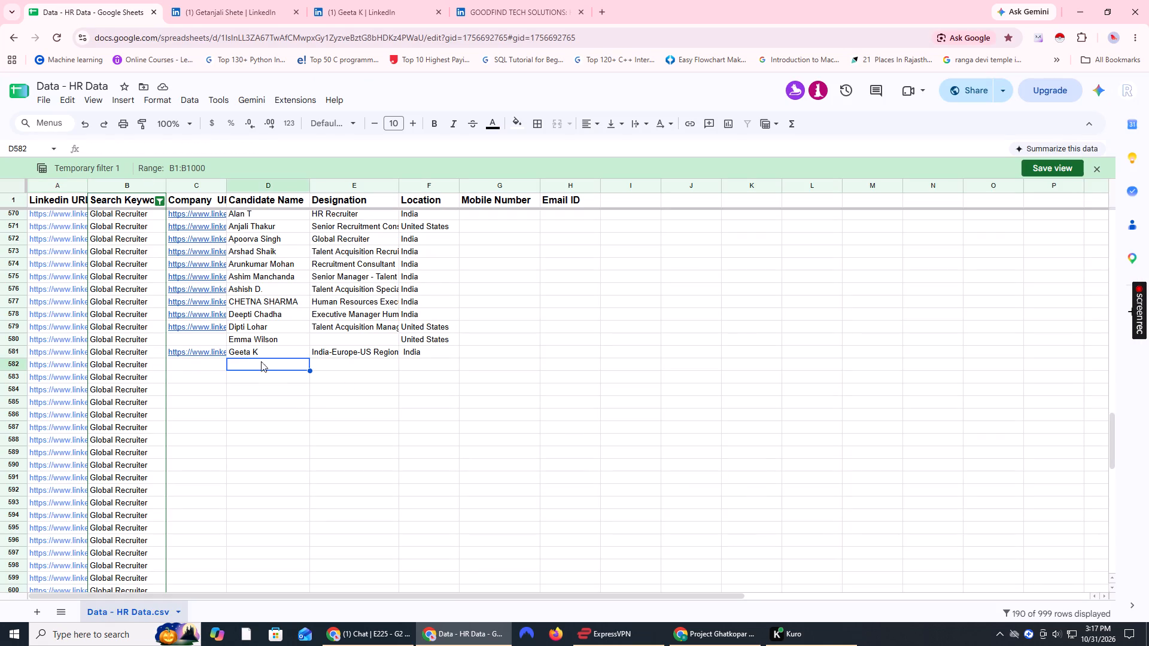
pyautogui.doubleClick(263, 363)
pyautogui.click(263, 362)
pyautogui.click(263, 362)
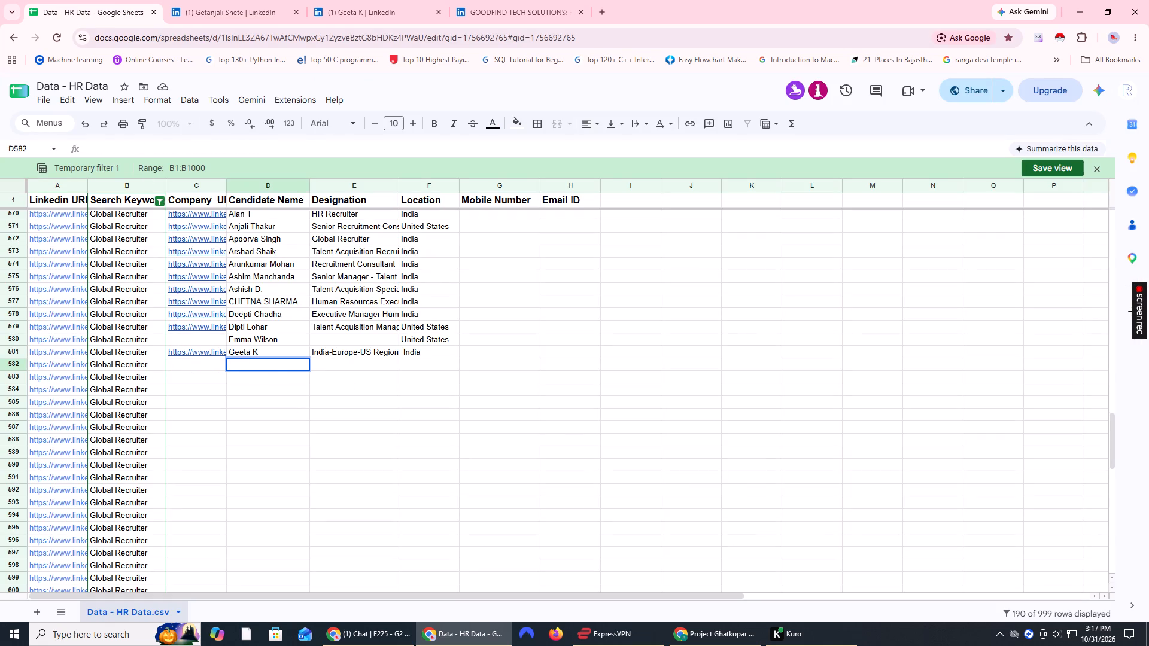
pyautogui.hotkey('ctrl', 'v')
pyautogui.press('Return')
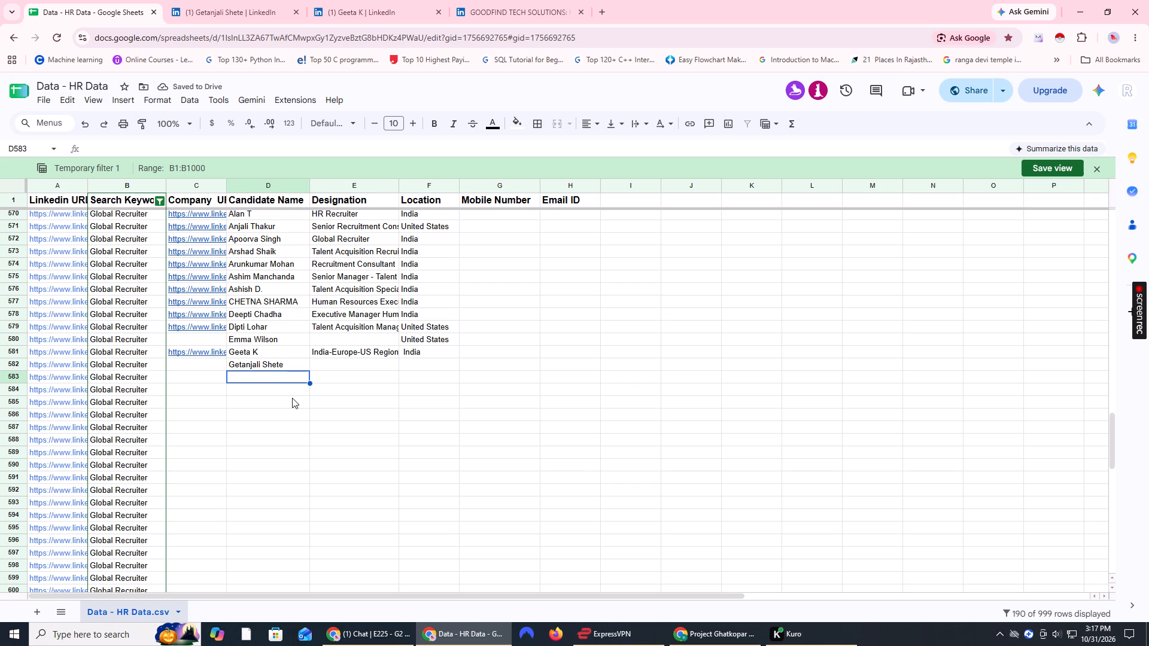
# Open the Eviden company page from the experience section of row 582's LinkedIn profile.
pyautogui.click(219, 0)
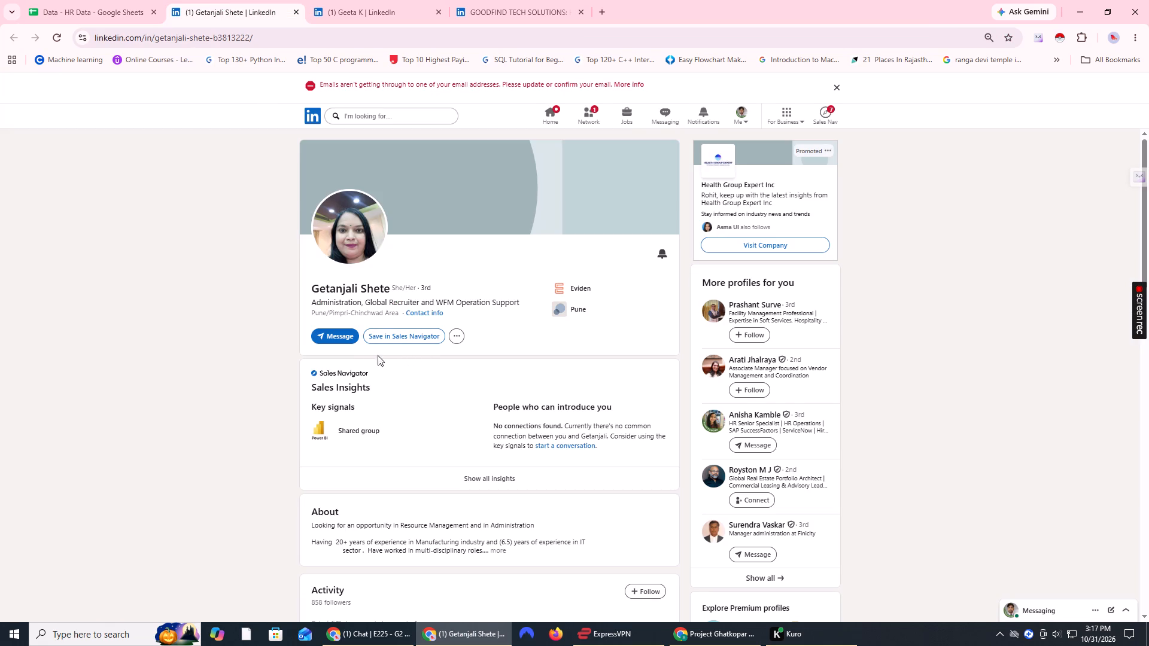
pyautogui.scroll(-7, 373, 449)
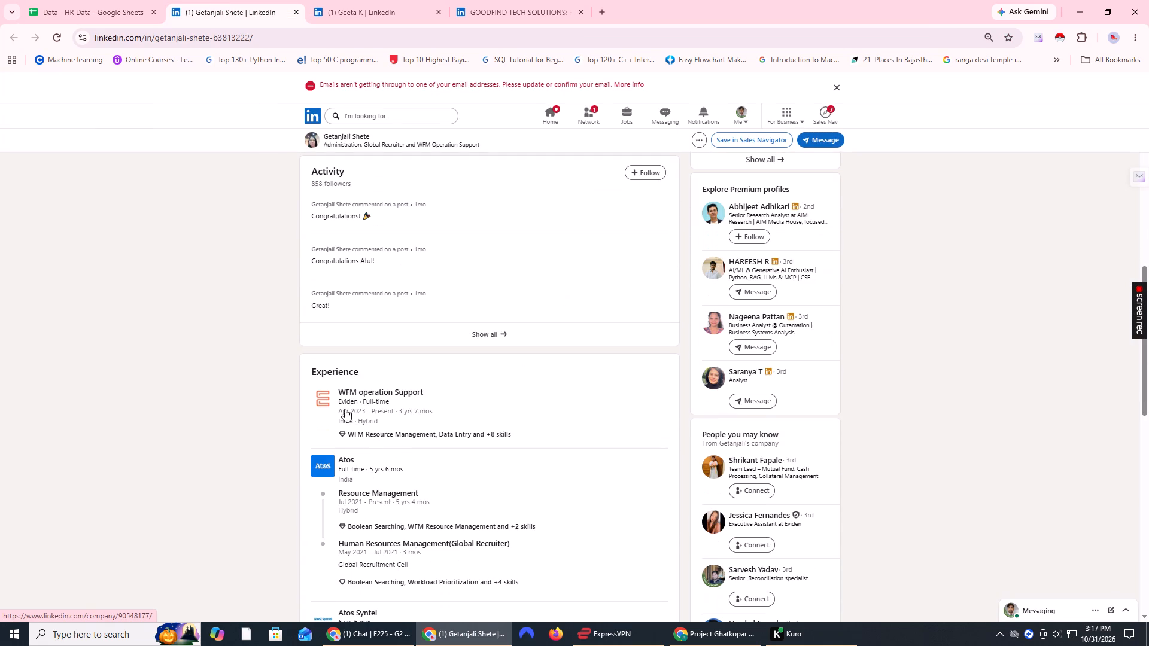
pyautogui.keyDown('ctrl'); pyautogui.click(322, 399); pyautogui.keyUp('ctrl')
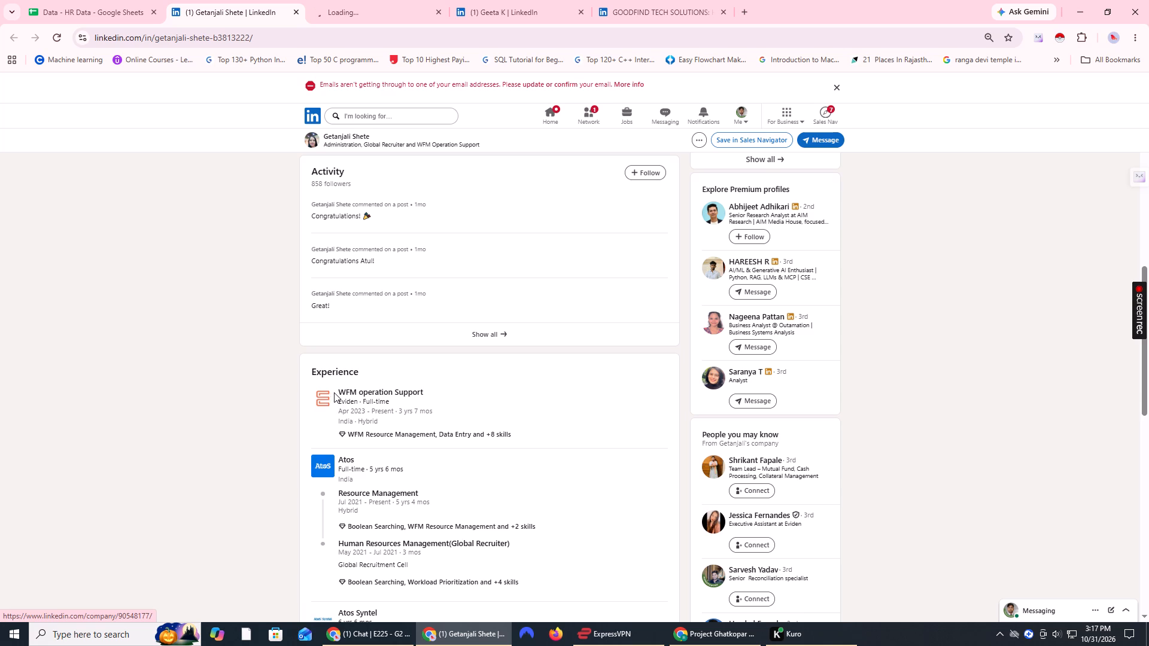
# Copy the job title WFM operation Support from the profile's experience section into row 582's Designation cell.
pyautogui.moveTo(334, 392); pyautogui.dragTo(433, 391)
pyautogui.hotkey('ctrl', 'c')
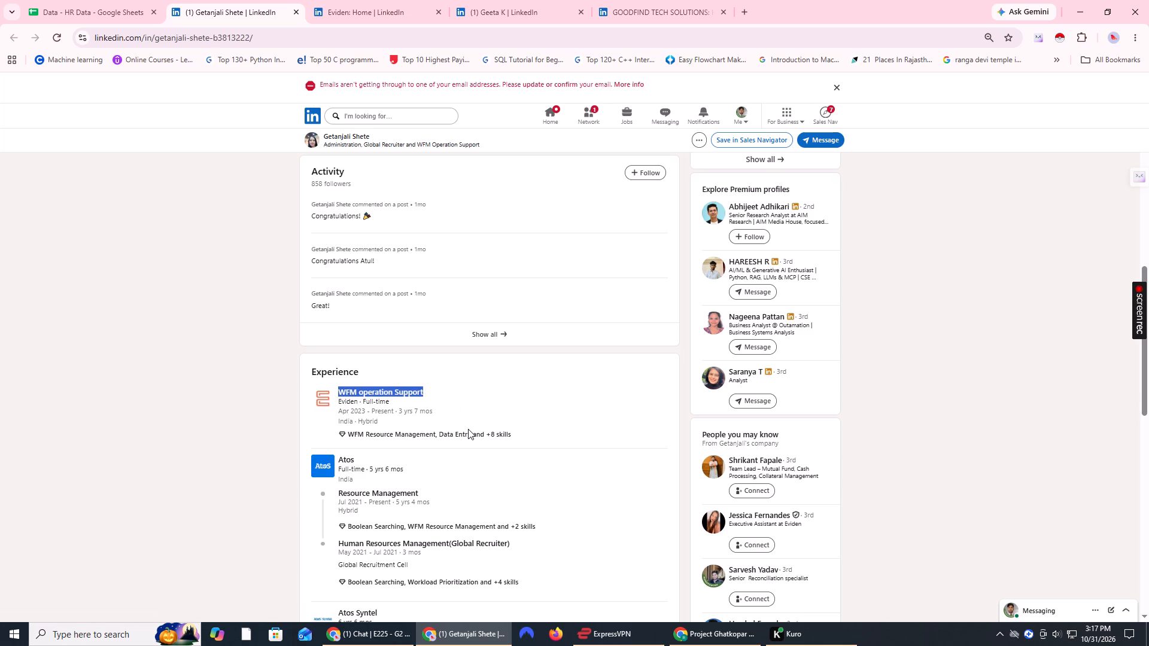
pyautogui.click(90, 0)
pyautogui.doubleClick(323, 365)
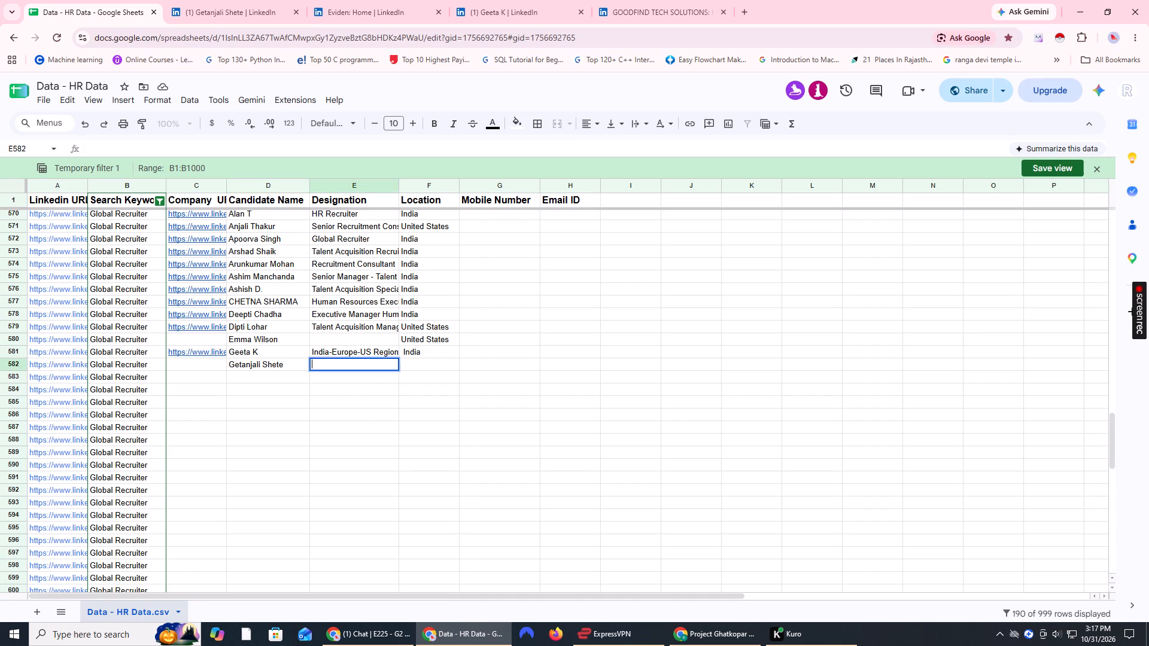
pyautogui.hotkey('ctrl', 'v')
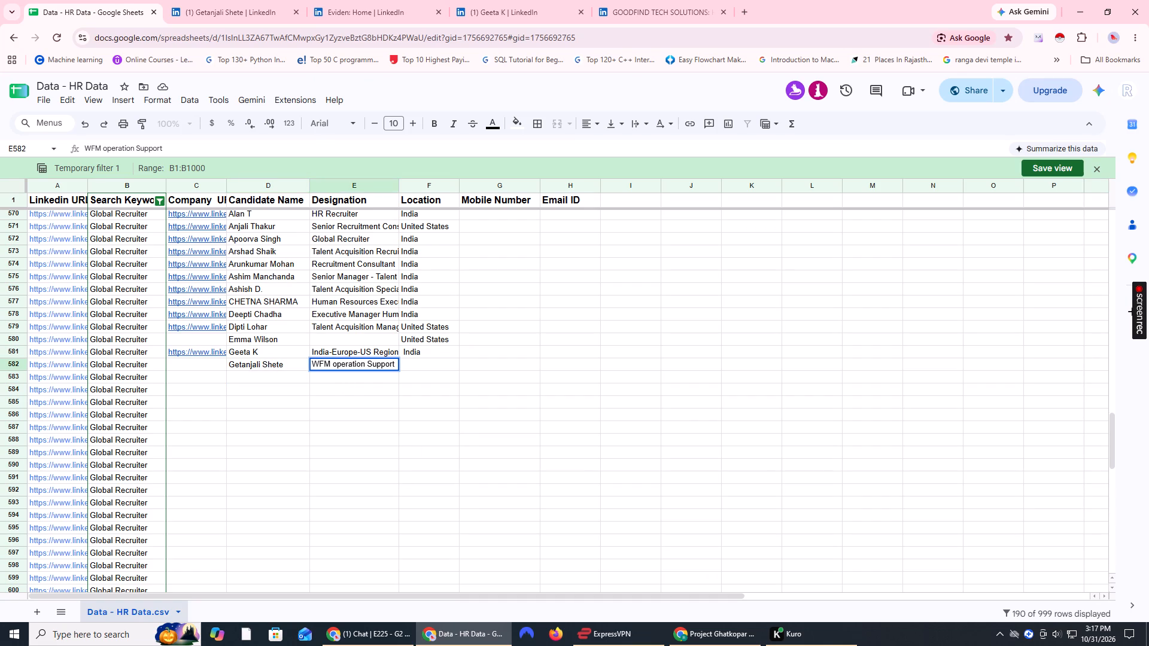
pyautogui.press('Return')
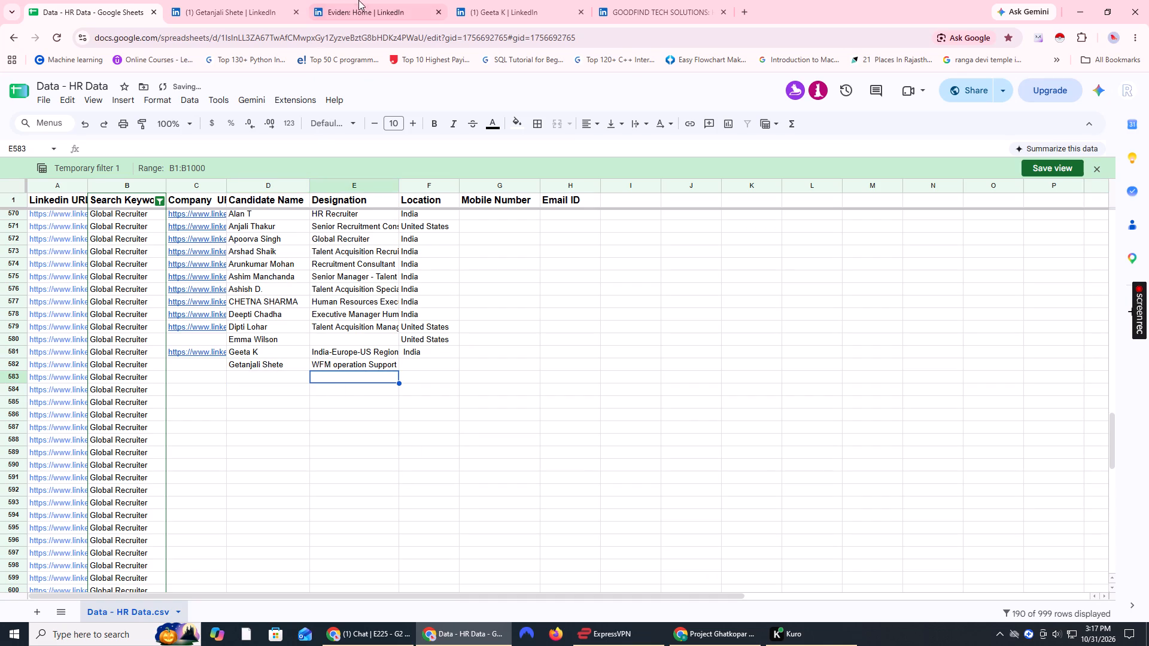
# Fill row 582's Location cell with India from the row above.
pyautogui.click(419, 362)
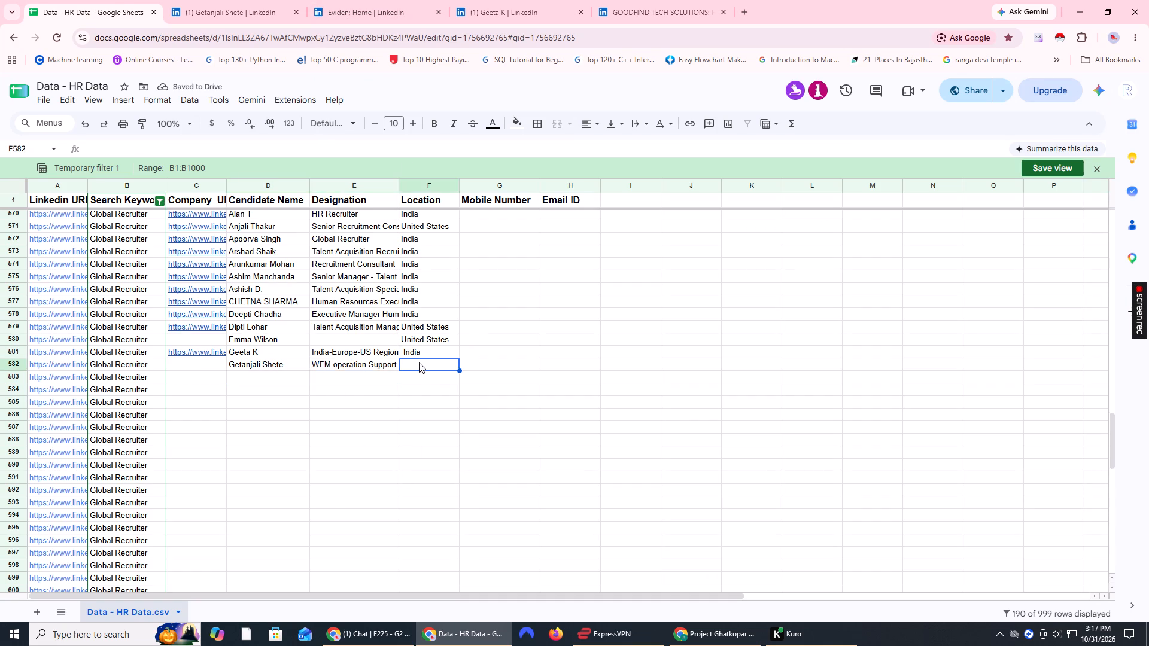
pyautogui.hotkey('shift', 'Up')
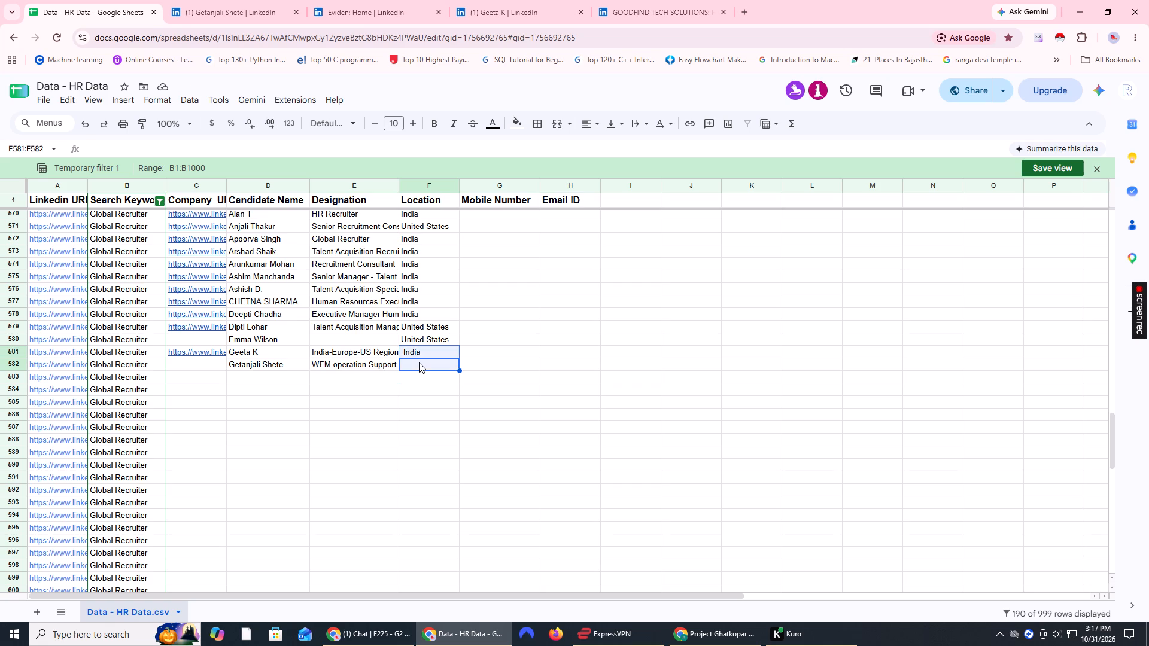
pyautogui.hotkey('ctrl', 'd')
pyautogui.click(374, 440)
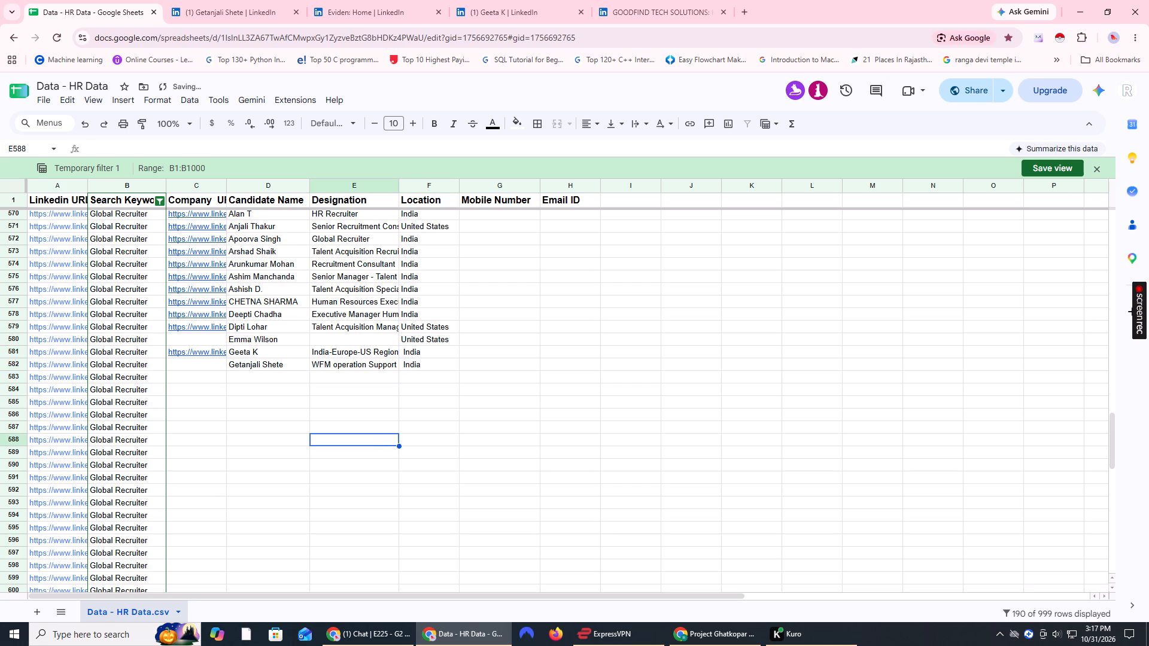
# Copy the Eviden LinkedIn page's URL into row 582's Company URL cell, closing the LinkedIn tabs beside the sheet.
pyautogui.click(367, 4)
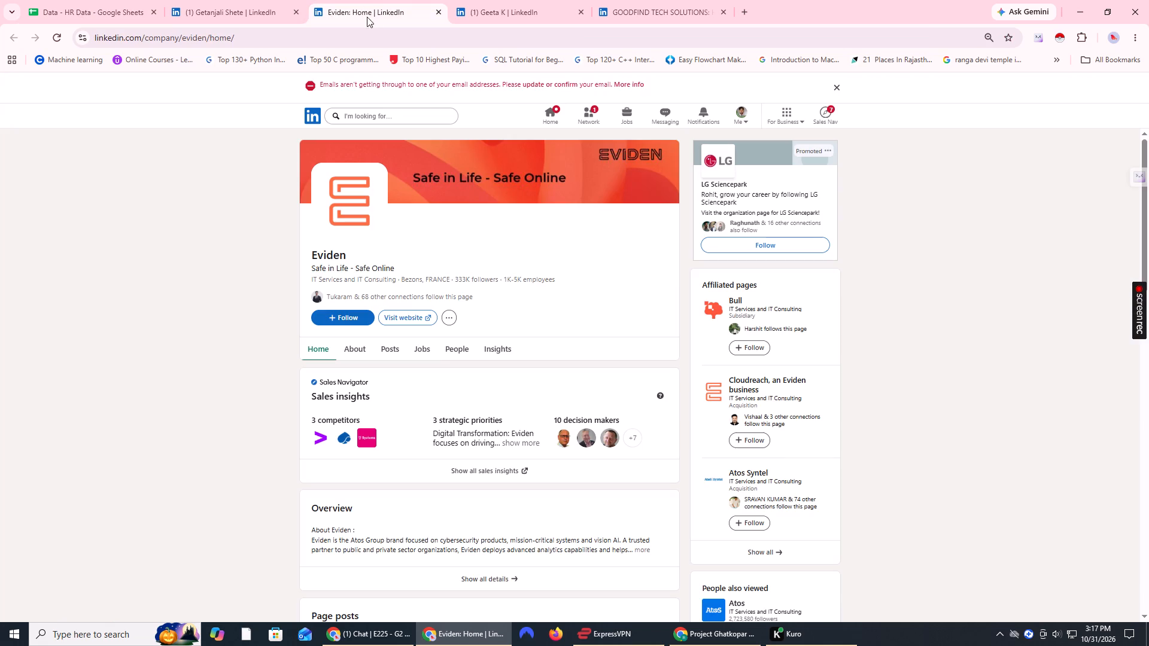
pyautogui.click(349, 44)
pyautogui.hotkey('ctrl', 'c')
pyautogui.click(97, 0)
pyautogui.rightClick(97, 0)
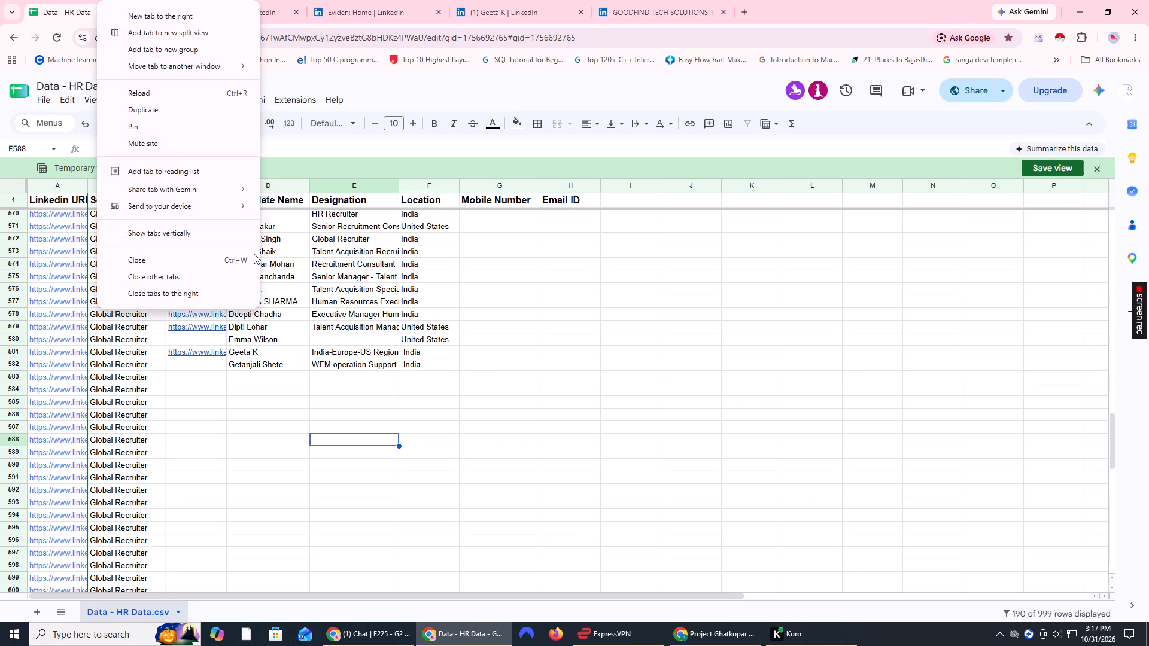
pyautogui.click(212, 294)
pyautogui.doubleClick(202, 367)
pyautogui.hotkey('ctrl', 'v')
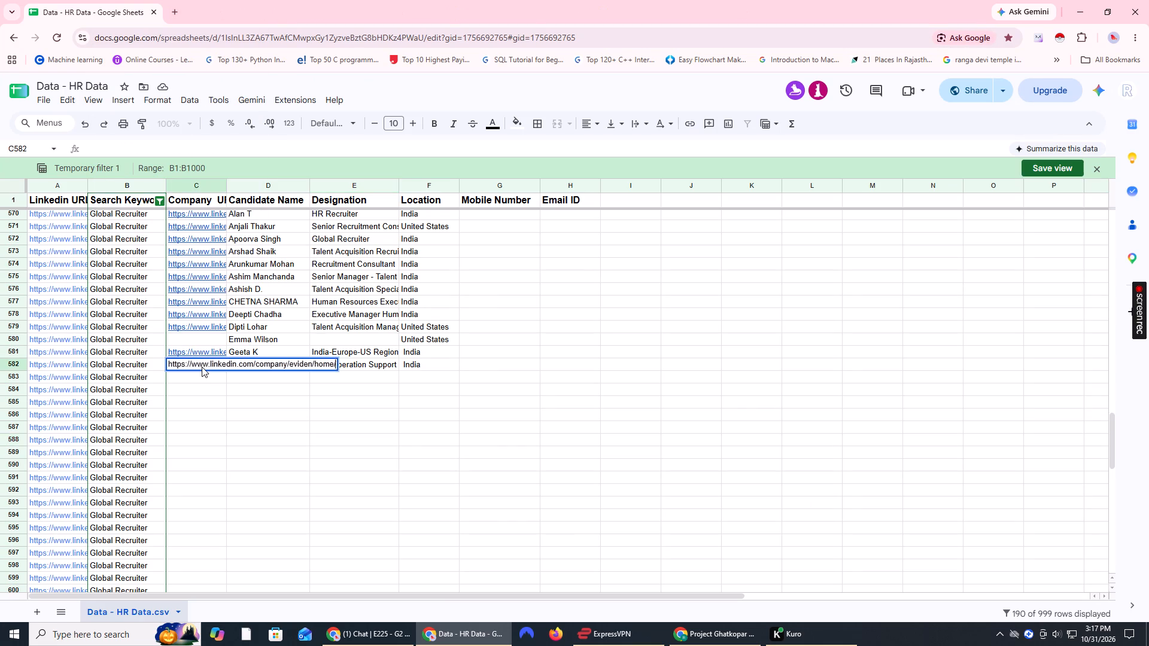
pyautogui.press('Return')
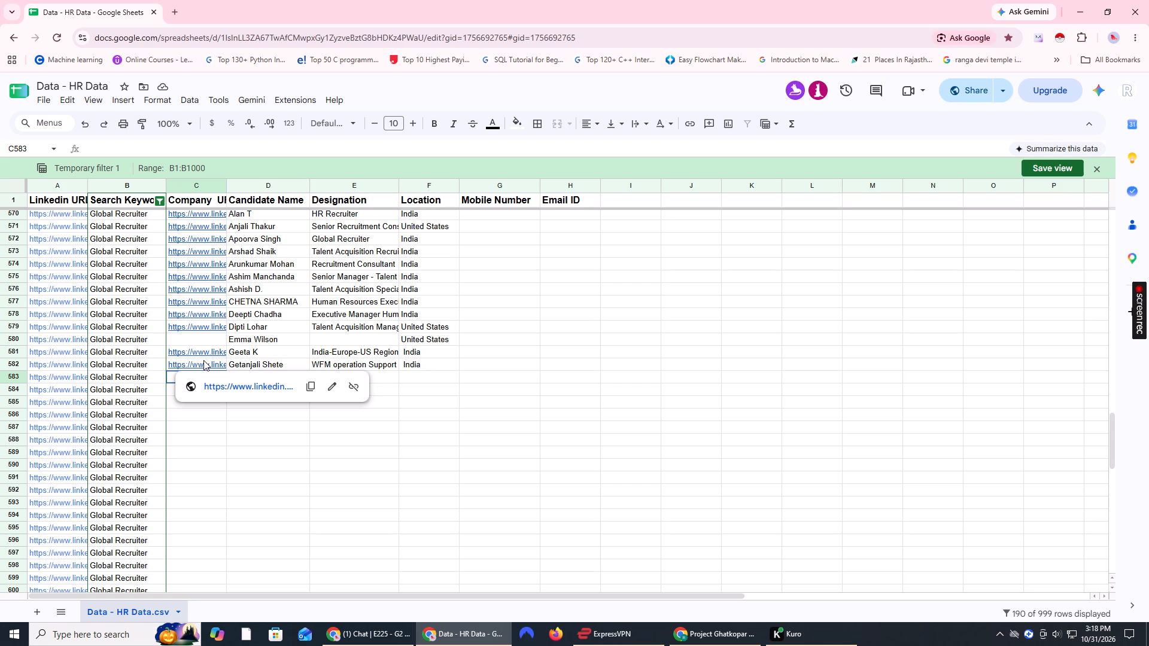
pyautogui.click(279, 512)
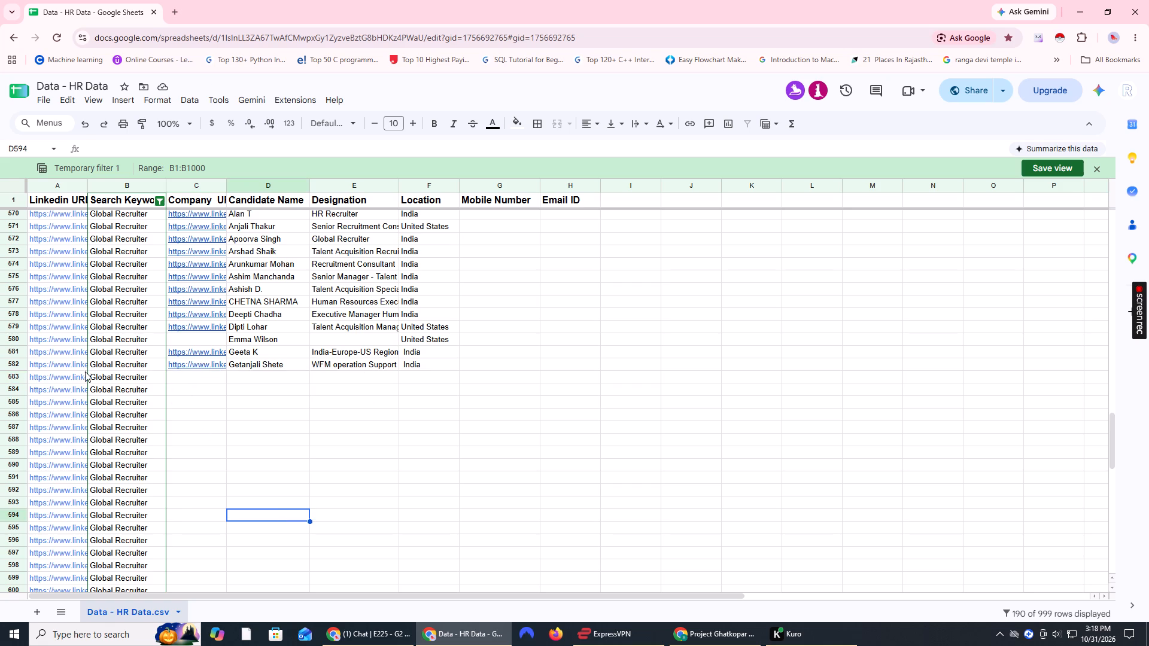
# Open the LinkedIn profile linked in row 583.
pyautogui.tripleClick(63, 380)
pyautogui.rightClick(63, 380)
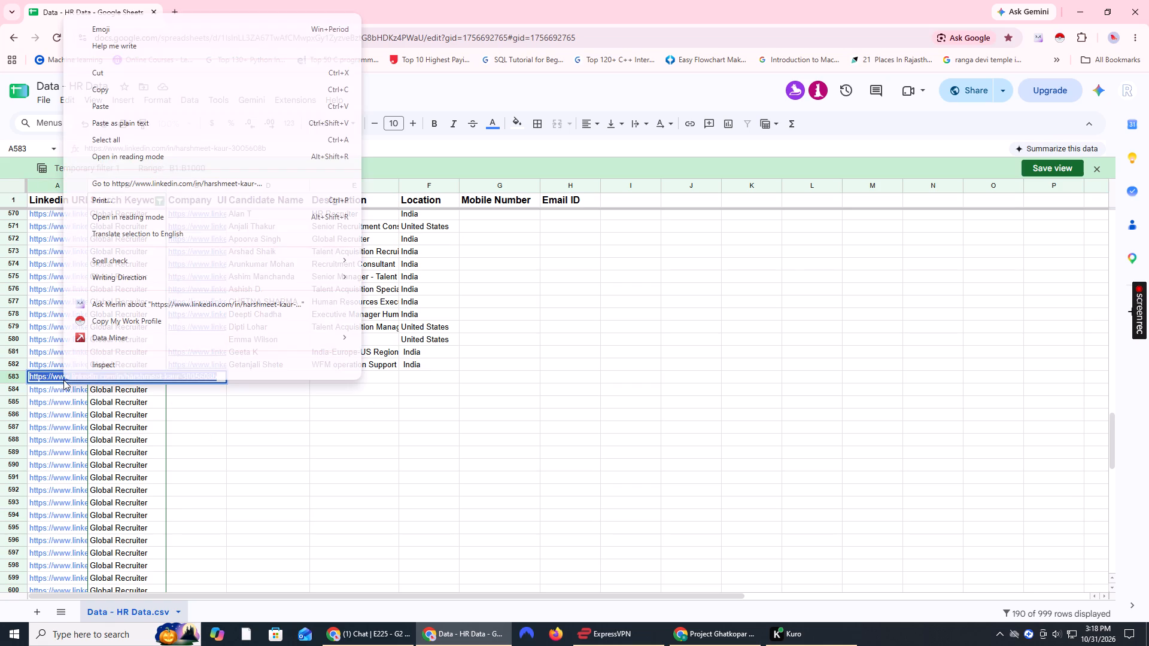
pyautogui.click(180, 182)
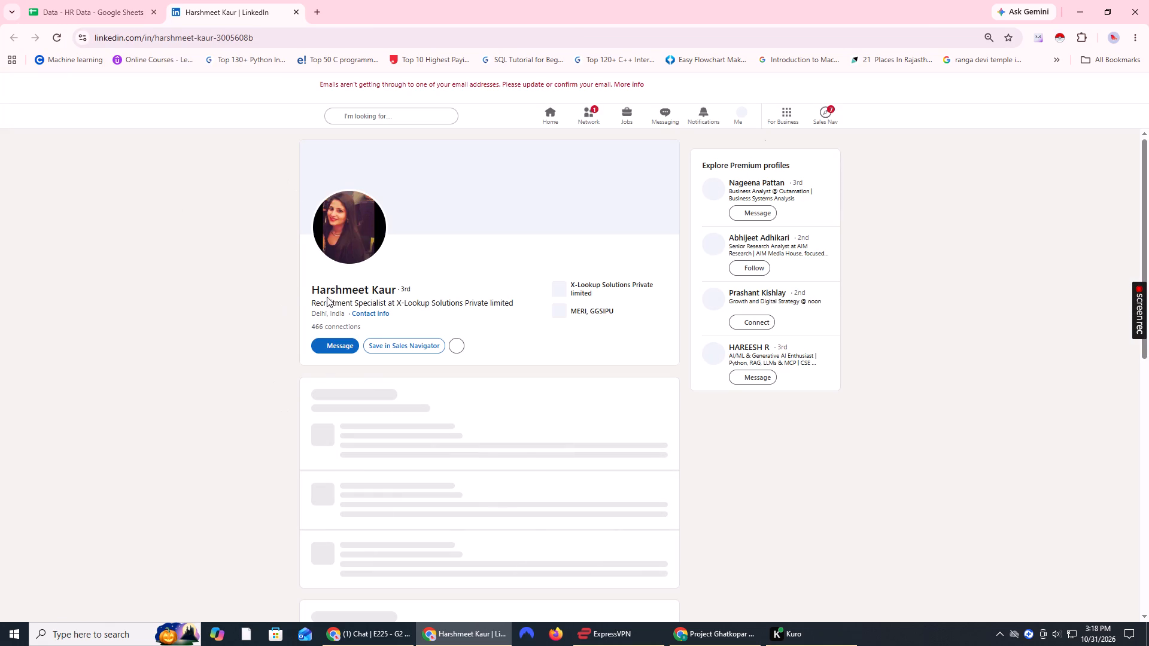
# Copy the profile holder's name from the LinkedIn profile into row 583's Candidate Name cell.
pyautogui.moveTo(302, 285); pyautogui.dragTo(395, 287)
pyautogui.hotkey('ctrl', 'c')
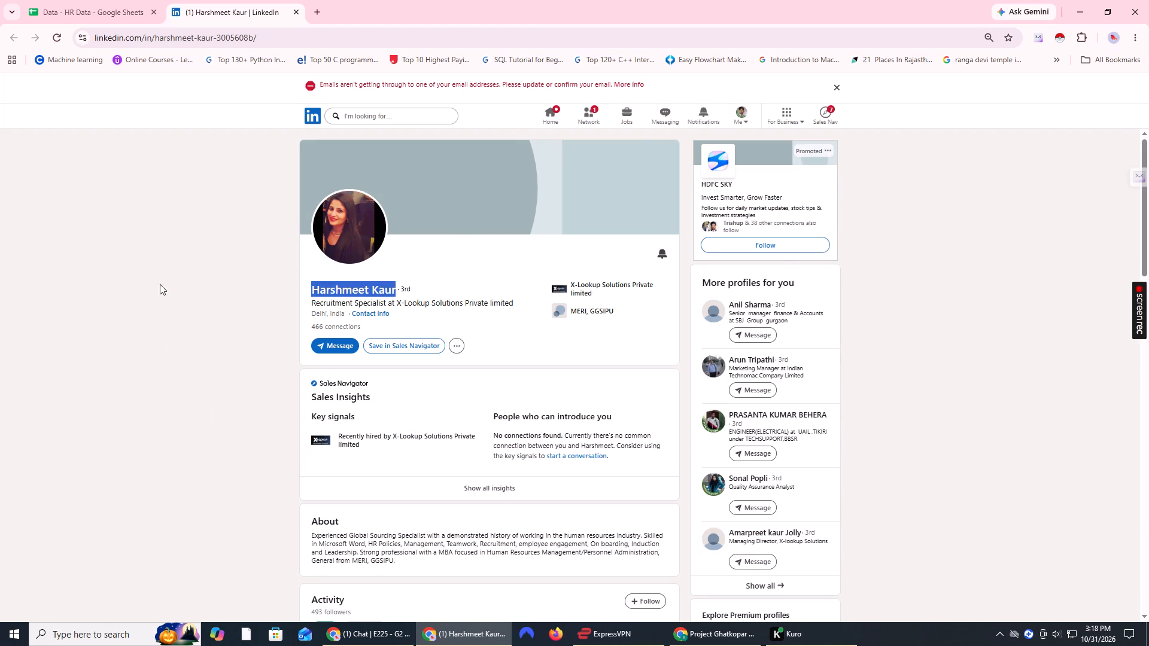
pyautogui.click(160, 275)
pyautogui.click(98, 0)
pyautogui.doubleClick(277, 379)
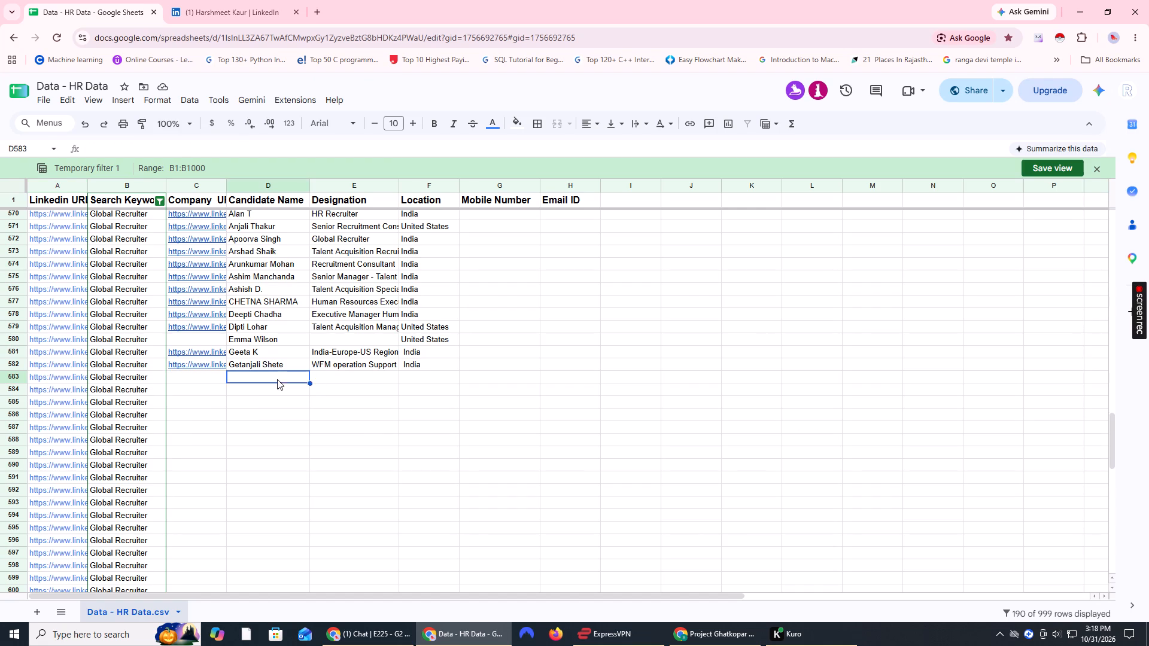
pyautogui.hotkey('ctrl', 'v')
pyautogui.press('Return')
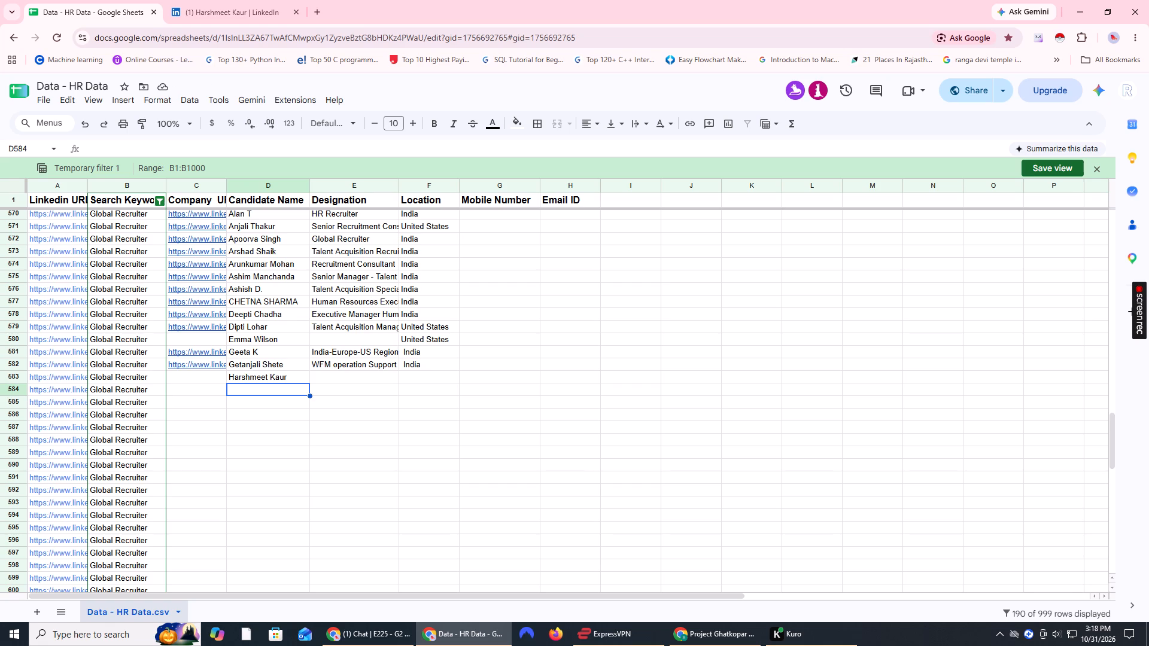
pyautogui.click(252, 422)
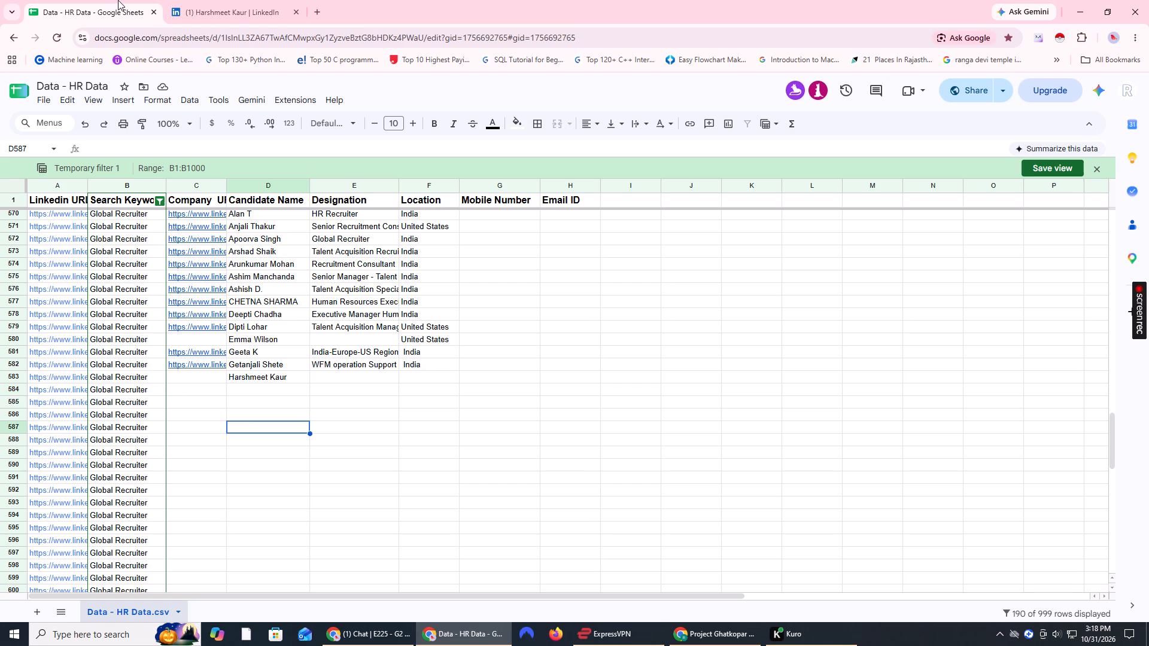
# Check the profile's location and fill row 583's Location cell with India from the row above.
pyautogui.click(224, 0)
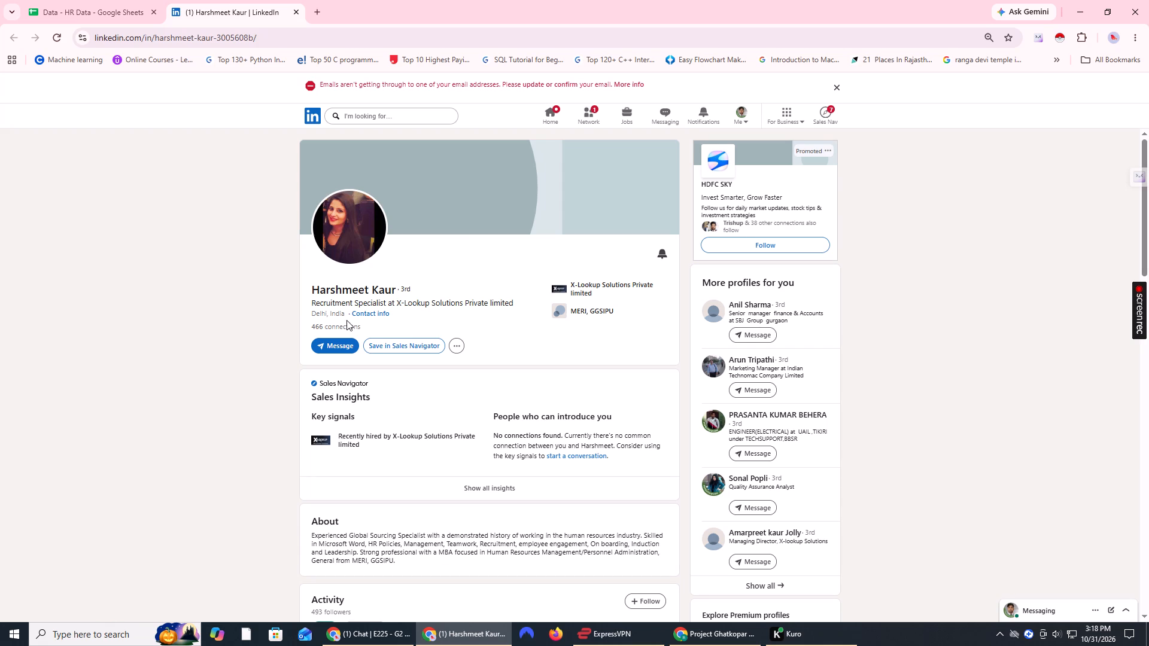
pyautogui.click(99, 3)
pyautogui.click(422, 378)
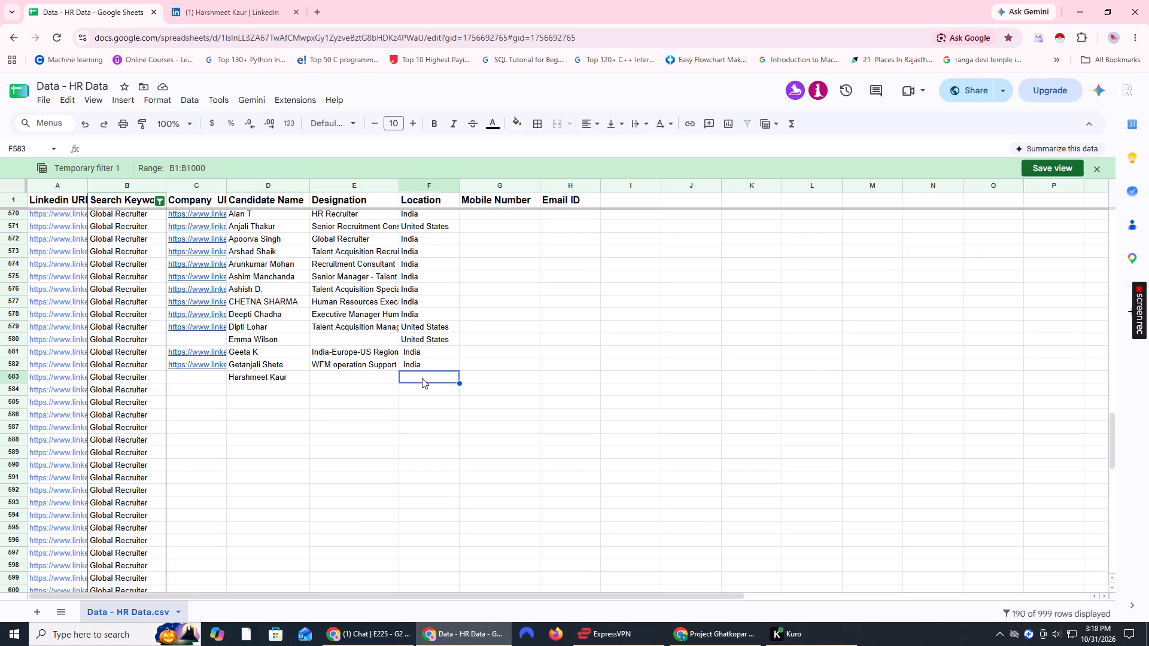
pyautogui.hotkey('shift', 'Up')
pyautogui.hotkey('ctrl', 'd')
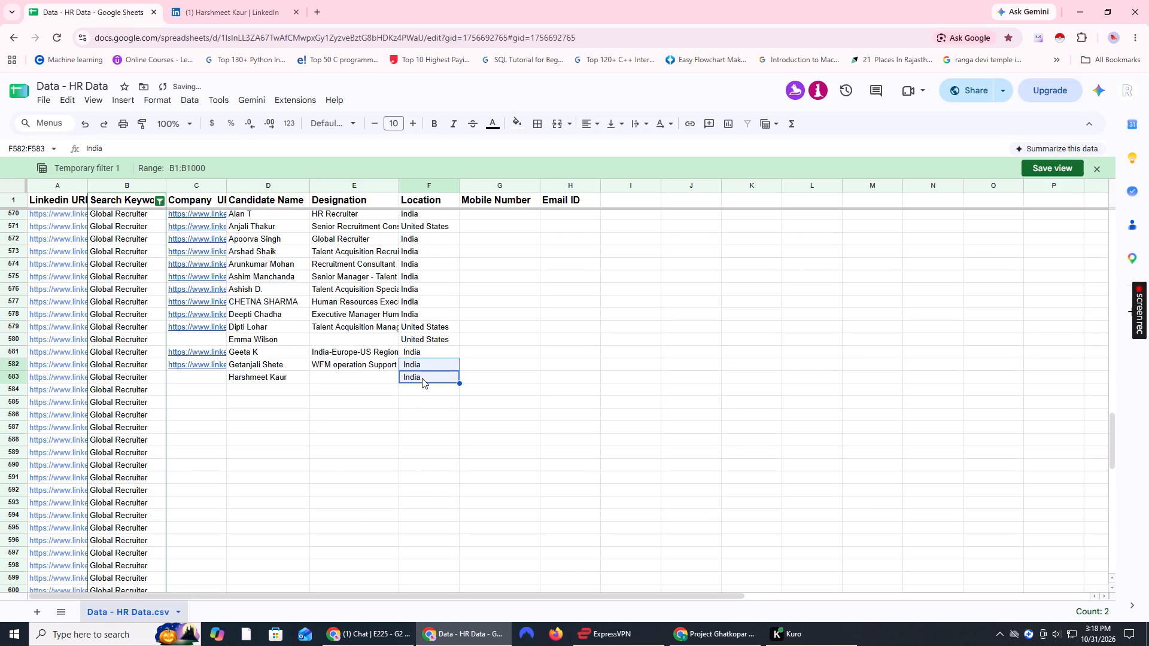
pyautogui.click(433, 513)
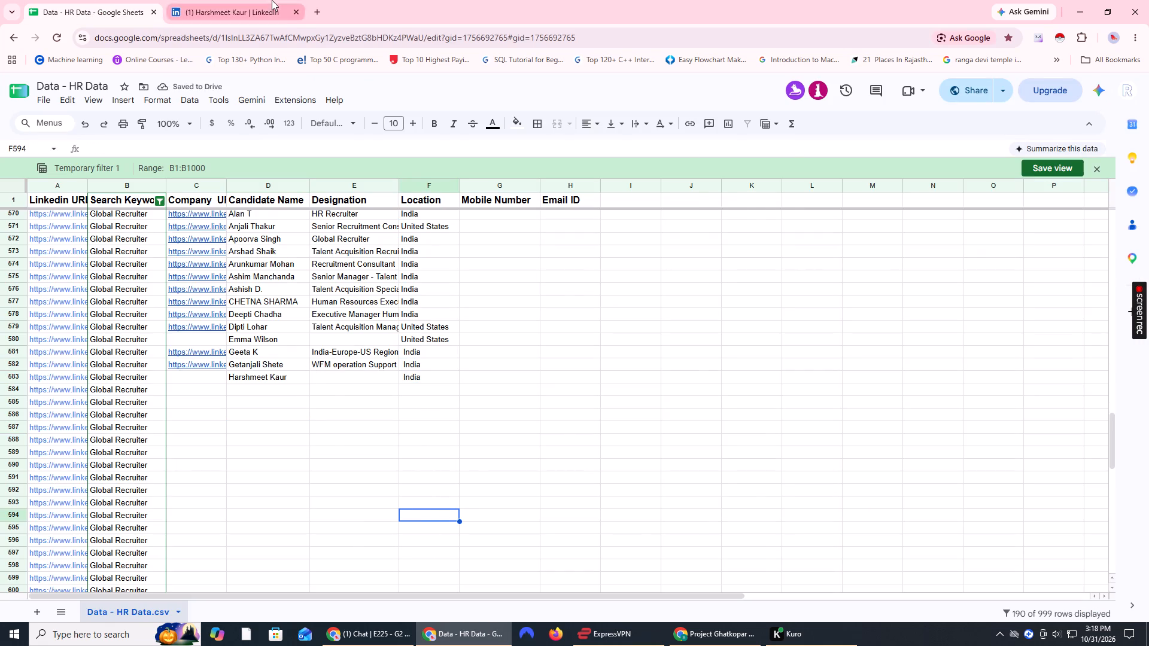
# Open the X-Lookup Solutions Private limited company page from the experience section of row 583's profile.
pyautogui.click(272, 0)
pyautogui.scroll(-10, 418, 402)
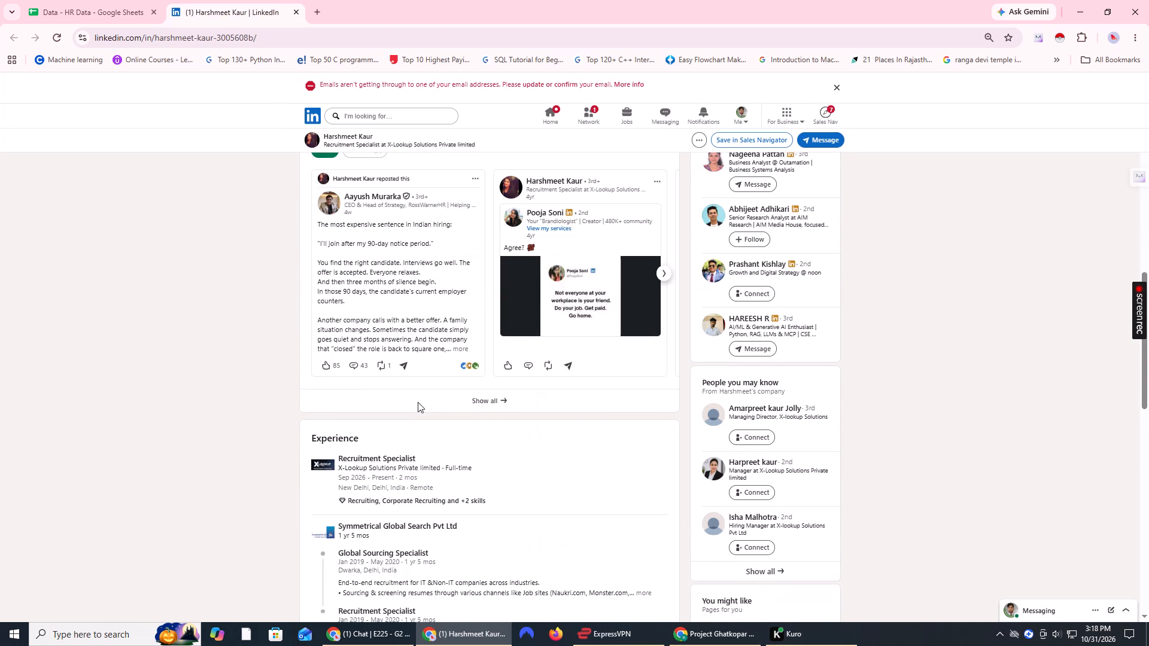
pyautogui.scroll(-1, 418, 402)
pyautogui.keyDown('ctrl'); pyautogui.click(326, 284); pyautogui.keyUp('ctrl')
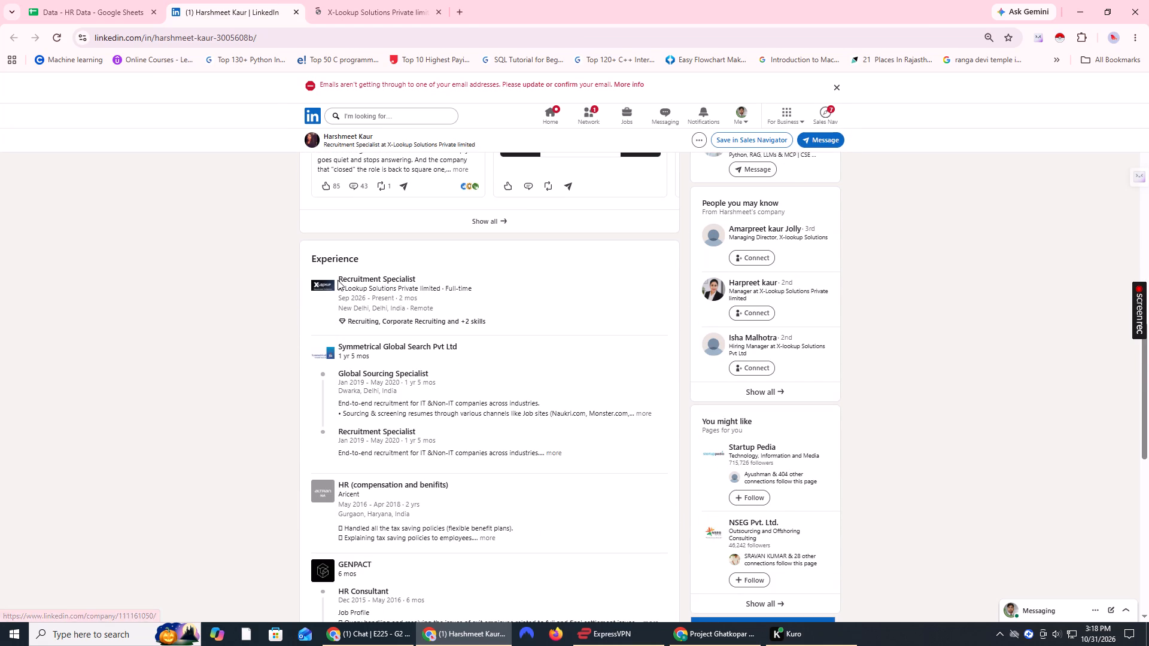
# Copy the current job title, Recruitment Specialist, from the profile's experience section into row 583's Designation cell.
pyautogui.moveTo(336, 278); pyautogui.dragTo(419, 275)
pyautogui.hotkey('ctrl', 'c')
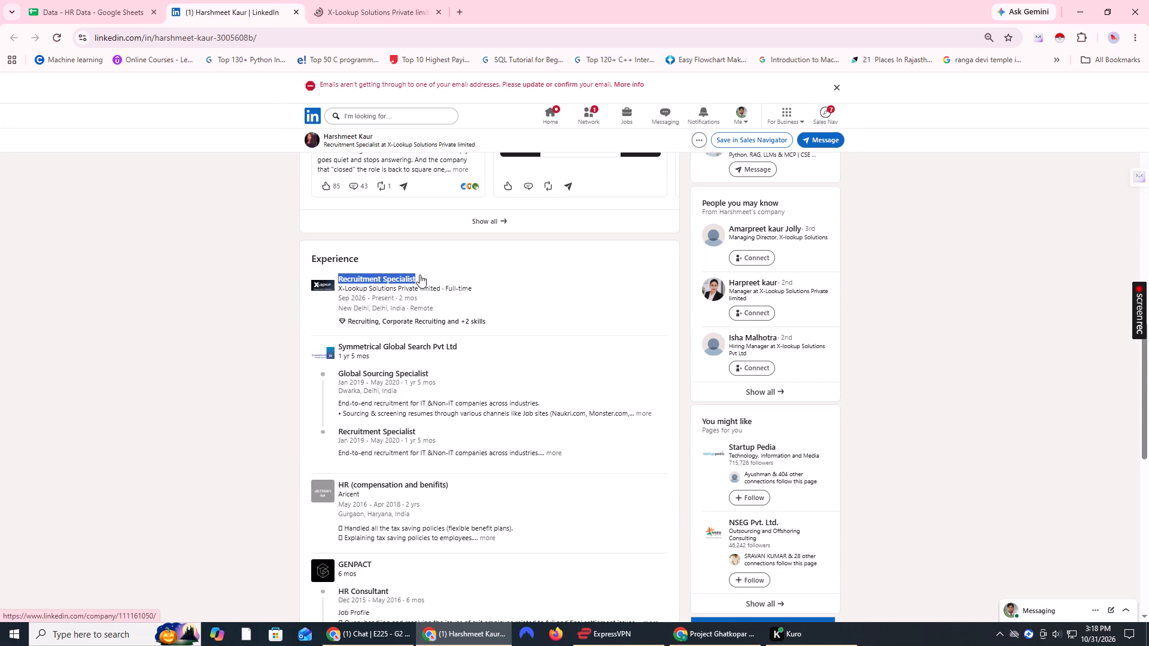
pyautogui.click(142, 361)
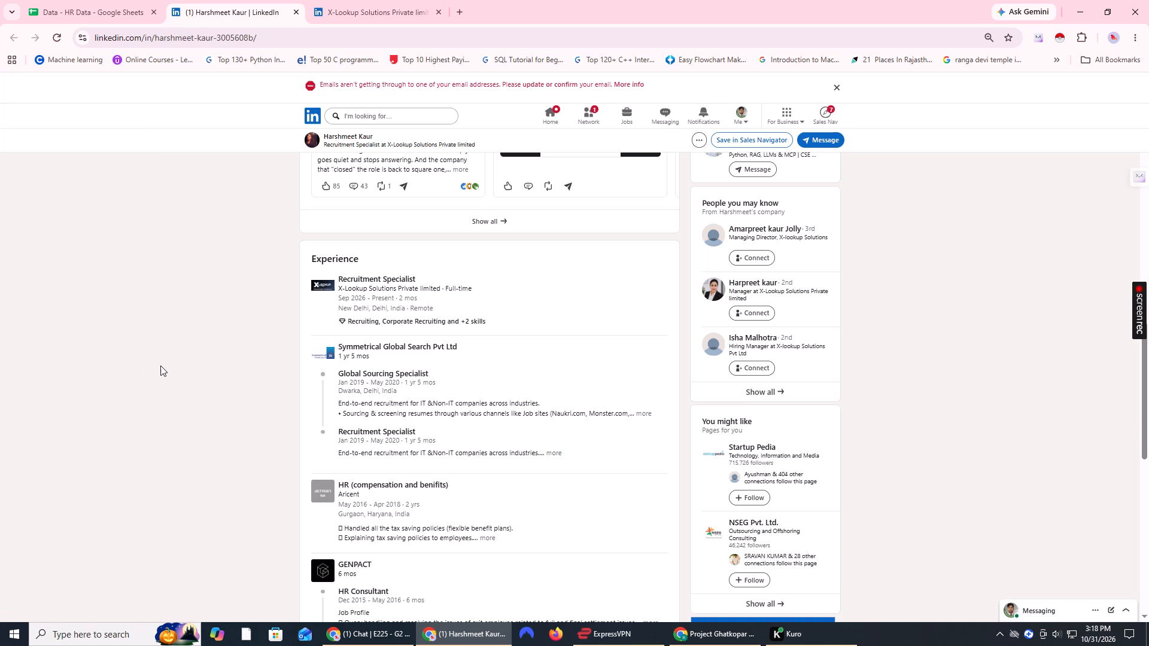
pyautogui.click(61, 0)
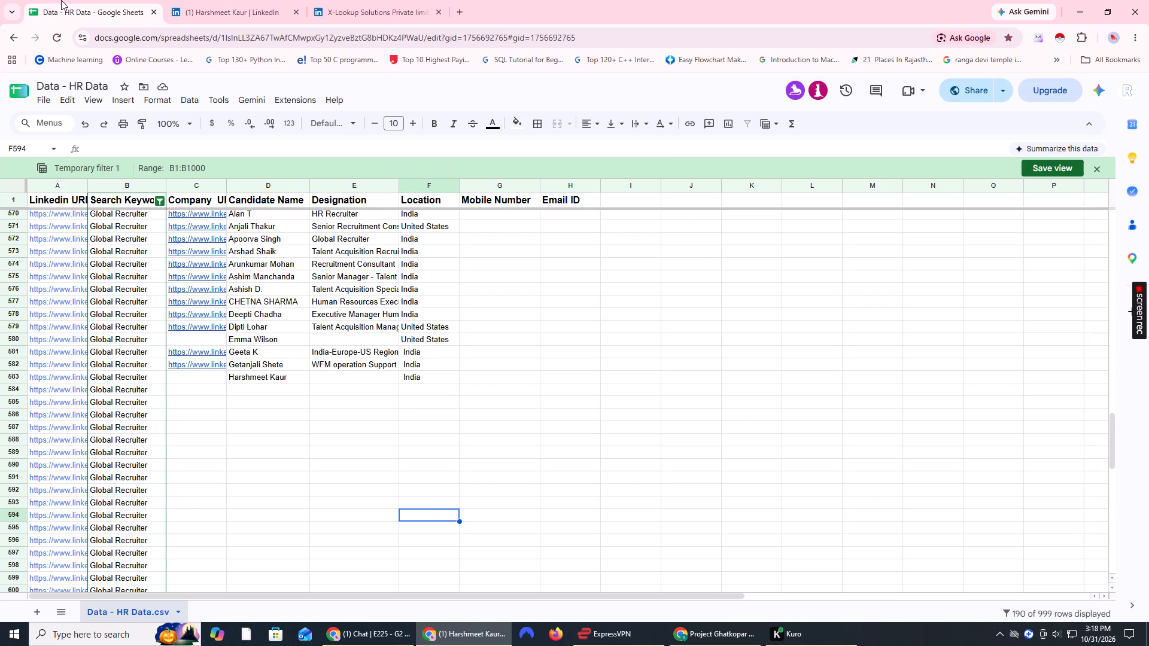
pyautogui.doubleClick(336, 380)
pyautogui.hotkey('ctrl', 'v')
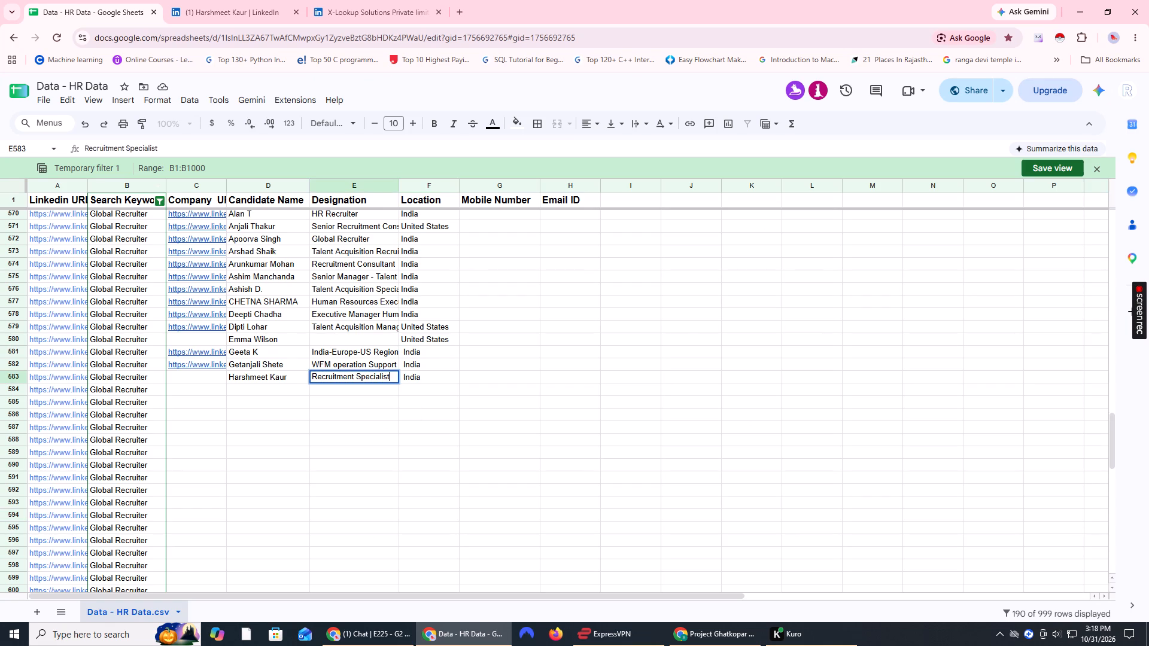
pyautogui.press('Return')
# Copy the X-Lookup Solutions Private limited LinkedIn page address into row 583's Company URL cell.
pyautogui.click(370, 0)
pyautogui.click(326, 34)
pyautogui.hotkey('ctrl', 'c')
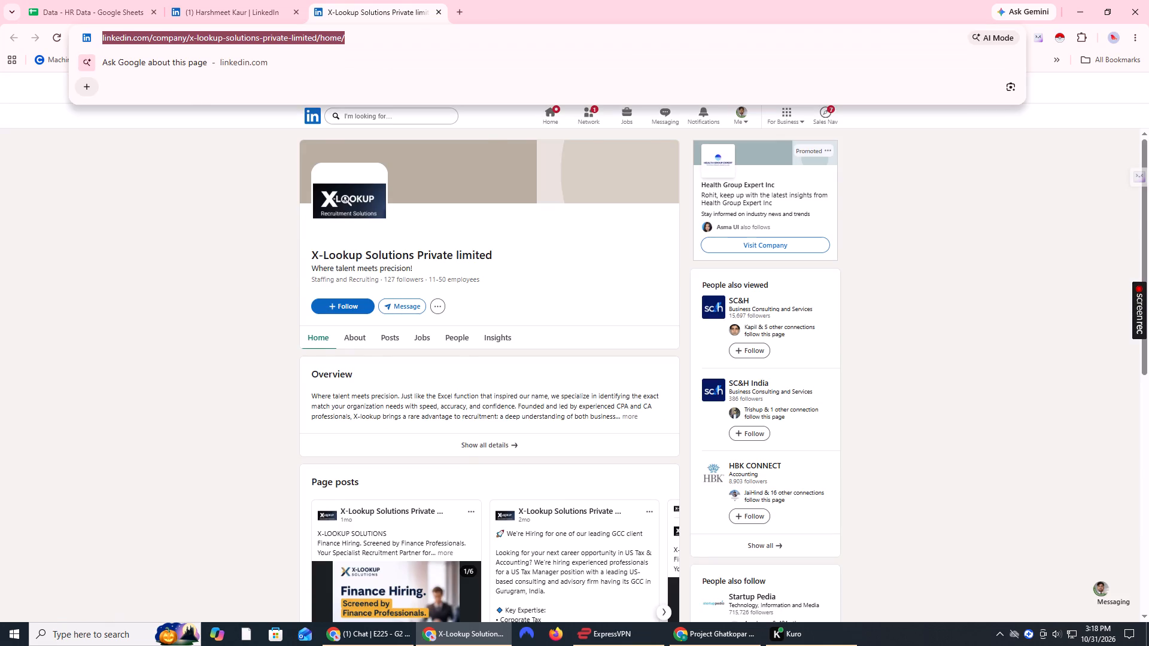
pyautogui.click(99, 0)
pyautogui.doubleClick(208, 375)
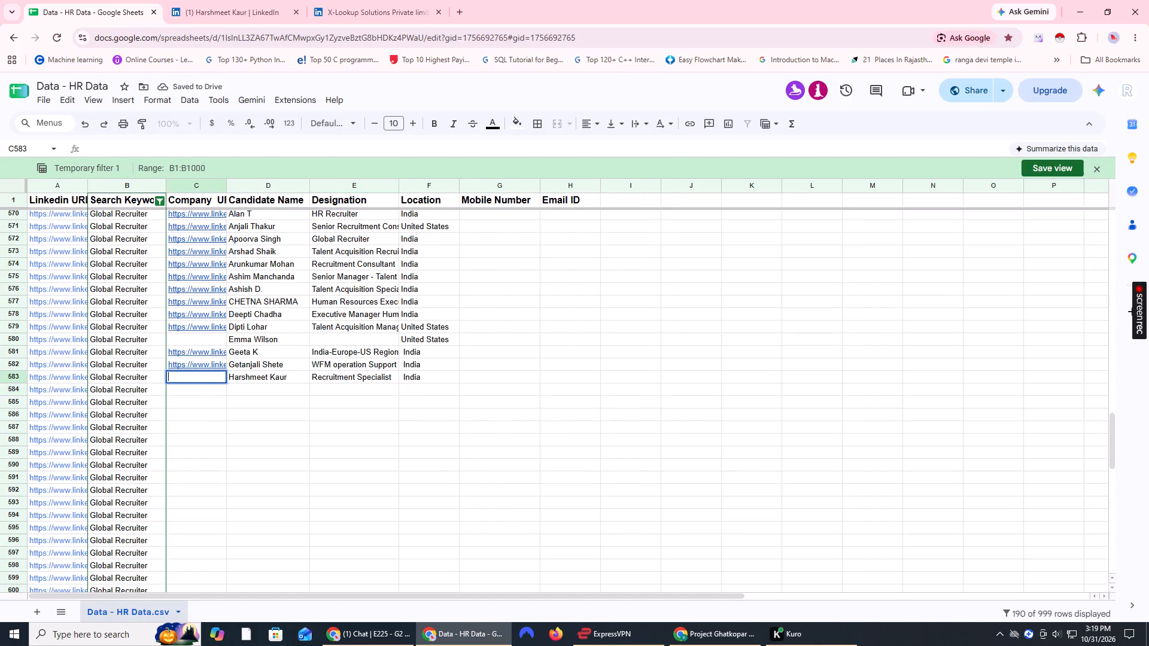
pyautogui.hotkey('ctrl', 'v')
pyautogui.press('Return')
# Open the LinkedIn profile linked in row 584 and close the profile and company pages used for row 583.
pyautogui.doubleClick(53, 392)
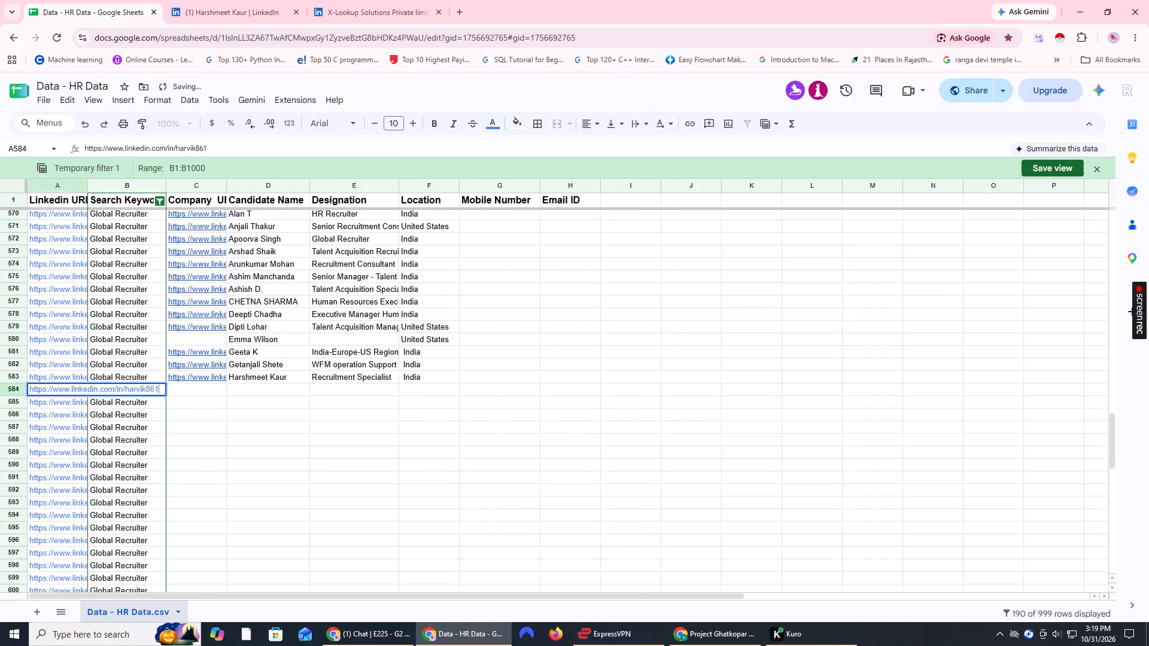
pyautogui.doubleClick(53, 392)
pyautogui.rightClick(53, 391)
pyautogui.click(196, 199)
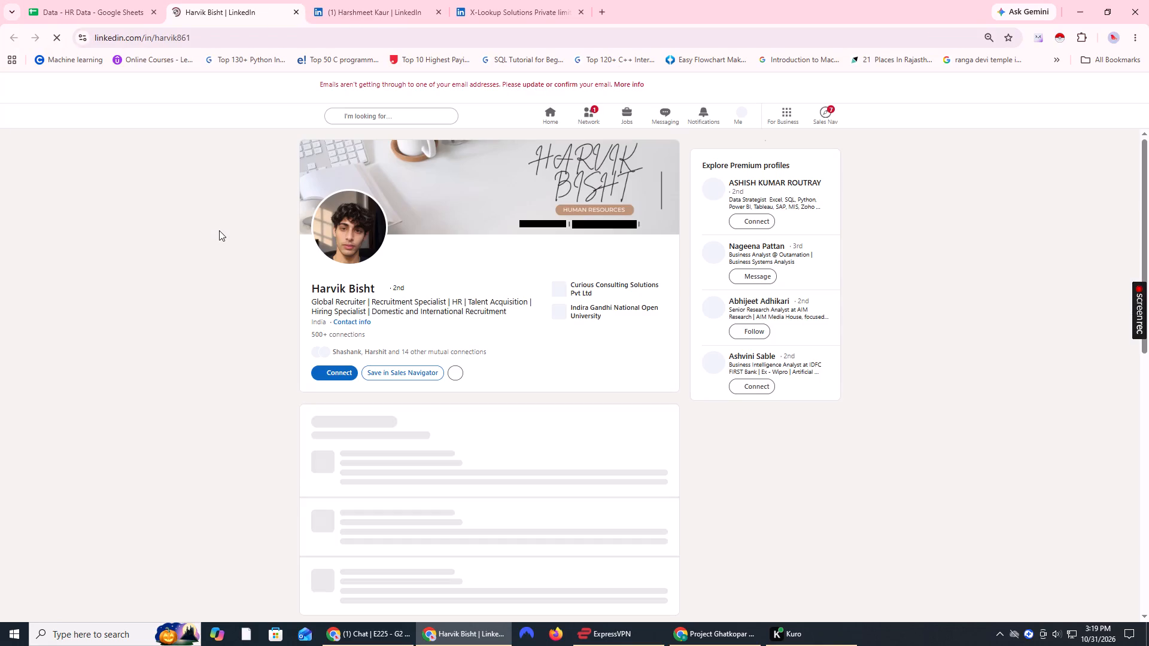
pyautogui.click(439, 10)
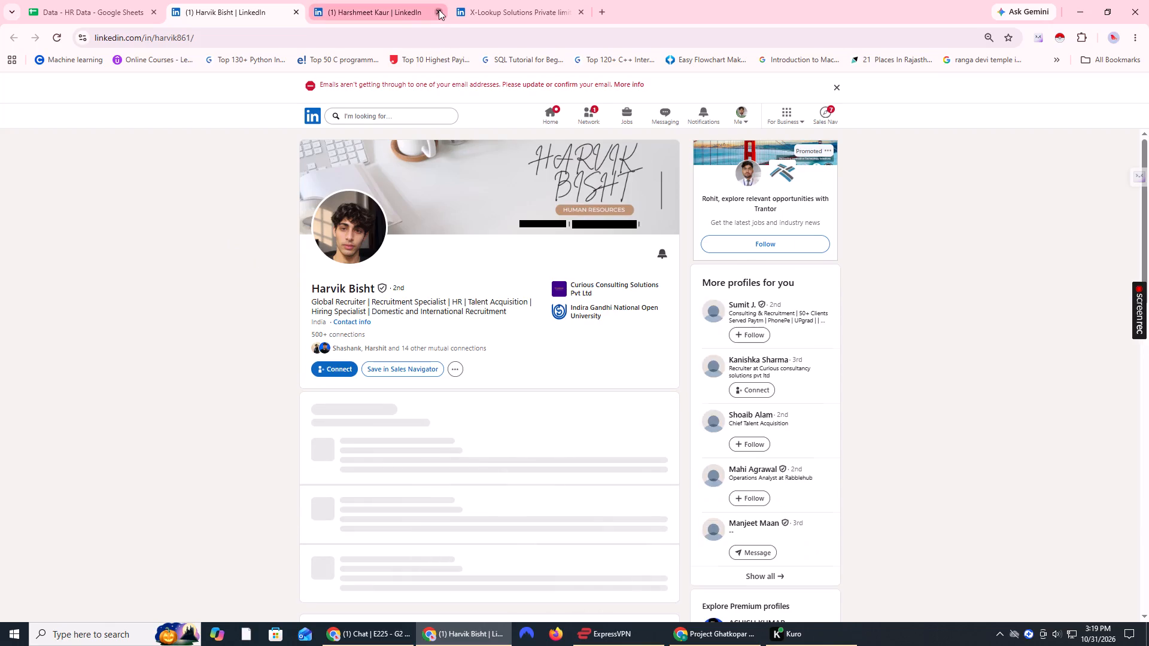
pyautogui.click(439, 10)
# Copy the profile holder's name from the LinkedIn profile into row 584's Candidate Name cell.
pyautogui.moveTo(302, 284); pyautogui.dragTo(372, 287)
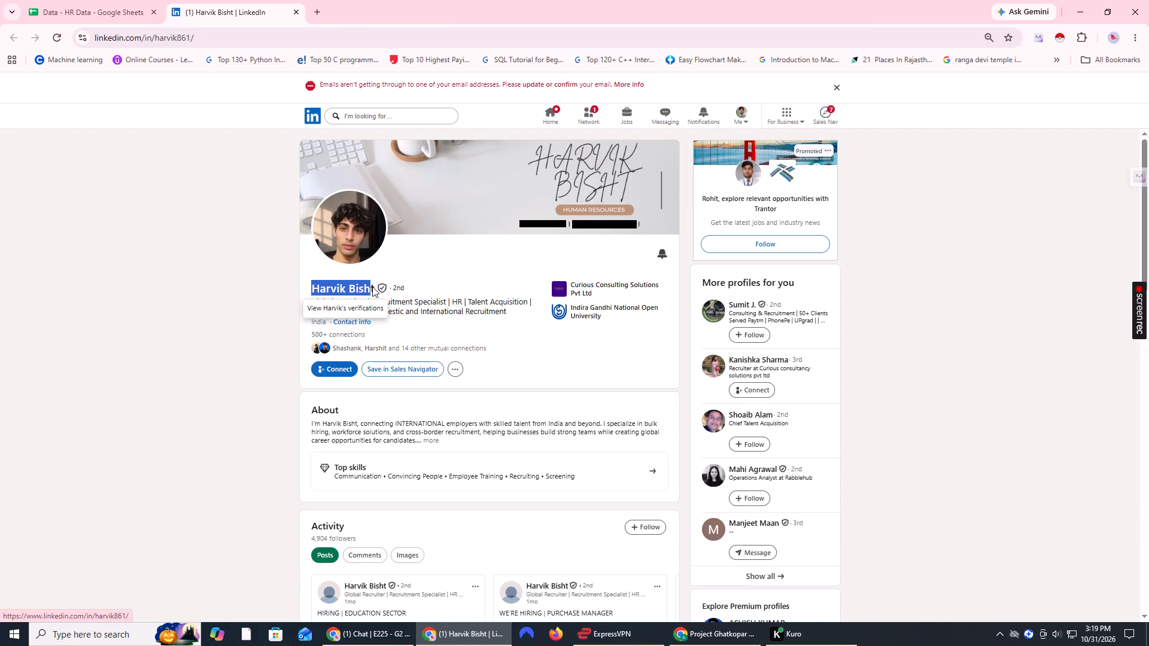
pyautogui.moveTo(372, 287); pyautogui.dragTo(375, 287)
pyautogui.hotkey('ctrl', 'c')
pyautogui.click(205, 309)
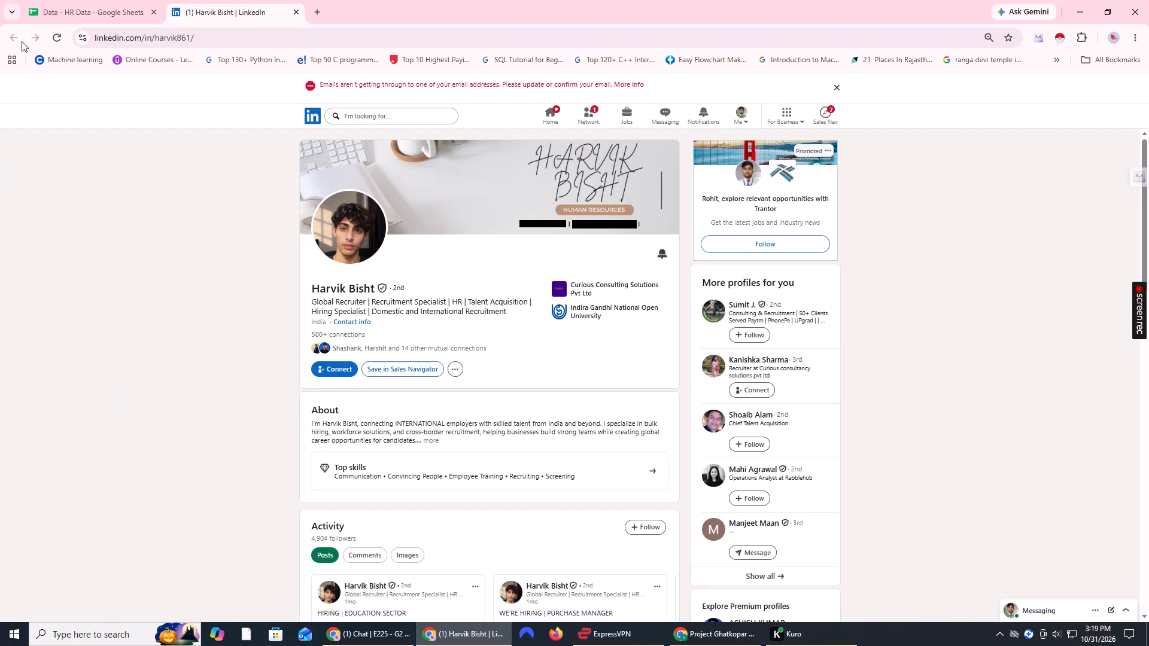
pyautogui.click(69, 0)
pyautogui.doubleClick(260, 383)
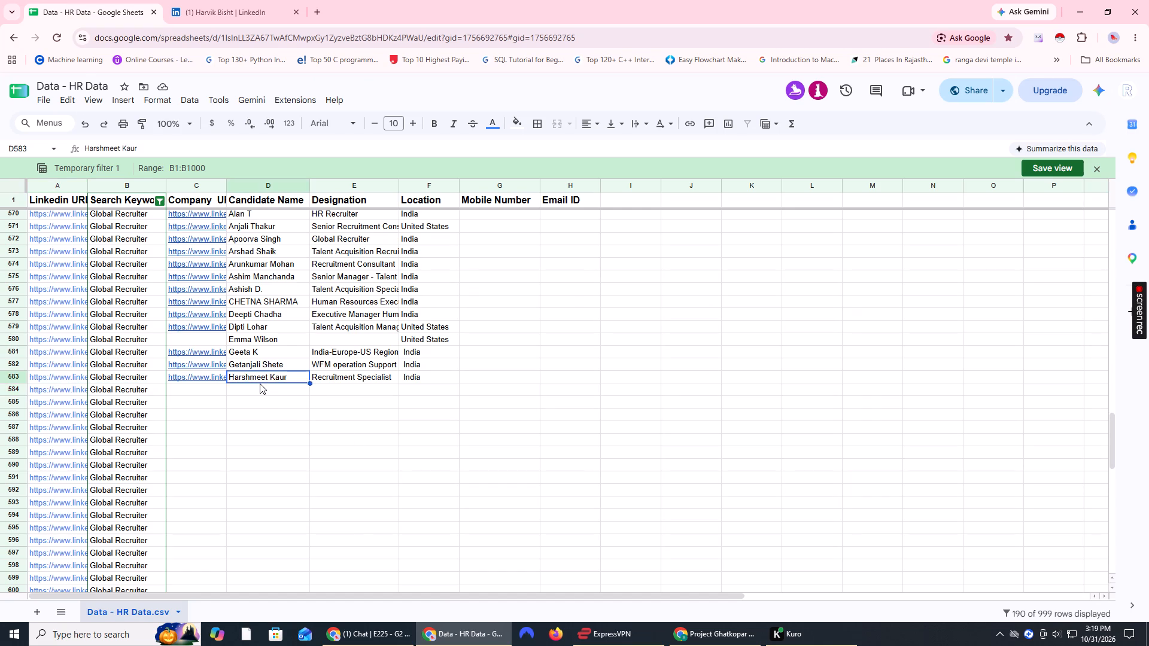
pyautogui.doubleClick(245, 390)
pyautogui.hotkey('ctrl', 'v')
pyautogui.press('Return')
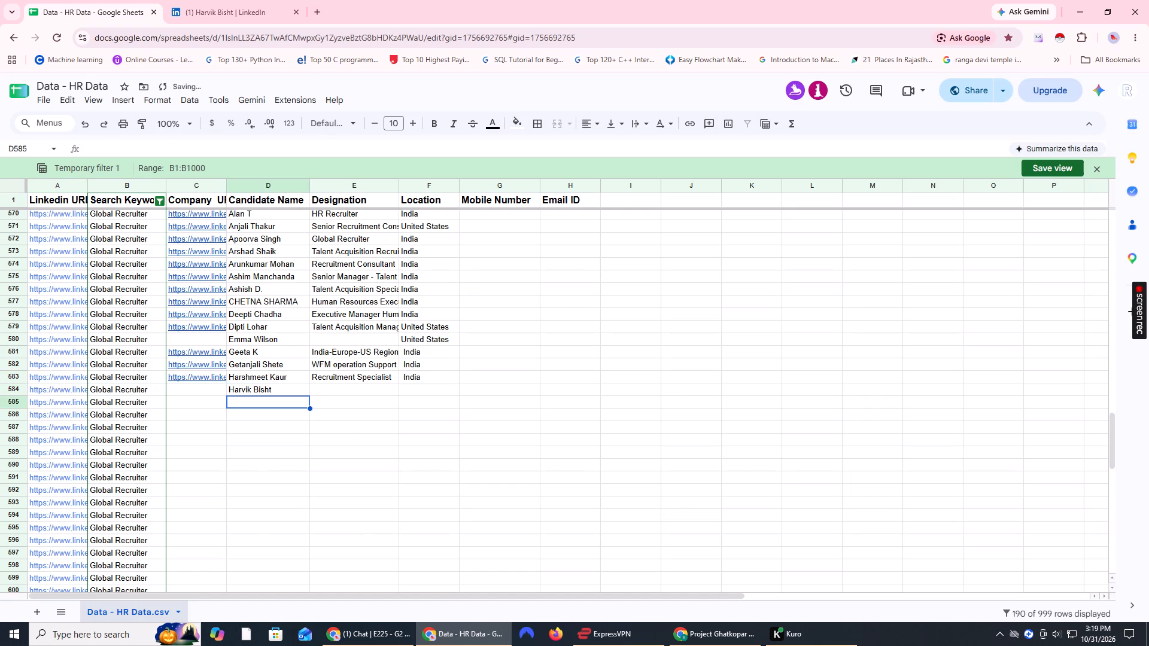
pyautogui.click(254, 422)
# Check the profile's location and fill row 584's Location cell with India from the row above.
pyautogui.click(244, 0)
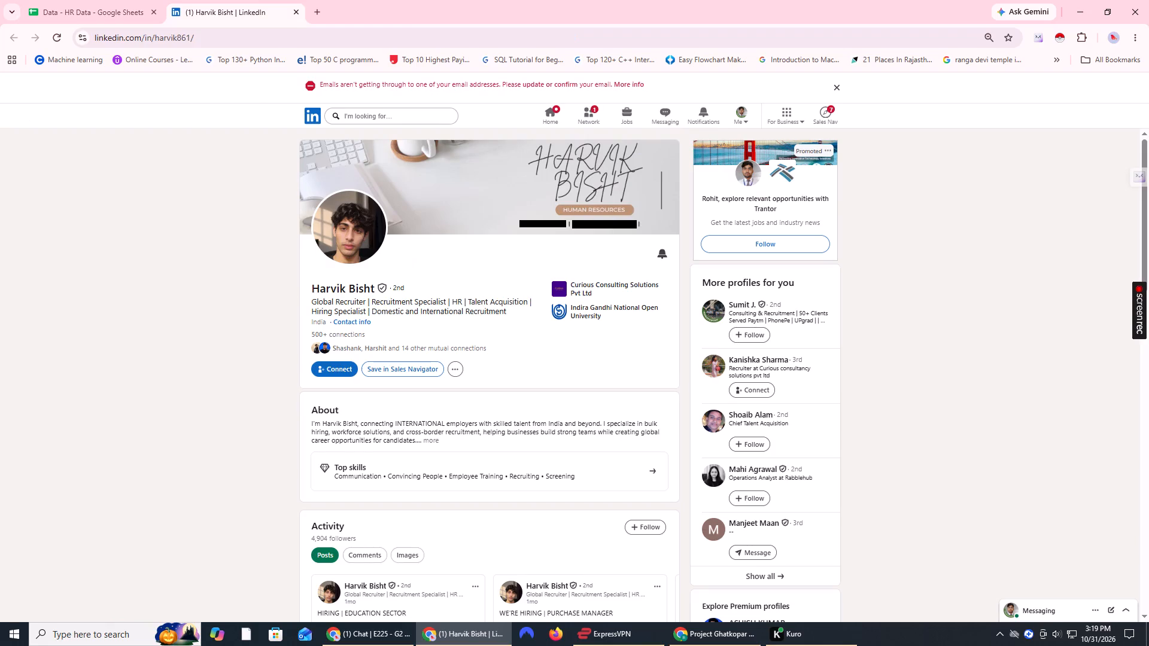
pyautogui.click(81, 0)
pyautogui.click(419, 389)
pyautogui.hotkey('shift', 'Up')
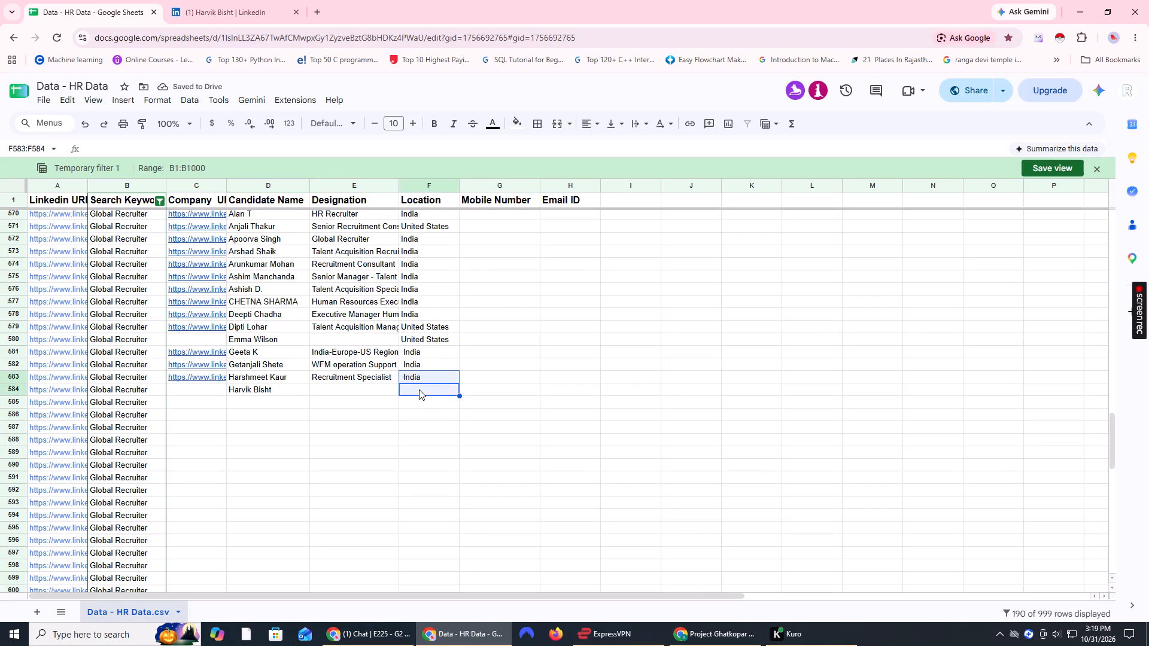
pyautogui.hotkey('ctrl', 'd')
pyautogui.click(403, 441)
# Open the Curious Consulting Solutions Pvt Ltd company page from the experience section of row 584's profile.
pyautogui.click(265, 0)
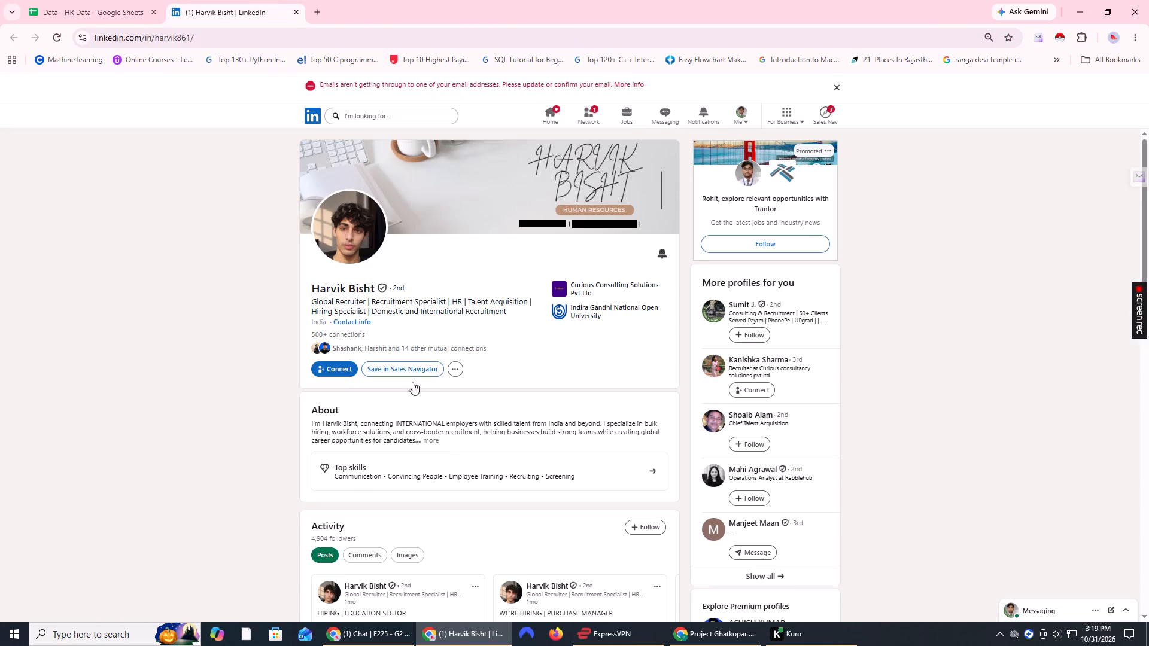
pyautogui.scroll(-5, 414, 388)
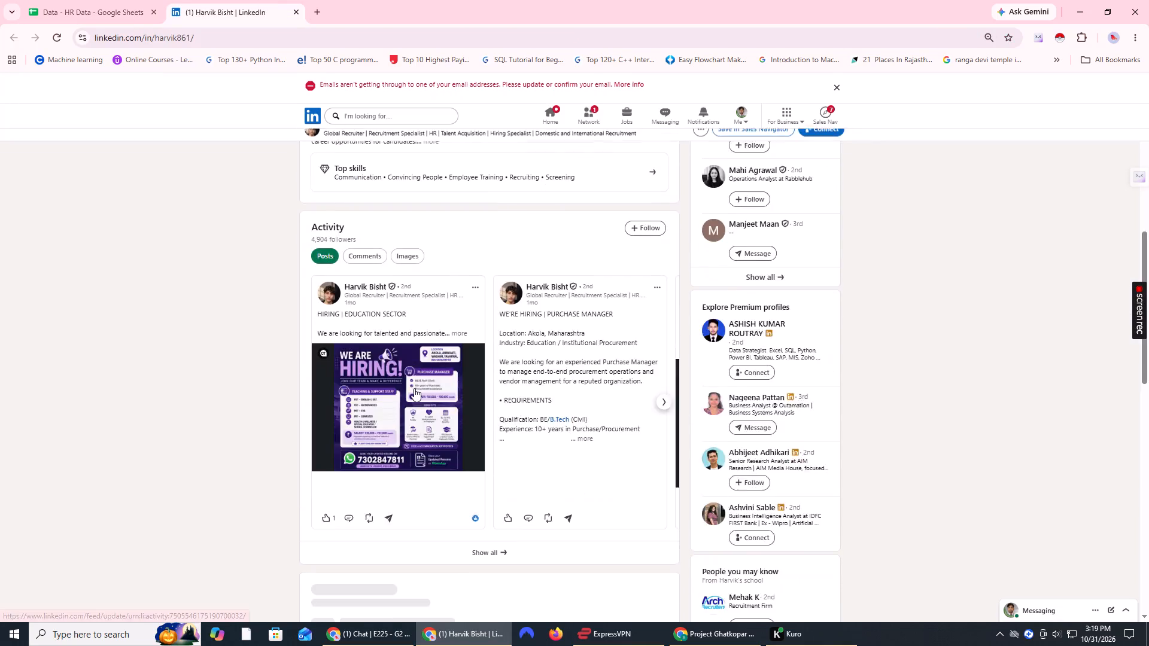
pyautogui.scroll(-3, 414, 388)
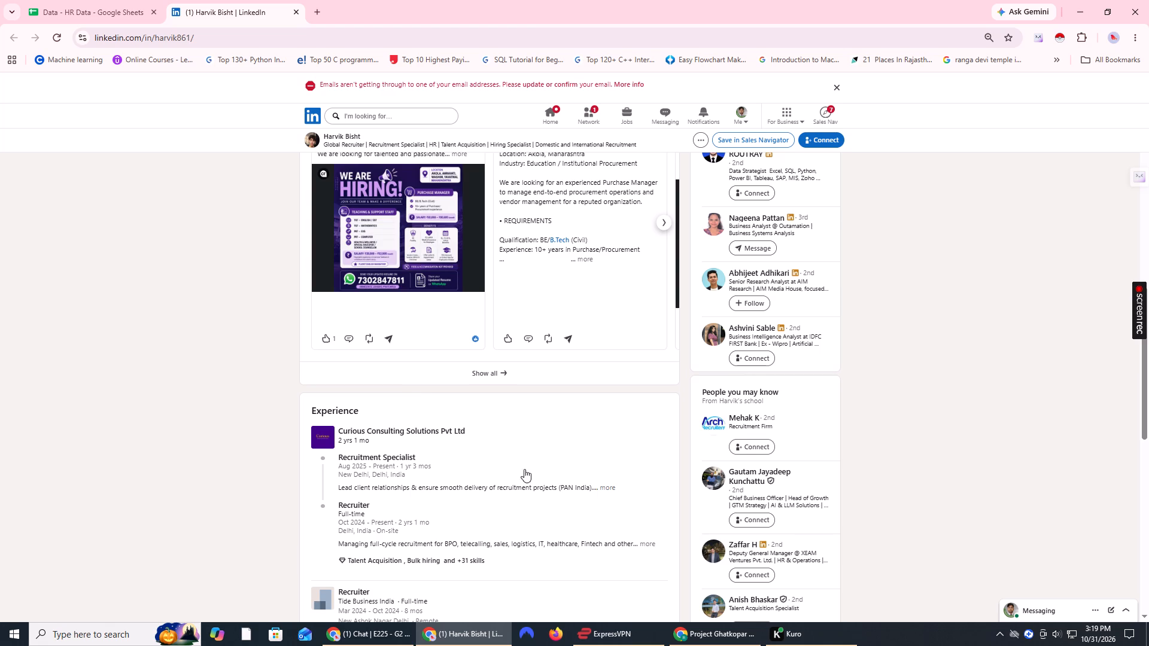
pyautogui.keyDown('ctrl'); pyautogui.click(329, 439); pyautogui.keyUp('ctrl')
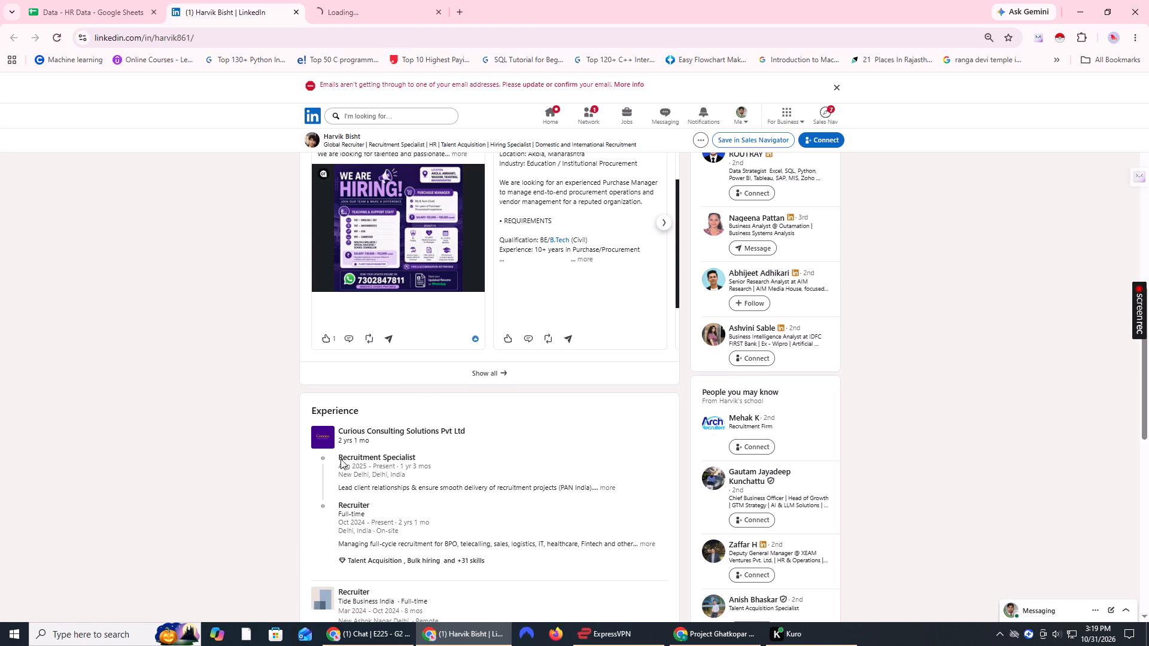
# Copy the latest job title, Recruitment Specialist, from the profile's experience section into row 584's Designation cell.
pyautogui.moveTo(334, 457); pyautogui.dragTo(439, 457)
pyautogui.hotkey('ctrl', 'c')
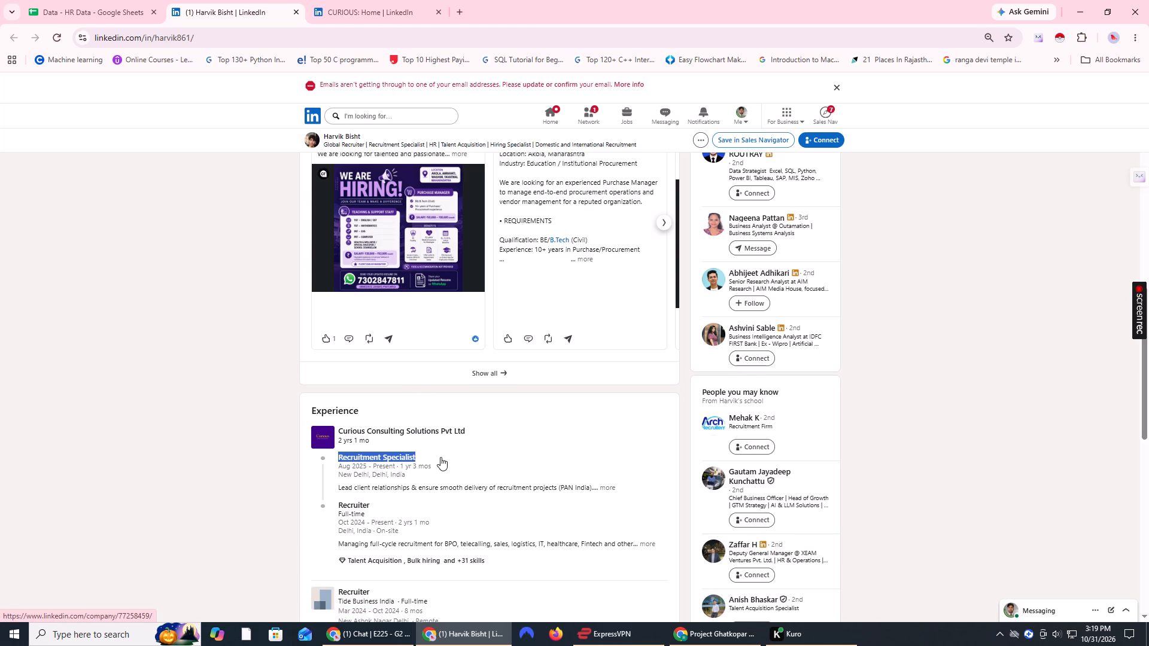
pyautogui.click(28, 0)
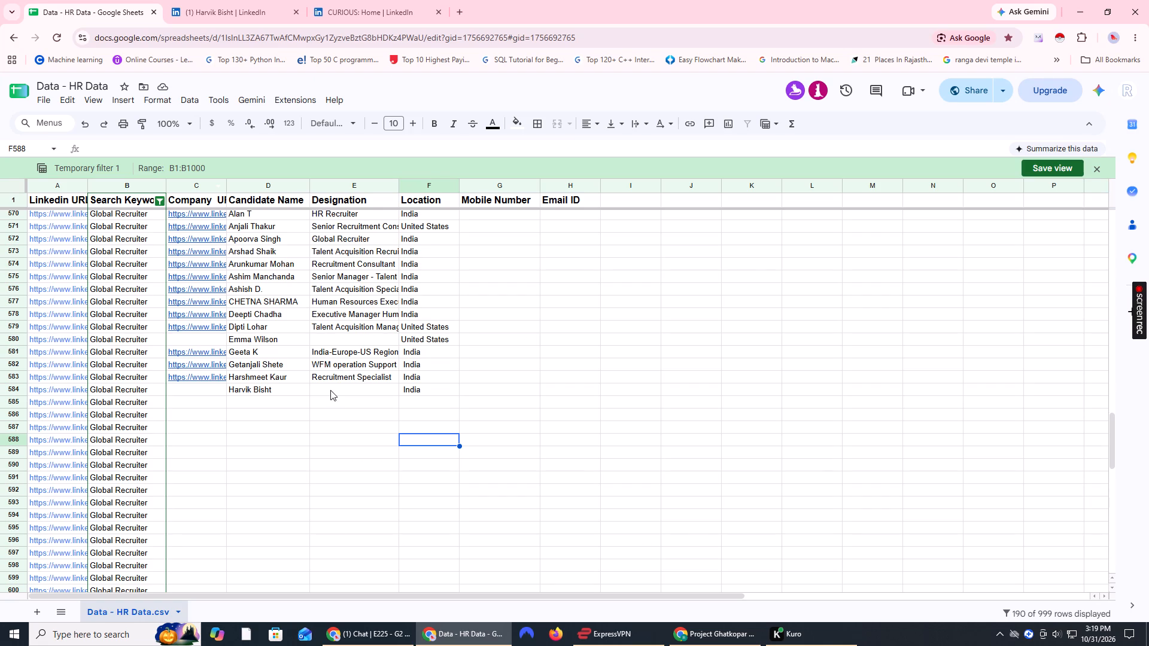
pyautogui.doubleClick(330, 390)
pyautogui.hotkey('ctrl', 'v')
pyautogui.press('Return')
# Copy the address of the Curious Consulting Solutions LinkedIn company page into row 584's Company URL cell.
pyautogui.click(326, 0)
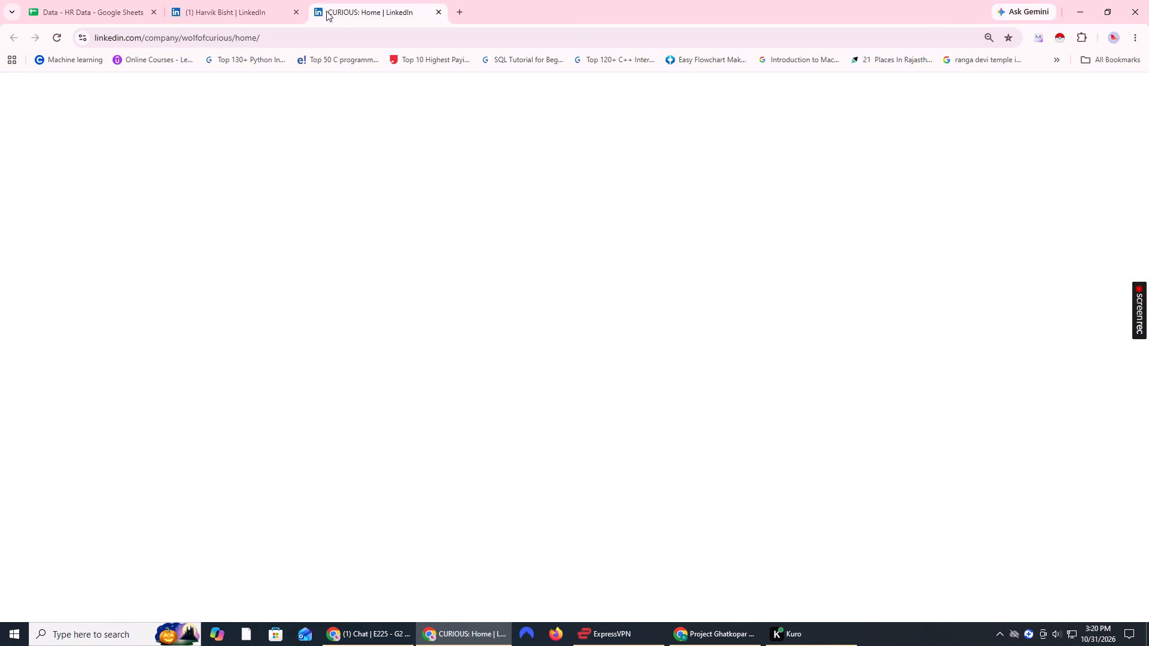
pyautogui.click(327, 40)
pyautogui.hotkey('ctrl', 'c')
pyautogui.click(86, 0)
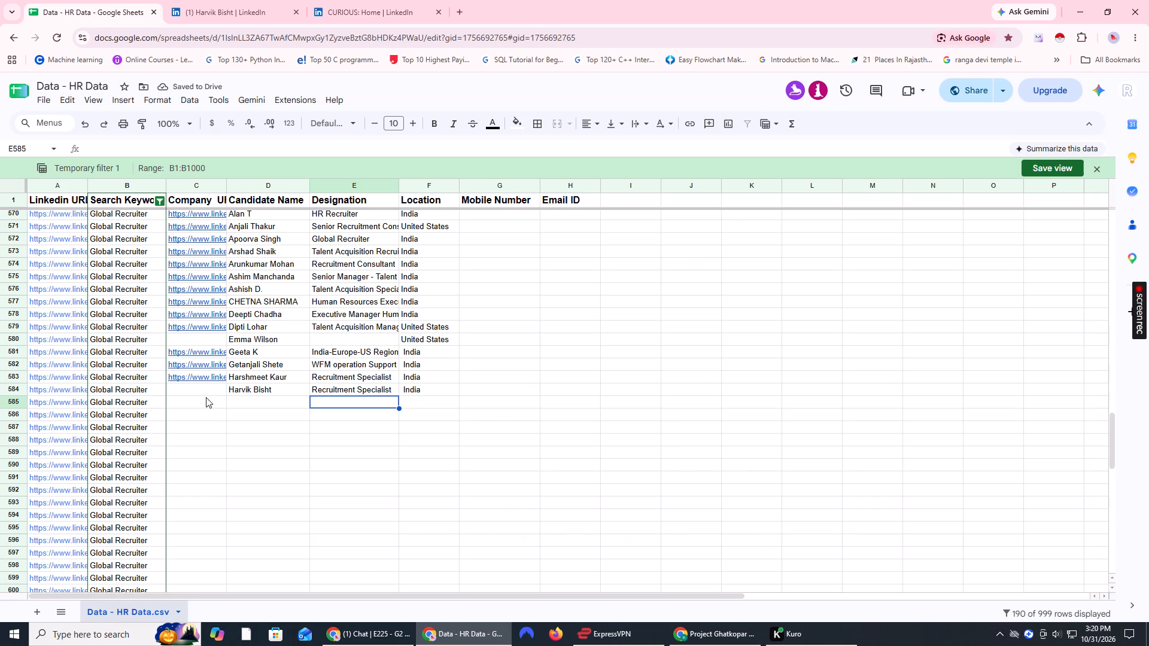
pyautogui.doubleClick(205, 392)
pyautogui.hotkey('ctrl', 'v')
pyautogui.press('Return')
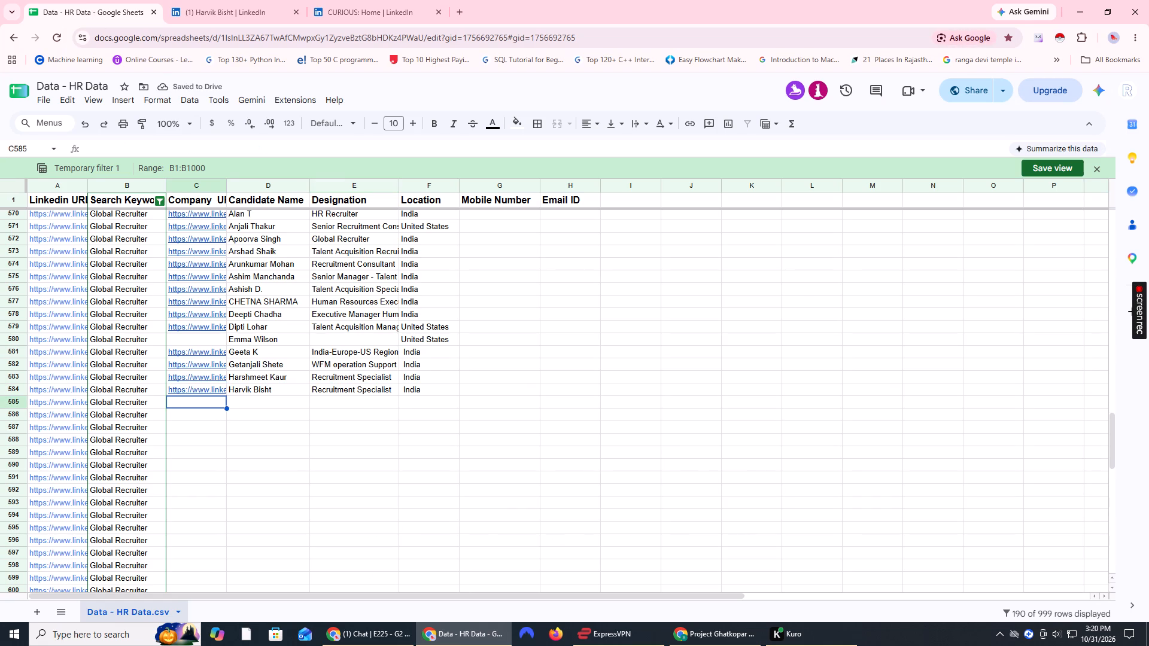
pyautogui.click(588, 391)
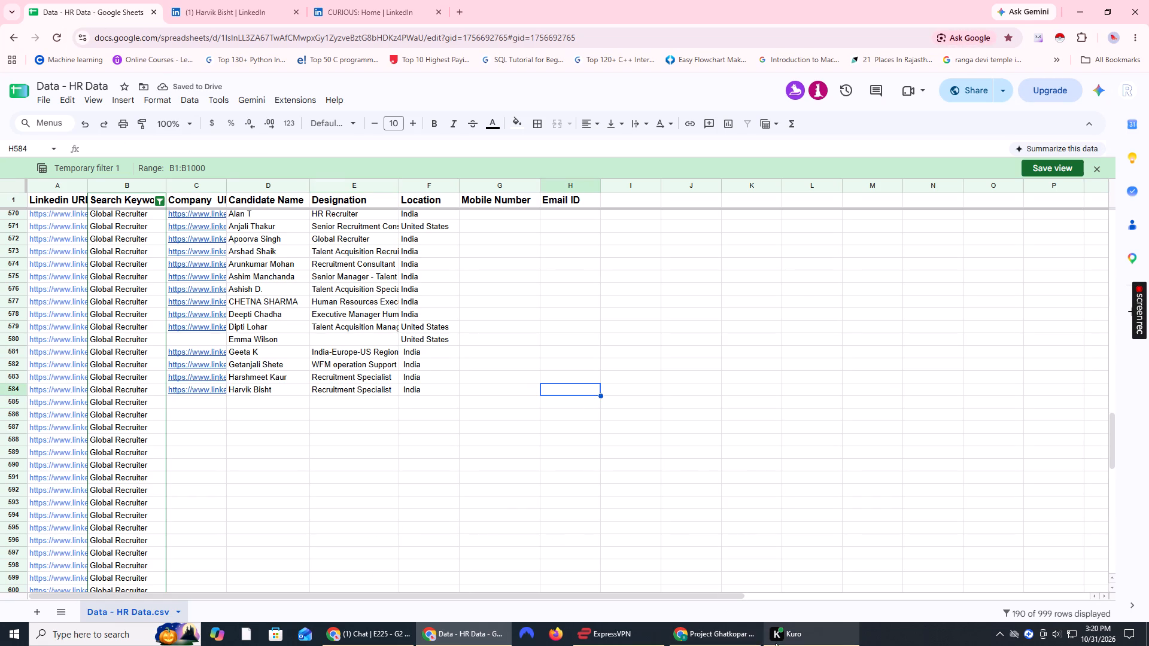
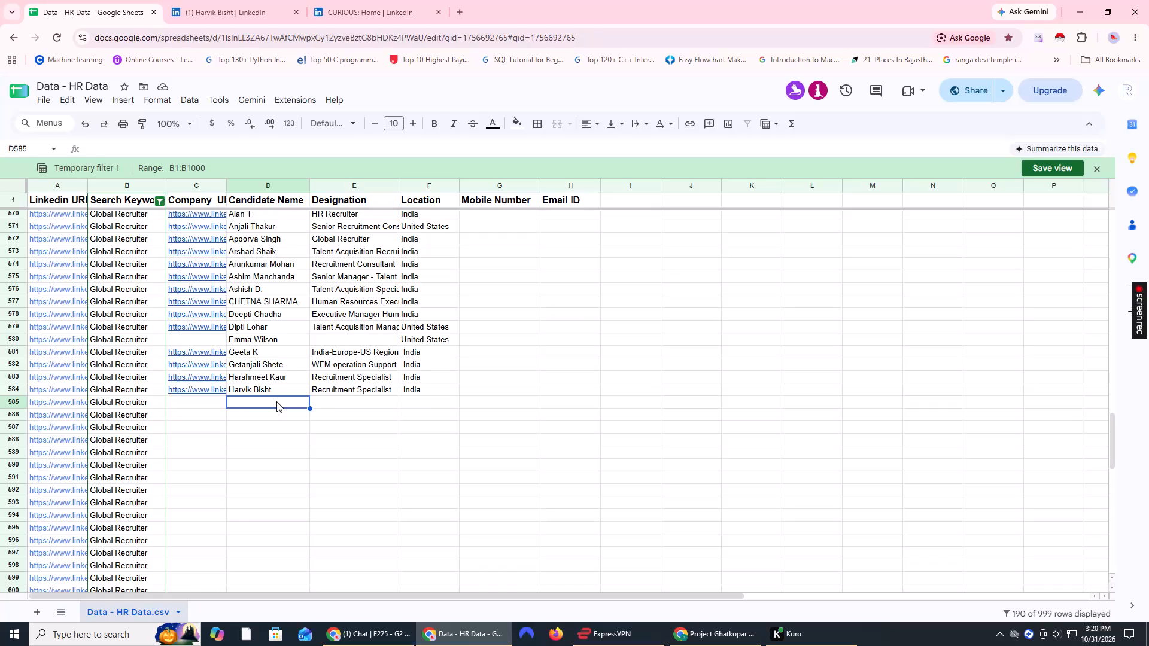
# Open the LinkedIn profile linked in row 585 and close the previous candidate's profile and company pages.
pyautogui.scroll(5, 282, 430)
pyautogui.scroll(20, 282, 430)
pyautogui.scroll(7, 282, 430)
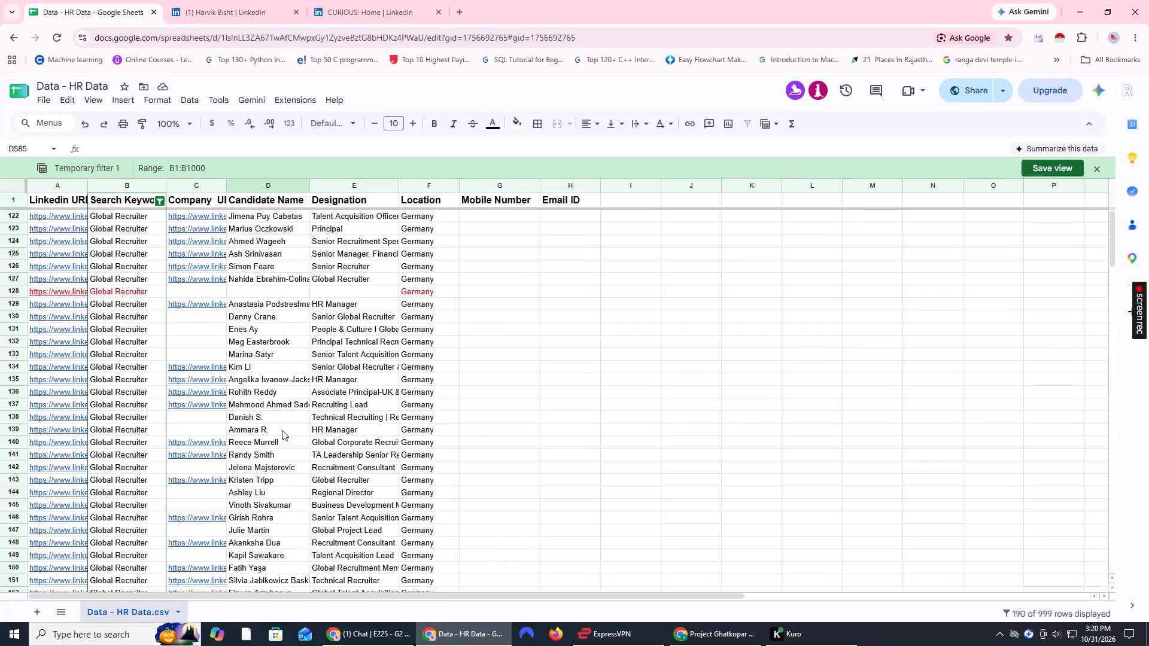
pyautogui.scroll(-10, 282, 430)
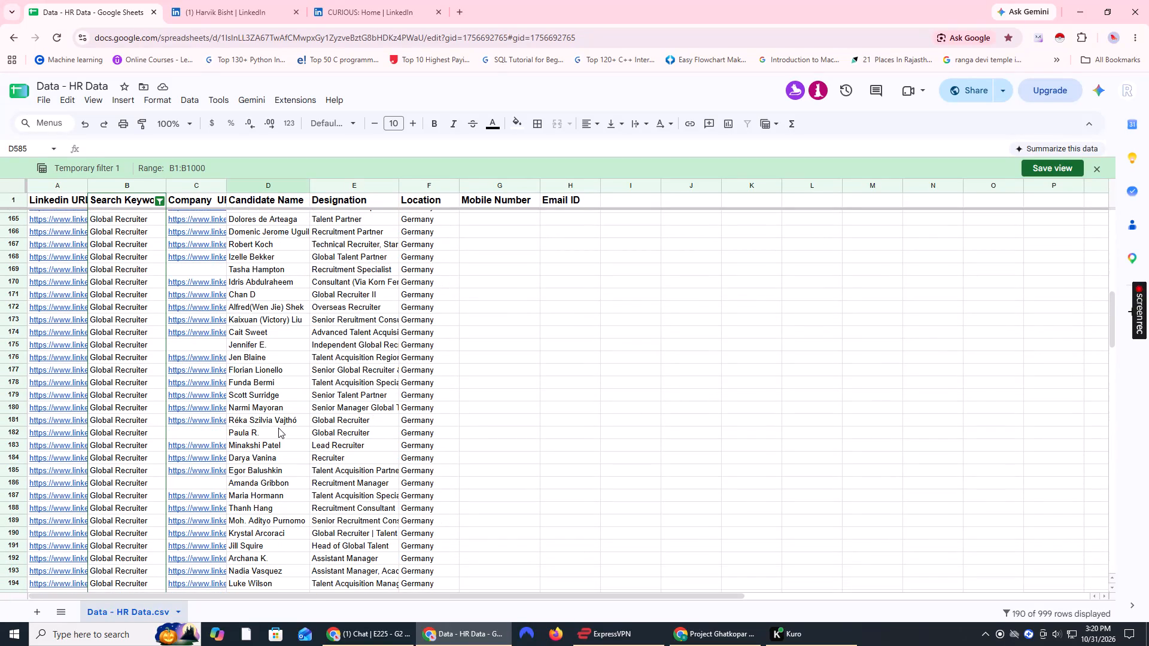
pyautogui.scroll(-17, 278, 428)
pyautogui.scroll(4, 272, 431)
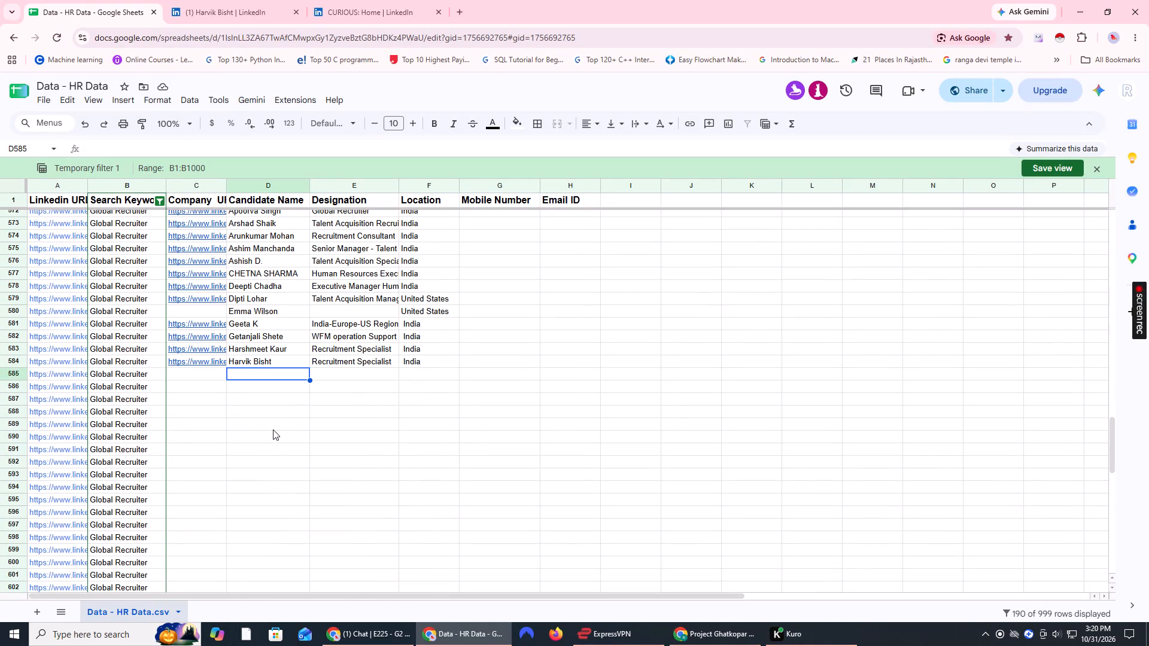
pyautogui.tripleClick(67, 374)
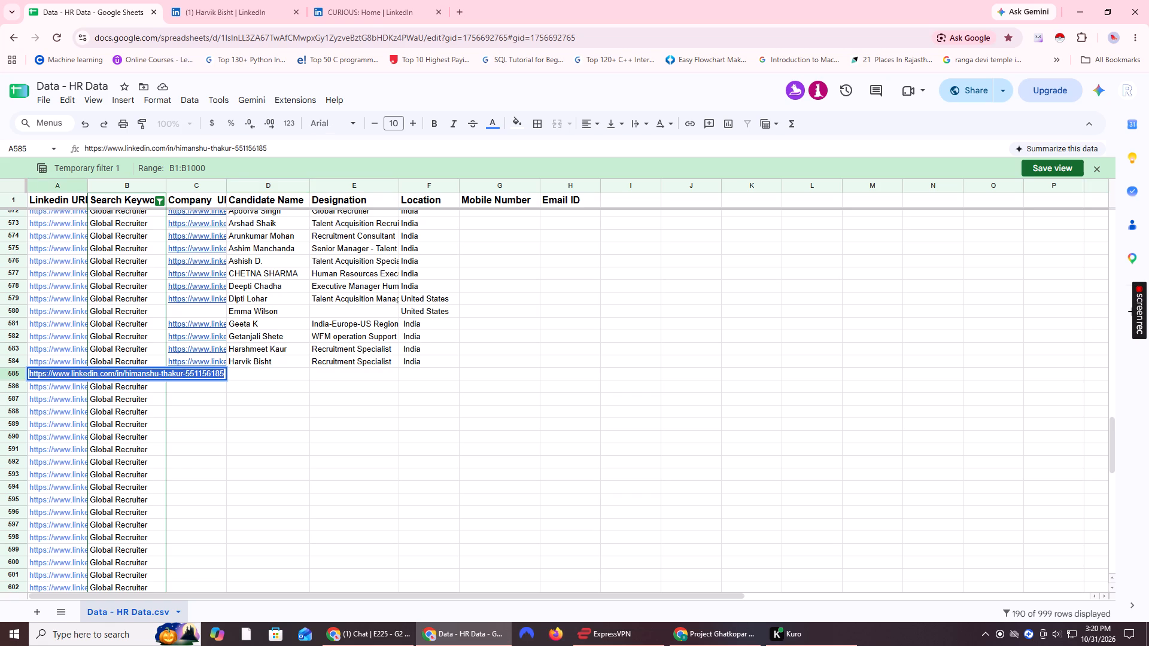
pyautogui.rightClick(67, 373)
pyautogui.click(208, 180)
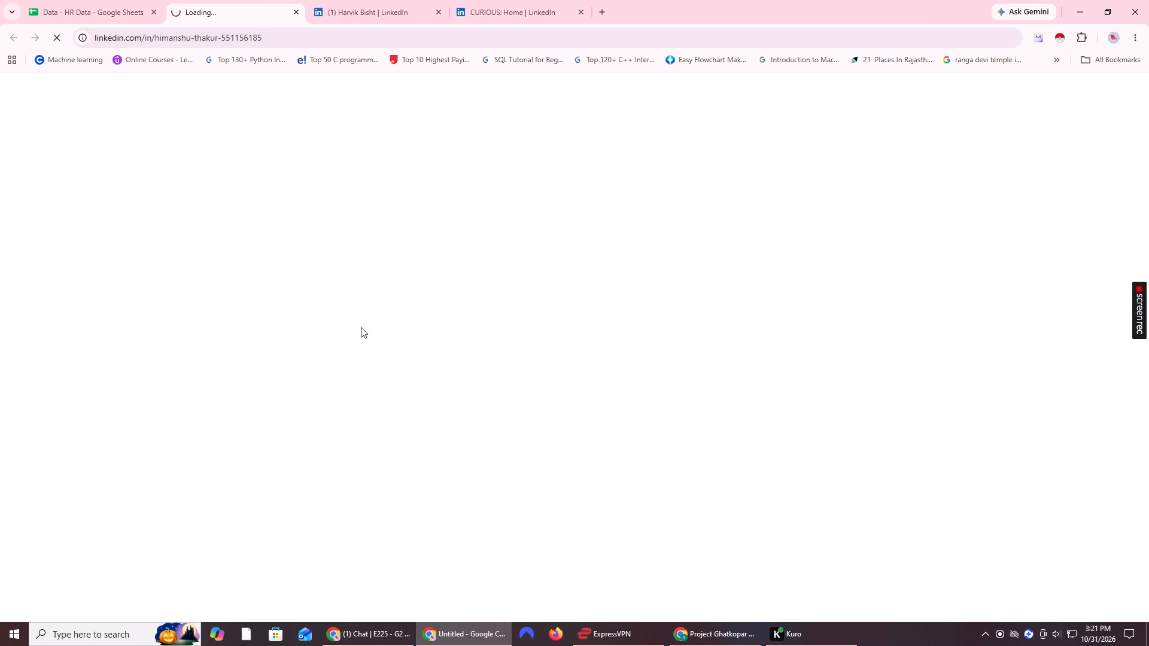
pyautogui.click(436, 14)
pyautogui.click(437, 14)
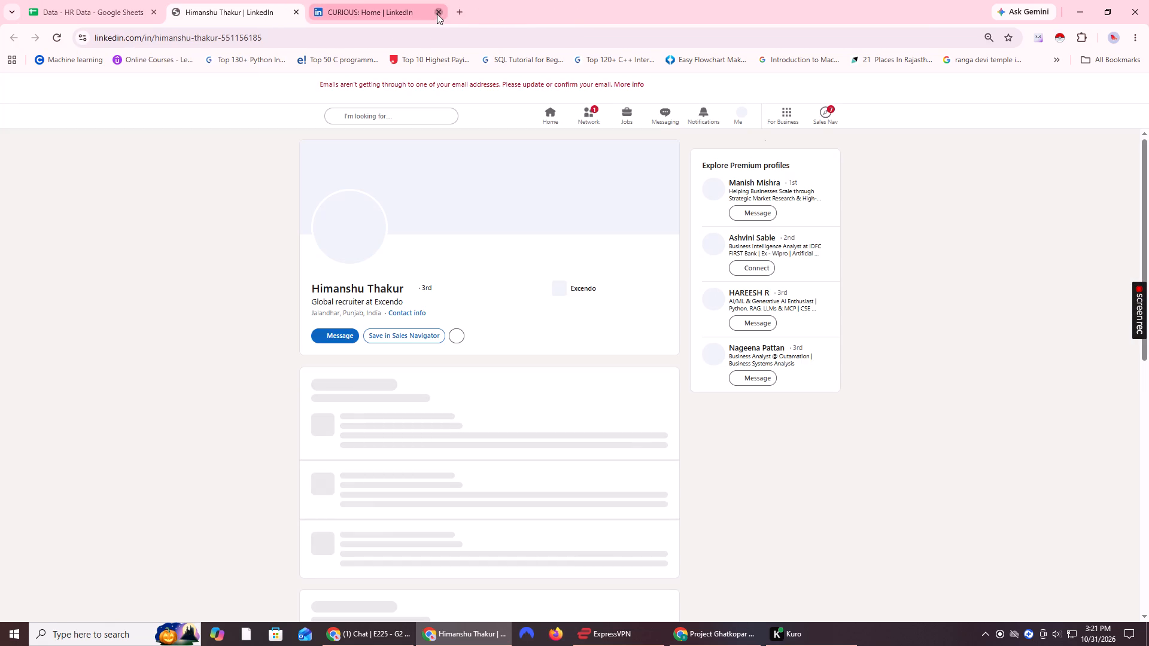
# Copy the candidate's name from the LinkedIn profile into row 585's Candidate Name cell.
pyautogui.moveTo(306, 291); pyautogui.dragTo(404, 287)
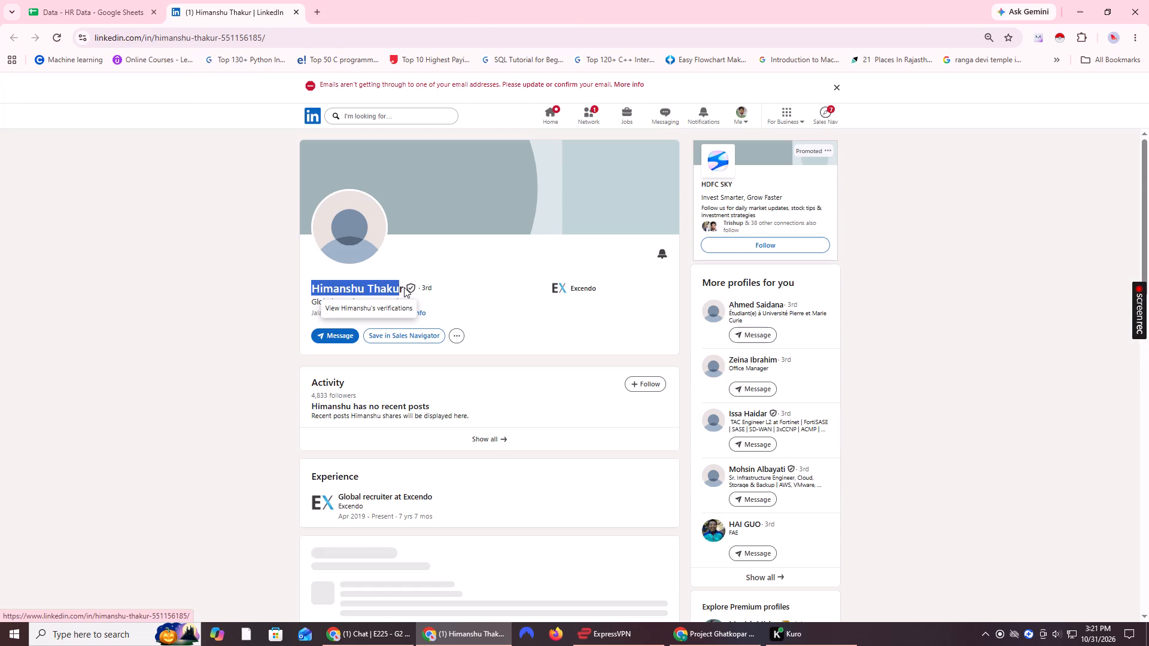
pyautogui.moveTo(404, 287); pyautogui.dragTo(406, 287)
pyautogui.hotkey('ctrl', 'c')
pyautogui.click(92, 349)
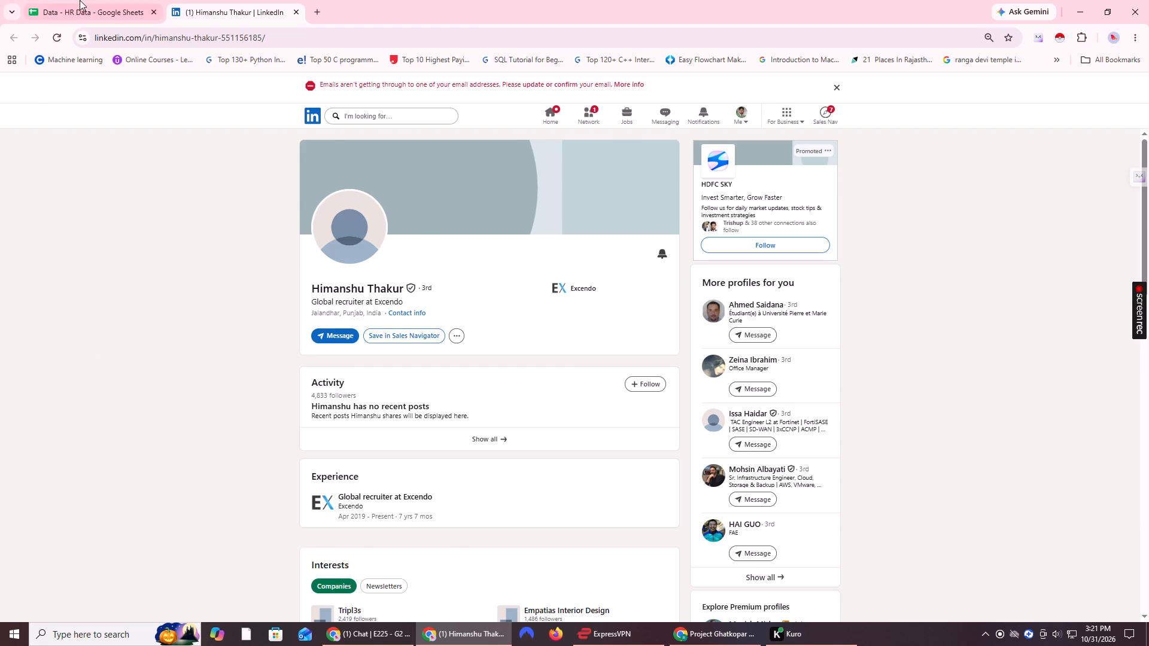
pyautogui.click(80, 0)
pyautogui.doubleClick(256, 373)
pyautogui.hotkey('ctrl', 'v')
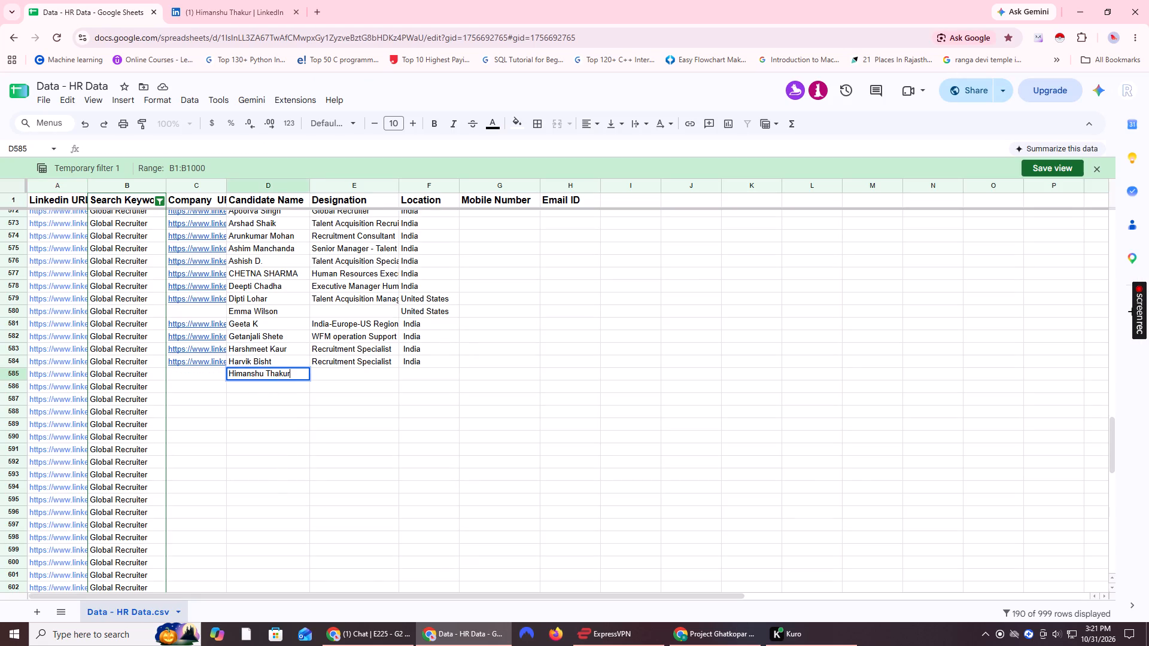
pyautogui.click(253, 386)
# Open the Excendo company page from the experience section of row 585's profile.
pyautogui.click(242, 0)
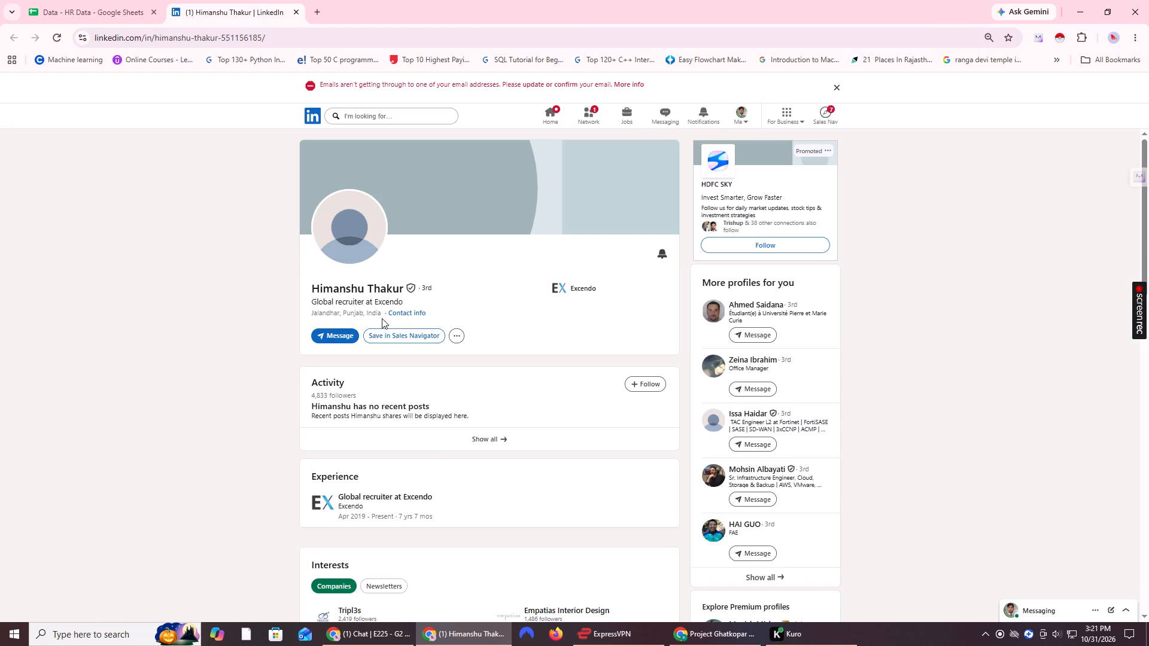
pyautogui.scroll(-5, 348, 391)
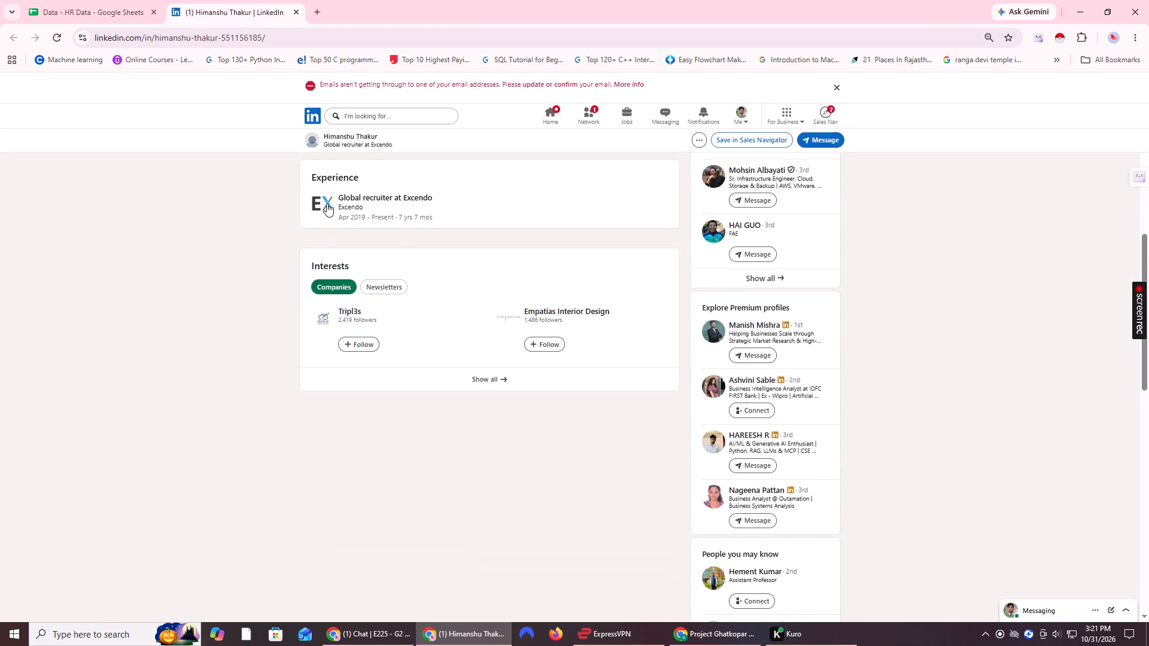
pyautogui.keyDown('ctrl'); pyautogui.click(327, 203); pyautogui.keyUp('ctrl')
# Copy the job title, trimmed to Global recruiter, from the profile's experience section into row 585's Designation cell.
pyautogui.click(336, 196)
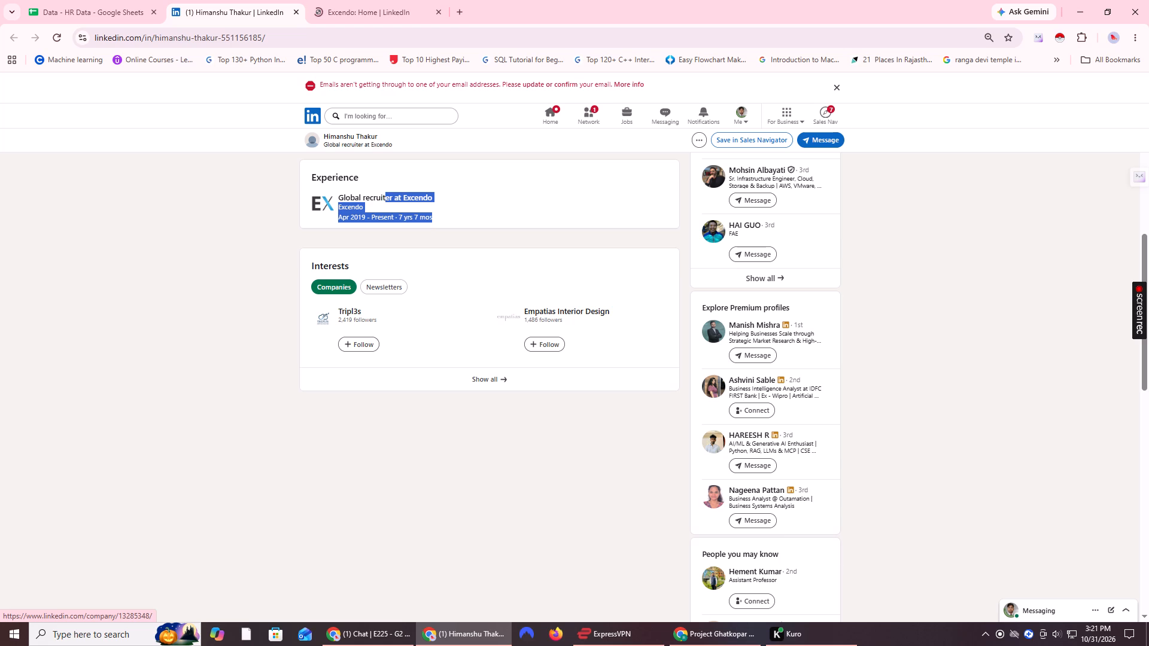
pyautogui.hotkey('ctrl', 'c')
pyautogui.click(465, 13)
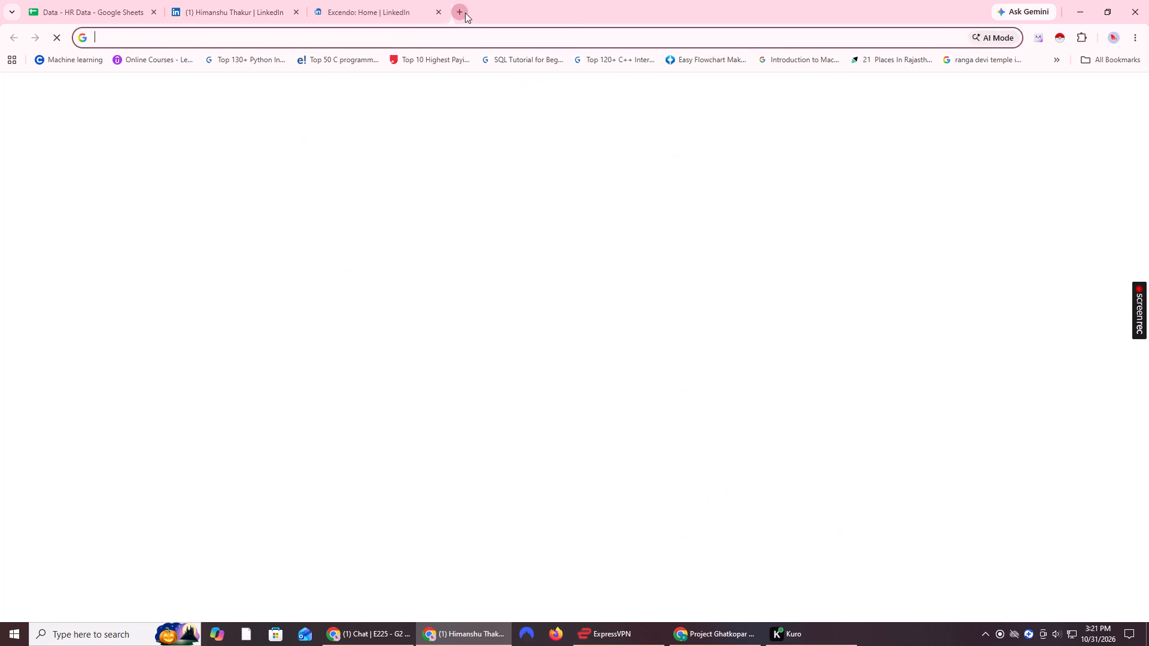
pyautogui.hotkey('ctrl', 'v')
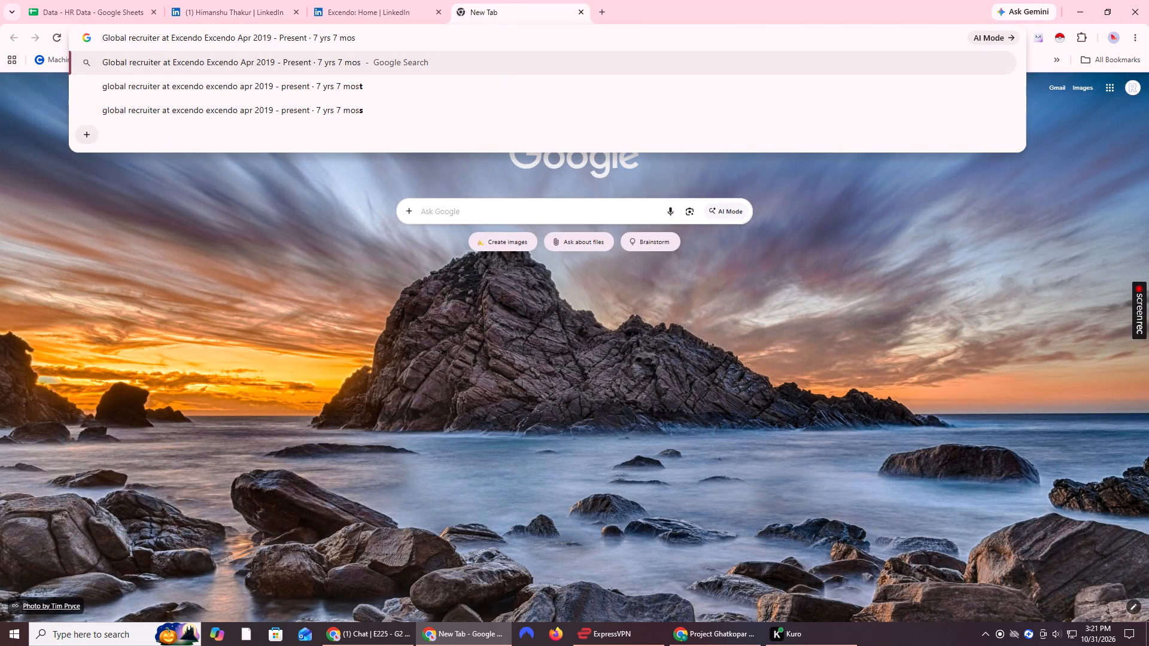
pyautogui.moveTo(159, 35); pyautogui.dragTo(2, 21)
pyautogui.hotkey('ctrl', 'x')
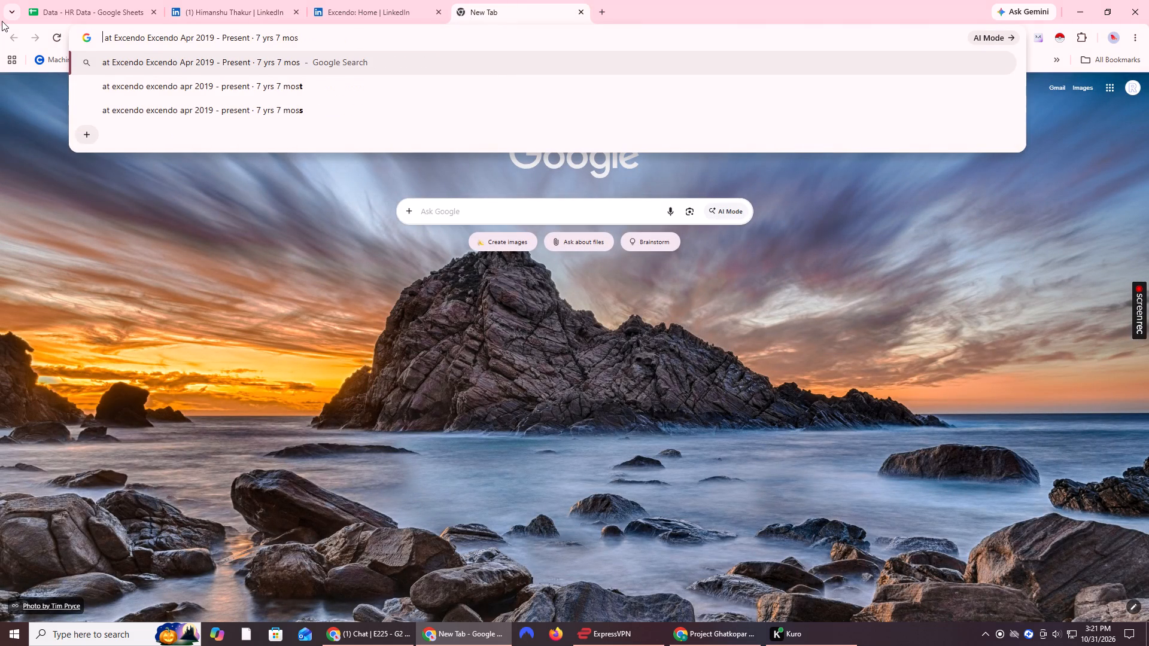
pyautogui.hotkey('ctrl', 'a')
pyautogui.press('BackSpace')
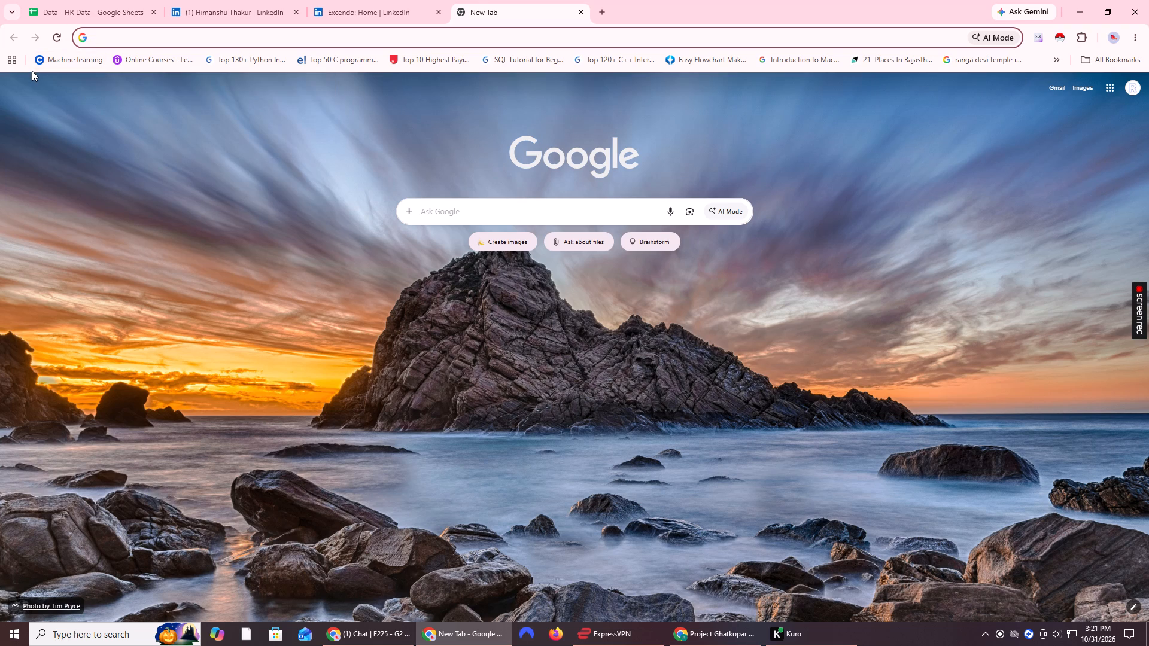
pyautogui.click(98, 0)
pyautogui.doubleClick(328, 373)
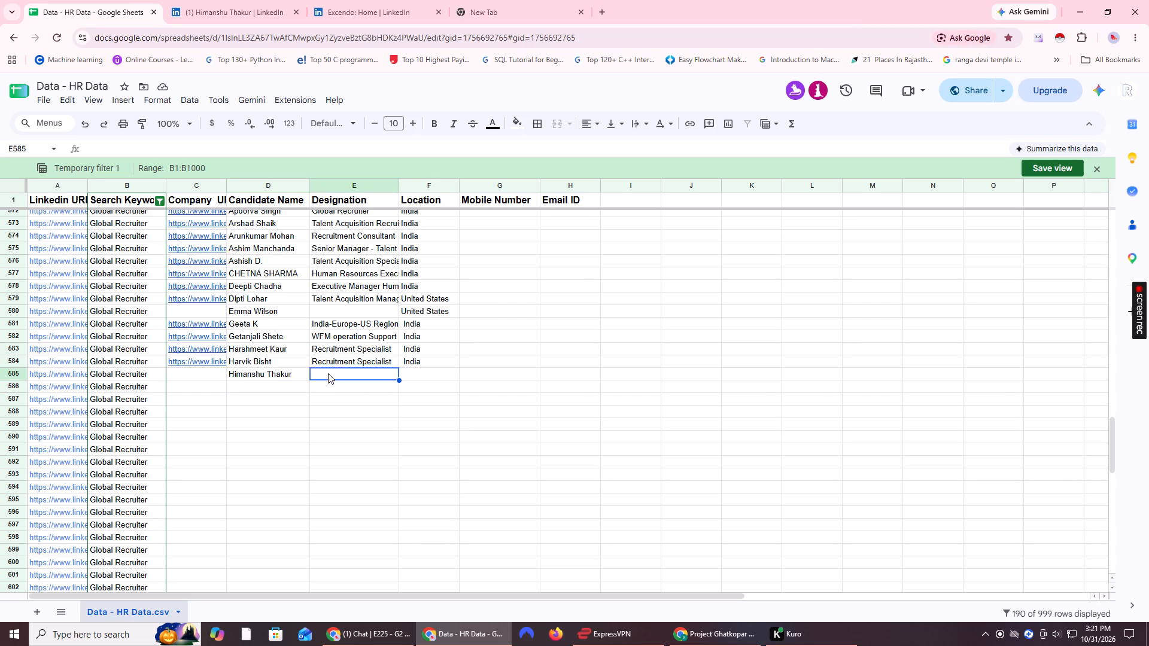
pyautogui.hotkey('ctrl', 'v')
pyautogui.click(305, 399)
# Copy the address of the Excendo LinkedIn company page into row 585's Company URL cell.
pyautogui.click(364, 0)
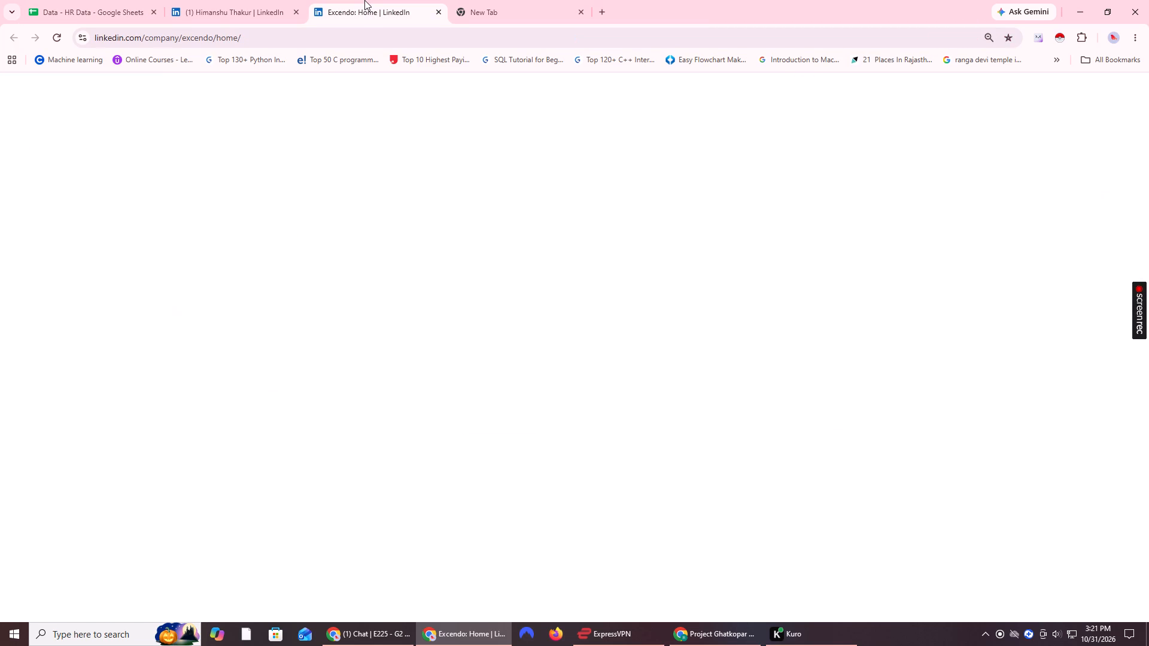
pyautogui.click(297, 39)
pyautogui.hotkey('ctrl', 'c')
pyautogui.click(81, 0)
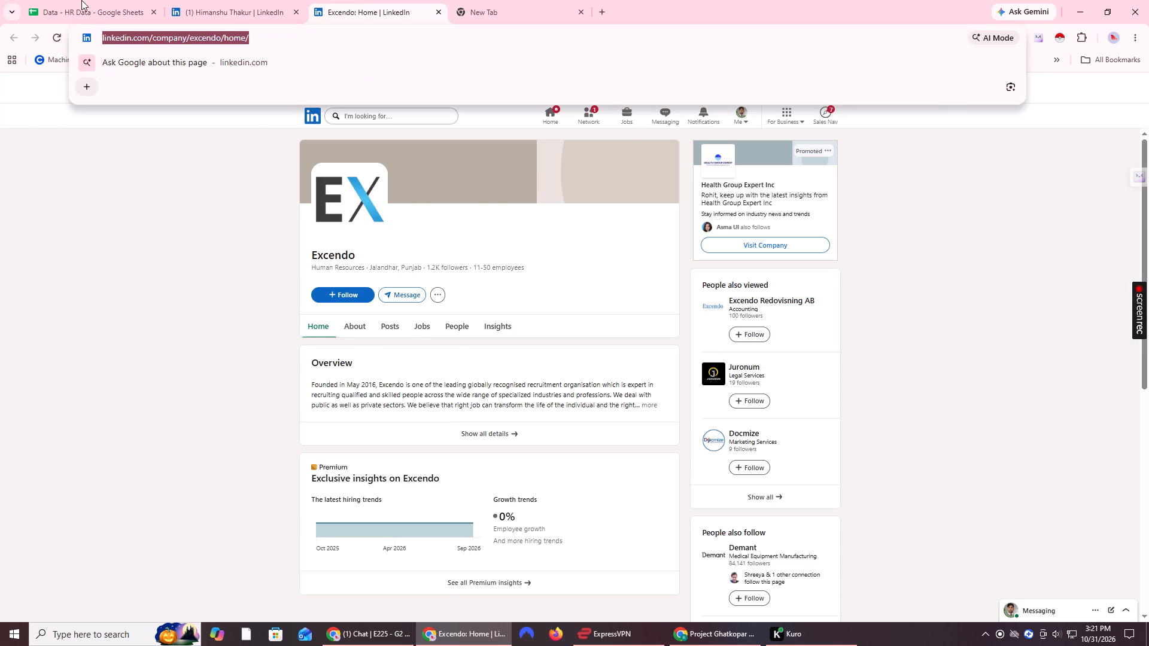
pyautogui.click(215, 379)
pyautogui.hotkey('ctrl', 'v')
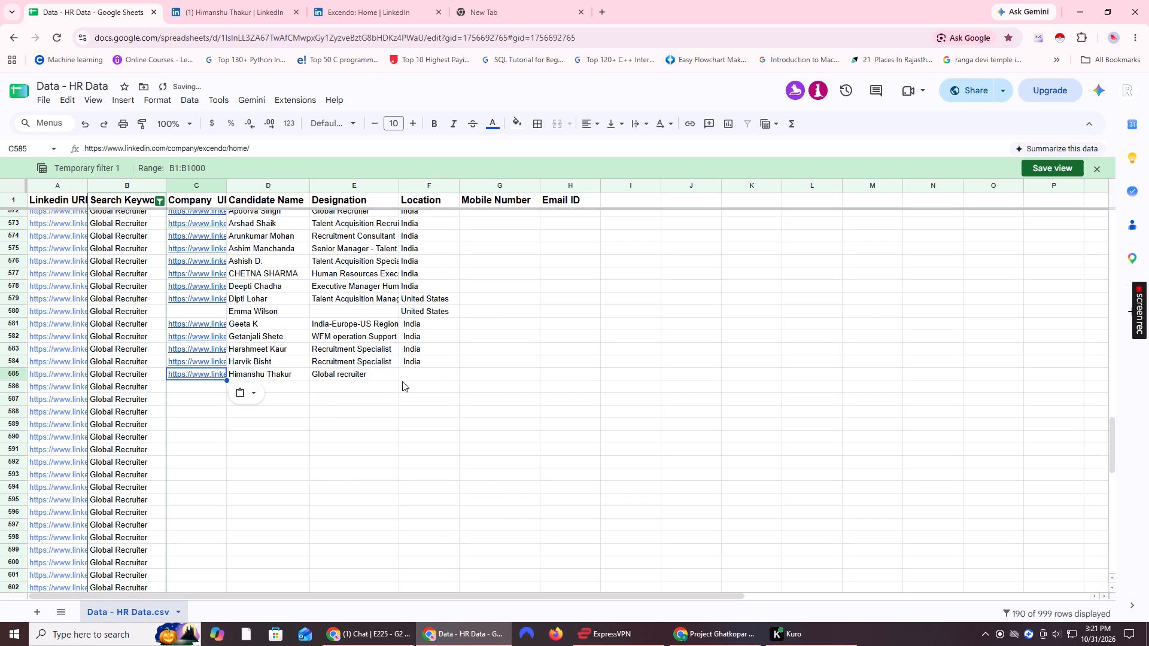
# Fill row 585's Location cell with India from the row above.
pyautogui.click(423, 375)
pyautogui.hotkey('shift', 'Up')
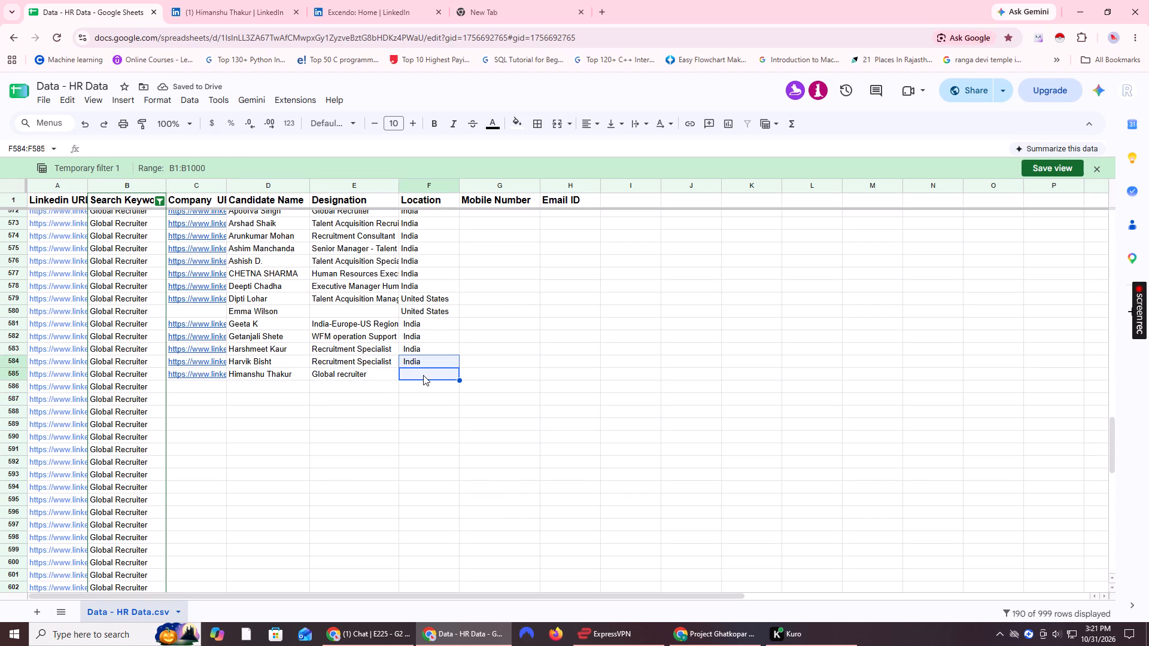
pyautogui.hotkey('ctrl', 'd')
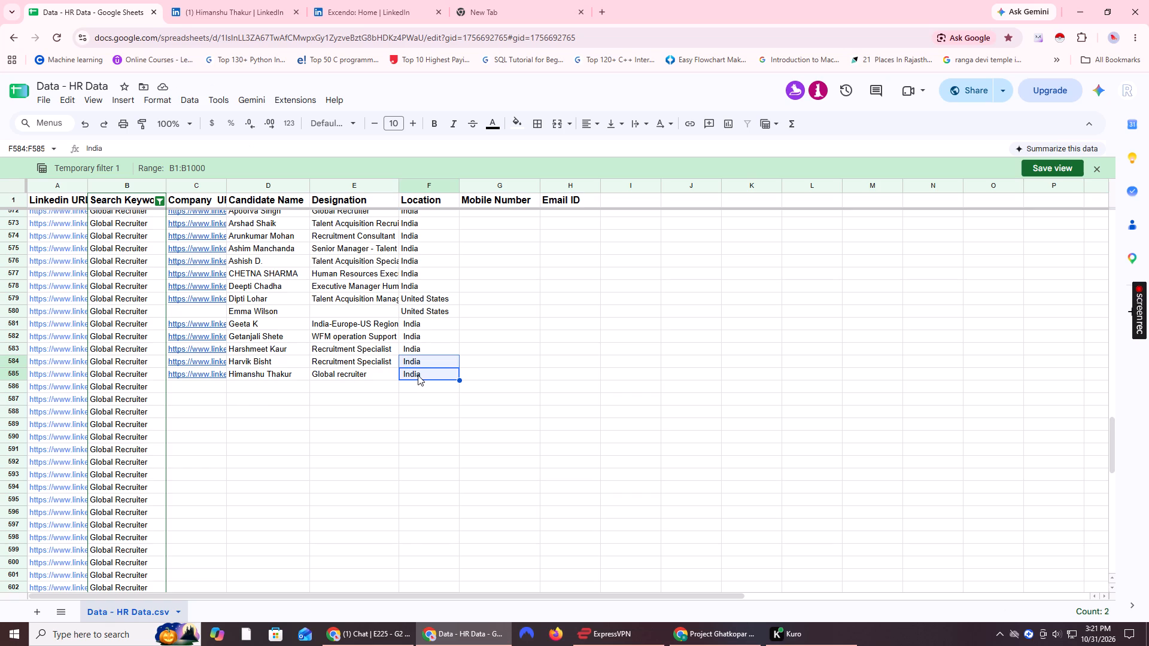
pyautogui.click(382, 440)
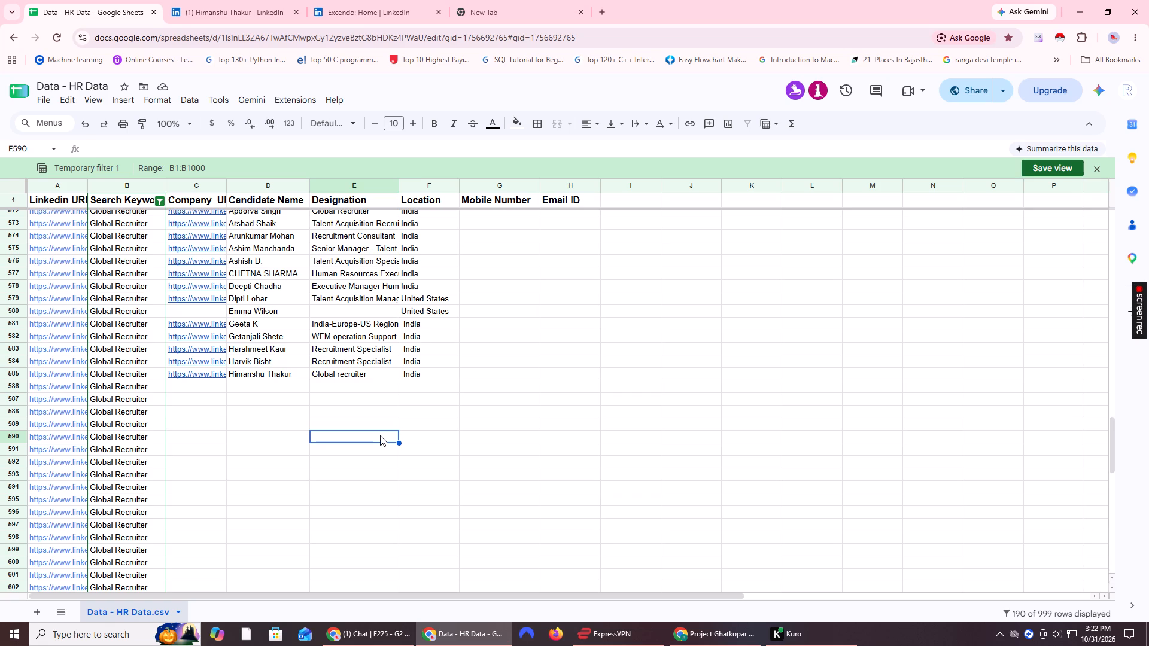
# Open the LinkedIn profile linked in row 586 and close the leftover Excendo and blank pages.
pyautogui.click(395, 440)
pyautogui.tripleClick(69, 386)
pyautogui.rightClick(69, 386)
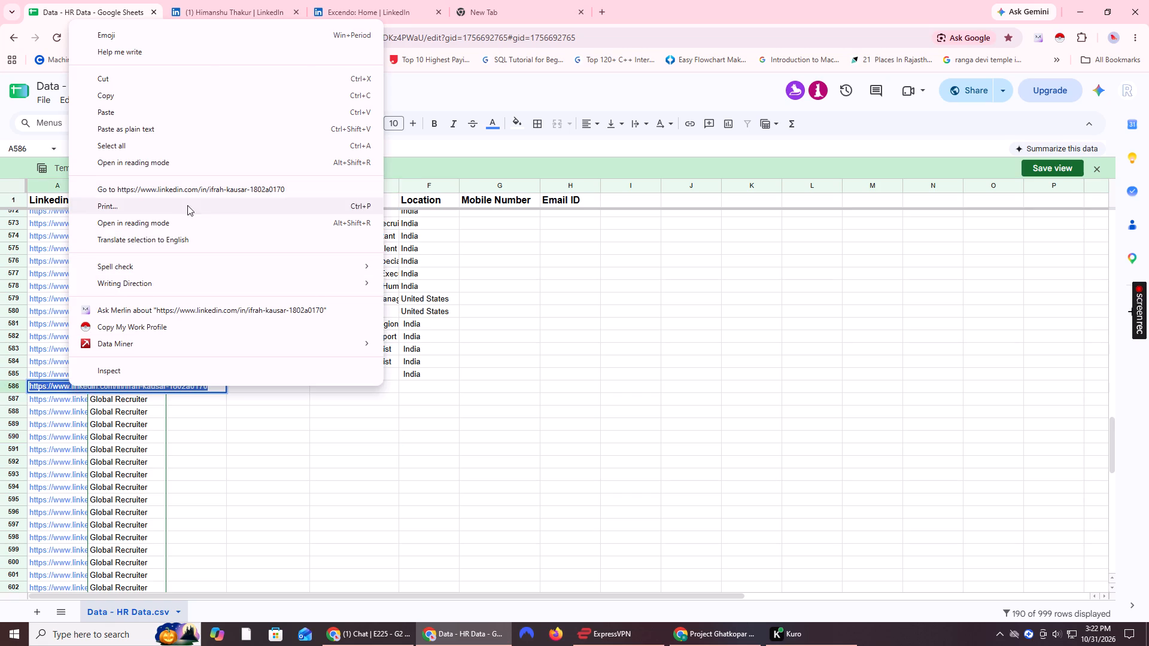
pyautogui.click(187, 182)
pyautogui.click(439, 11)
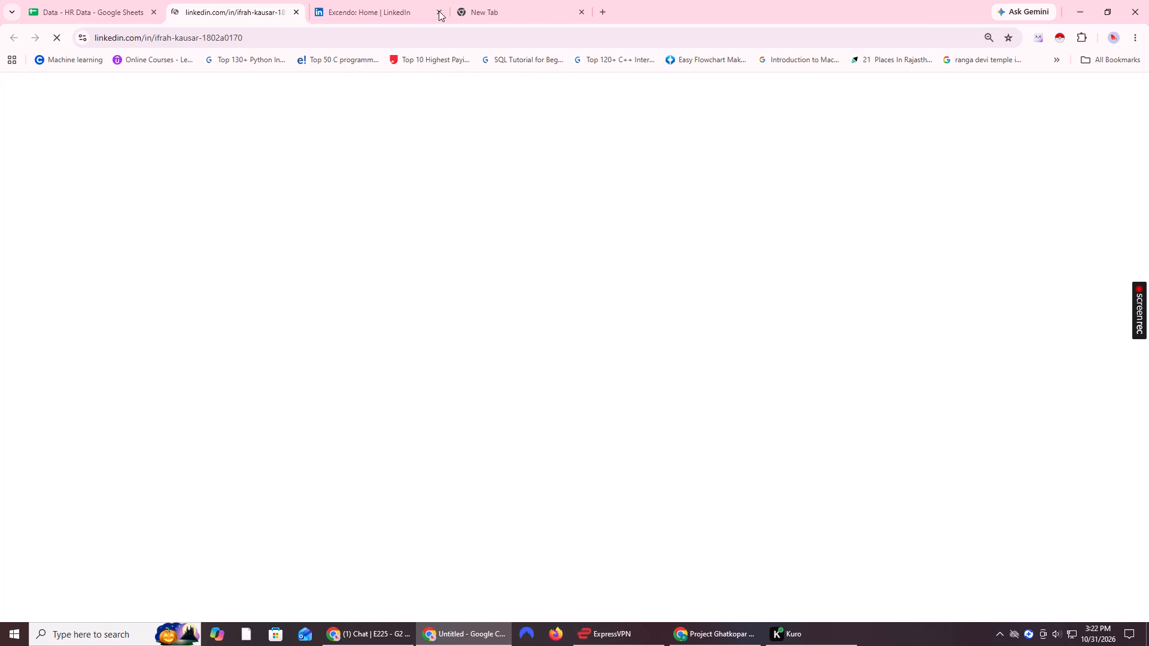
pyautogui.click(439, 11)
pyautogui.click(439, 11)
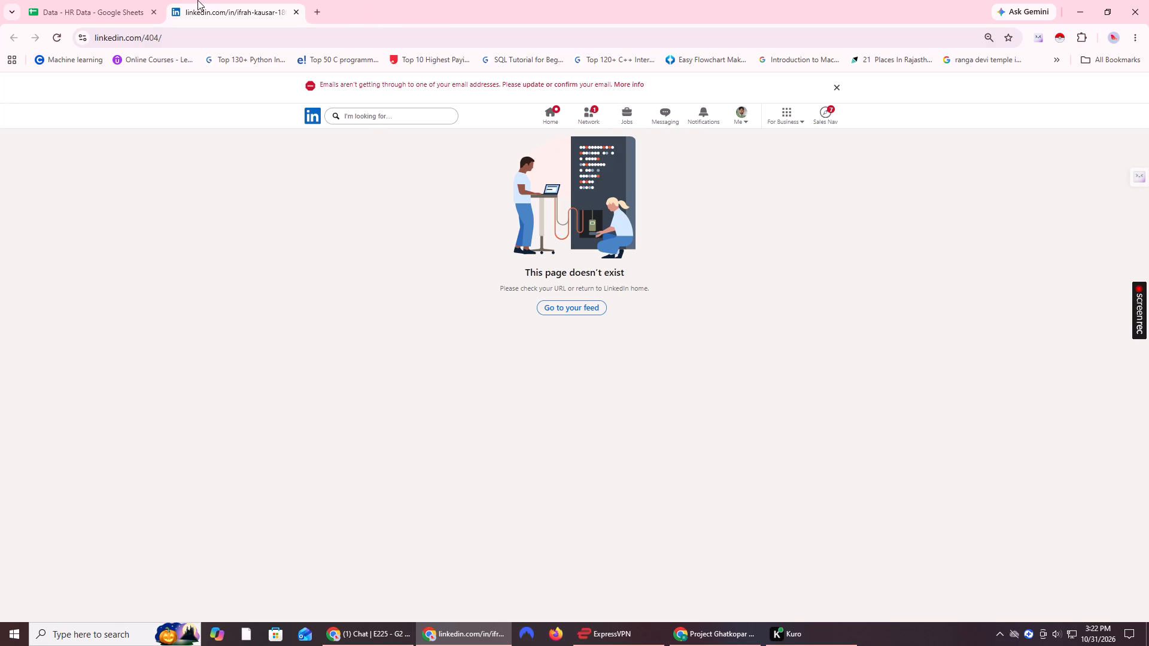
# Mark the whole of row 586 in the HR Data sheet with red text.
pyautogui.click(203, 0)
pyautogui.click(110, 0)
pyautogui.click(275, 390)
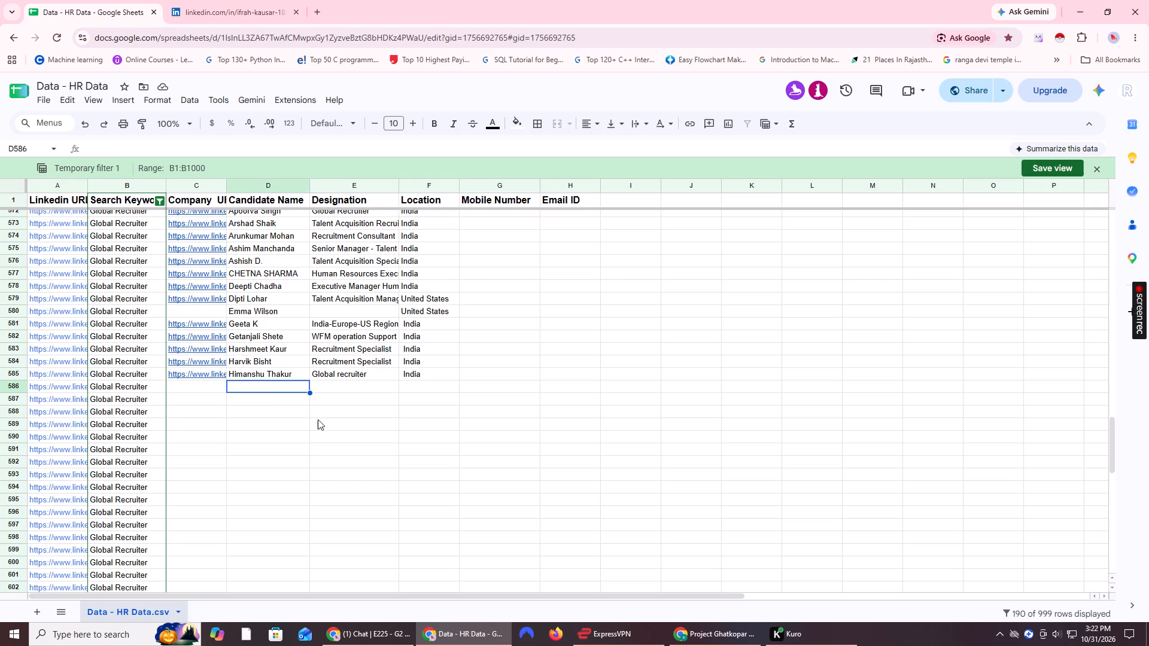
pyautogui.click(13, 386)
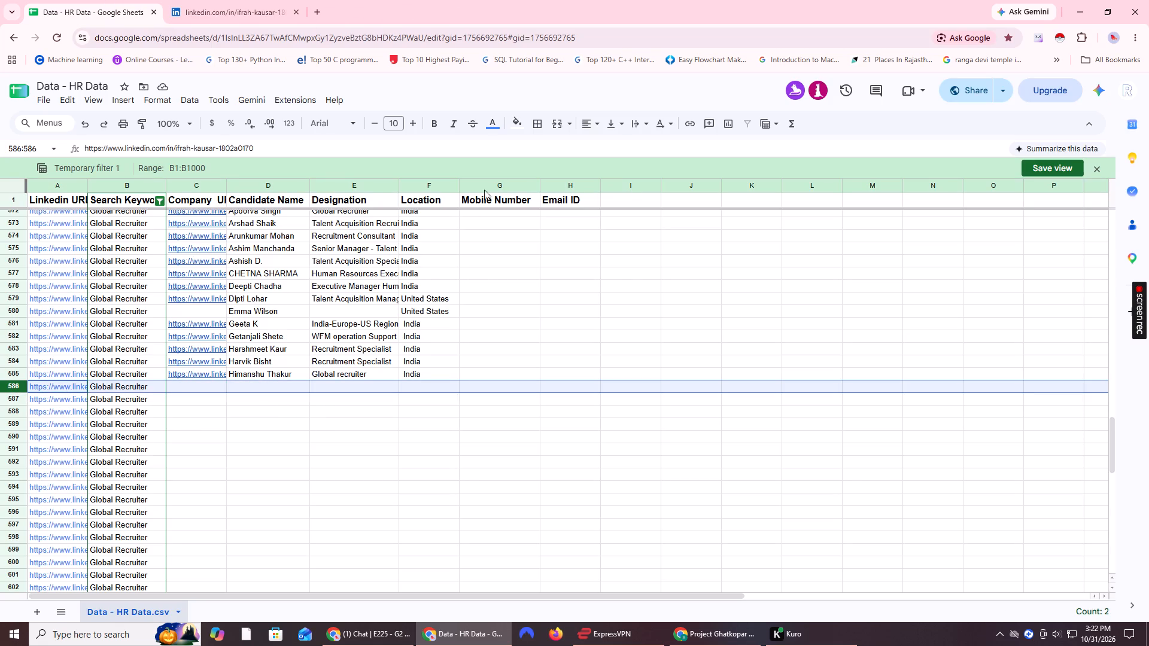
pyautogui.click(490, 131)
pyautogui.click(512, 182)
pyautogui.click(169, 423)
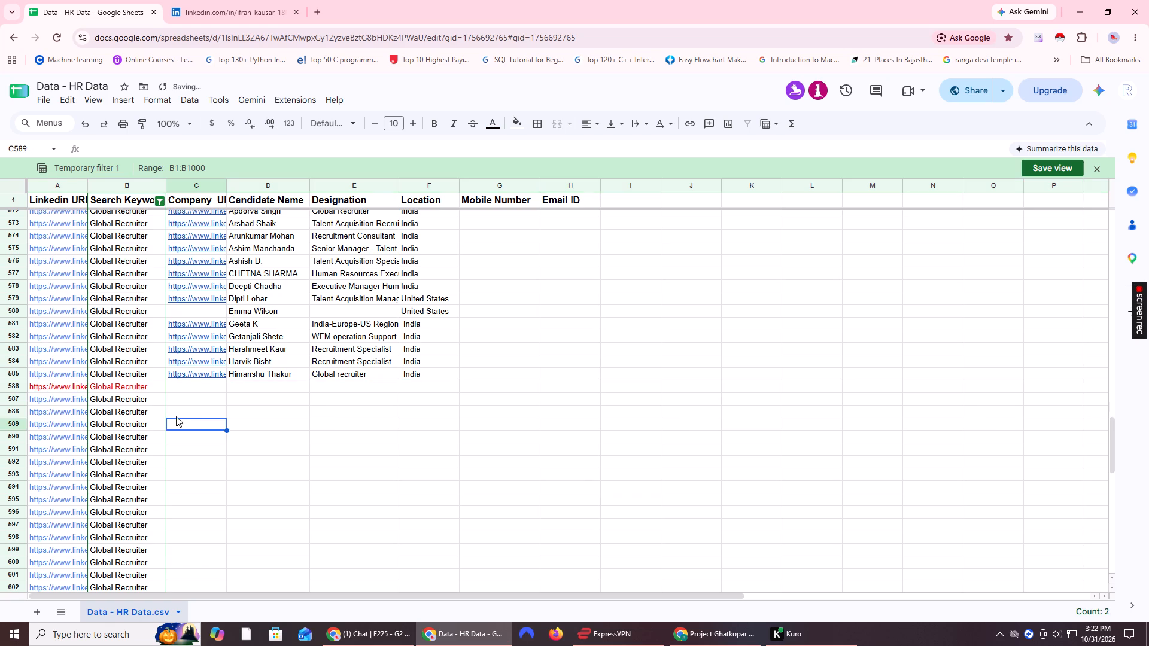
# Open the LinkedIn profile linked in row 587 and close the page opened from row 586.
pyautogui.doubleClick(44, 399)
pyautogui.tripleClick(44, 399)
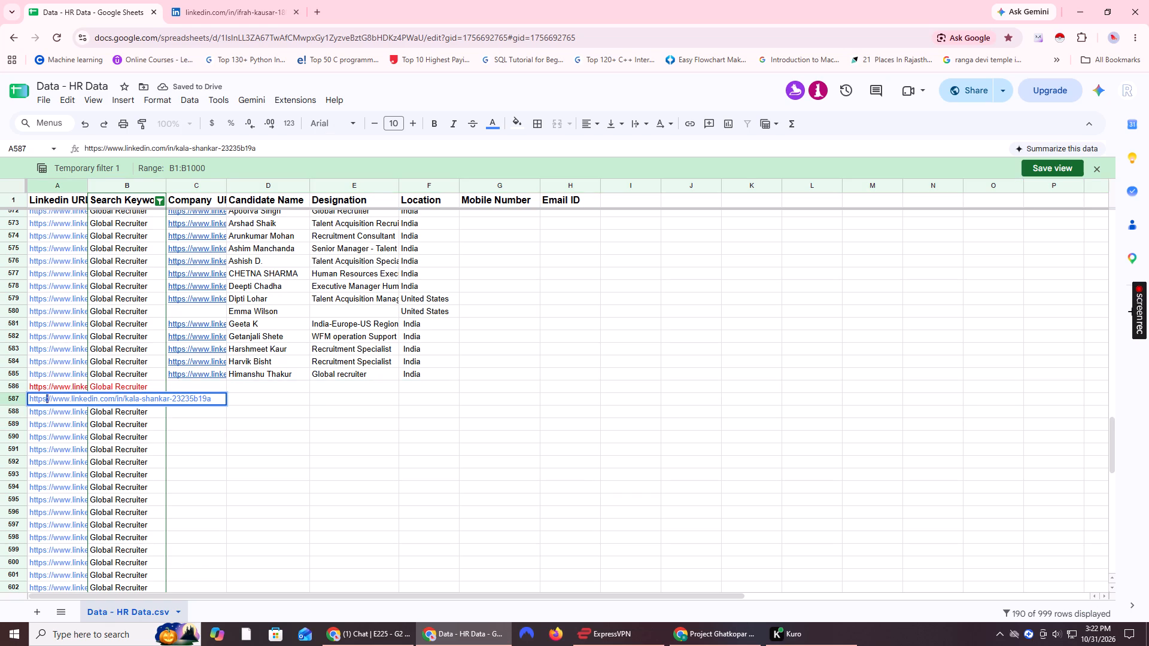
pyautogui.rightClick(46, 399)
pyautogui.click(155, 208)
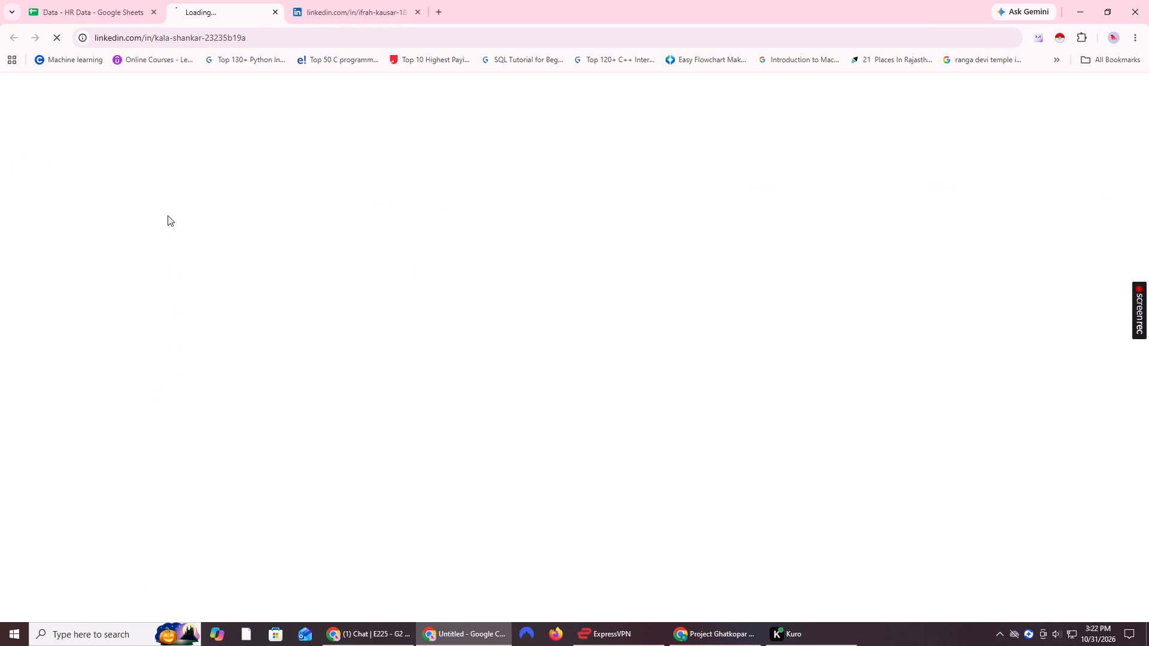
pyautogui.click(376, 0)
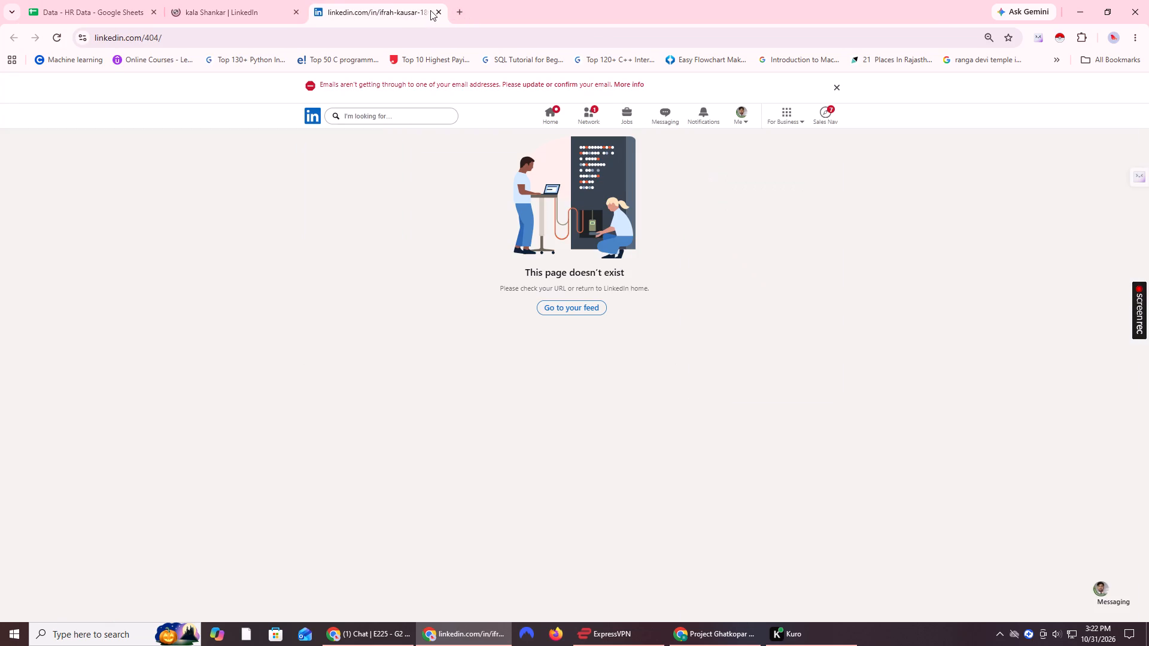
pyautogui.click(436, 10)
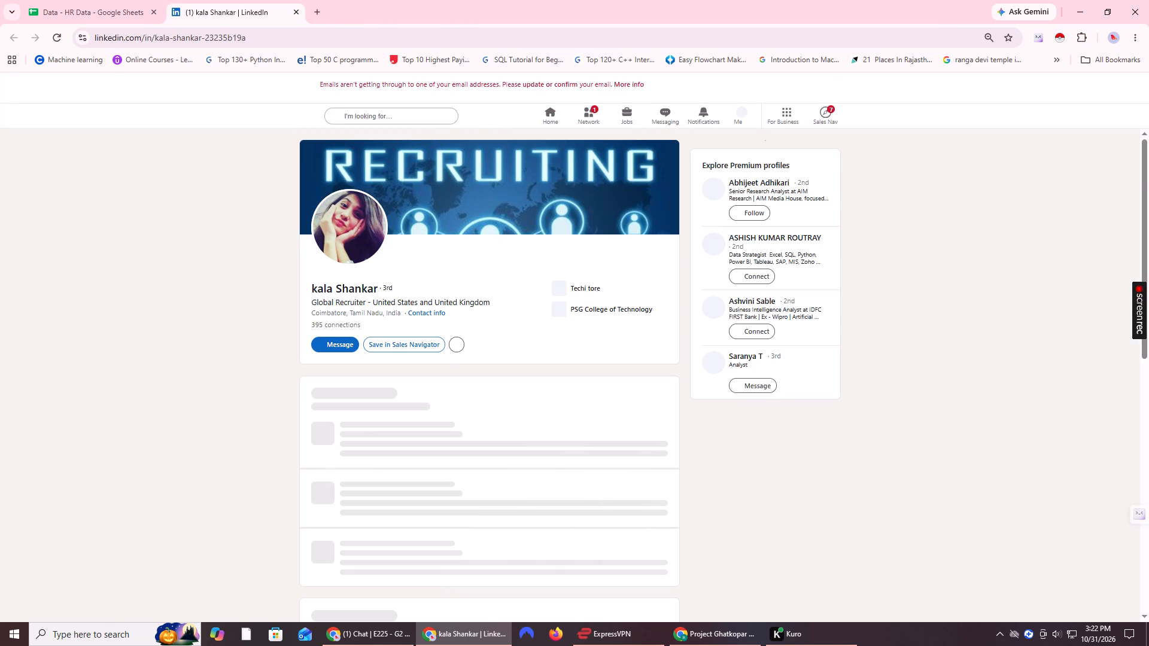
# Copy the candidate's name from the open LinkedIn profile and return to the HR Data sheet.
pyautogui.moveTo(305, 292); pyautogui.dragTo(378, 287)
pyautogui.hotkey('ctrl', 'c')
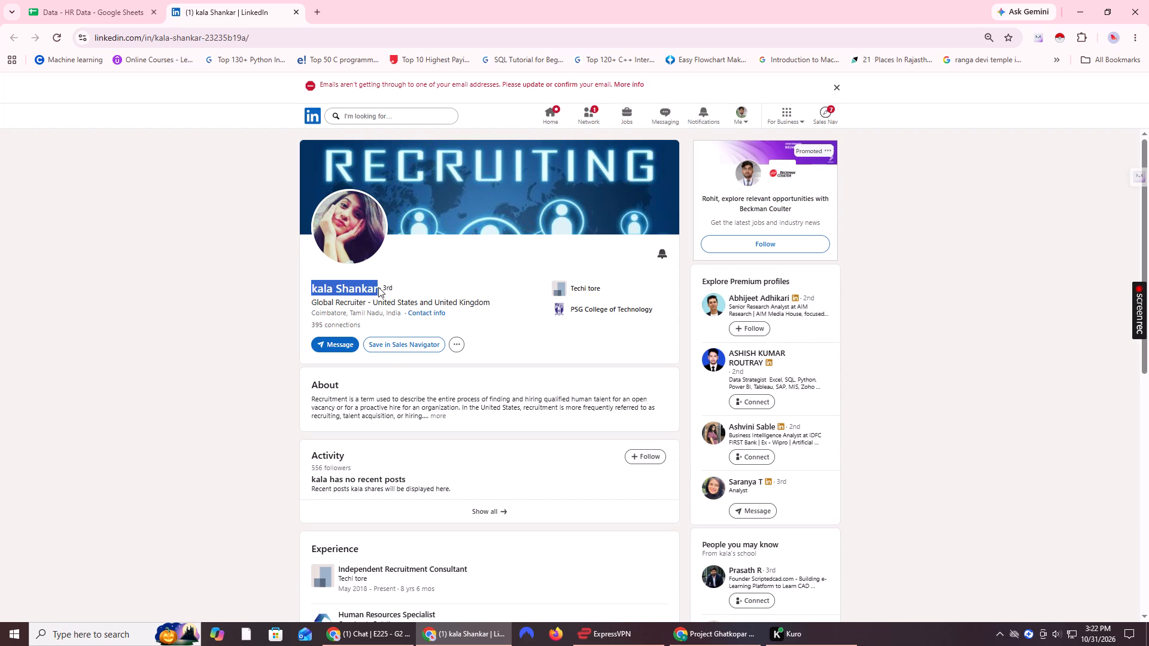
pyautogui.click(120, 0)
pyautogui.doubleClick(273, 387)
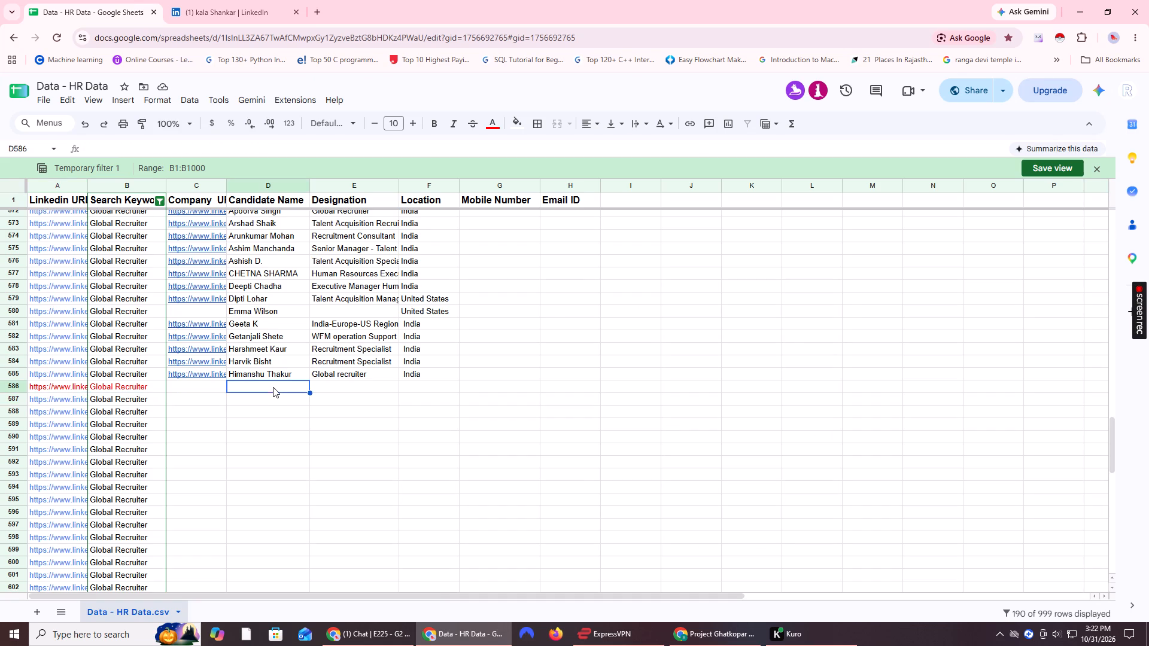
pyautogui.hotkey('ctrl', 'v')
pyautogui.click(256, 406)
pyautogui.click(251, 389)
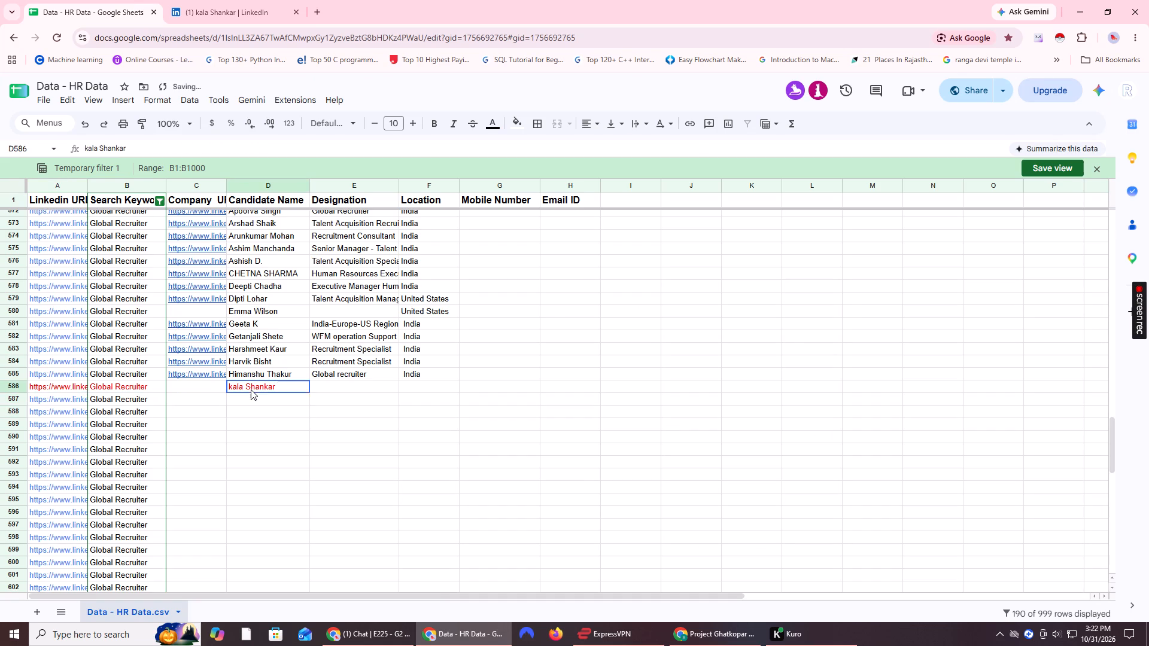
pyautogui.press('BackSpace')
# Paste the copied name into row 587's Candidate Name cell.
pyautogui.doubleClick(249, 395)
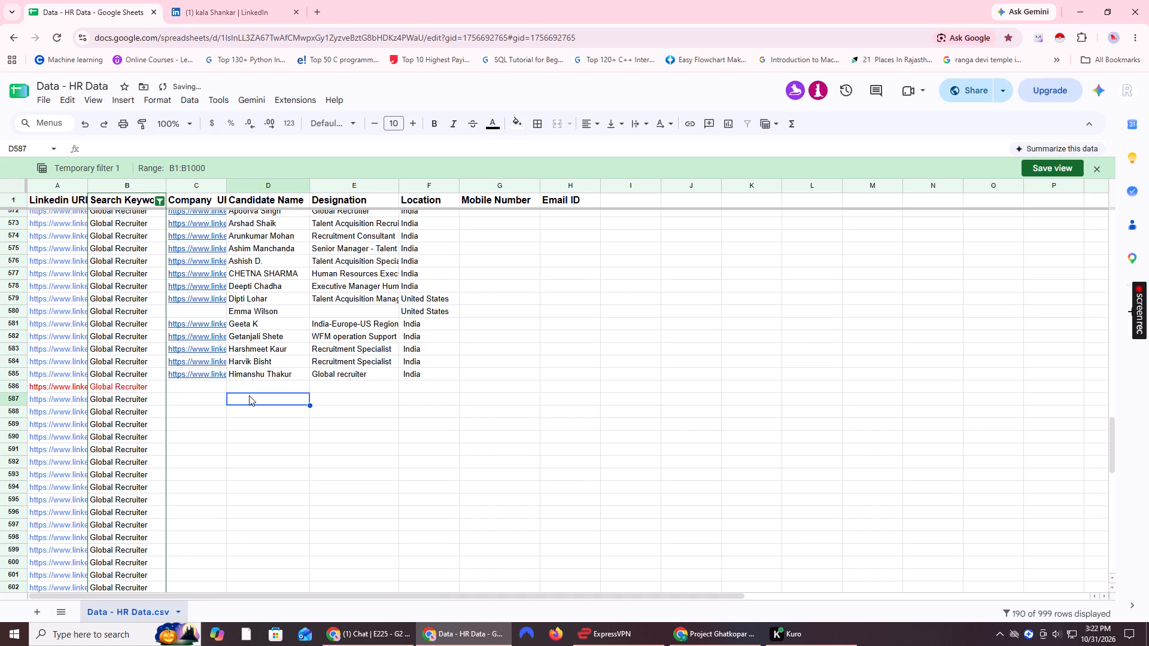
pyautogui.hotkey('ctrl', 'v')
pyautogui.click(247, 410)
# Fill row 587's Designation with Human Resources Specialist from the profile's Cognizant experience entry, also opening Cognizant's LinkedIn page.
pyautogui.click(217, 0)
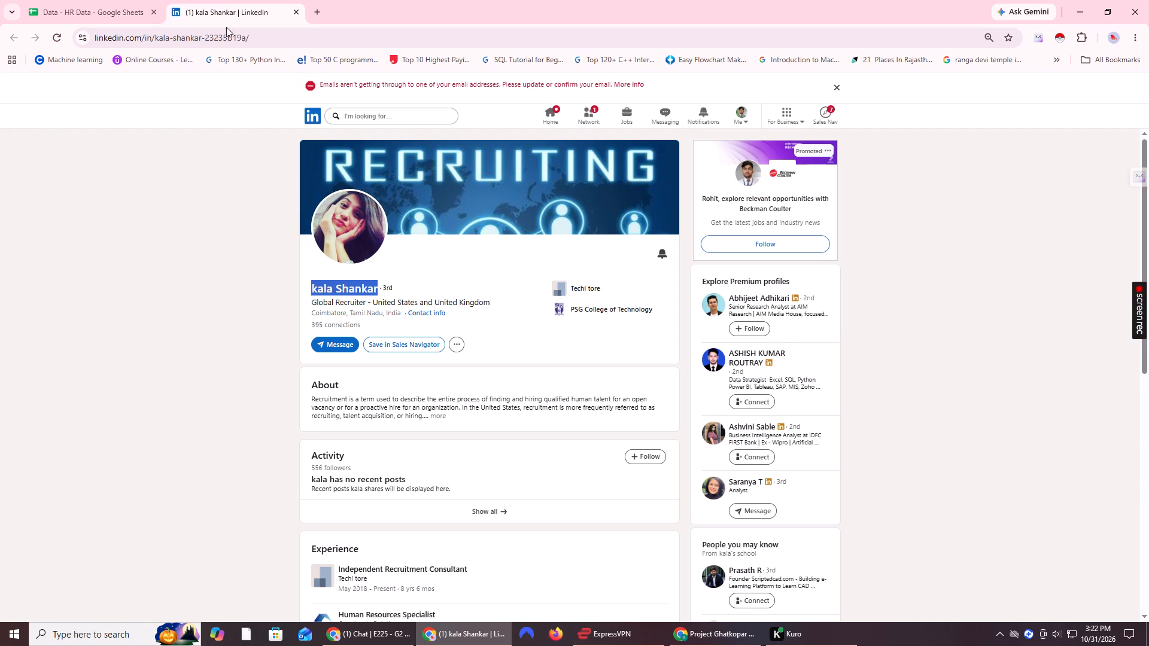
pyautogui.scroll(-5, 360, 443)
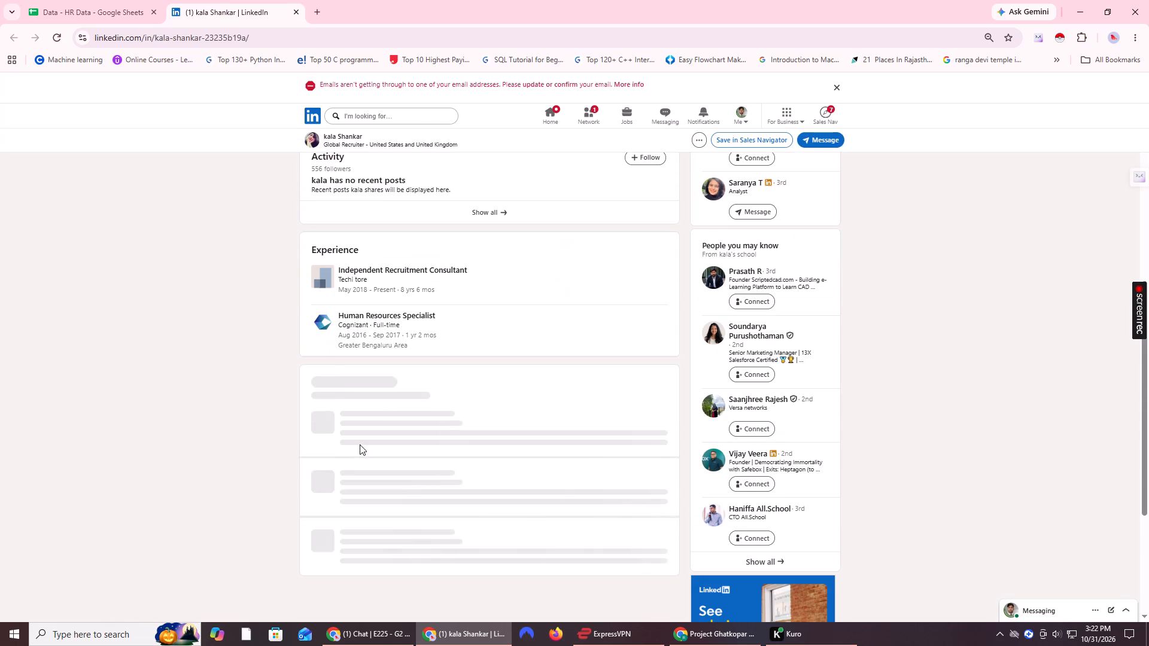
pyautogui.moveTo(337, 312); pyautogui.dragTo(405, 312)
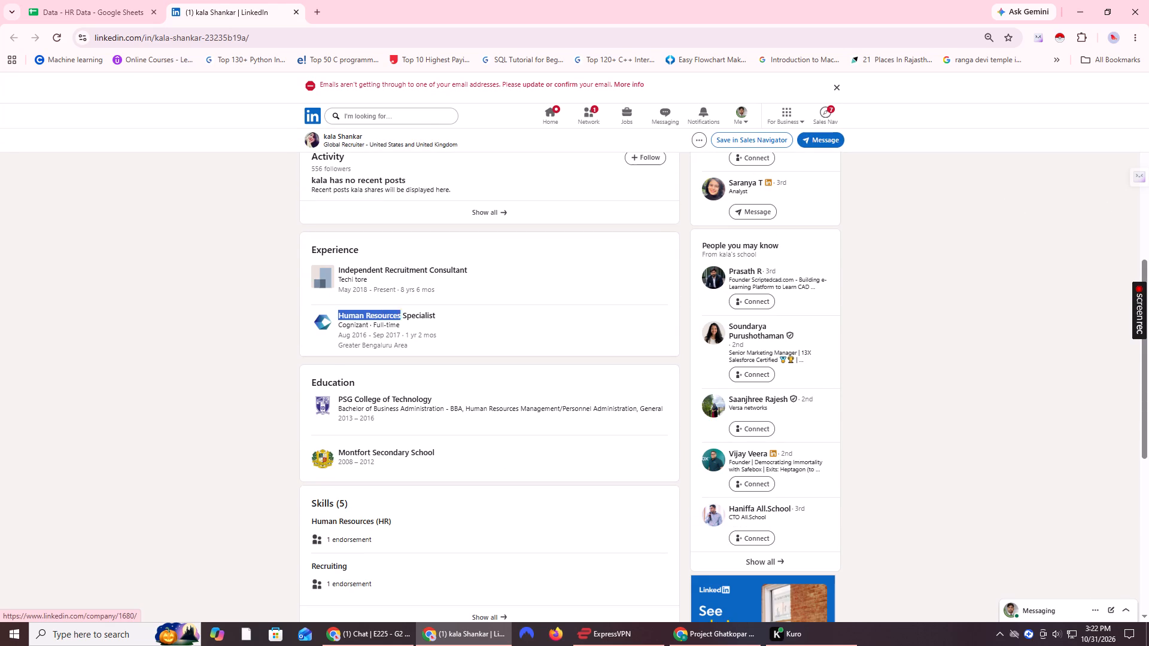
pyautogui.moveTo(405, 312); pyautogui.dragTo(448, 312)
pyautogui.hotkey('ctrl', 'c')
pyautogui.keyDown('ctrl'); pyautogui.click(326, 321); pyautogui.keyUp('ctrl')
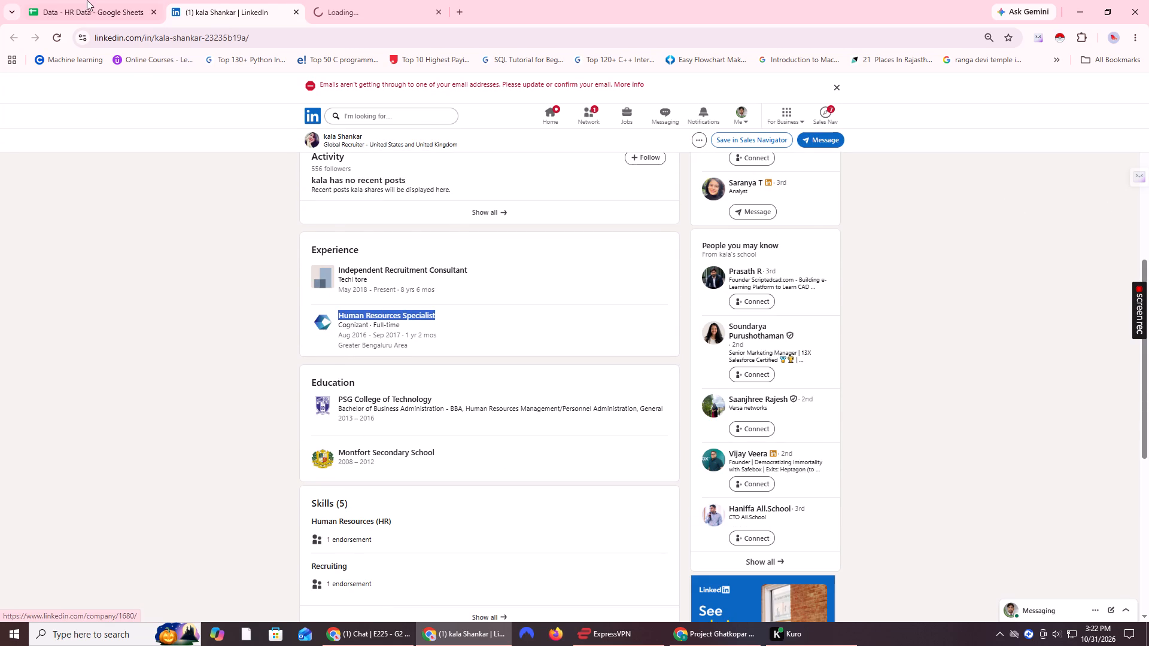
pyautogui.click(87, 0)
pyautogui.doubleClick(324, 398)
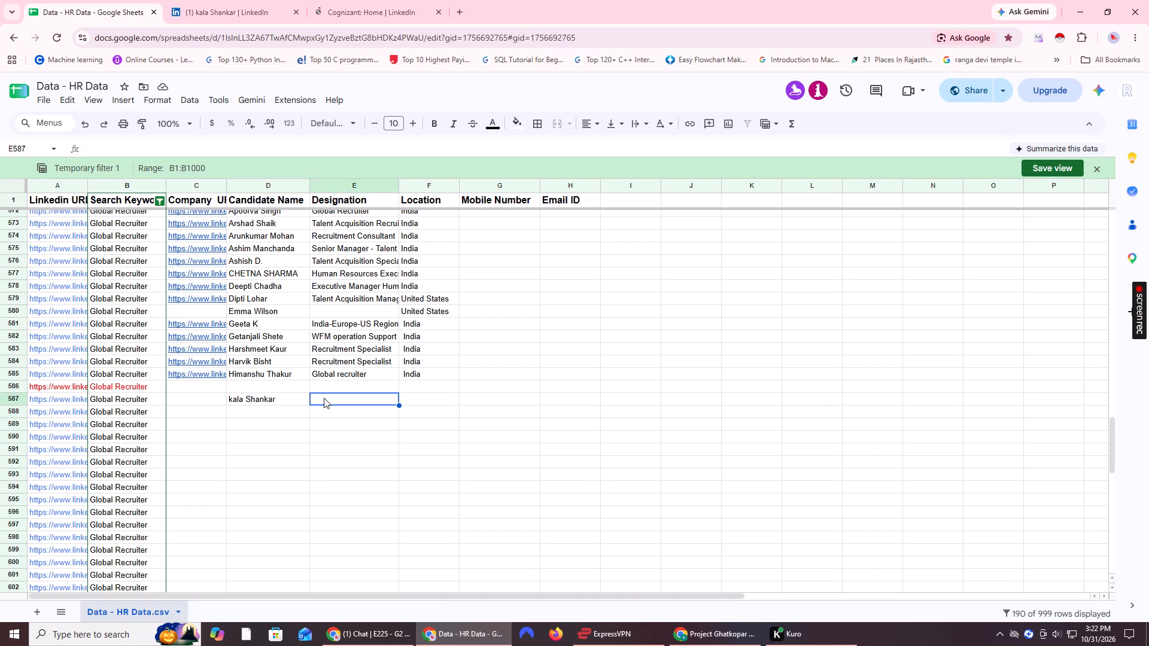
pyautogui.hotkey('ctrl', 'v')
pyautogui.click(327, 418)
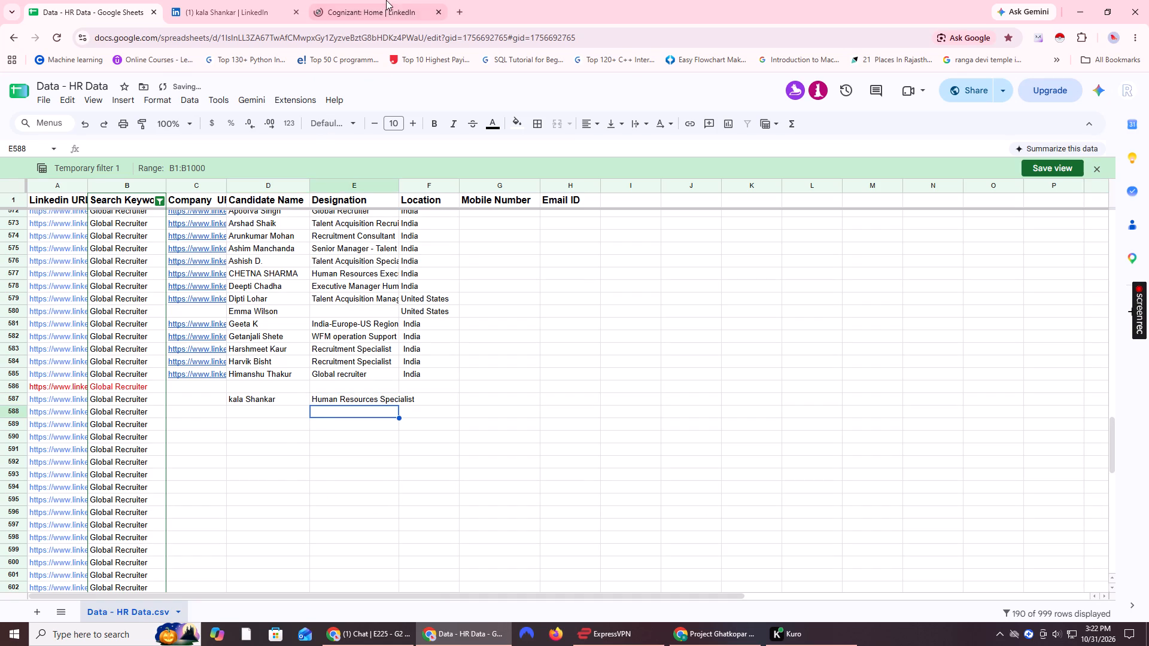
# Copy the address of Cognizant's LinkedIn page into row 587's Company URL cell.
pyautogui.click(391, 0)
pyautogui.click(313, 32)
pyautogui.hotkey('ctrl', 'c')
pyautogui.click(113, 0)
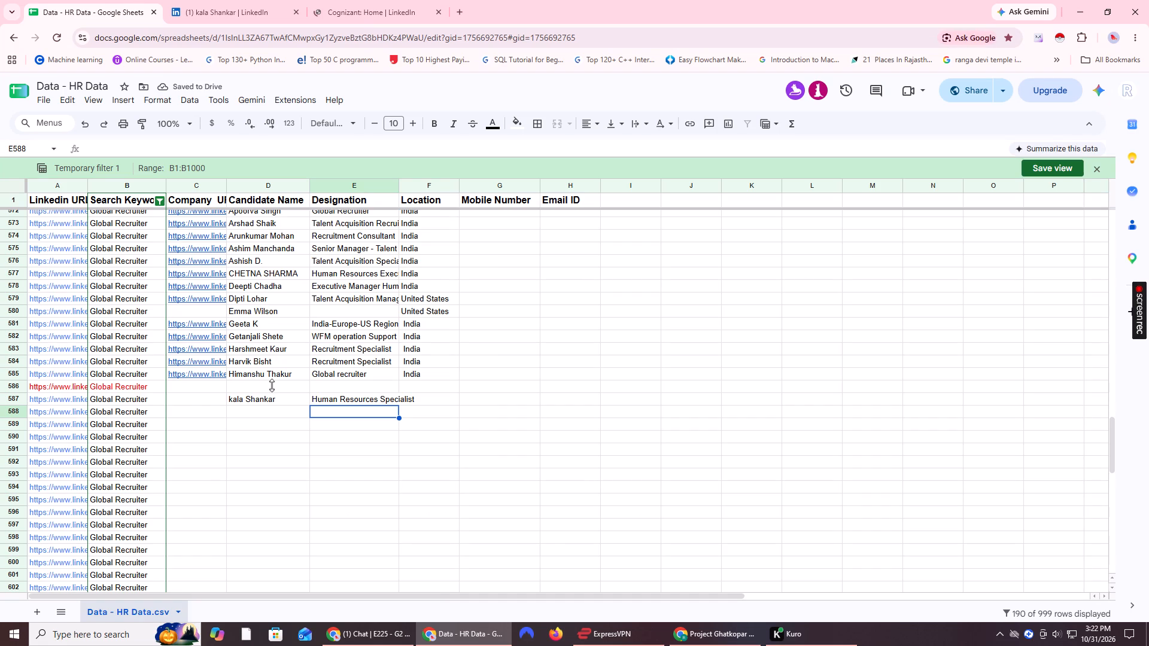
pyautogui.click(208, 400)
pyautogui.doubleClick(208, 400)
pyautogui.hotkey('ctrl', 'v')
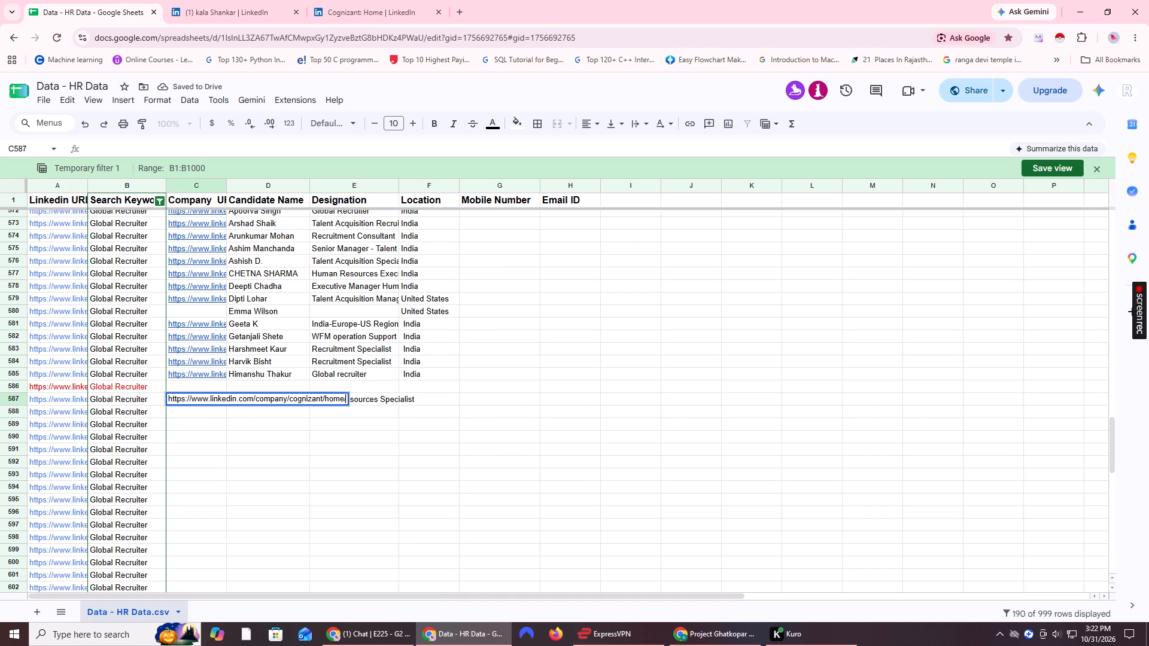
pyautogui.click(197, 428)
# Enter India in row 587's Location cell.
pyautogui.click(433, 400)
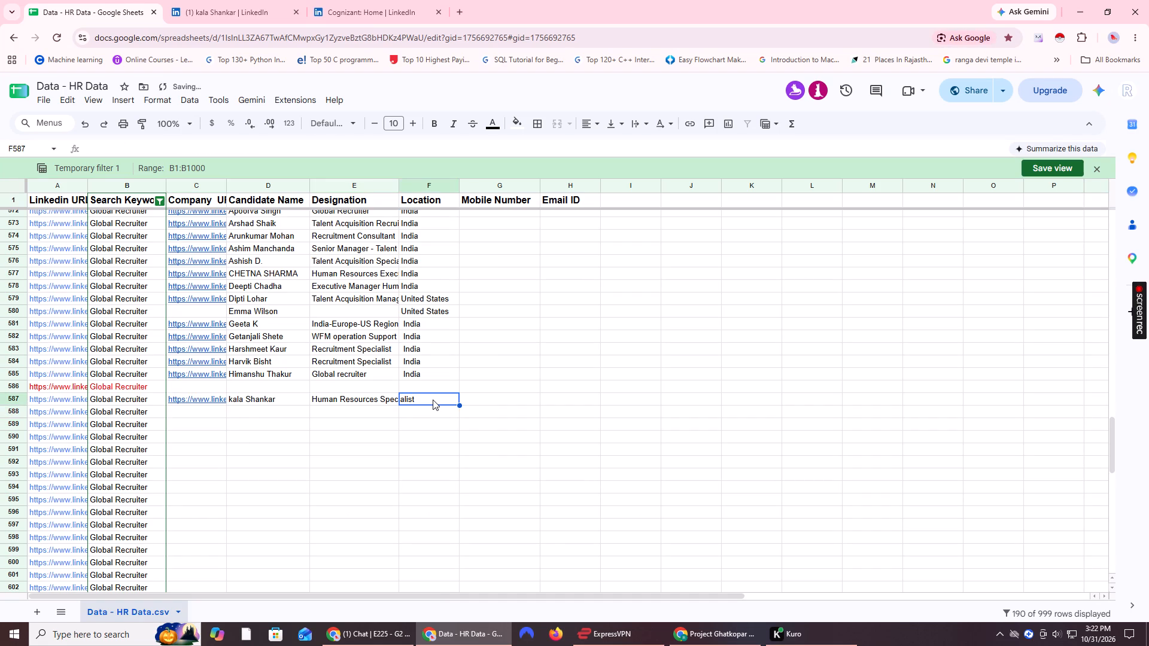
pyautogui.write('India')
pyautogui.press('space')
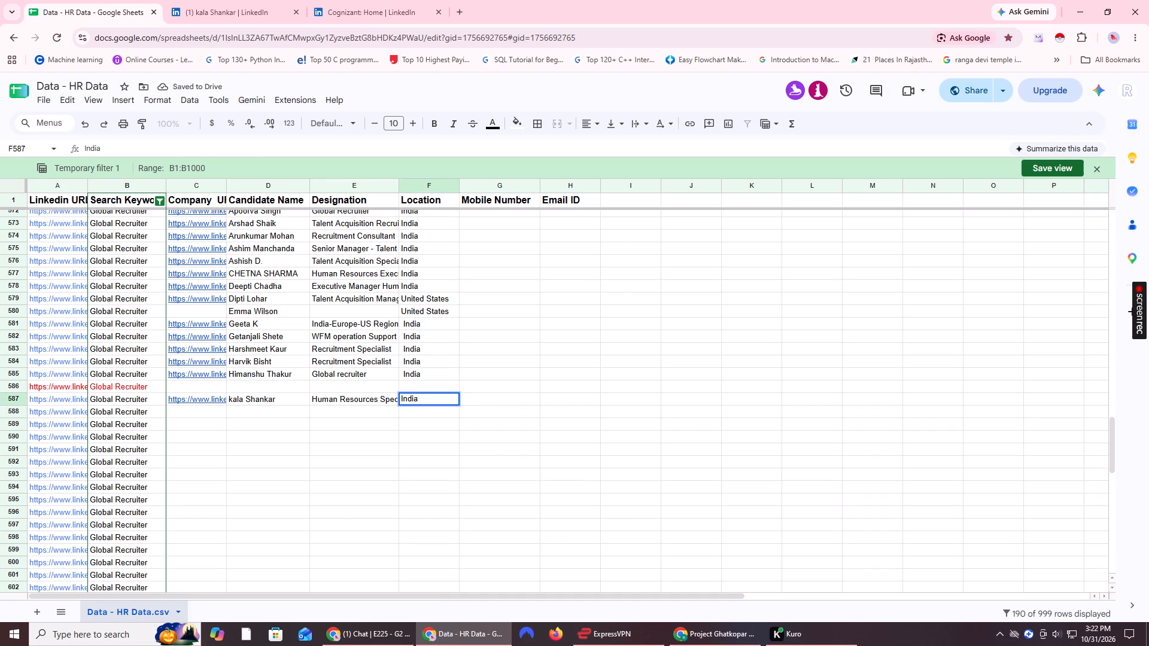
pyautogui.press('Return')
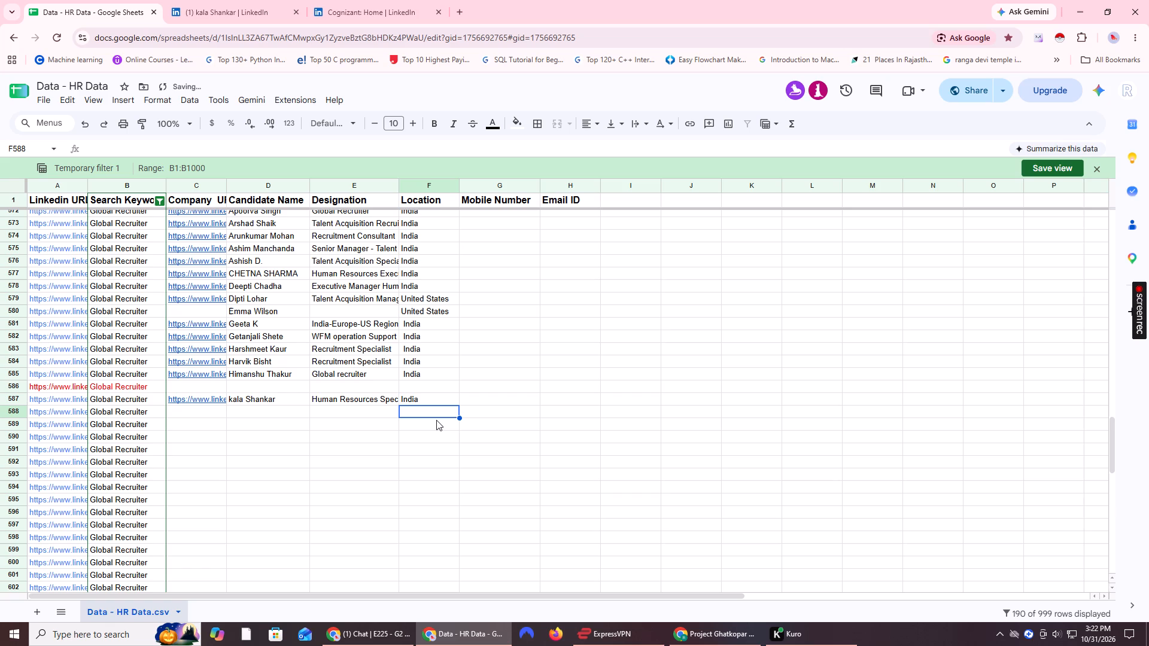
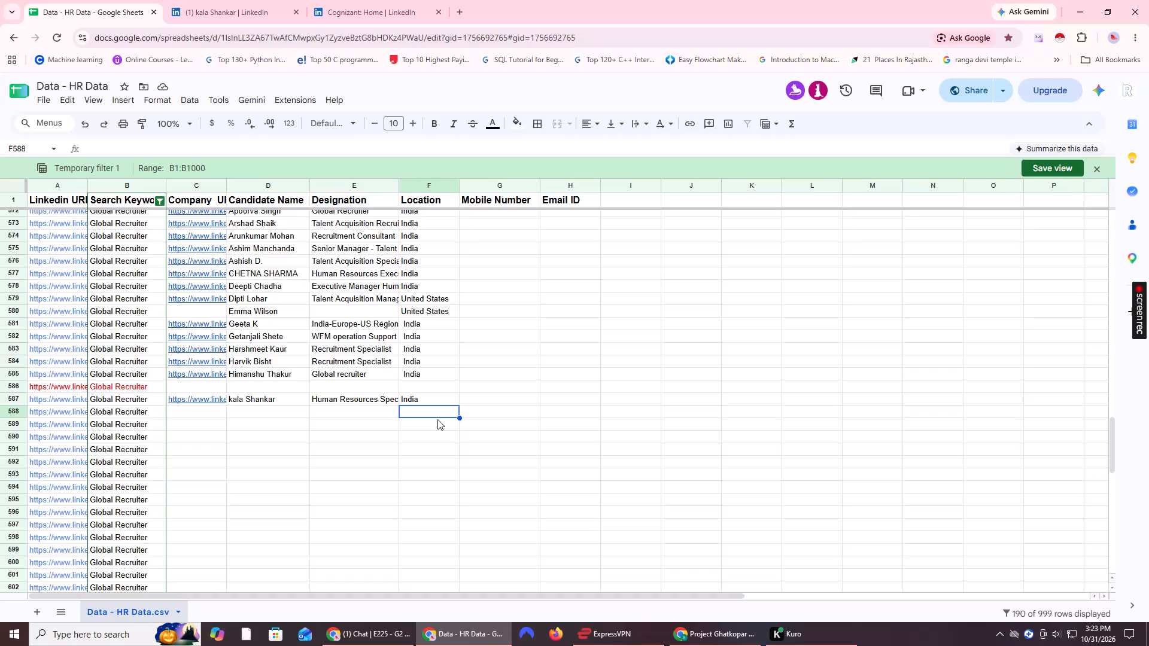
# Open row 588's LinkedIn profile link and close the previous candidate's profile and the Cognizant page.
pyautogui.click(451, 462)
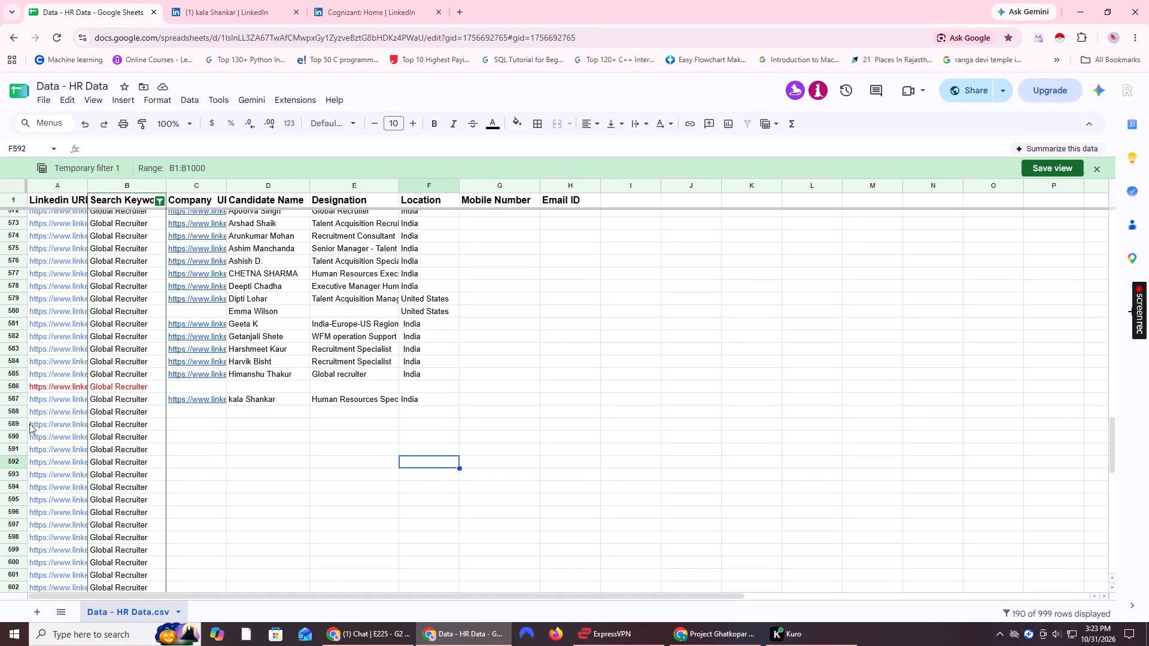
pyautogui.tripleClick(56, 413)
pyautogui.rightClick(54, 412)
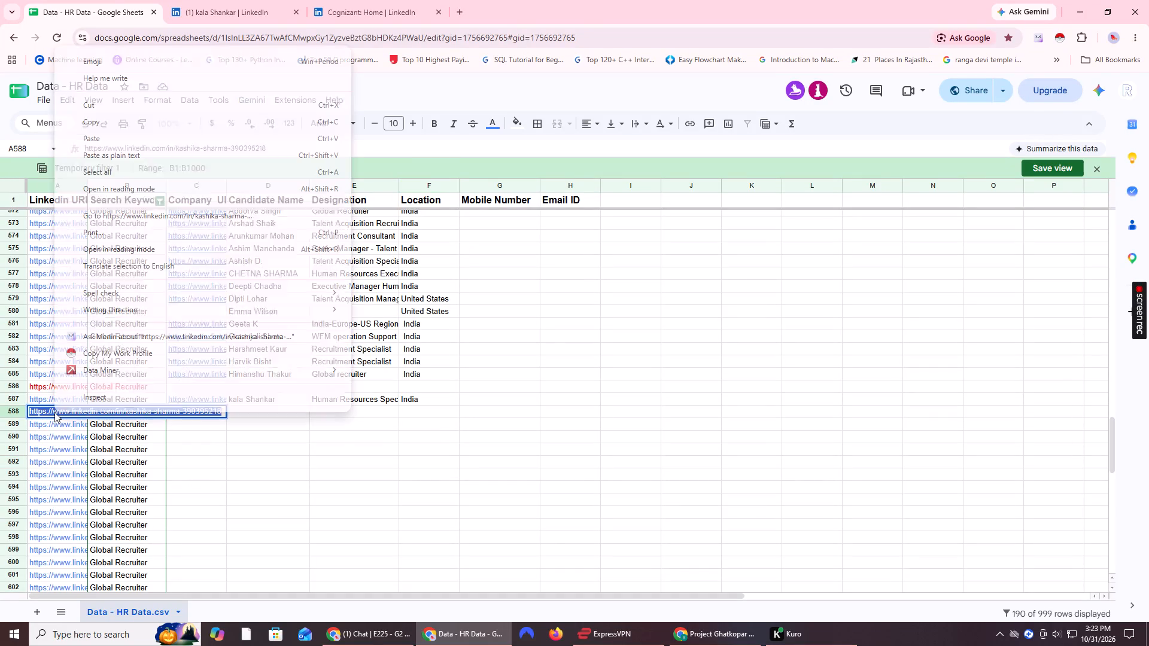
pyautogui.click(162, 216)
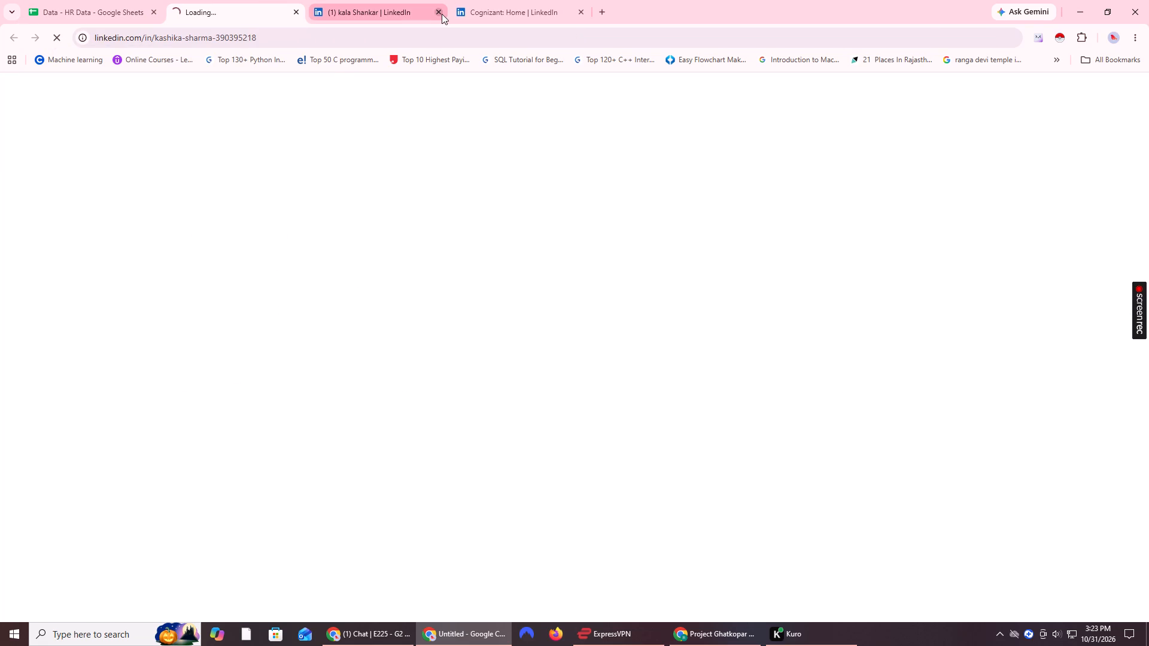
pyautogui.click(440, 14)
pyautogui.click(440, 14)
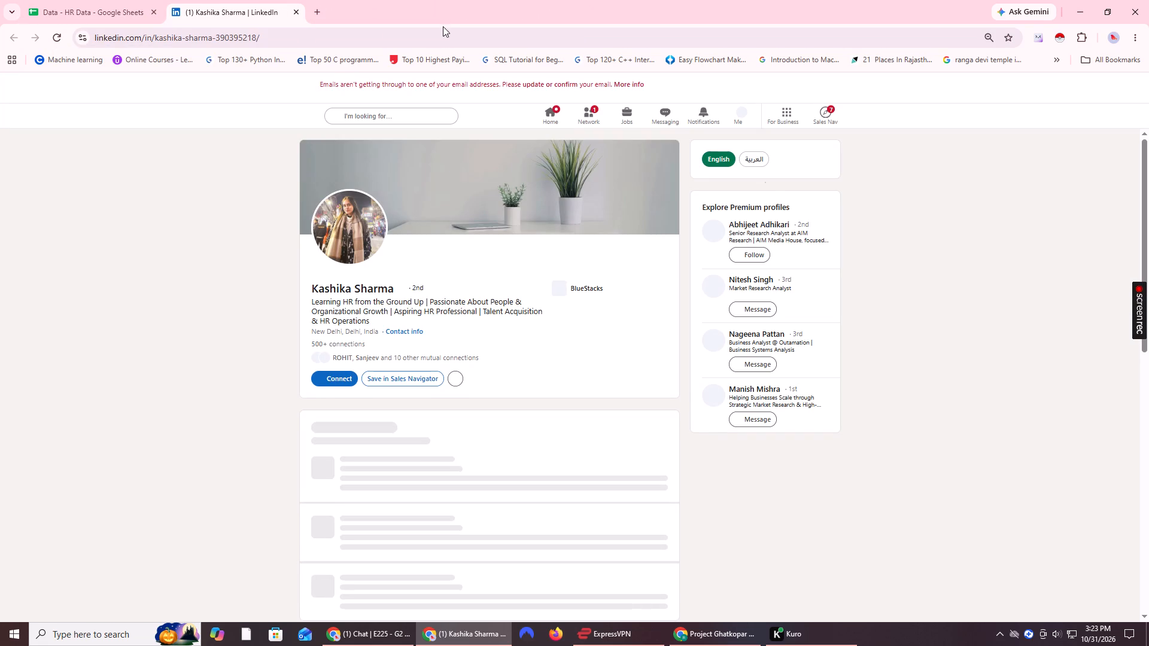
# Copy the candidate's name from the LinkedIn profile into row 588's Candidate Name cell.
pyautogui.moveTo(309, 288); pyautogui.dragTo(390, 285)
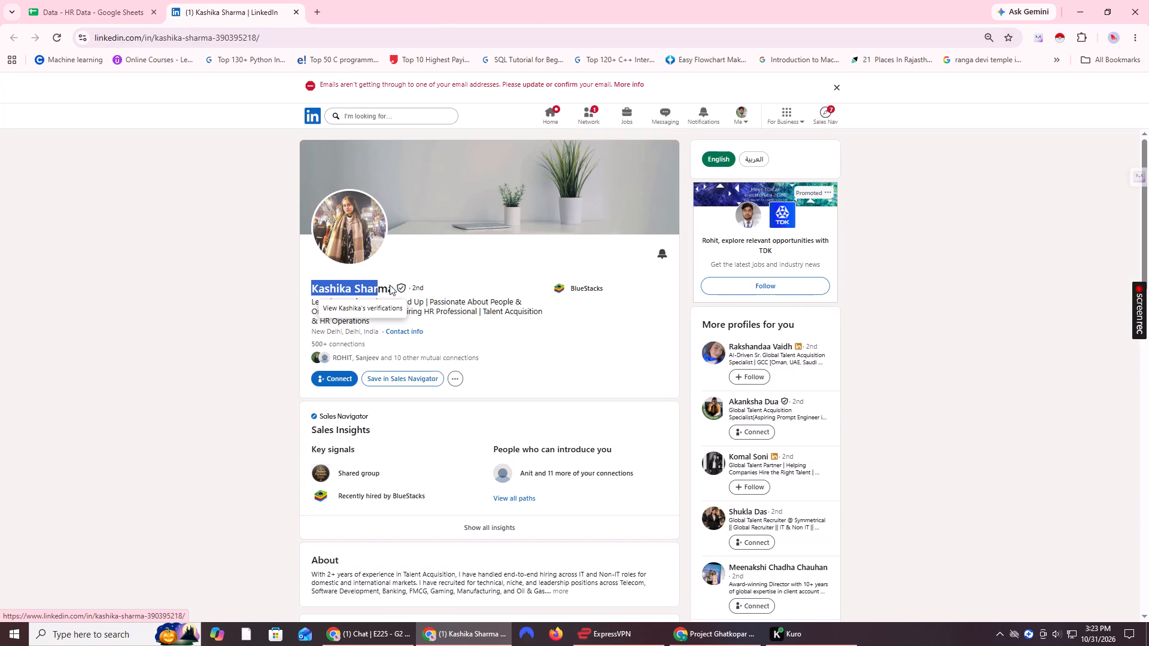
pyautogui.moveTo(390, 285); pyautogui.dragTo(396, 284)
pyautogui.hotkey('ctrl', 'c')
pyautogui.click(141, 249)
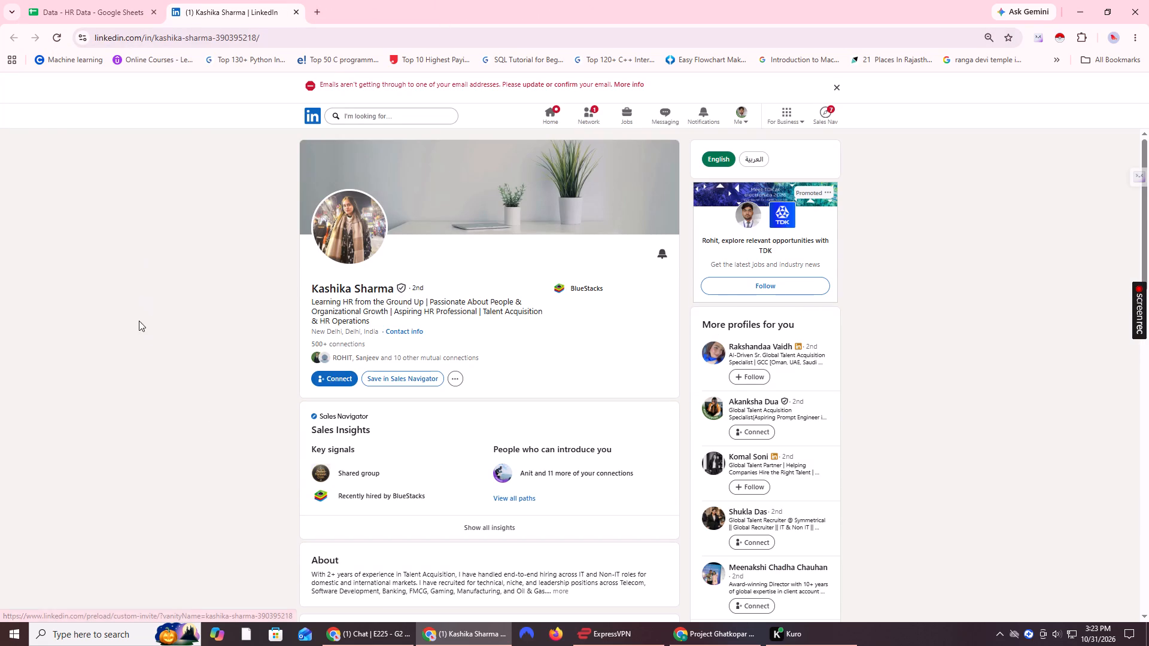
pyautogui.click(118, 0)
pyautogui.doubleClick(269, 409)
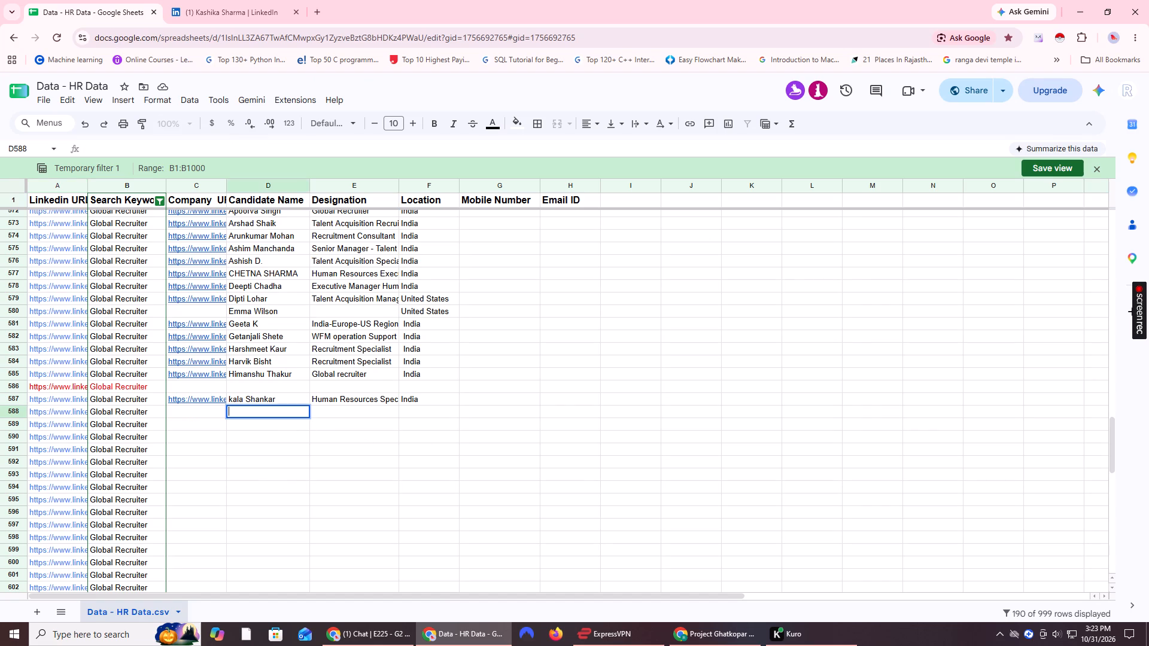
pyautogui.hotkey('ctrl', 'v')
pyautogui.press('Return')
# Fill row 588's Designation with Human Resources Intern from the profile's BlueStacks experience entry, also opening BlueStacks' LinkedIn page.
pyautogui.click(229, 0)
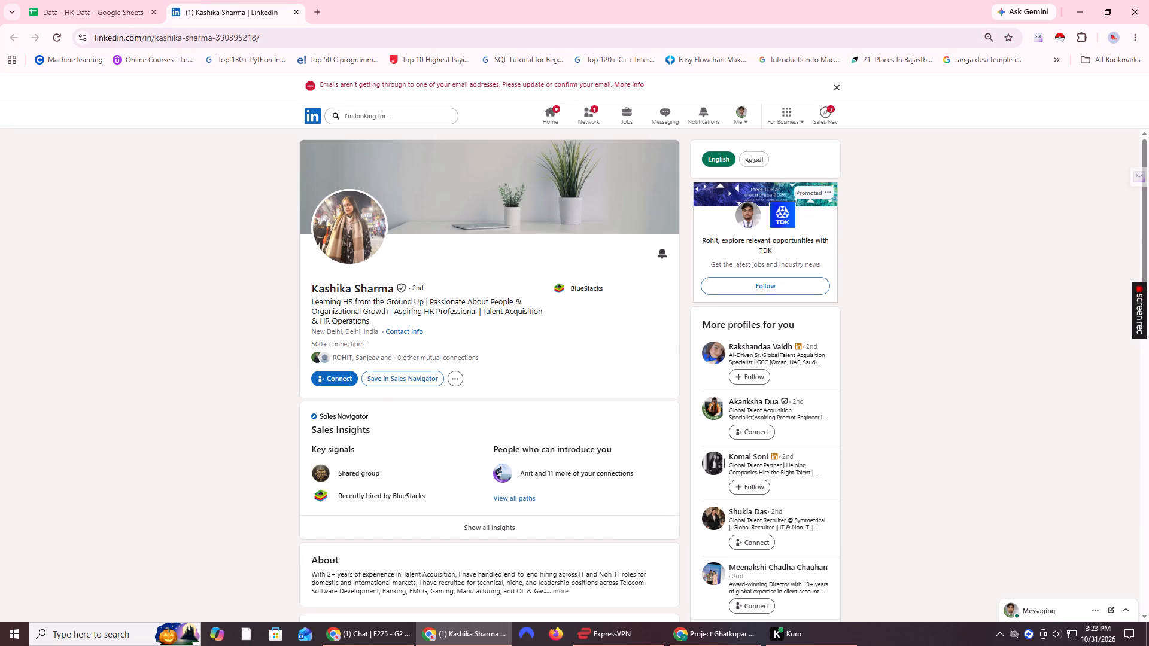
pyautogui.scroll(-11, 384, 431)
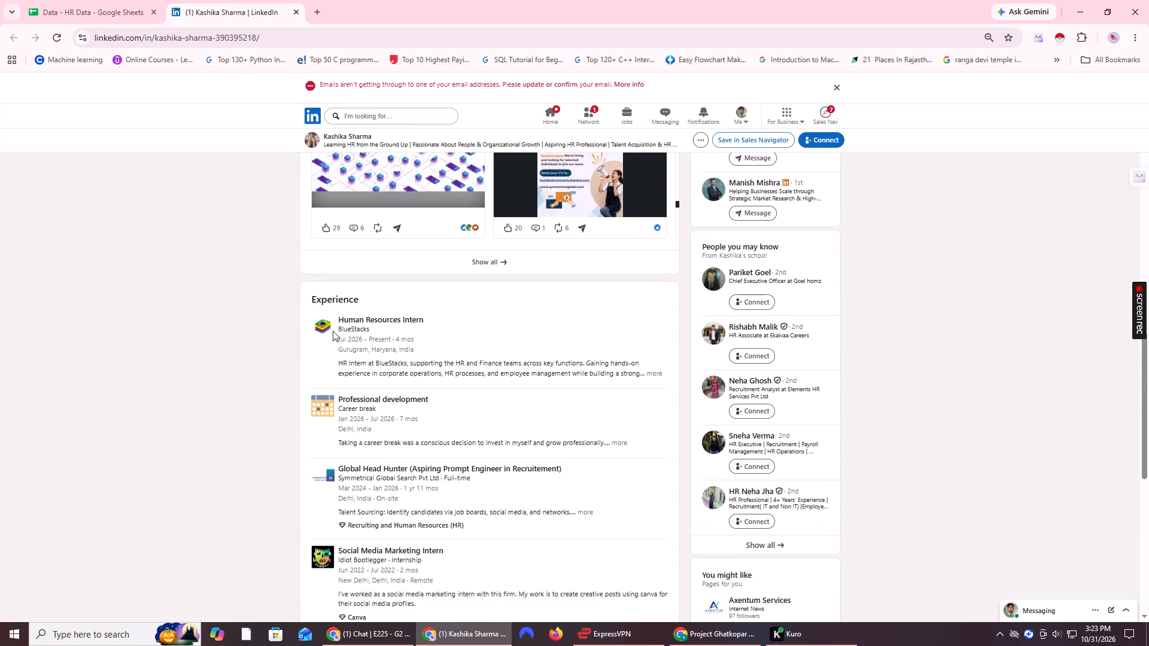
pyautogui.keyDown('ctrl'); pyautogui.click(327, 325); pyautogui.keyUp('ctrl')
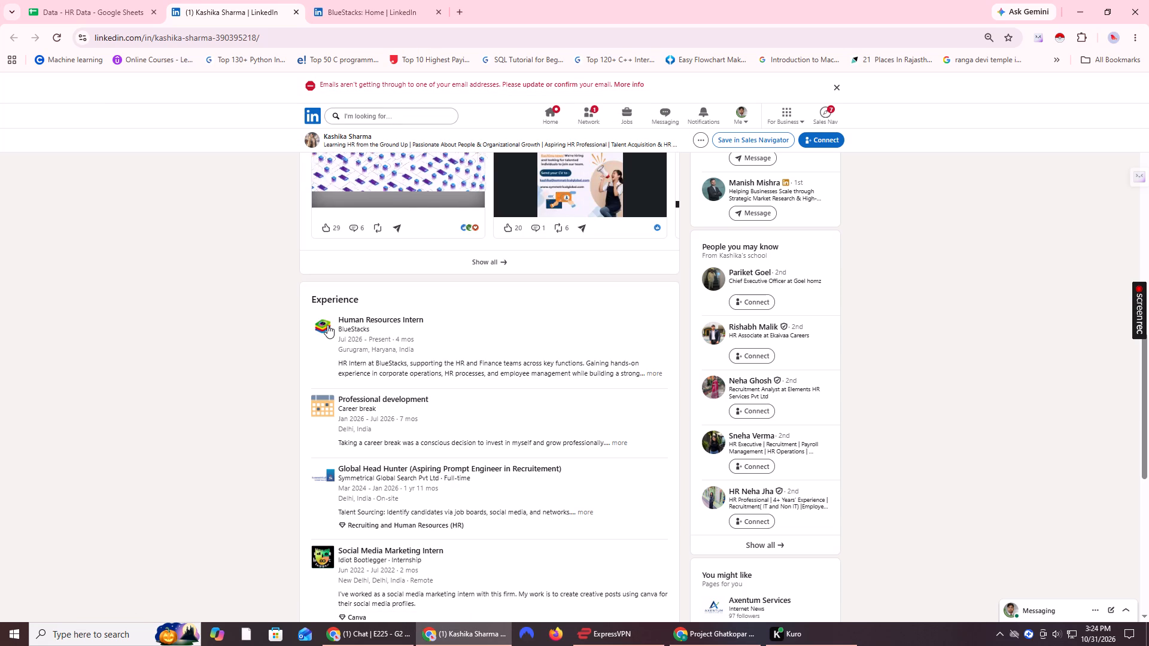
pyautogui.moveTo(332, 316); pyautogui.dragTo(382, 316)
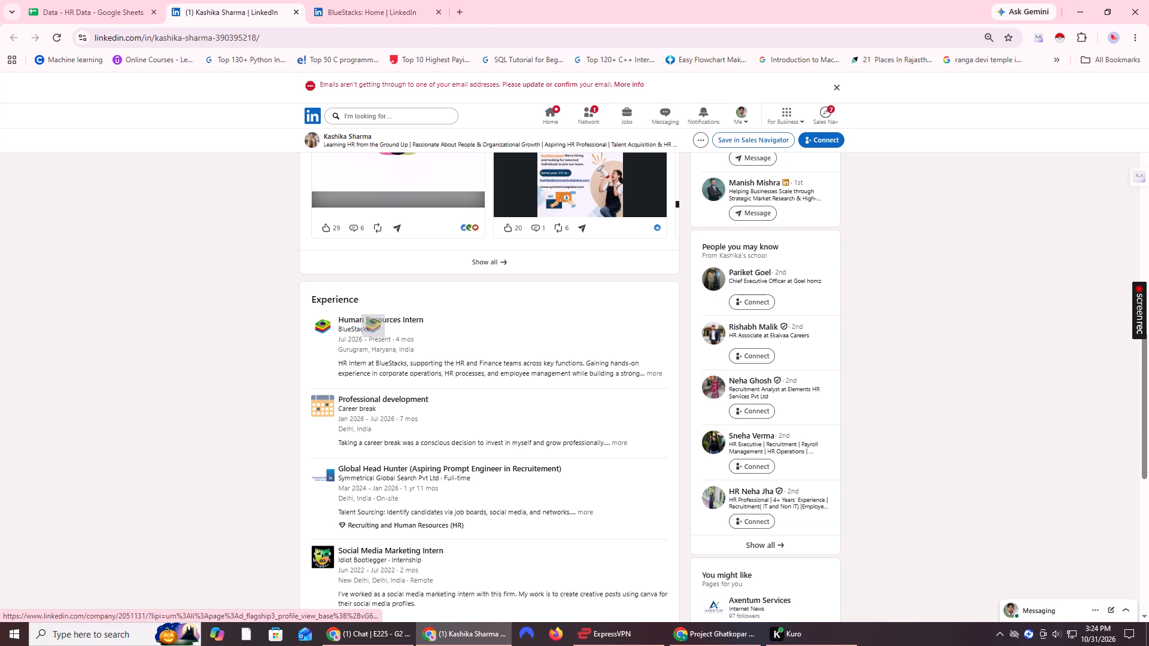
pyautogui.moveTo(382, 316); pyautogui.dragTo(390, 315)
pyautogui.moveTo(337, 316); pyautogui.dragTo(366, 316)
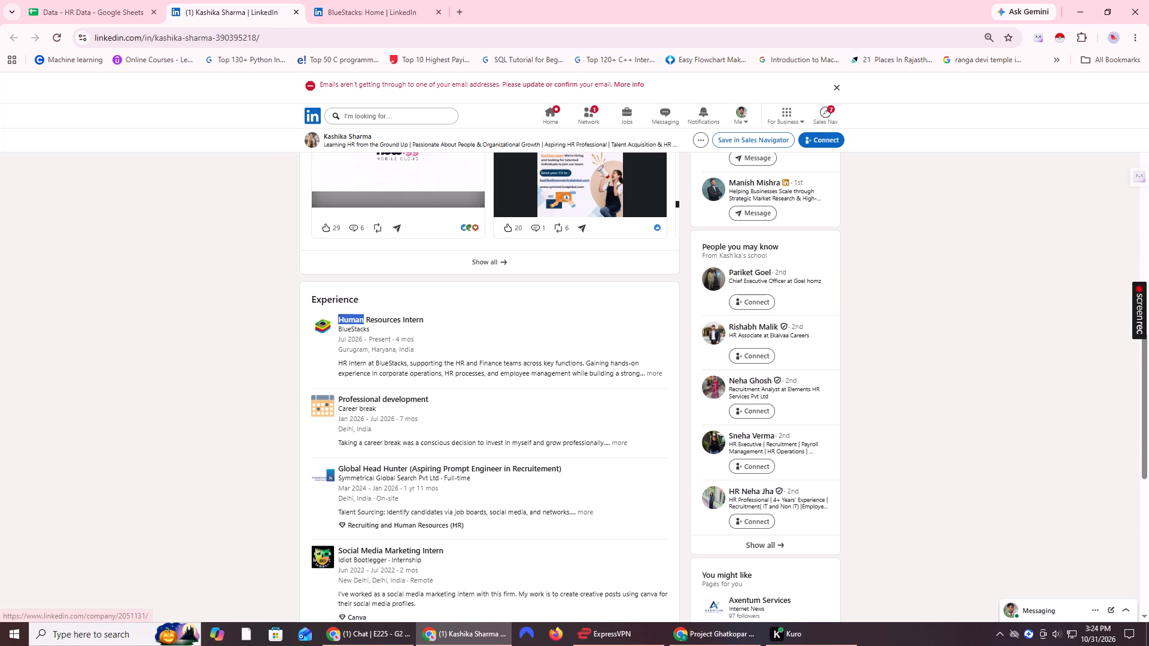
pyautogui.moveTo(366, 316); pyautogui.dragTo(433, 315)
pyautogui.hotkey('ctrl', 'c')
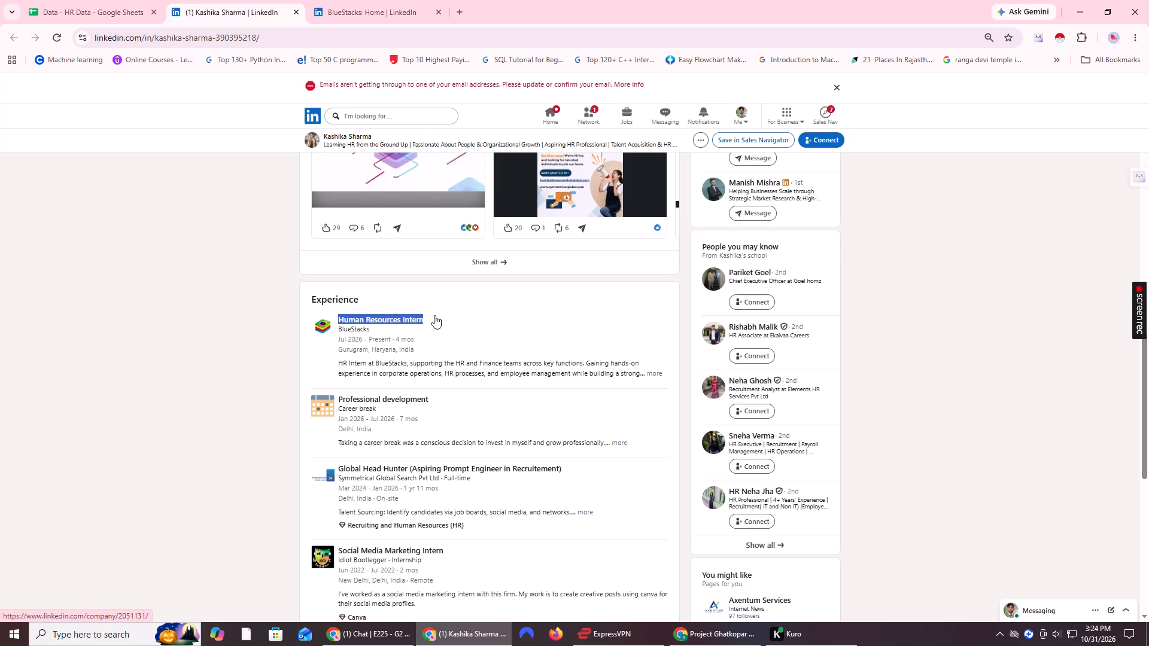
pyautogui.click(99, 0)
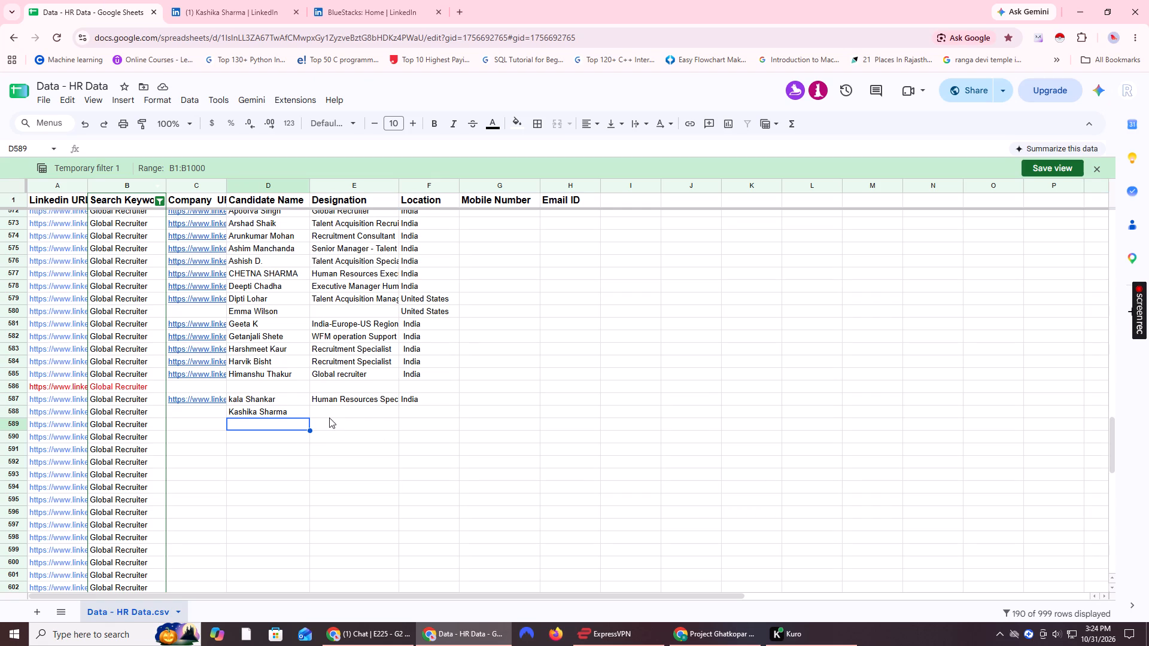
pyautogui.doubleClick(329, 416)
pyautogui.hotkey('ctrl', 'v')
pyautogui.press('Return')
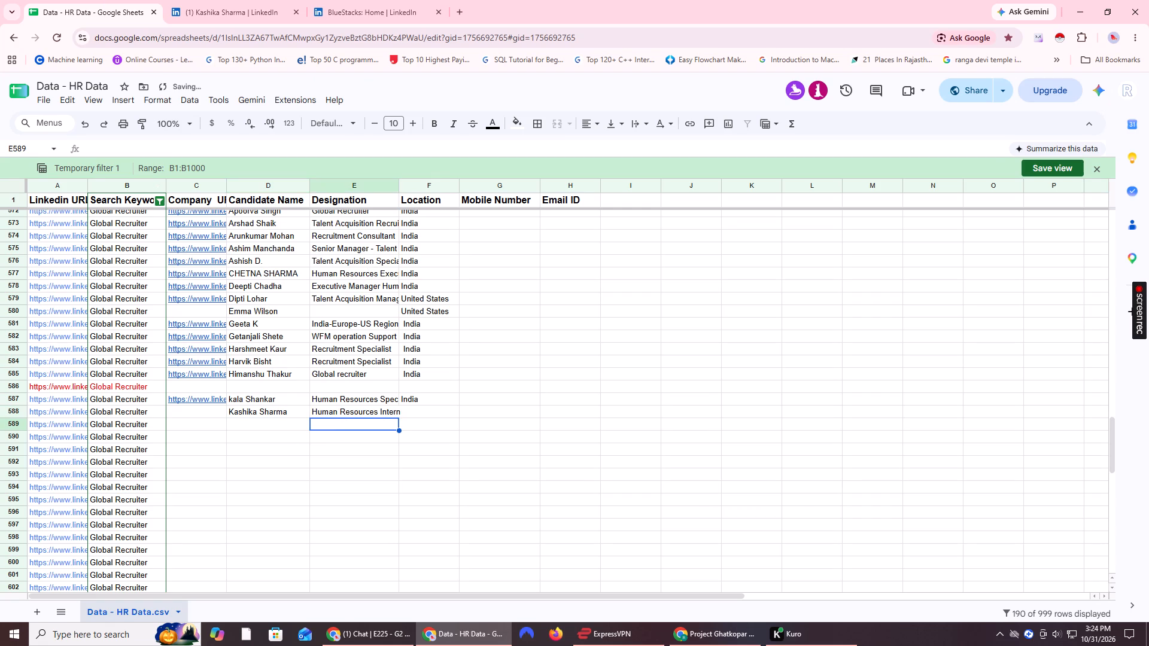
# Copy the address of BlueStacks' LinkedIn page into row 588's Company URL cell.
pyautogui.click(353, 0)
pyautogui.click(209, 0)
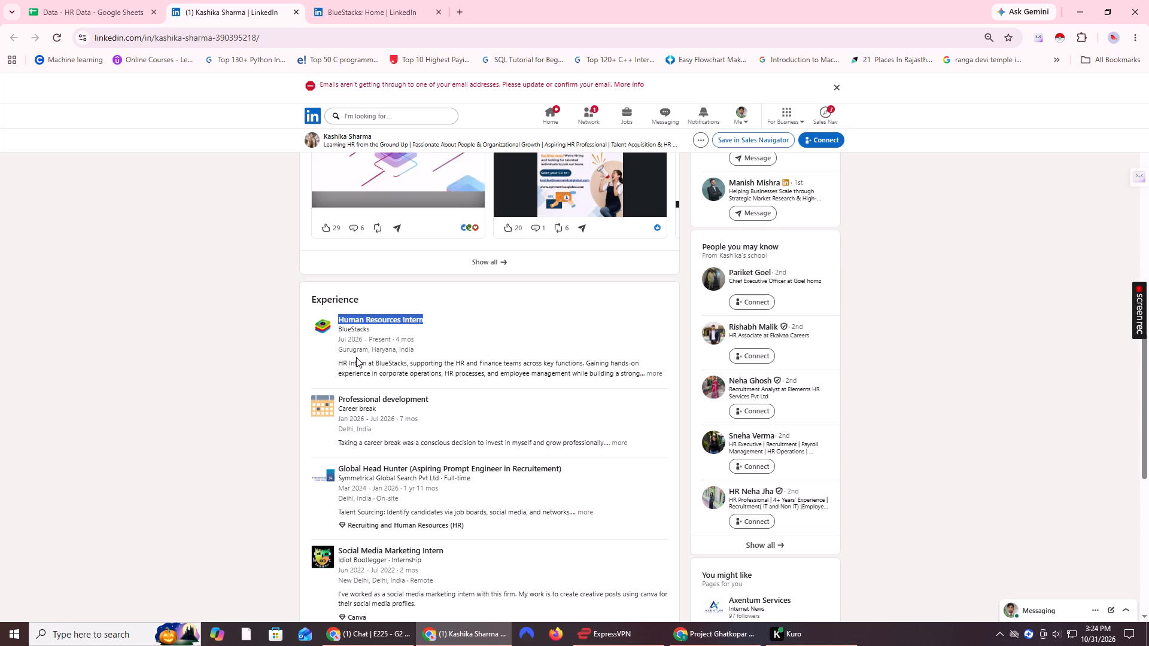
pyautogui.click(81, 0)
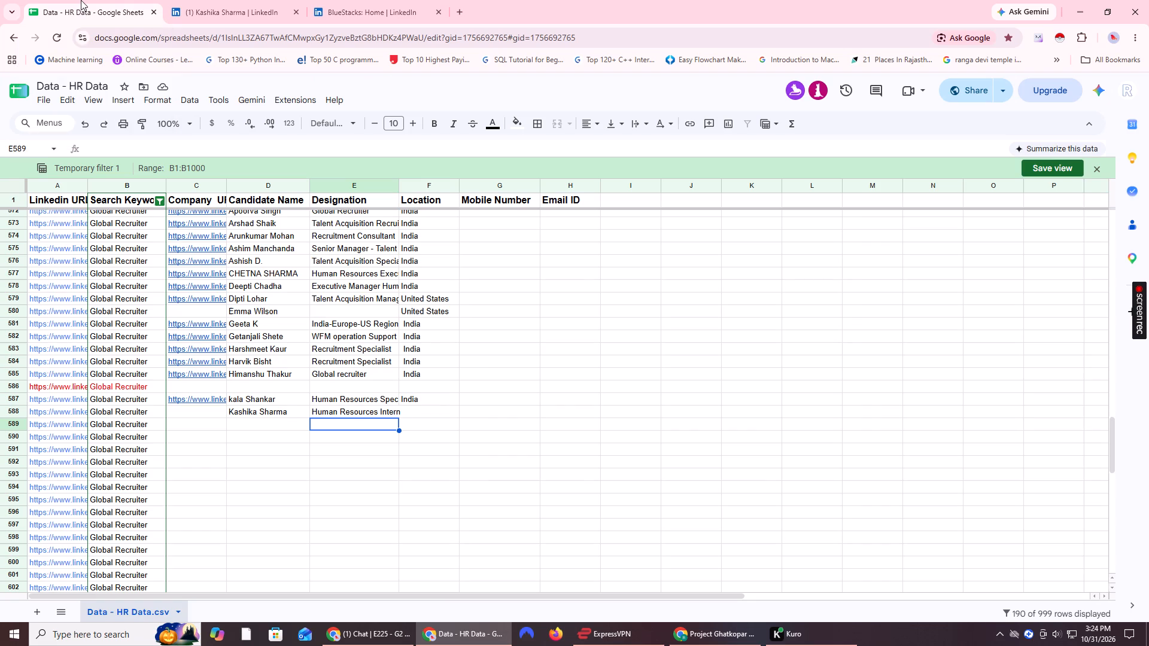
pyautogui.click(350, 0)
pyautogui.click(289, 39)
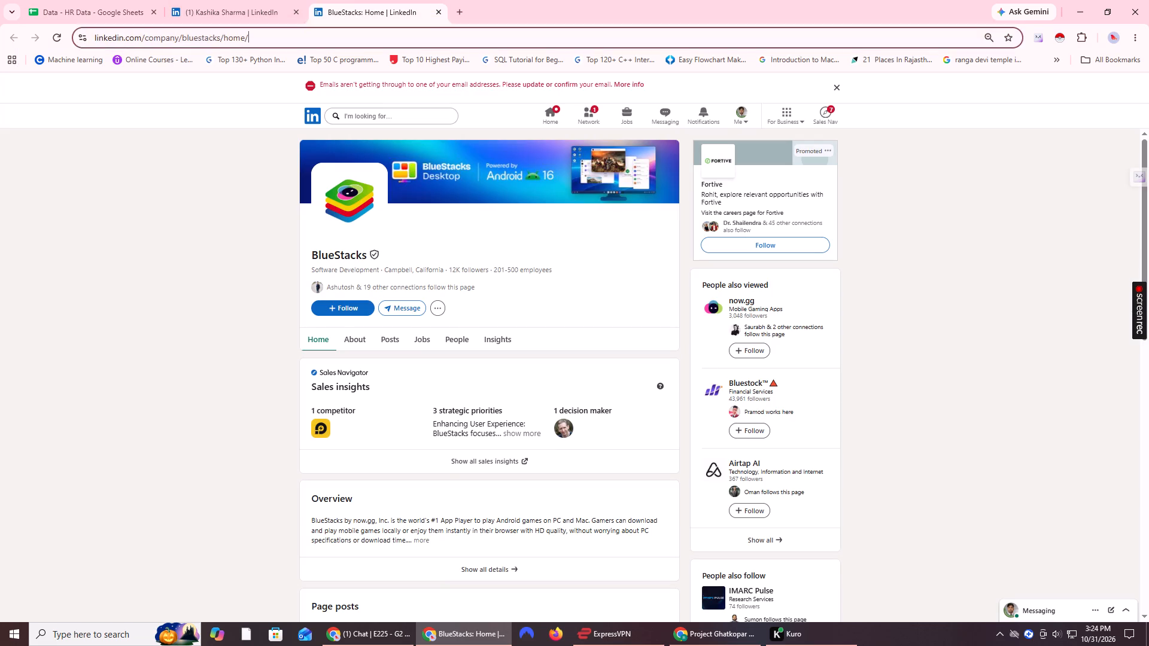
pyautogui.hotkey('ctrl', 'c')
pyautogui.click(112, 0)
pyautogui.click(208, 394)
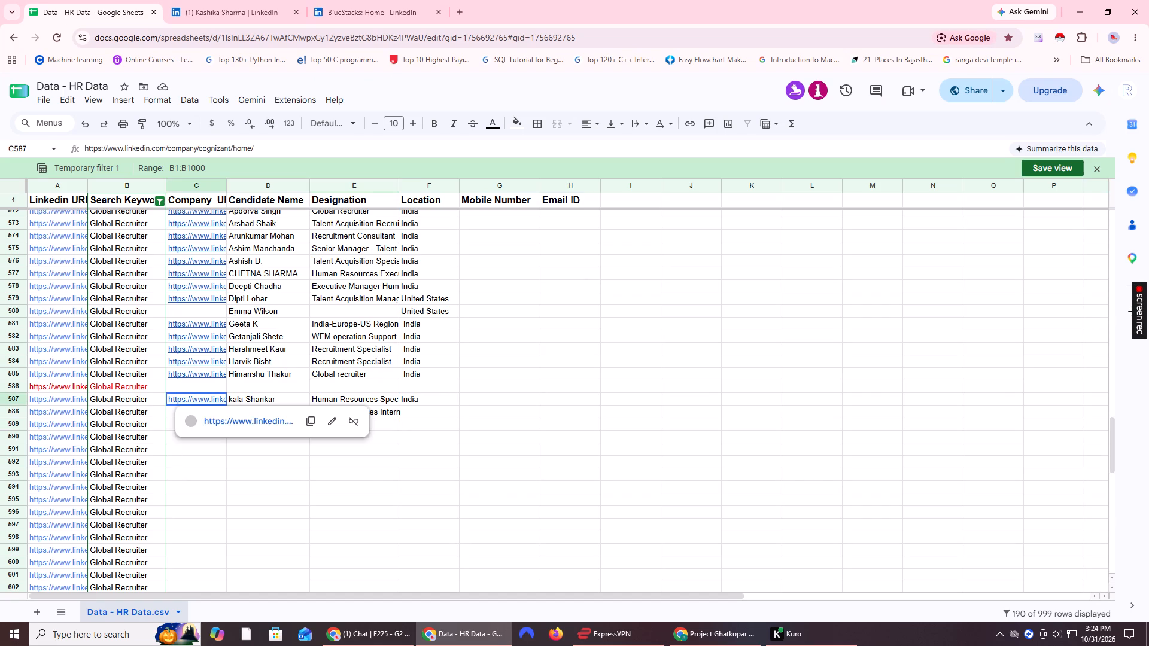
pyautogui.click(186, 494)
pyautogui.click(434, 471)
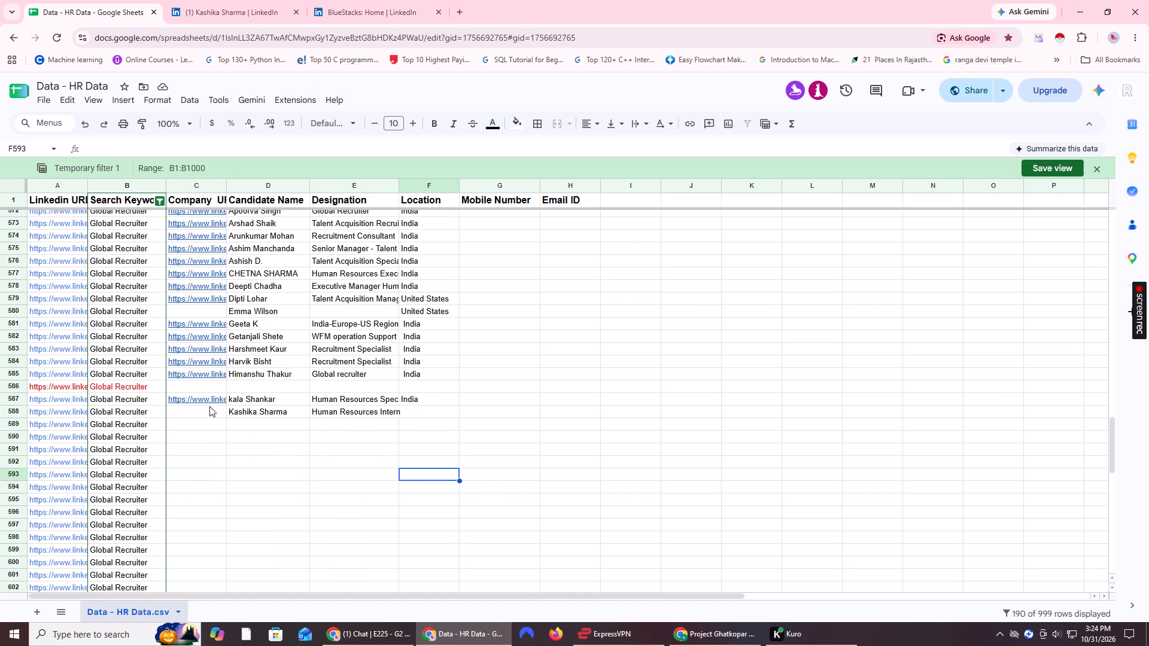
pyautogui.tripleClick(199, 414)
pyautogui.hotkey('ctrl', 'v')
pyautogui.click(196, 431)
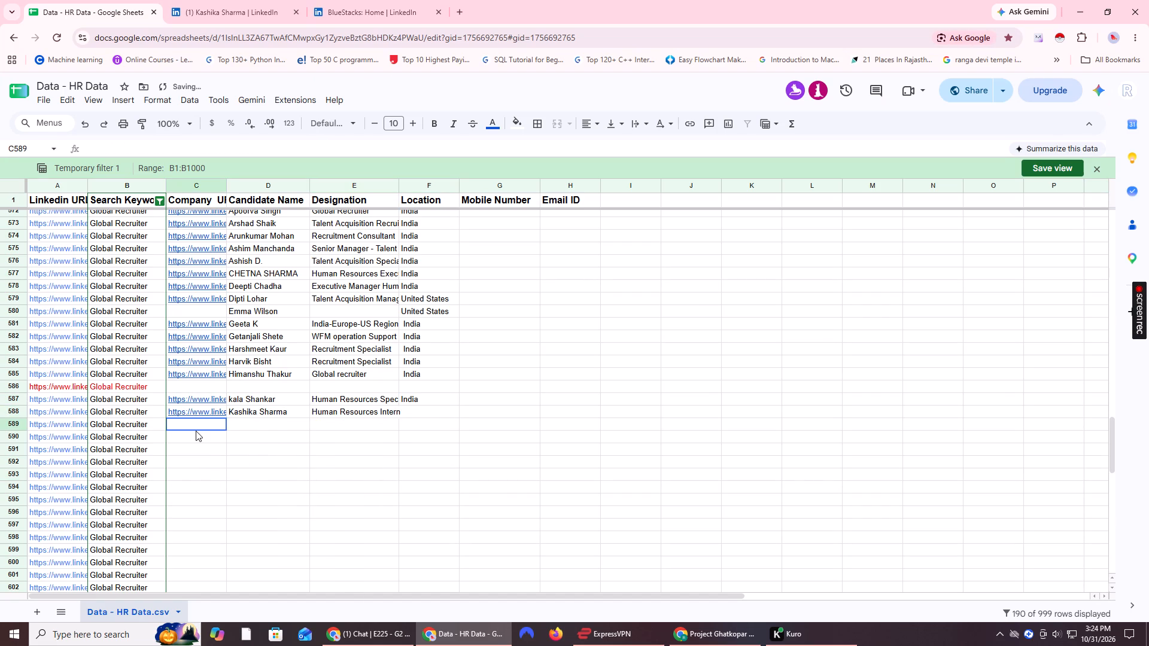
# Fill India down from row 587 into row 588's Location cell.
pyautogui.click(433, 415)
pyautogui.hotkey('shift', 'Up')
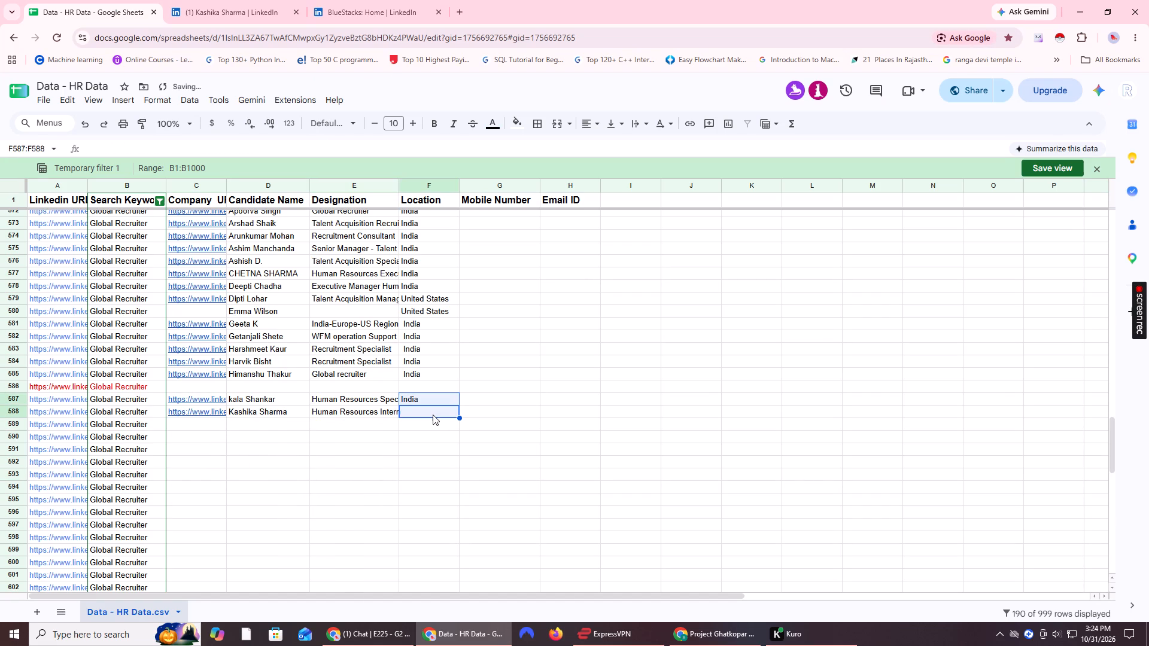
pyautogui.hotkey('ctrl', 'd')
pyautogui.click(449, 479)
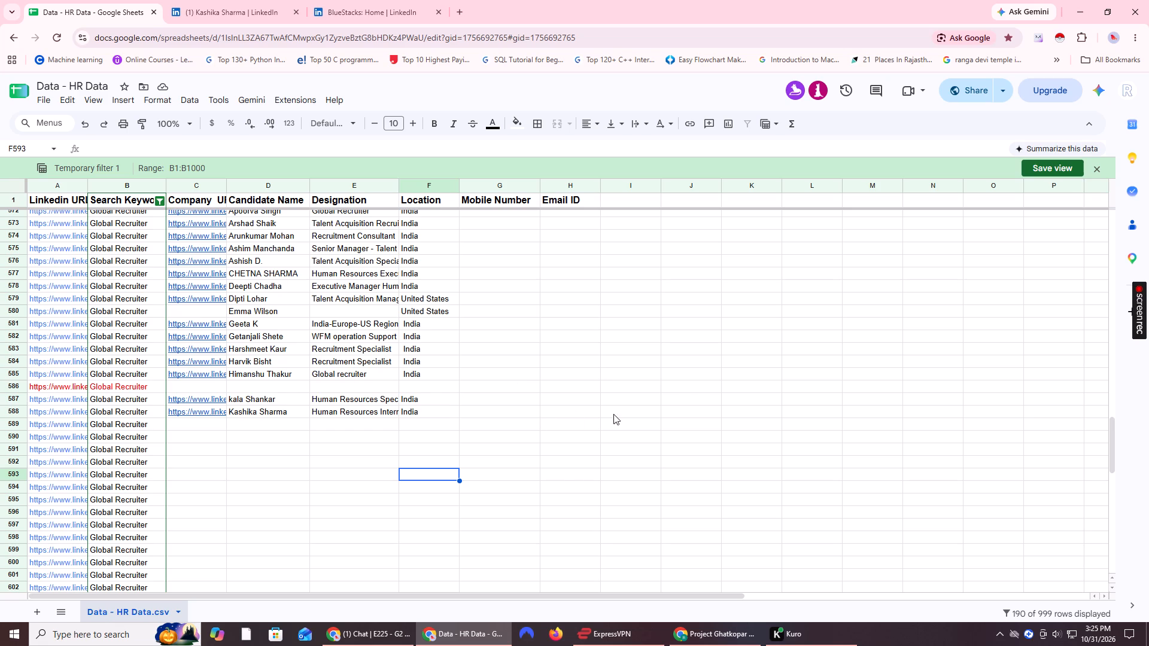
# Open row 589's LinkedIn profile link and close the previous candidate's profile and the BlueStacks page.
pyautogui.tripleClick(53, 426)
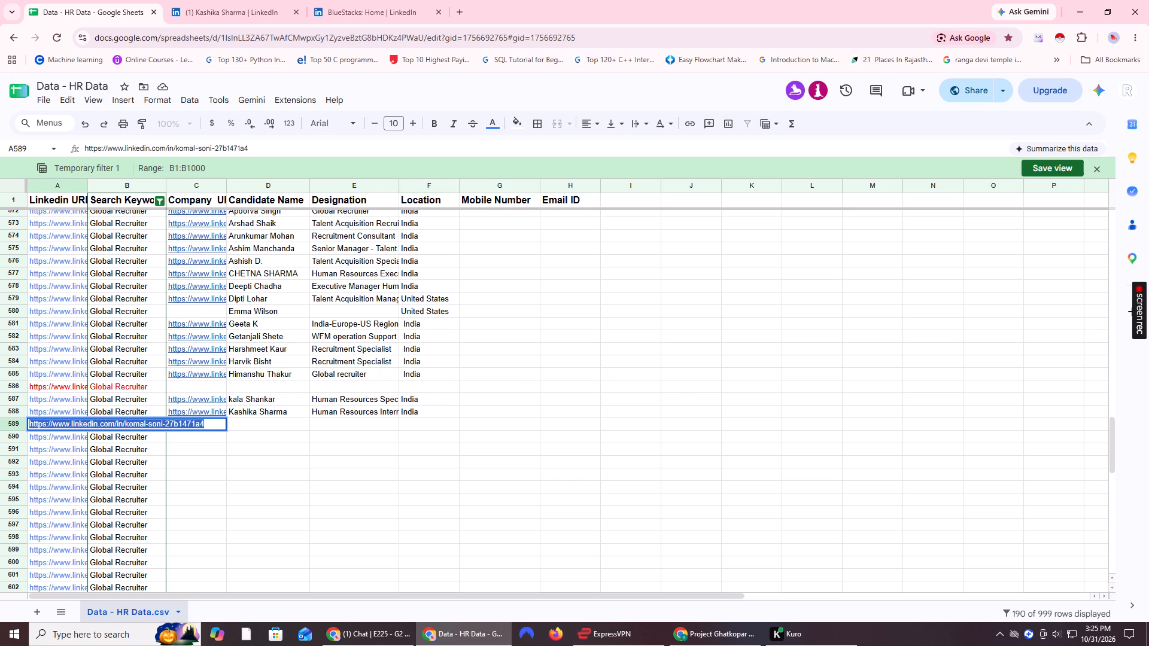
pyautogui.rightClick(53, 426)
pyautogui.click(157, 230)
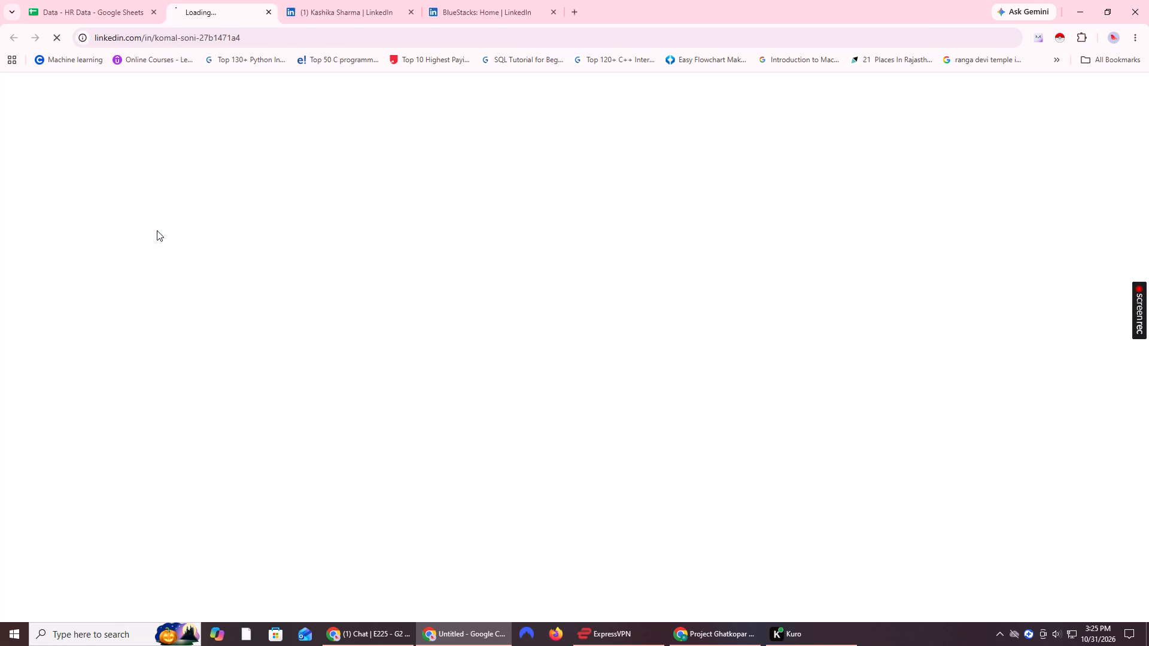
pyautogui.click(439, 14)
pyautogui.click(439, 14)
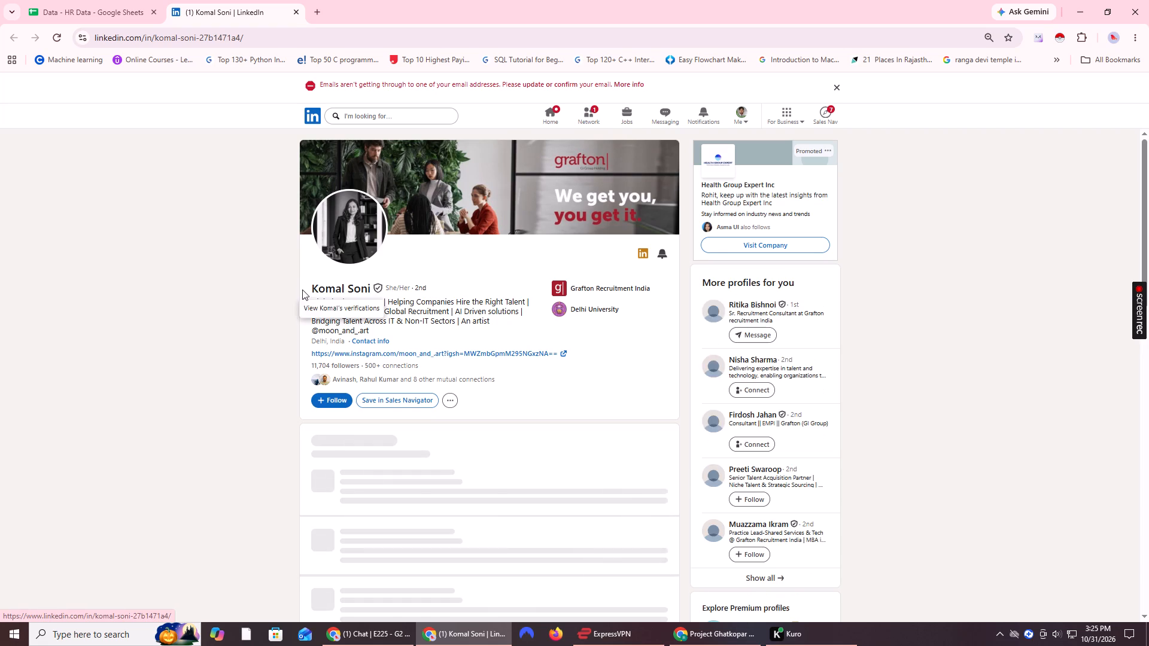
# Copy the candidate's name from the LinkedIn profile into row 589's Candidate Name cell, removing the trailing line break.
pyautogui.moveTo(302, 289); pyautogui.dragTo(374, 287)
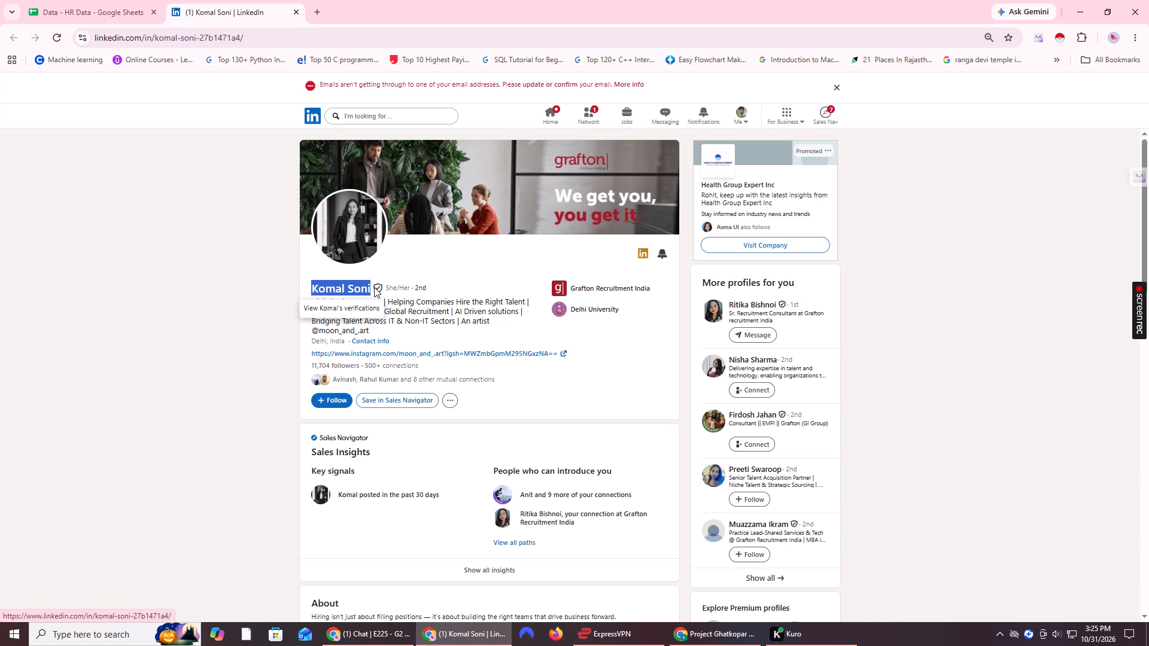
pyautogui.hotkey('ctrl', 'c')
pyautogui.click(144, 265)
pyautogui.click(96, 0)
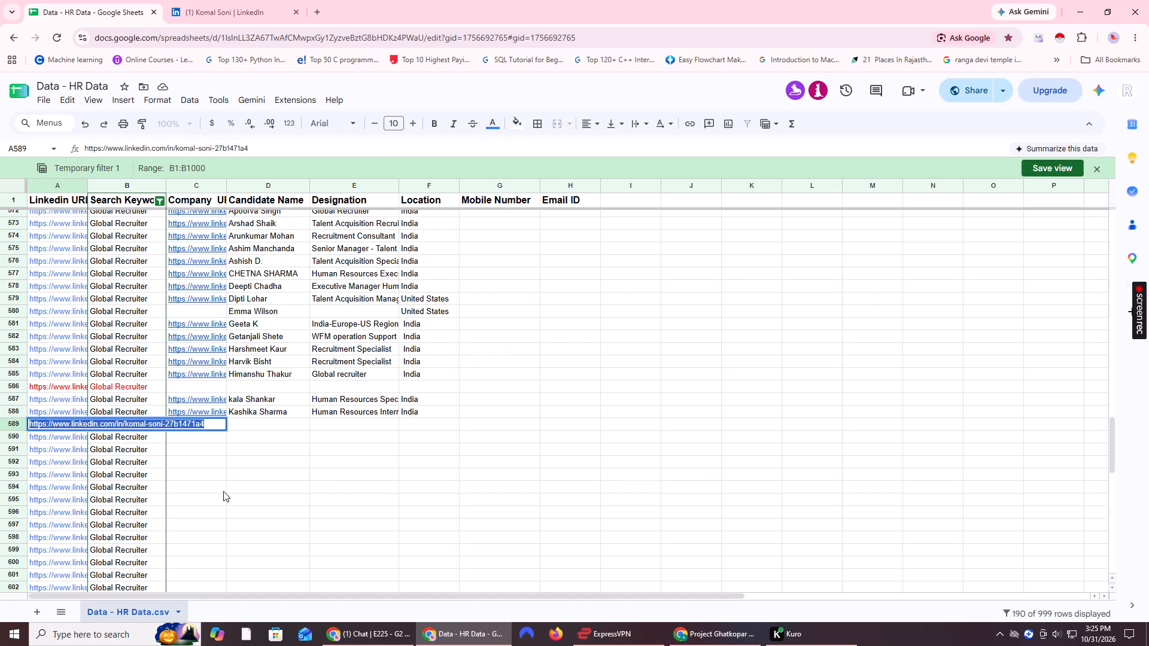
pyautogui.doubleClick(273, 428)
pyautogui.hotkey('ctrl', 'v')
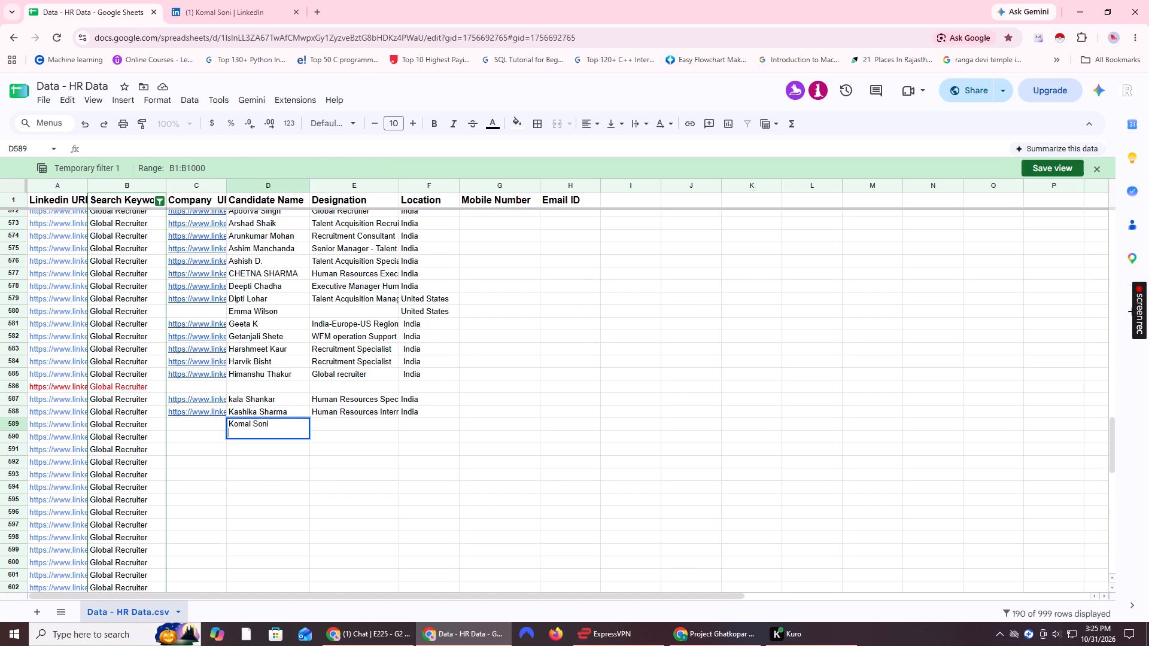
pyautogui.press('BackSpace')
pyautogui.press('i')
pyautogui.press('Return')
pyautogui.doubleClick(271, 427)
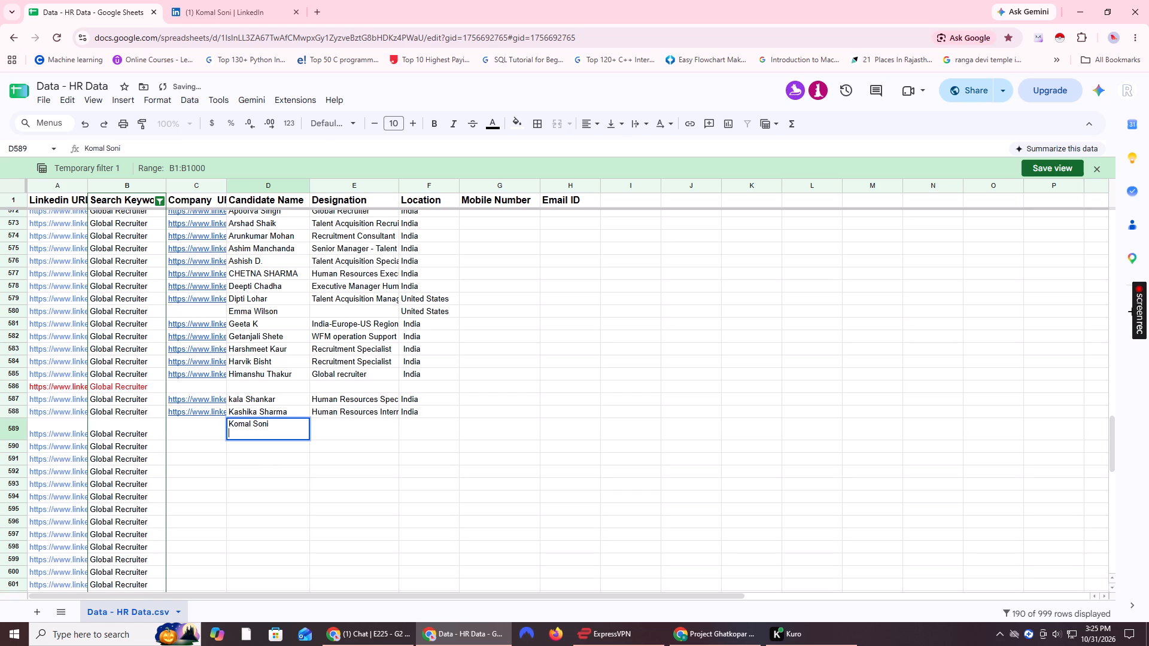
pyautogui.press('BackSpace')
pyautogui.press('Return')
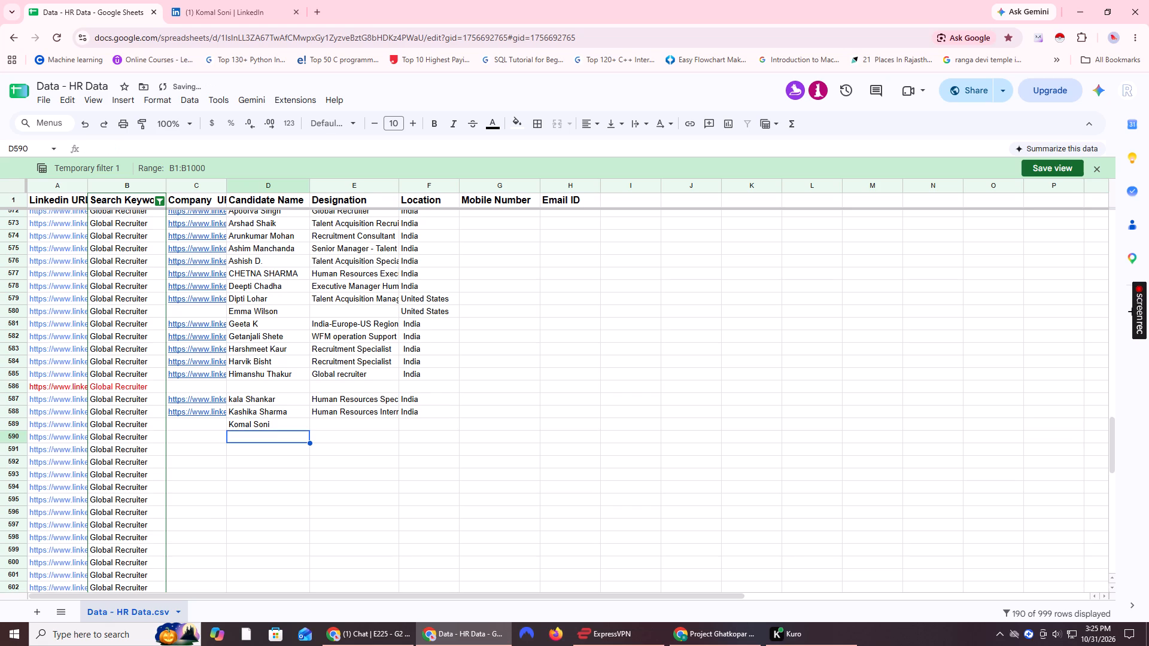
pyautogui.click(391, 456)
# Open the Grafton Recruitment India company page from the Experience section of row 589's candidate profile.
pyautogui.click(272, 0)
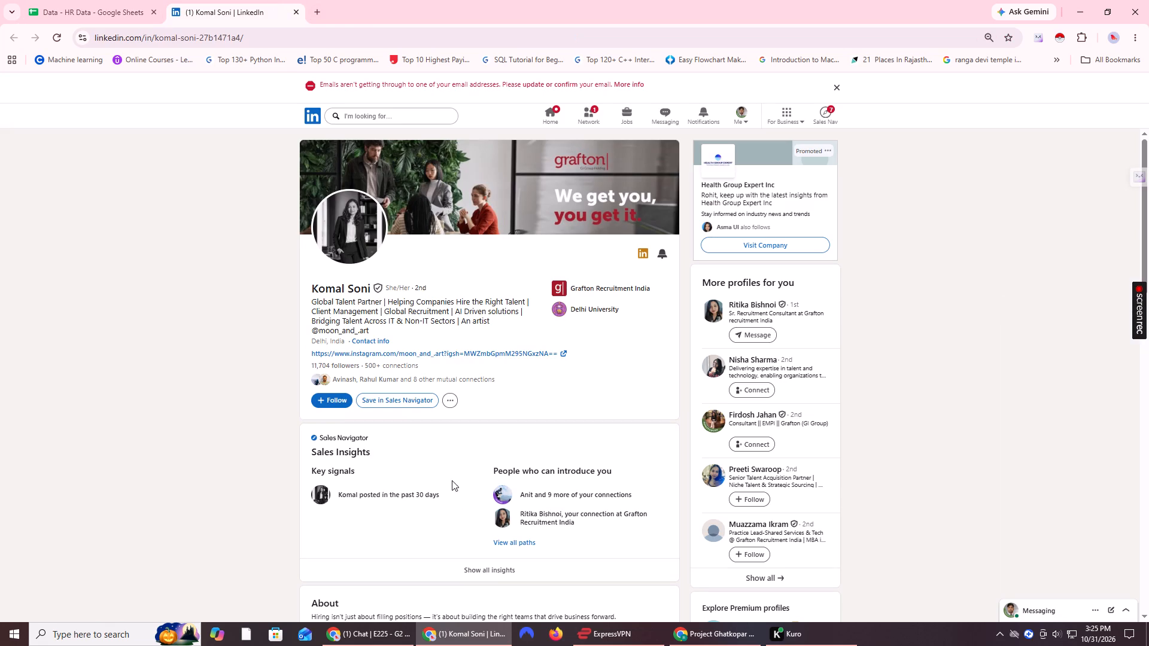
pyautogui.scroll(-5, 383, 500)
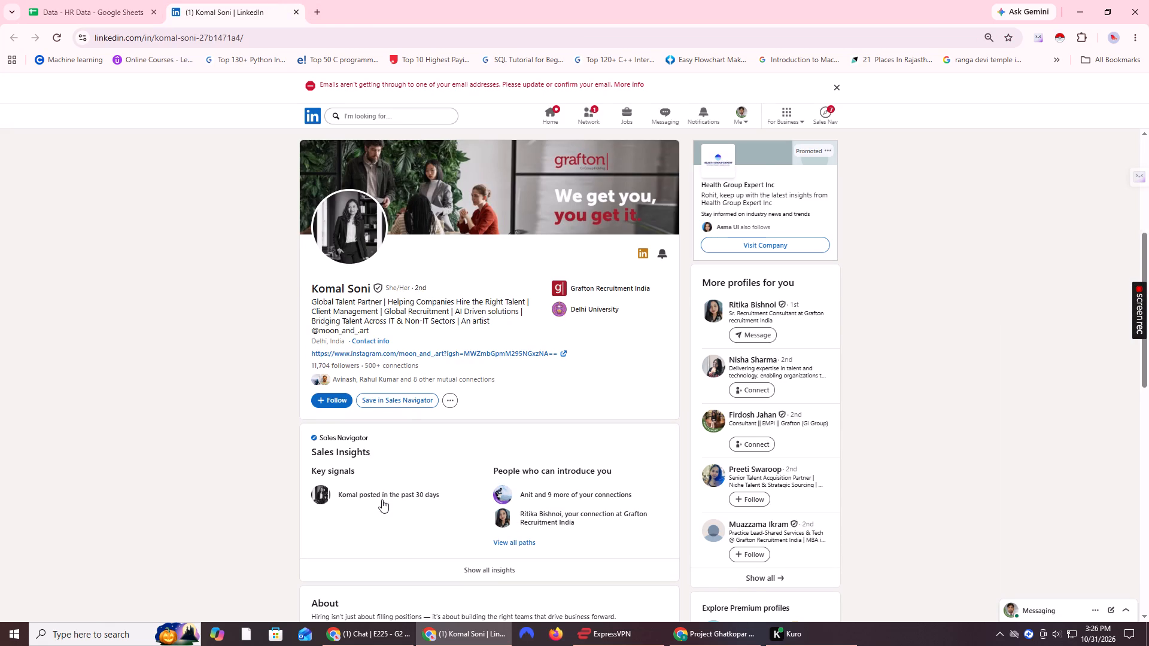
pyautogui.scroll(-7, 382, 499)
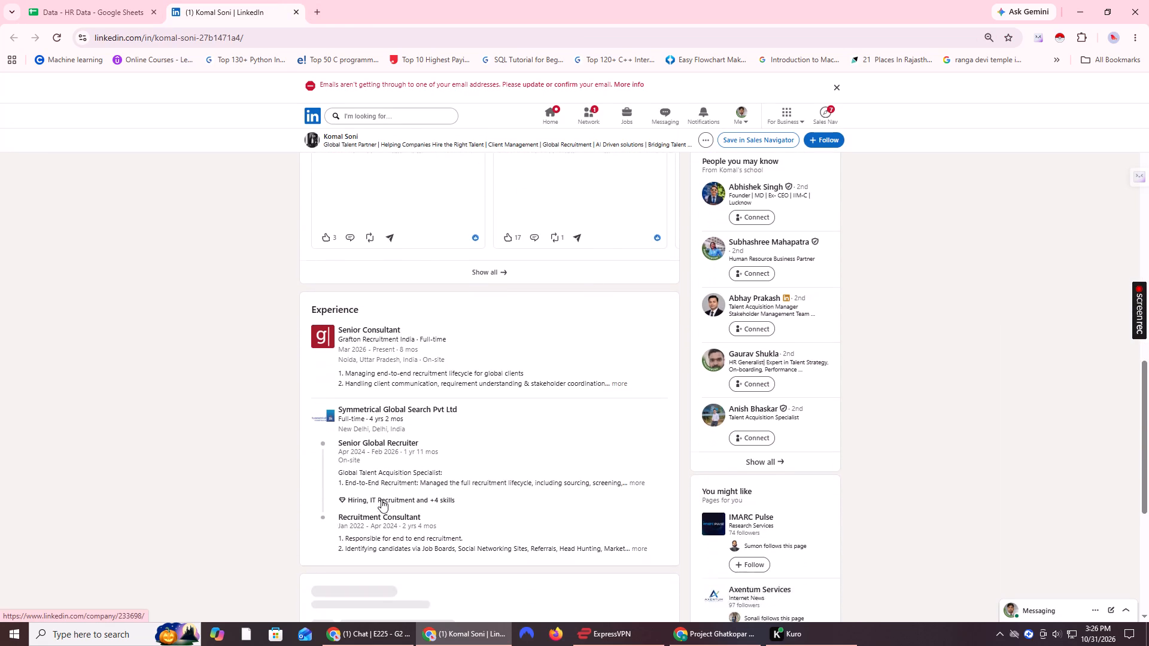
pyautogui.keyDown('ctrl'); pyautogui.click(323, 330); pyautogui.keyUp('ctrl')
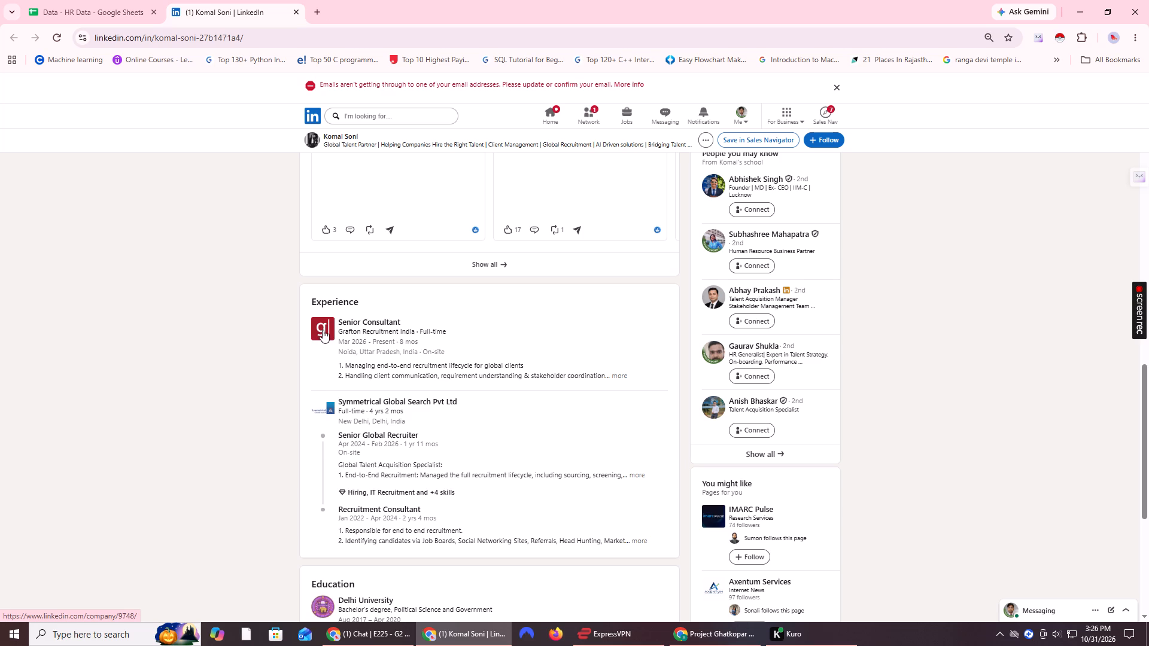
# Copy the current job title Senior Consultant from the LinkedIn profile into row 589's Designation cell.
pyautogui.moveTo(335, 320); pyautogui.dragTo(424, 315)
pyautogui.hotkey('ctrl', 'c')
pyautogui.click(95, 0)
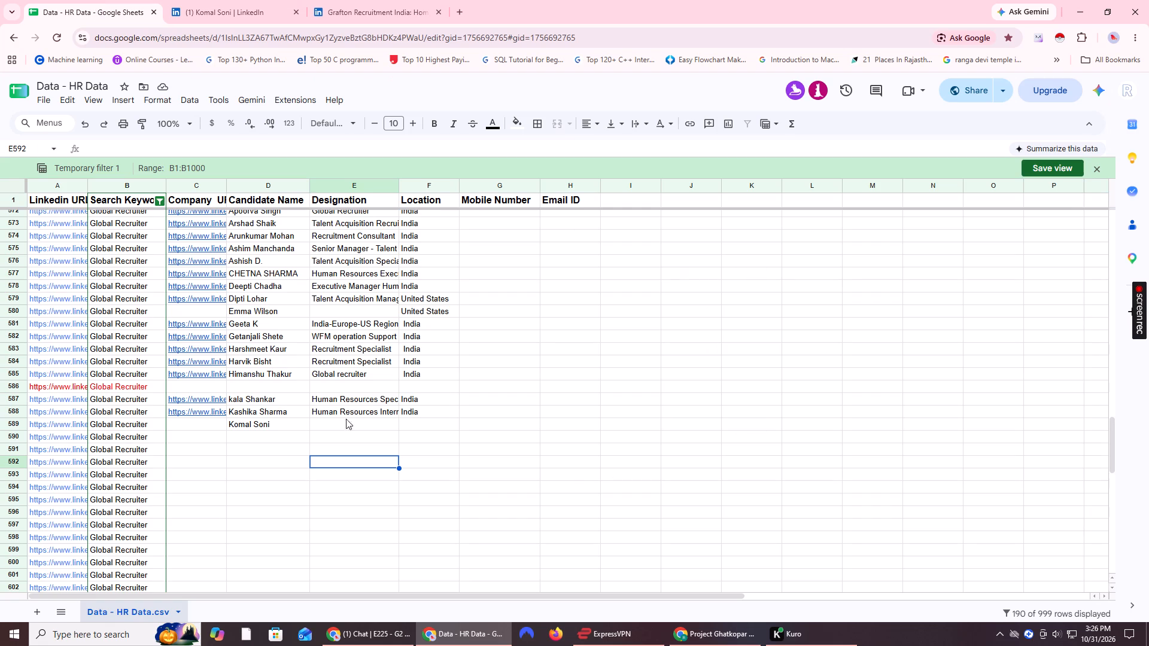
pyautogui.doubleClick(321, 425)
pyautogui.hotkey('ctrl', 'v')
pyautogui.press('Return')
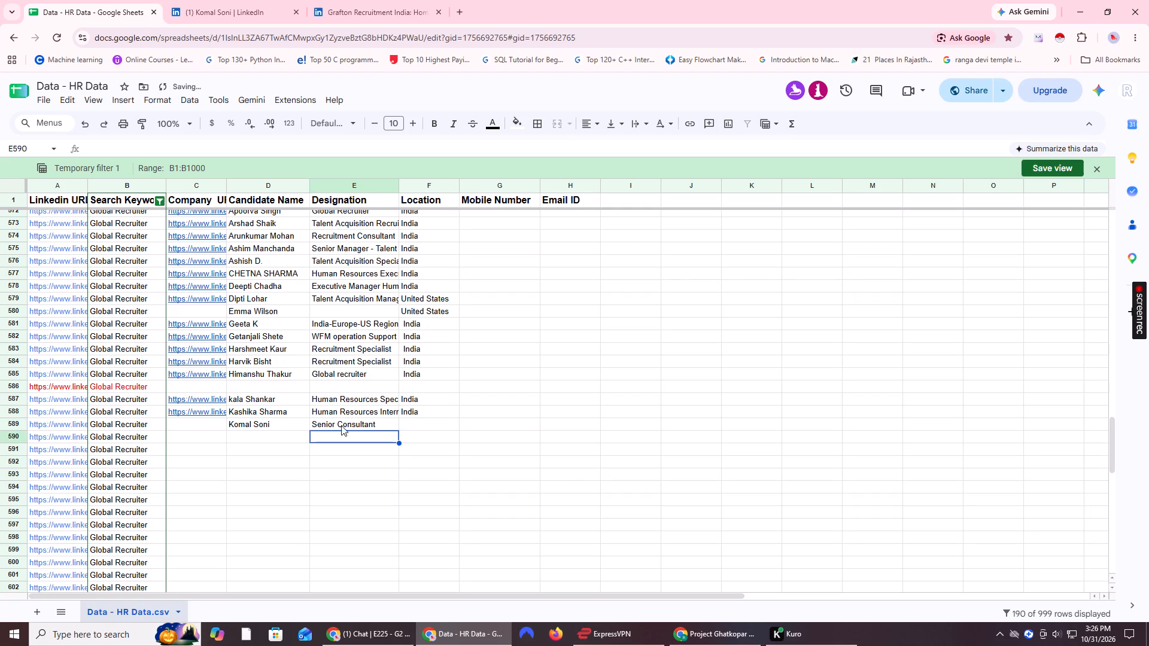
# Fill India down from row 588 into row 589's Location cell.
pyautogui.click(413, 418)
pyautogui.hotkey('shift', 'Down')
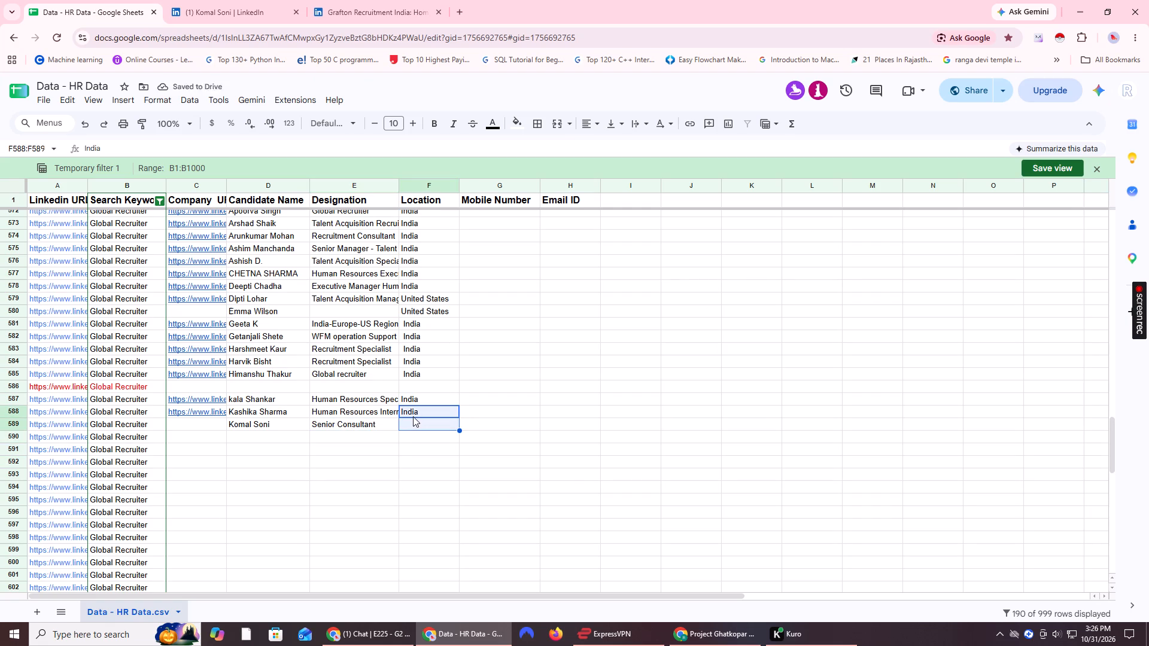
pyautogui.hotkey('ctrl', 'd')
pyautogui.click(333, 460)
# Copy the address of Grafton Recruitment India's LinkedIn page into row 589's Company URL cell.
pyautogui.click(345, 0)
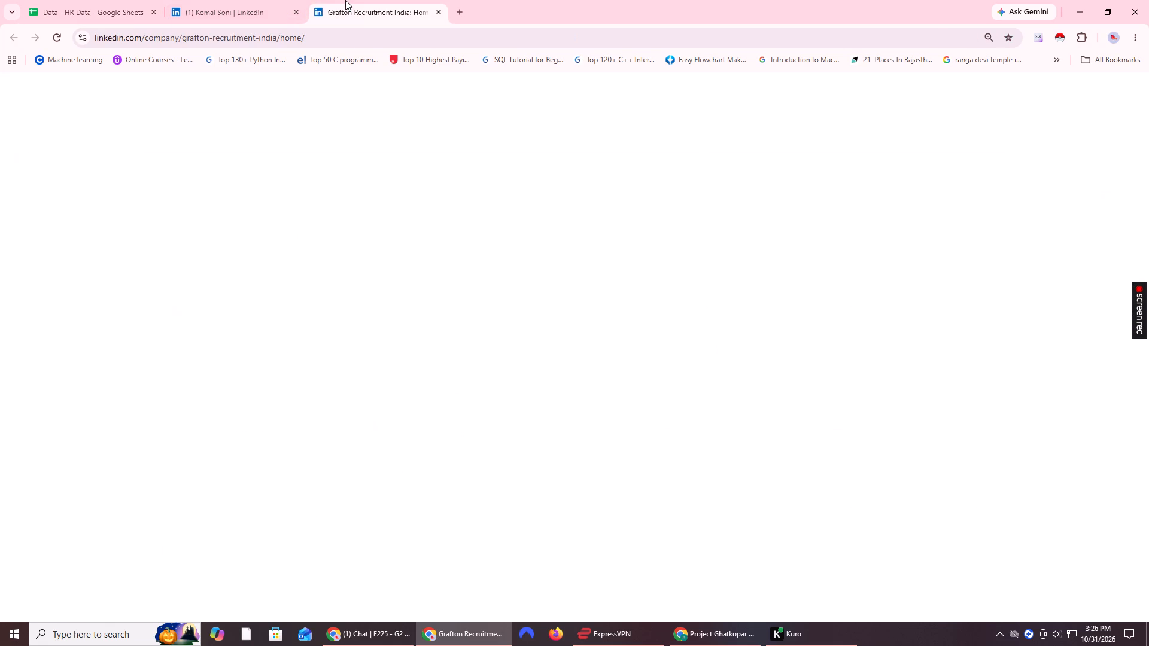
pyautogui.click(320, 38)
pyautogui.hotkey('ctrl', 'c')
pyautogui.click(77, 0)
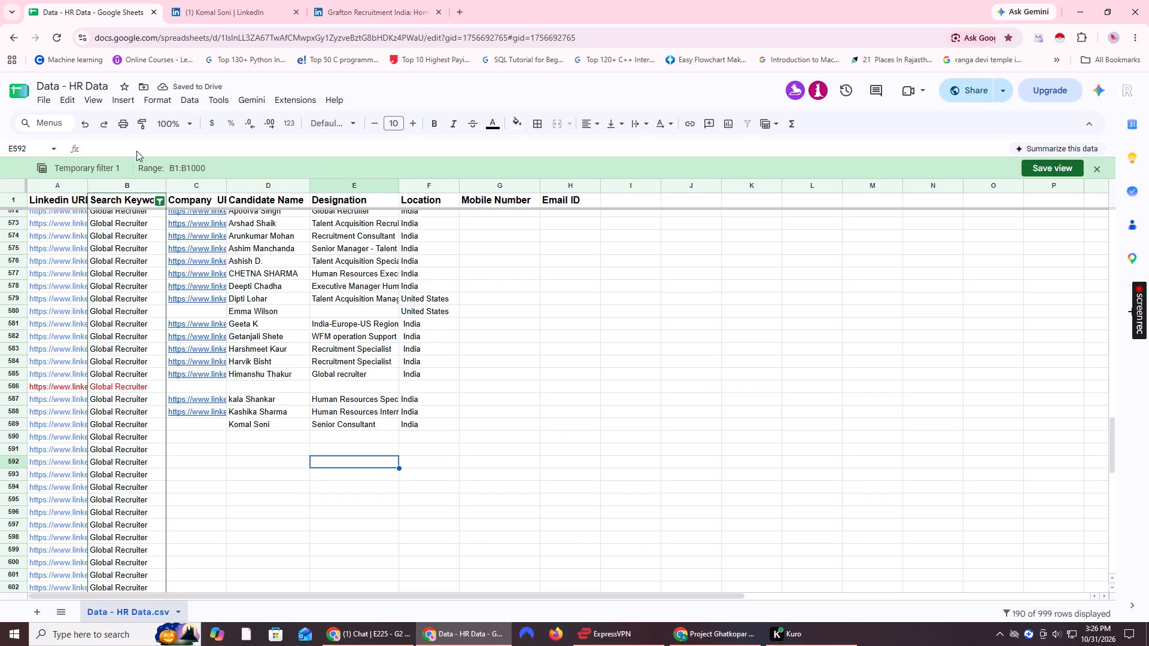
pyautogui.doubleClick(198, 426)
pyautogui.hotkey('ctrl', 'v')
pyautogui.click(186, 448)
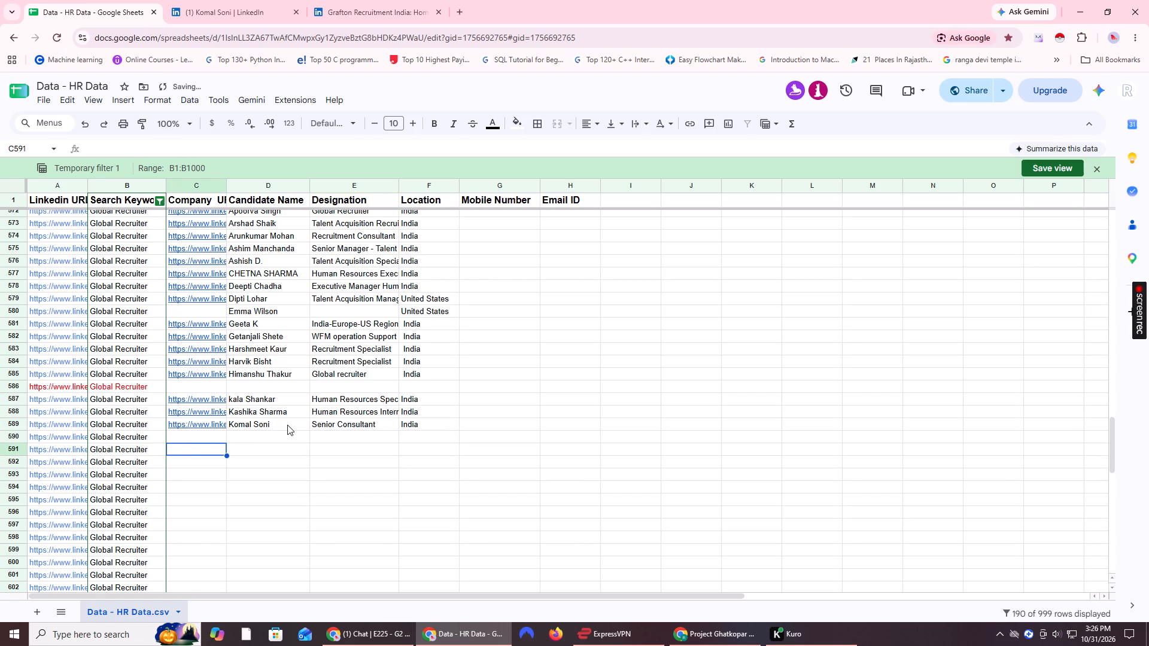
pyautogui.scroll(-2, 287, 425)
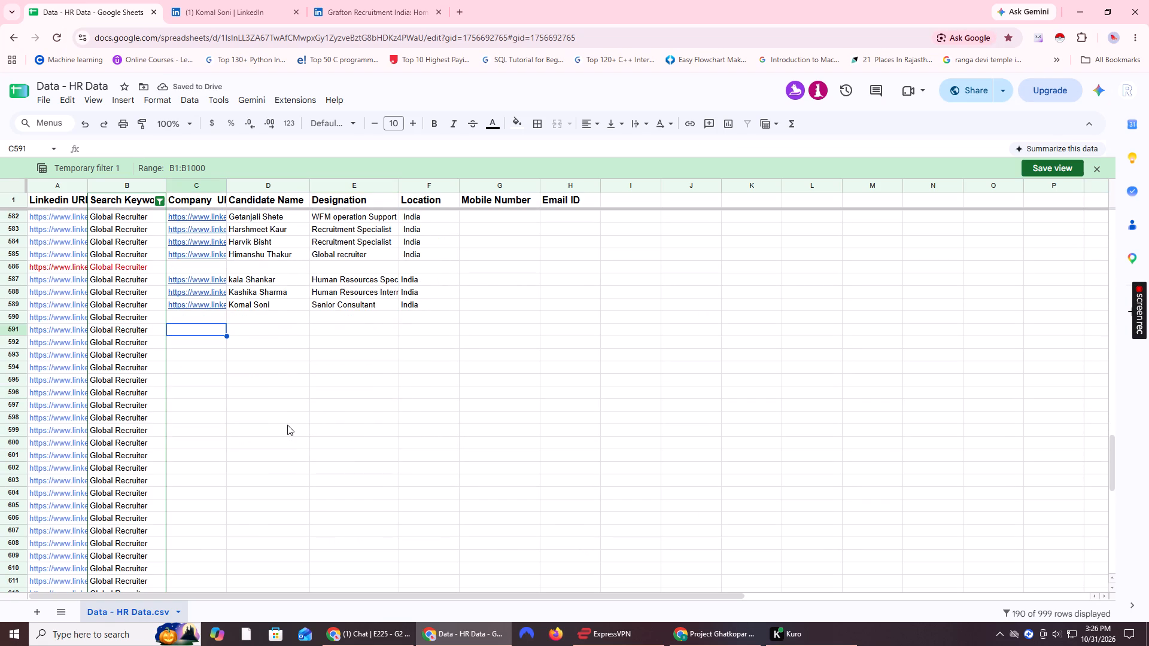
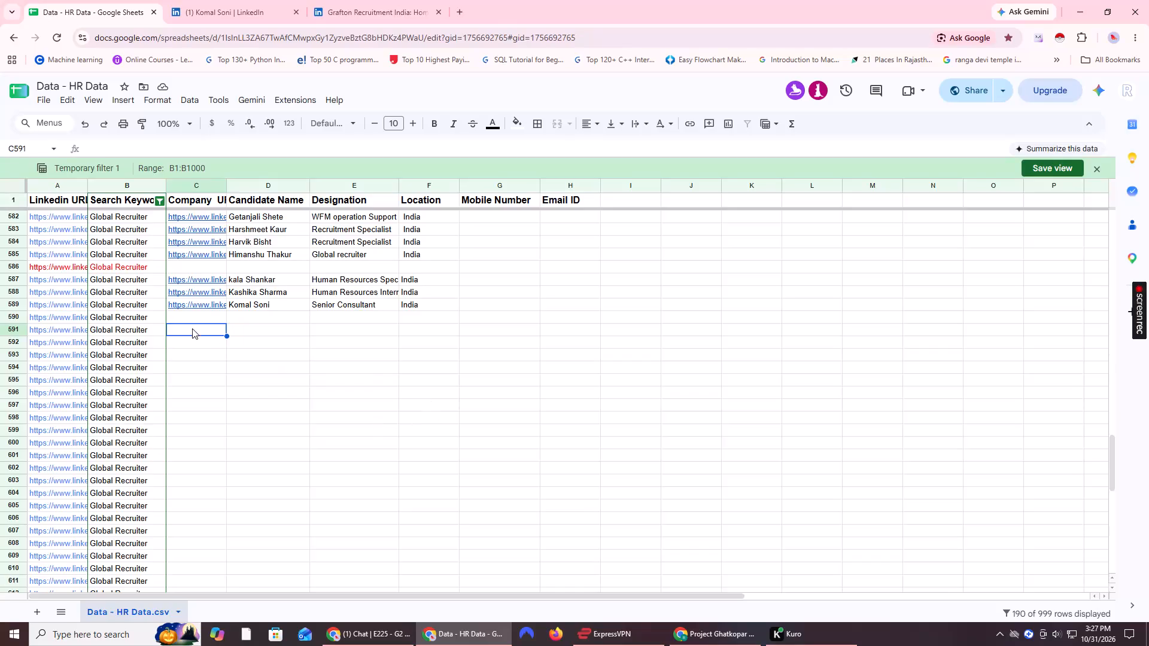
# Open row 590's LinkedIn profile link in a new tab and close the previous candidate's profile and Grafton Recruitment India tabs.
pyautogui.tripleClick(75, 314)
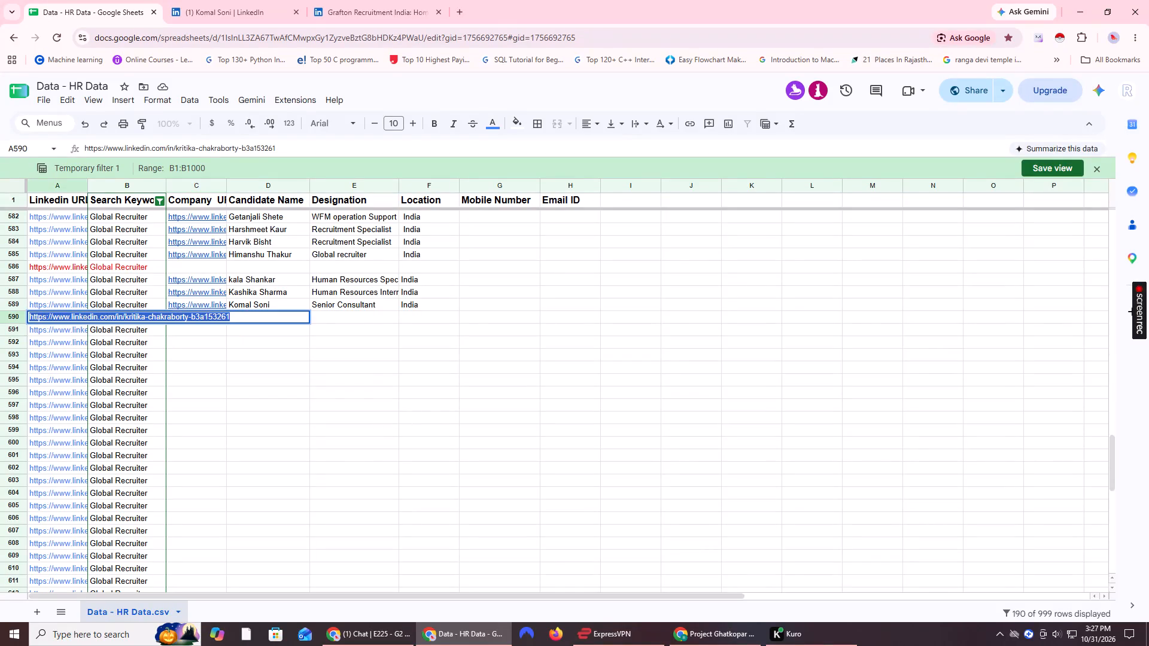
pyautogui.rightClick(75, 314)
pyautogui.click(220, 422)
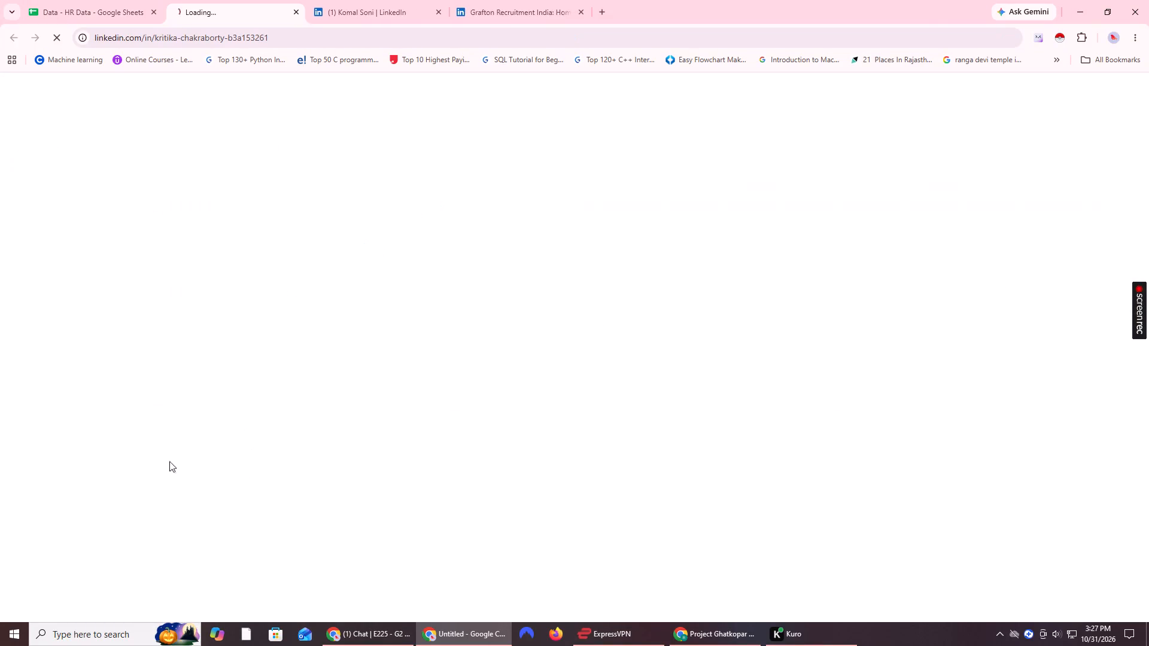
pyautogui.click(437, 10)
pyautogui.click(437, 10)
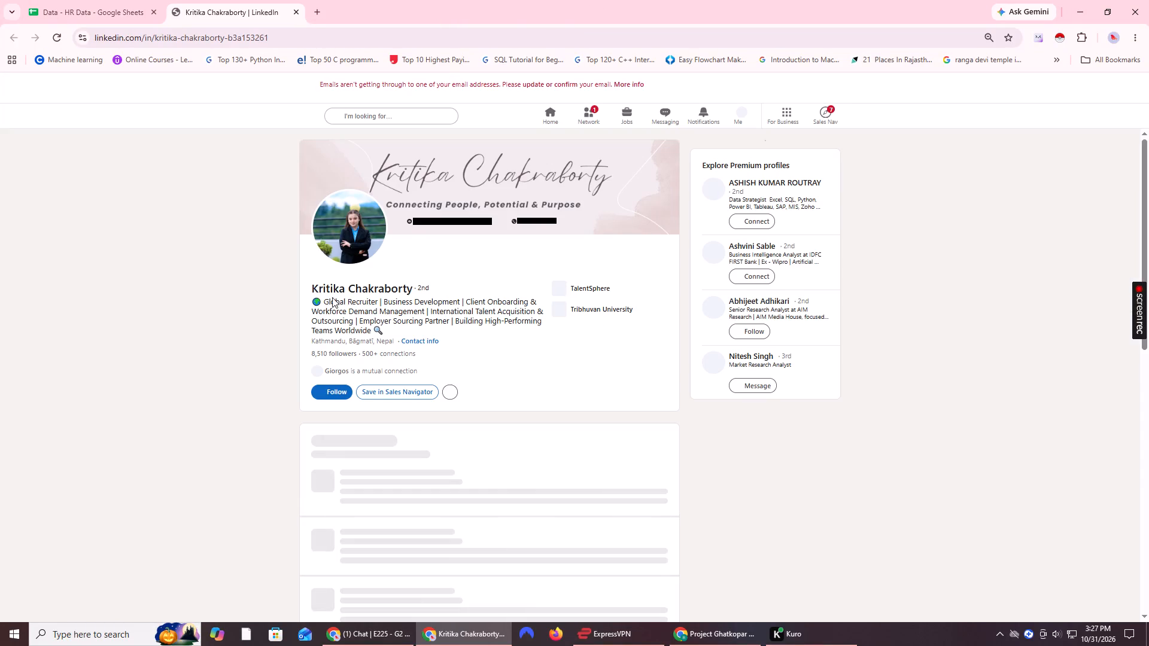
# Copy the candidate's name from the LinkedIn profile into row 590's Candidate Name cell.
pyautogui.moveTo(306, 285); pyautogui.dragTo(412, 287)
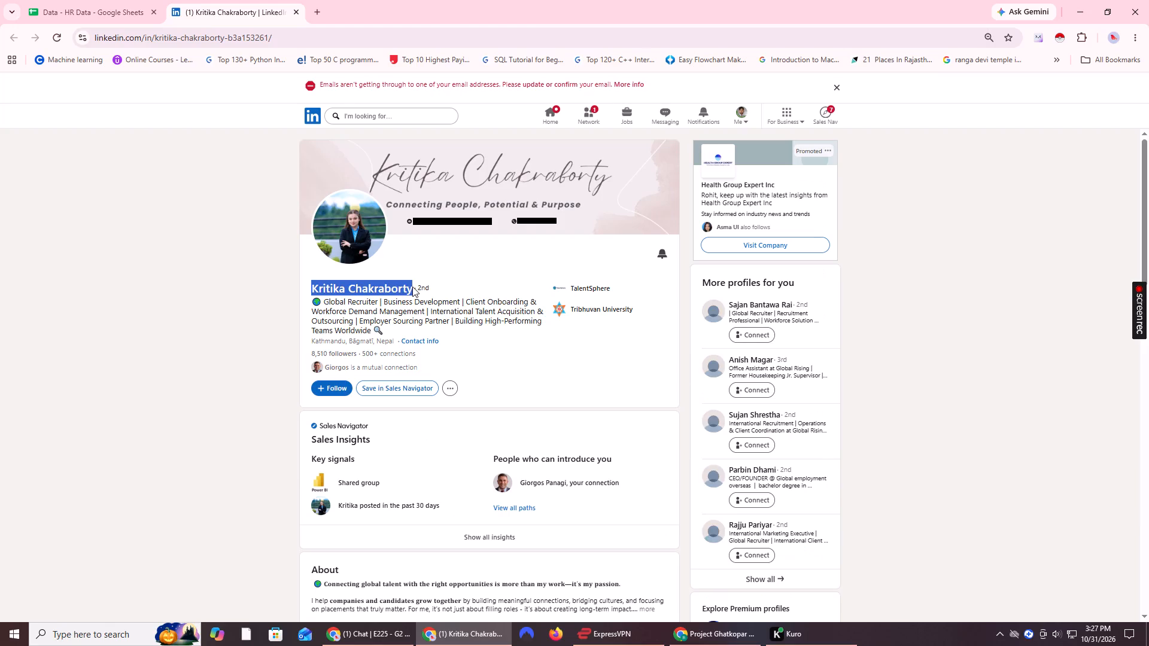
pyautogui.hotkey('ctrl', 'c')
pyautogui.click(89, 353)
pyautogui.click(76, 0)
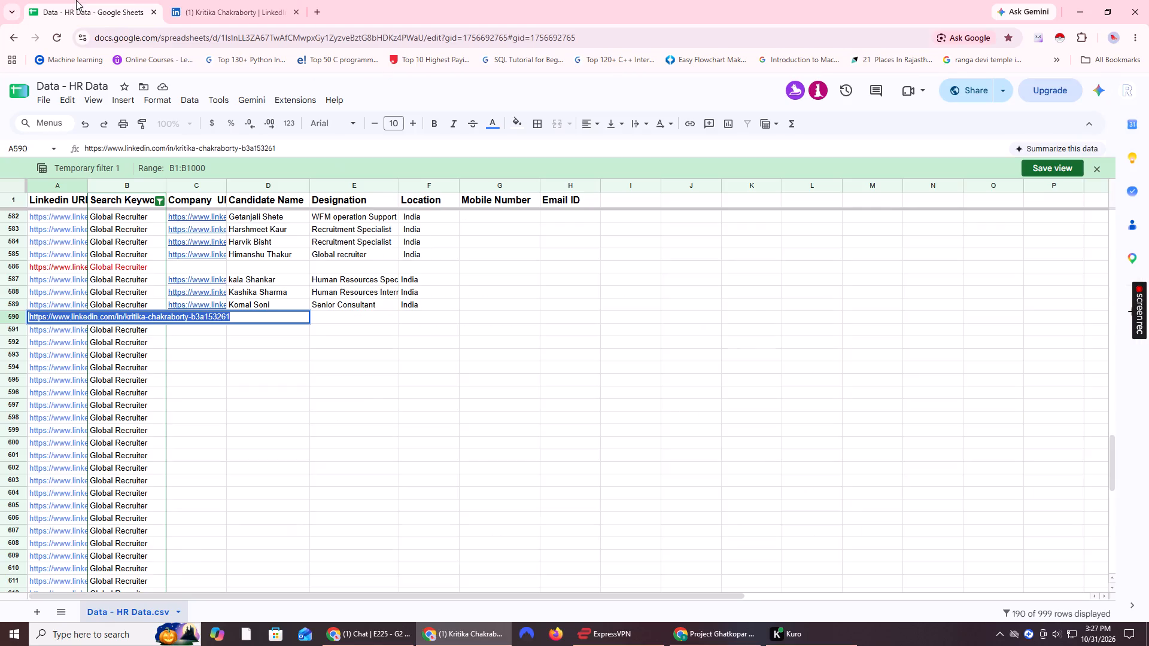
pyautogui.click(337, 321)
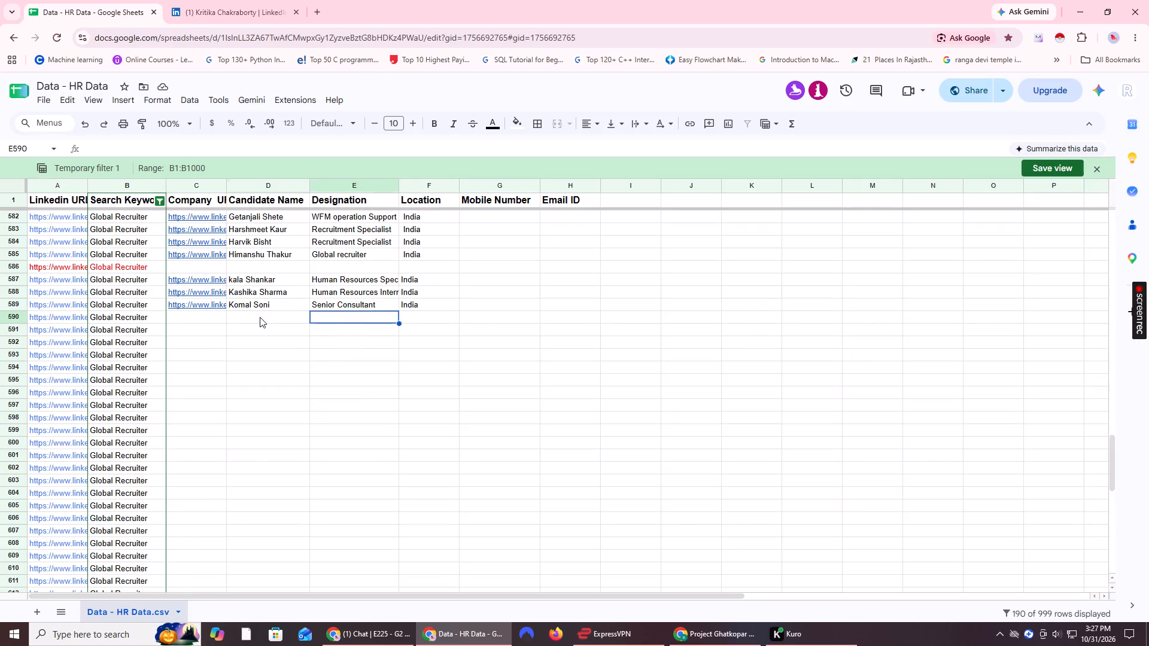
pyautogui.doubleClick(260, 317)
pyautogui.hotkey('ctrl', 'v')
pyautogui.press('Return')
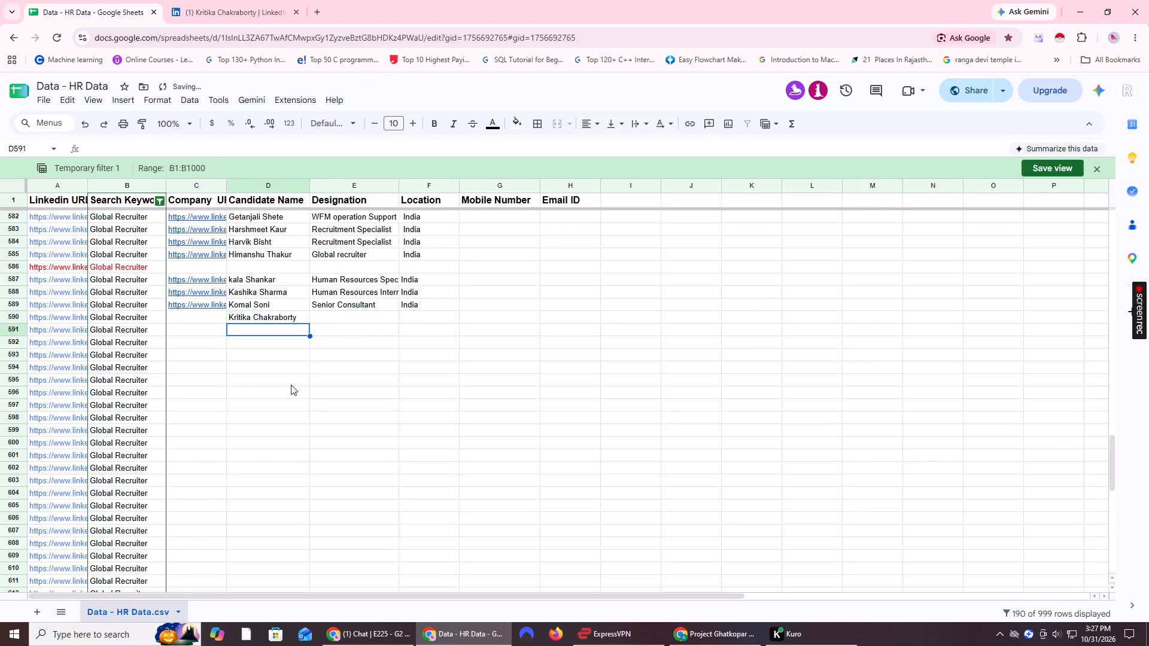
pyautogui.click(291, 385)
# Copy the location Kathmandu, Bāgmatī, Nepal from the LinkedIn profile into row 590's Location cell.
pyautogui.click(230, 0)
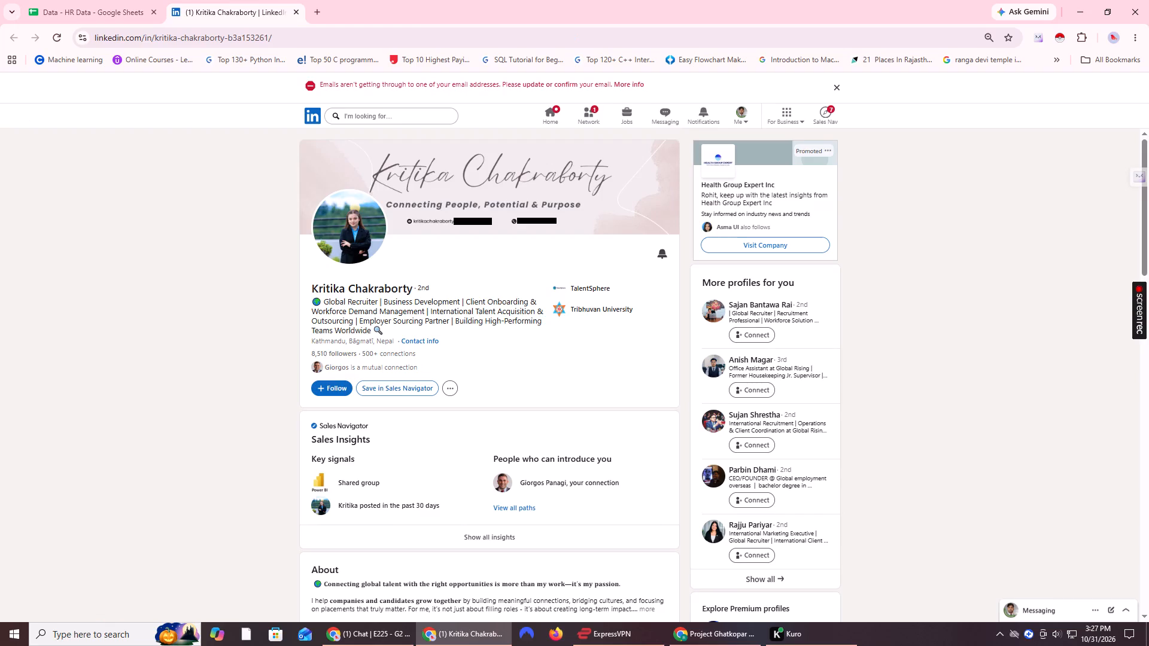
pyautogui.moveTo(395, 342); pyautogui.dragTo(370, 342)
pyautogui.moveTo(370, 342); pyautogui.dragTo(312, 343)
pyautogui.hotkey('ctrl', 'c')
pyautogui.click(212, 343)
pyautogui.click(75, 0)
pyautogui.doubleClick(331, 316)
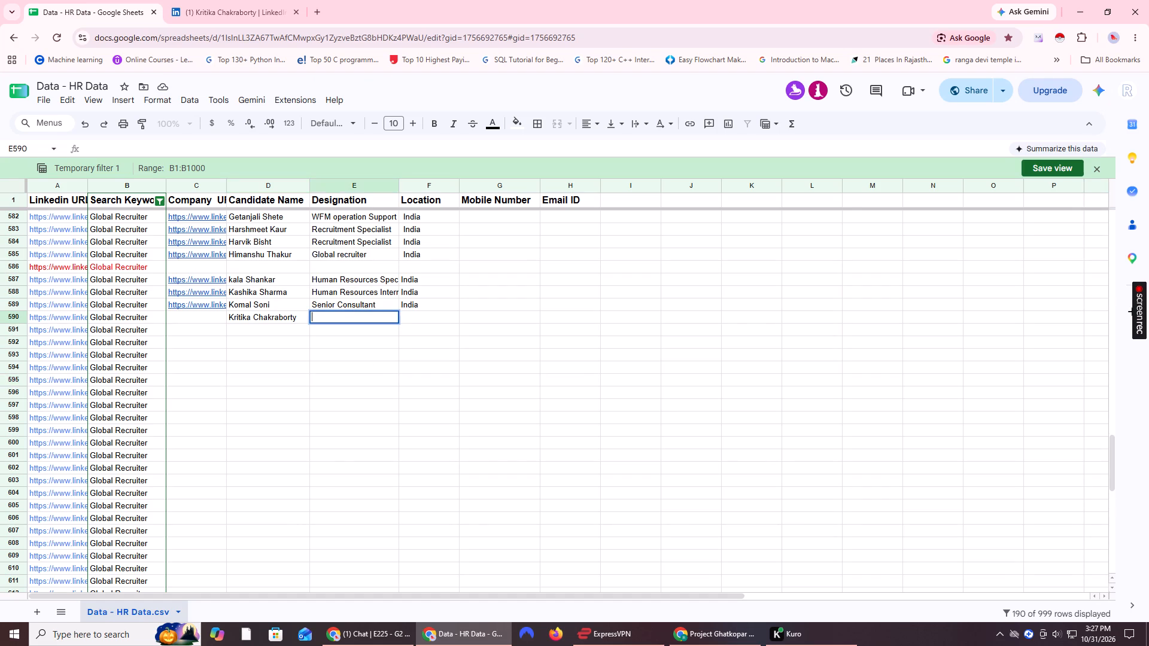
pyautogui.doubleClick(418, 321)
pyautogui.hotkey('ctrl', 'v')
pyautogui.press('Return')
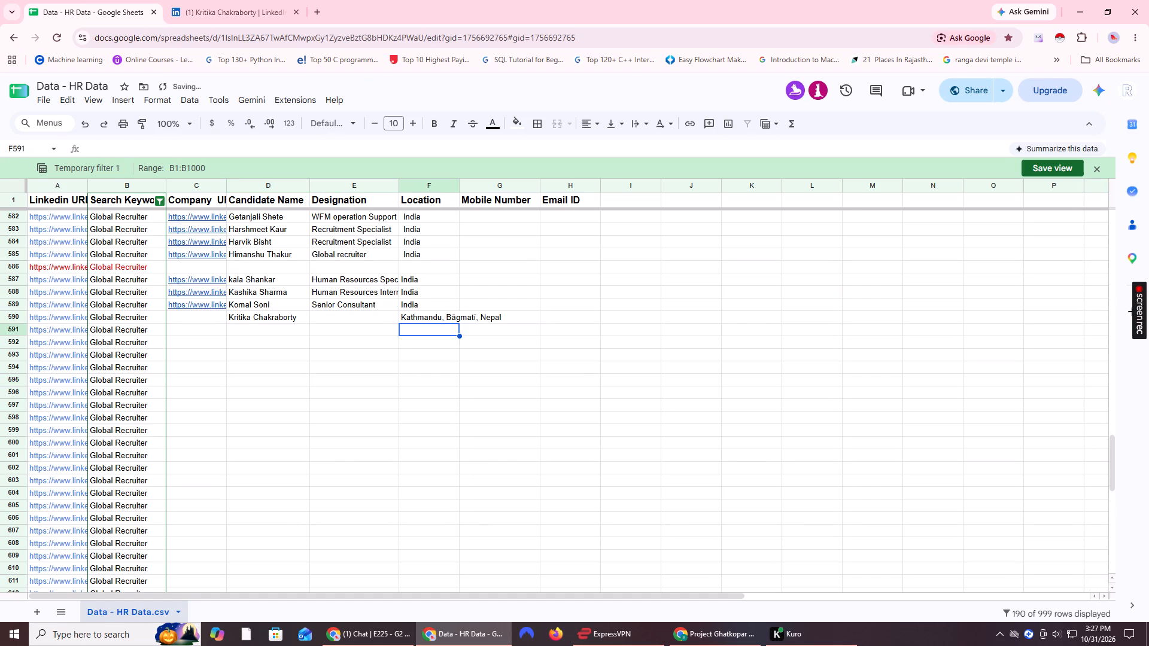
# Open the Global Rising Placement (GRP) company page from the Experience section of row 590's candidate profile.
pyautogui.click(232, 0)
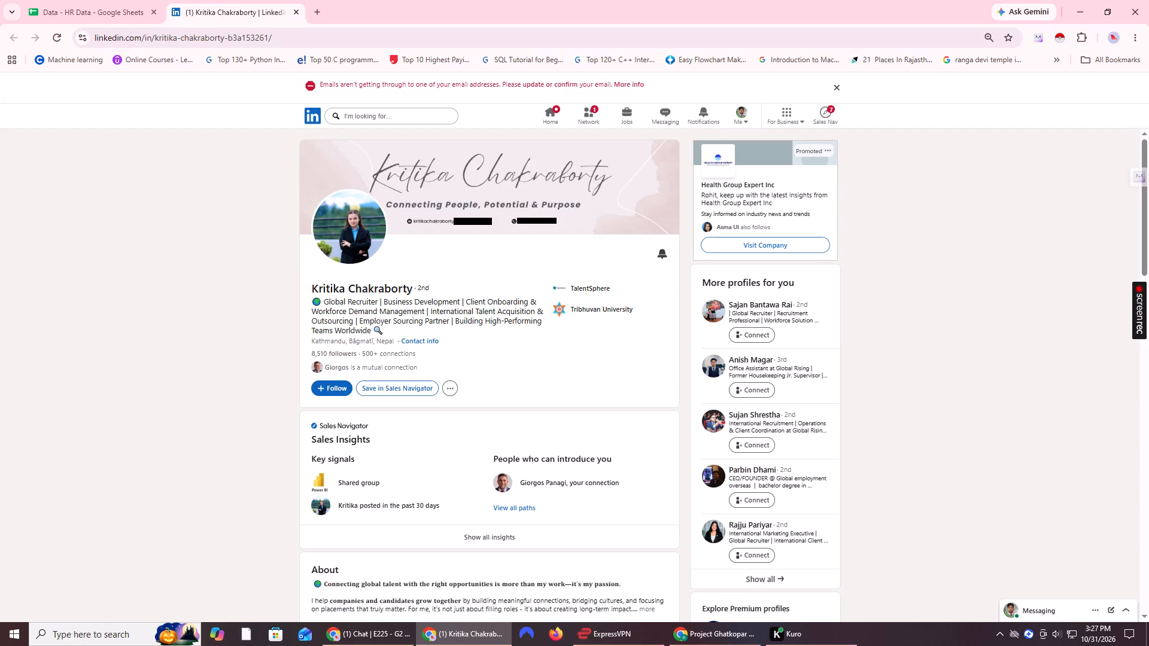
pyautogui.scroll(-10, 359, 430)
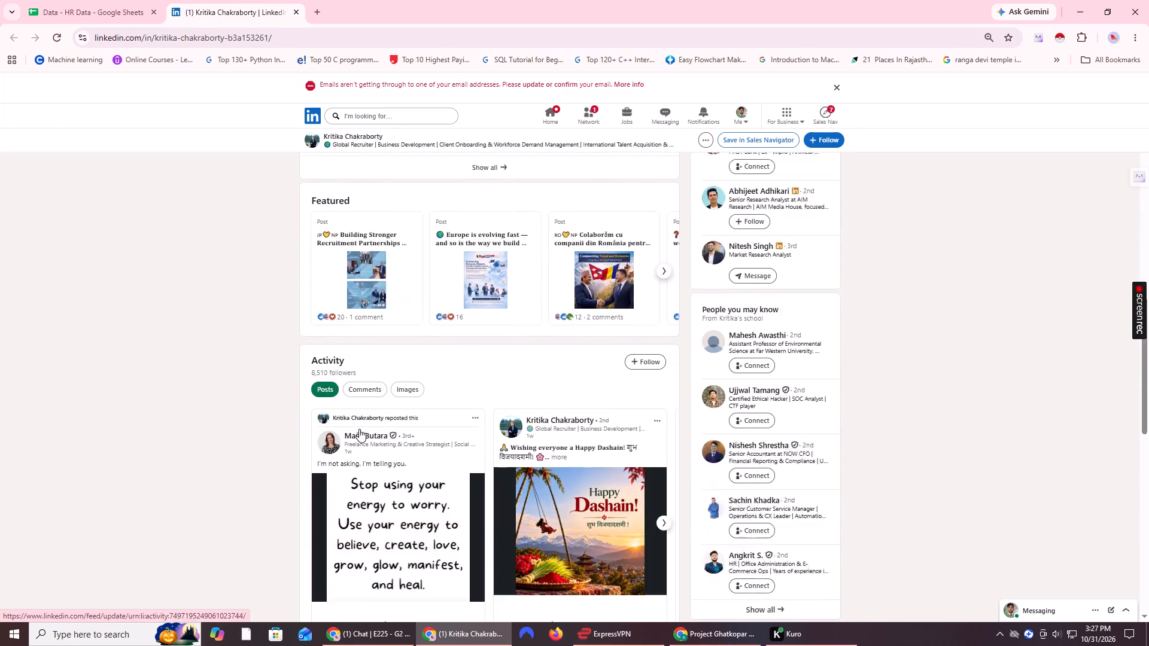
pyautogui.scroll(-5, 359, 429)
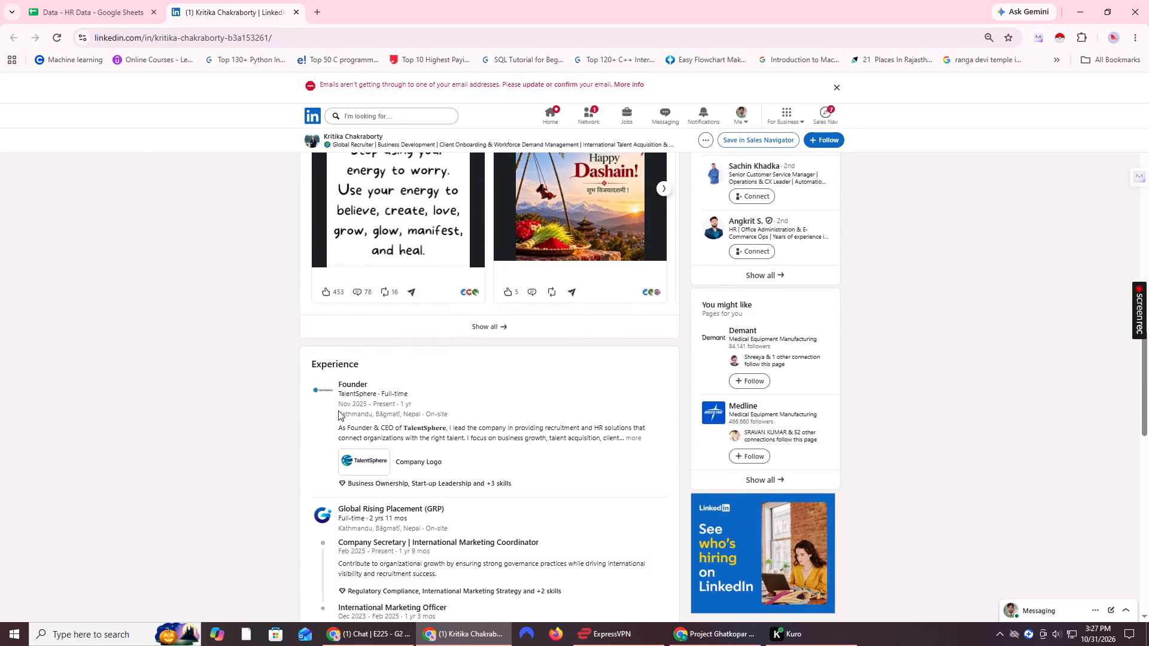
pyautogui.scroll(-2, 373, 386)
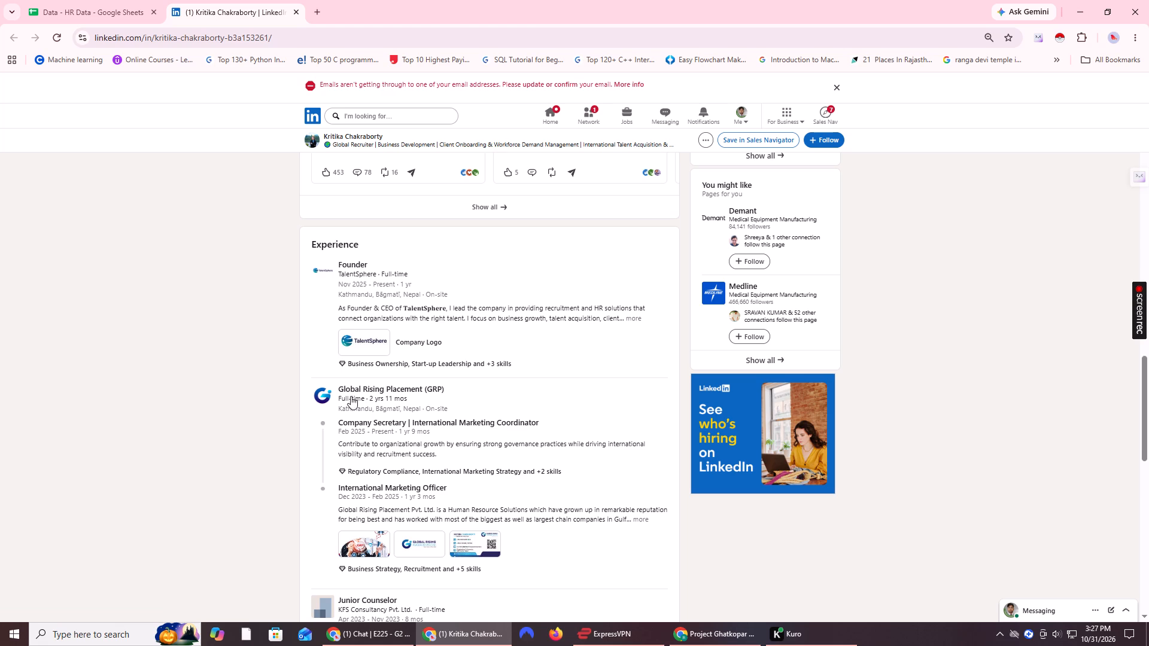
pyautogui.keyDown('ctrl'); pyautogui.click(323, 396); pyautogui.keyUp('ctrl')
# Copy the job title Company Secretary | International Marketing Coordinator from the LinkedIn profile into row 590's Designation cell.
pyautogui.moveTo(336, 420); pyautogui.dragTo(552, 424)
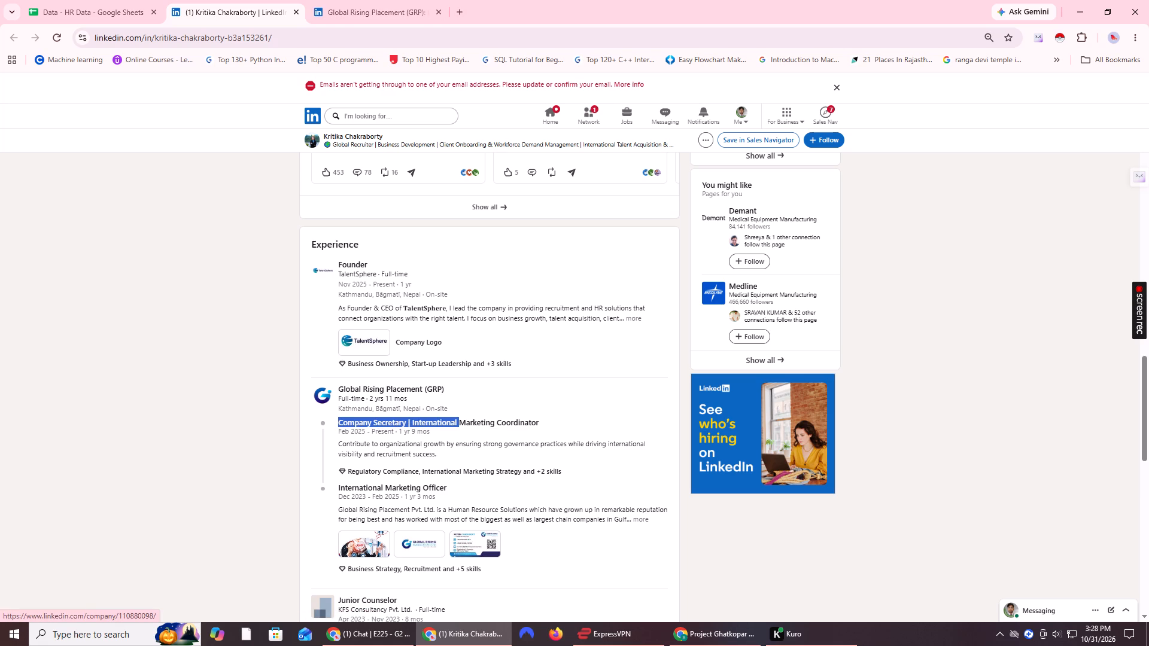
pyautogui.moveTo(552, 424); pyautogui.dragTo(538, 422)
pyautogui.hotkey('ctrl', 'c')
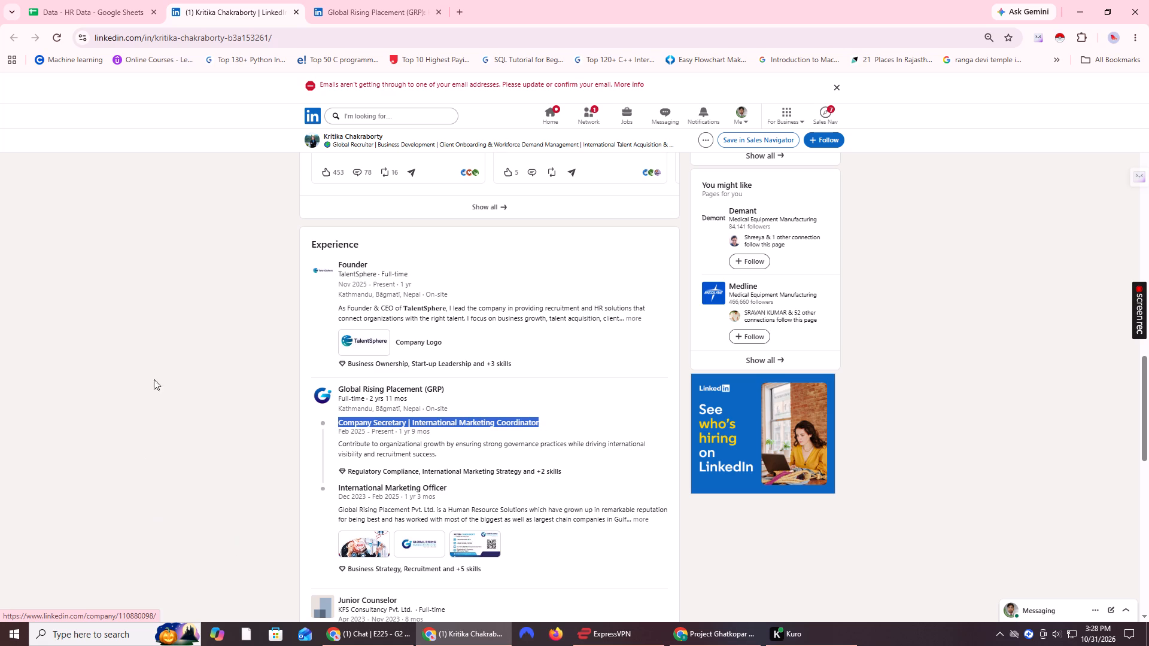
pyautogui.click(157, 348)
pyautogui.click(90, 0)
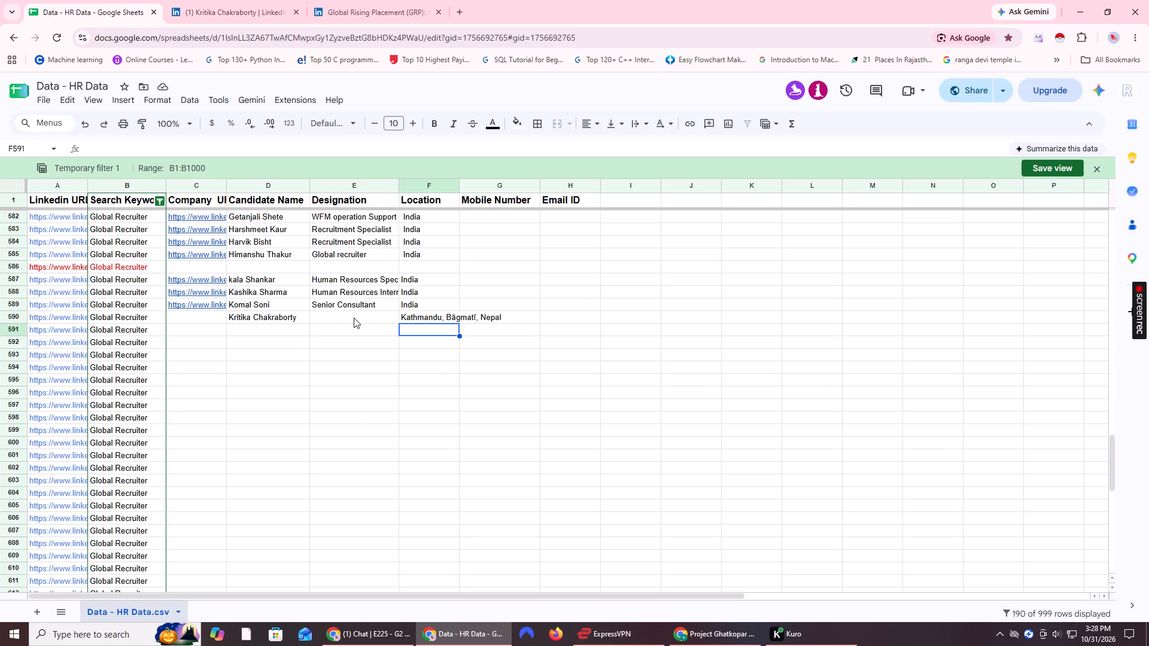
pyautogui.doubleClick(352, 318)
pyautogui.hotkey('ctrl', 'v')
pyautogui.press('Return')
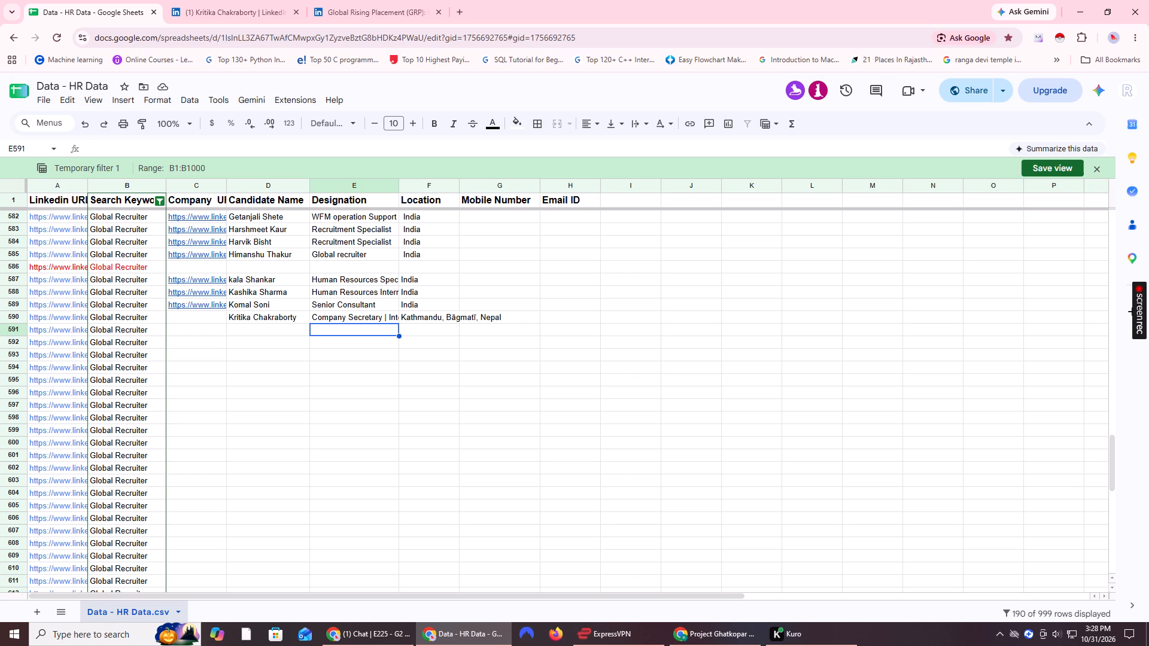
pyautogui.click(378, 379)
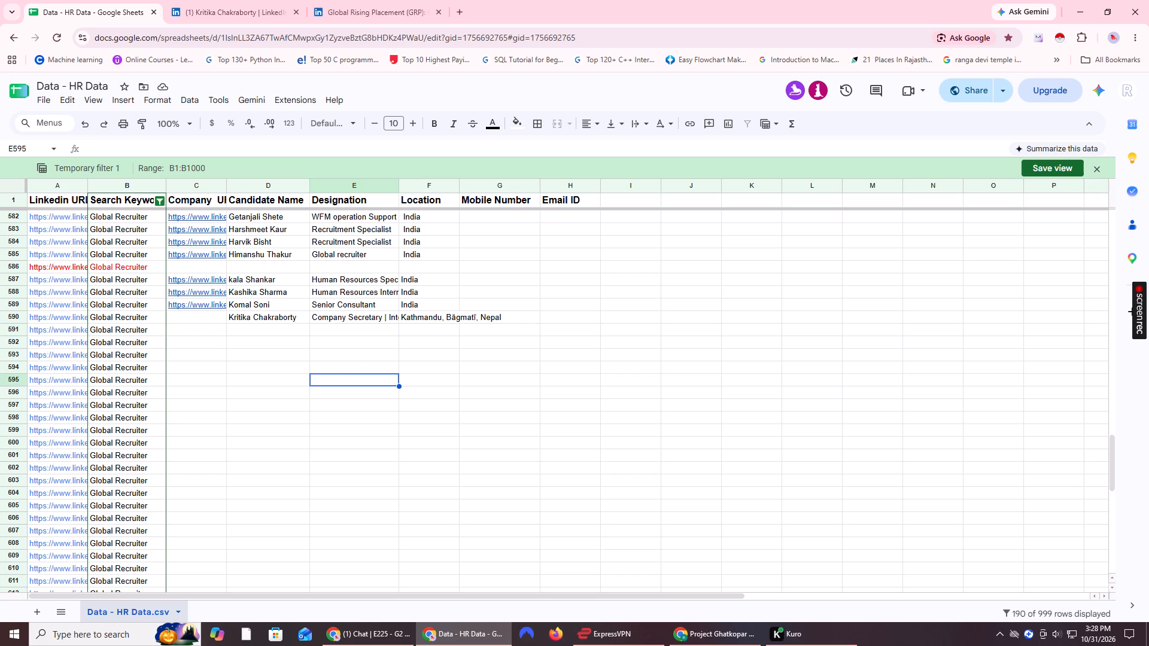
# Copy the address of Global Rising Placement's LinkedIn page into row 590's Company URL cell.
pyautogui.click(379, 0)
pyautogui.click(354, 18)
pyautogui.click(341, 28)
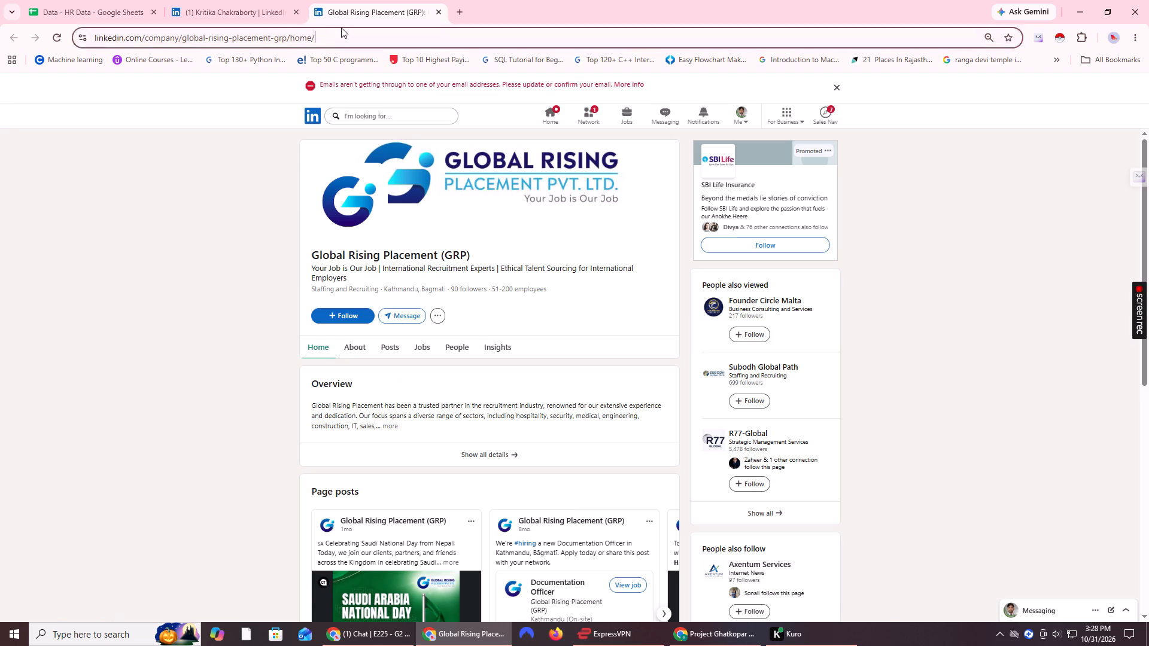
pyautogui.hotkey('ctrl', 'c')
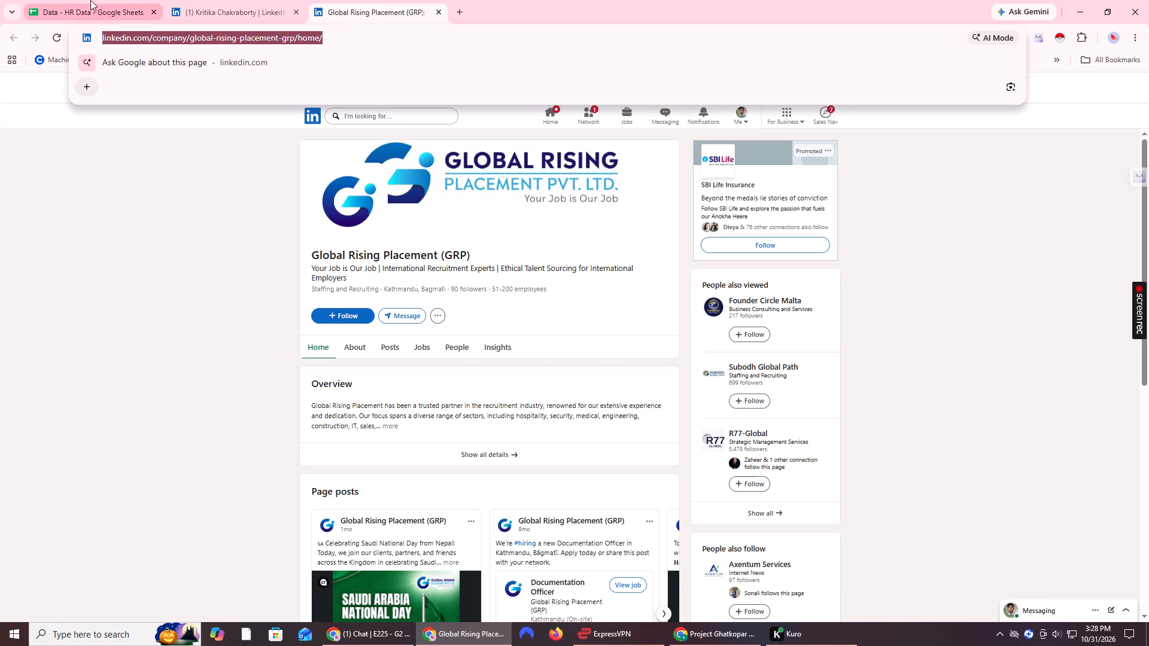
pyautogui.click(74, 0)
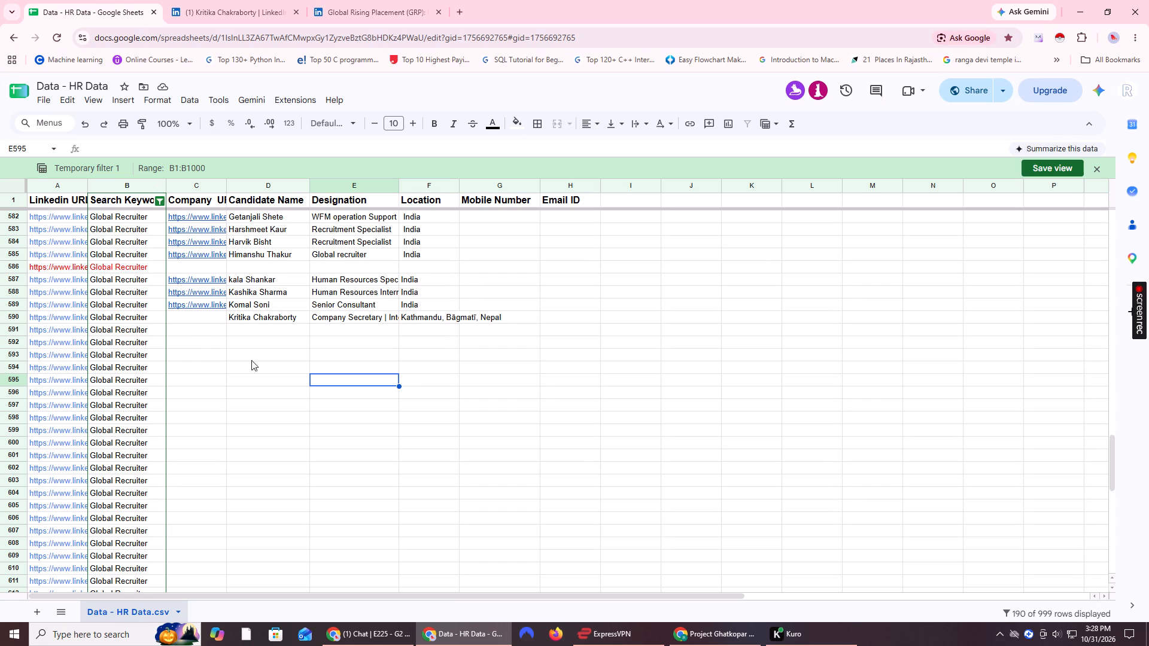
pyautogui.tripleClick(197, 322)
pyautogui.doubleClick(197, 322)
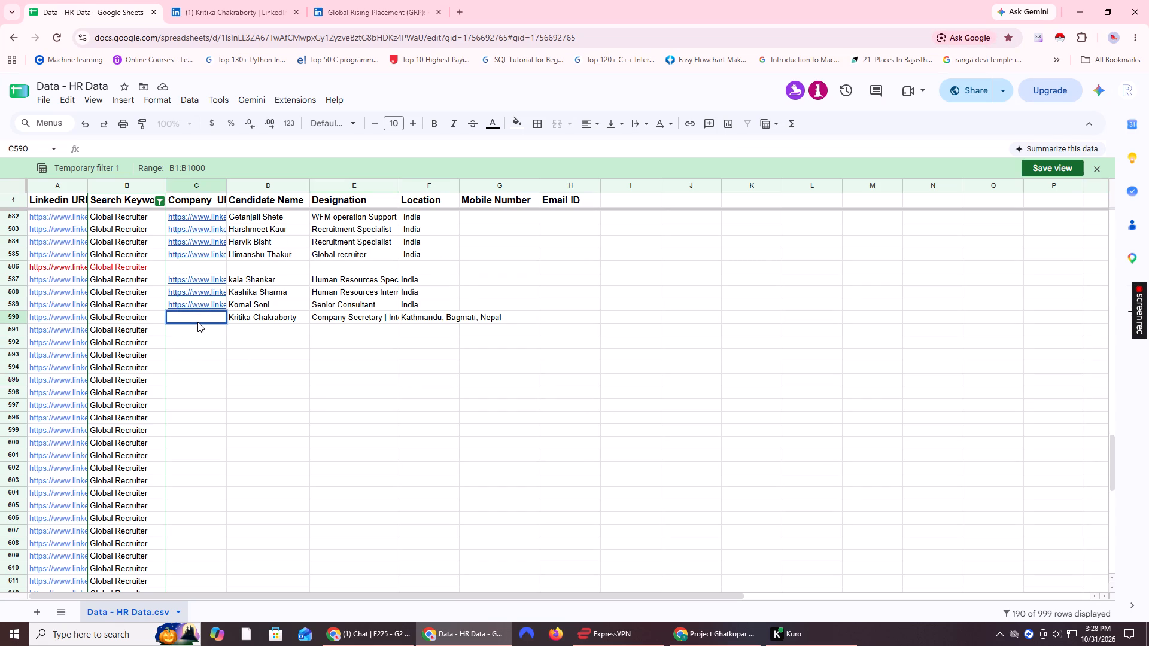
pyautogui.click(194, 317)
pyautogui.hotkey('ctrl', 'v')
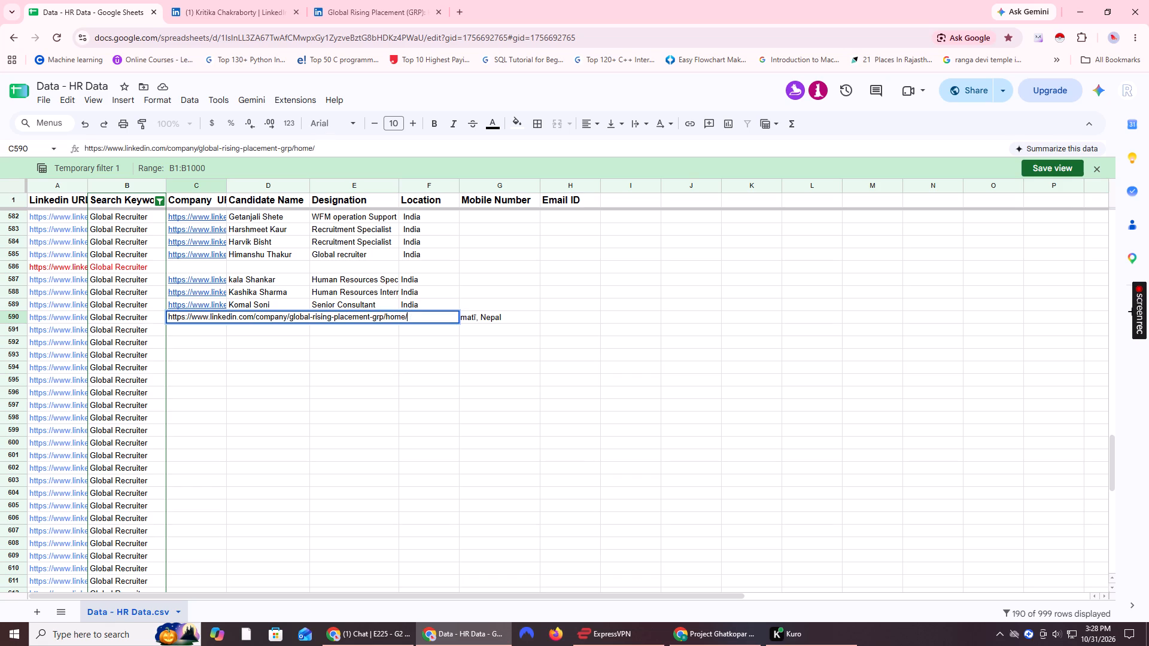
pyautogui.click(202, 356)
# Accept the marketing intern's pending connection invitation on LinkedIn's My Network page.
pyautogui.click(403, 0)
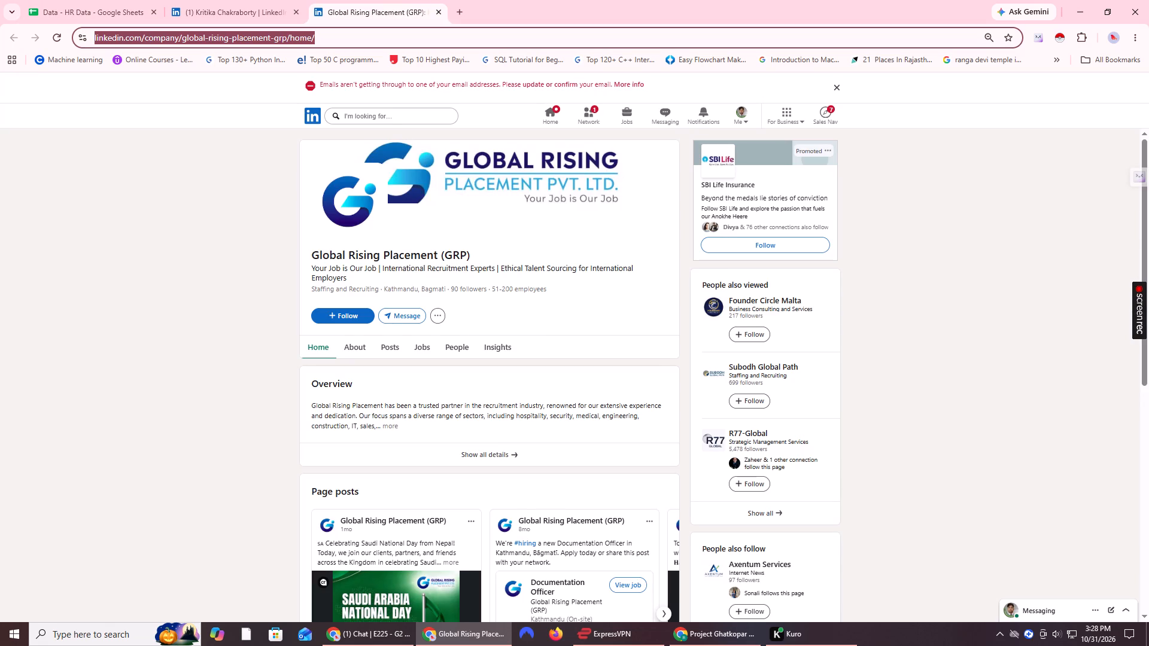
pyautogui.click(590, 112)
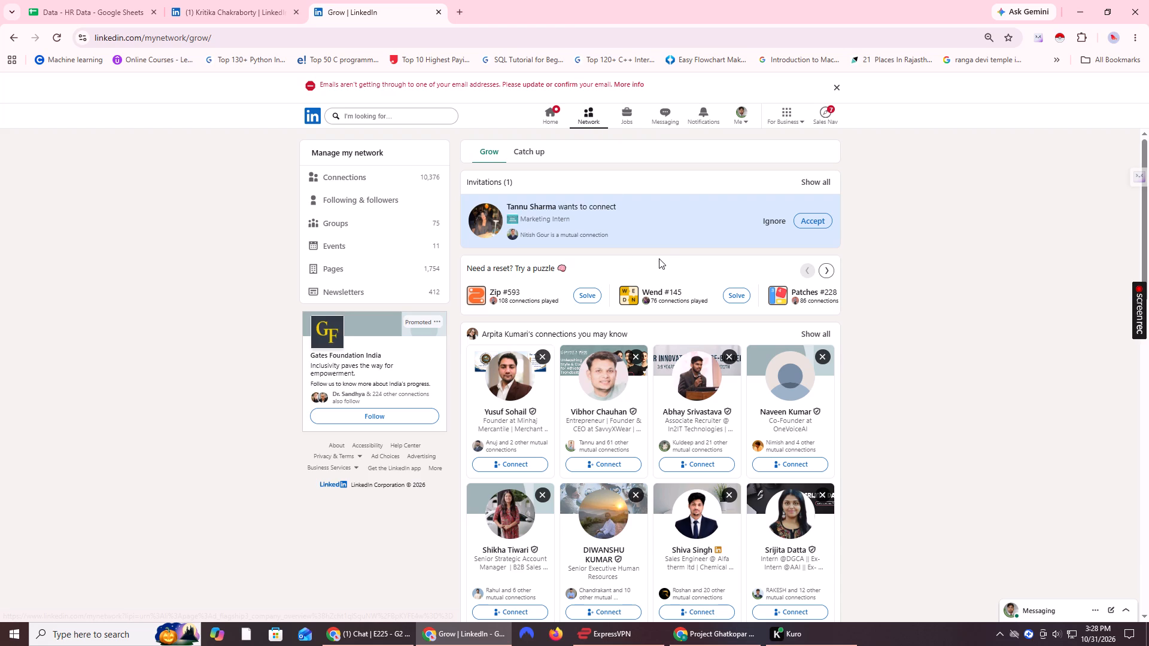
pyautogui.click(819, 218)
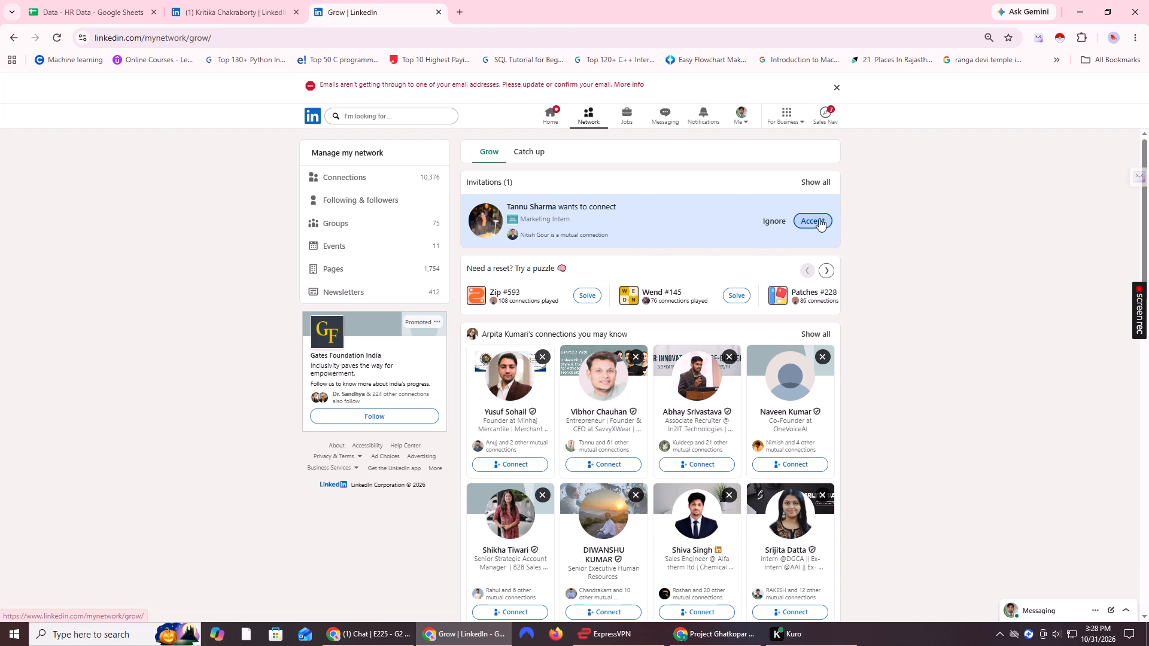
pyautogui.click(642, 143)
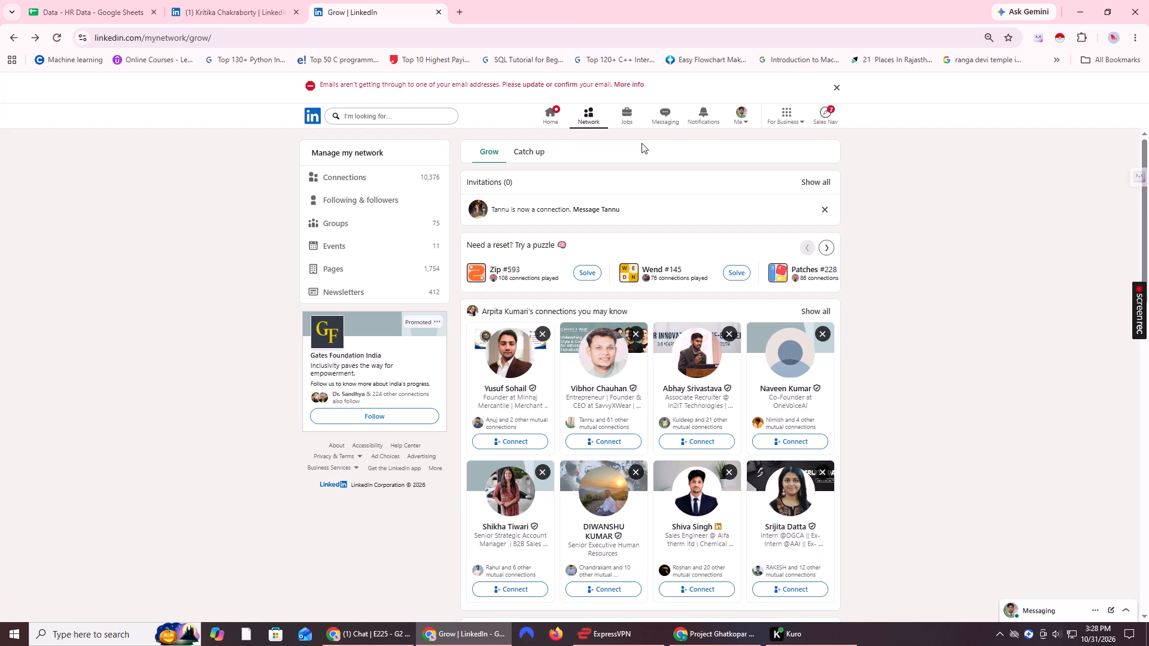
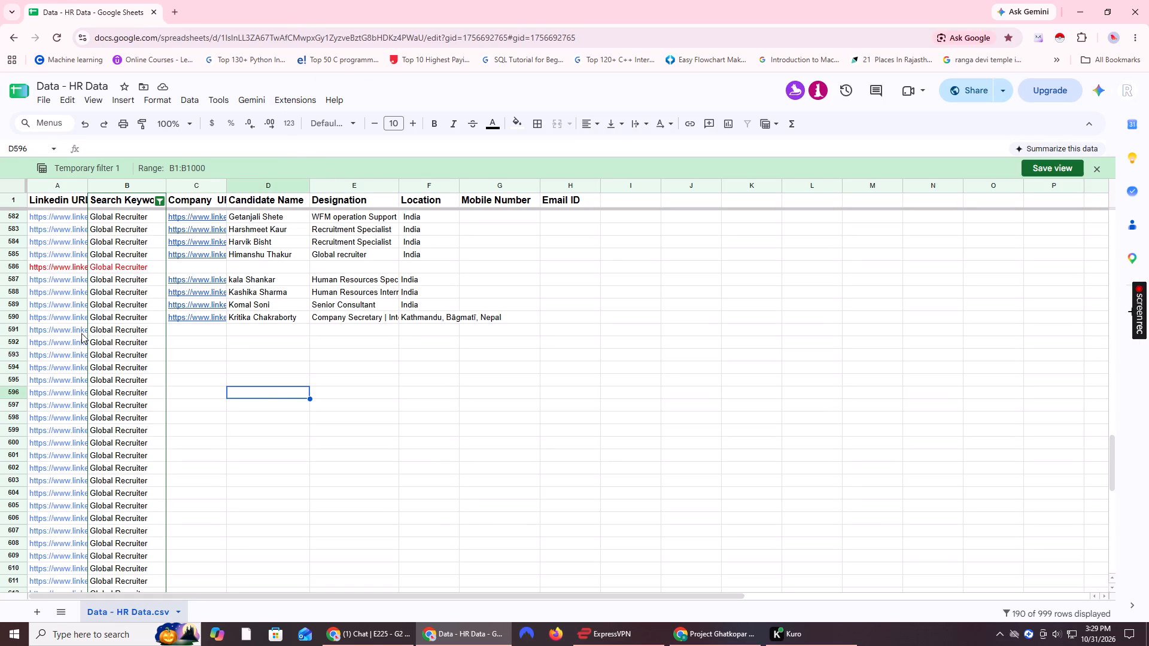
# Open the LinkedIn profile linked in row 591 and copy the candidate's name into that row's Candidate Name cell.
pyautogui.tripleClick(75, 328)
pyautogui.rightClick(75, 328)
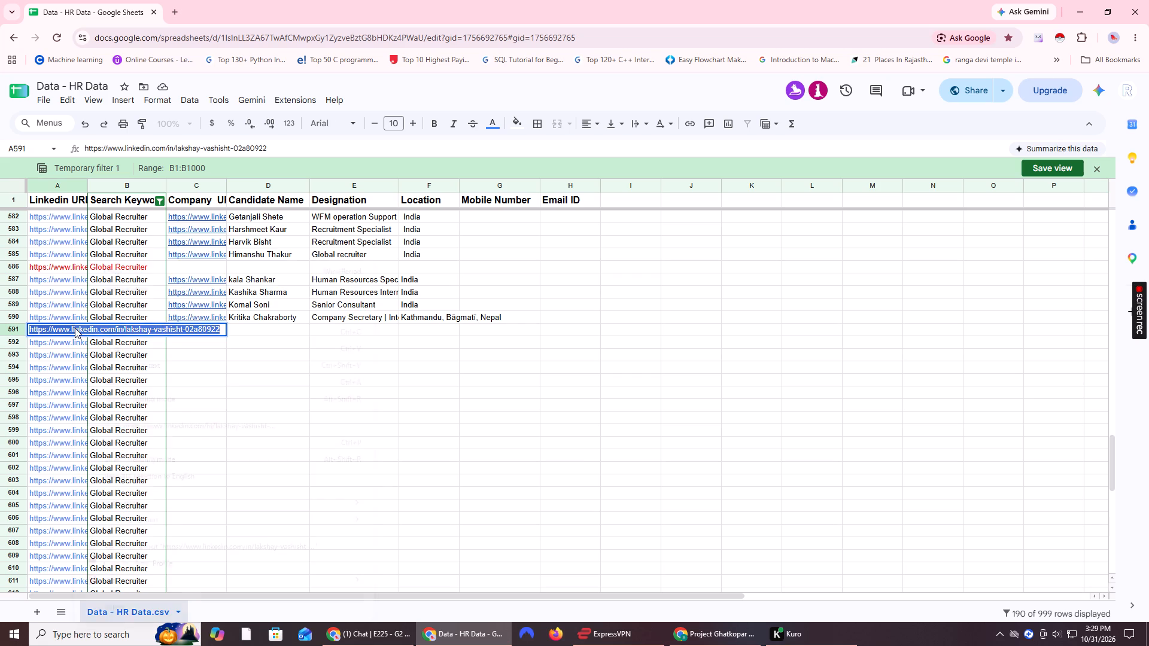
pyautogui.click(196, 426)
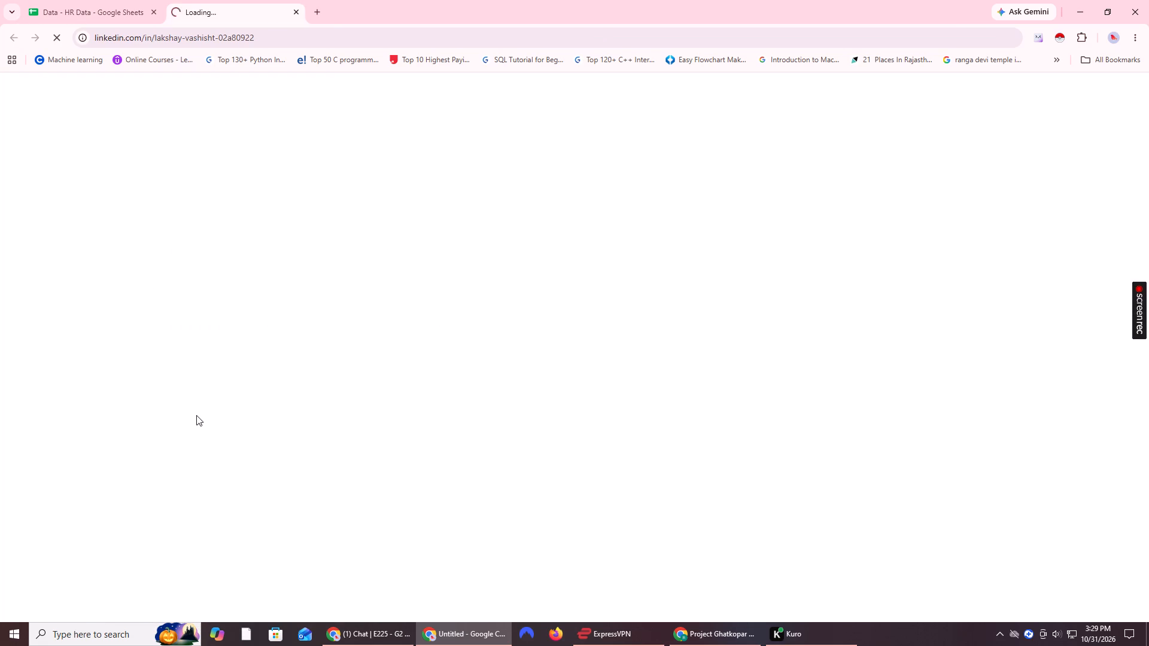
pyautogui.moveTo(302, 287); pyautogui.dragTo(400, 288)
pyautogui.hotkey('ctrl', 'c')
pyautogui.click(148, 327)
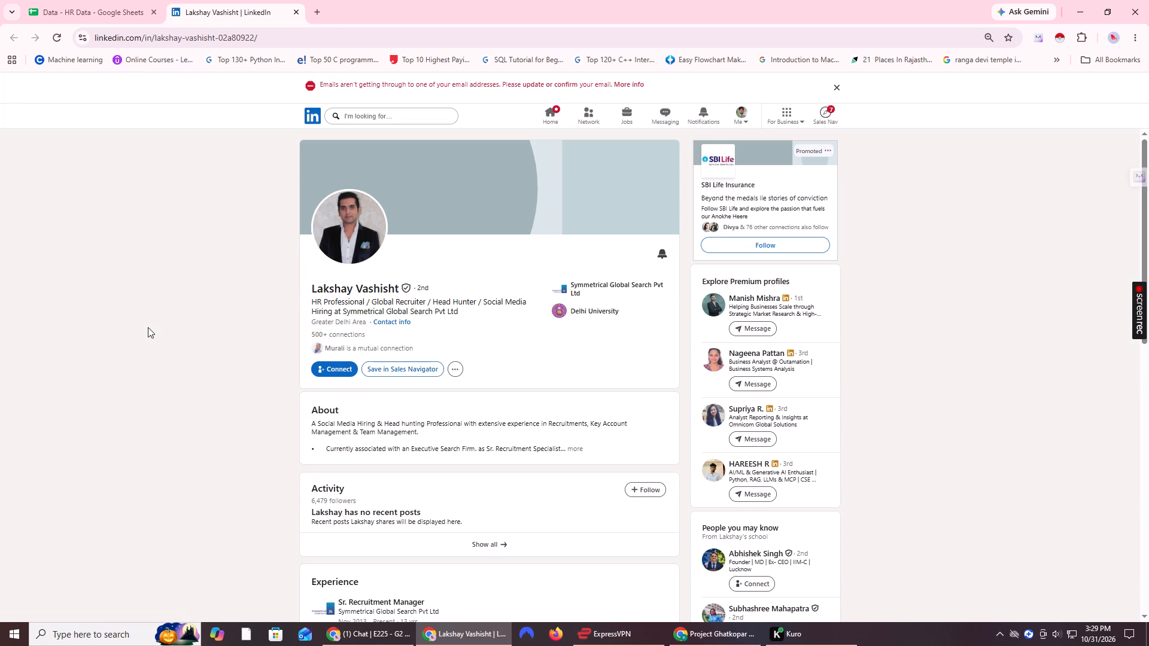
pyautogui.click(104, 0)
pyautogui.tripleClick(277, 334)
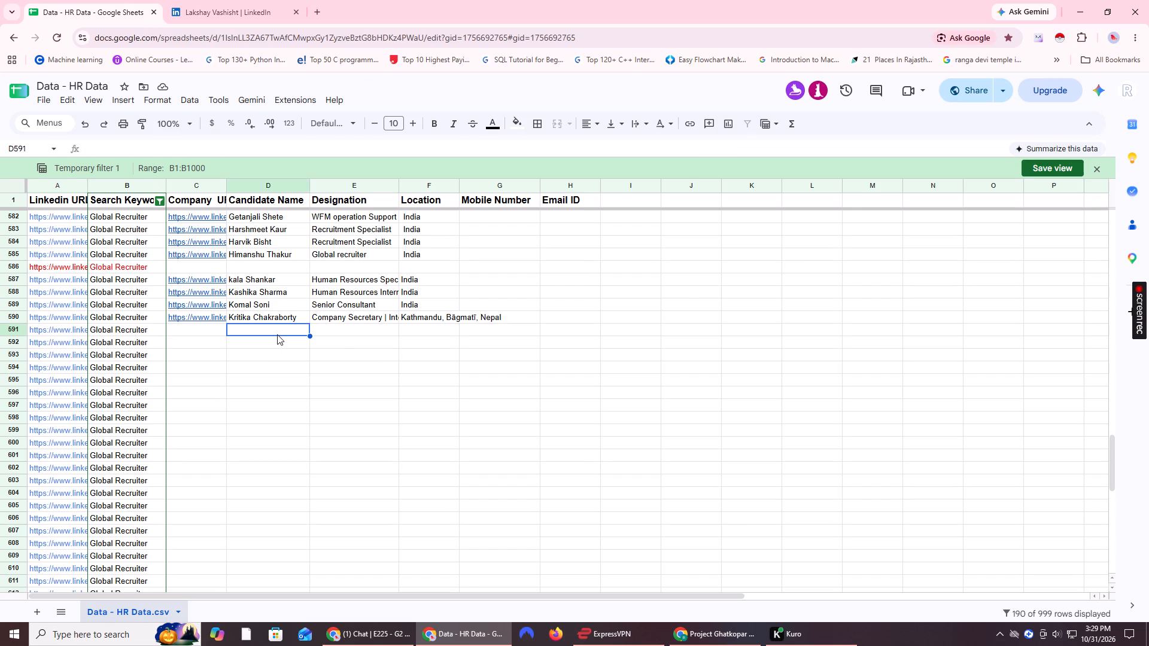
pyautogui.doubleClick(275, 332)
pyautogui.hotkey('ctrl', 'v')
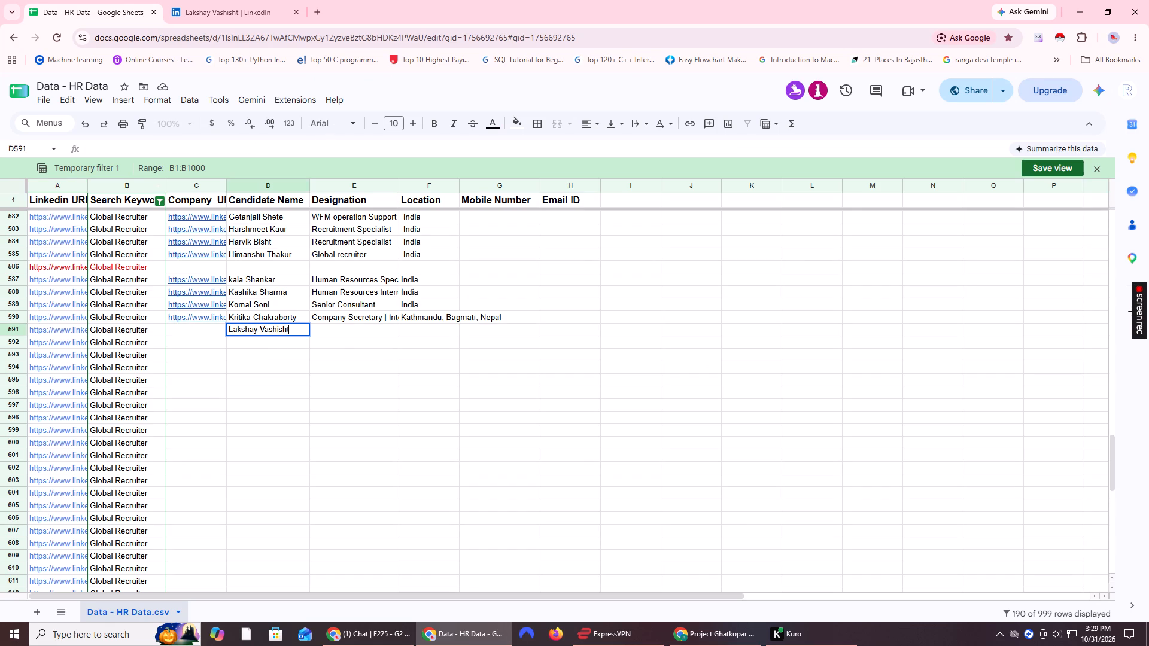
pyautogui.click(246, 358)
# Fill row 591's Location with India, copied from the Location cell in row 589.
pyautogui.click(217, 0)
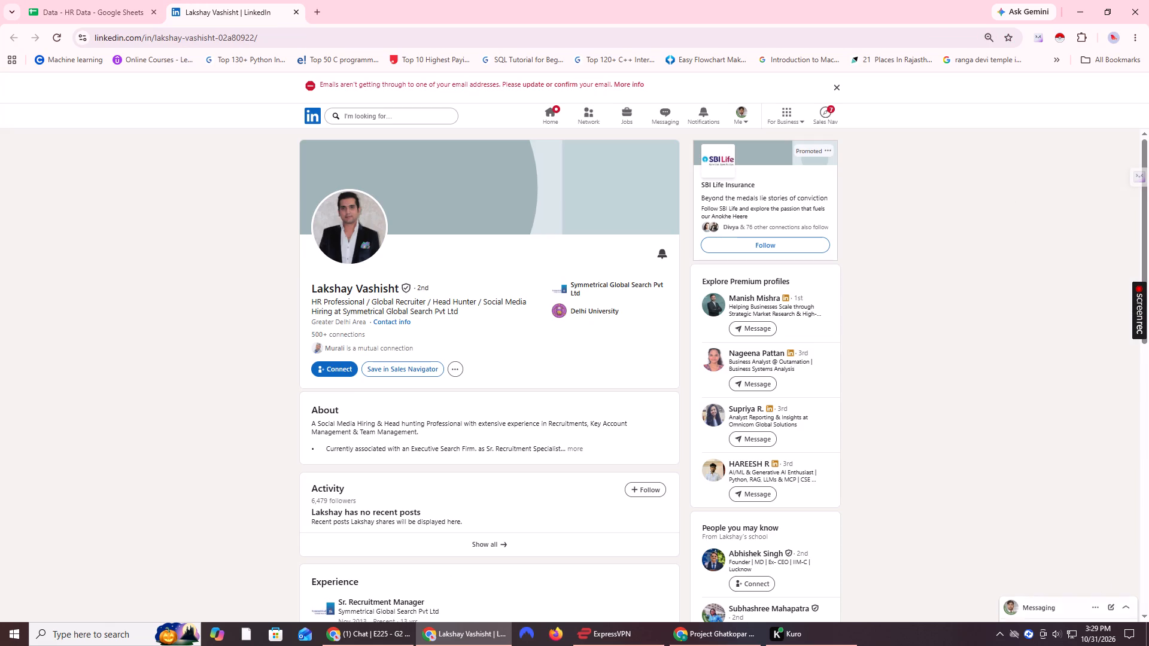
pyautogui.click(74, 0)
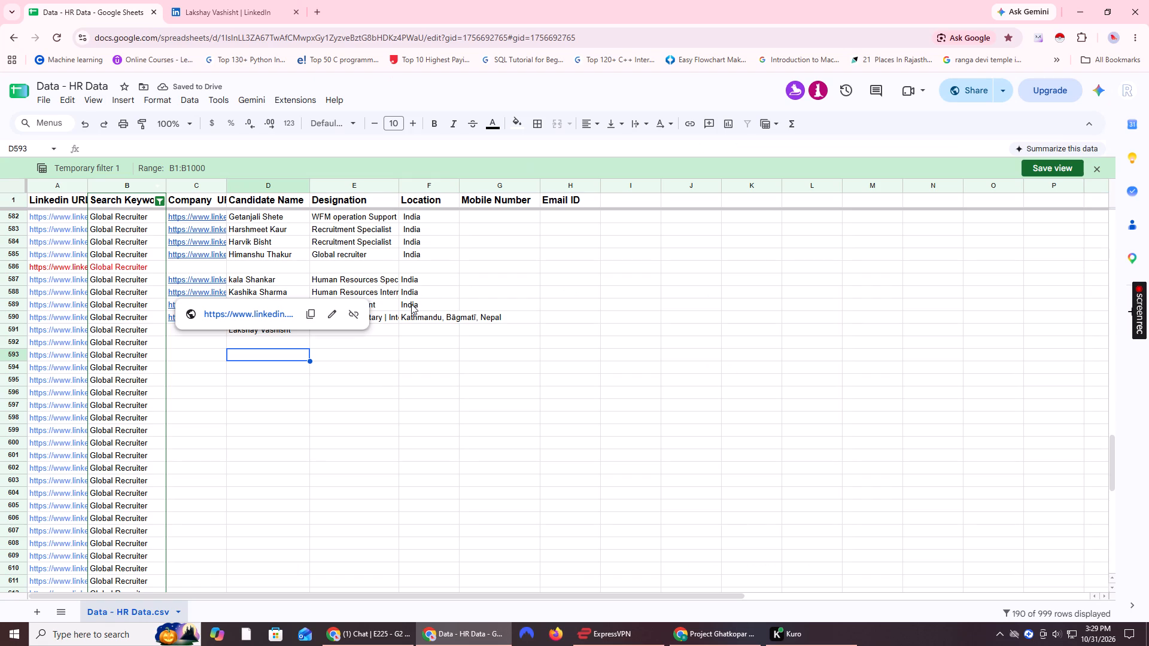
pyautogui.click(411, 304)
pyautogui.hotkey('ctrl', 'c')
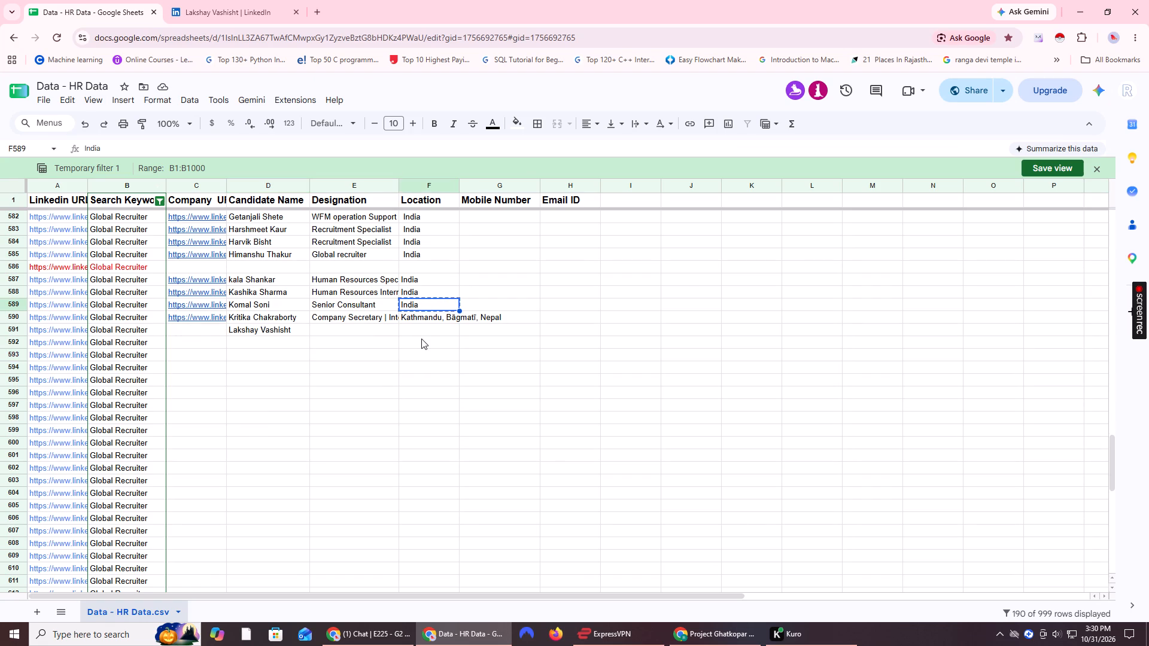
pyautogui.click(415, 328)
pyautogui.hotkey('ctrl', 'v')
pyautogui.click(387, 341)
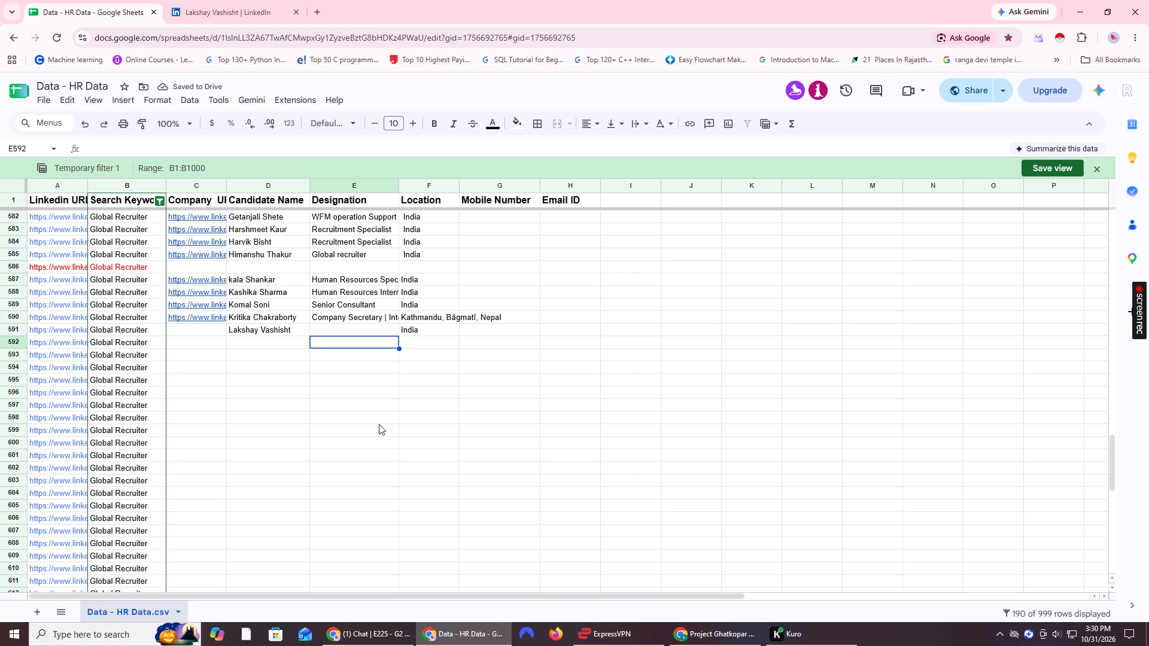
# From the profile's Experience section, open the current employer's company page and copy the job title Sr. Recruitment Manager.
pyautogui.click(261, 0)
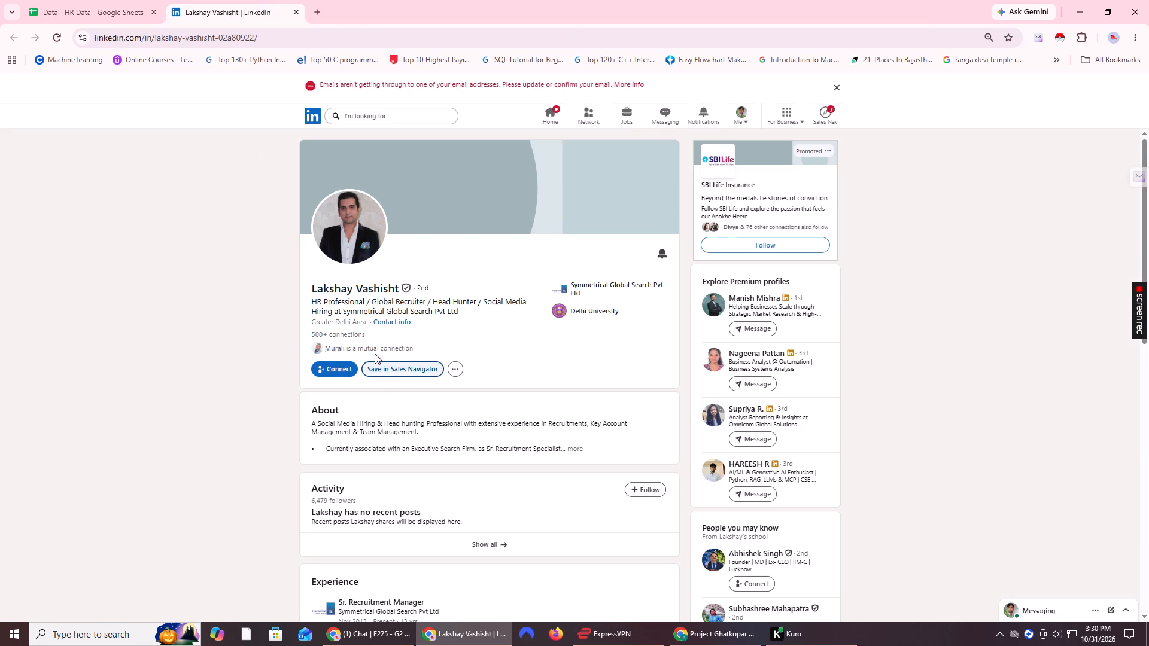
pyautogui.scroll(-8, 357, 453)
pyautogui.scroll(3, 357, 441)
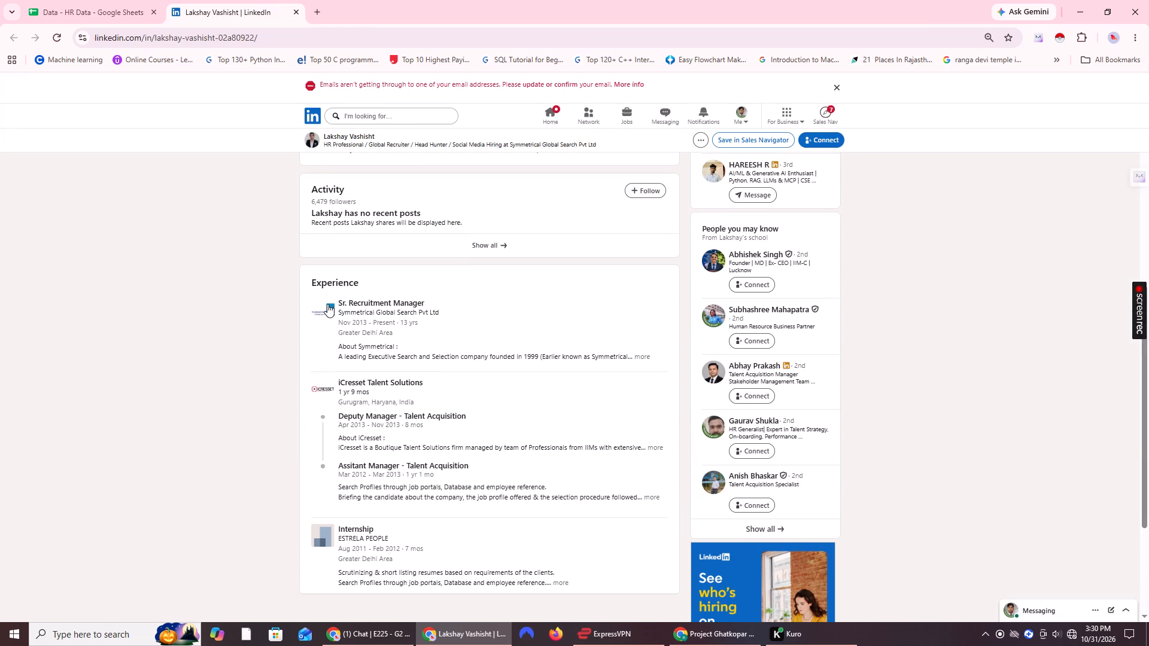
pyautogui.keyDown('ctrl'); pyautogui.click(326, 304); pyautogui.keyUp('ctrl')
pyautogui.moveTo(335, 300); pyautogui.dragTo(432, 299)
pyautogui.hotkey('ctrl', 'c')
pyautogui.click(219, 374)
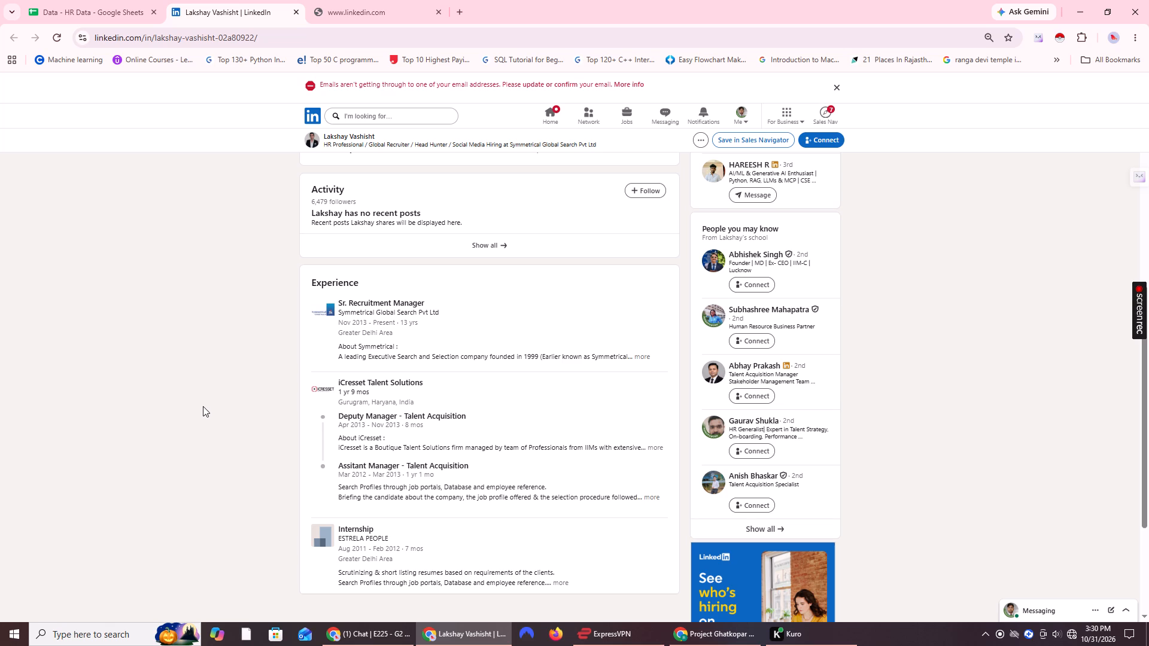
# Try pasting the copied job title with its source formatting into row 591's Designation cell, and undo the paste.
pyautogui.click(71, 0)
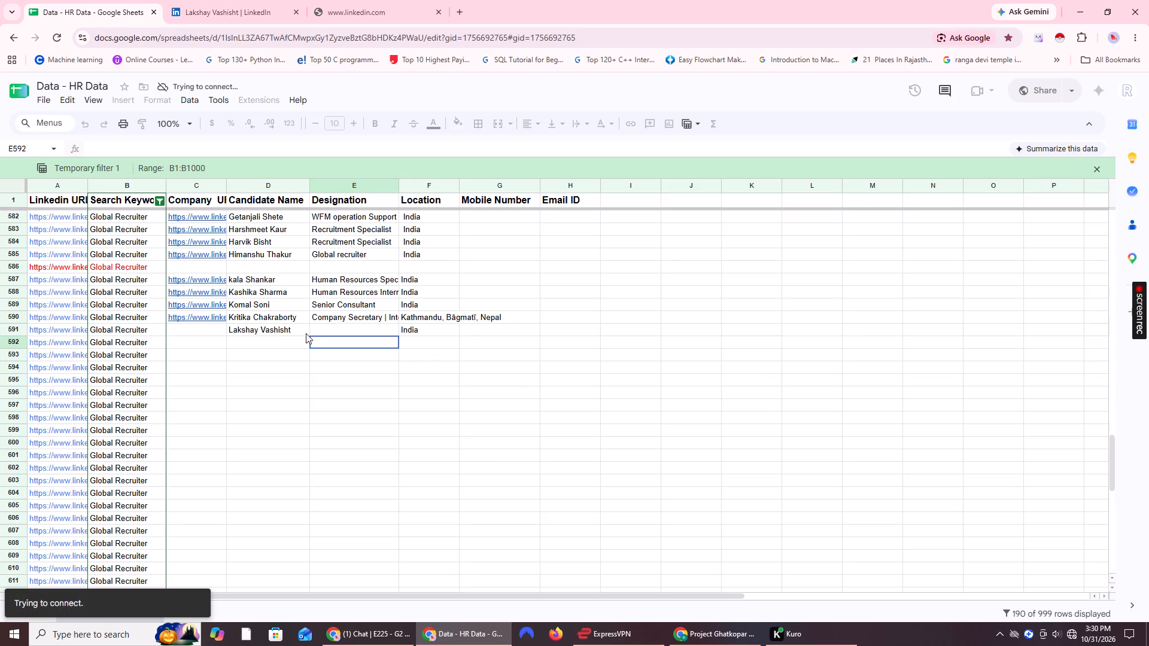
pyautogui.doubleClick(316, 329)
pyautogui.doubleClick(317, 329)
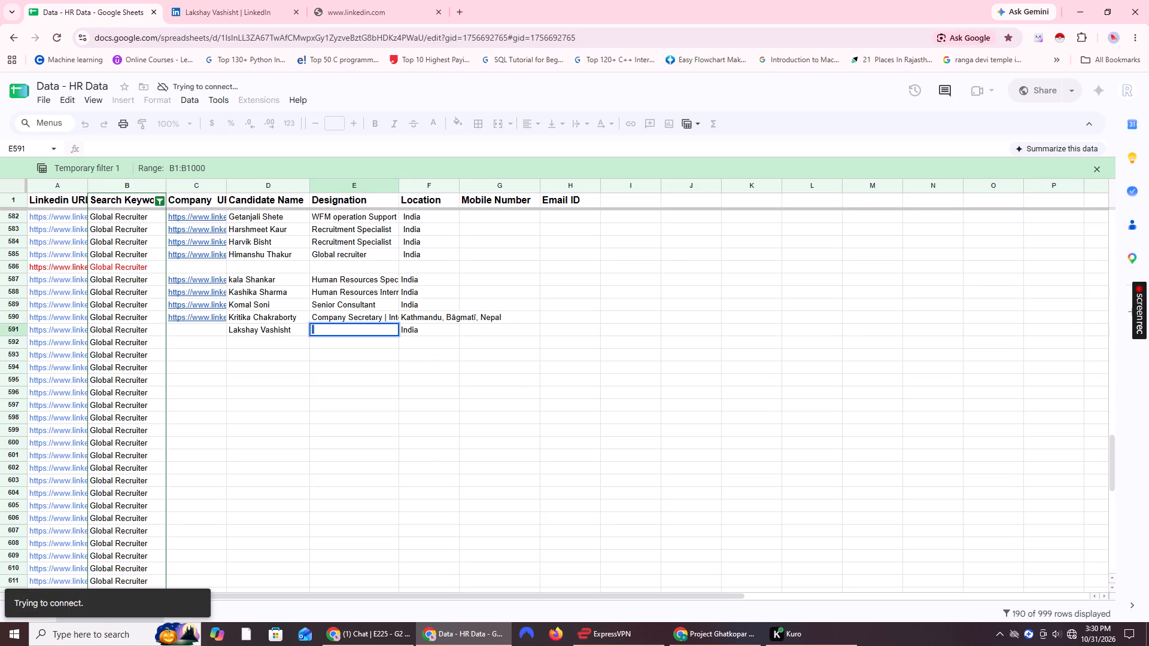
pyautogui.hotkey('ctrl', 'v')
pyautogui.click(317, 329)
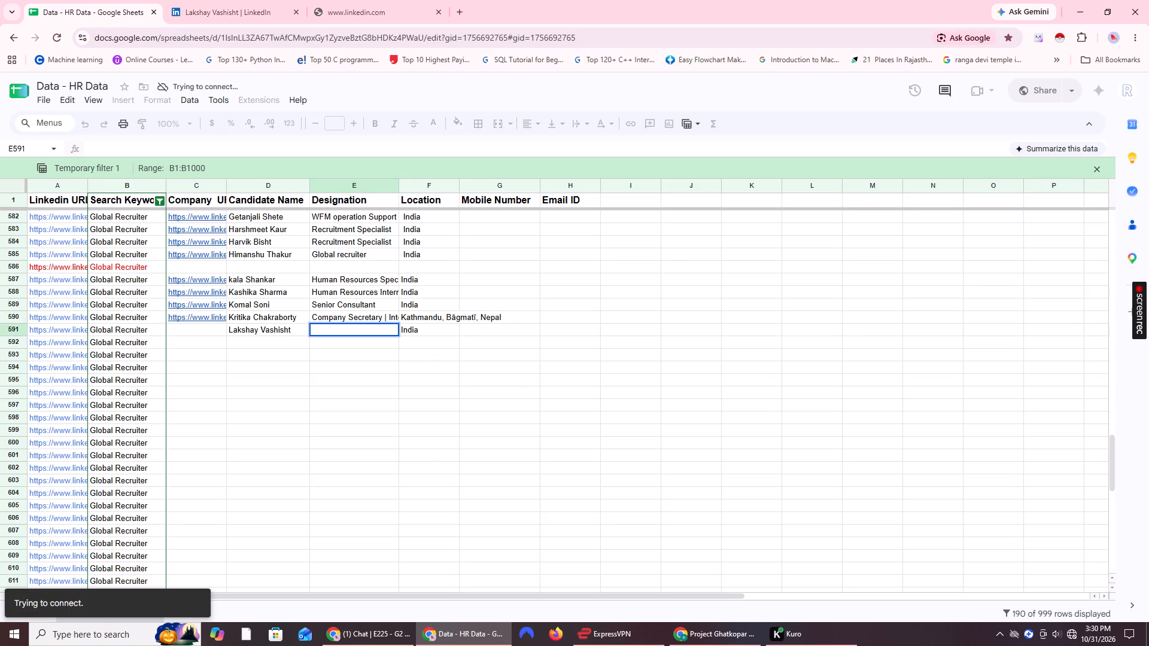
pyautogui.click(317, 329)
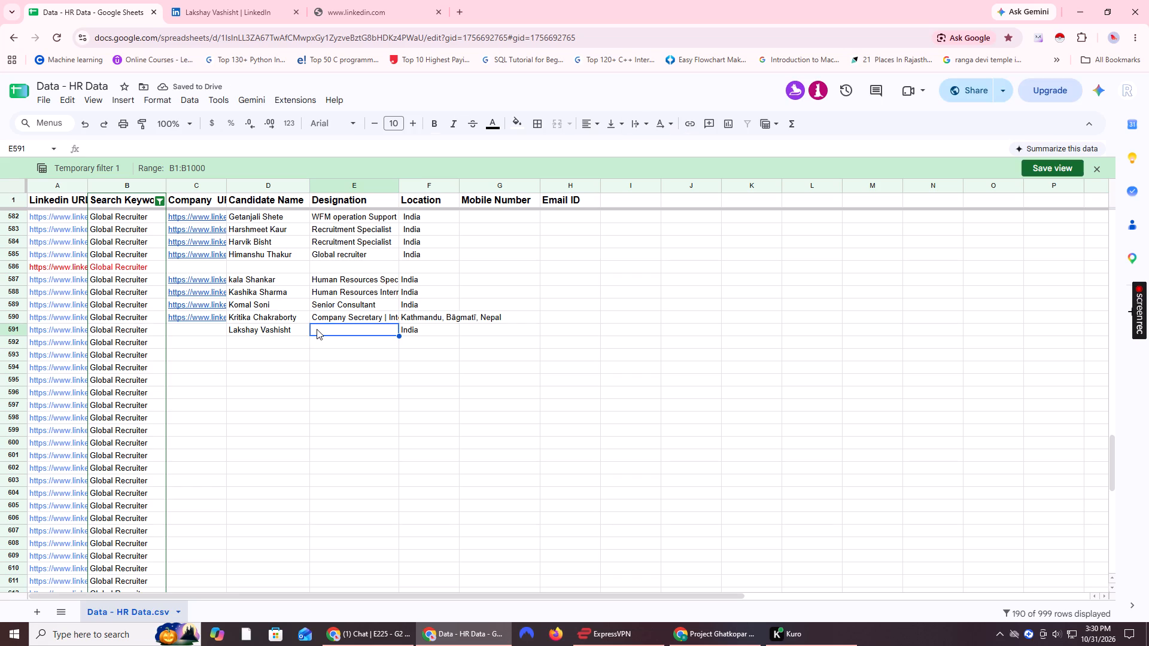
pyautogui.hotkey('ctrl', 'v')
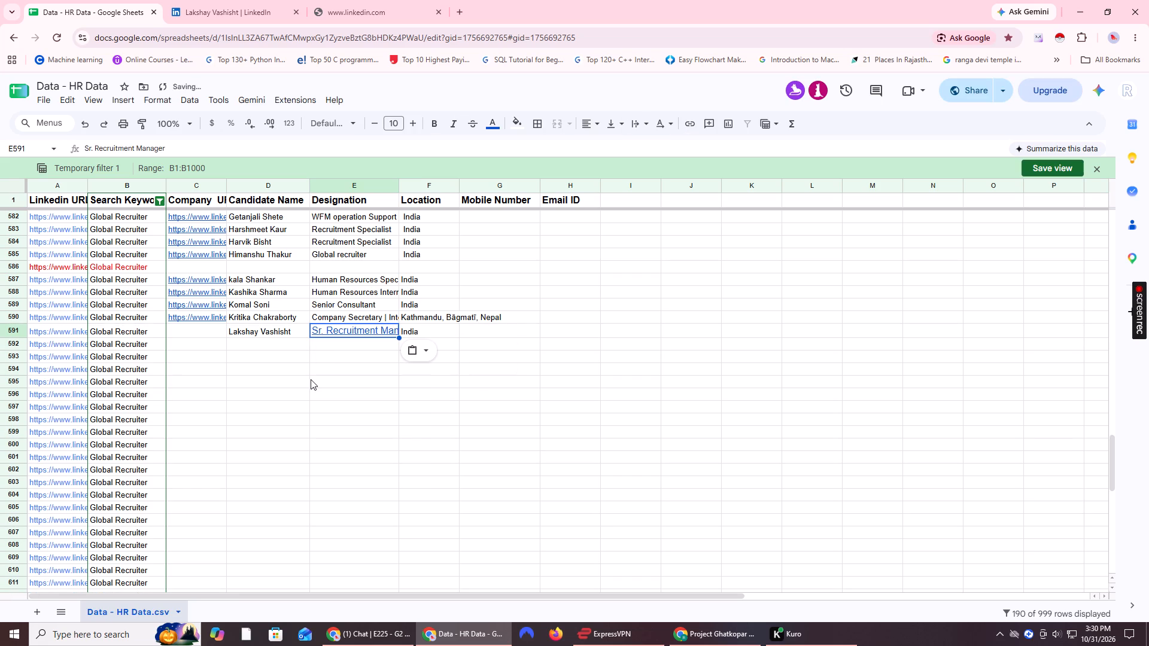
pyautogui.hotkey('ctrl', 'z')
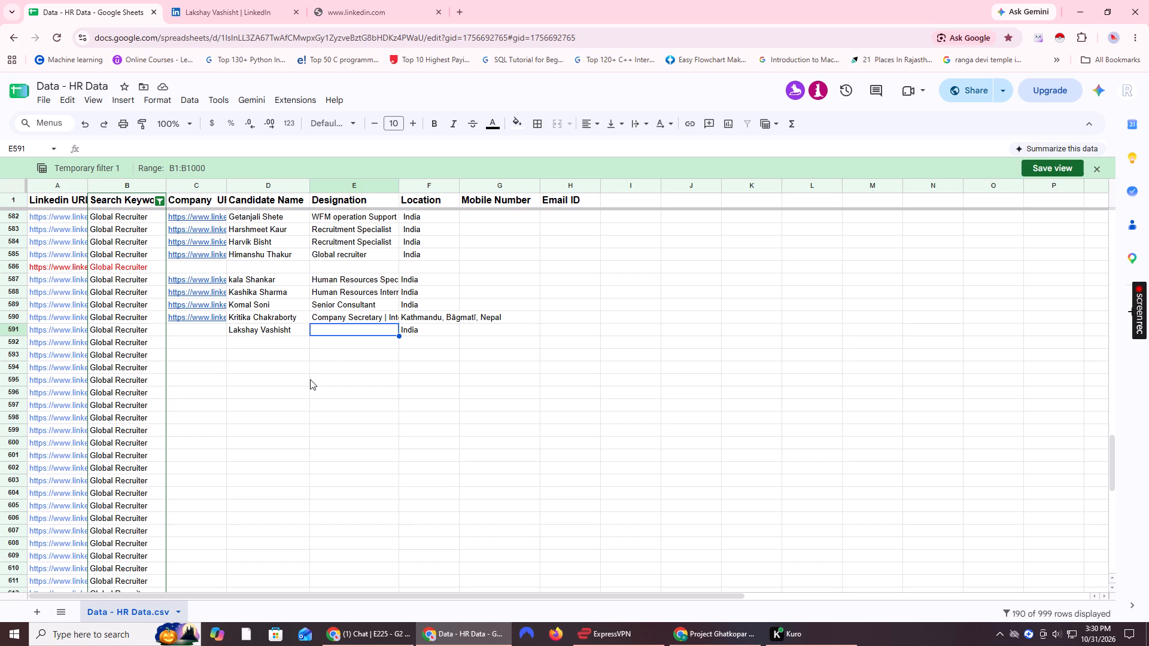
# Enter Sr. Recruitment Manager as text without source formatting in row 591's Designation cell.
pyautogui.click(312, 395)
pyautogui.doubleClick(324, 325)
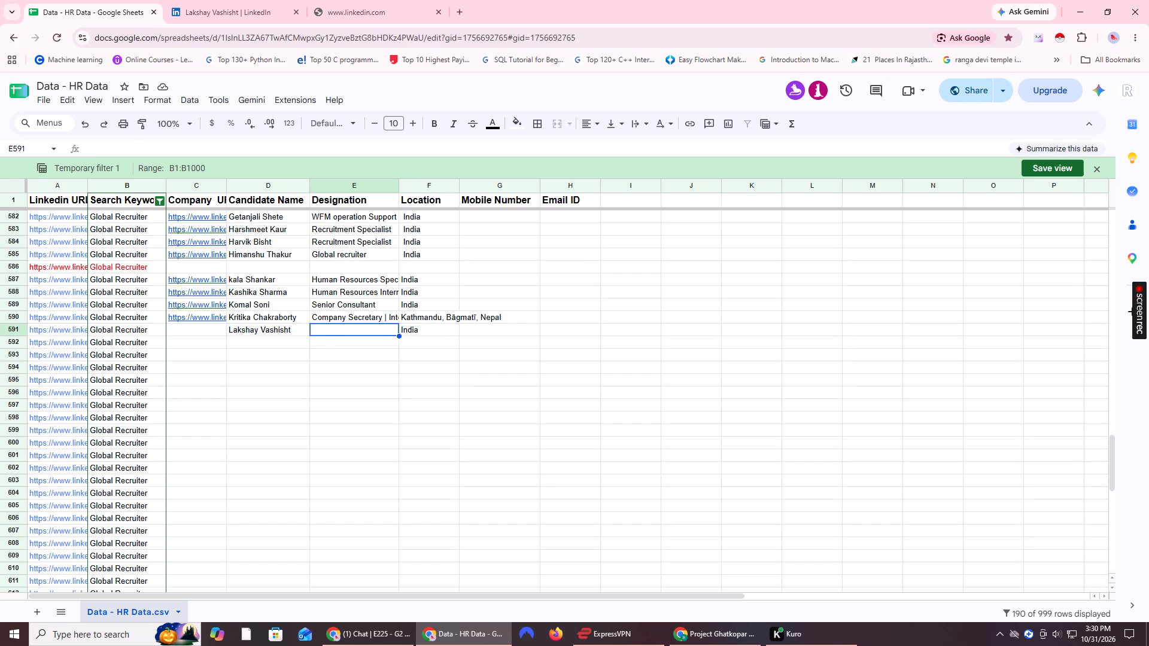
pyautogui.doubleClick(321, 330)
pyautogui.click(321, 330)
pyautogui.click(321, 330)
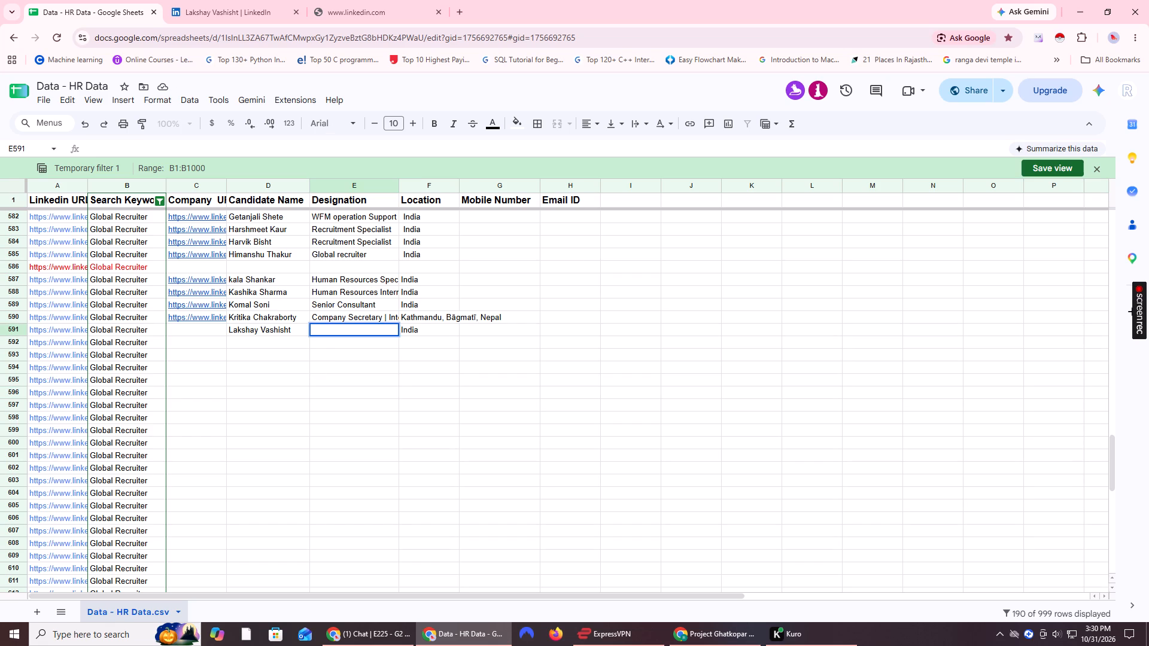
pyautogui.click(321, 373)
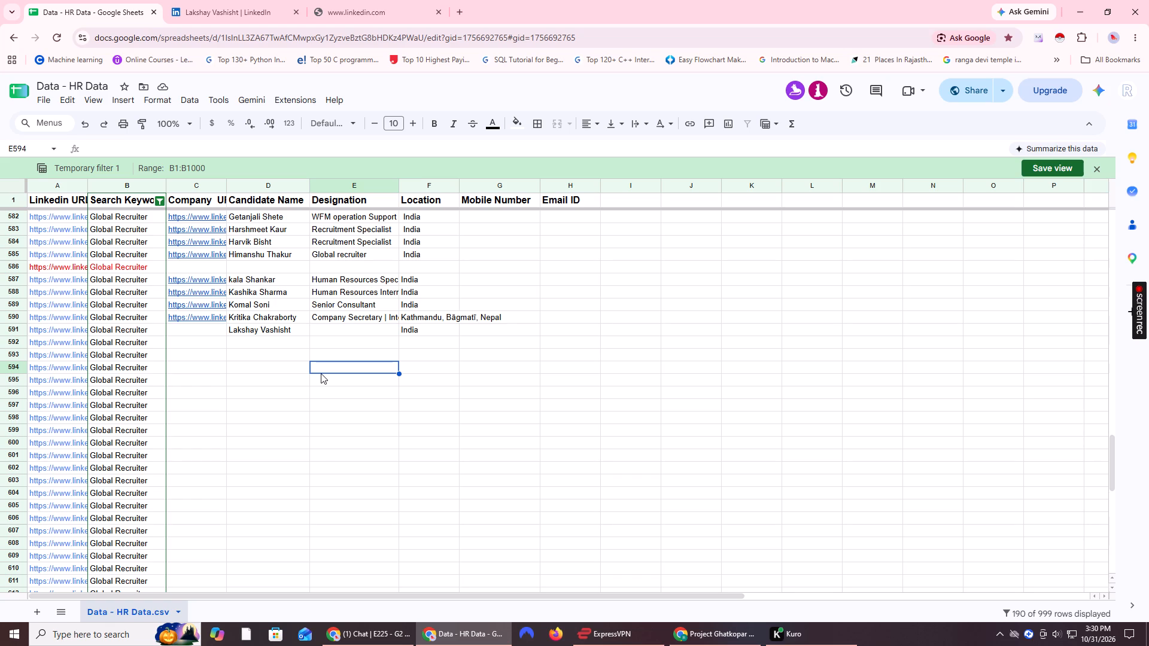
pyautogui.doubleClick(321, 329)
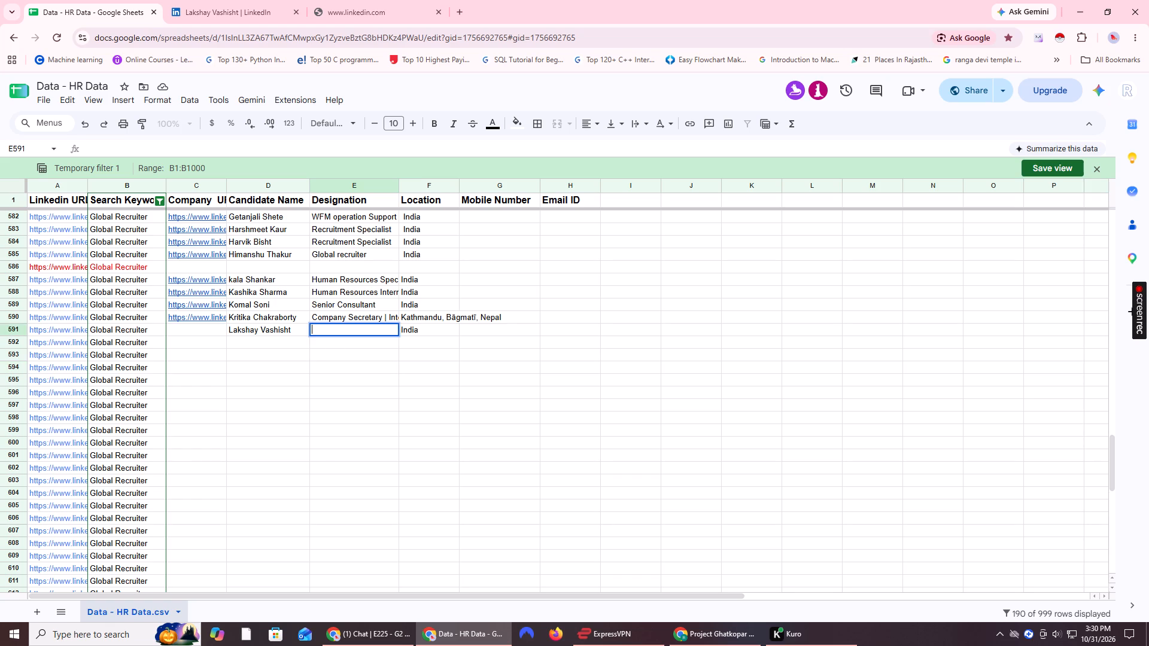
pyautogui.hotkey('ctrl', 'v')
pyautogui.press('Return')
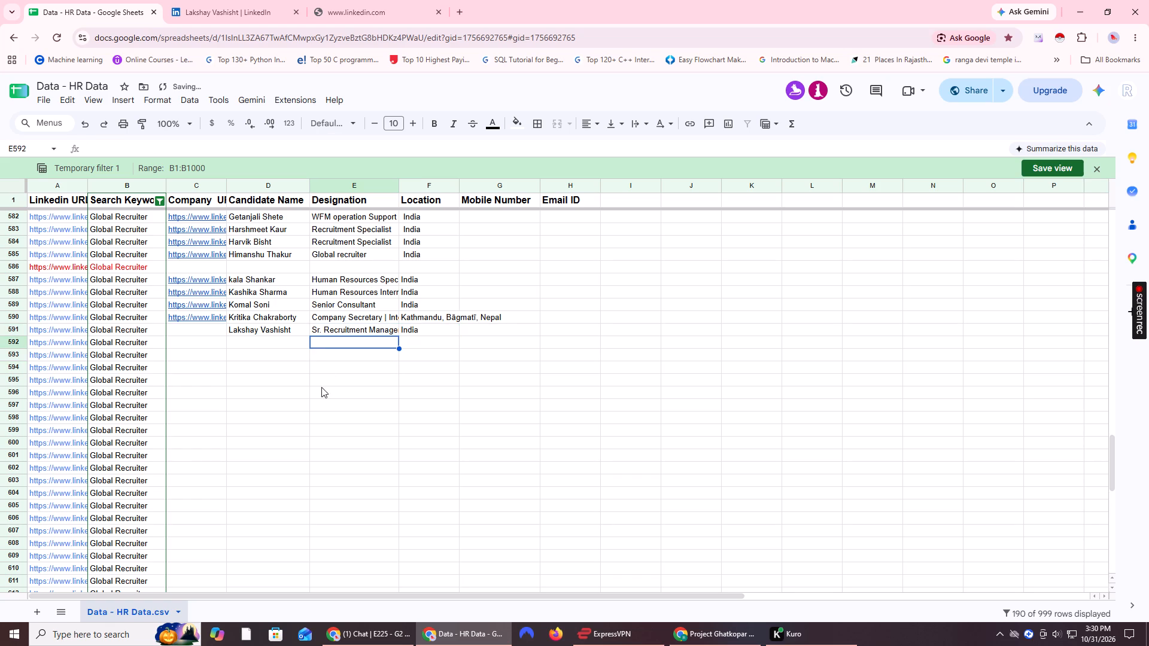
# Copy the Symmetrical Global Search Pvt Ltd LinkedIn page address into row 591's Company URL cell and close the company page.
pyautogui.click(351, 0)
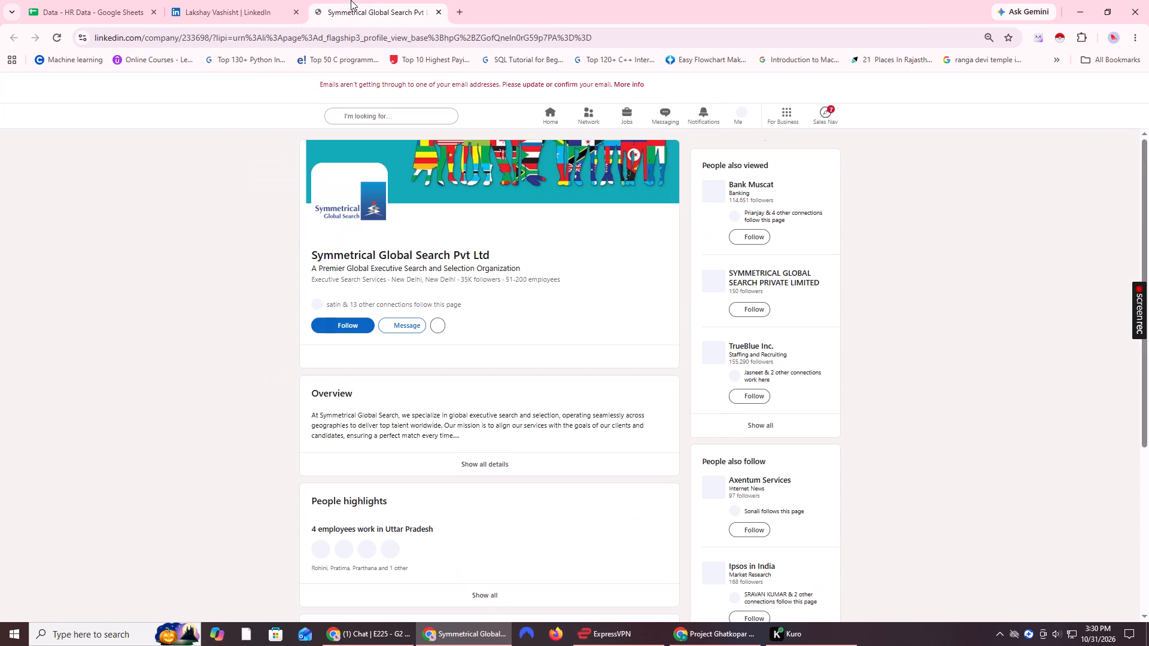
pyautogui.click(344, 33)
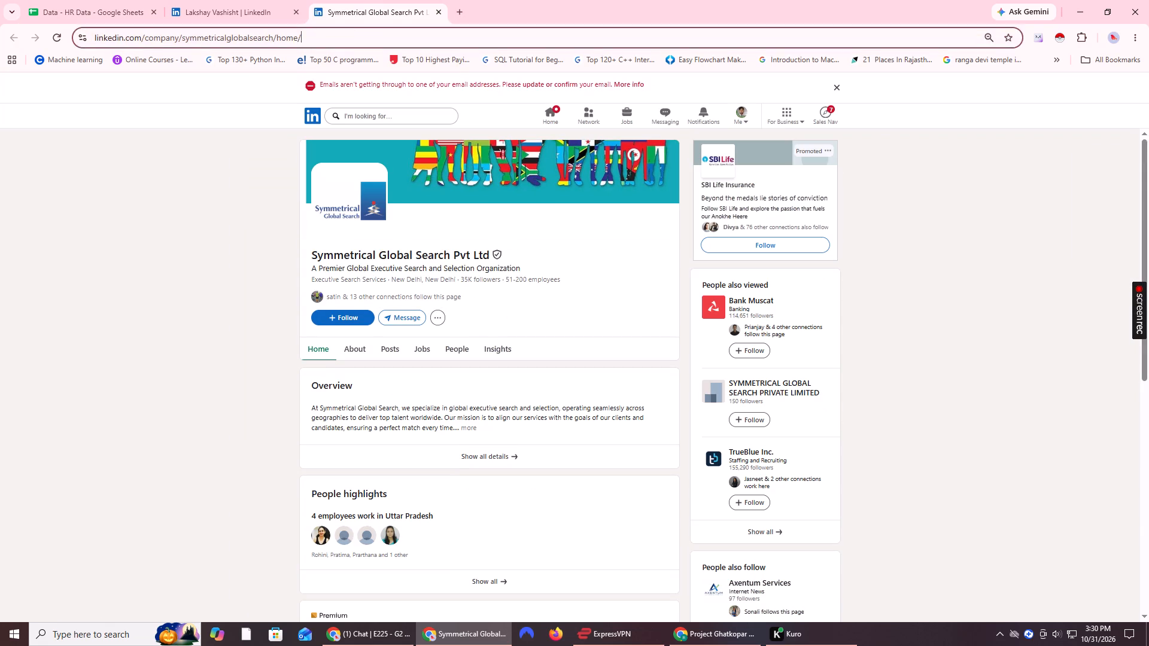
pyautogui.hotkey('ctrl', 'c')
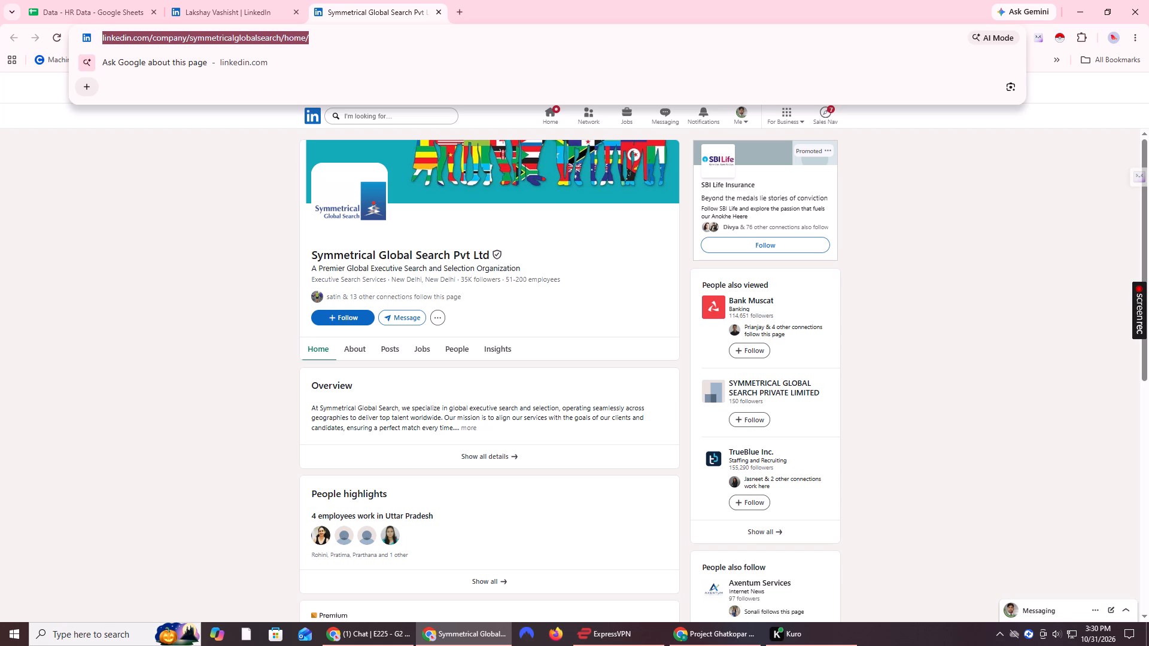
pyautogui.click(60, 0)
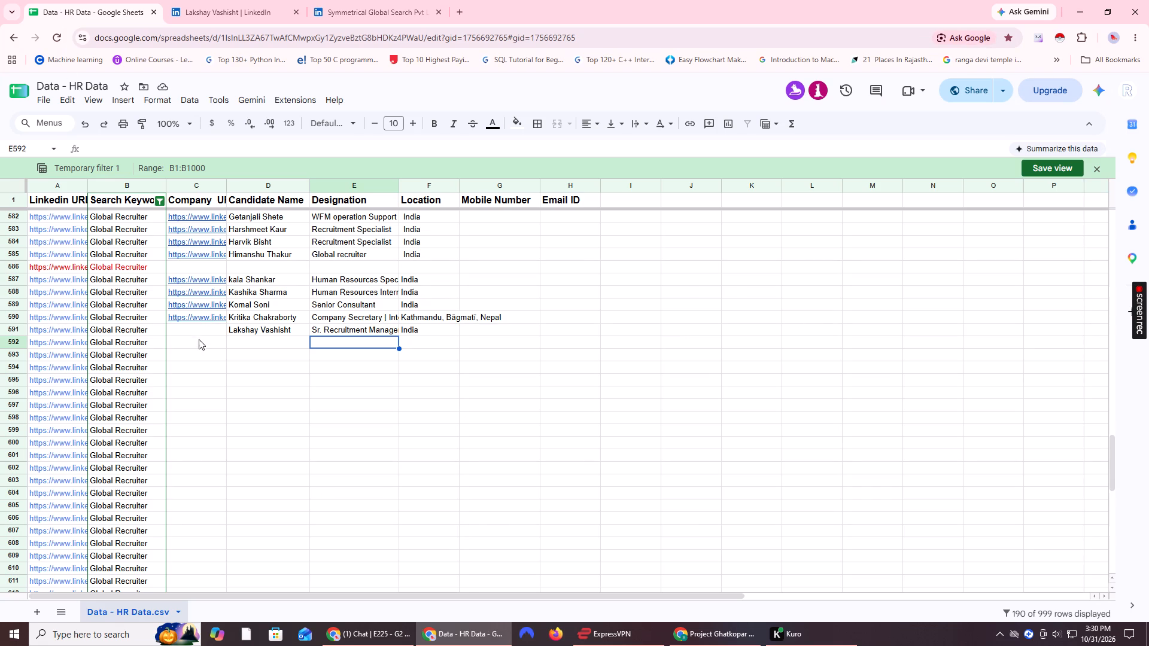
pyautogui.doubleClick(200, 333)
pyautogui.hotkey('ctrl', 'v')
pyautogui.press('Return')
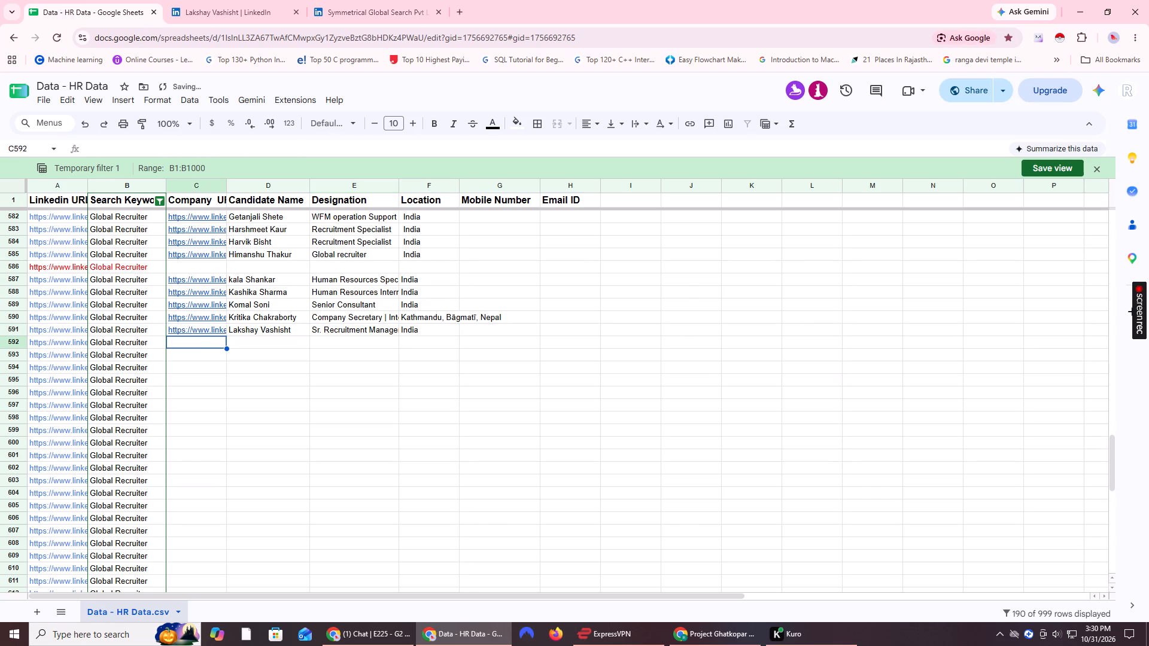
pyautogui.click(285, 398)
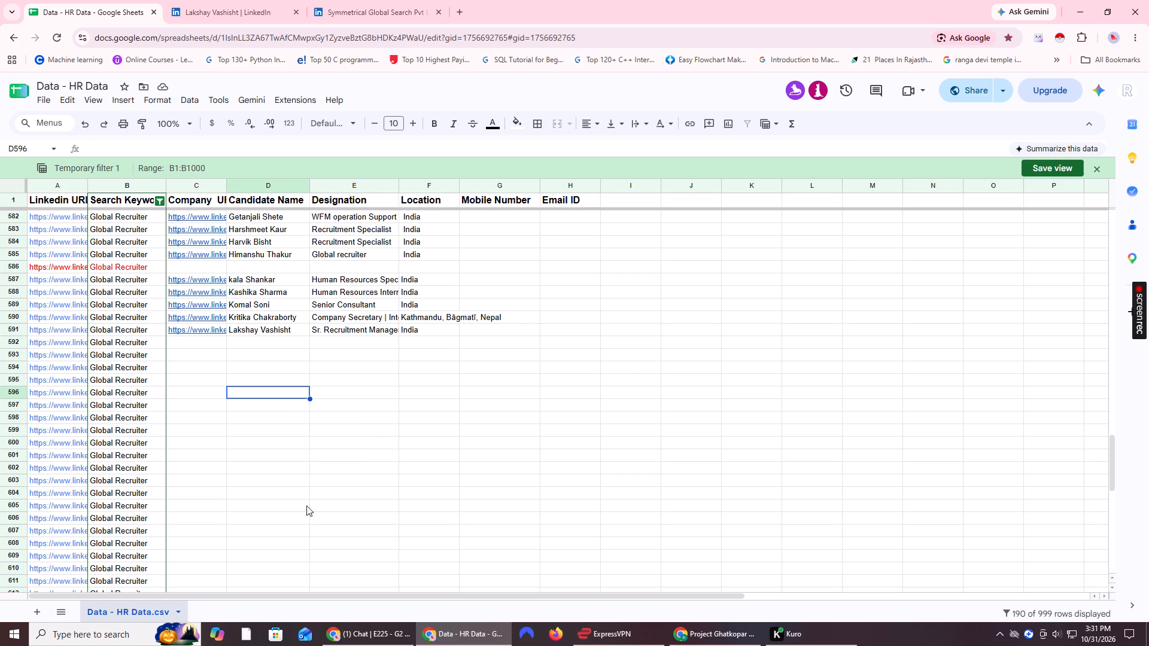
pyautogui.click(439, 11)
# Open the LinkedIn profile from row 592's Linkedin URL cell in a new tab and close the previous candidate's profile.
pyautogui.tripleClick(65, 340)
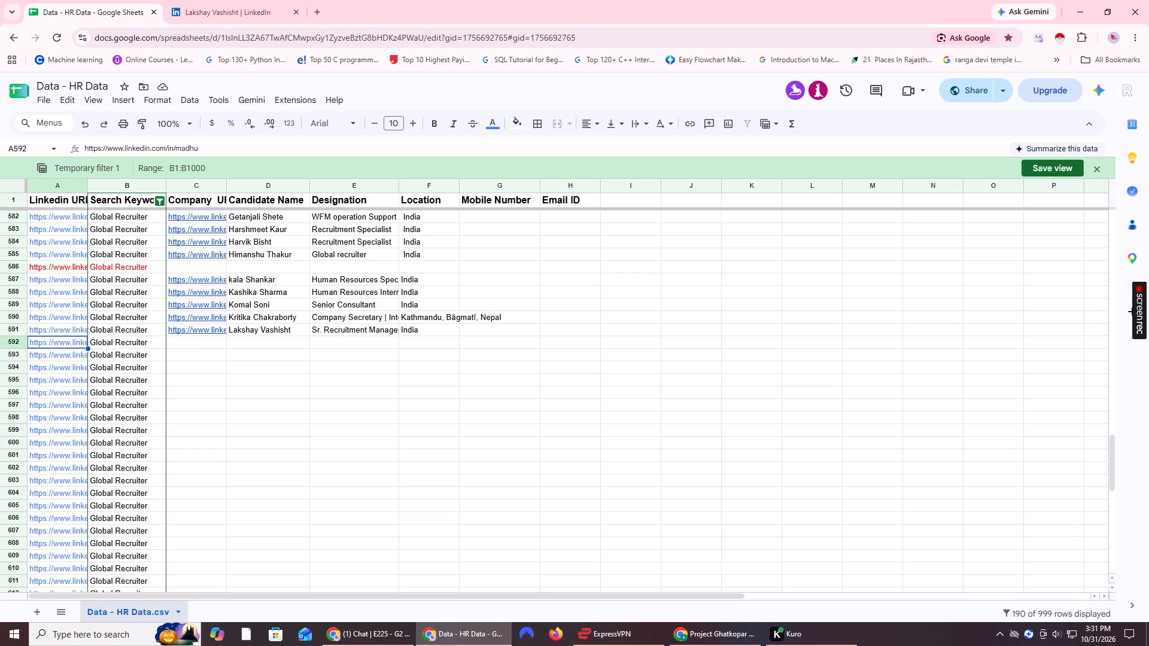
pyautogui.rightClick(65, 340)
pyautogui.click(159, 422)
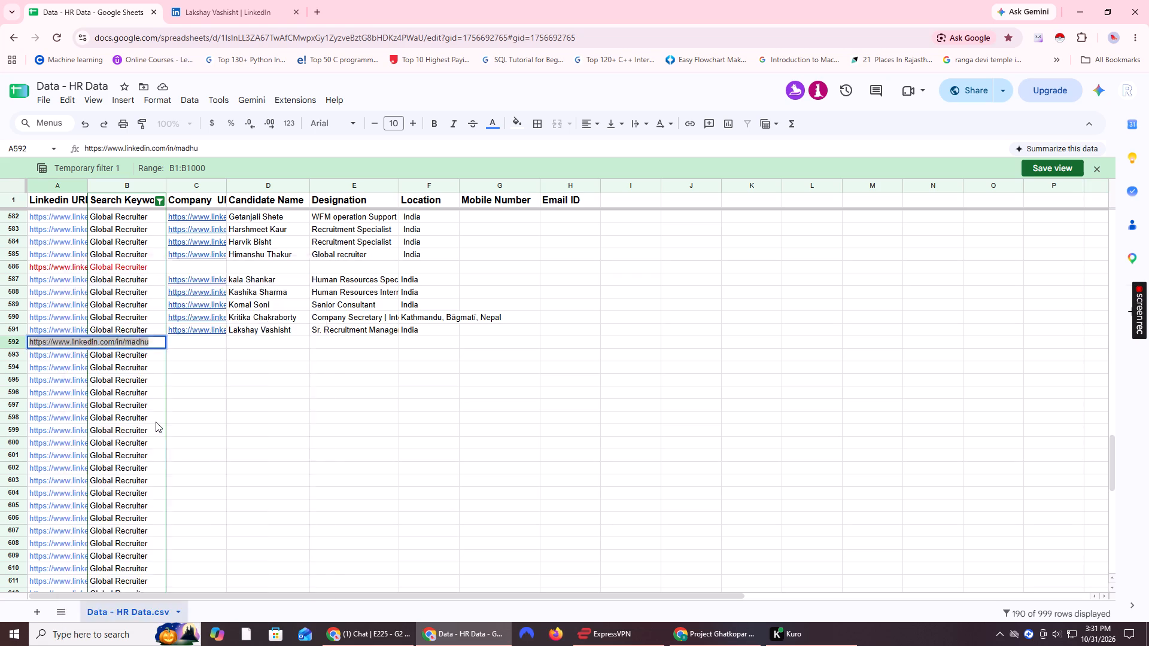
pyautogui.click(435, 8)
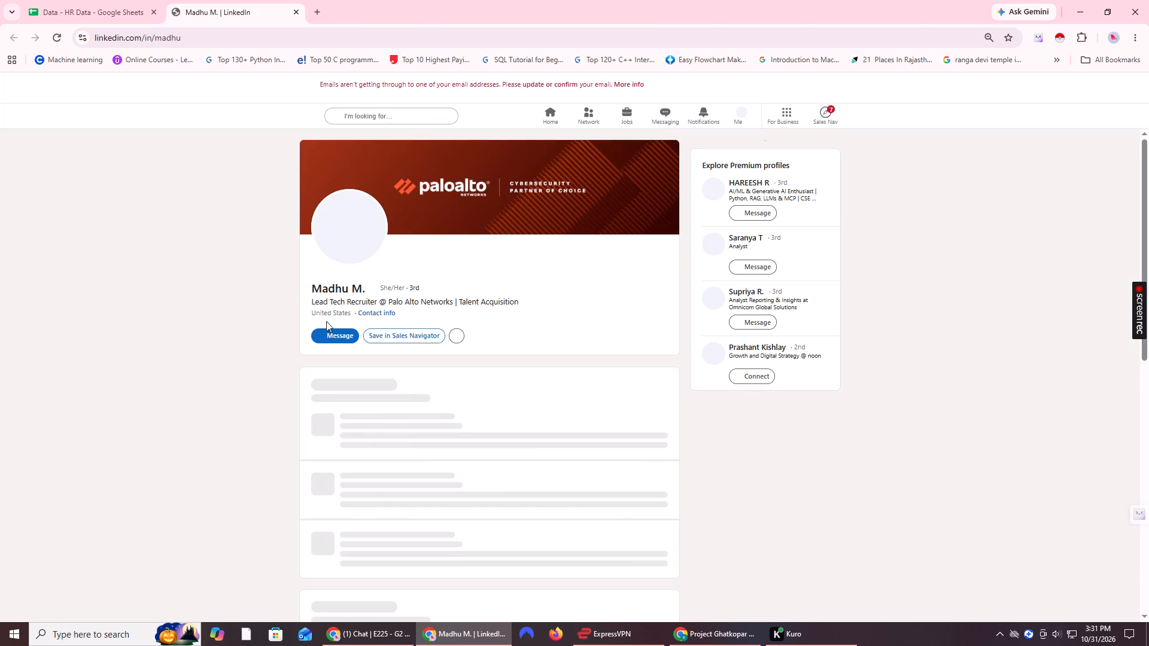
# Copy the candidate's name from the LinkedIn profile into row 592's Candidate Name cell.
pyautogui.moveTo(303, 286); pyautogui.dragTo(366, 286)
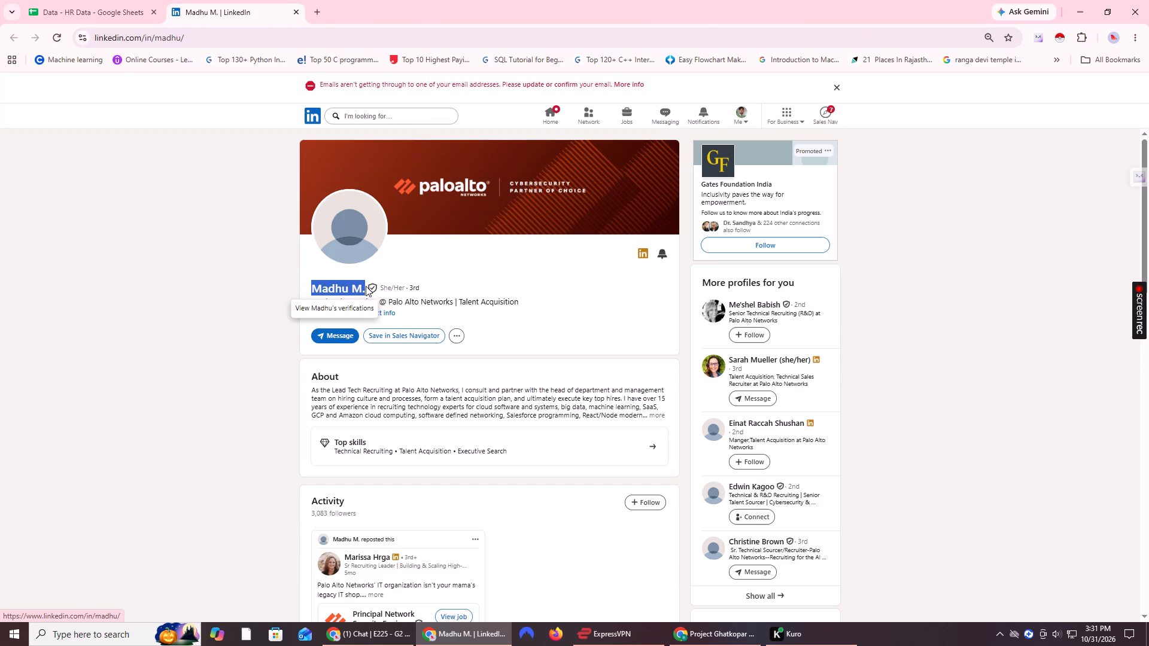
pyautogui.hotkey('ctrl', 'c')
pyautogui.click(115, 0)
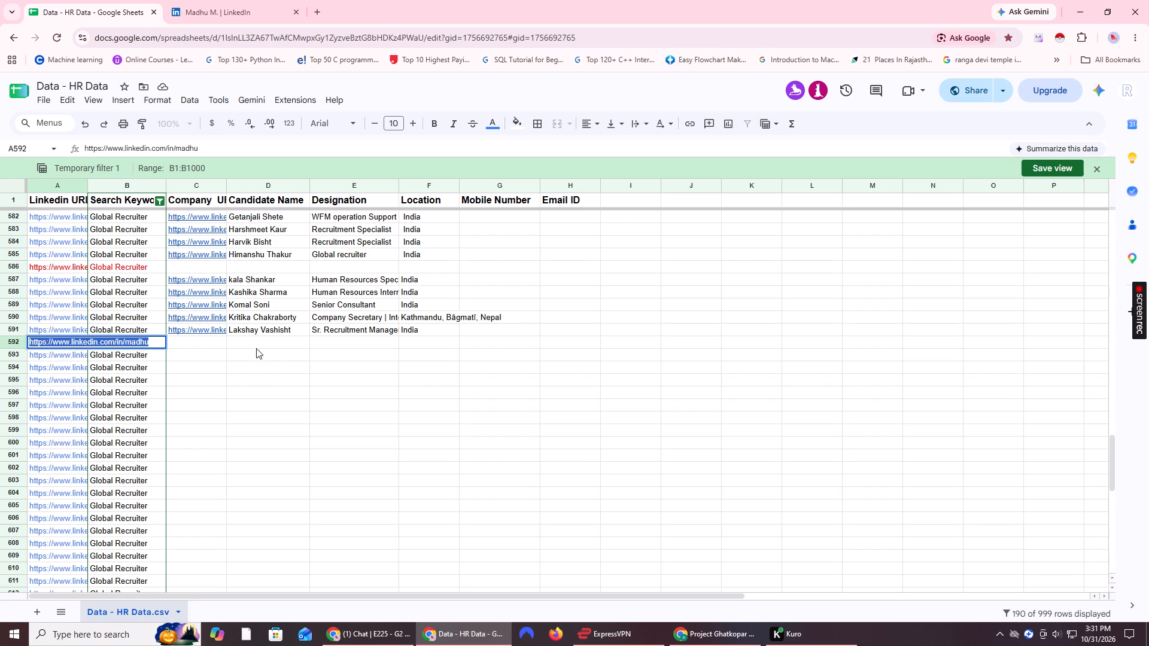
pyautogui.doubleClick(256, 345)
pyautogui.hotkey('ctrl', 'v')
pyautogui.click(257, 371)
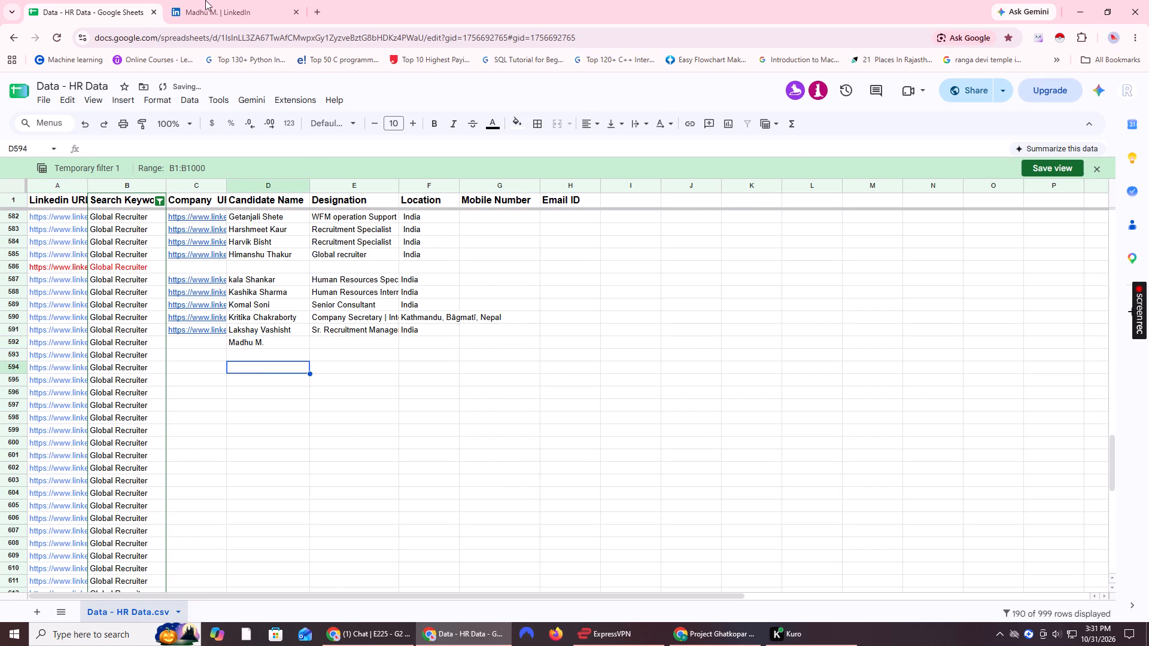
# Copy the location from the profile header and enter it as United States in row 592's Location cell.
pyautogui.click(205, 0)
pyautogui.moveTo(349, 314); pyautogui.dragTo(341, 312)
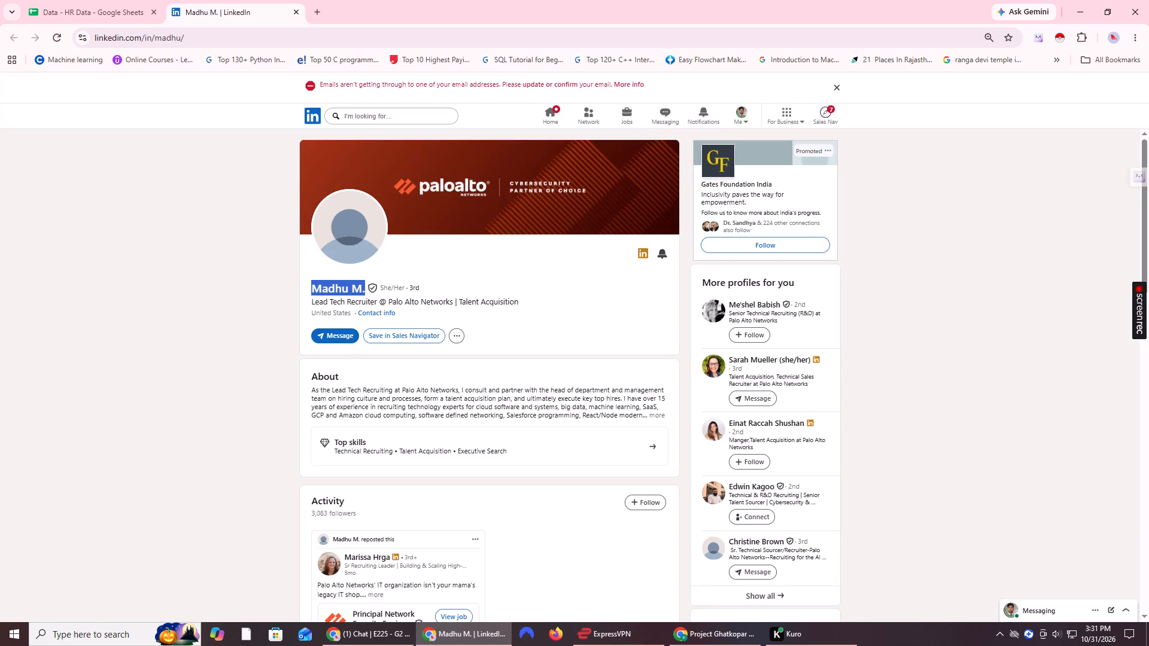
pyautogui.moveTo(341, 312); pyautogui.dragTo(303, 312)
pyautogui.hotkey('ctrl', 'c')
pyautogui.hotkey('ctrl', 'c')
pyautogui.click(11, 0)
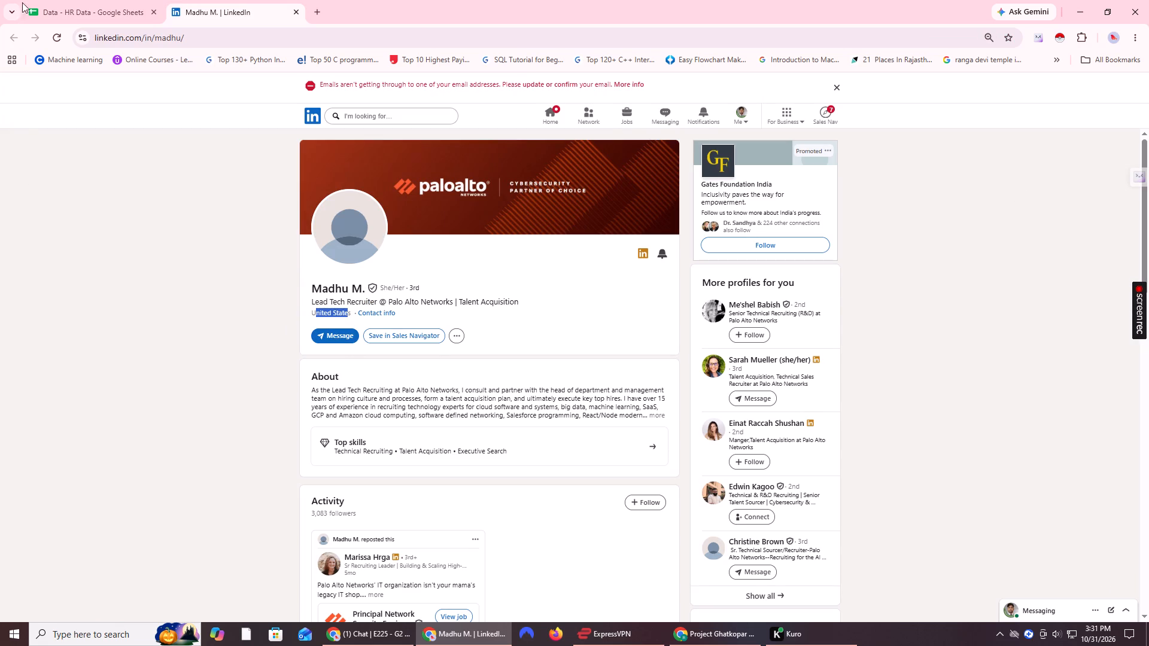
pyautogui.click(86, 0)
pyautogui.doubleClick(415, 339)
pyautogui.hotkey('ctrl', 'v')
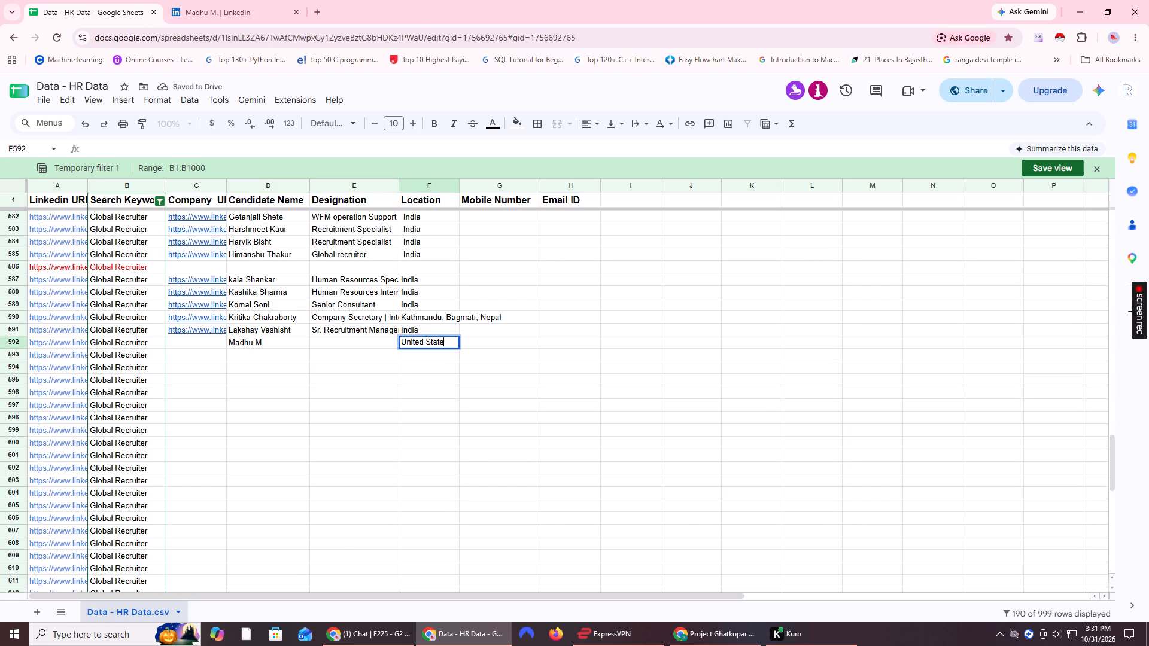
pyautogui.press('s')
pyautogui.press('Return')
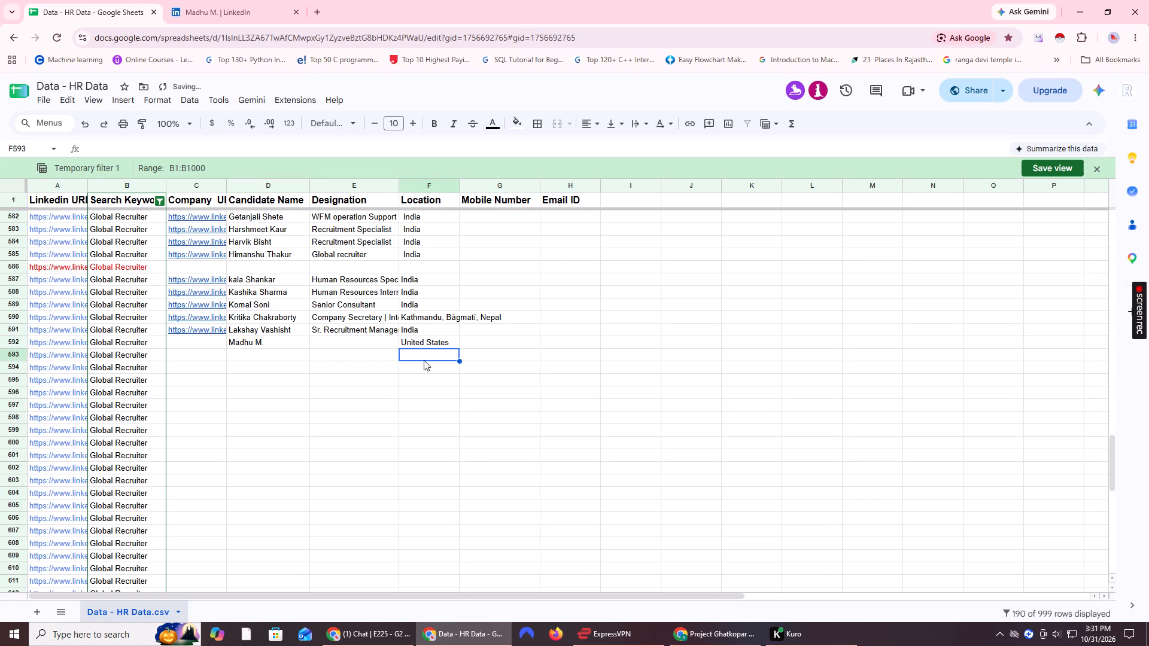
# Open the Palo Alto Networks company page from the current job in the profile's Experience section.
pyautogui.click(220, 0)
pyautogui.scroll(-4, 352, 388)
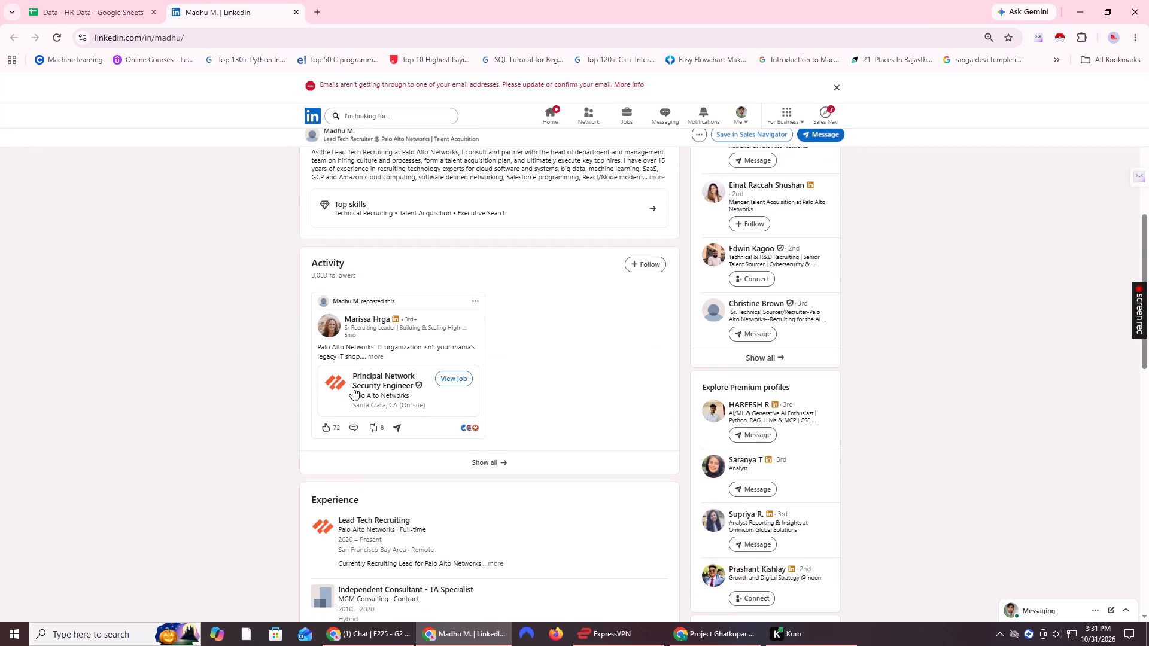
pyautogui.scroll(-2, 352, 387)
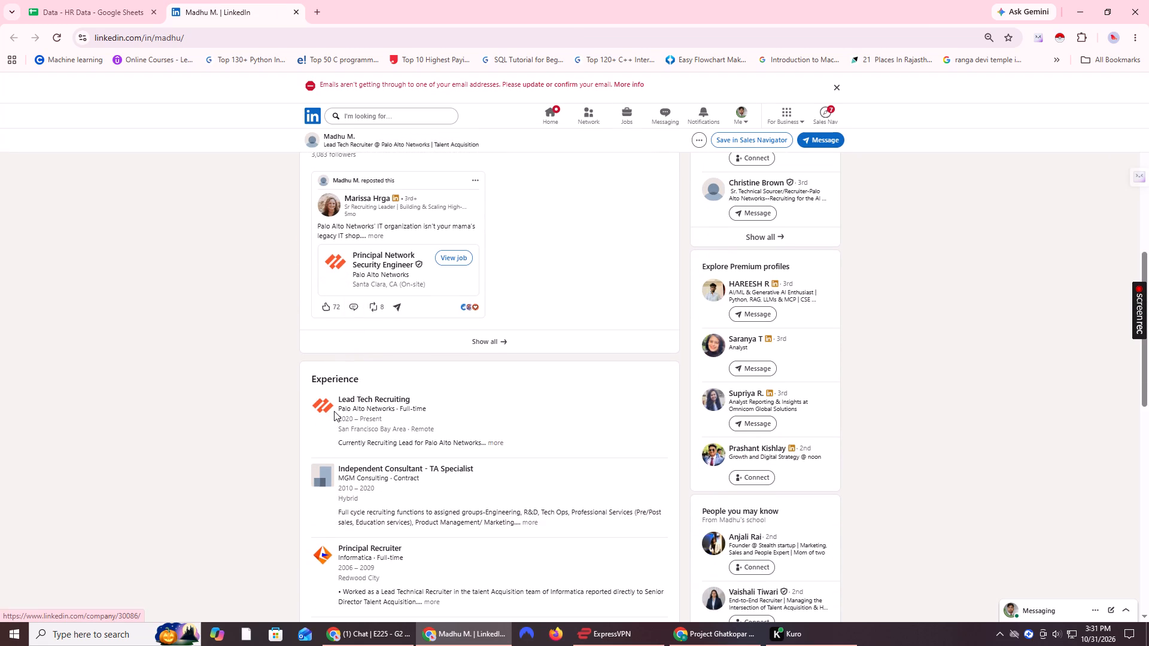
pyautogui.keyDown('ctrl'); pyautogui.click(330, 406); pyautogui.keyUp('ctrl')
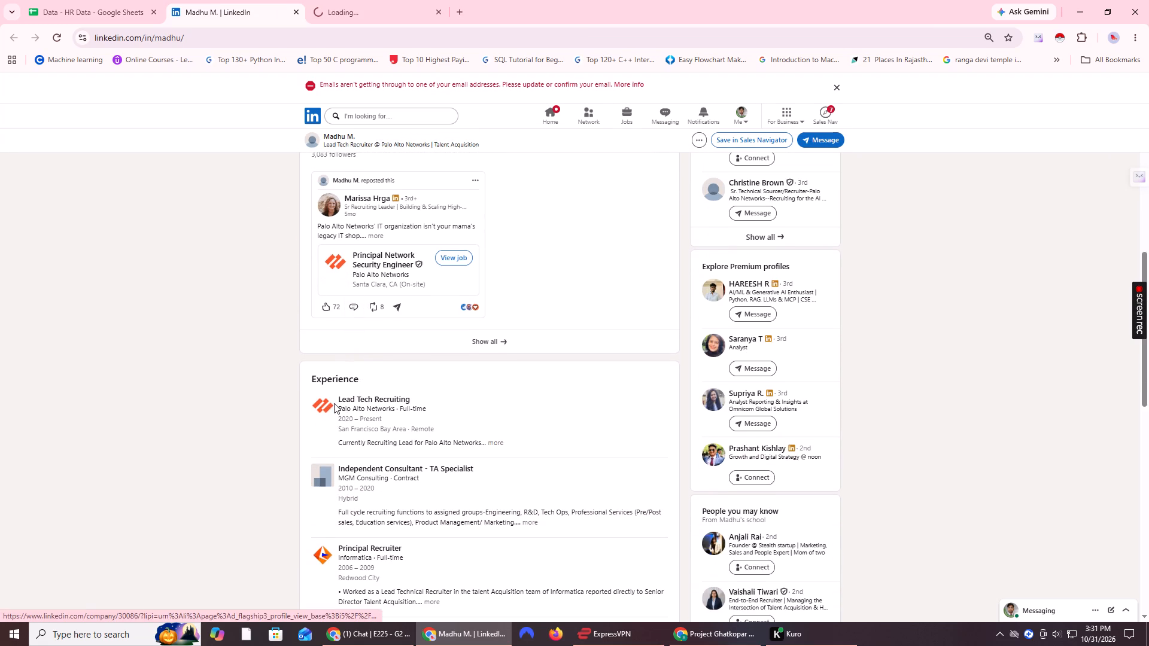
# Copy the current job title Lead Tech Recruiting from the profile's Experience section into row 592's Designation cell.
pyautogui.moveTo(335, 397); pyautogui.dragTo(412, 399)
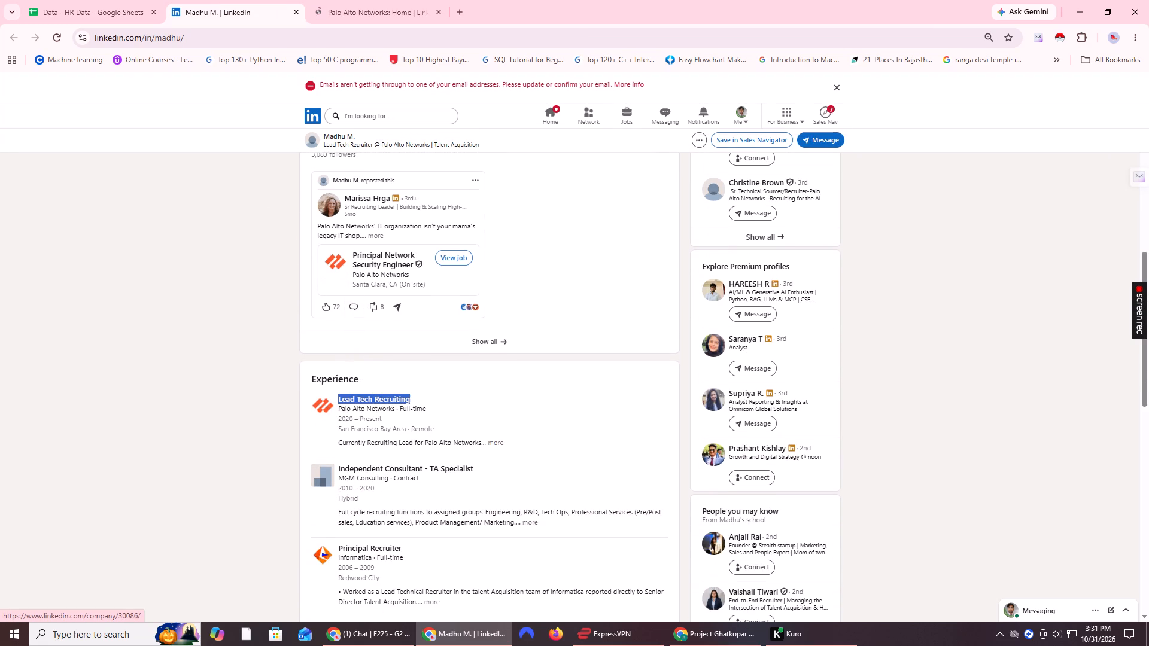
pyautogui.moveTo(412, 399); pyautogui.dragTo(425, 399)
pyautogui.hotkey('ctrl', 'c')
pyautogui.click(108, 380)
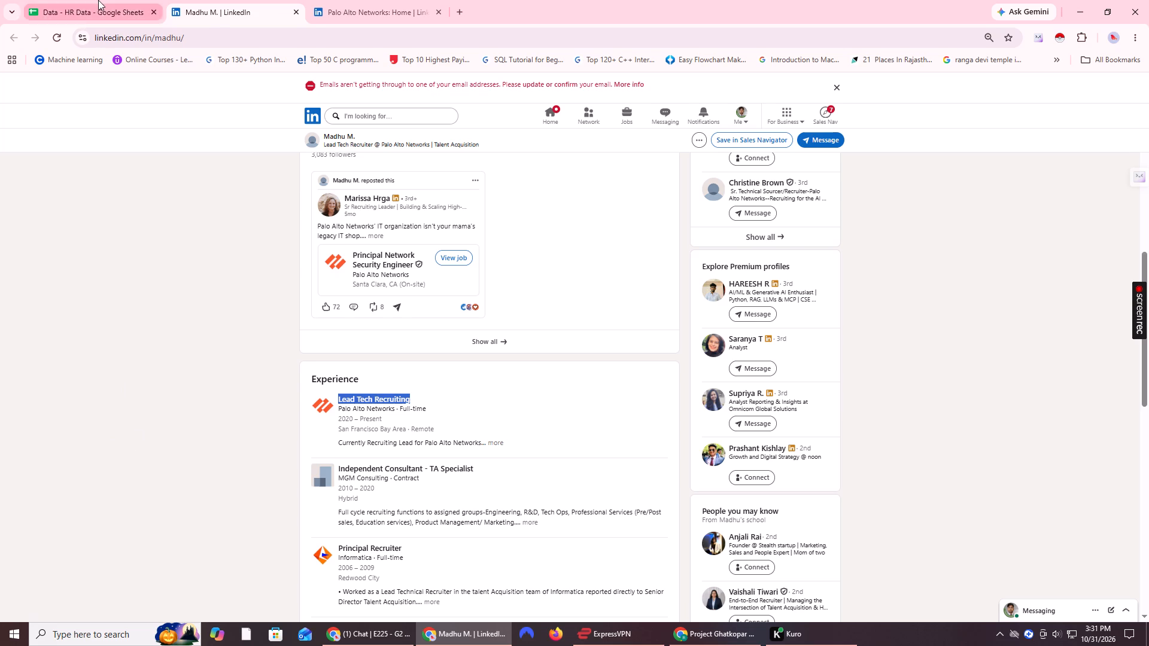
pyautogui.click(98, 0)
pyautogui.doubleClick(322, 345)
pyautogui.hotkey('ctrl', 'v')
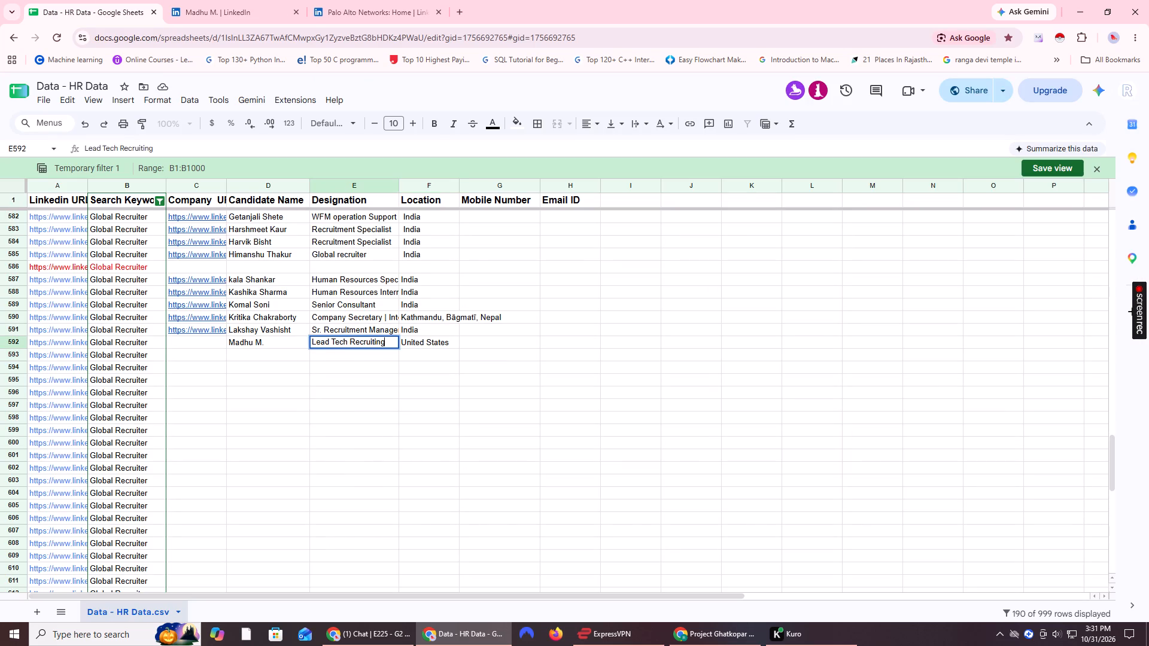
pyautogui.click(309, 363)
# Copy the Palo Alto Networks LinkedIn page address into row 592's Company URL cell.
pyautogui.click(326, 1)
pyautogui.click(309, 38)
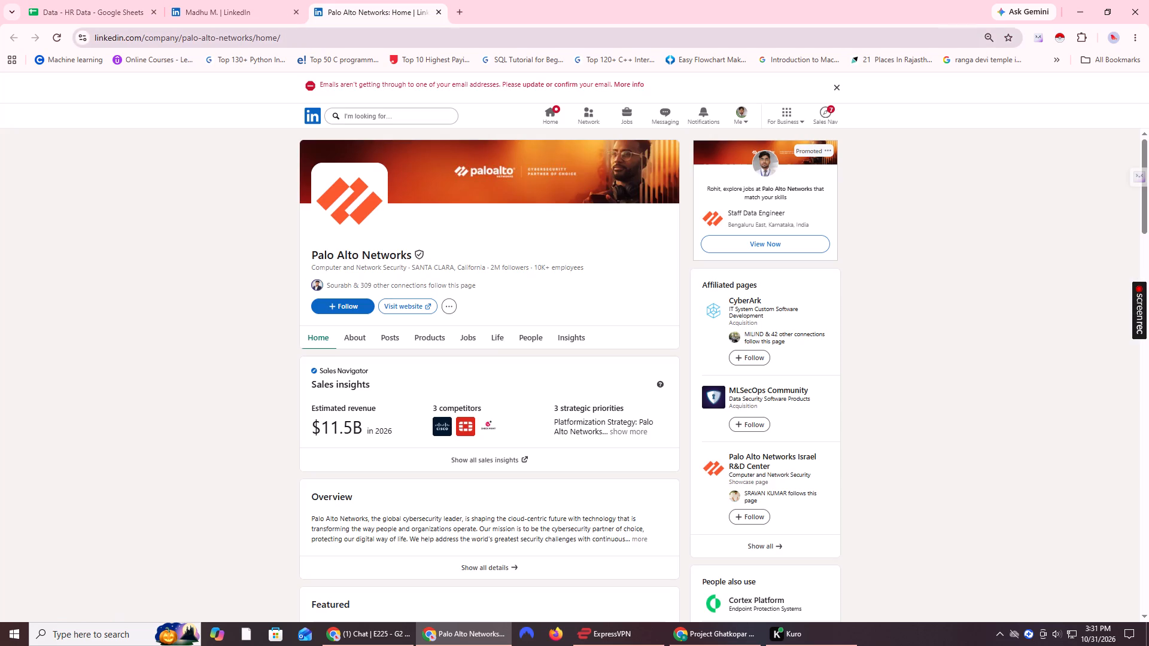
pyautogui.hotkey('ctrl', 'c')
pyautogui.click(113, 0)
pyautogui.doubleClick(196, 344)
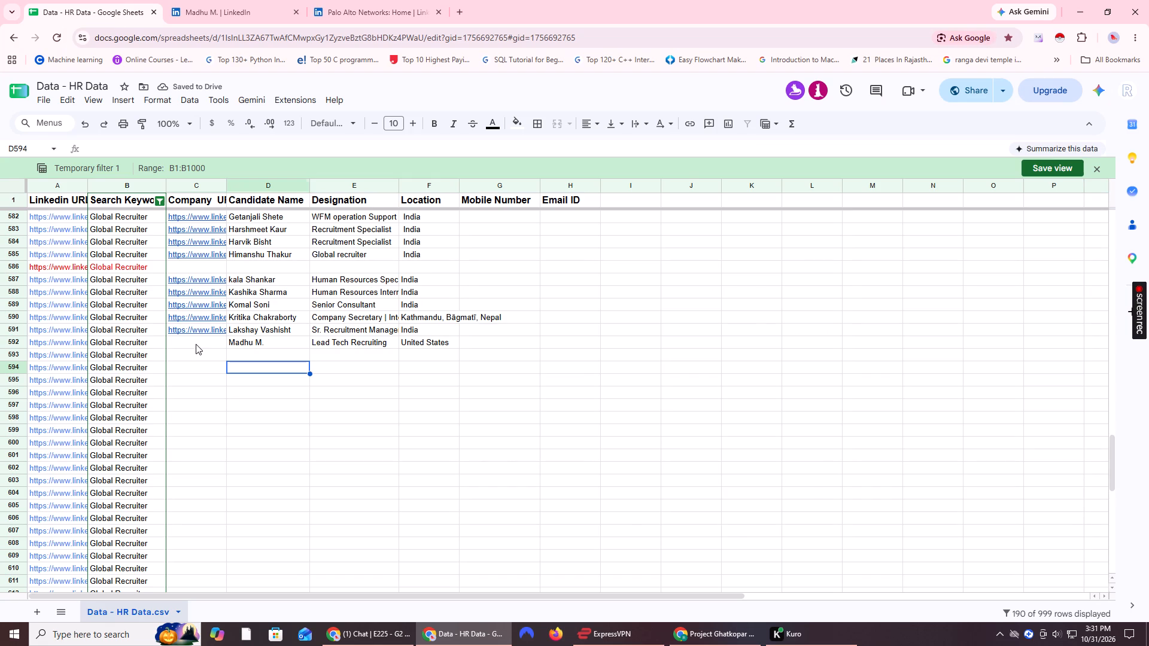
pyautogui.hotkey('ctrl', 'v')
pyautogui.click(187, 381)
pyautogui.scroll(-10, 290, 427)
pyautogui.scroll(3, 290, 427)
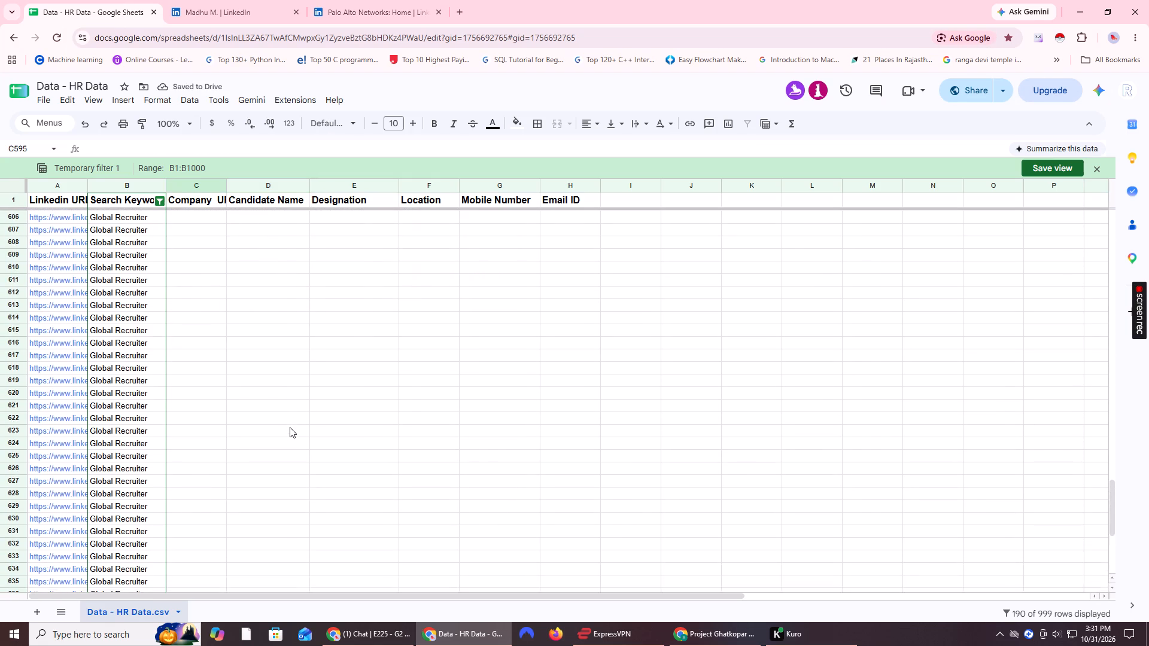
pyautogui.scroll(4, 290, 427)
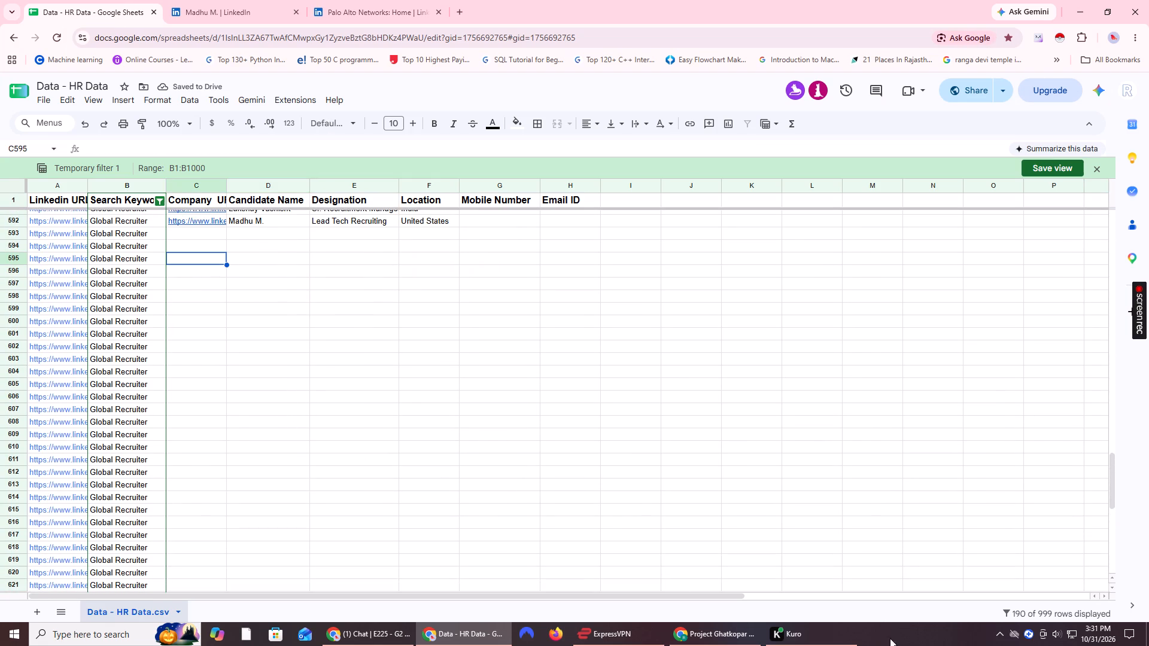
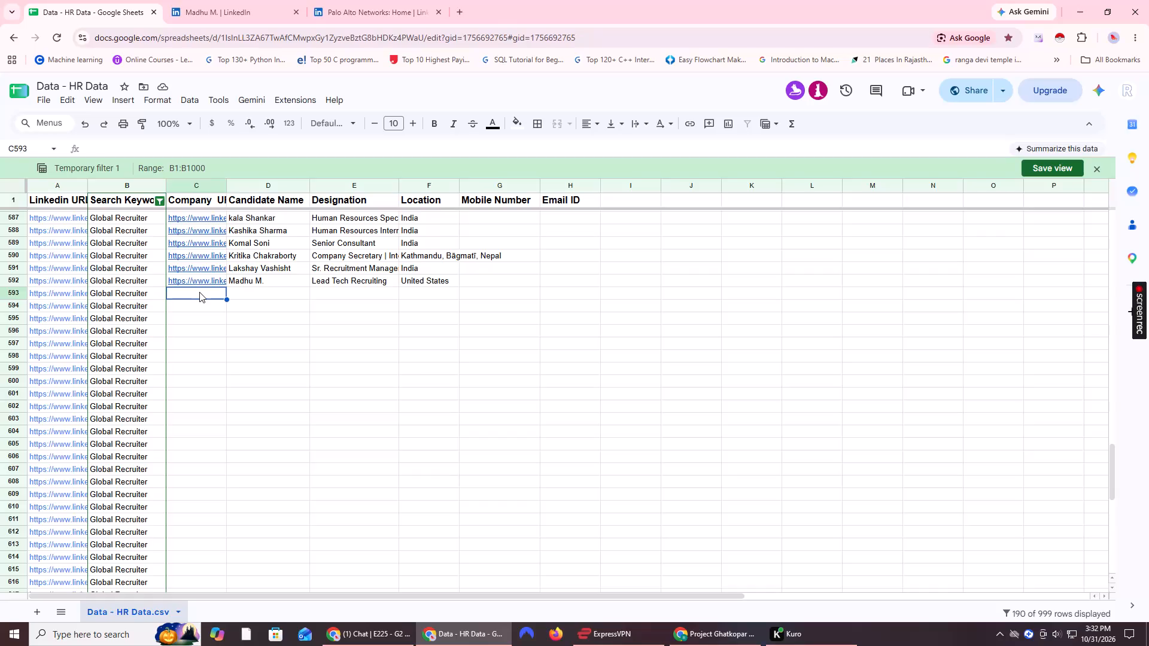
# Open the LinkedIn profile linked in row 593 and close the previous candidate's profile and the Palo Alto Networks page.
pyautogui.click(57, 294)
pyautogui.tripleClick(65, 294)
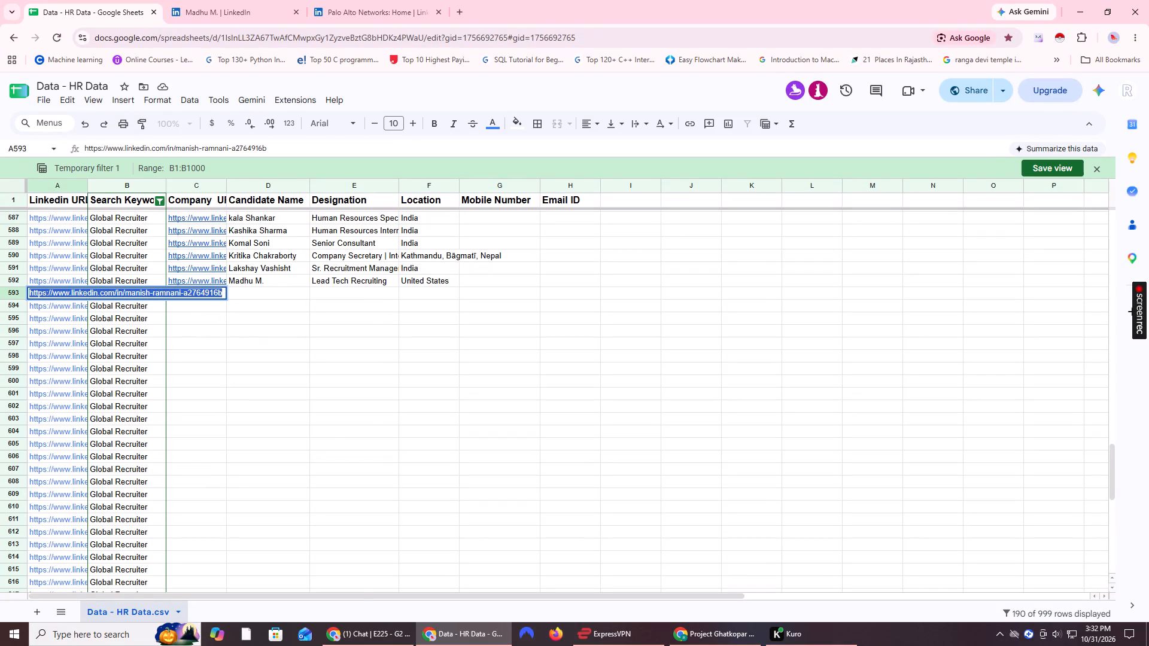
pyautogui.rightClick(65, 292)
pyautogui.click(160, 422)
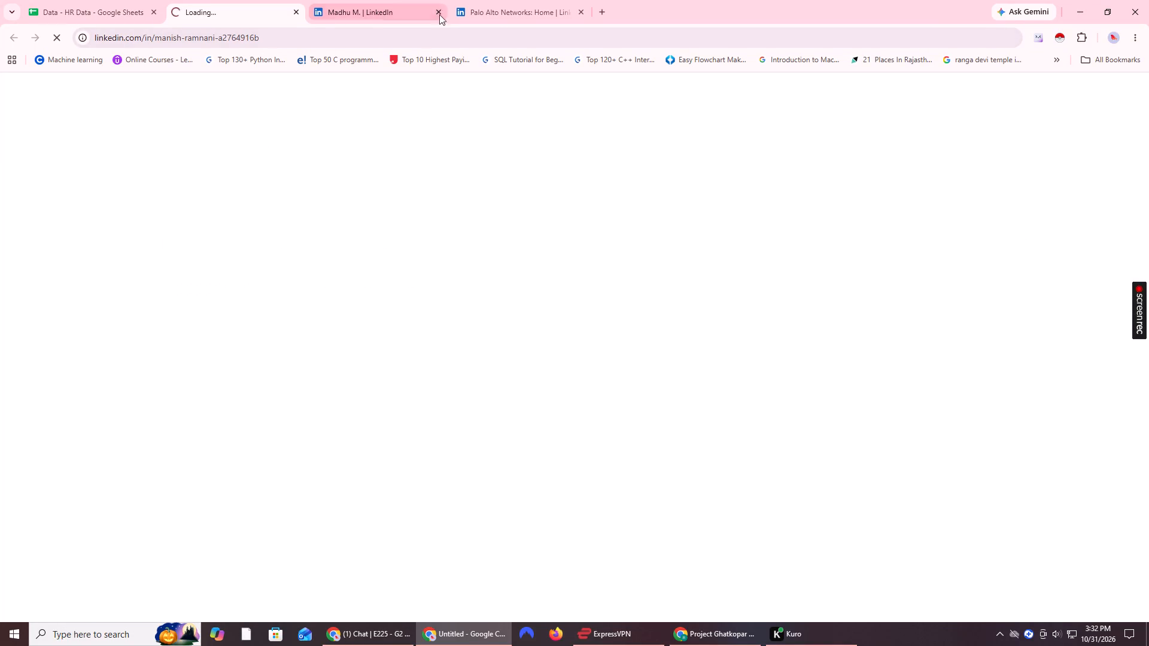
pyautogui.click(442, 12)
pyautogui.click(442, 12)
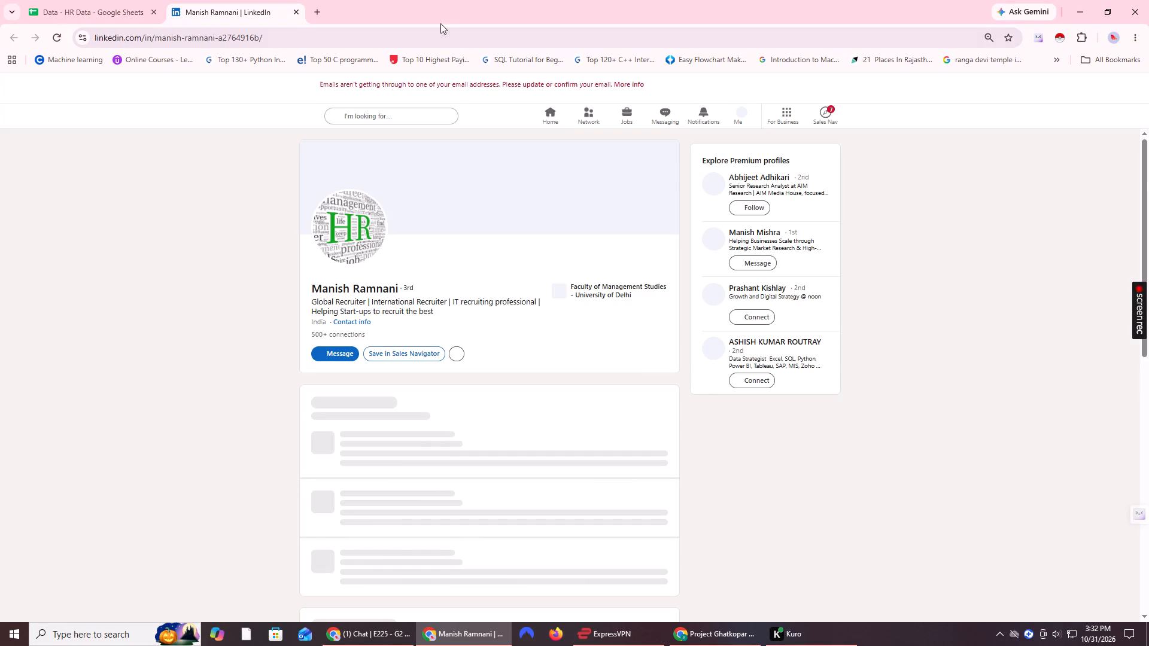
# Copy the candidate's name from the profile header into row 593's Candidate Name cell.
pyautogui.moveTo(310, 290); pyautogui.dragTo(384, 290)
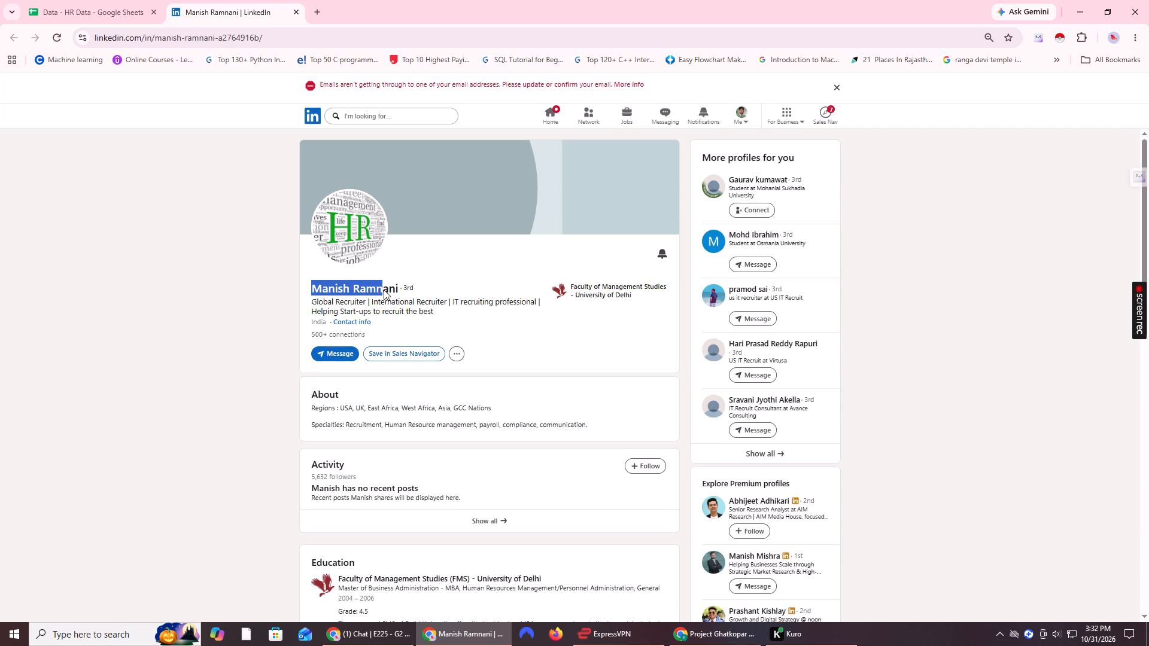
pyautogui.moveTo(384, 290); pyautogui.dragTo(398, 290)
pyautogui.hotkey('ctrl', 'c')
pyautogui.click(117, 299)
pyautogui.click(62, 0)
pyautogui.doubleClick(272, 294)
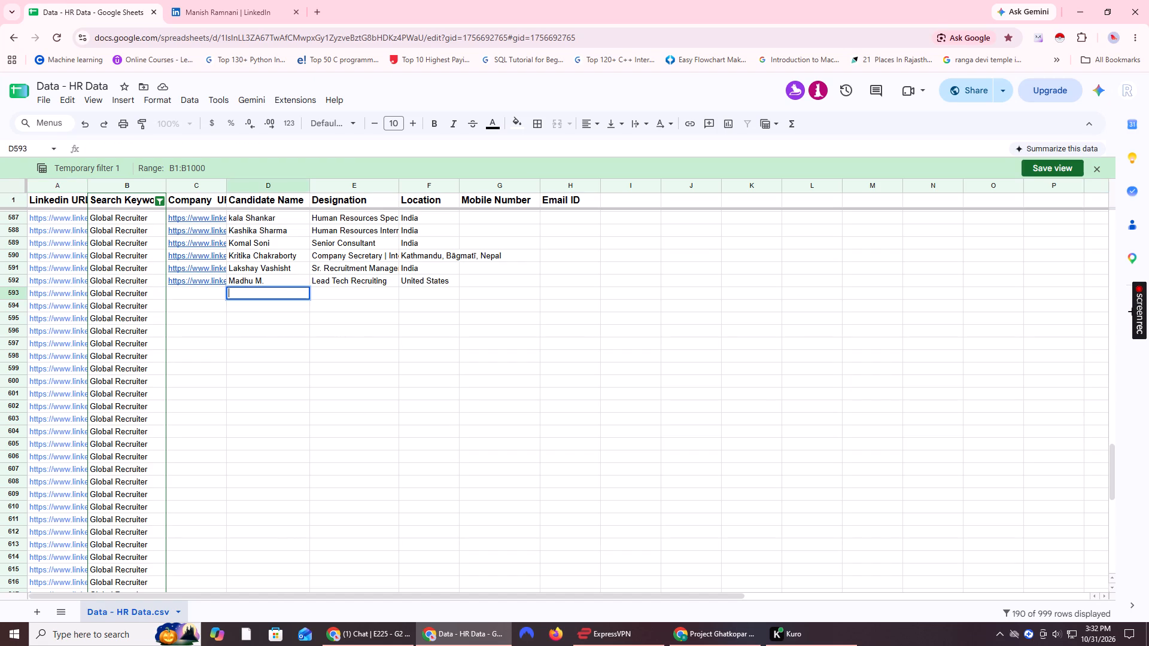
pyautogui.hotkey('ctrl', 'v')
pyautogui.click(262, 334)
# Copy the location India from the profile header into row 593's Location cell.
pyautogui.click(244, 0)
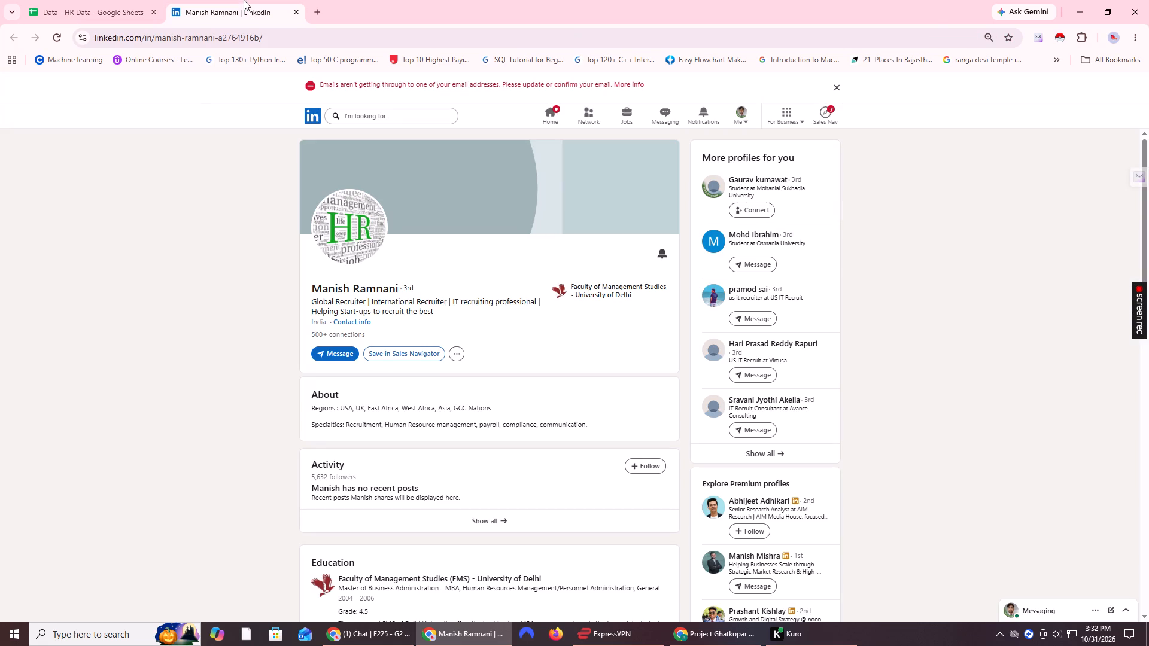
pyautogui.moveTo(327, 323); pyautogui.dragTo(309, 322)
pyautogui.hotkey('ctrl', 'c')
pyautogui.click(127, 0)
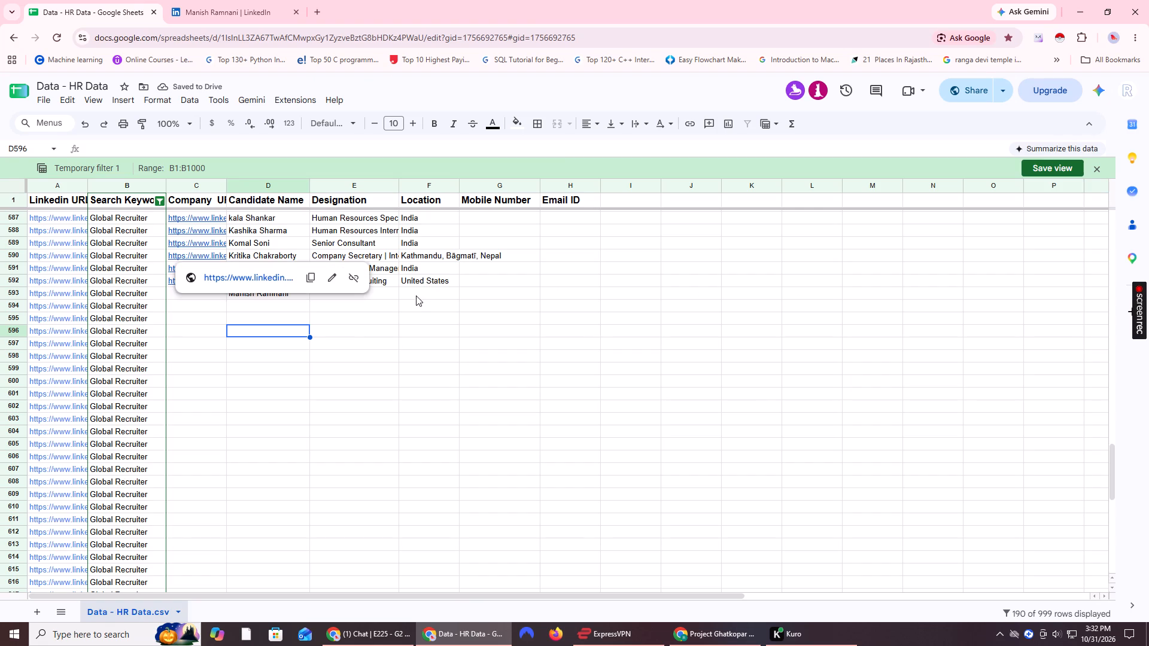
pyautogui.doubleClick(416, 295)
pyautogui.hotkey('ctrl', 'v')
pyautogui.click(372, 329)
# Check row 593's LinkedIn profile for a current job title and company, and close the profile.
pyautogui.click(210, 0)
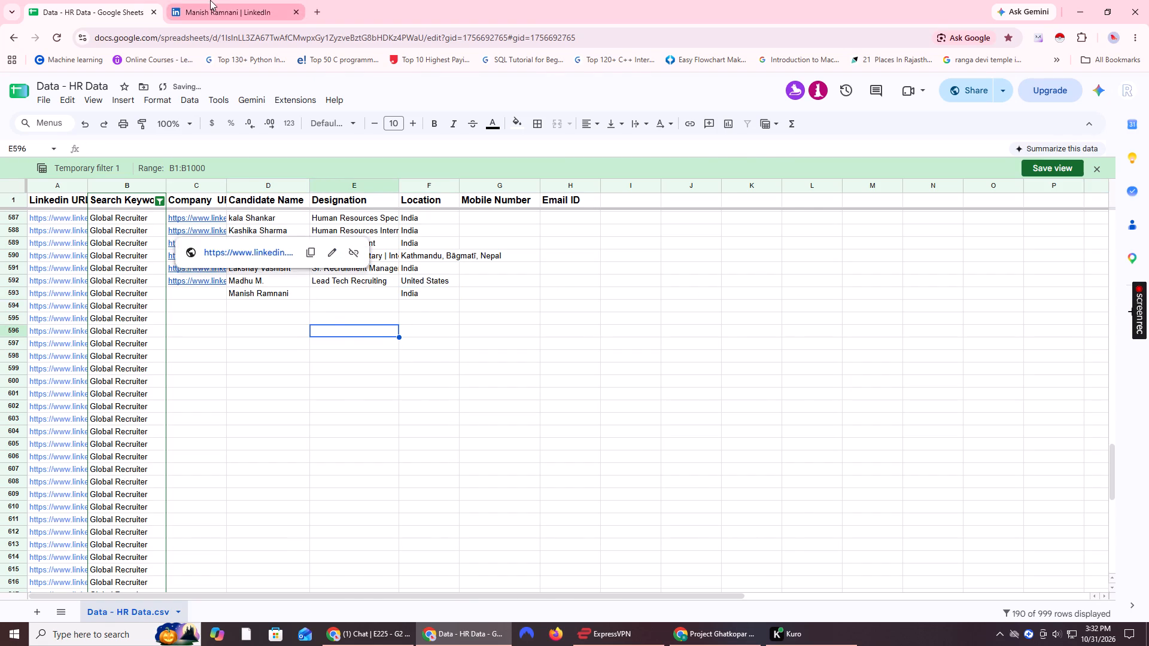
pyautogui.scroll(-4, 375, 310)
pyautogui.scroll(1, 375, 313)
pyautogui.scroll(-3, 375, 313)
pyautogui.scroll(1, 375, 313)
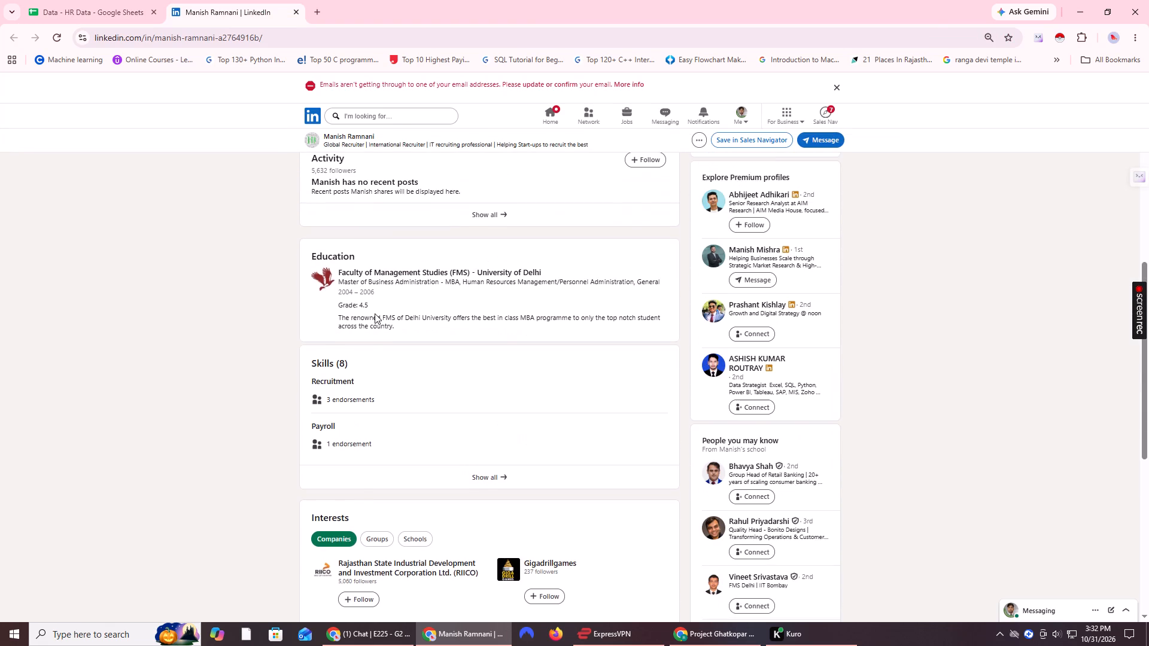
pyautogui.click(99, 0)
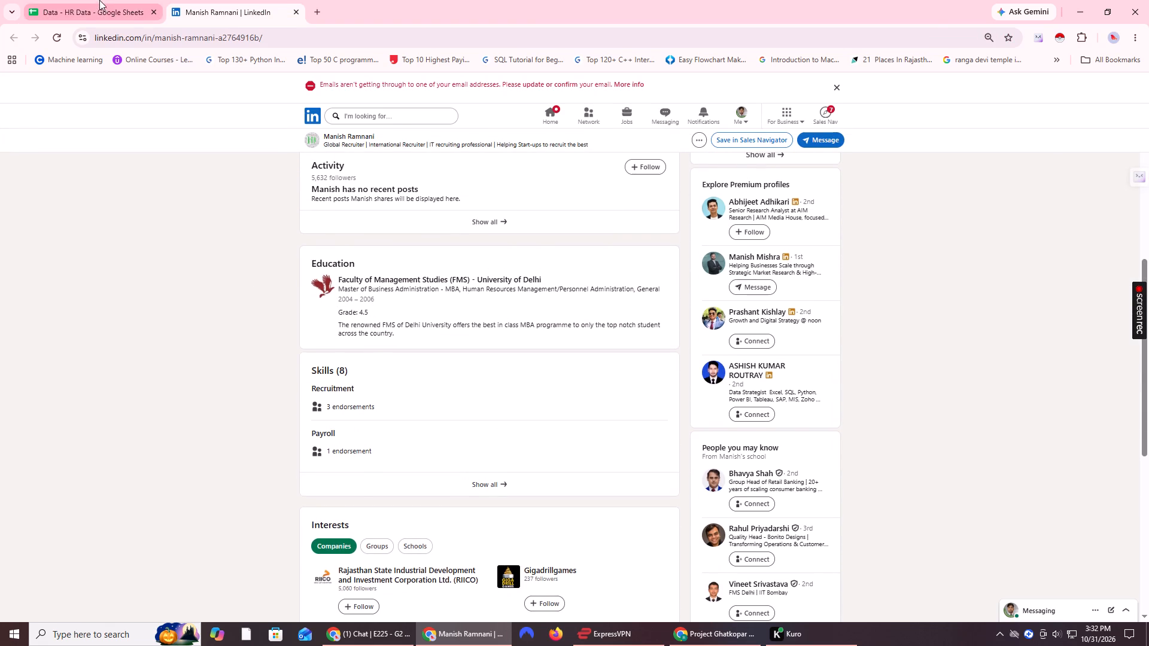
pyautogui.click(294, 14)
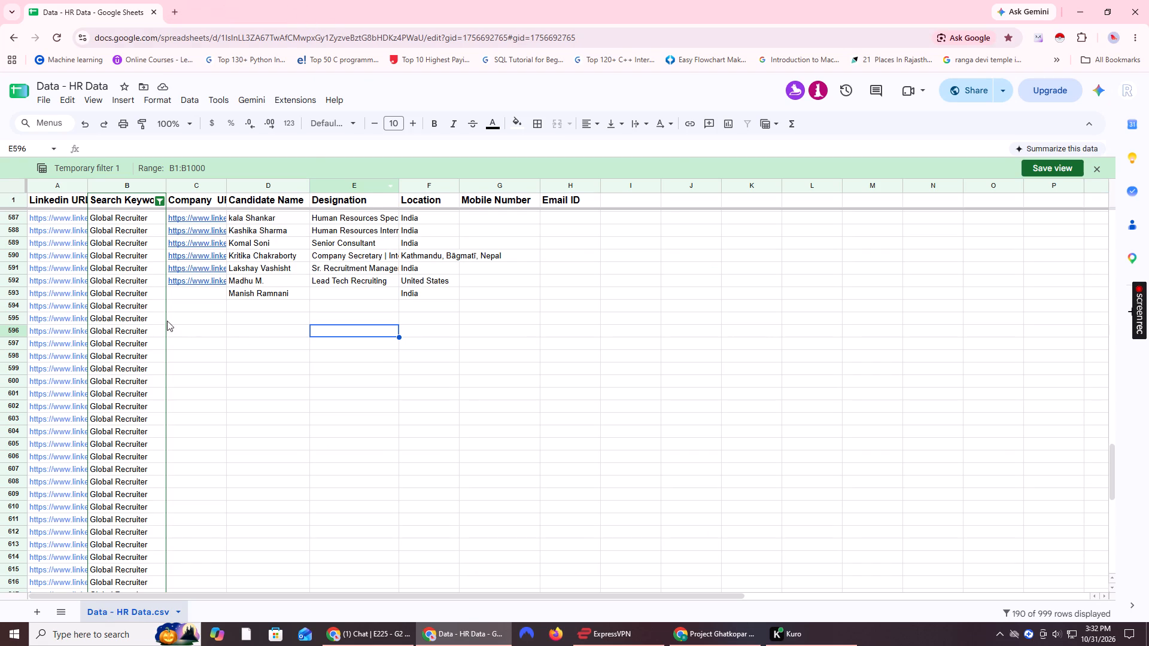
# Open the LinkedIn profile linked in row 594 of the HR Data sheet.
pyautogui.click(76, 304)
pyautogui.click(67, 302)
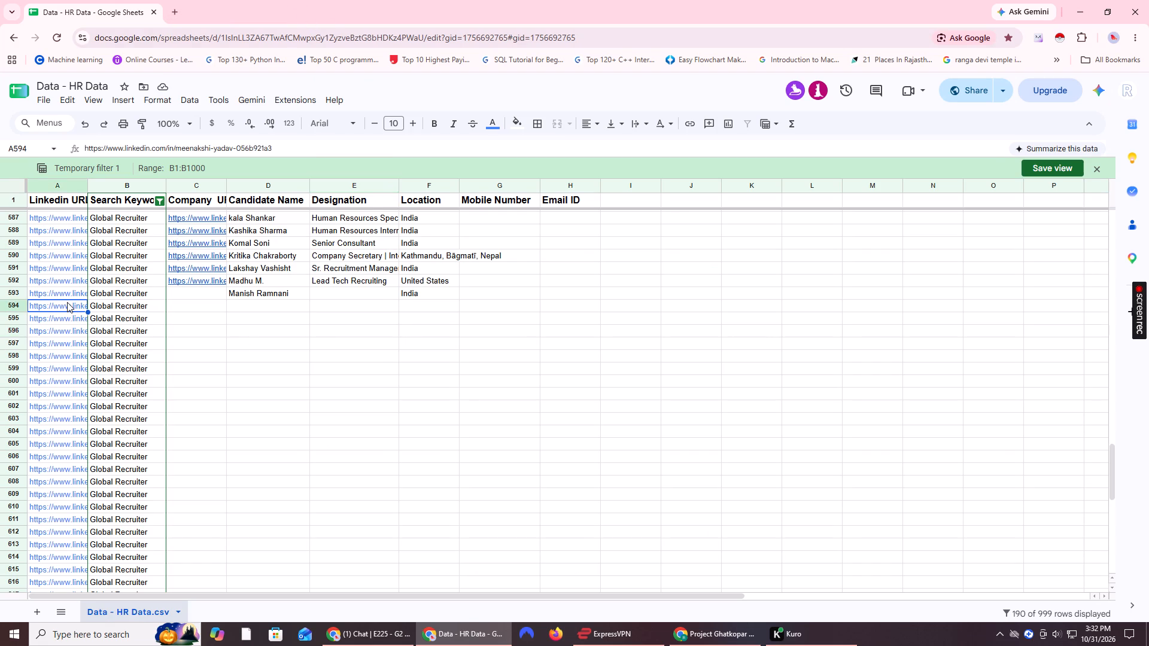
pyautogui.doubleClick(66, 306)
pyautogui.tripleClick(66, 306)
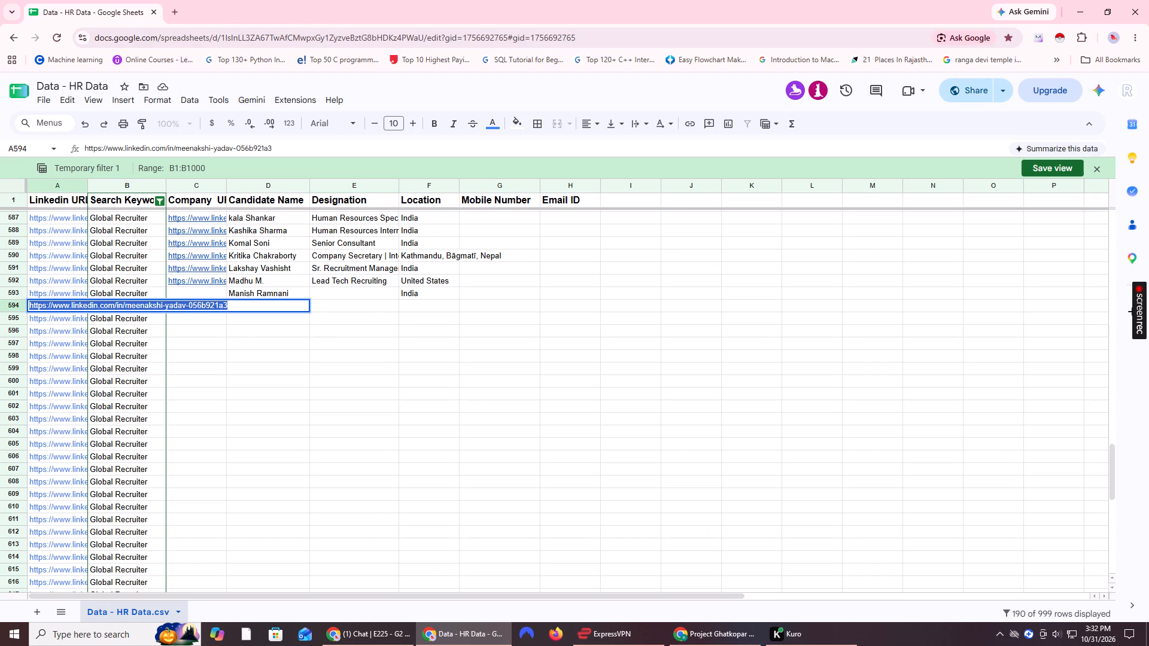
pyautogui.click(66, 306)
pyautogui.rightClick(66, 304)
pyautogui.click(168, 419)
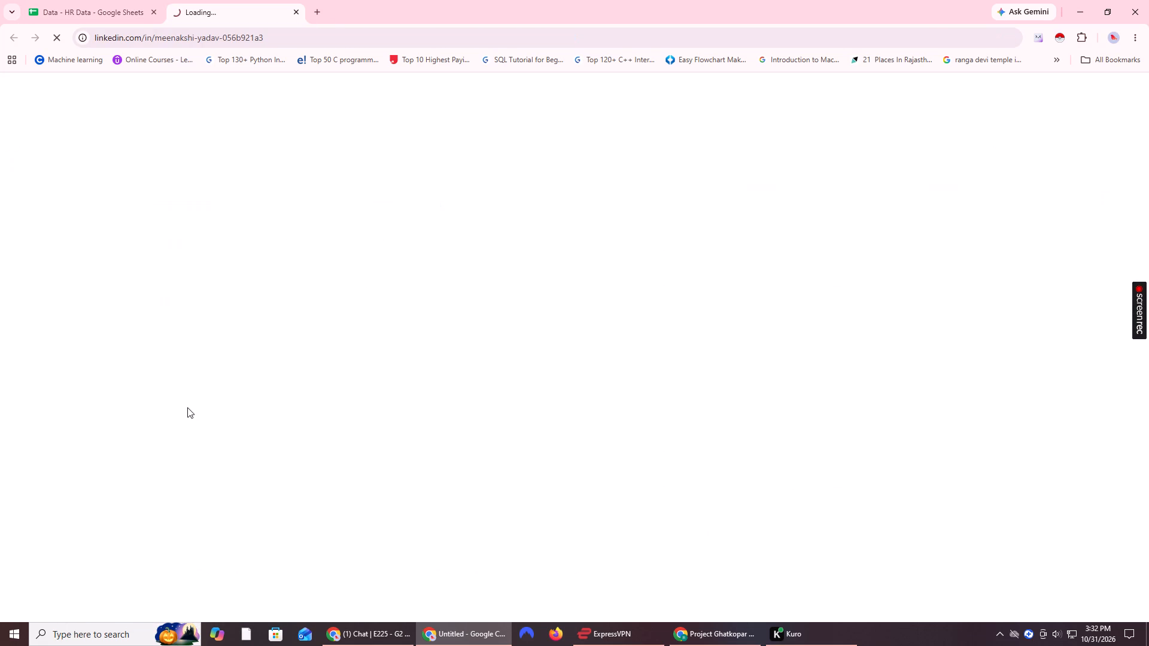
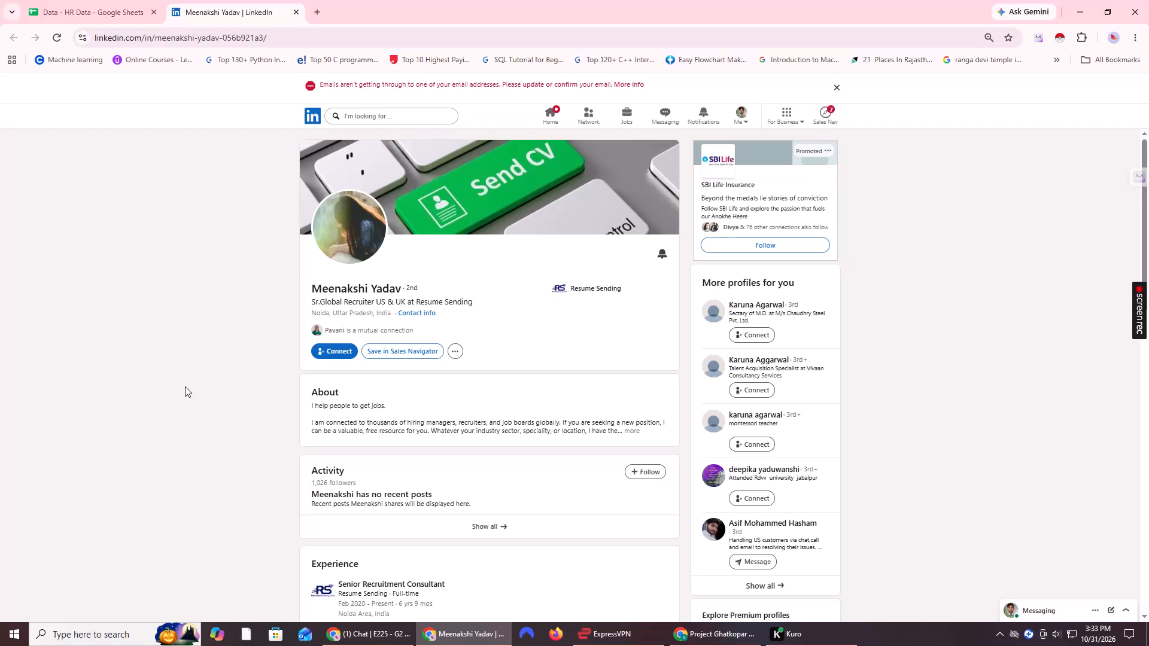
# Copy the candidate's name from row 594's LinkedIn profile header and search the HR Data sheet for it.
pyautogui.click(190, 435)
pyautogui.scroll(3, 203, 398)
pyautogui.click(80, 0)
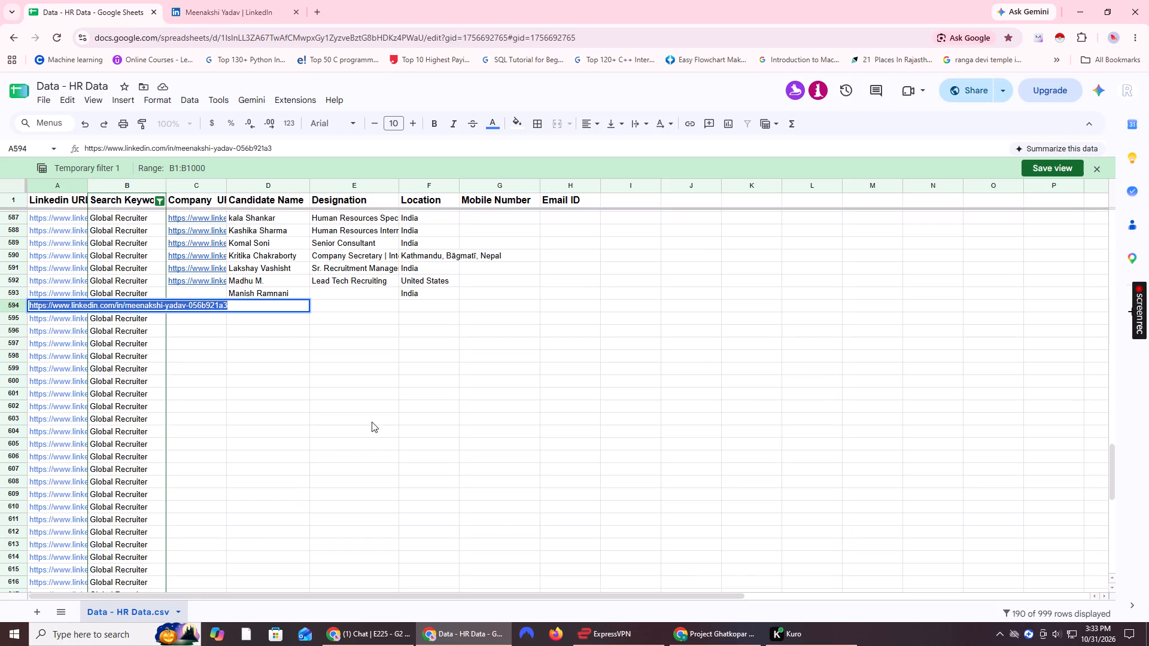
pyautogui.click(342, 394)
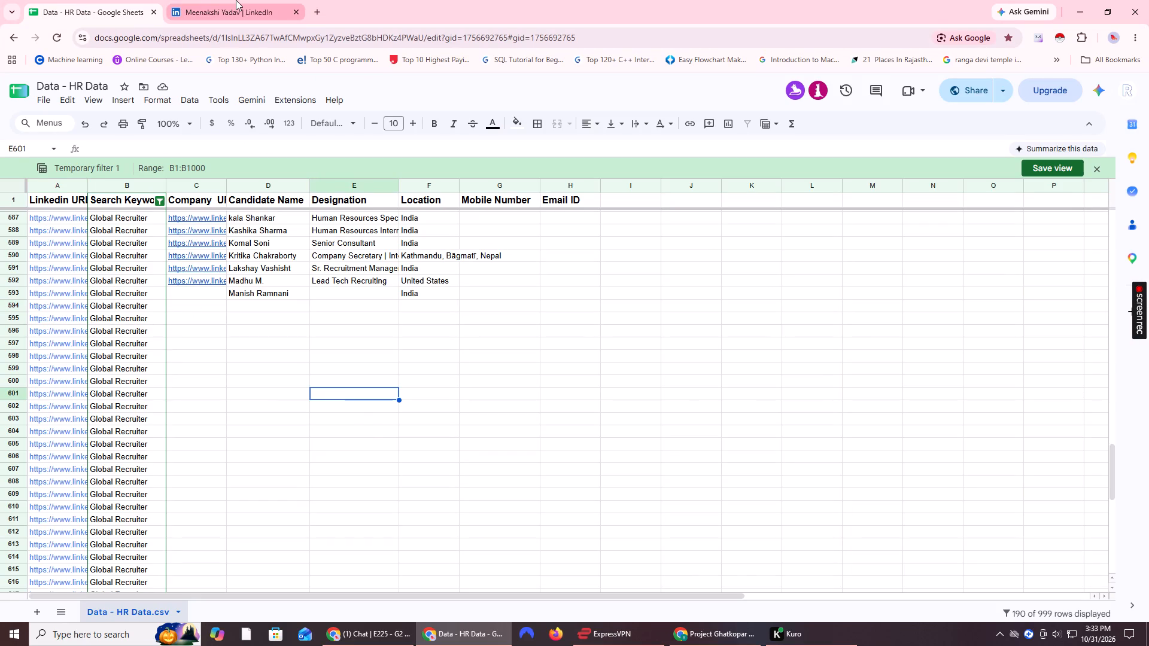
pyautogui.click(236, 0)
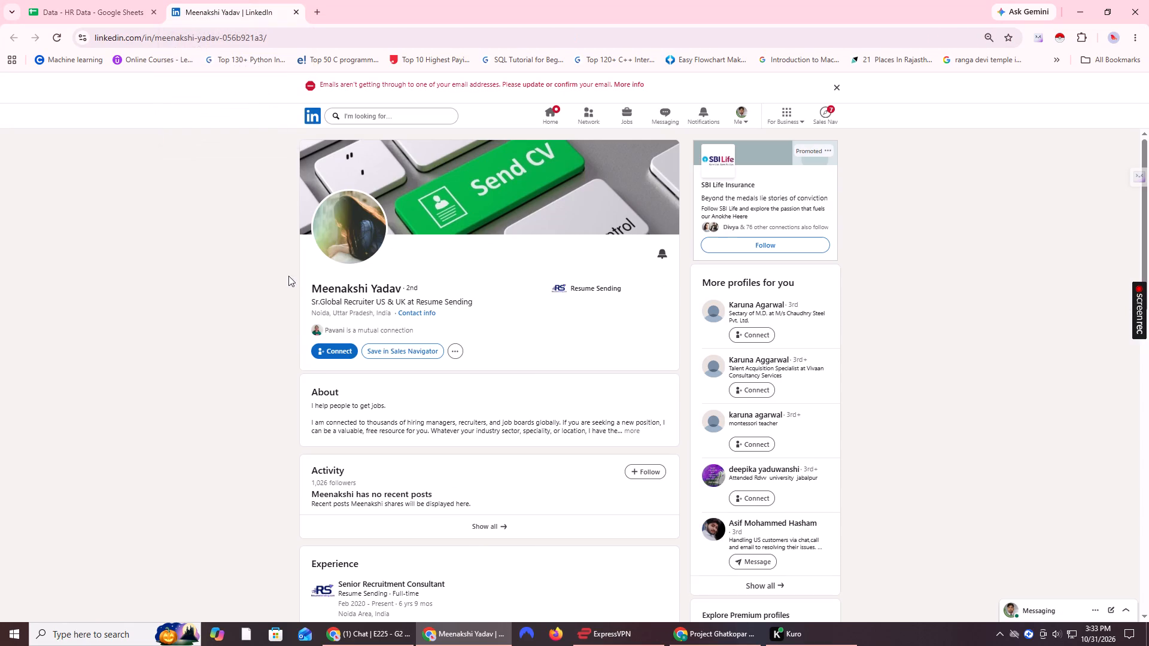
pyautogui.moveTo(306, 288); pyautogui.dragTo(400, 291)
pyautogui.hotkey('ctrl', 'c')
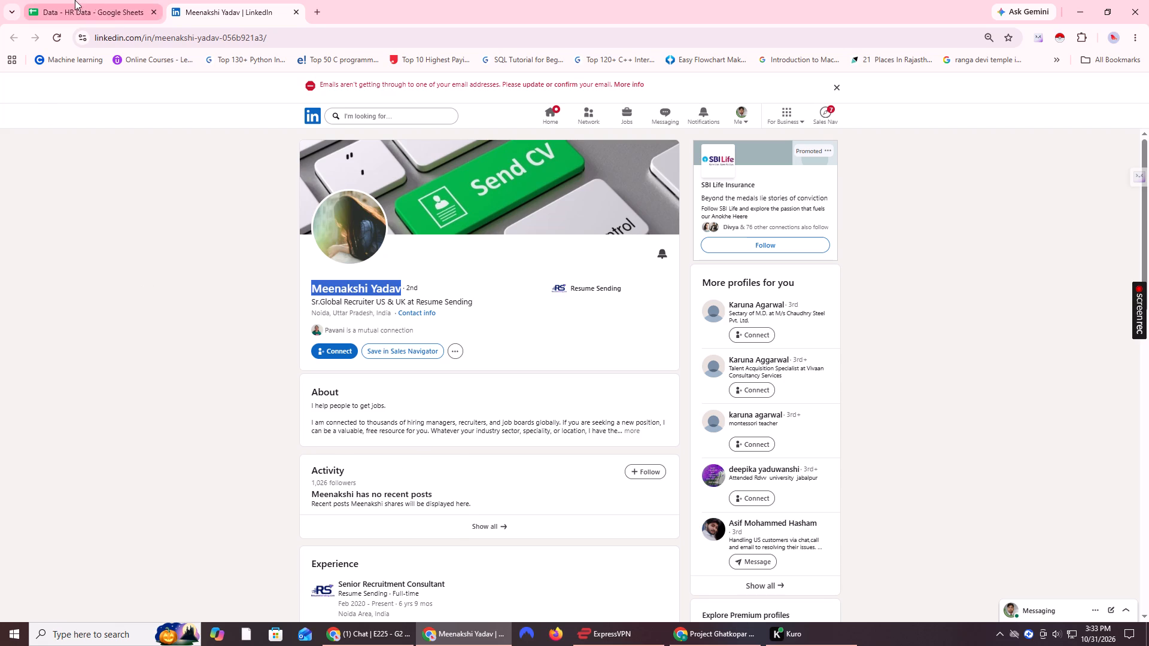
pyautogui.click(95, 0)
pyautogui.hotkey('ctrl', 'f')
pyautogui.hotkey('ctrl', 'v')
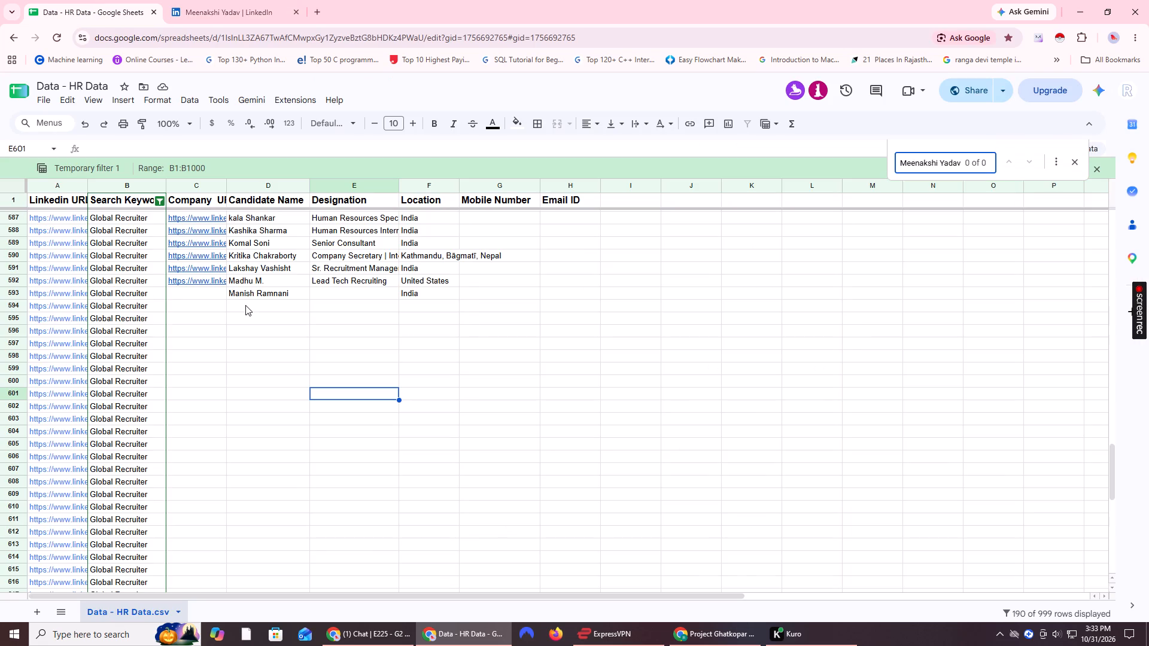
# Paste the copied name into row 594's Candidate Name cell and close the sheet search.
pyautogui.doubleClick(245, 305)
pyautogui.hotkey('ctrl', 'v')
pyautogui.press('Return')
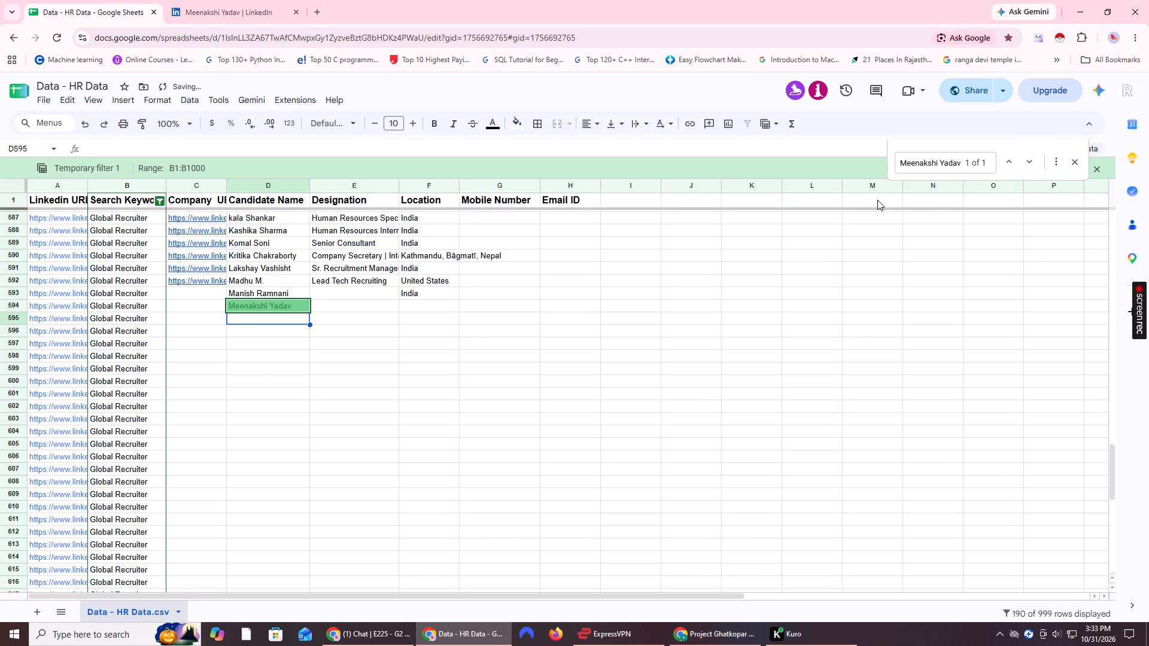
pyautogui.click(1074, 164)
pyautogui.click(608, 450)
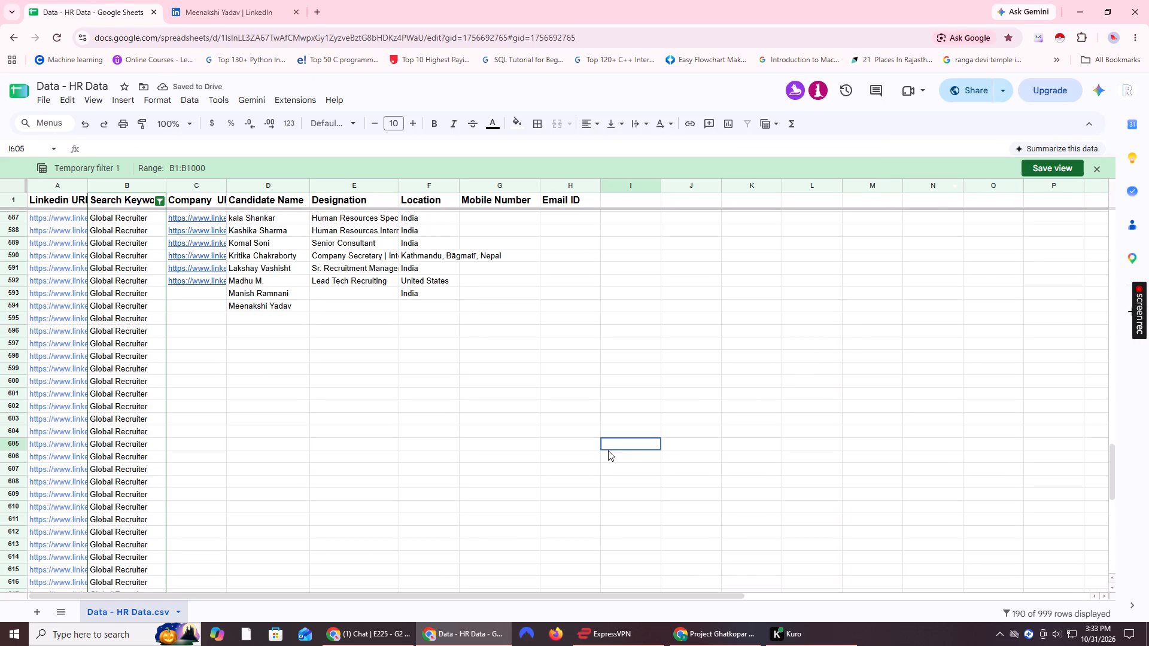
# Open the Resume Sending company page from the profile's Experience section and copy Senior Recruitment Consultant into row 594's Designation cell.
pyautogui.click(231, 0)
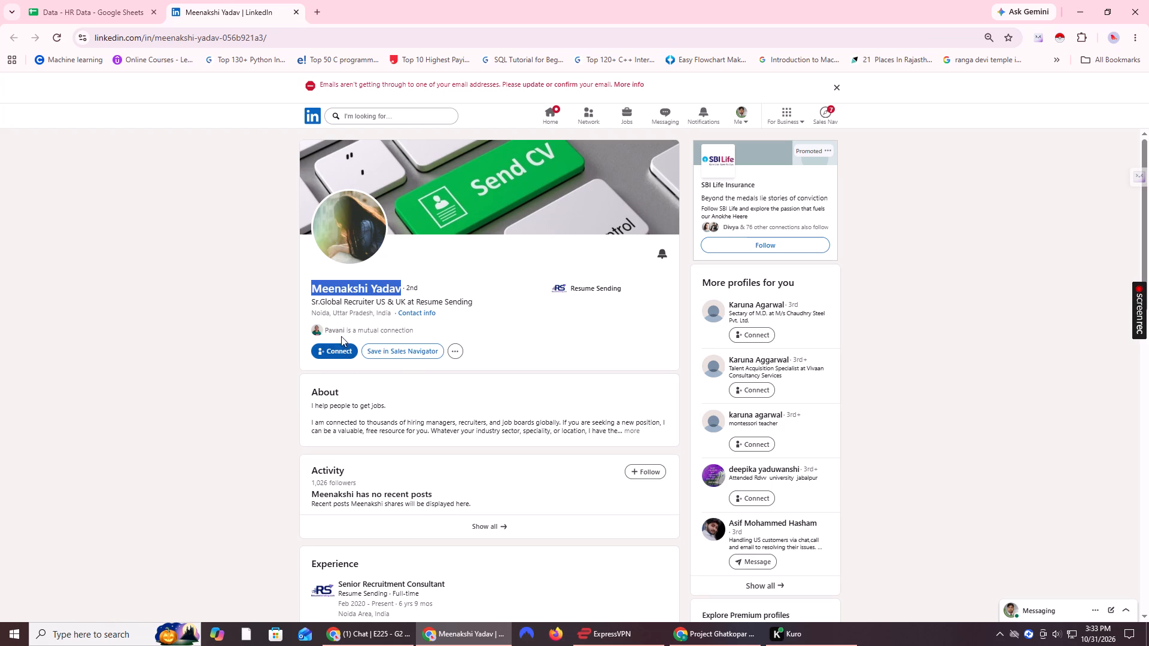
pyautogui.scroll(-6, 337, 416)
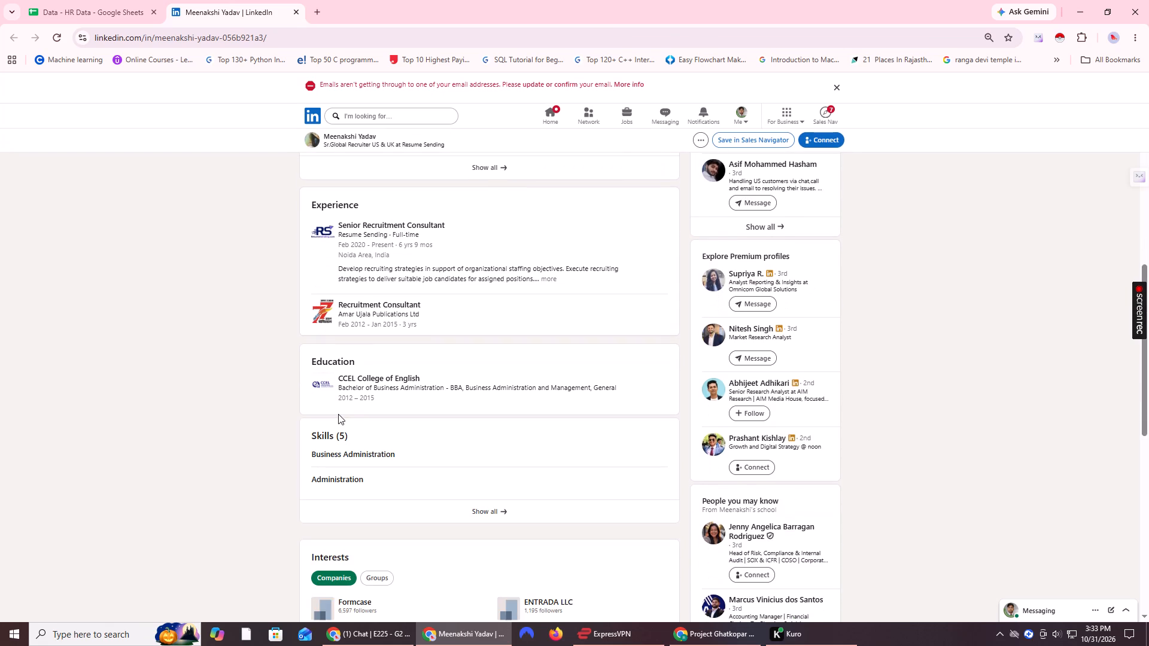
pyautogui.scroll(-4, 348, 422)
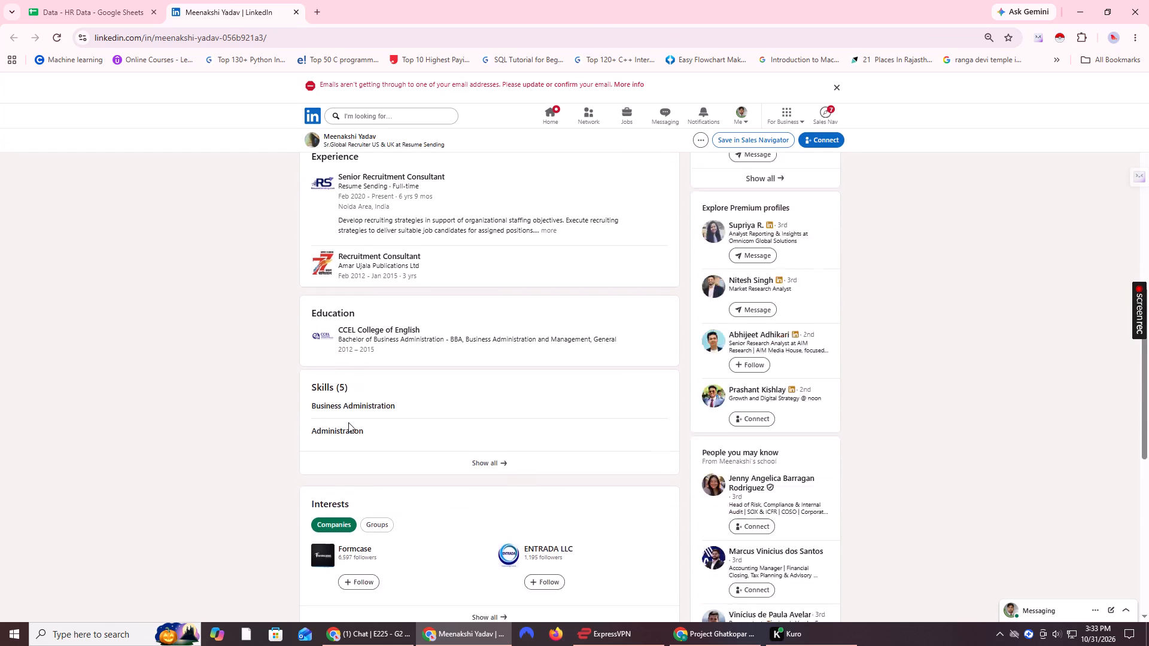
pyautogui.scroll(-2, 348, 422)
pyautogui.scroll(6, 348, 422)
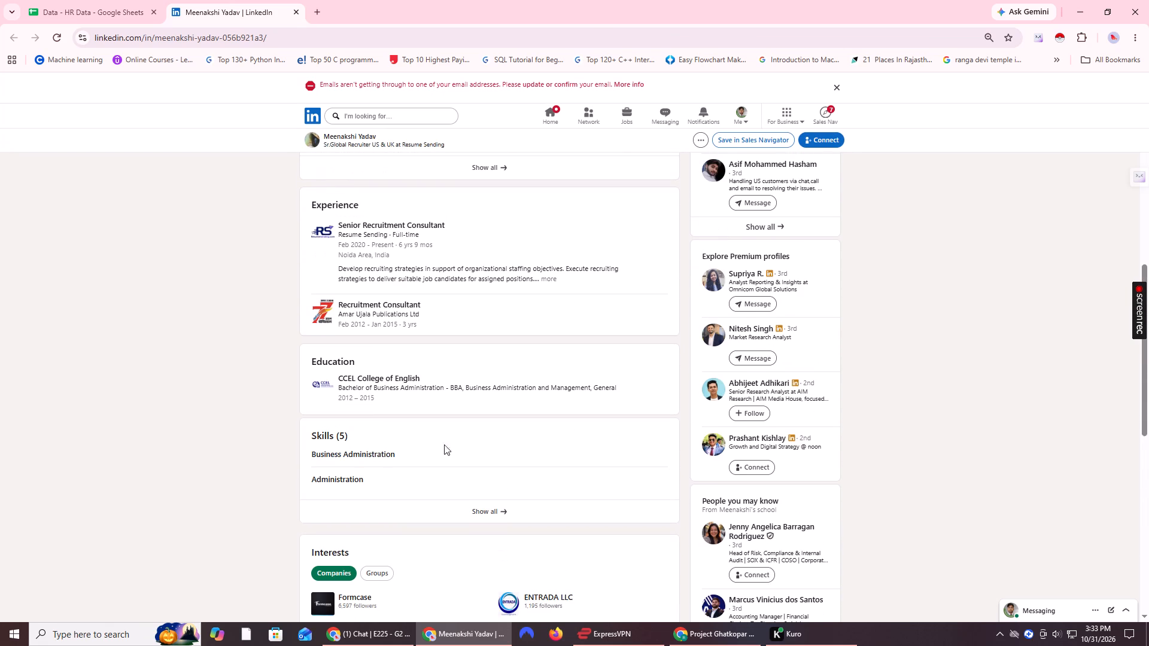
pyautogui.scroll(1, 344, 390)
pyautogui.keyDown('ctrl'); pyautogui.click(317, 293); pyautogui.keyUp('ctrl')
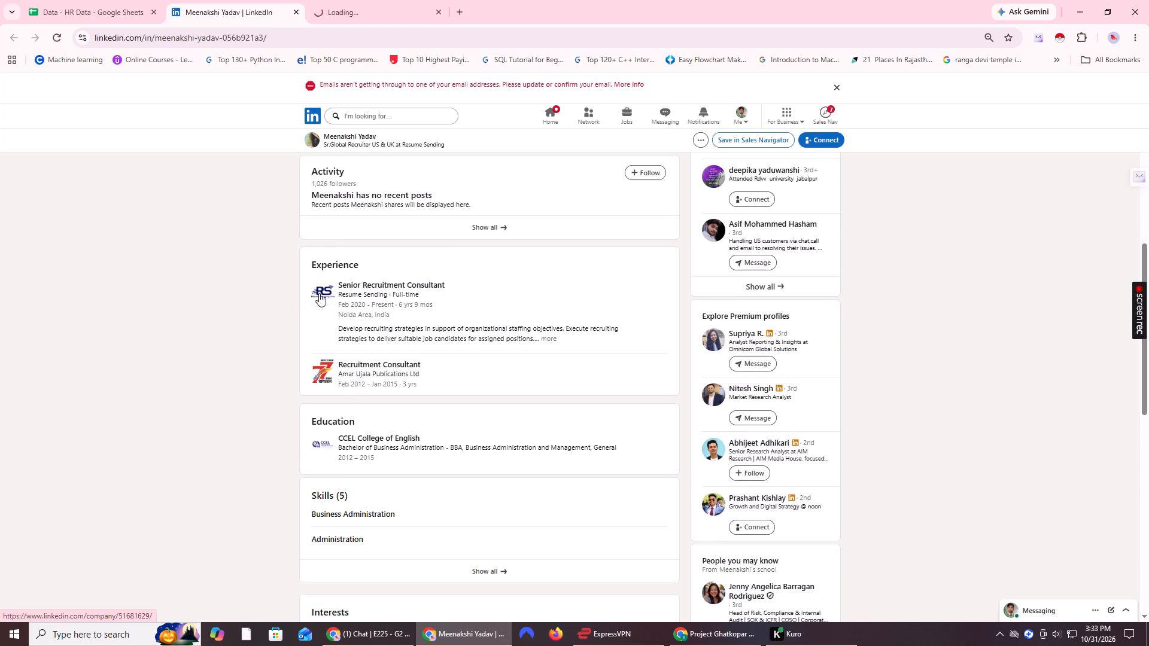
pyautogui.moveTo(336, 281); pyautogui.dragTo(467, 276)
pyautogui.hotkey('ctrl', 'c')
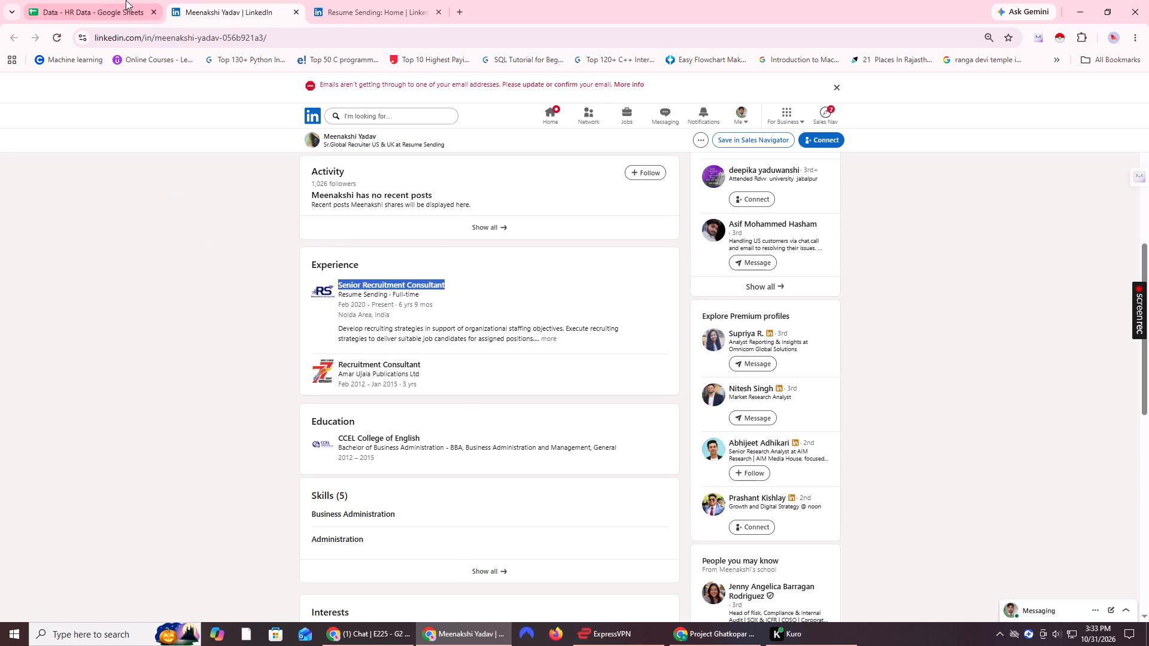
pyautogui.click(121, 0)
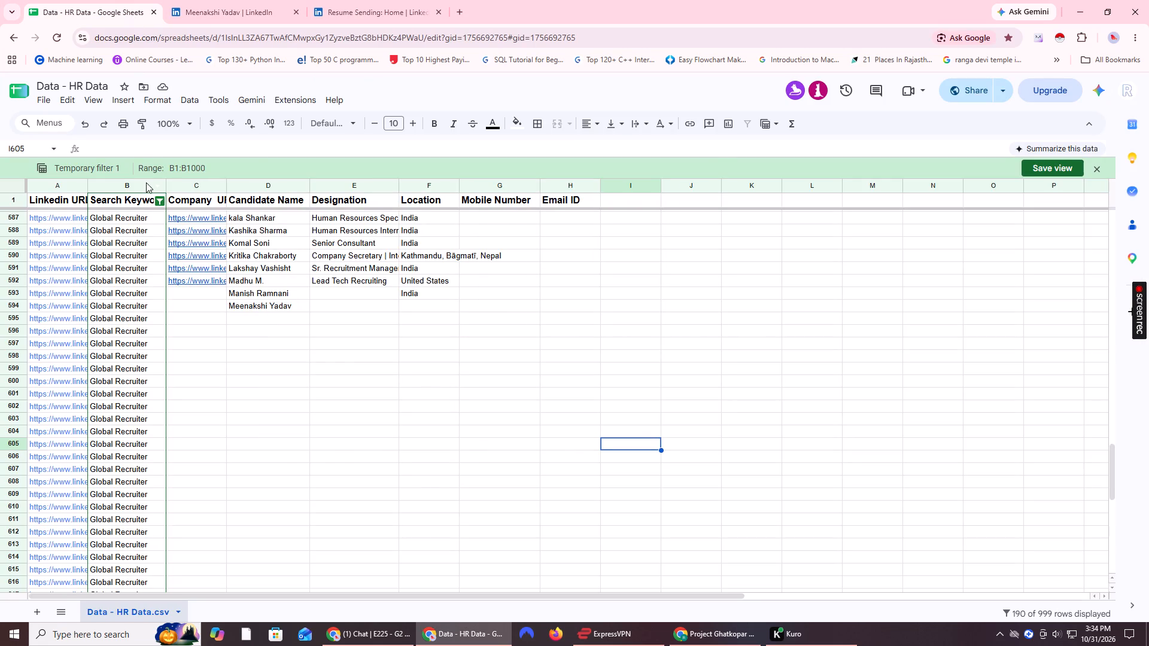
pyautogui.doubleClick(331, 308)
pyautogui.hotkey('ctrl', 'v')
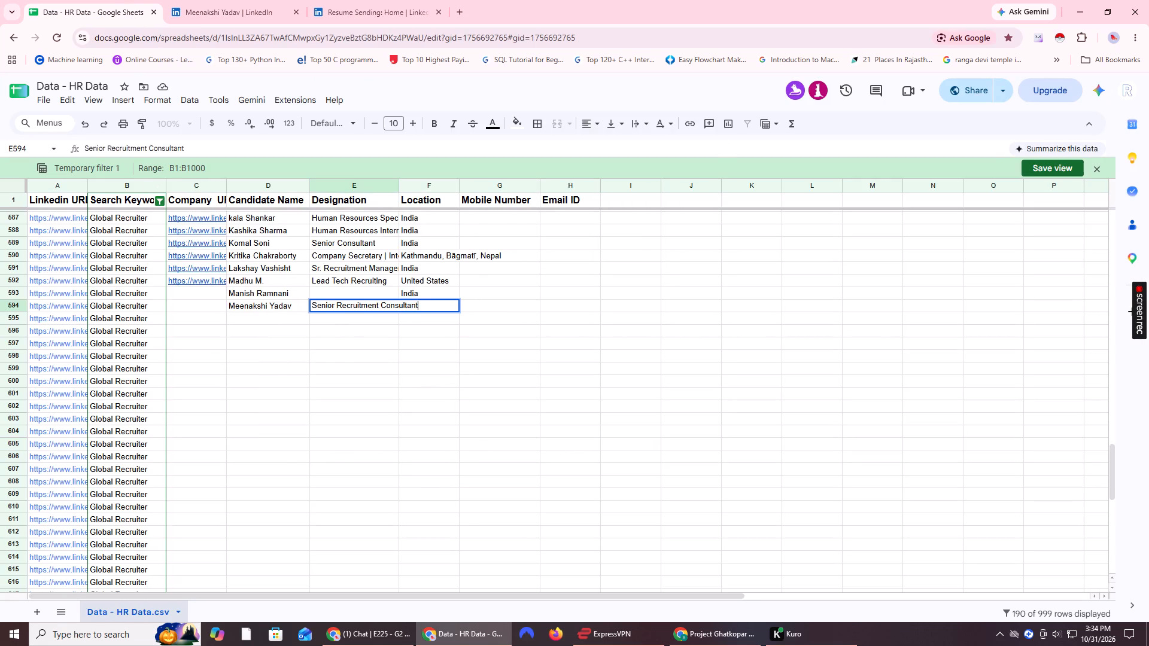
pyautogui.press('Return')
# Copy the Resume Sending company page's web address into row 594's Company URL cell.
pyautogui.click(344, 0)
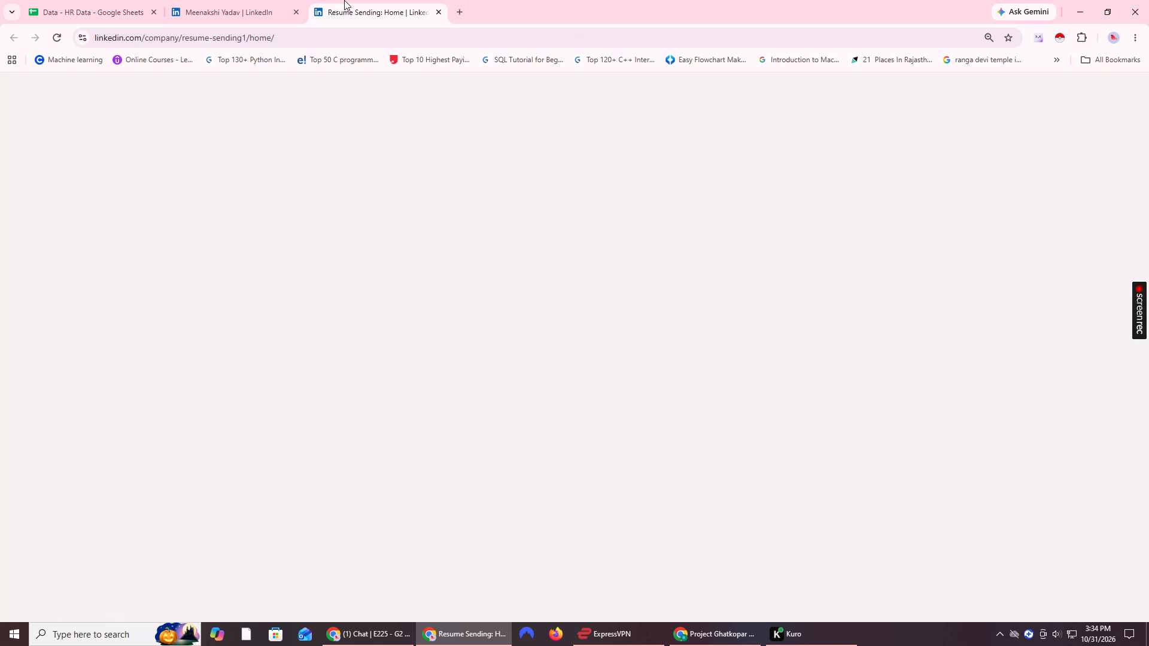
pyautogui.click(297, 41)
pyautogui.hotkey('ctrl', 'c')
pyautogui.click(95, 0)
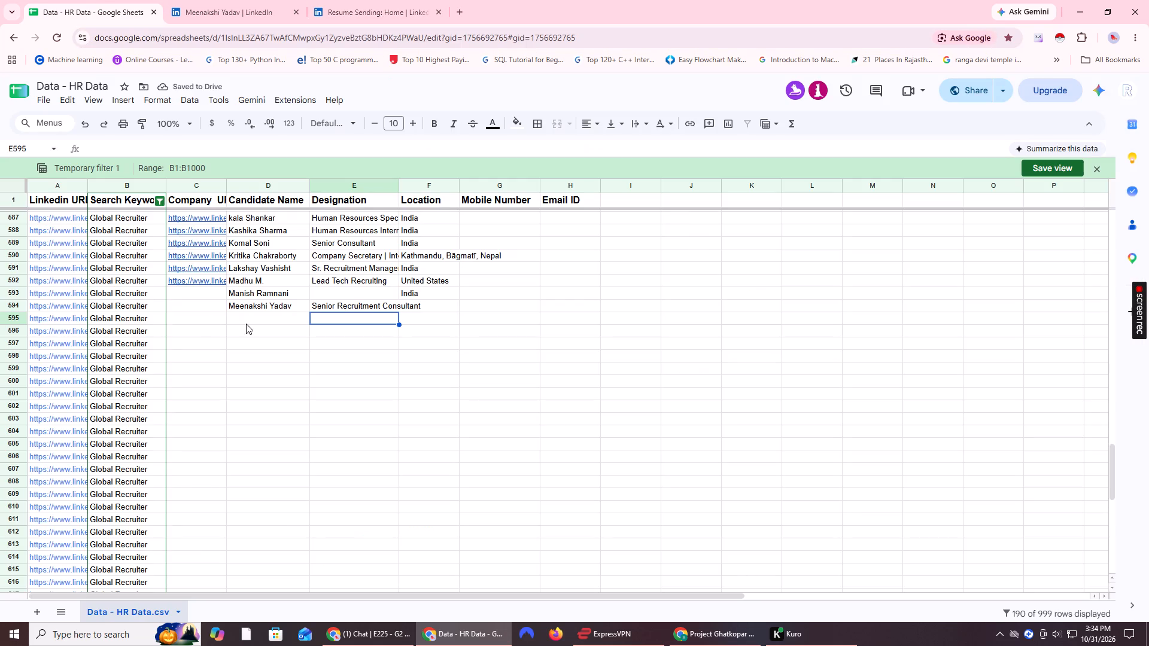
pyautogui.doubleClick(202, 308)
pyautogui.hotkey('ctrl', 'v')
pyautogui.click(189, 348)
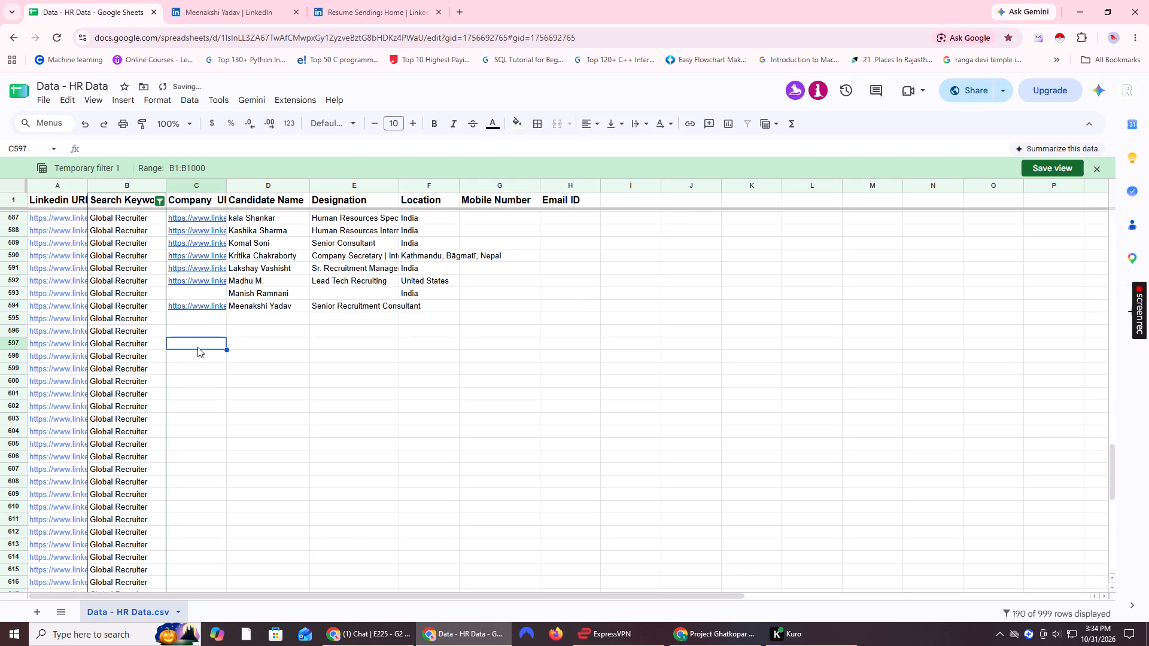
# Fill the location India down from row 593 into row 594's Location cell.
pyautogui.click(249, 0)
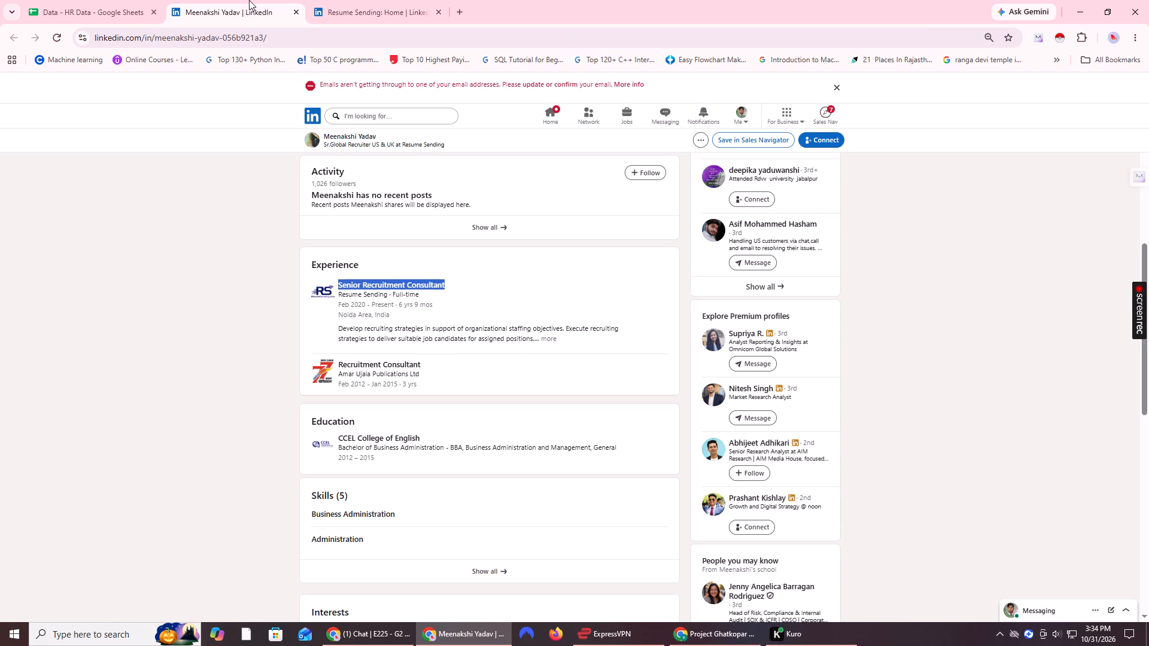
pyautogui.click(115, 0)
pyautogui.click(429, 304)
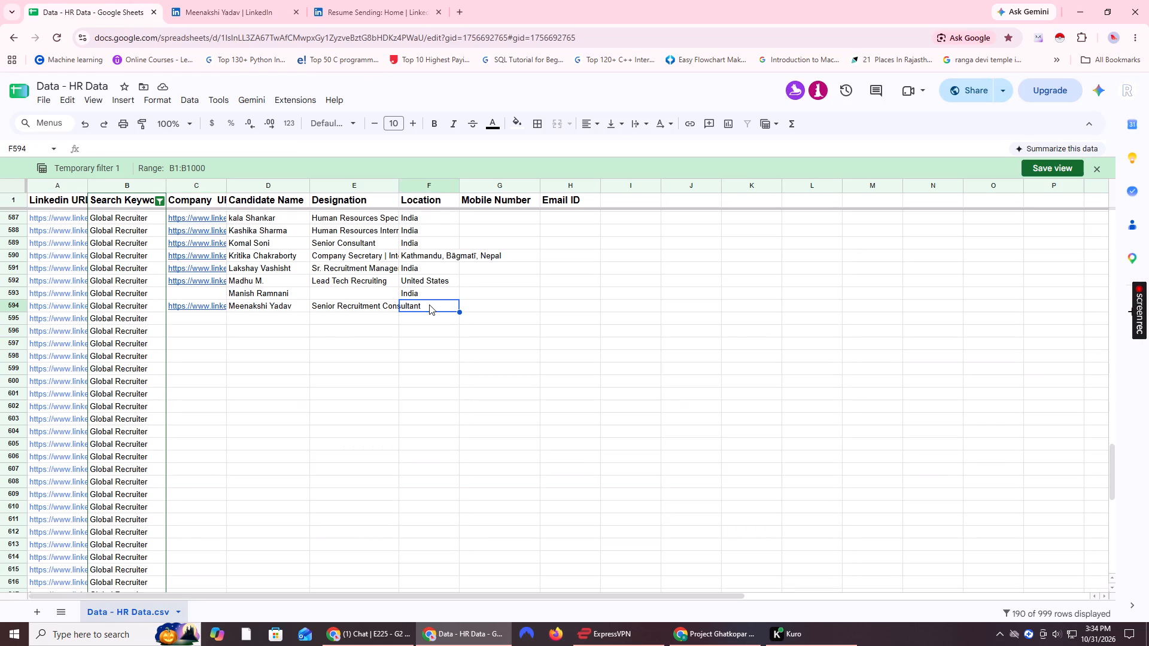
pyautogui.hotkey('shift', 'Up')
pyautogui.hotkey('ctrl', 'd')
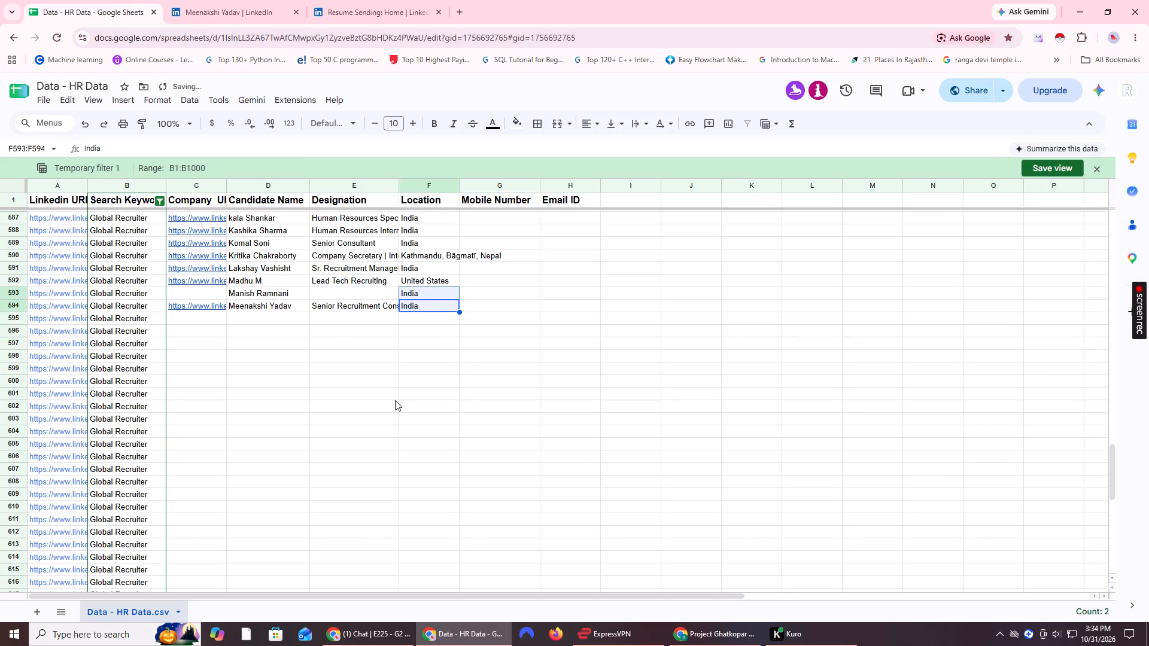
pyautogui.click(395, 400)
# Open the LinkedIn profile linked in row 595, and close the previous candidate's profile and company pages.
pyautogui.doubleClick(63, 317)
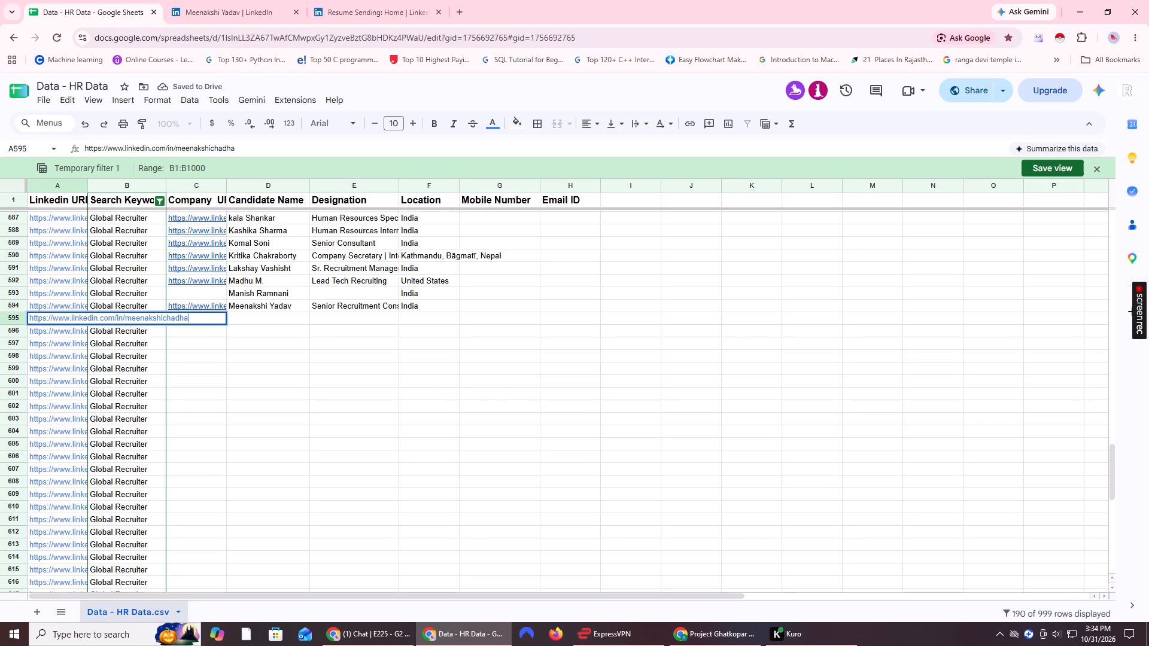
pyautogui.tripleClick(63, 317)
pyautogui.click(63, 317)
pyautogui.rightClick(63, 317)
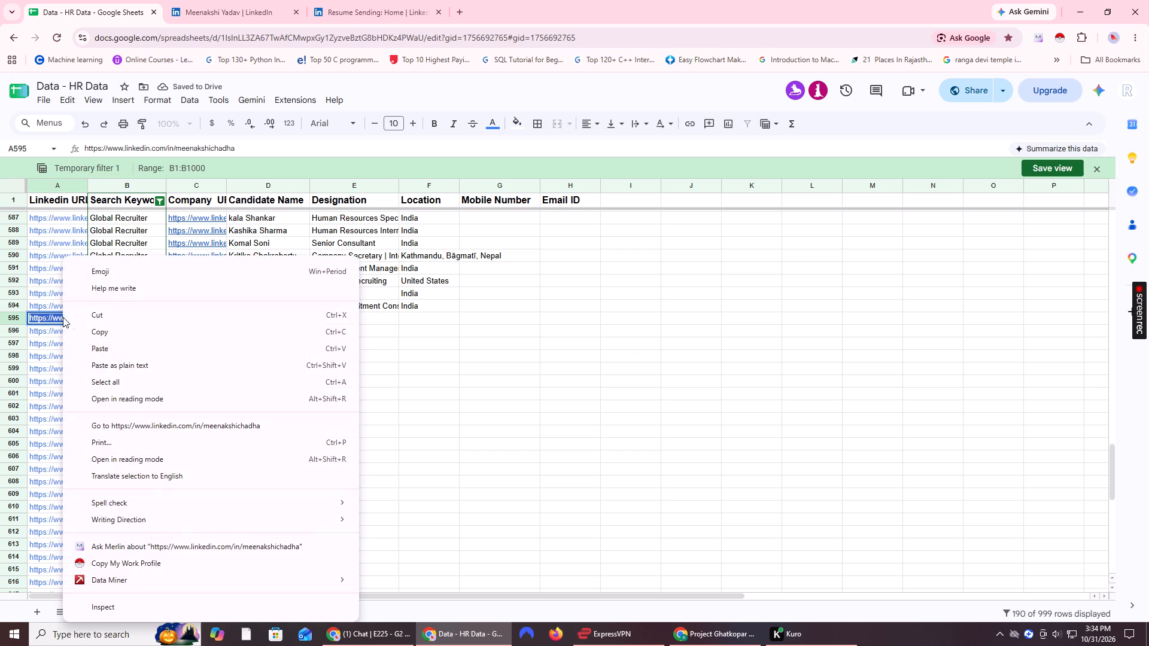
pyautogui.click(175, 426)
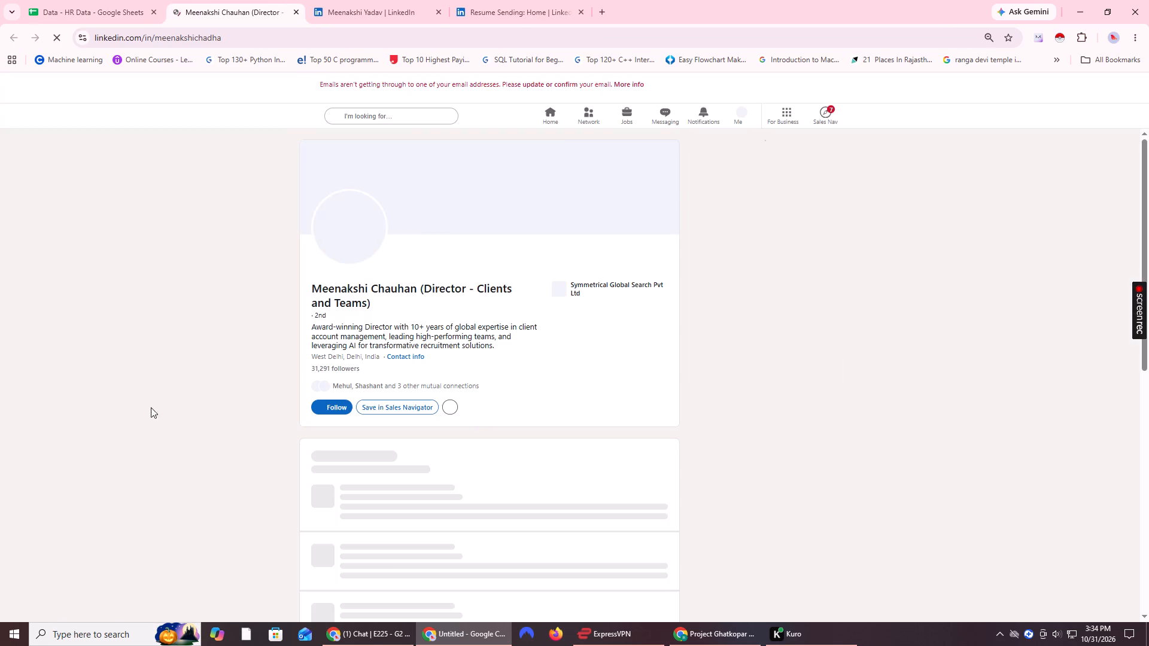
pyautogui.click(440, 14)
pyautogui.click(440, 14)
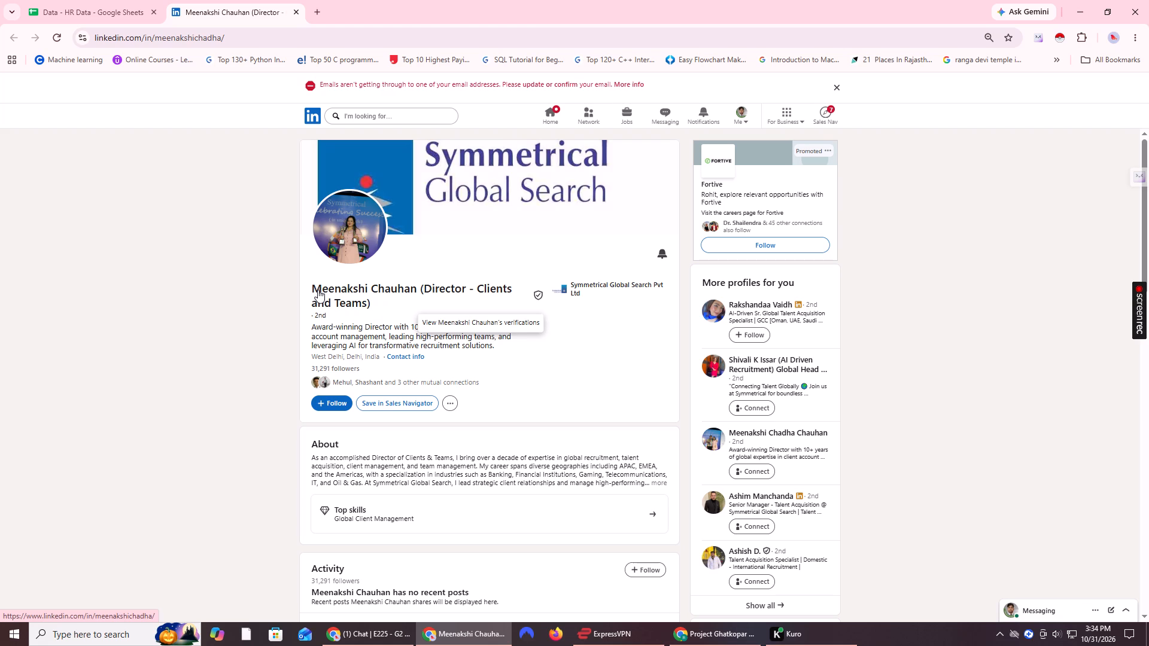
# Copy the candidate's name without the bracketed title from the profile header into row 595's Candidate Name cell.
pyautogui.moveTo(307, 288); pyautogui.dragTo(418, 291)
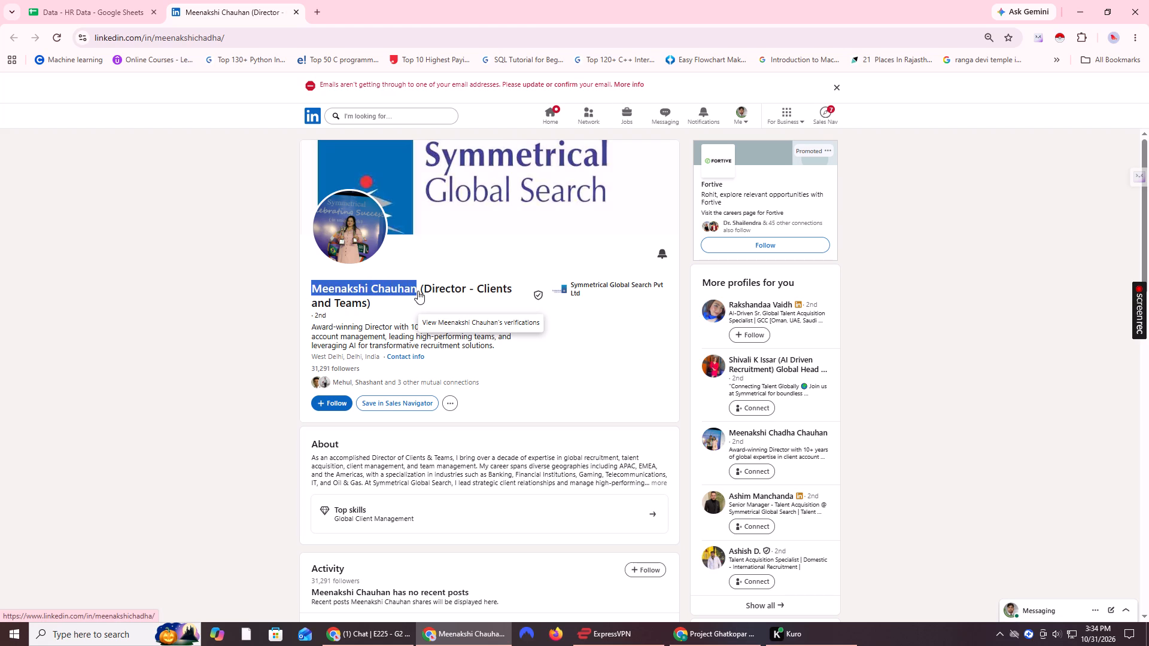
pyautogui.hotkey('ctrl', 'c')
pyautogui.click(73, 0)
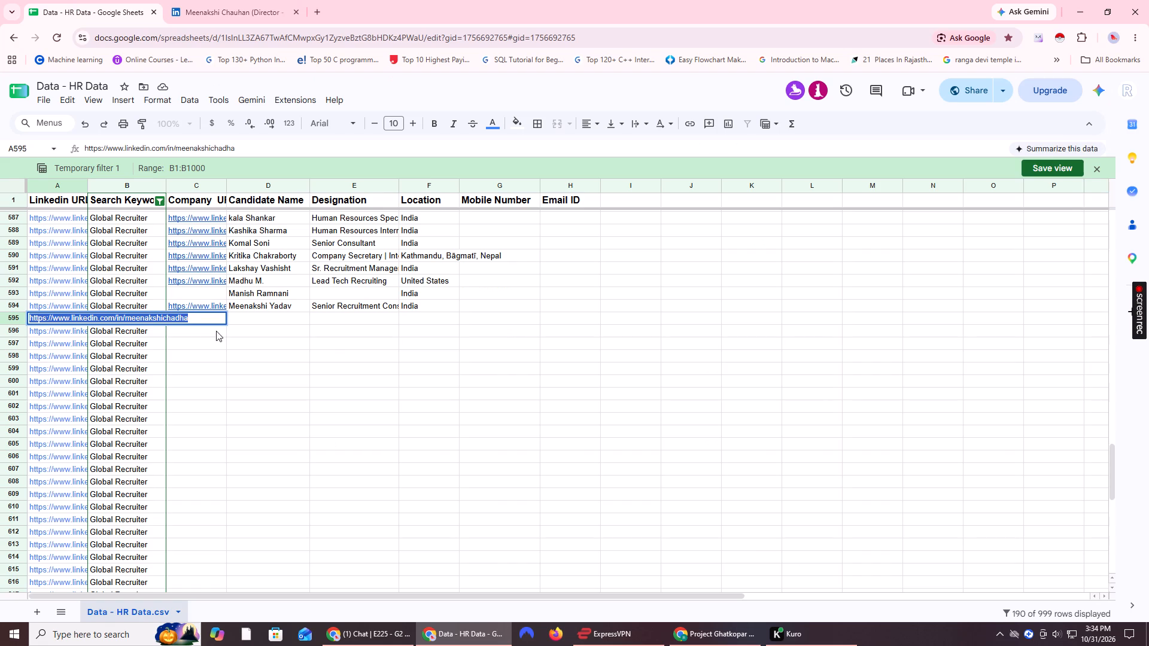
pyautogui.click(332, 352)
pyautogui.tripleClick(250, 316)
pyautogui.click(250, 316)
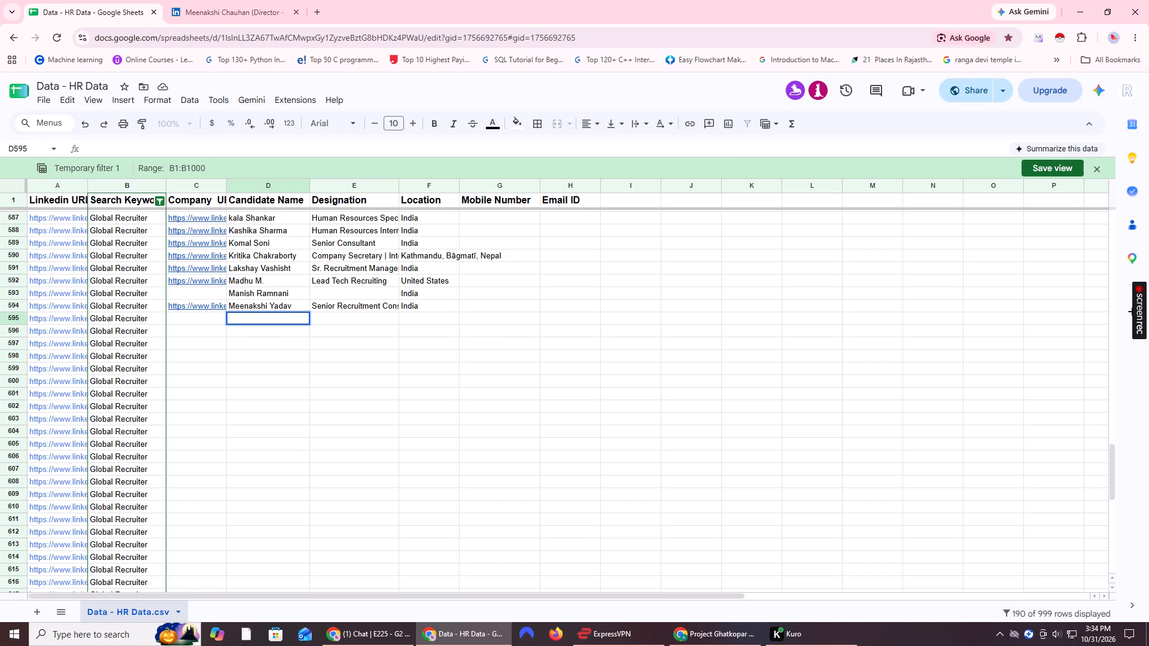
pyautogui.click(250, 316)
pyautogui.click(242, 348)
pyautogui.doubleClick(244, 317)
pyautogui.hotkey('ctrl', 'v')
pyautogui.click(242, 343)
# Open the Symmetrical Global Search company page from the profile's experience, and copy the designation Director - Clients & Teams into row 595's Designation cell.
pyautogui.click(189, 0)
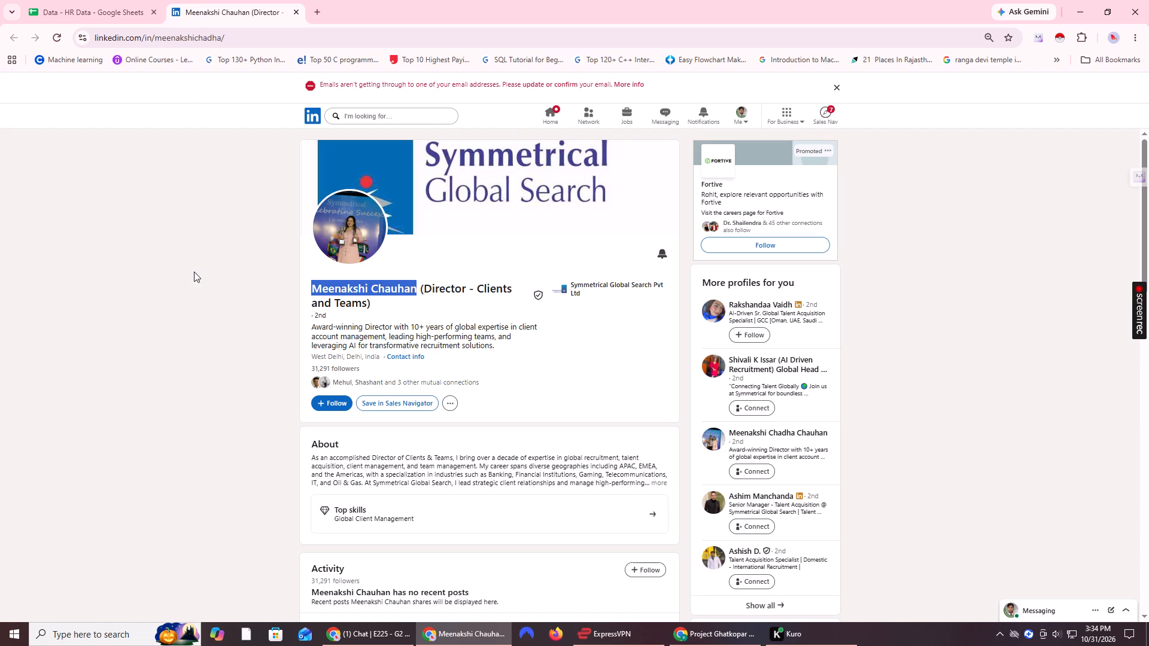
pyautogui.scroll(-2, 311, 316)
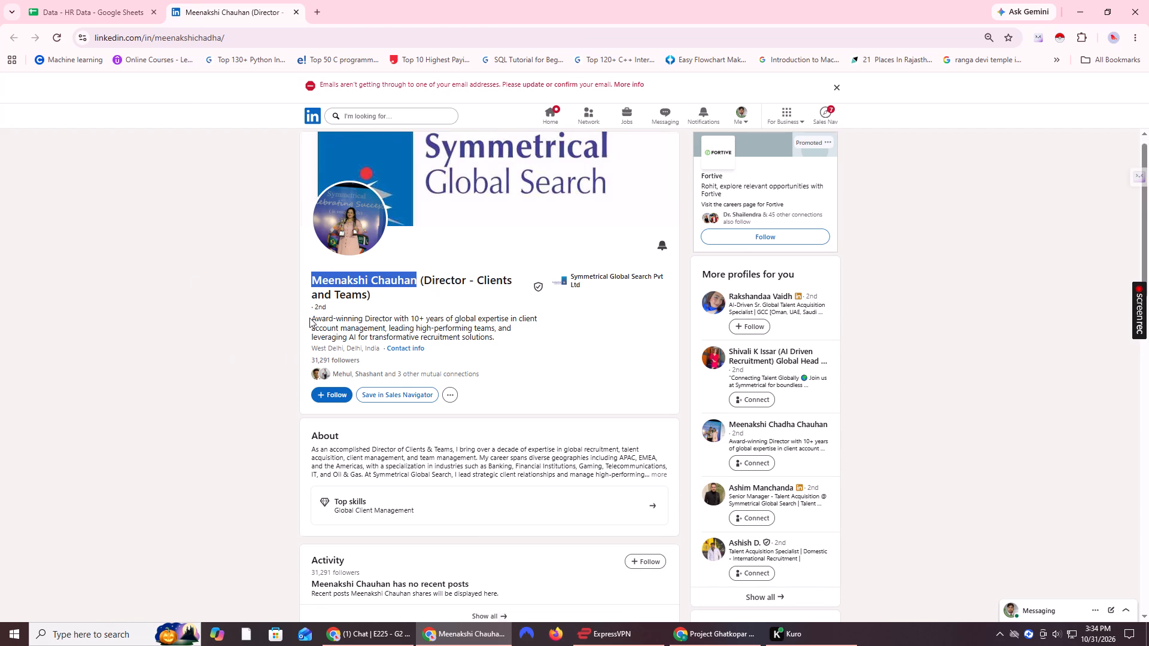
pyautogui.scroll(-6, 309, 318)
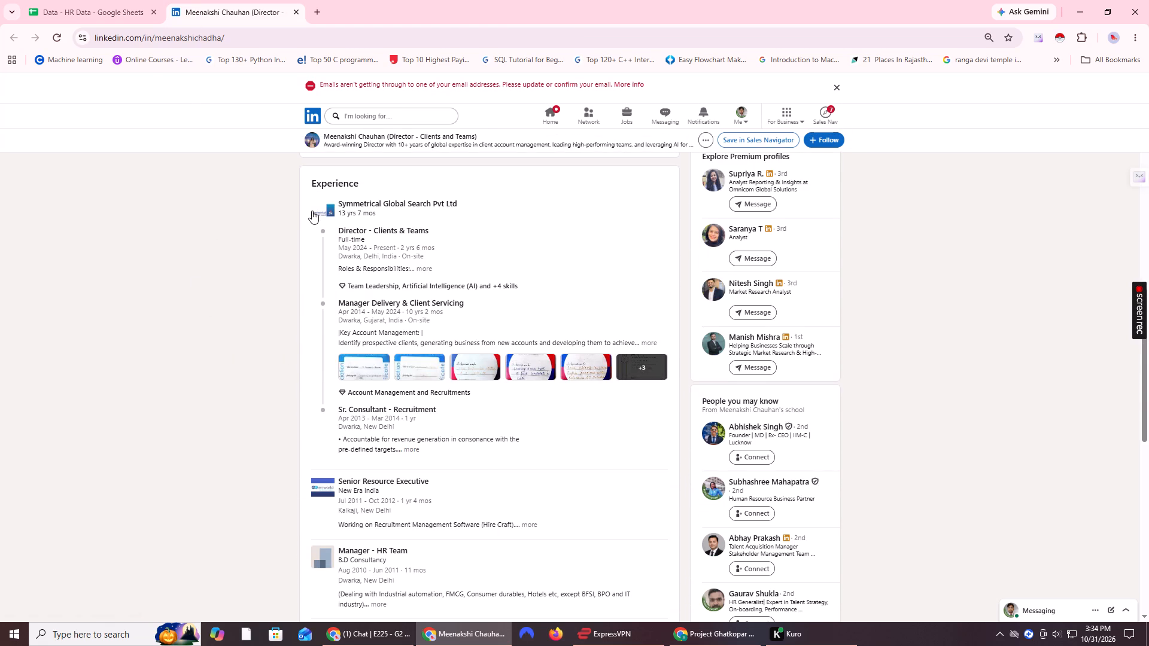
pyautogui.keyDown('ctrl'); pyautogui.click(312, 211); pyautogui.keyUp('ctrl')
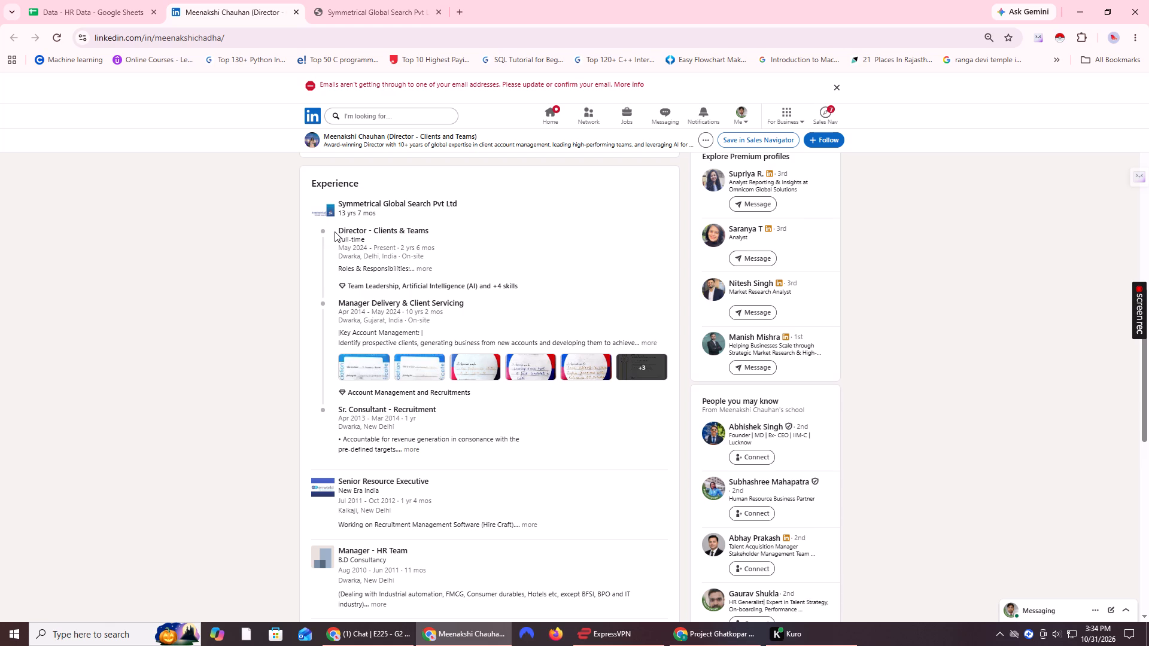
pyautogui.moveTo(333, 230); pyautogui.dragTo(433, 226)
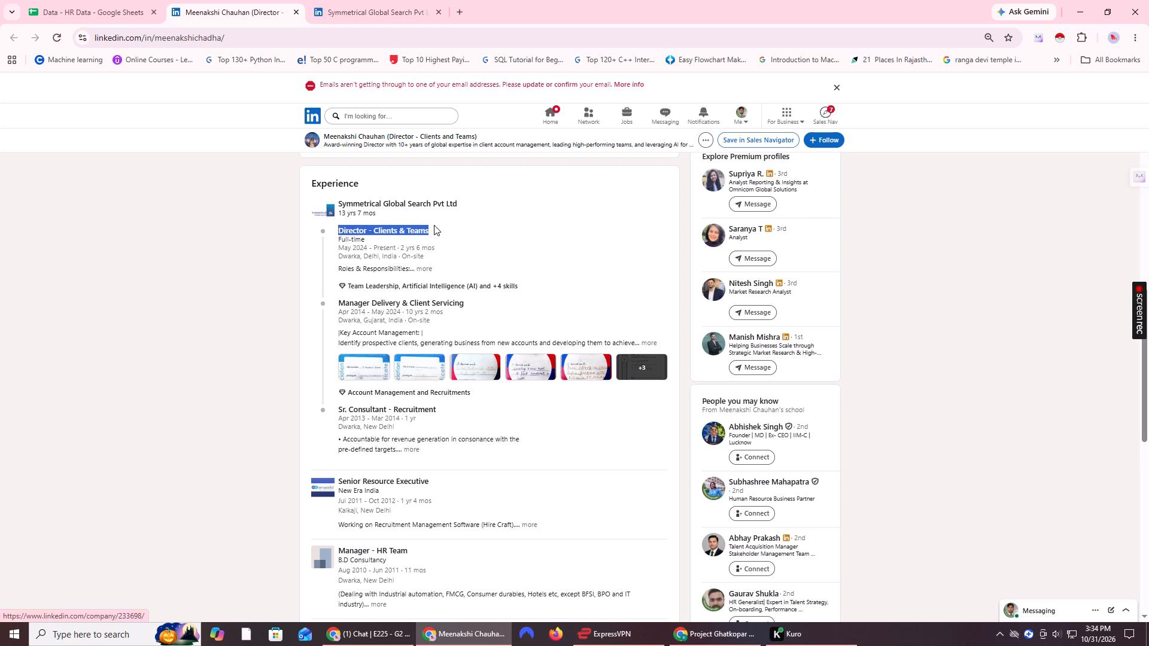
pyautogui.hotkey('ctrl', 'c')
pyautogui.click(102, 0)
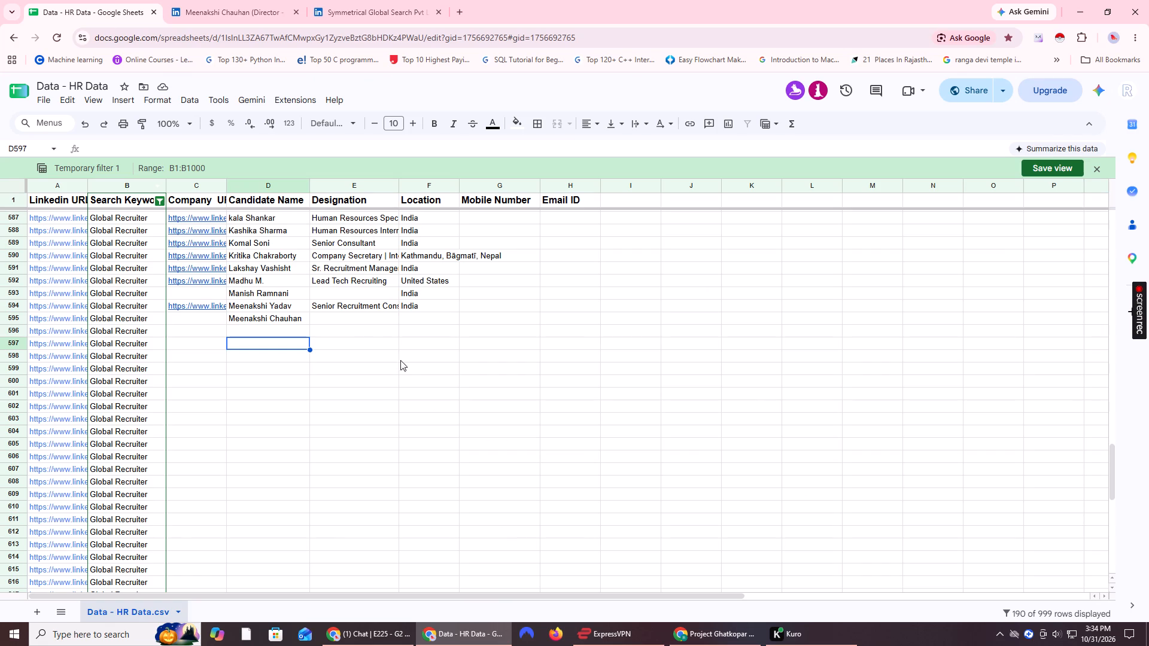
pyautogui.doubleClick(323, 316)
pyautogui.hotkey('ctrl', 'v')
pyautogui.click(304, 353)
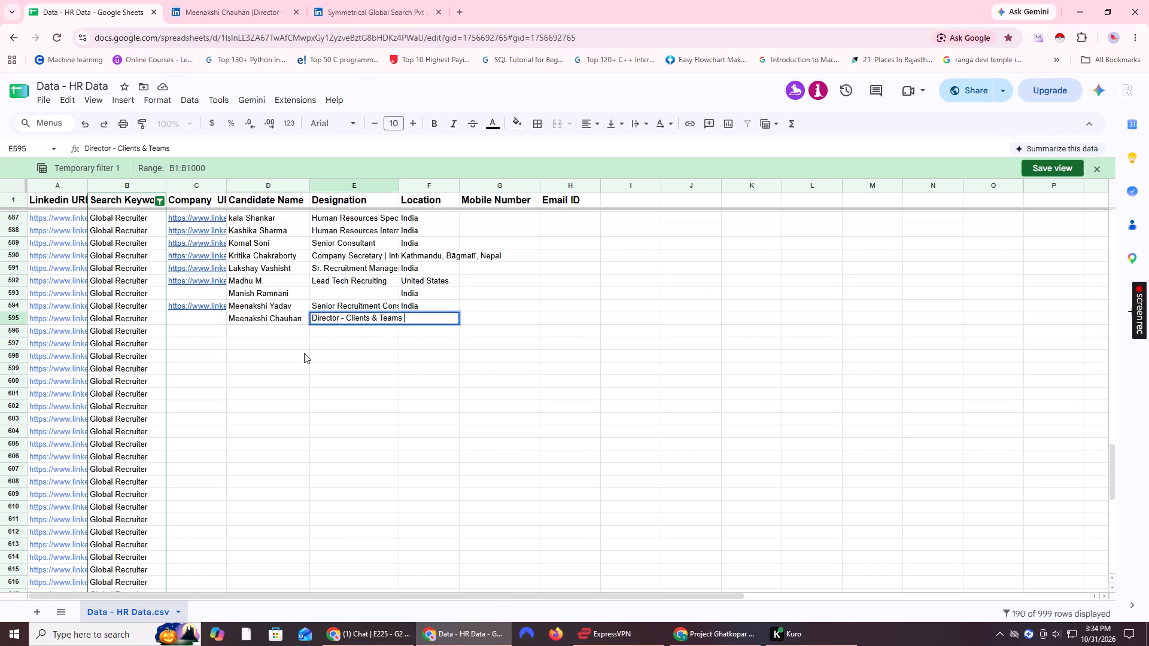
# Copy the Symmetrical Global Search company page's web address into row 595's Company URL cell.
pyautogui.click(238, 0)
pyautogui.click(244, 41)
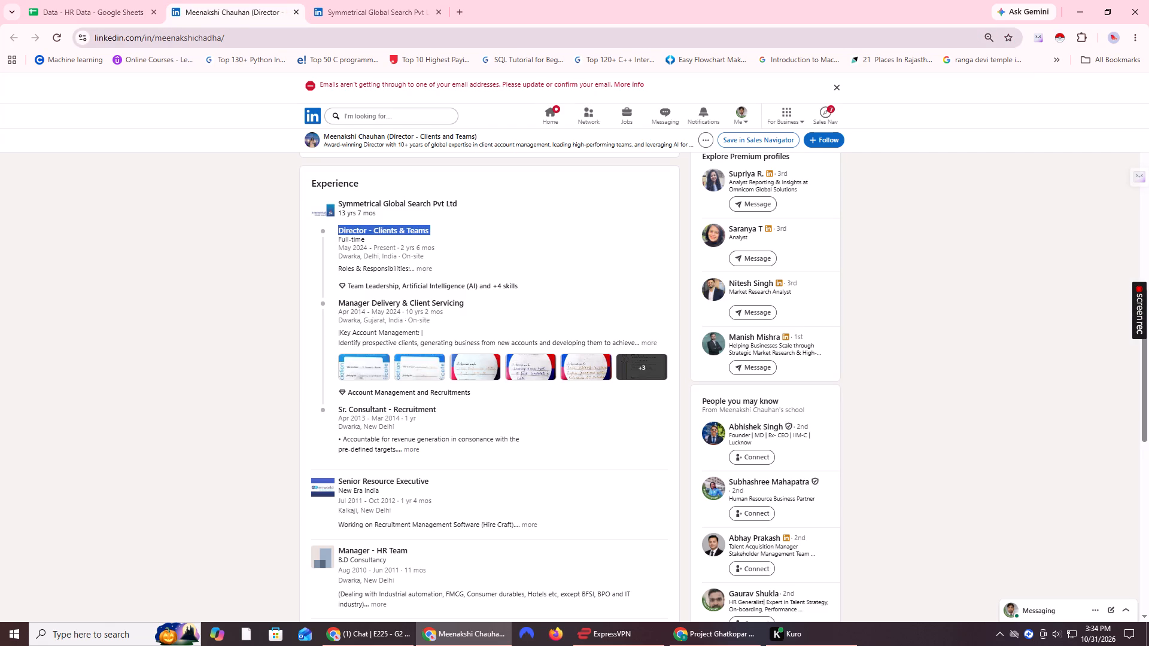
pyautogui.click(369, 0)
pyautogui.click(318, 41)
pyautogui.hotkey('ctrl', 'c')
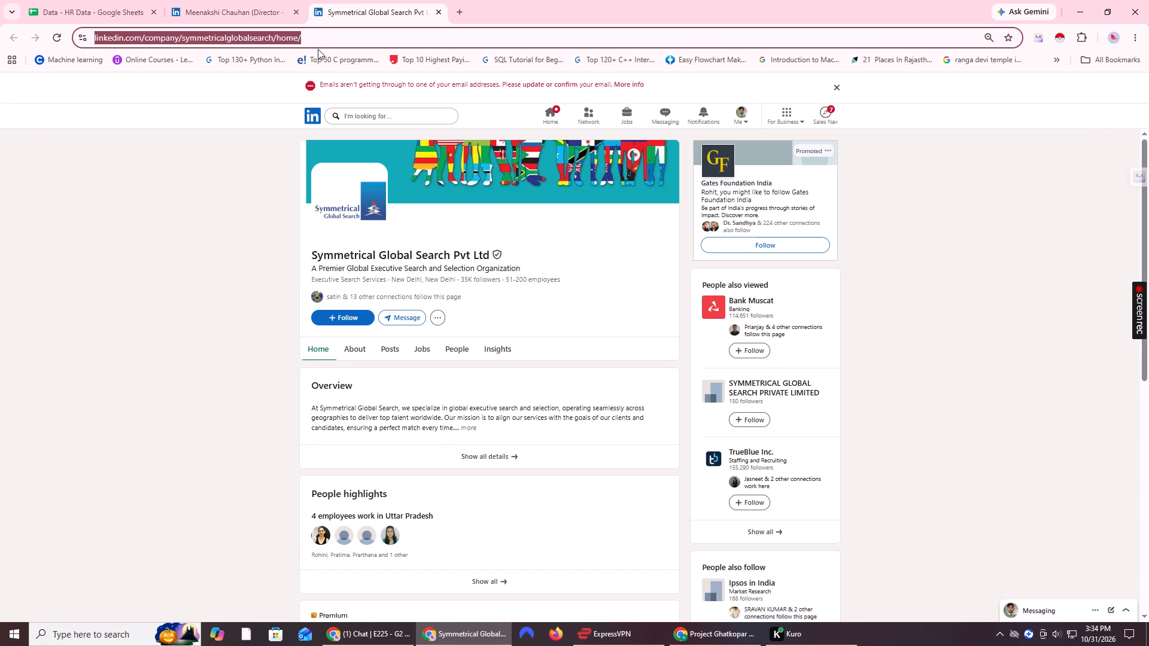
pyautogui.click(112, 0)
pyautogui.doubleClick(198, 321)
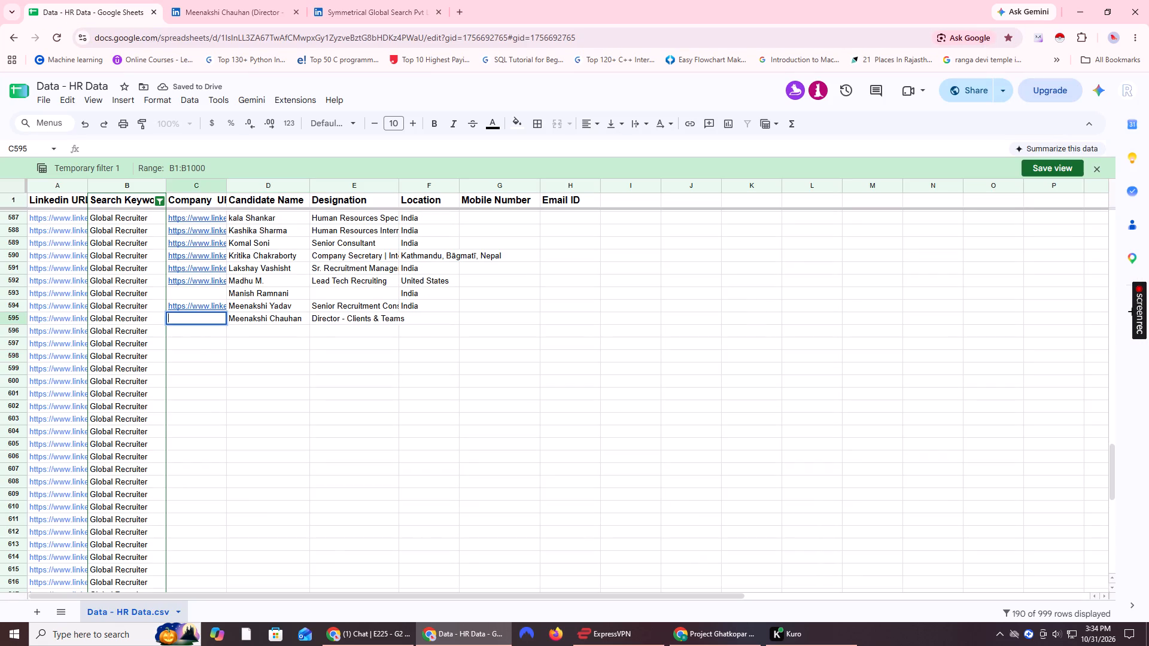
pyautogui.hotkey('ctrl', 'v')
pyautogui.click(184, 368)
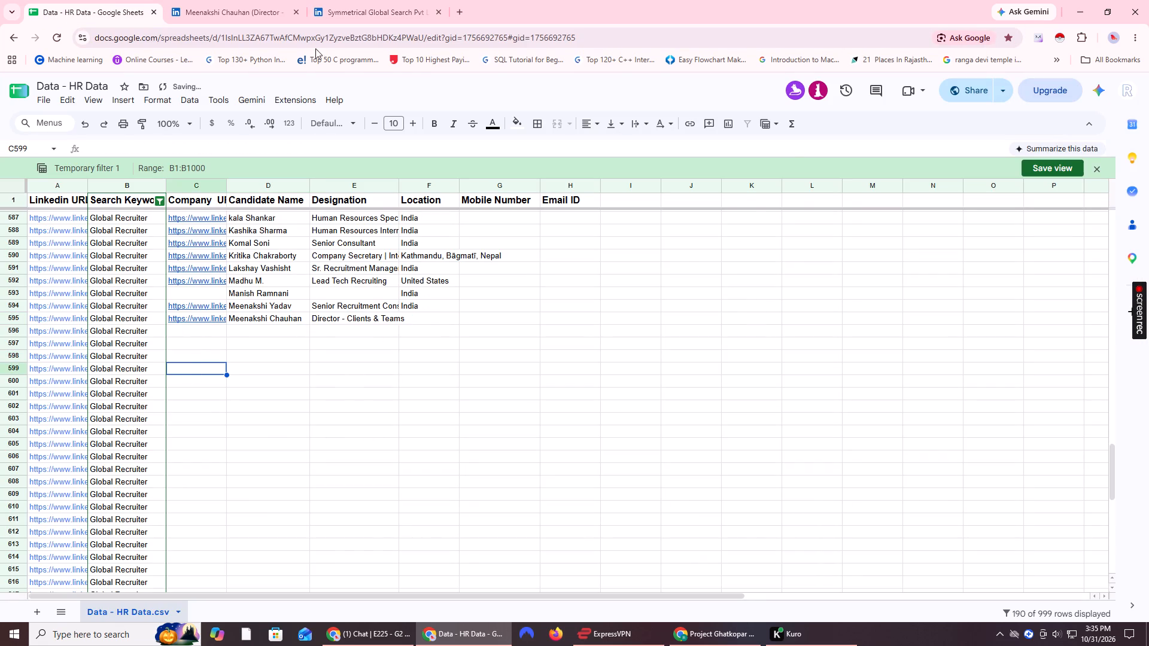
# Fill the location India down from row 594 into row 595's Location cell.
pyautogui.click(368, 0)
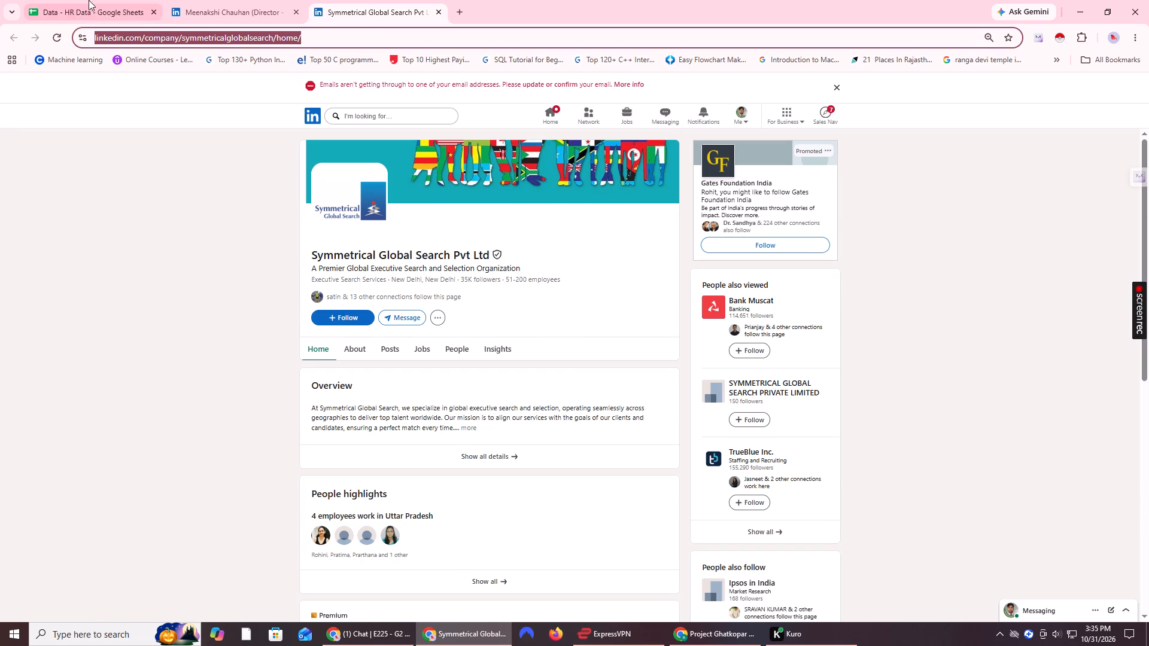
pyautogui.click(87, 0)
pyautogui.click(425, 318)
pyautogui.hotkey('shift', 'Up')
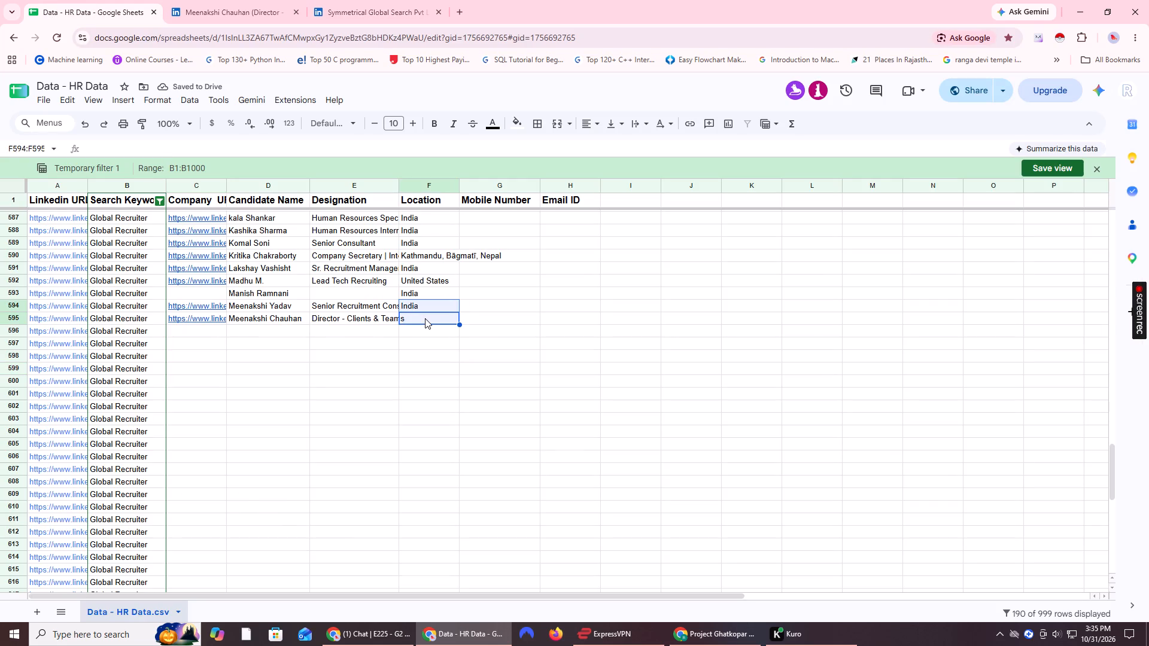
pyautogui.hotkey('ctrl', 'd')
pyautogui.click(411, 420)
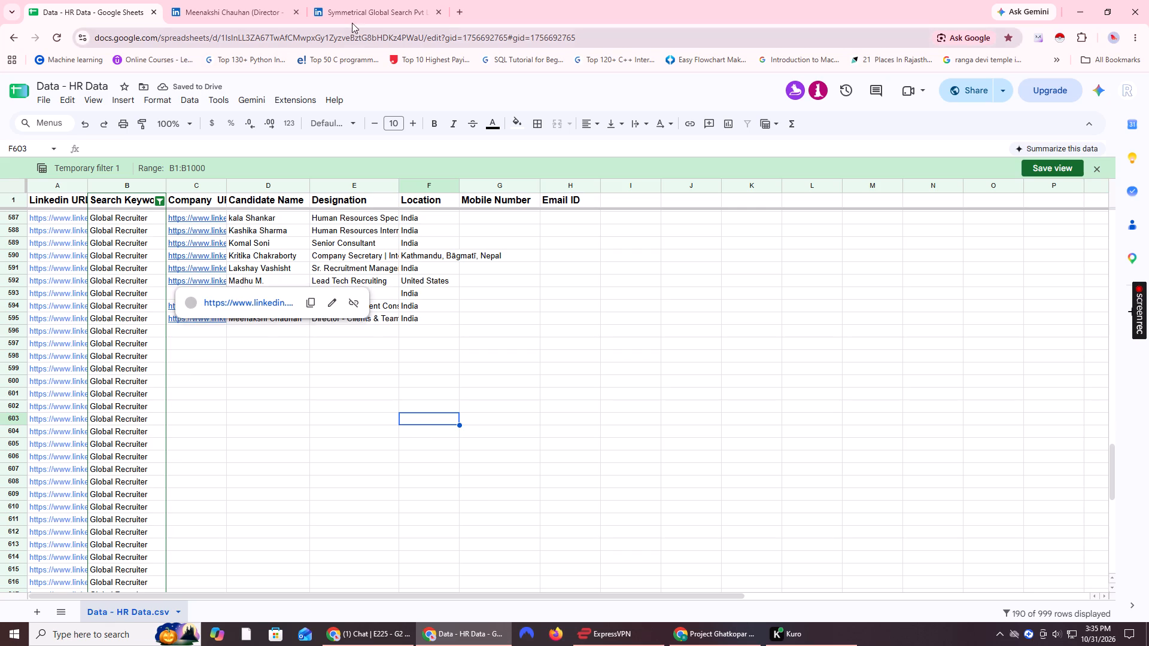
# Close the previous candidate's profile and company pages, and open the LinkedIn profile linked in row 596.
pyautogui.click(296, 9)
pyautogui.click(296, 9)
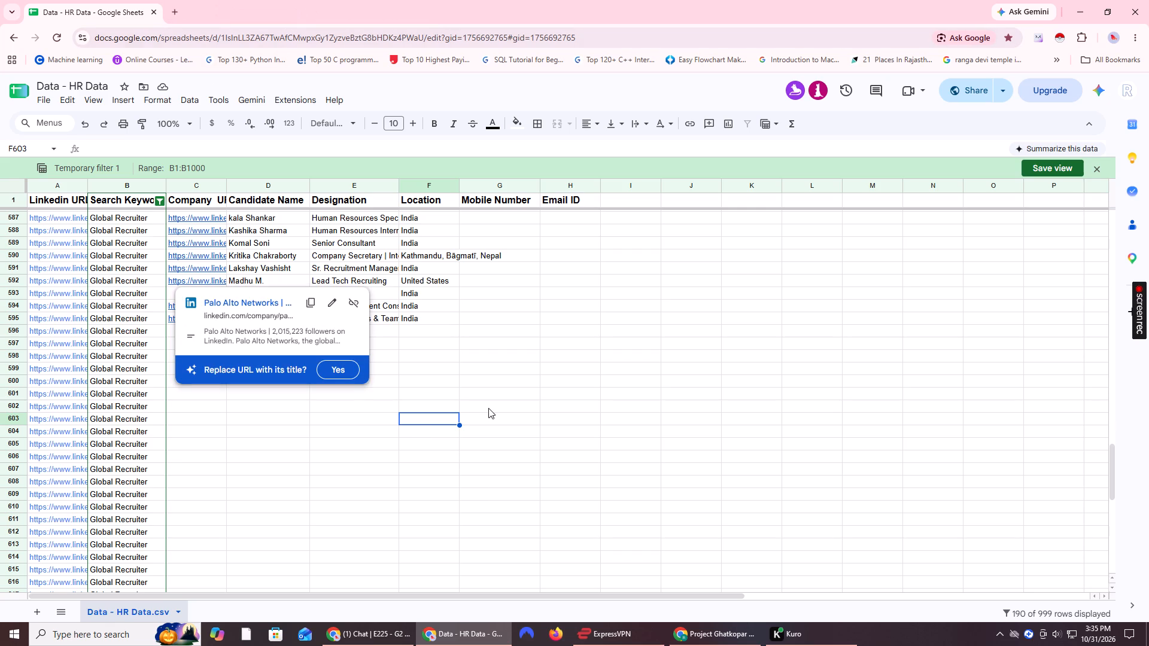
pyautogui.click(487, 402)
pyautogui.tripleClick(69, 331)
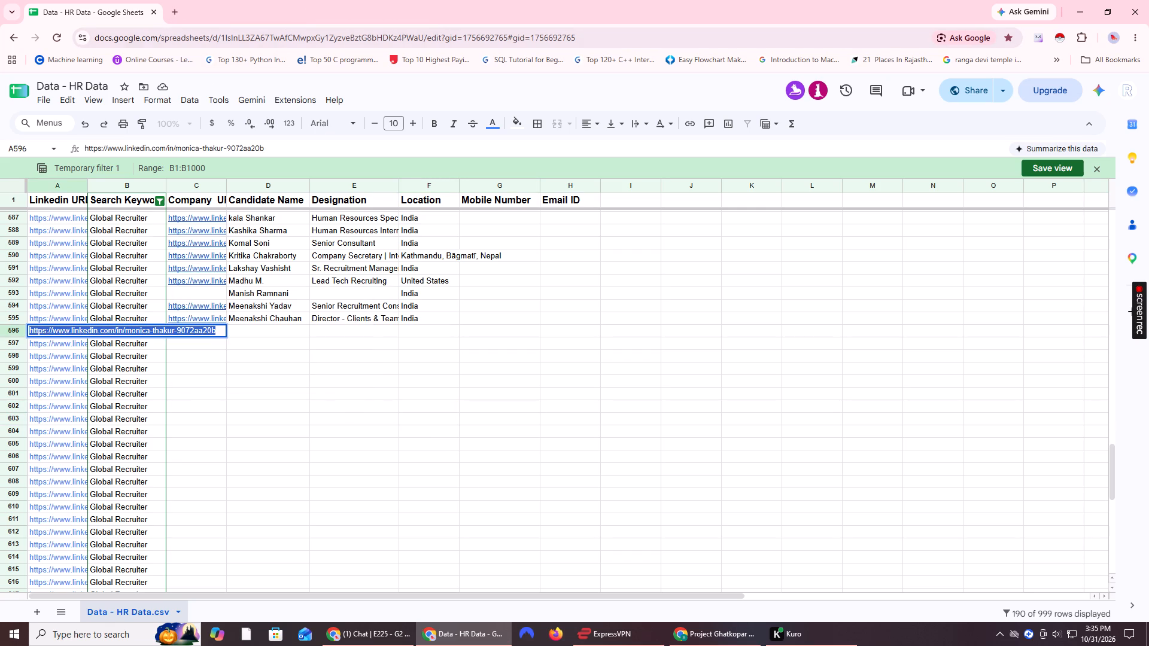
pyautogui.rightClick(69, 331)
pyautogui.click(162, 423)
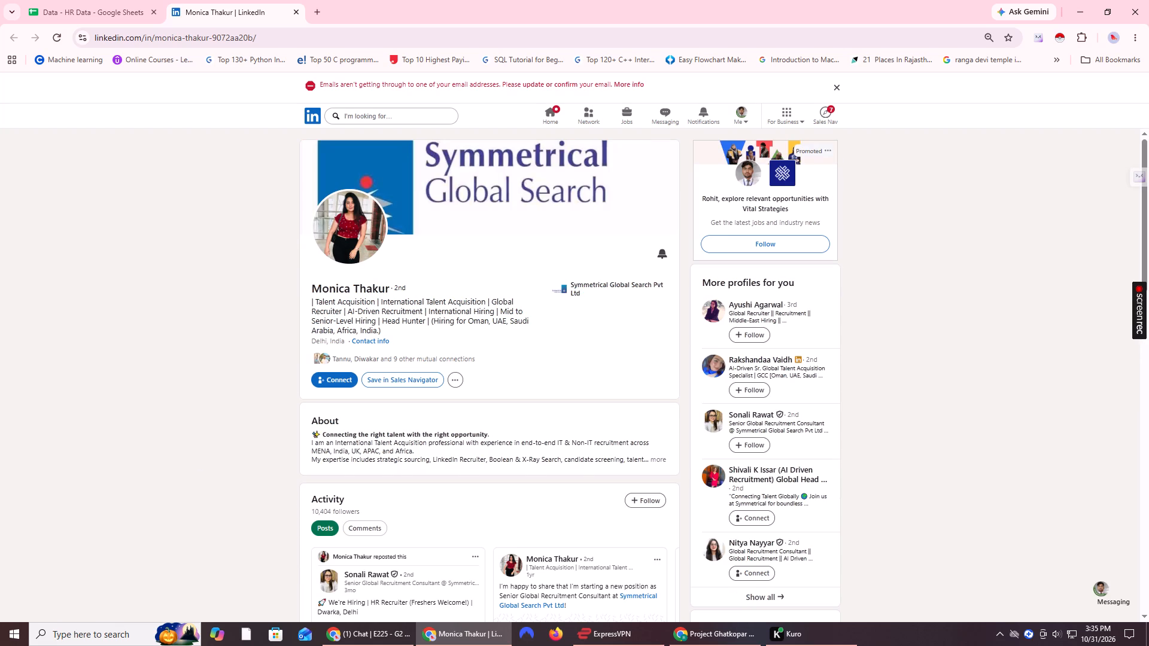
# Copy the candidate's name from the profile header into row 596's Candidate Name cell.
pyautogui.moveTo(306, 290); pyautogui.dragTo(390, 282)
pyautogui.hotkey('ctrl', 'c')
pyautogui.click(175, 302)
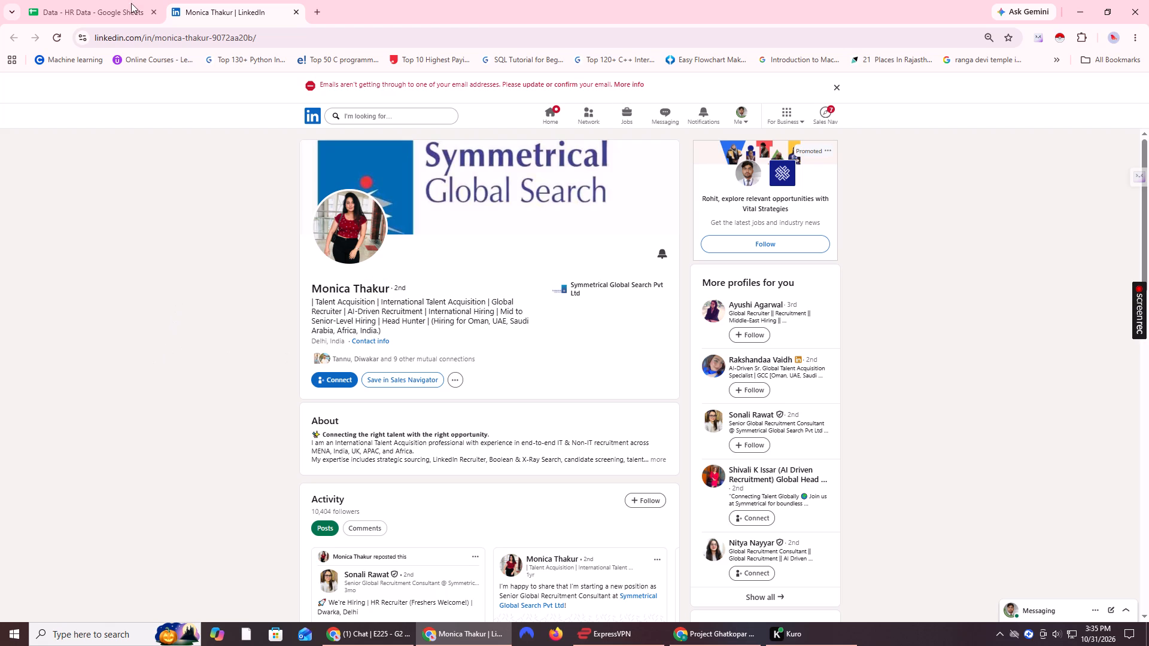
pyautogui.click(106, 0)
pyautogui.doubleClick(266, 328)
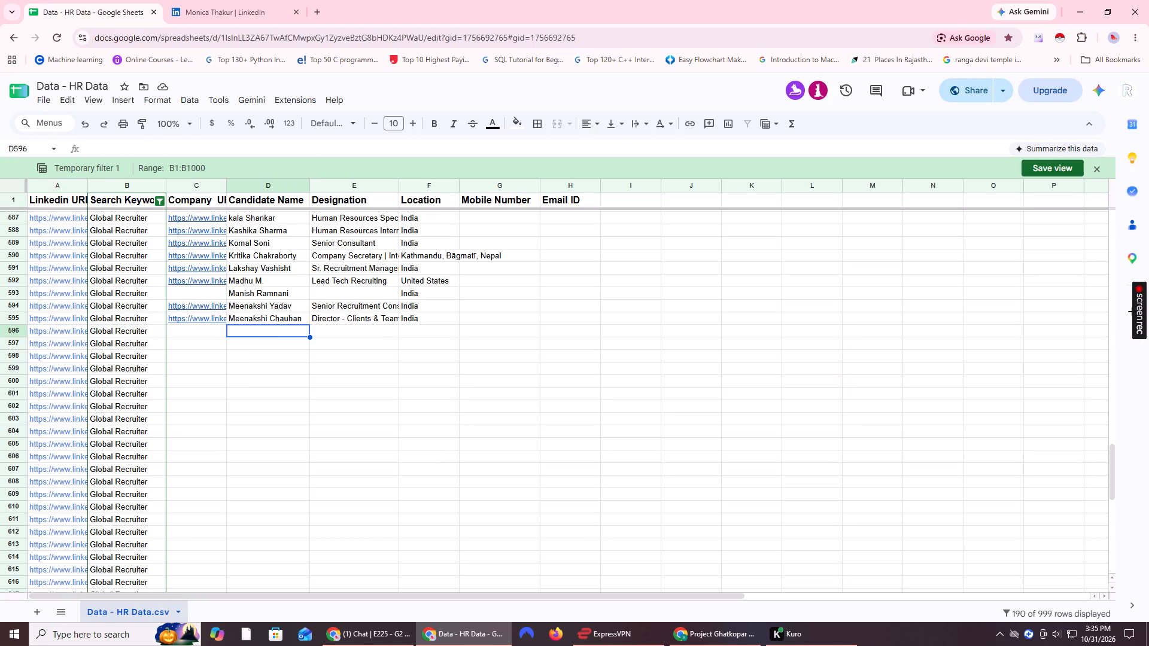
pyautogui.hotkey('ctrl', 'v')
pyautogui.click(247, 358)
# Open the current employer's company page from the profile's experience, and copy the designation Senior Global Recruitment Consultant into row 596's Designation cell.
pyautogui.click(250, 0)
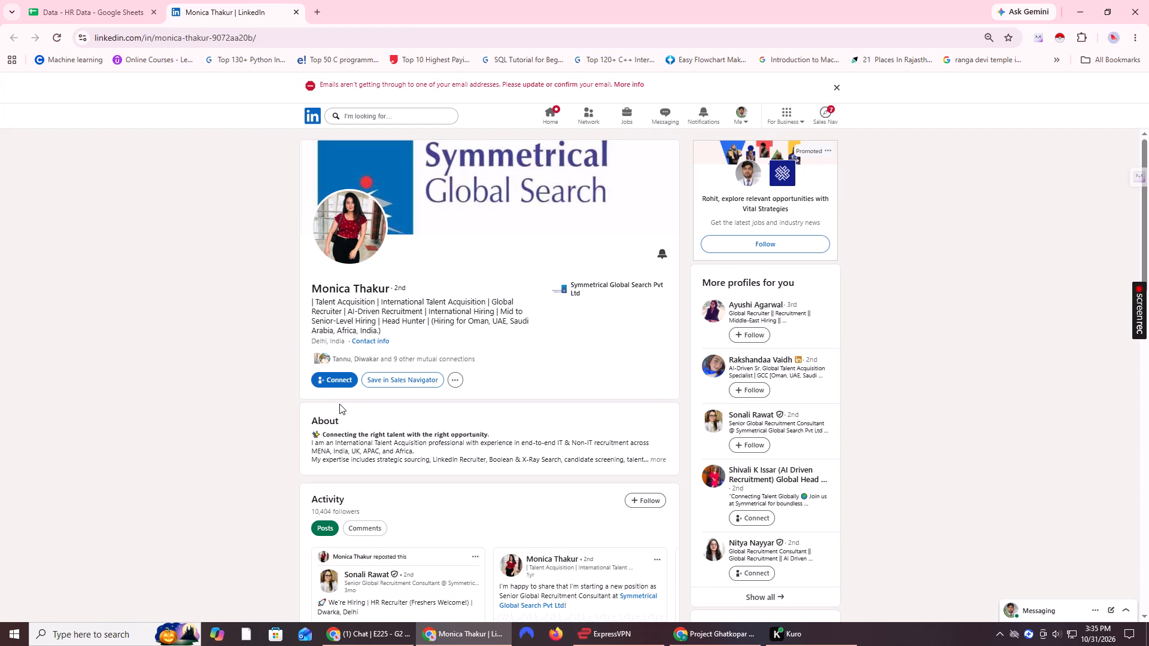
pyautogui.scroll(-3, 339, 404)
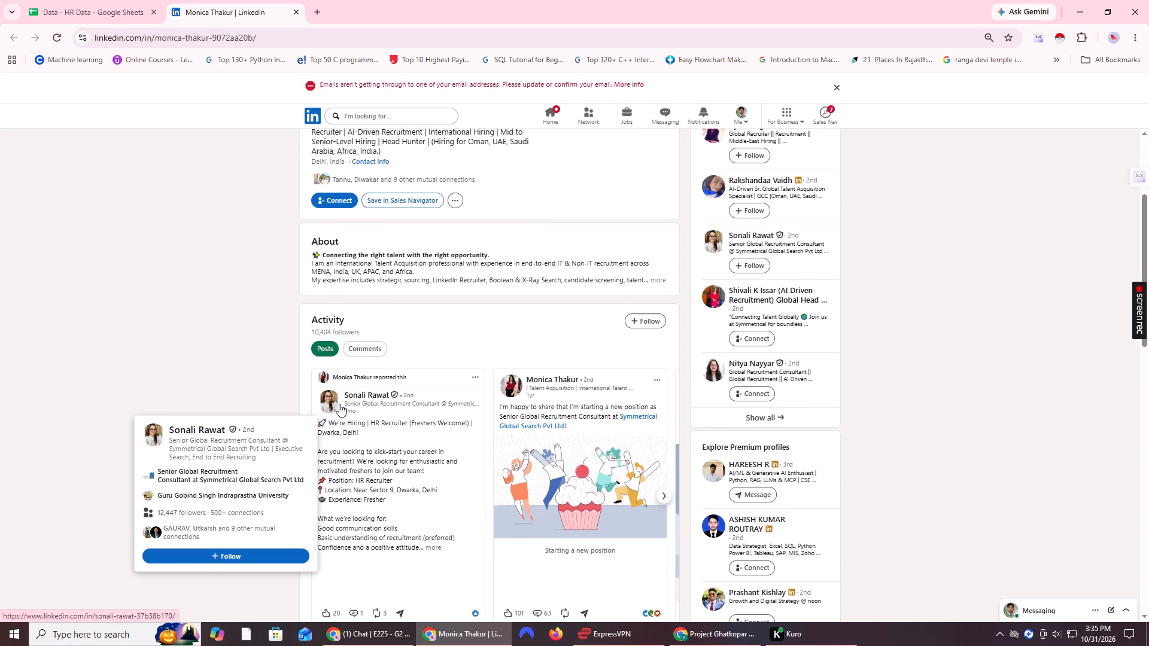
pyautogui.scroll(-2, 375, 449)
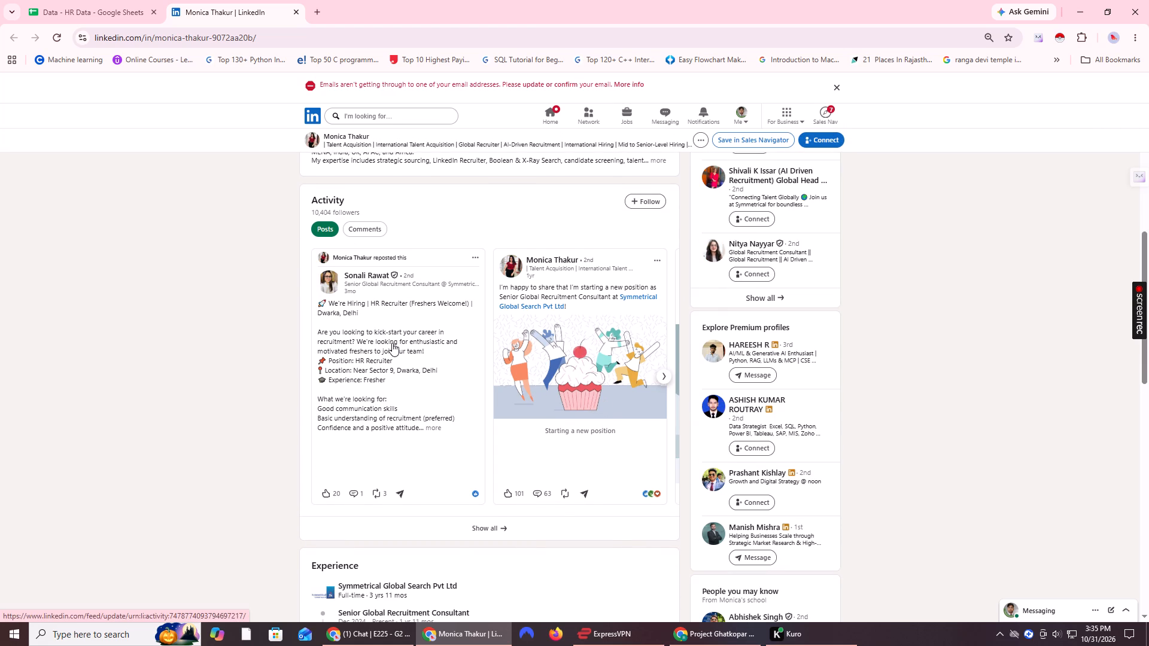
pyautogui.scroll(-4, 392, 342)
pyautogui.keyDown('ctrl'); pyautogui.click(320, 351); pyautogui.keyUp('ctrl')
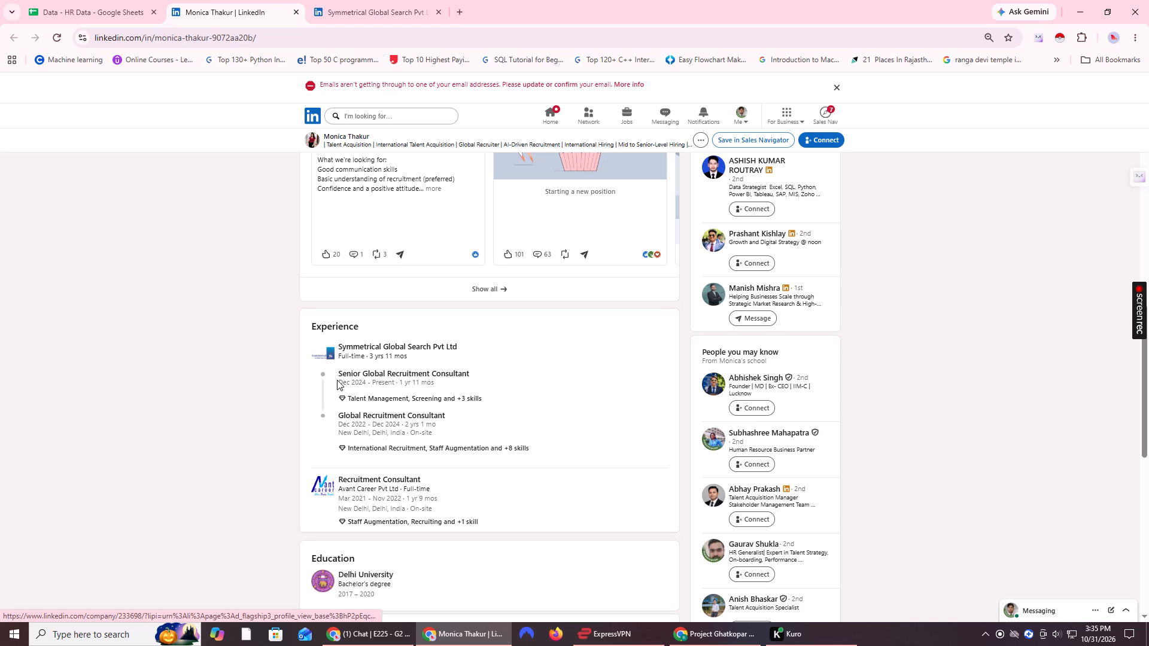
pyautogui.moveTo(335, 374); pyautogui.dragTo(478, 371)
pyautogui.hotkey('ctrl', 'c')
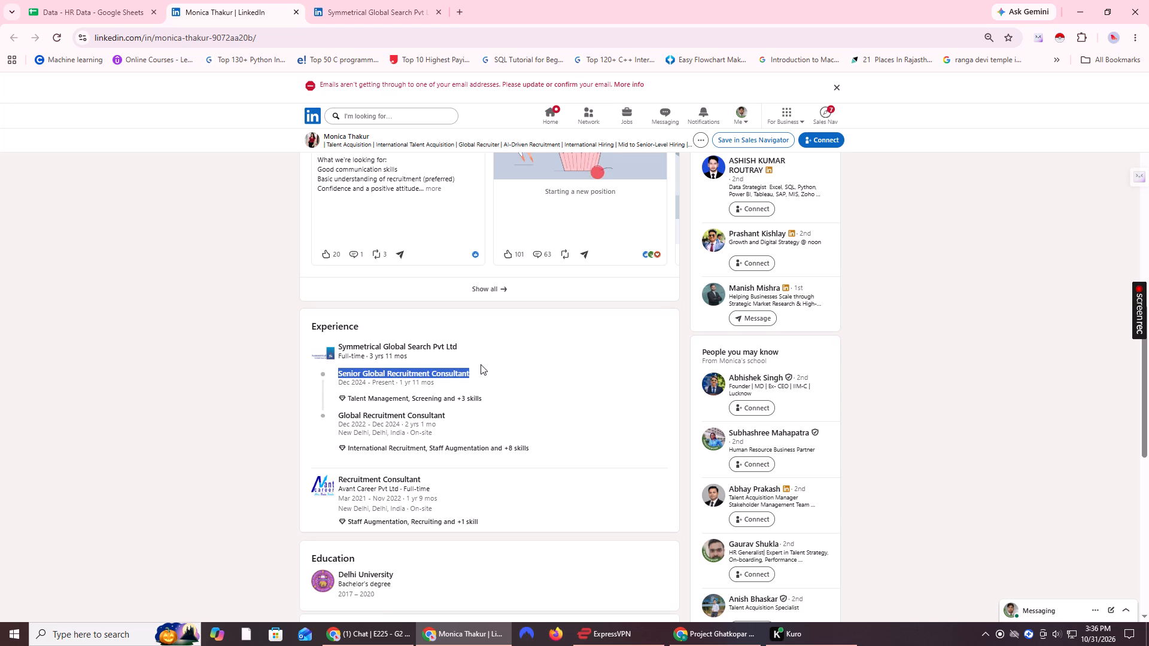
pyautogui.click(208, 319)
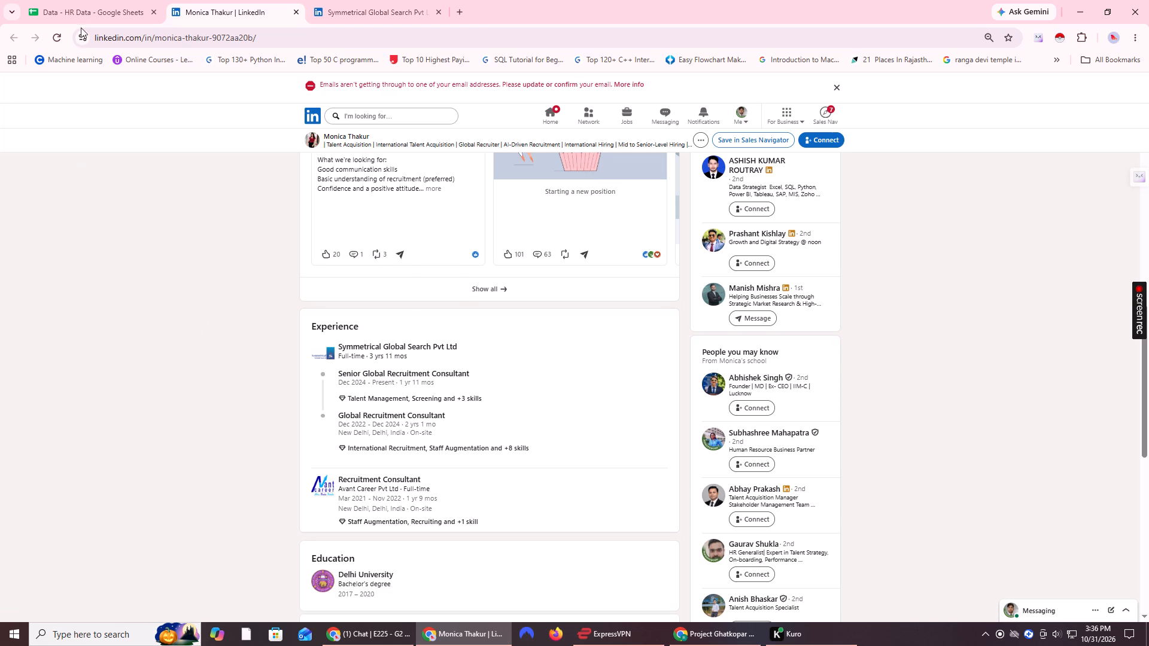
pyautogui.click(83, 17)
pyautogui.doubleClick(318, 330)
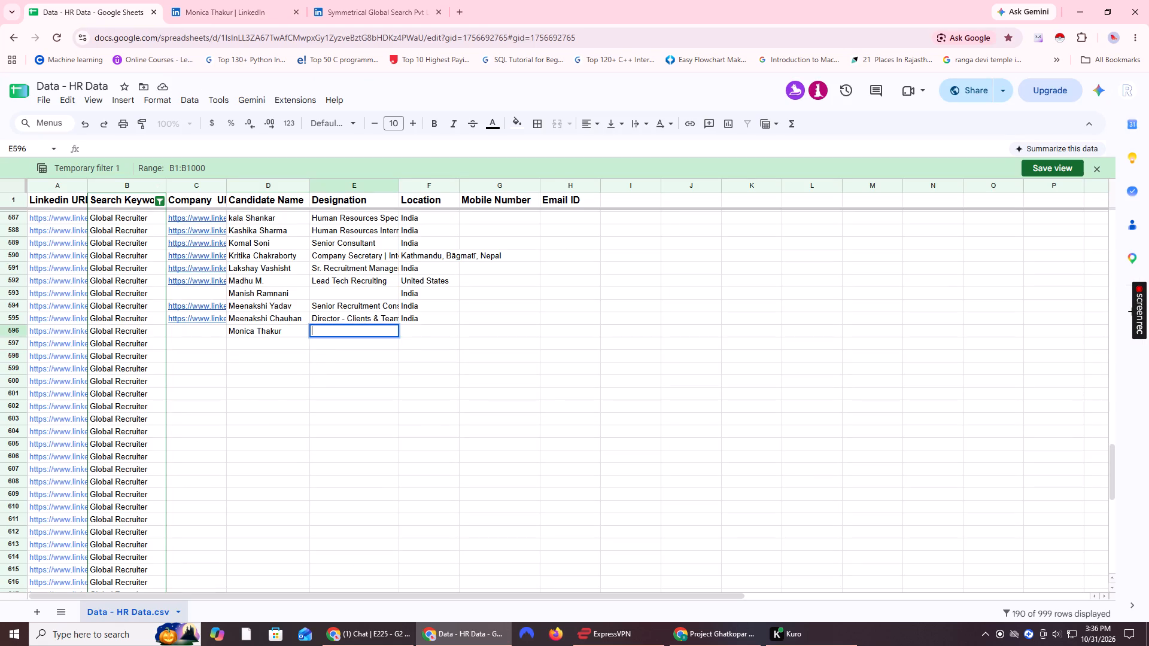
pyautogui.hotkey('ctrl', 'v')
pyautogui.press('Return')
# Fill the location India down from row 595 into row 596's Location cell.
pyautogui.click(378, 0)
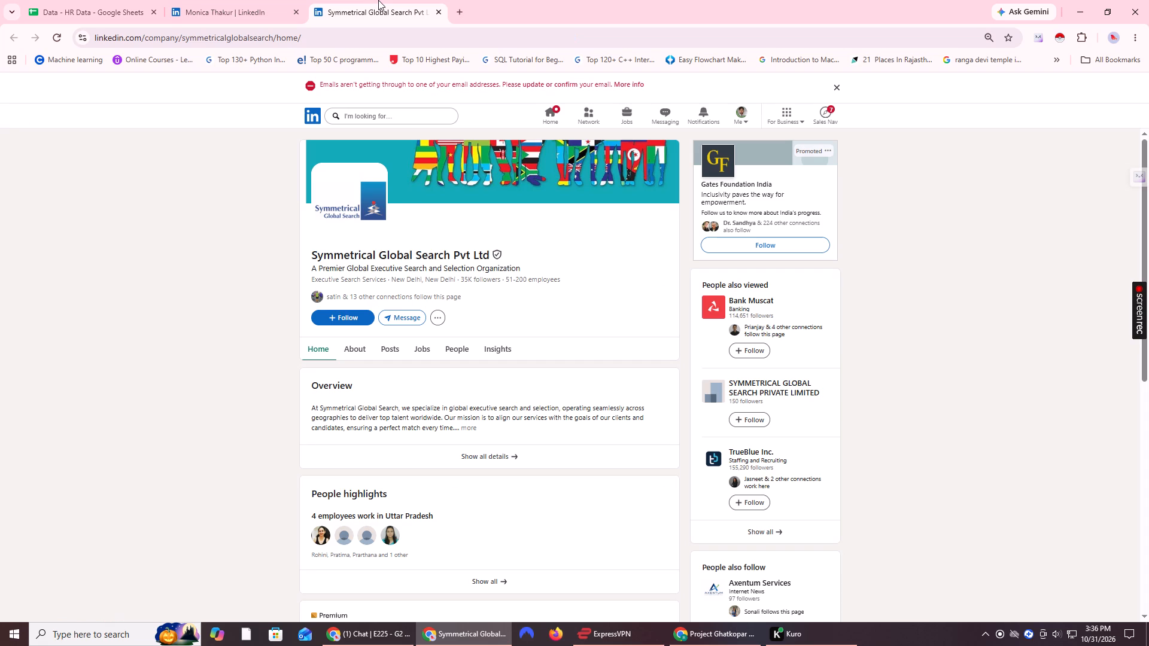
pyautogui.click(215, 0)
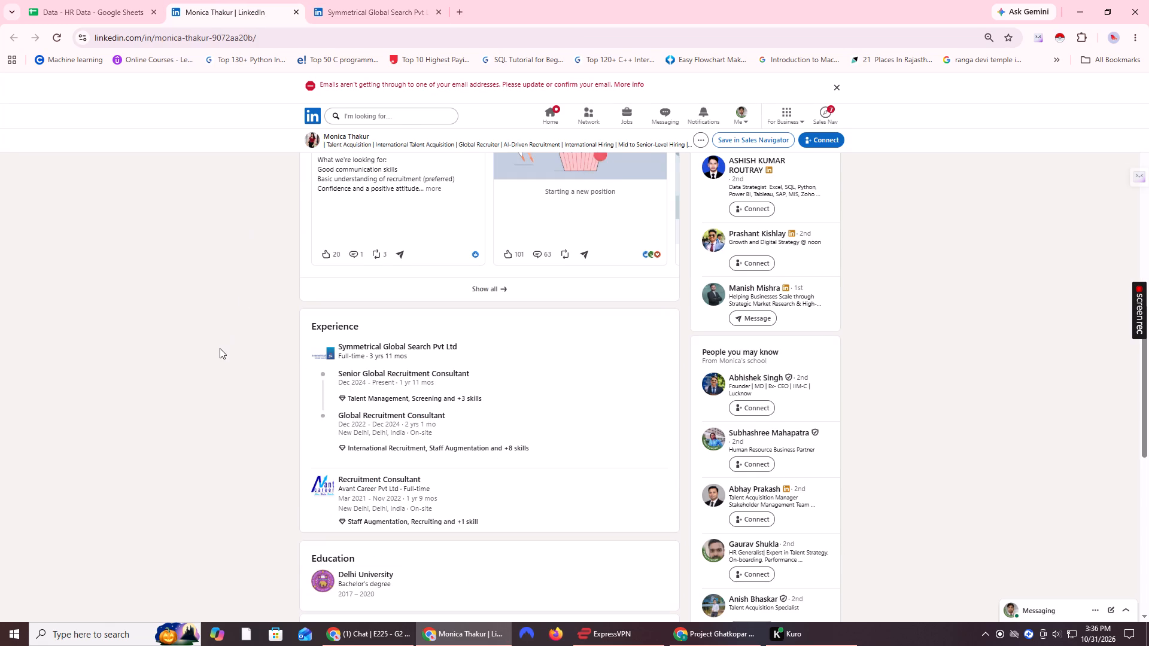
pyautogui.click(84, 0)
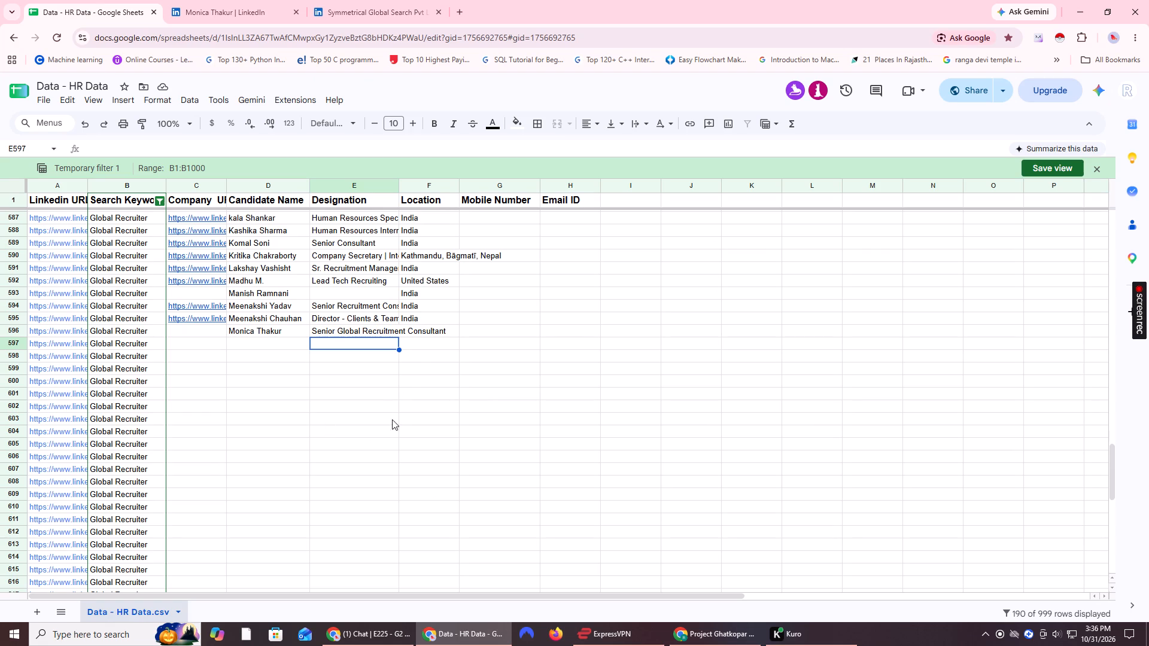
pyautogui.click(417, 330)
pyautogui.hotkey('shift', 'Up')
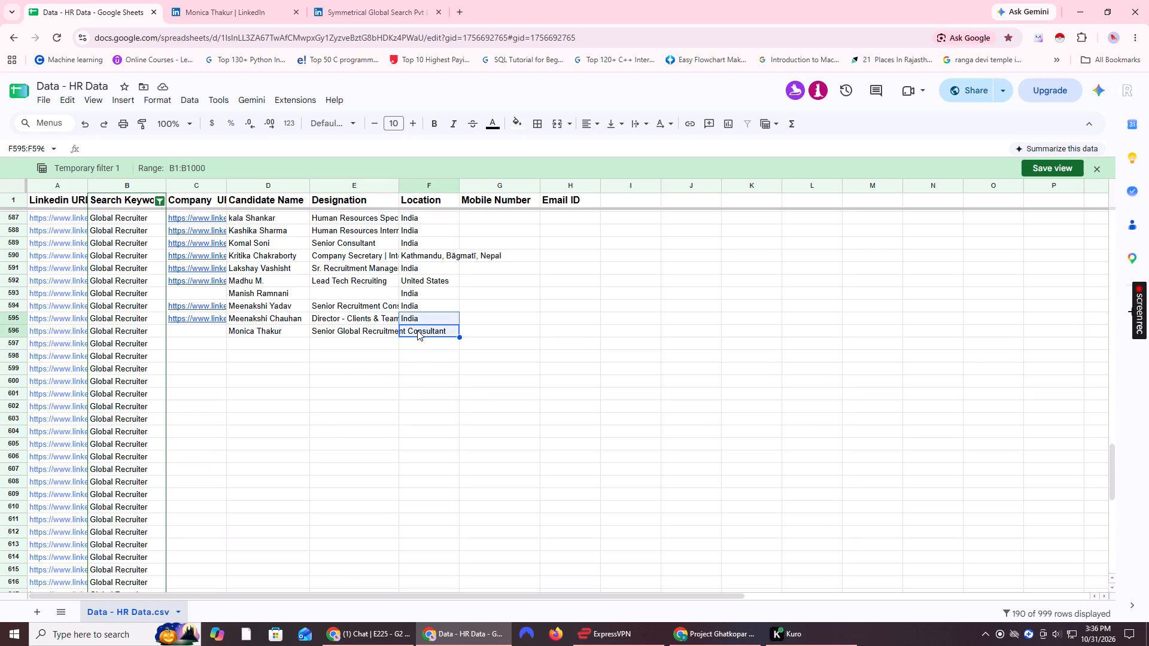
pyautogui.hotkey('ctrl', 'd')
pyautogui.click(294, 434)
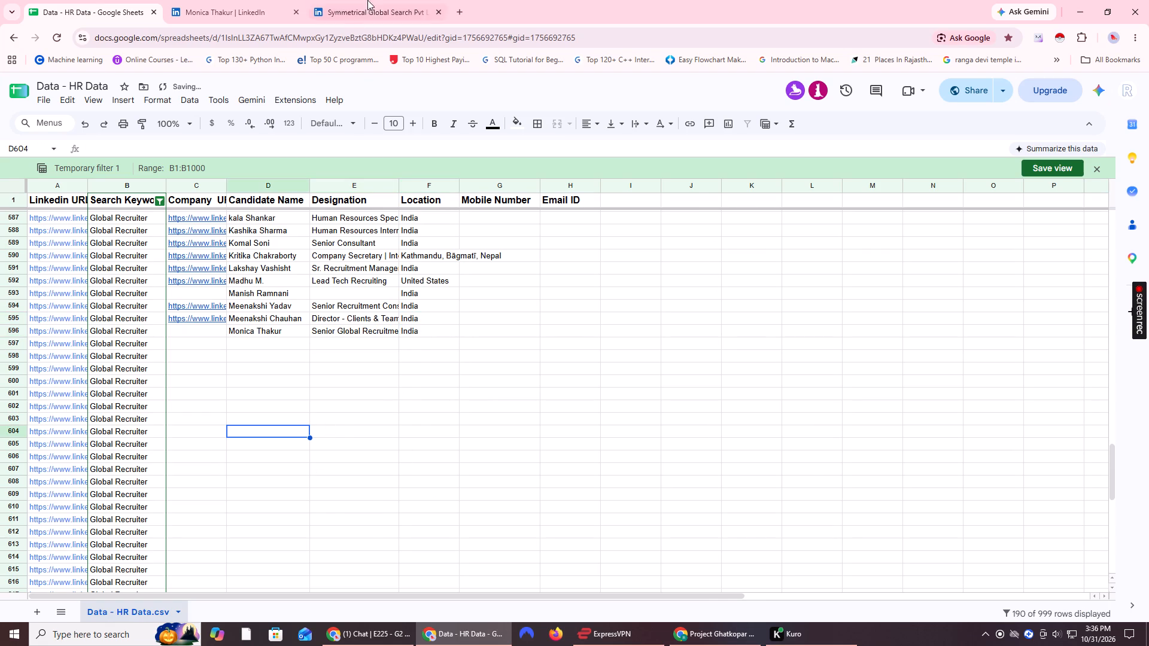
# Copy the Symmetrical Global Search company page URL into row 596's Company URL cell.
pyautogui.click(376, 0)
pyautogui.click(342, 36)
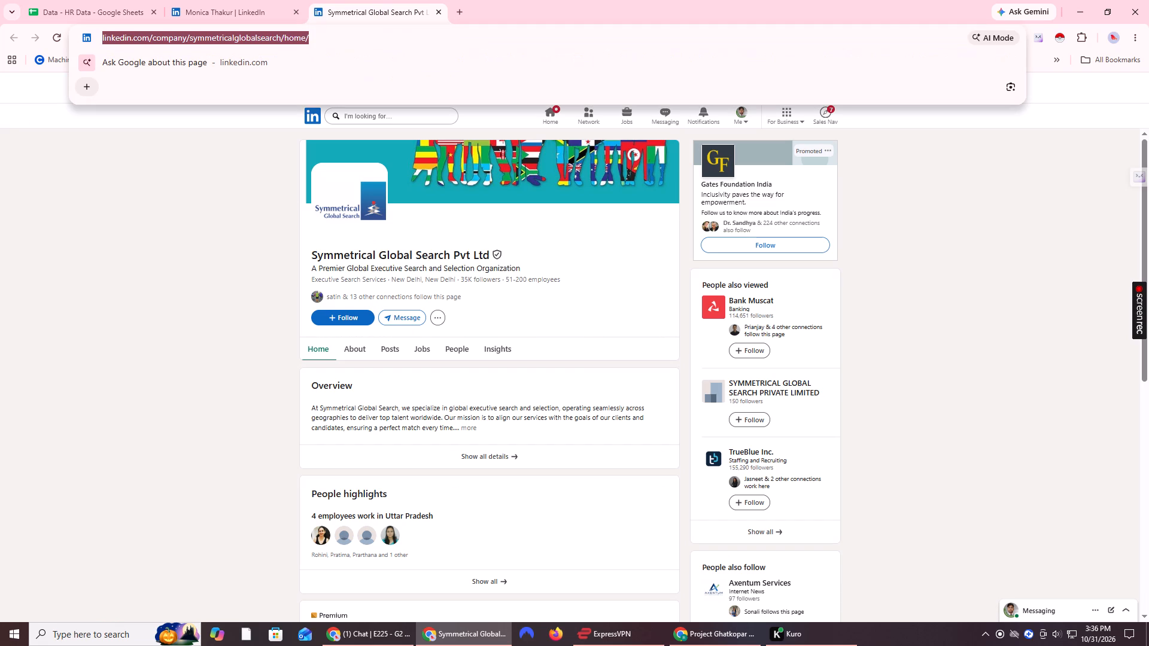
pyautogui.hotkey('ctrl', 'c')
pyautogui.click(82, 0)
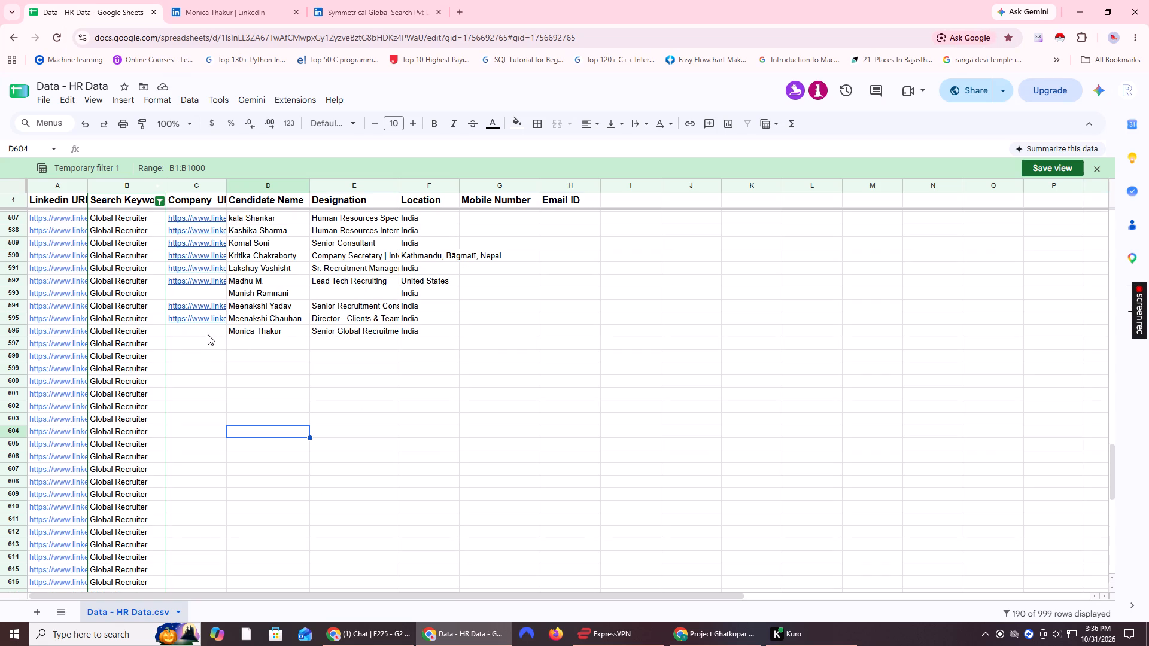
pyautogui.doubleClick(207, 331)
pyautogui.hotkey('ctrl', 'v')
pyautogui.press('Return')
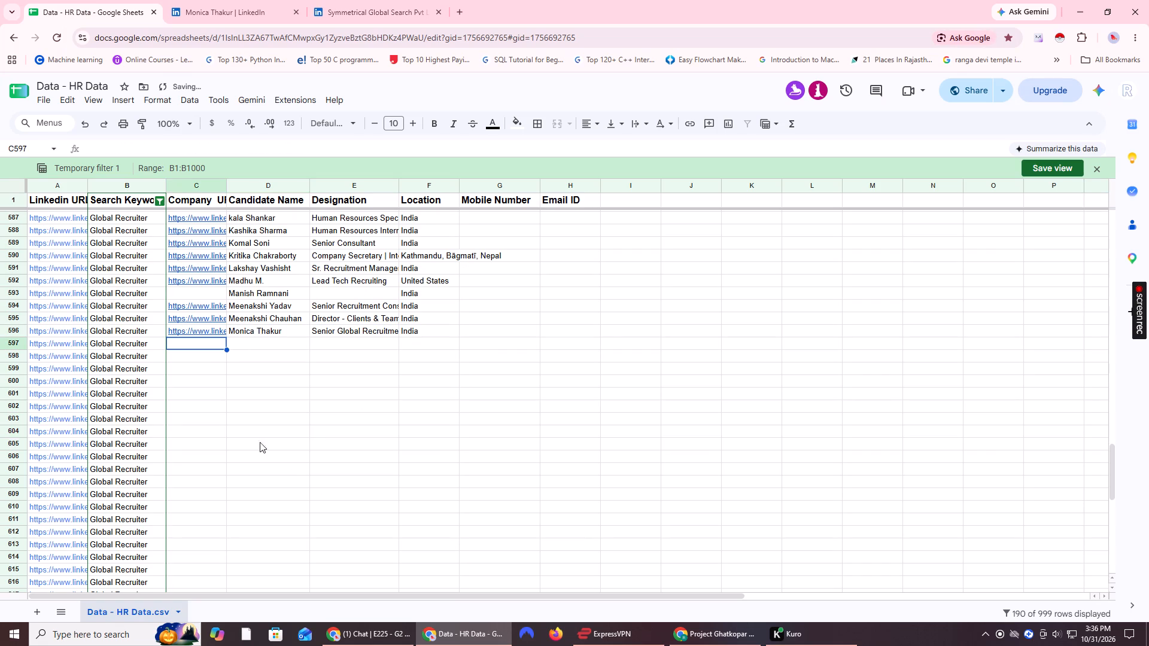
pyautogui.click(300, 455)
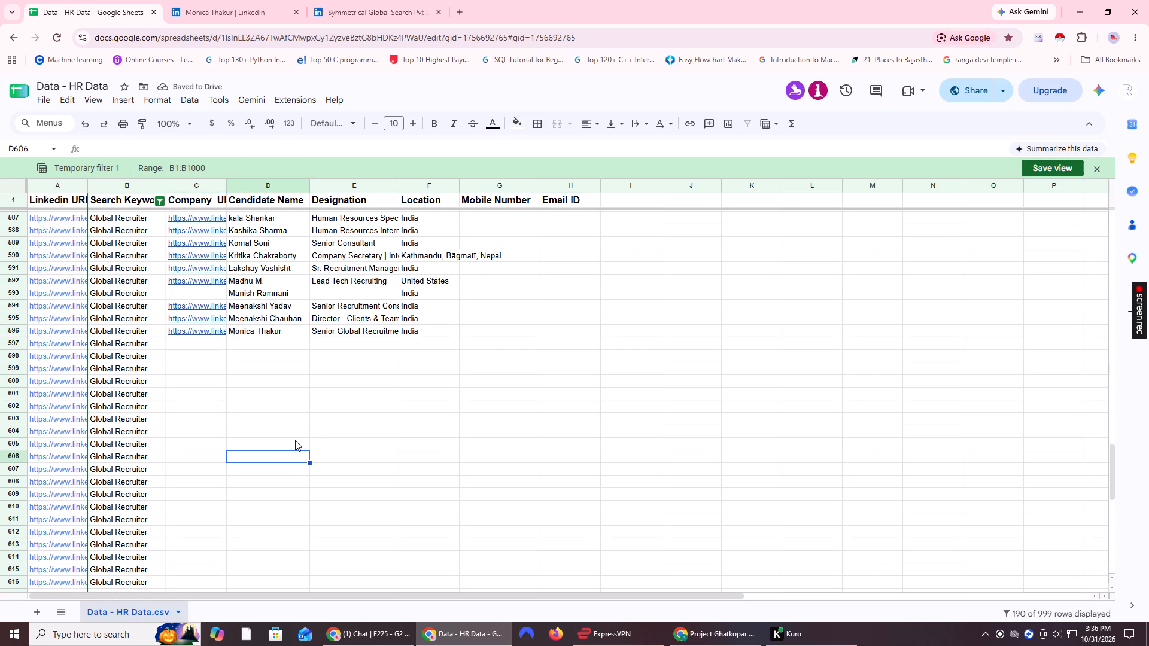
pyautogui.click(361, 455)
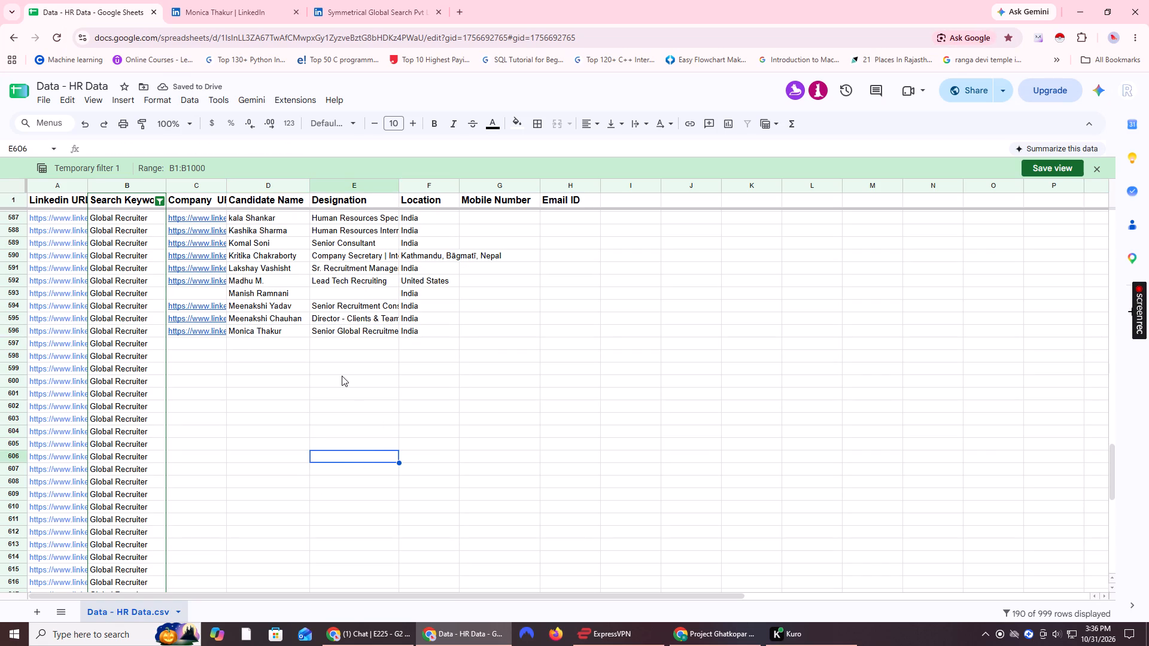
# Open the LinkedIn profile linked in row 597, and close the previous candidate's profile and company pages.
pyautogui.tripleClick(54, 342)
pyautogui.rightClick(54, 342)
pyautogui.click(167, 419)
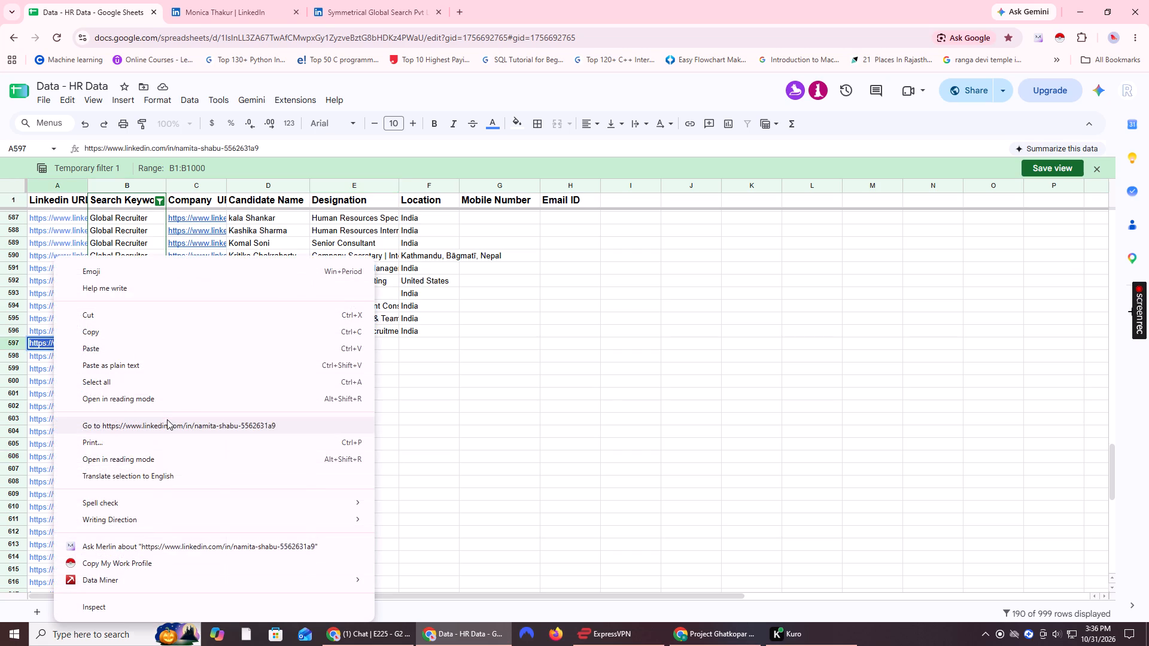
pyautogui.click(436, 7)
pyautogui.click(436, 7)
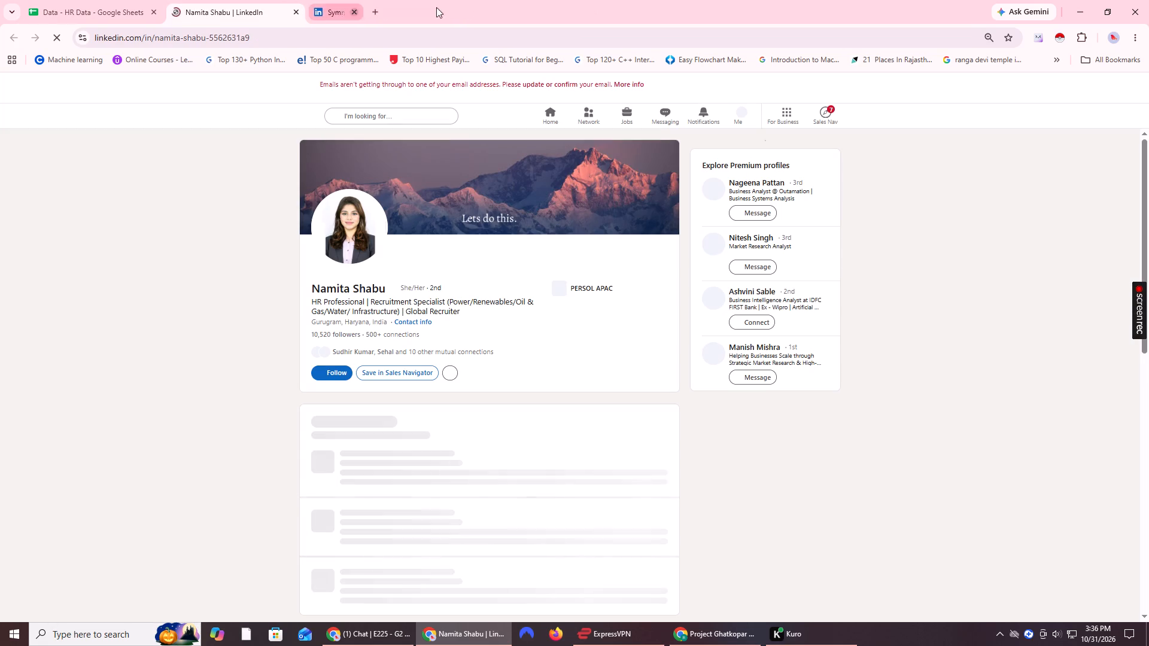
# Copy the candidate's name from the profile header into row 597's Candidate Name cell.
pyautogui.moveTo(303, 287); pyautogui.dragTo(384, 285)
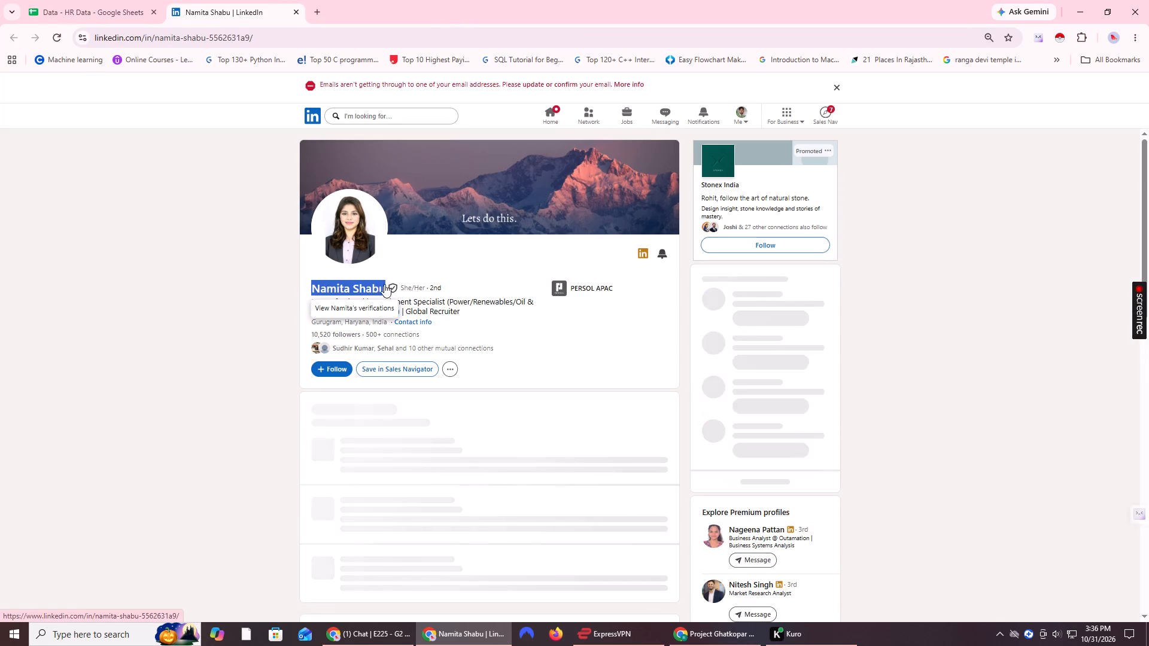
pyautogui.hotkey('ctrl', 'c')
pyautogui.click(153, 285)
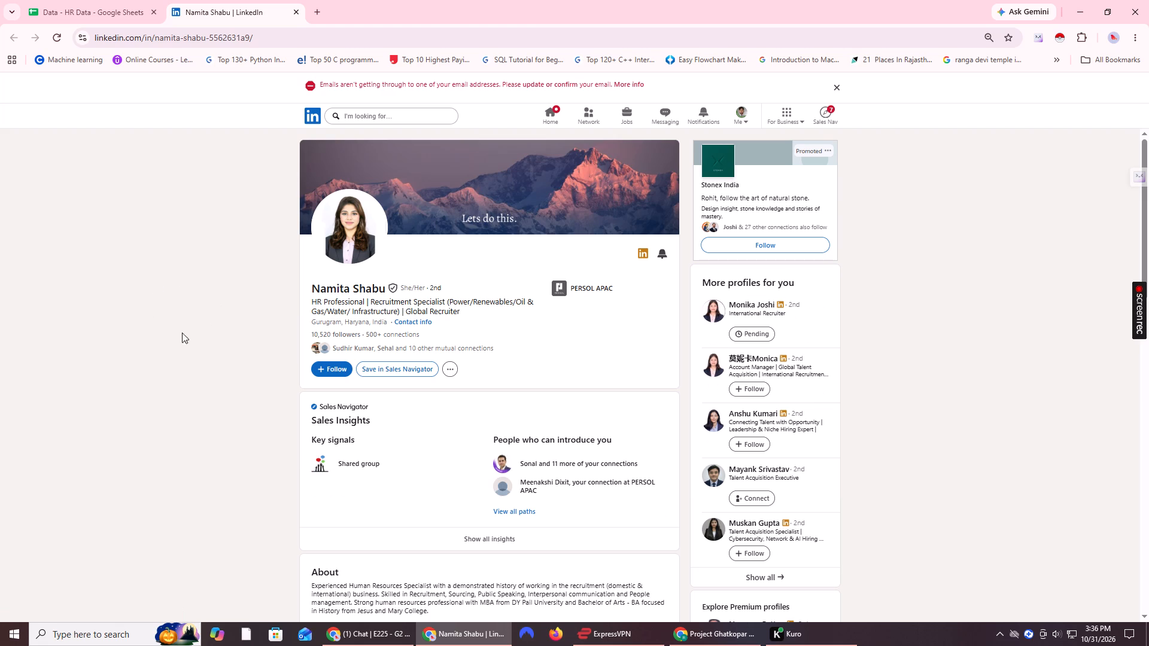
pyautogui.click(87, 0)
pyautogui.doubleClick(275, 339)
pyautogui.hotkey('ctrl', 'v')
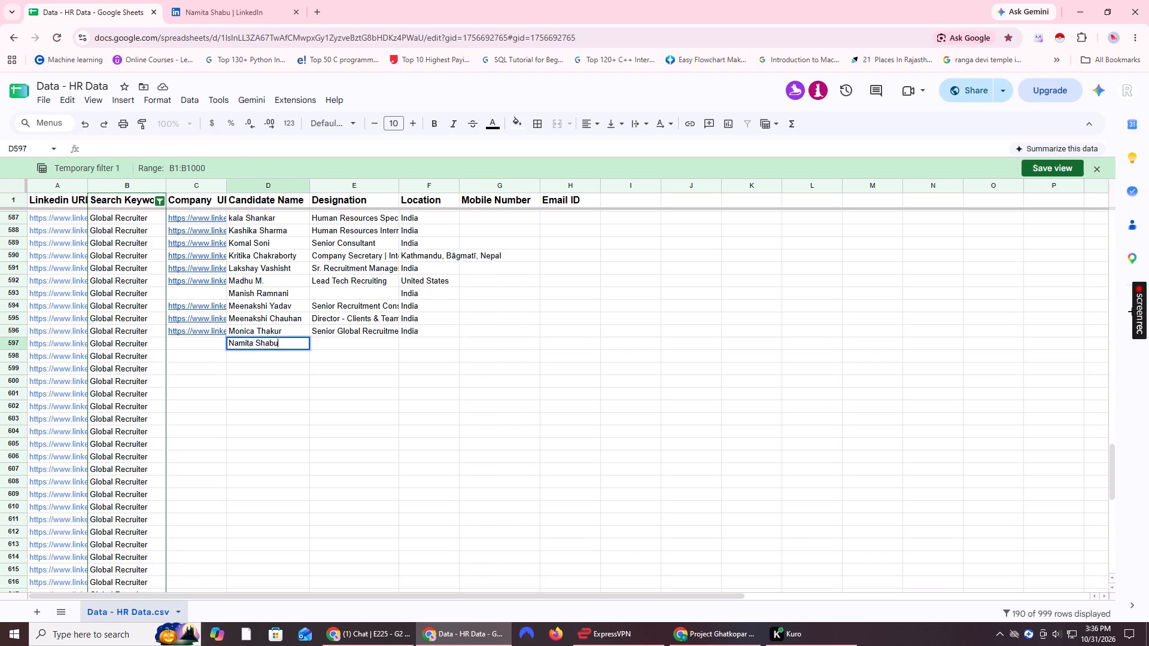
pyautogui.click(267, 363)
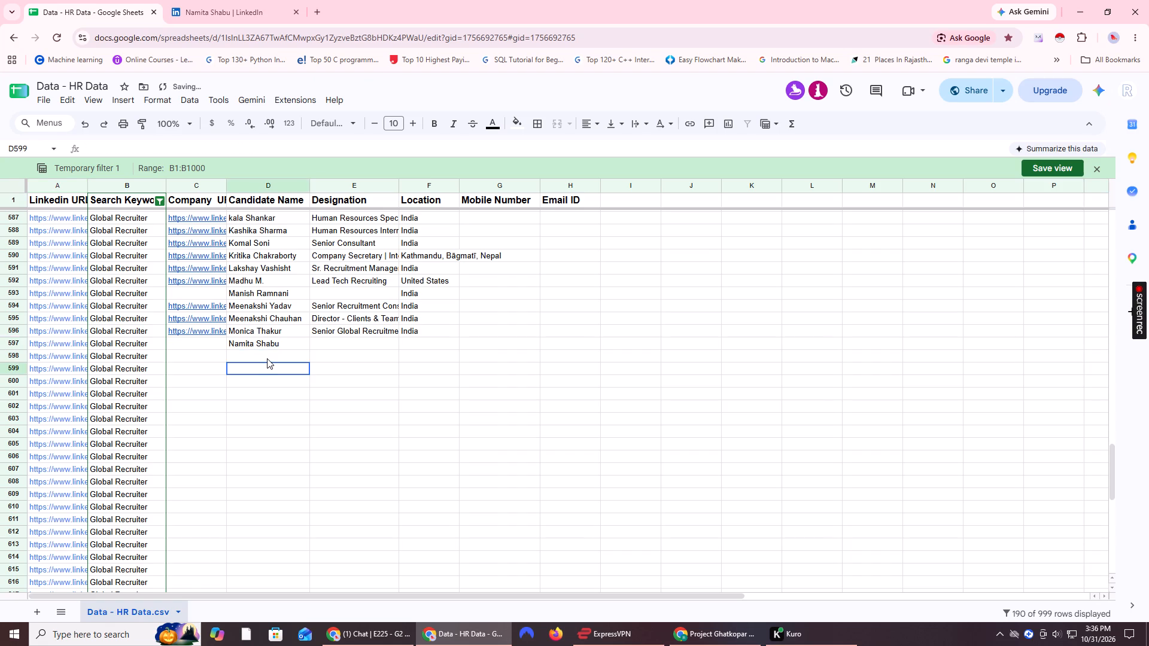
# Open the PERSOL APAC company page from the profile's experience, and copy the designation Senior Consultant into row 597's Designation cell.
pyautogui.click(261, 0)
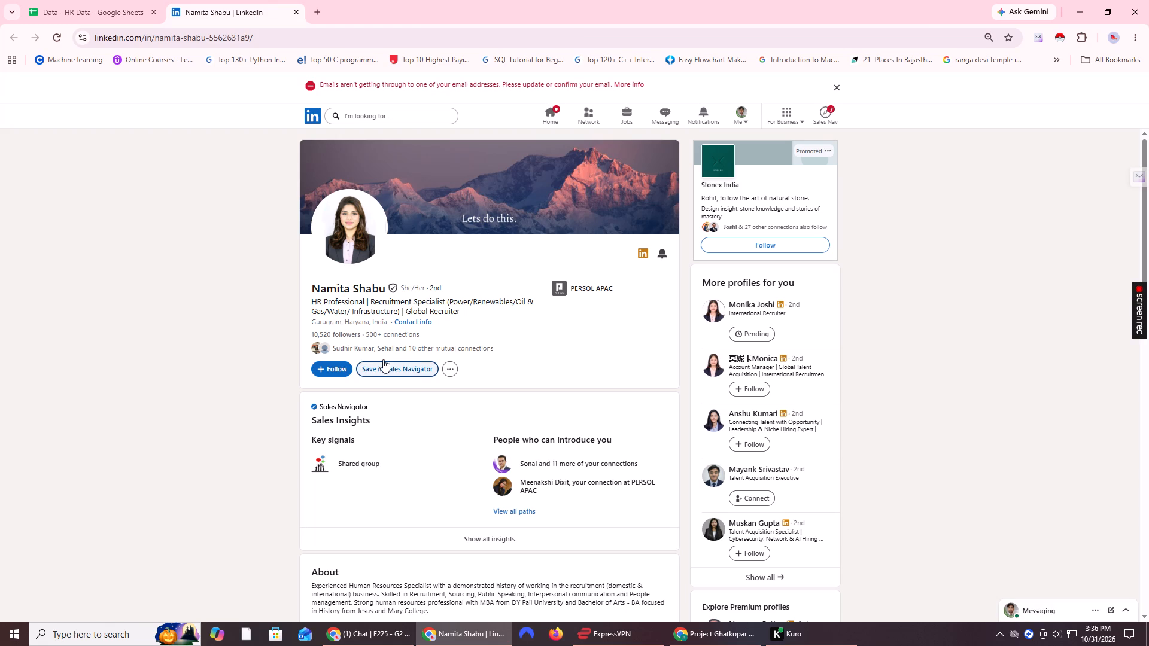
pyautogui.scroll(-11, 381, 402)
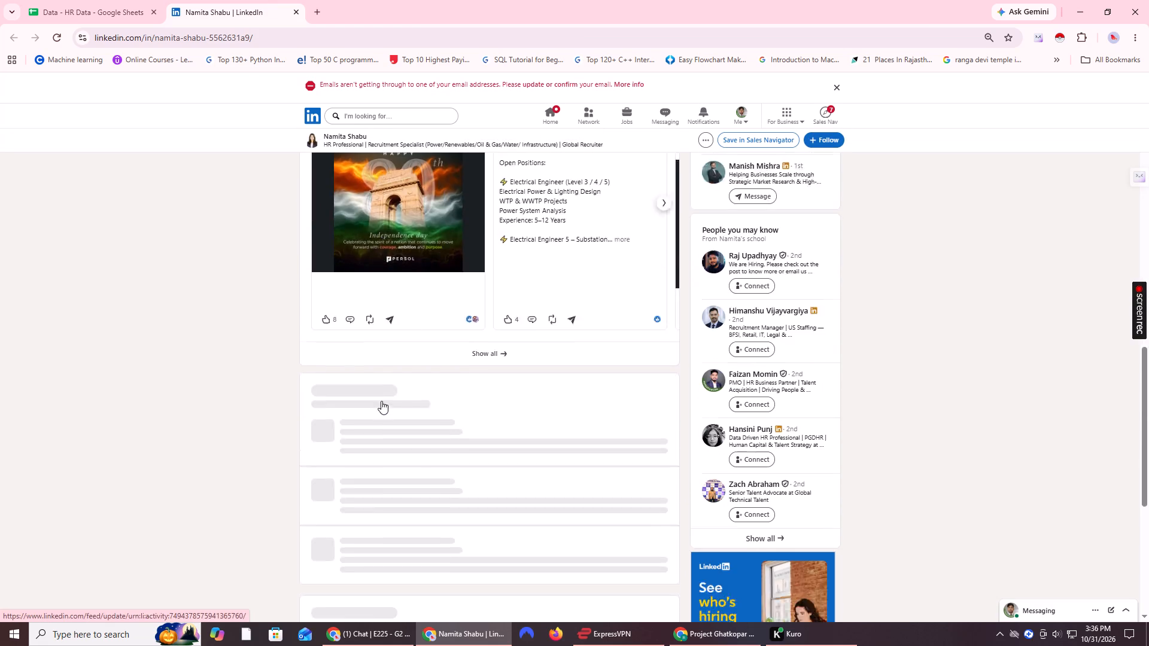
pyautogui.scroll(-3, 381, 401)
pyautogui.scroll(1, 381, 400)
pyautogui.keyDown('ctrl'); pyautogui.click(323, 263); pyautogui.keyUp('ctrl')
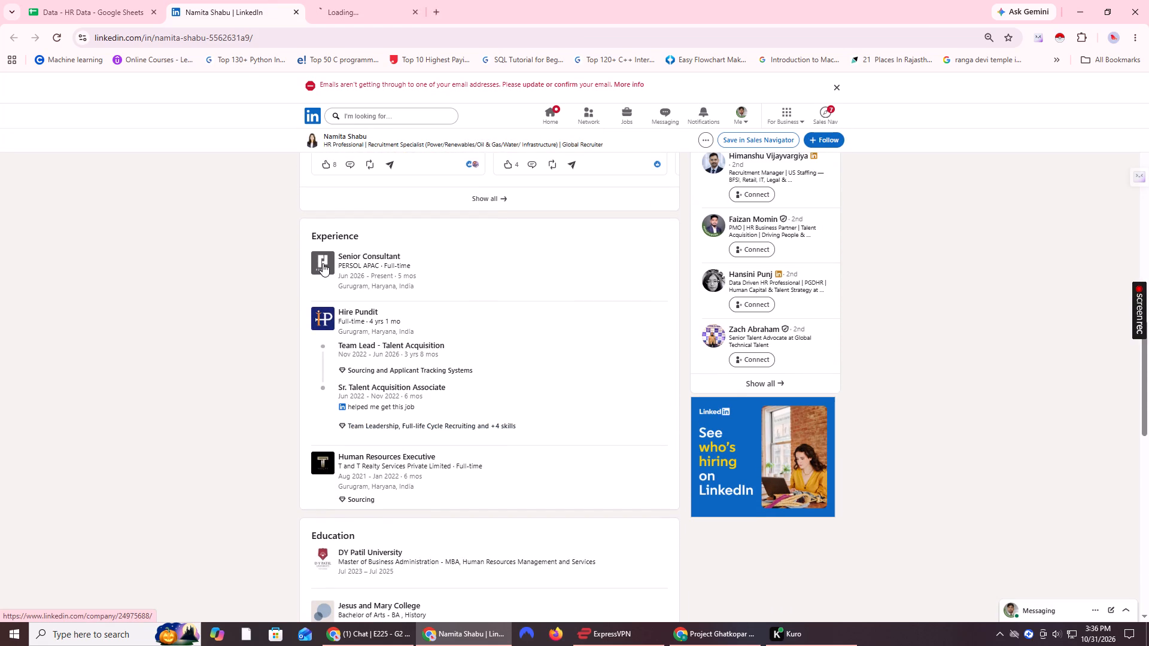
pyautogui.moveTo(335, 254); pyautogui.dragTo(414, 254)
pyautogui.hotkey('ctrl', 'c')
pyautogui.hotkey('ctrl', 'c')
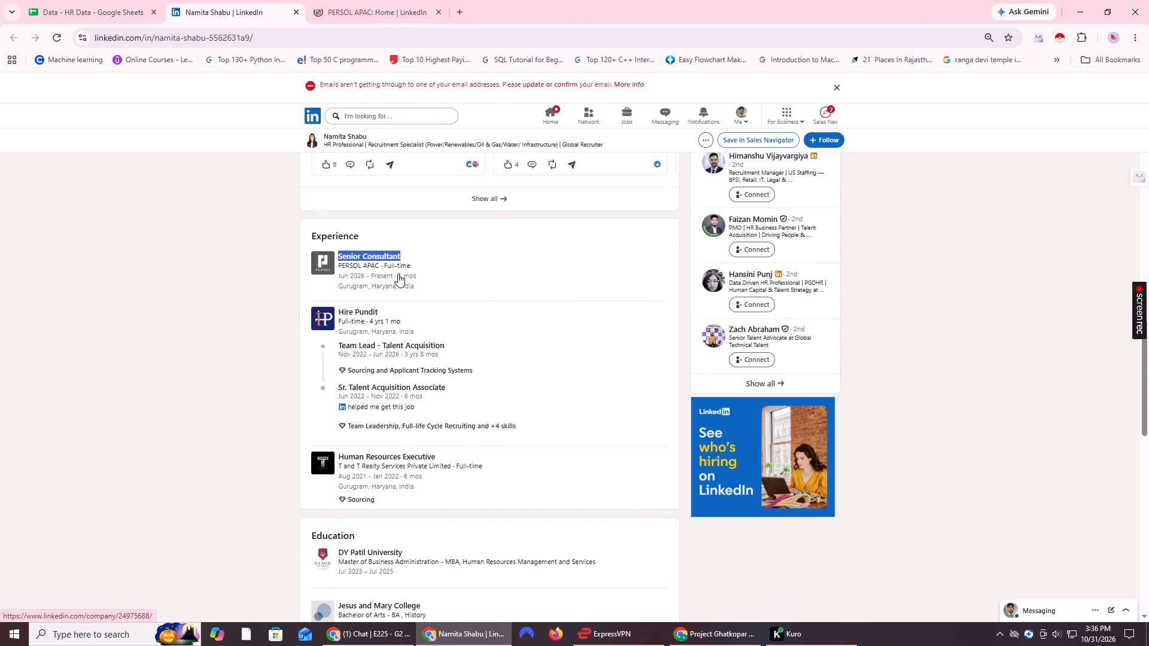
pyautogui.click(110, 0)
pyautogui.tripleClick(315, 345)
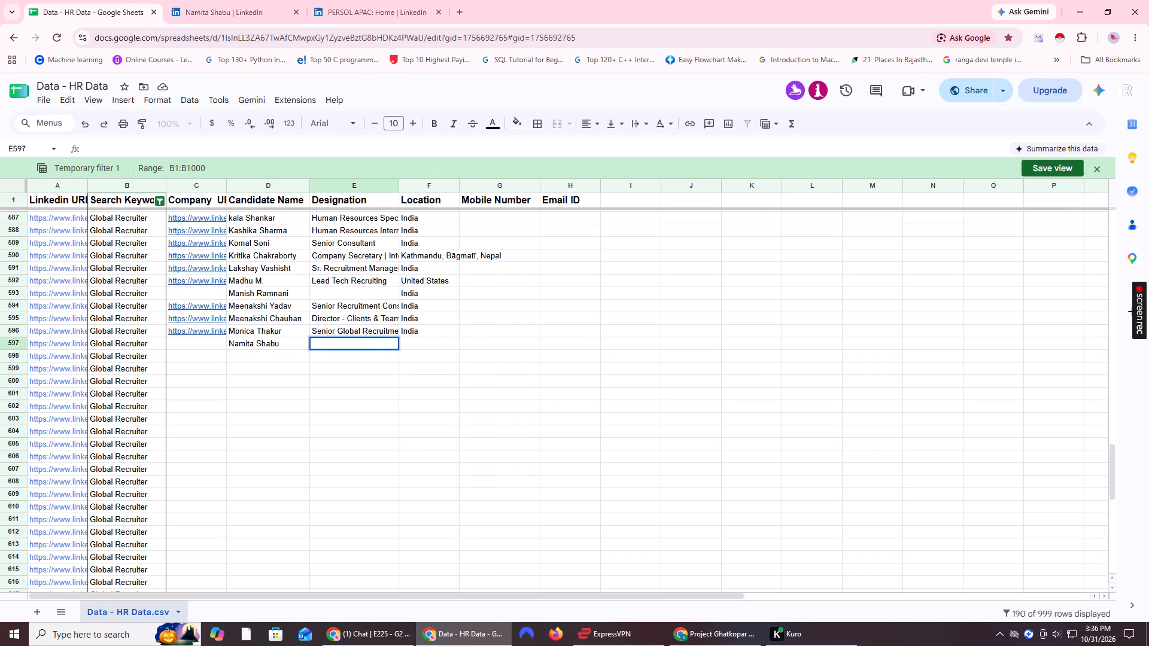
pyautogui.hotkey('ctrl', 'v')
pyautogui.click(317, 367)
# Fill the location India down from row 596 into row 597's Location cell.
pyautogui.click(428, 342)
pyautogui.hotkey('shift', 'Up')
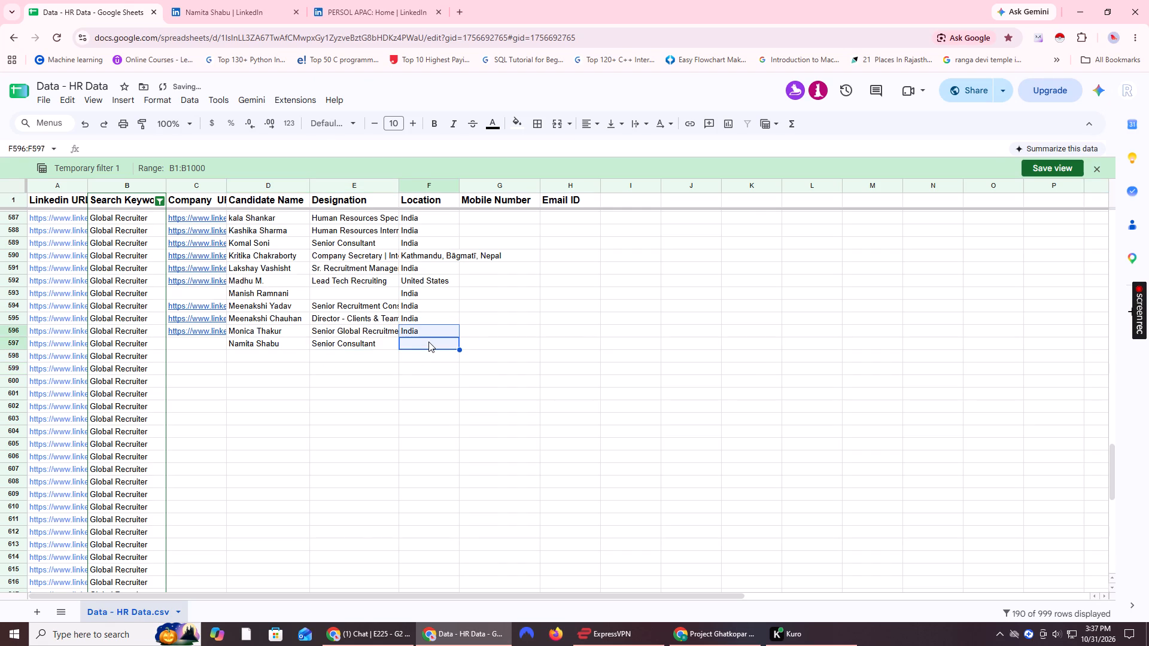
pyautogui.hotkey('ctrl', 'd')
pyautogui.click(396, 389)
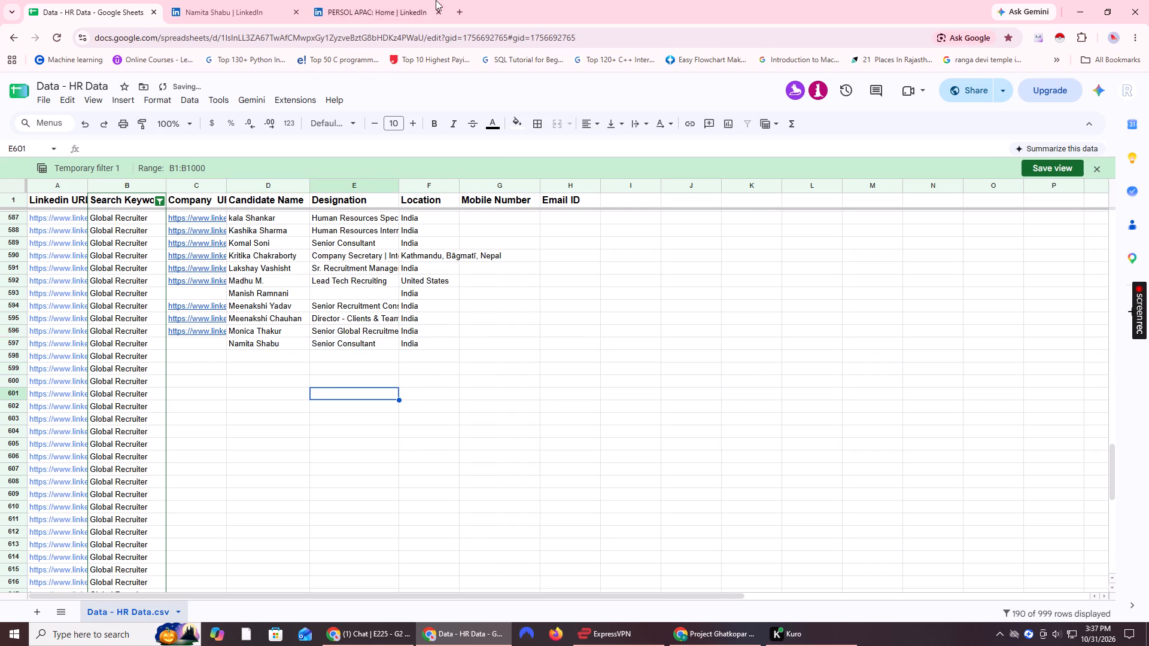
# Copy the PERSOL APAC company page URL into row 597's Company URL cell.
pyautogui.click(437, 0)
pyautogui.click(334, 39)
pyautogui.hotkey('ctrl', 'c')
pyautogui.click(83, 0)
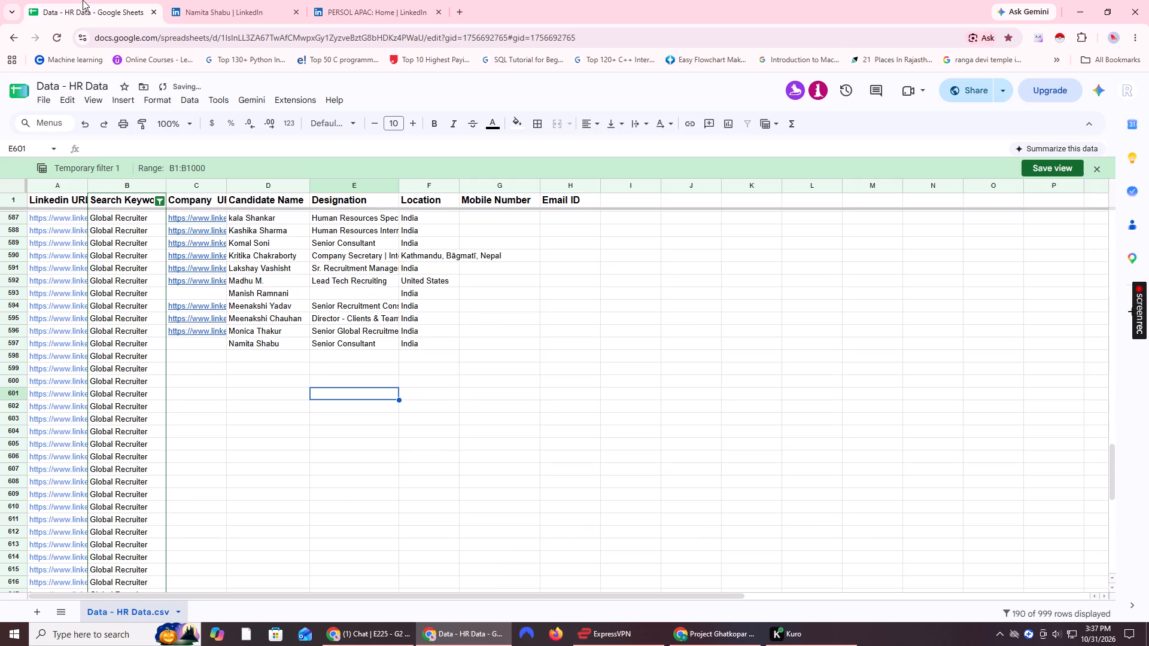
pyautogui.doubleClick(201, 344)
pyautogui.hotkey('ctrl', 'v')
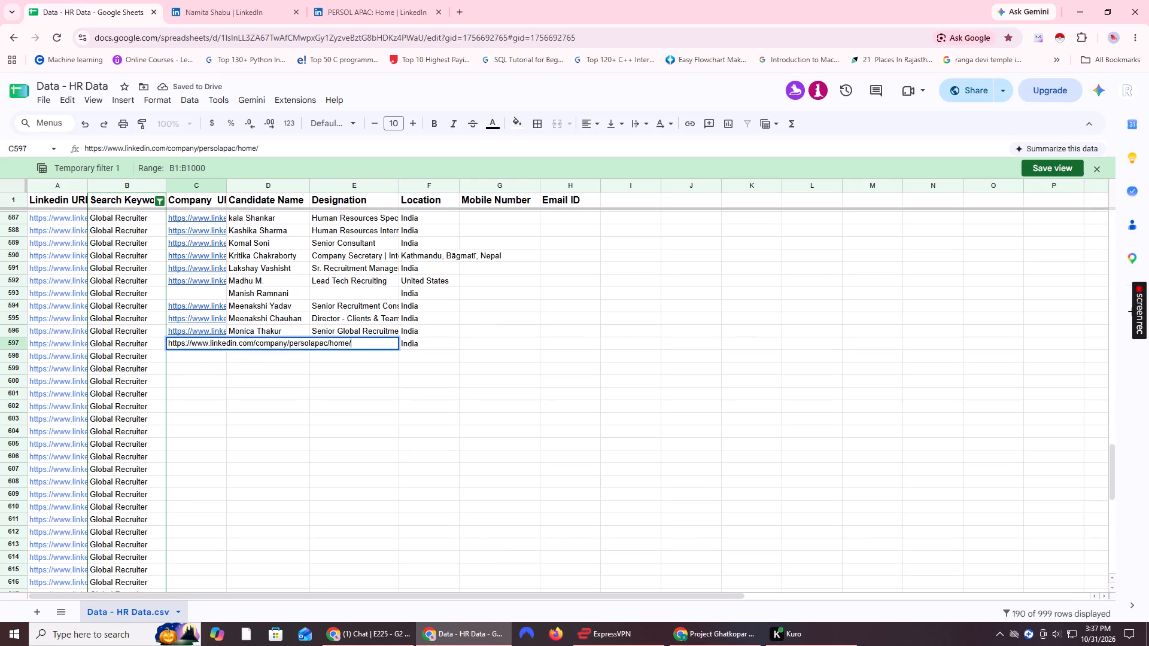
pyautogui.press('Return')
pyautogui.click(232, 403)
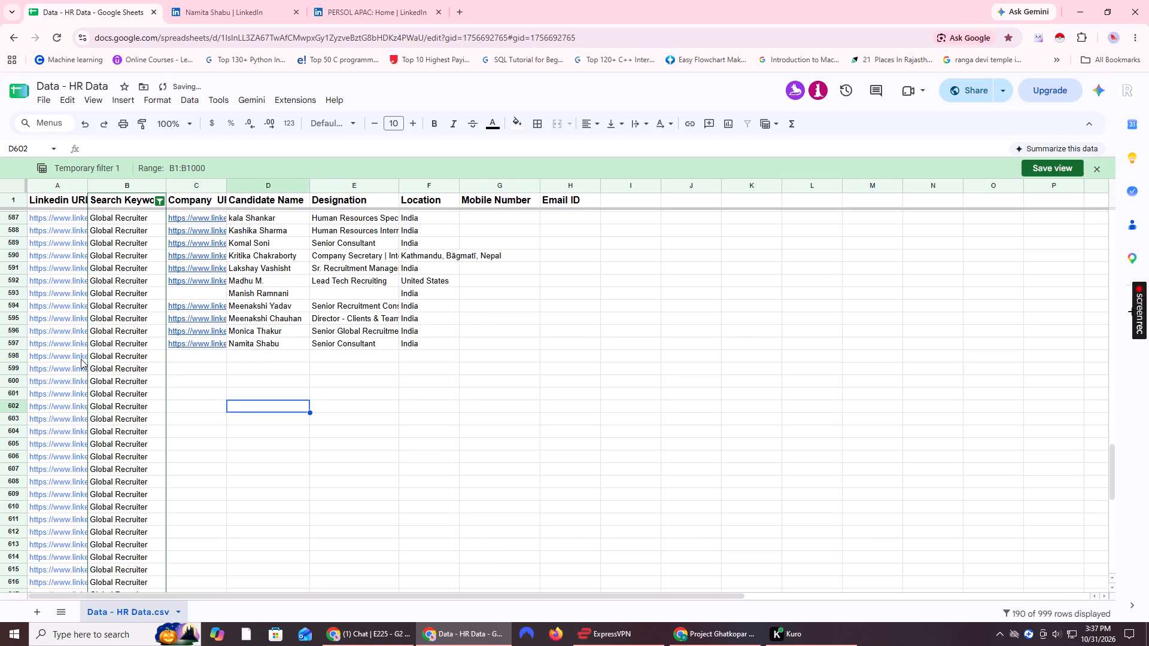
# Open the LinkedIn profile linked in row 598, and close the previous candidate's profile and company pages.
pyautogui.doubleClick(70, 355)
pyautogui.tripleClick(70, 355)
pyautogui.click(70, 355)
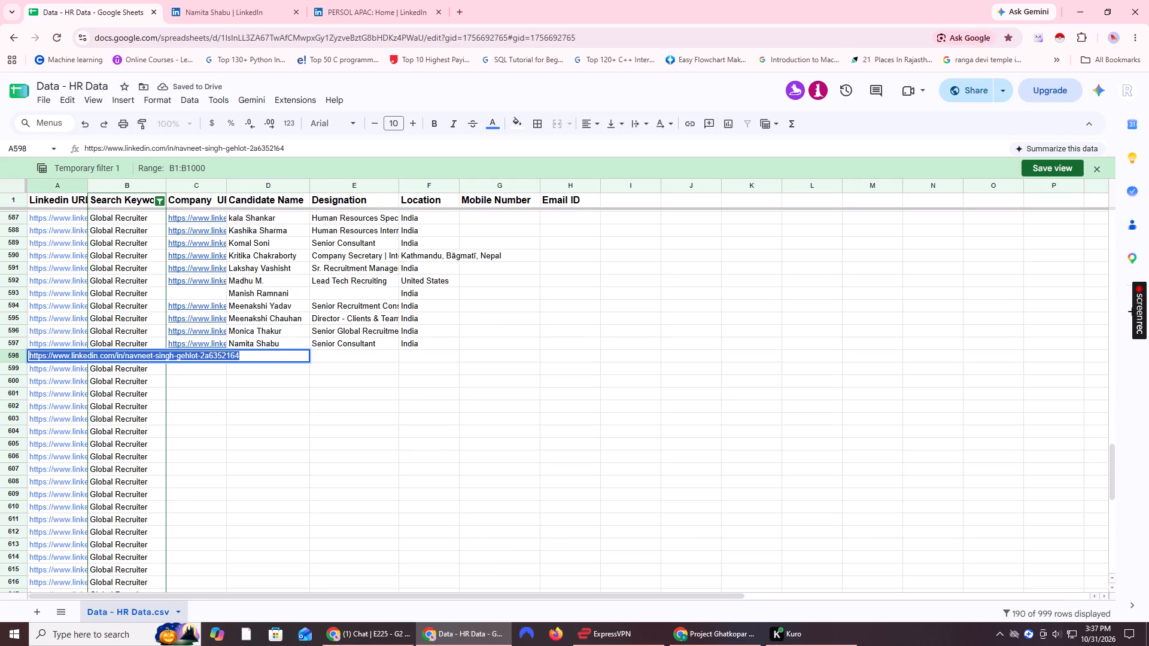
pyautogui.rightClick(70, 355)
pyautogui.click(203, 421)
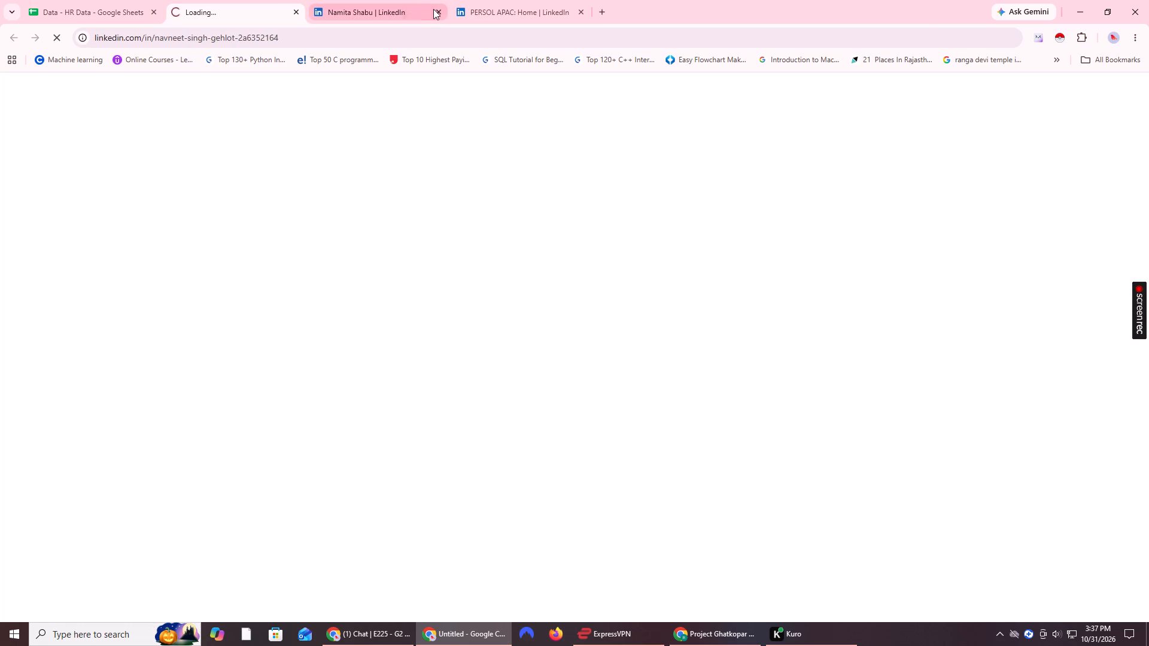
pyautogui.click(437, 11)
pyautogui.click(437, 11)
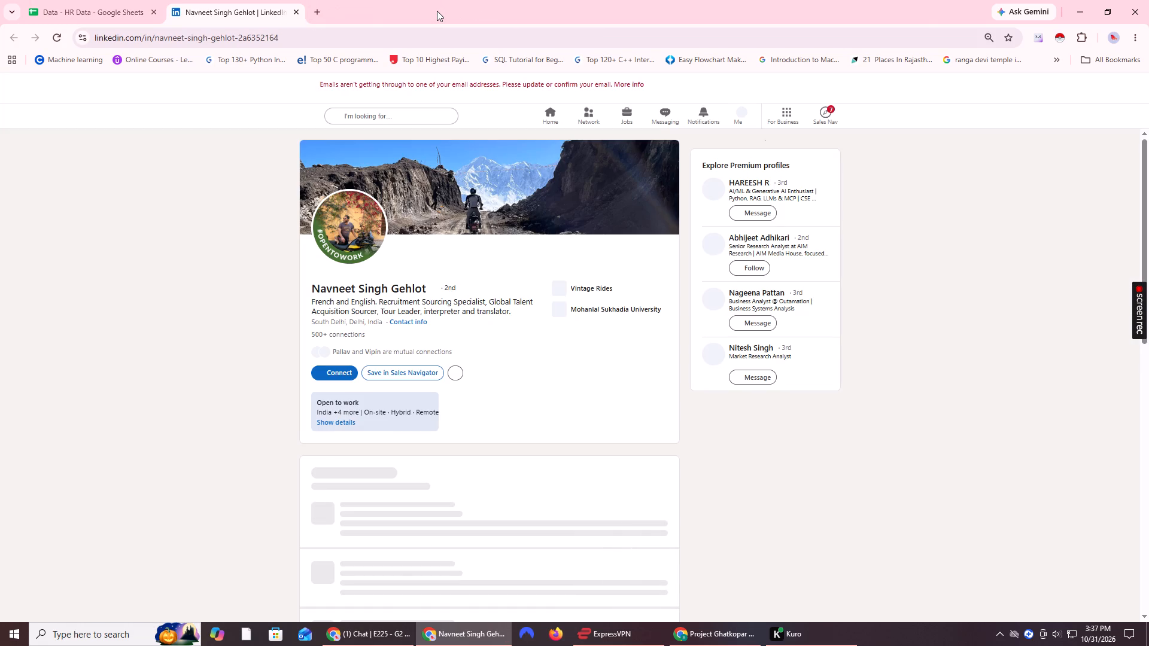
# Copy the candidate's full name from the profile header into row 598's Candidate Name cell.
pyautogui.moveTo(311, 286); pyautogui.dragTo(396, 285)
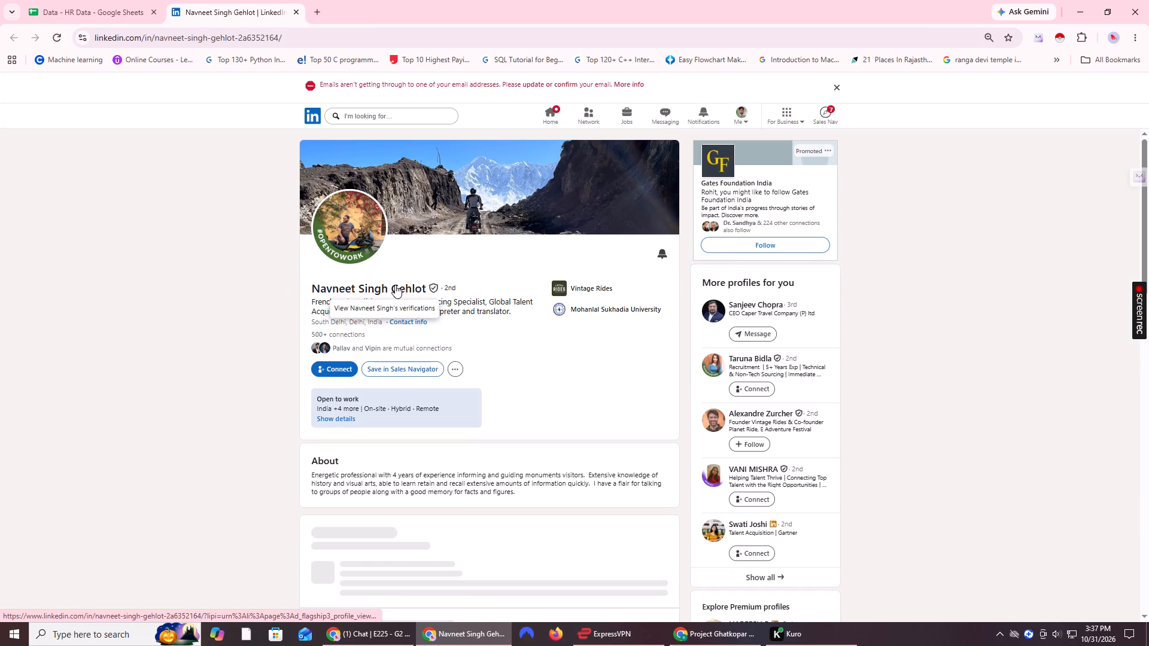
pyautogui.moveTo(306, 284); pyautogui.dragTo(424, 283)
pyautogui.hotkey('ctrl', 'c')
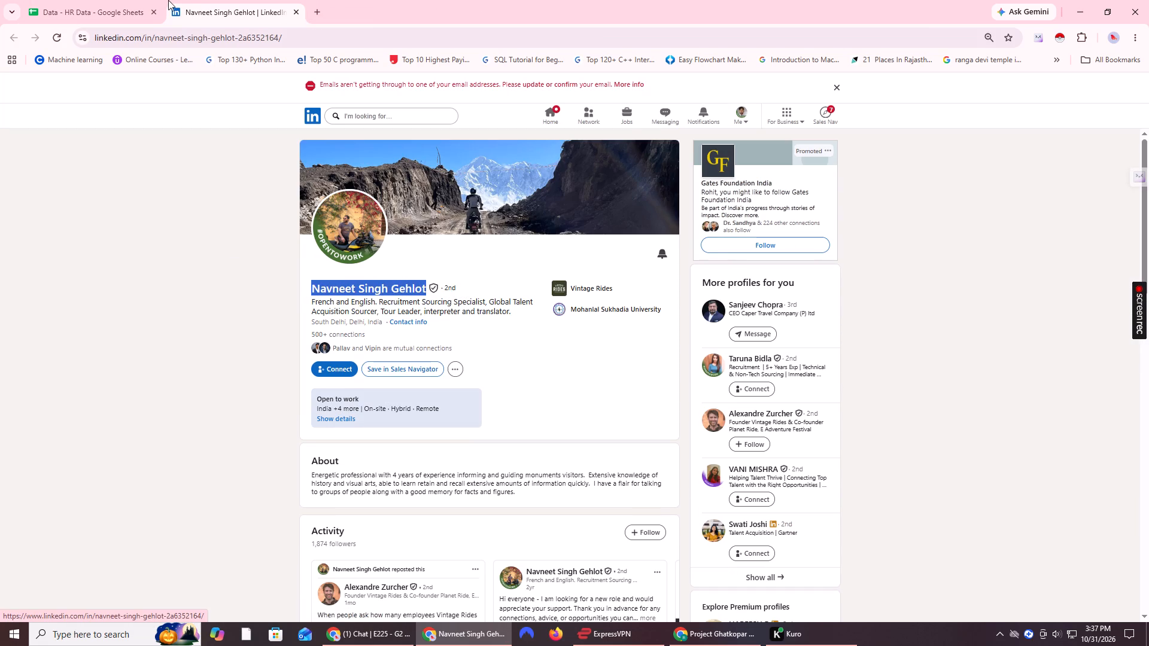
pyautogui.click(168, 0)
pyautogui.click(102, 0)
pyautogui.click(327, 379)
pyautogui.doubleClick(268, 352)
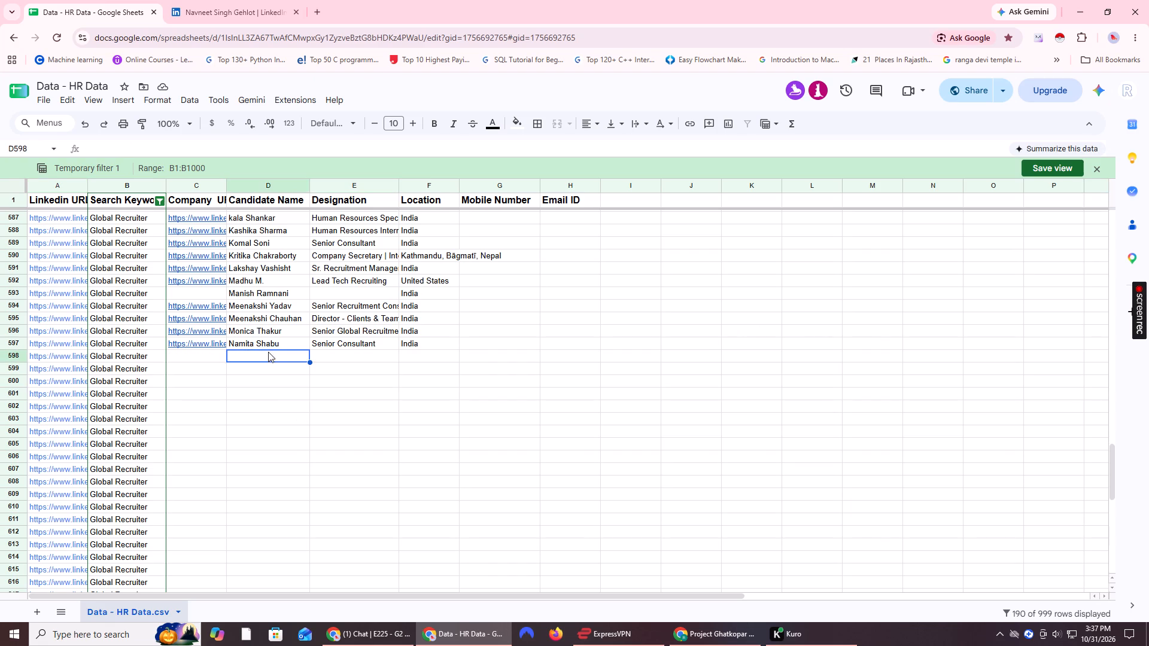
pyautogui.hotkey('ctrl', 'v')
pyautogui.click(254, 373)
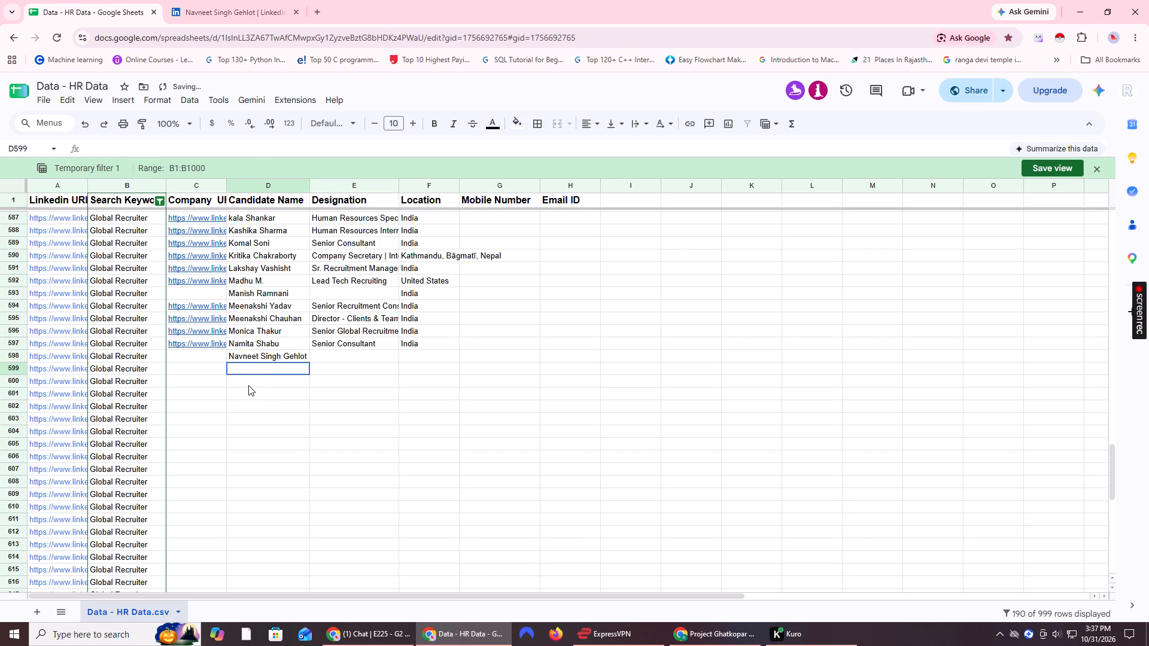
# Open the HCLTech company page from the profile's experience and copy the designation Senior Analyst french into row 598's Designation cell.
pyautogui.click(243, 0)
pyautogui.scroll(-2, 369, 379)
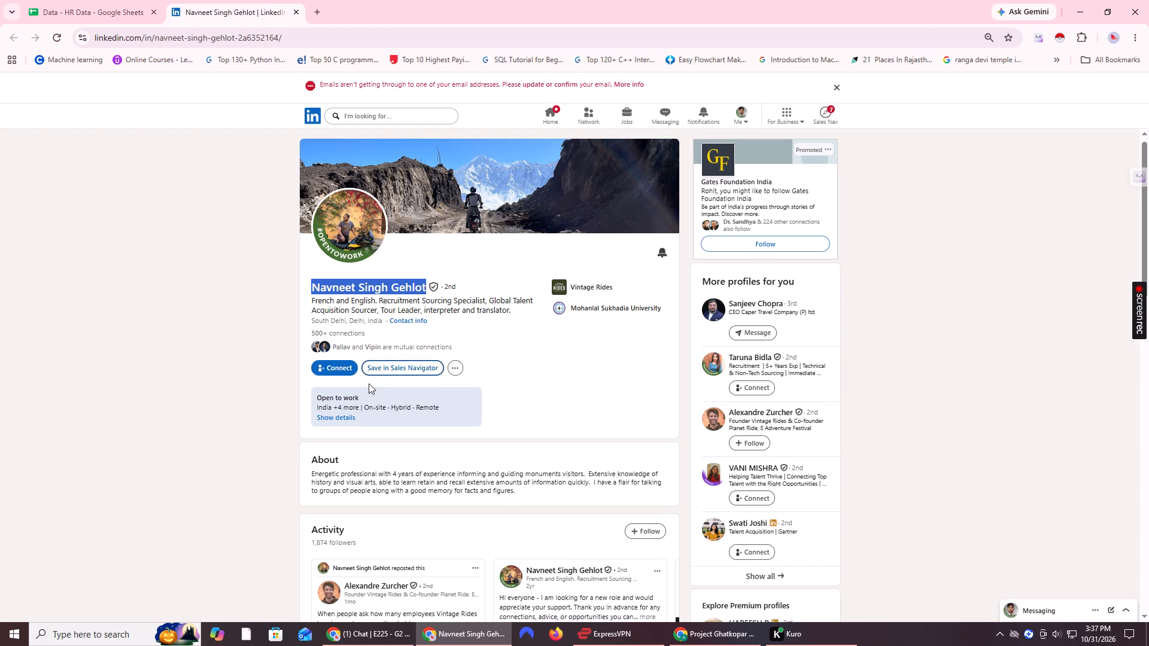
pyautogui.scroll(-7, 369, 383)
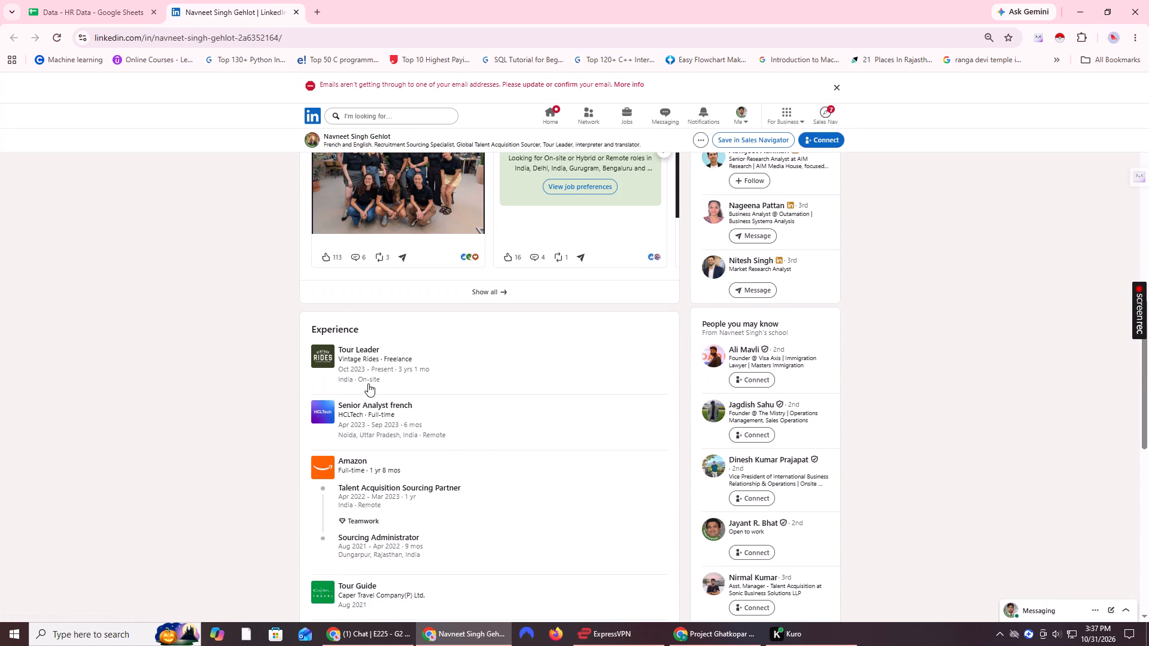
pyautogui.scroll(-2, 368, 383)
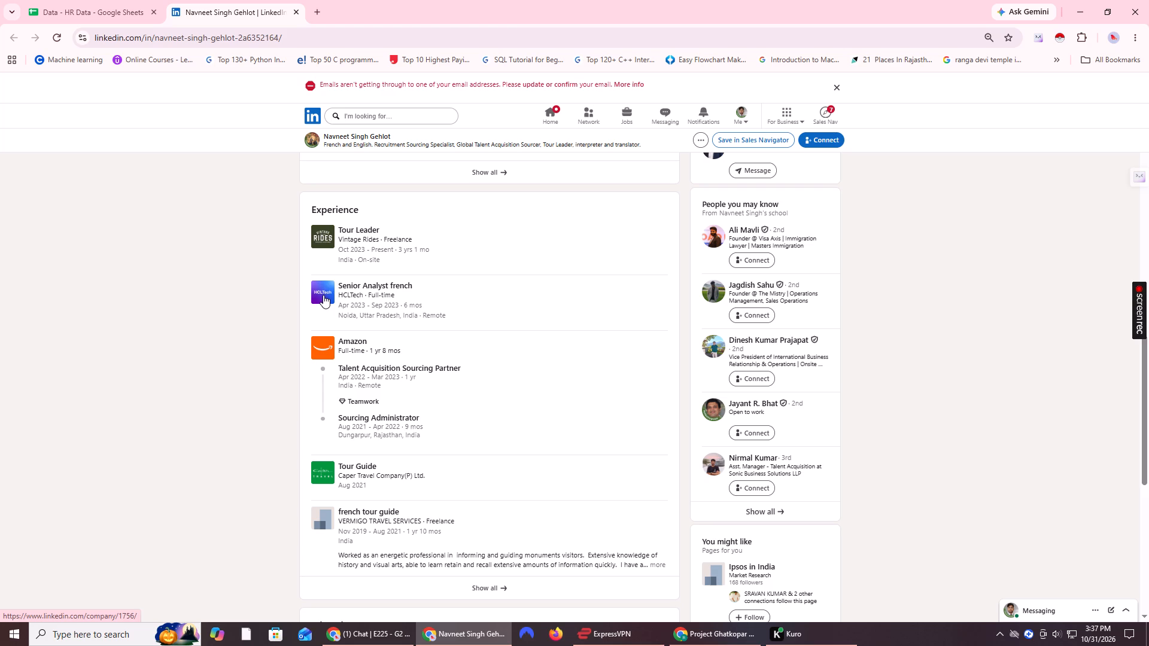
pyautogui.keyDown('ctrl'); pyautogui.click(323, 295); pyautogui.keyUp('ctrl')
pyautogui.moveTo(335, 284); pyautogui.dragTo(336, 284)
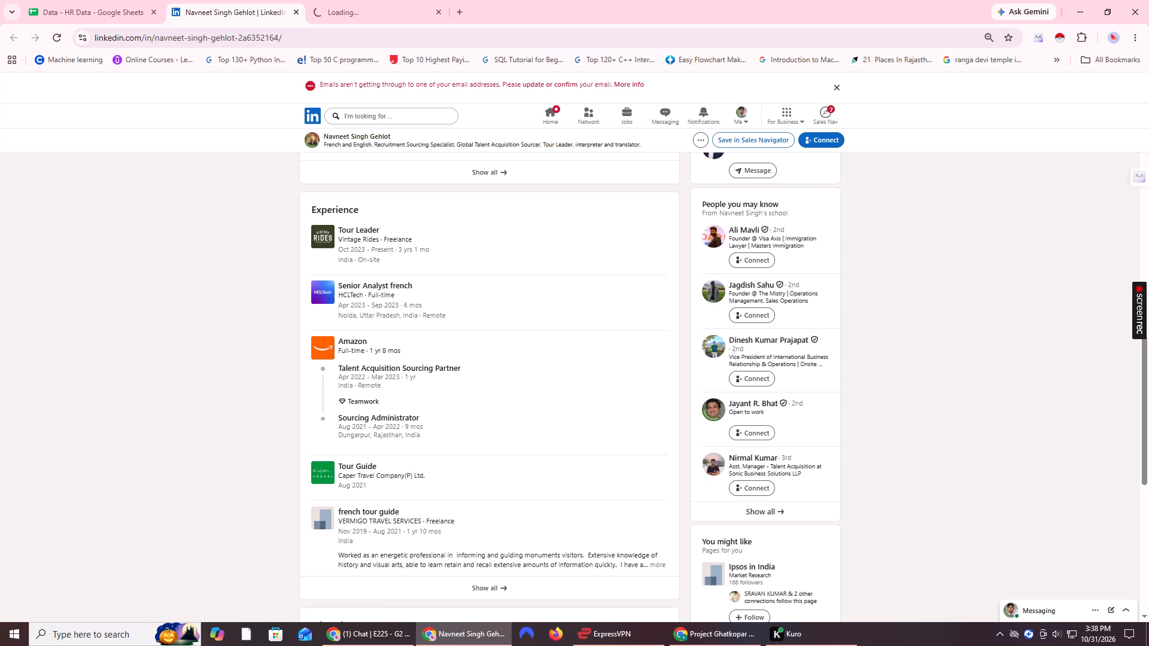
pyautogui.moveTo(336, 284); pyautogui.dragTo(430, 284)
pyautogui.hotkey('ctrl', 'c')
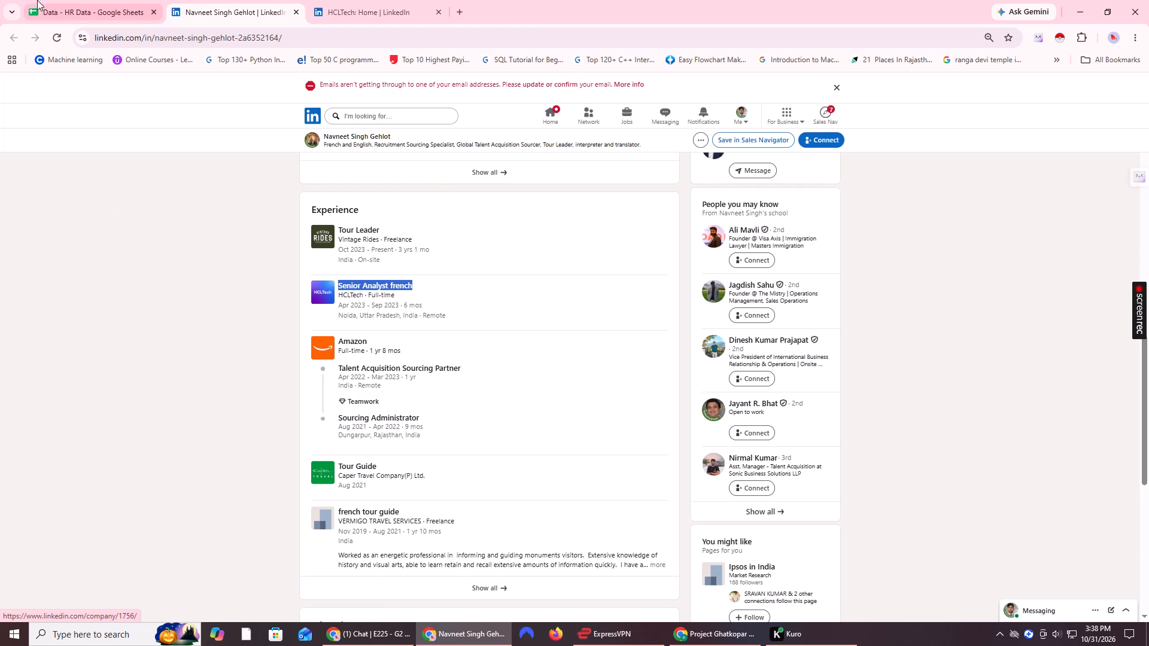
pyautogui.click(89, 0)
pyautogui.doubleClick(334, 362)
pyautogui.hotkey('ctrl', 'v')
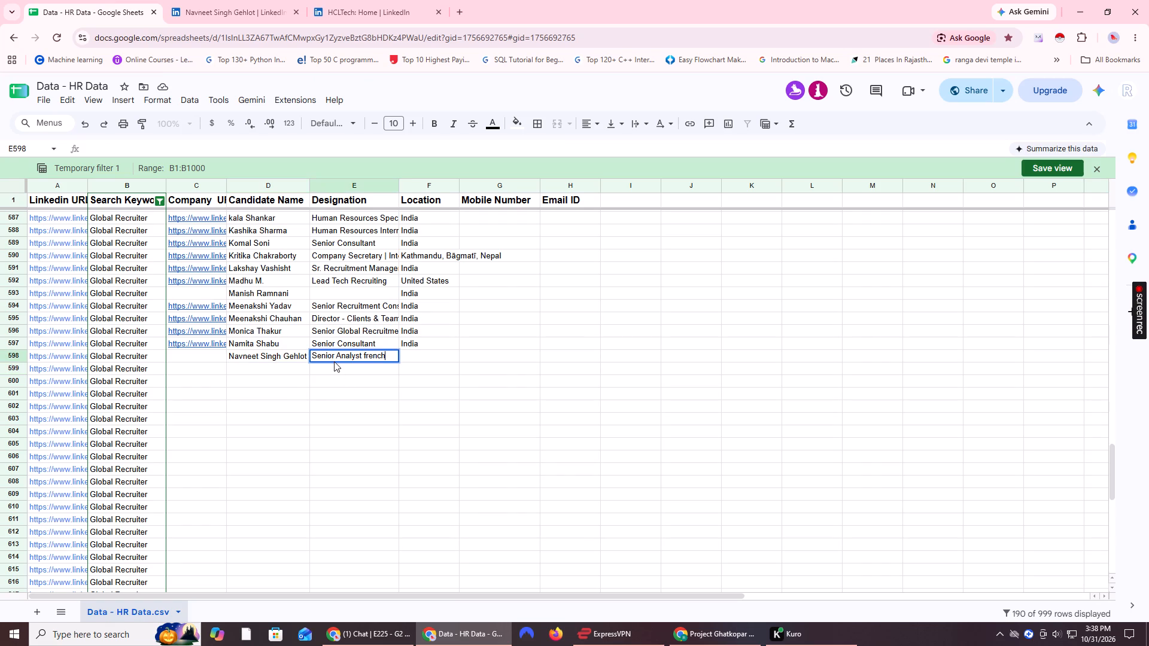
pyautogui.click(316, 383)
# Copy the HCLTech company page URL into row 598's Company URL cell.
pyautogui.click(228, 0)
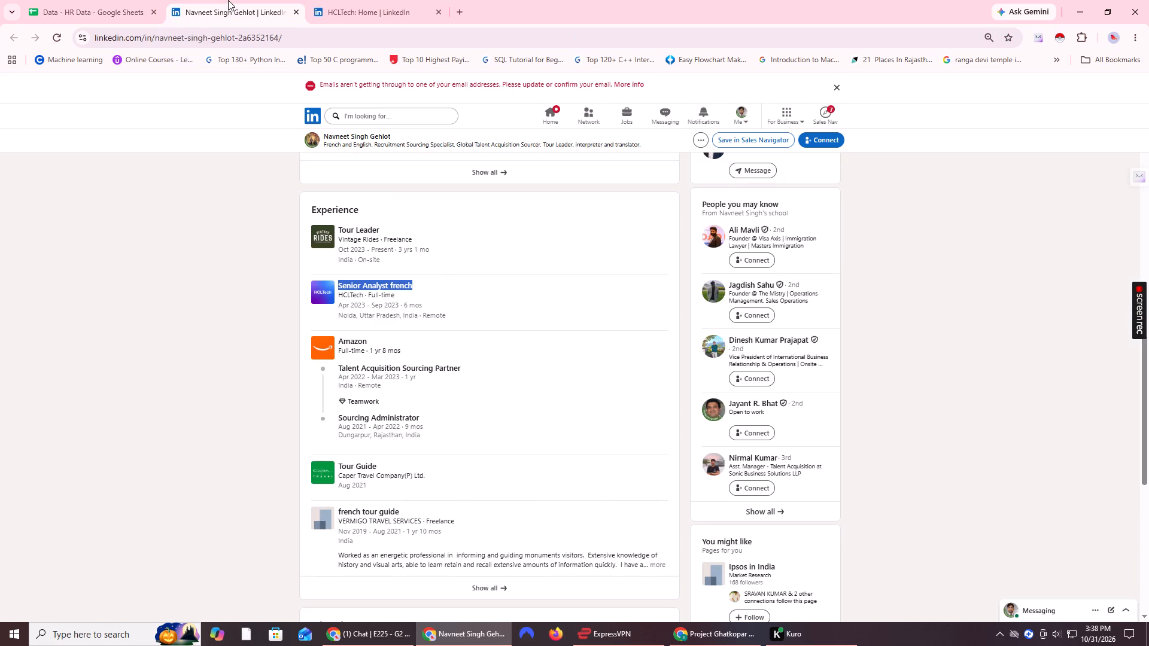
pyautogui.click(356, 0)
pyautogui.click(279, 42)
pyautogui.hotkey('ctrl', 'c')
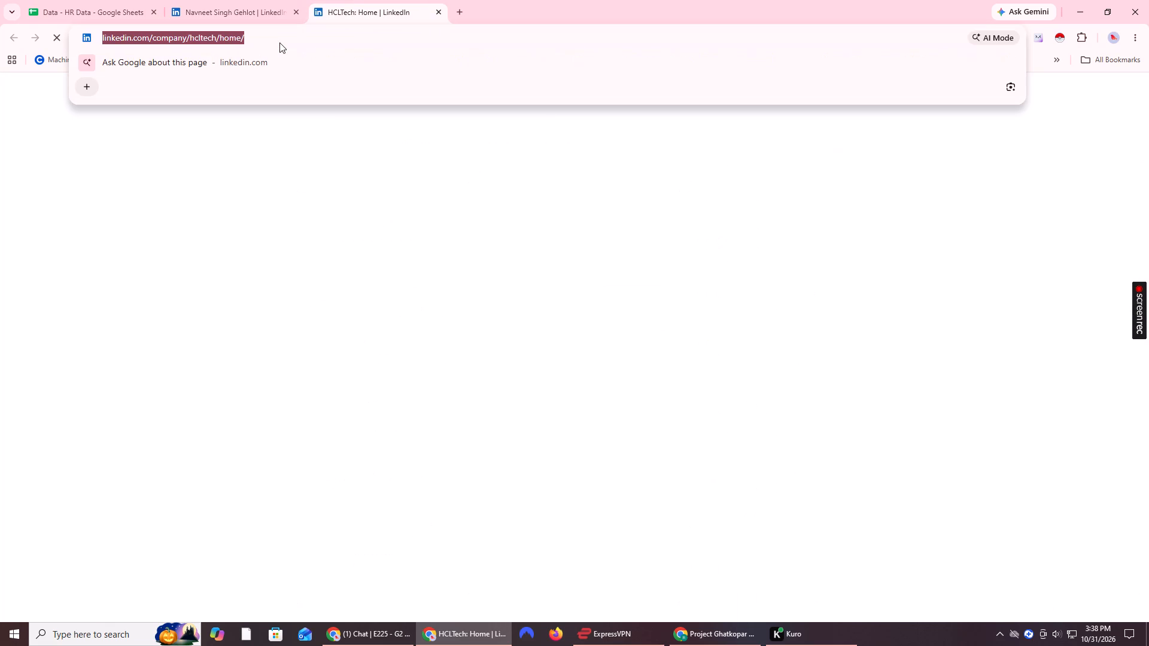
pyautogui.click(88, 0)
pyautogui.click(197, 361)
pyautogui.hotkey('ctrl', 'v')
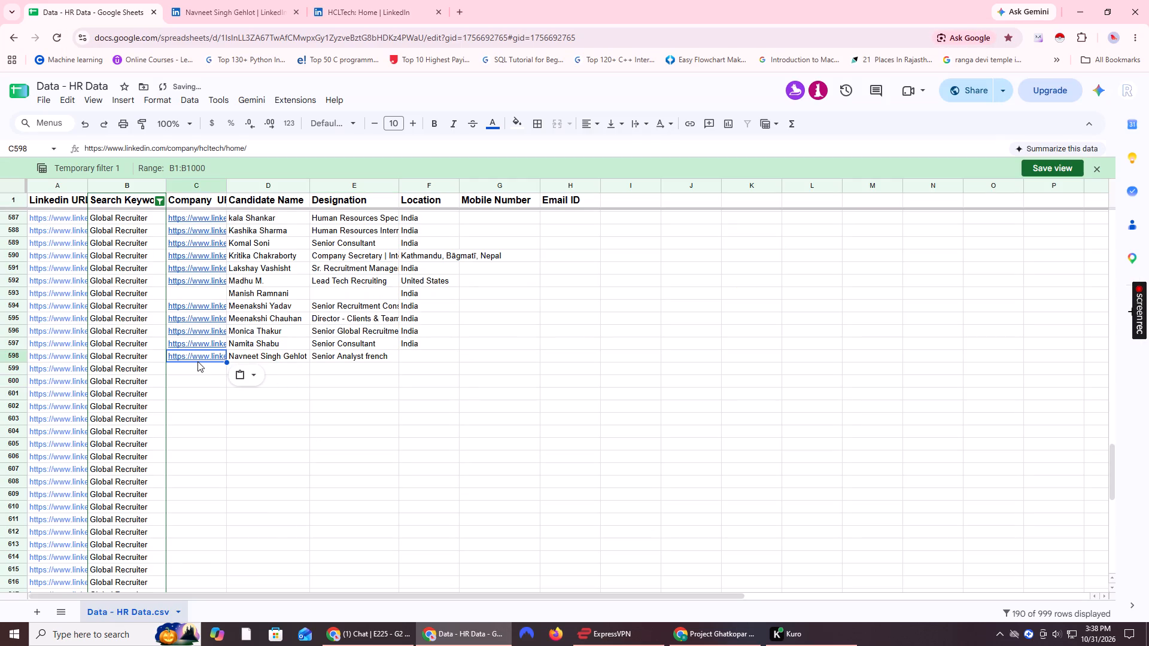
# Fill the location India down from row 597 into row 598's Location cell.
pyautogui.click(414, 359)
pyautogui.hotkey('shift', 'Up')
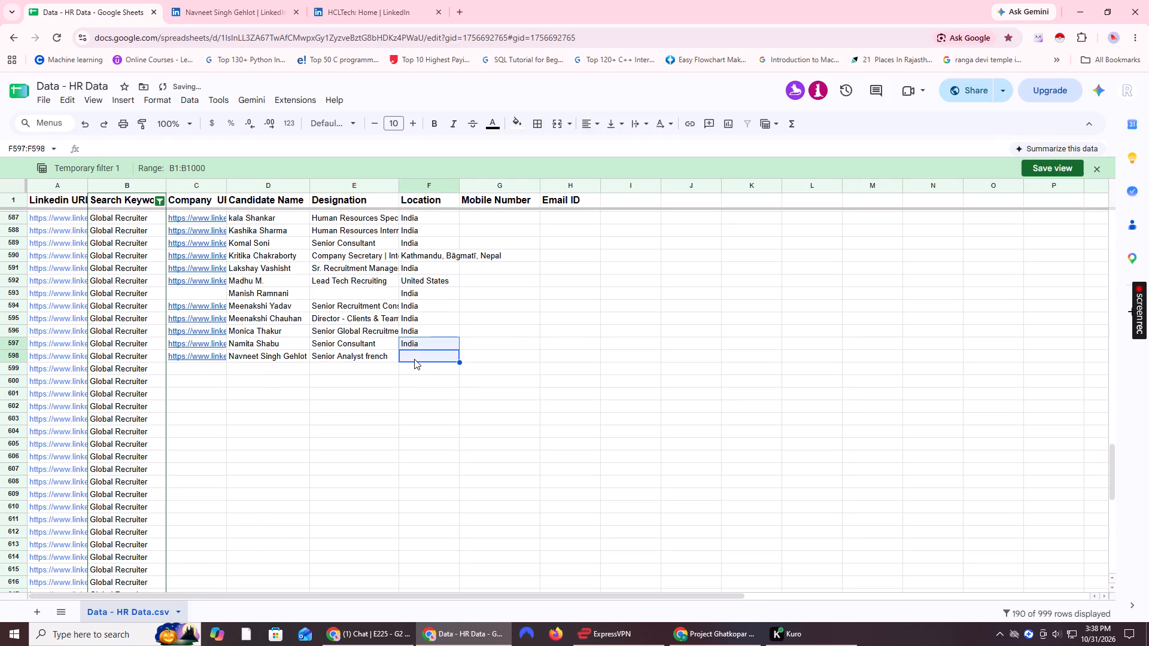
pyautogui.hotkey('ctrl', 'd')
pyautogui.click(400, 503)
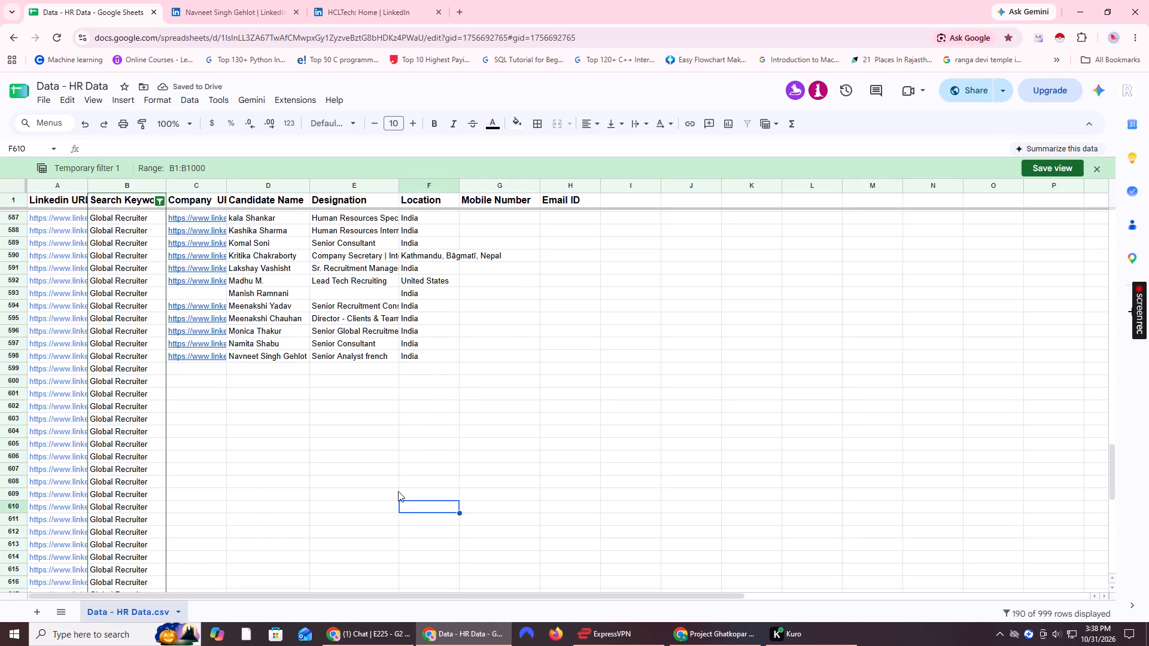
# Open the LinkedIn profile linked in row 599, and close the previous candidate's profile and company pages.
pyautogui.tripleClick(68, 370)
pyautogui.rightClick(68, 370)
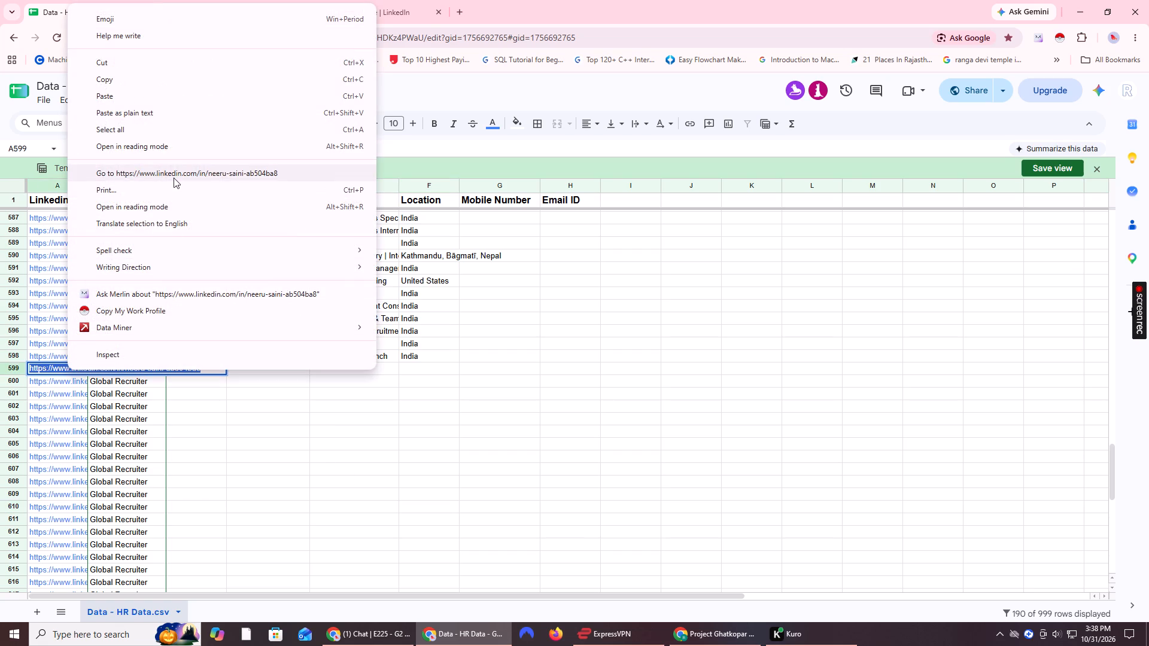
pyautogui.click(174, 171)
pyautogui.click(439, 10)
pyautogui.click(439, 10)
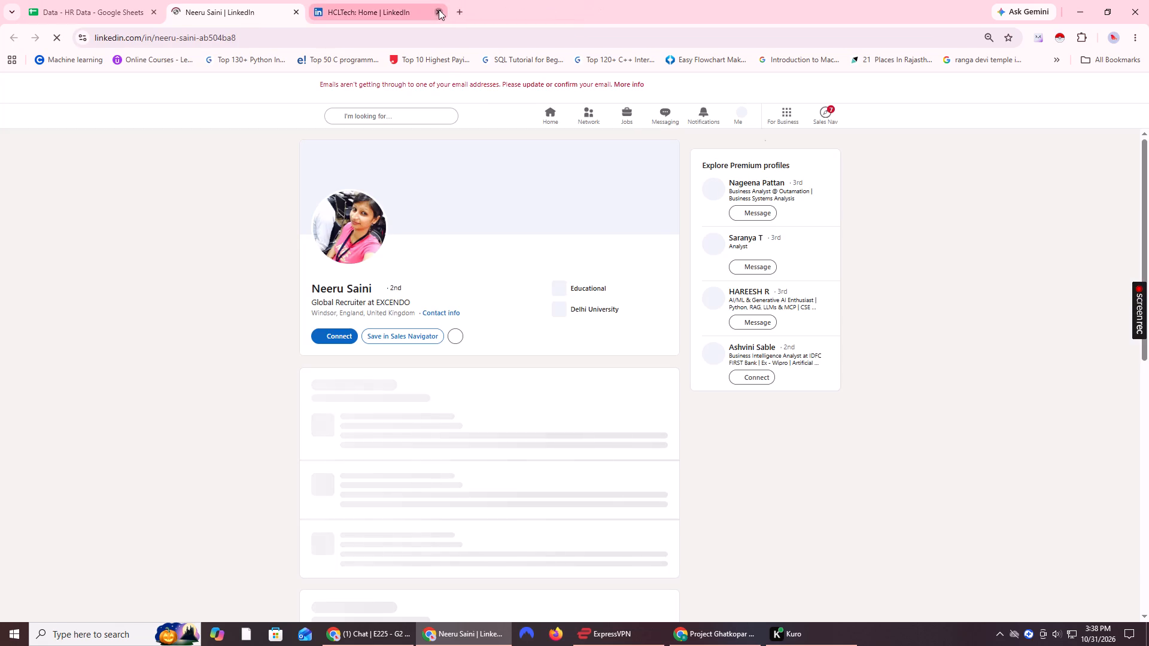
# Copy the candidate's full name from the profile header into row 599's Candidate Name cell.
pyautogui.moveTo(306, 286); pyautogui.dragTo(373, 281)
pyautogui.hotkey('ctrl', 'c')
pyautogui.click(265, 330)
pyautogui.click(89, 0)
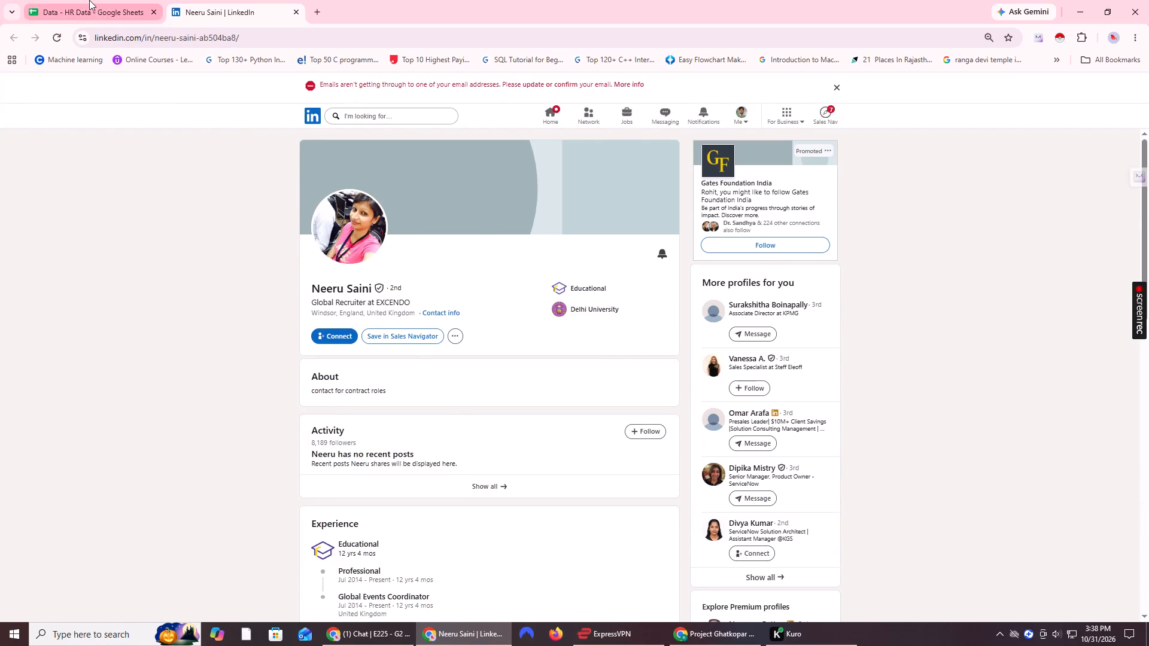
pyautogui.doubleClick(264, 373)
pyautogui.hotkey('ctrl', 'v')
pyautogui.click(250, 394)
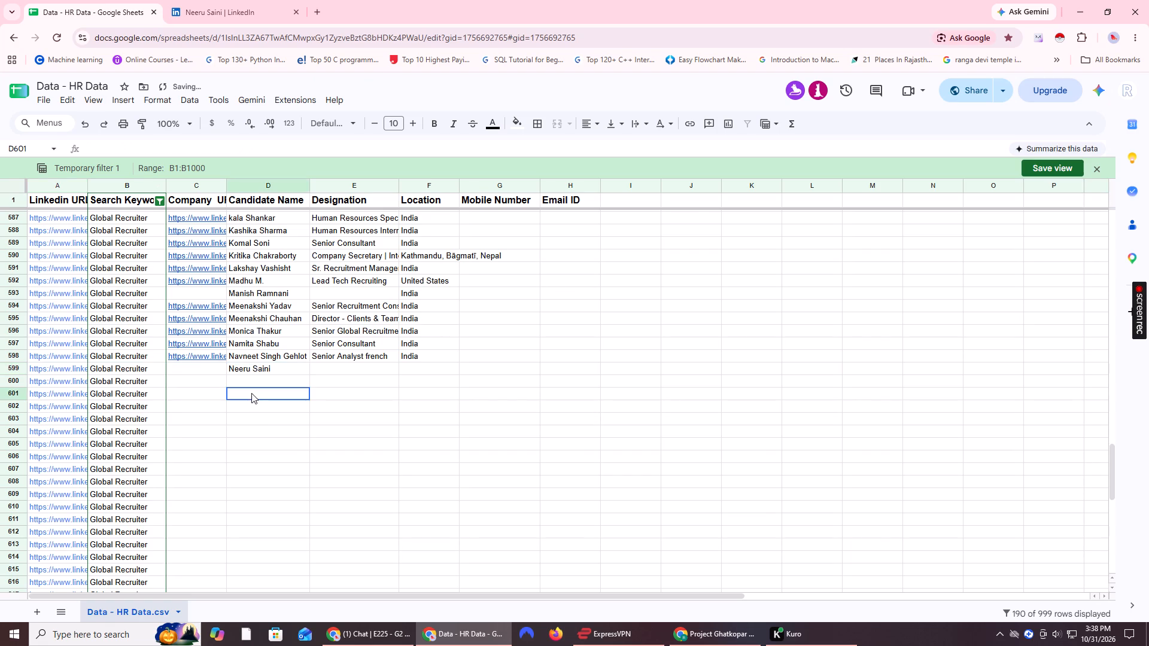
# Check the candidate's experience and copy the country United Kingdom from the profile header into row 599's Location cell.
pyautogui.click(253, 0)
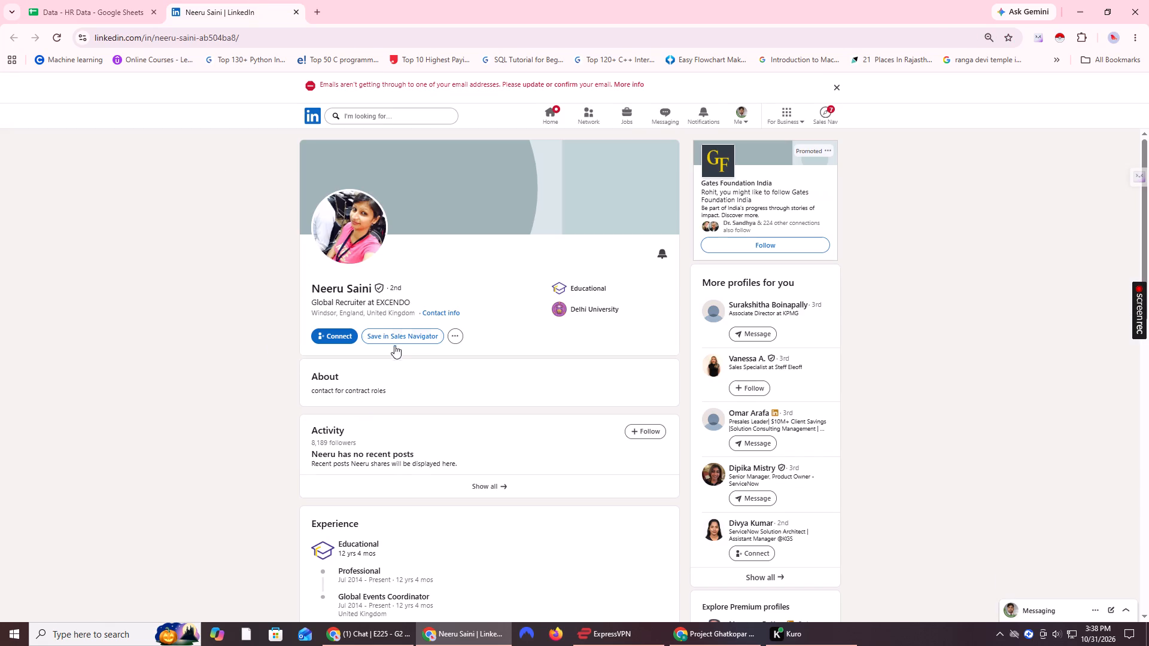
pyautogui.scroll(-3, 378, 393)
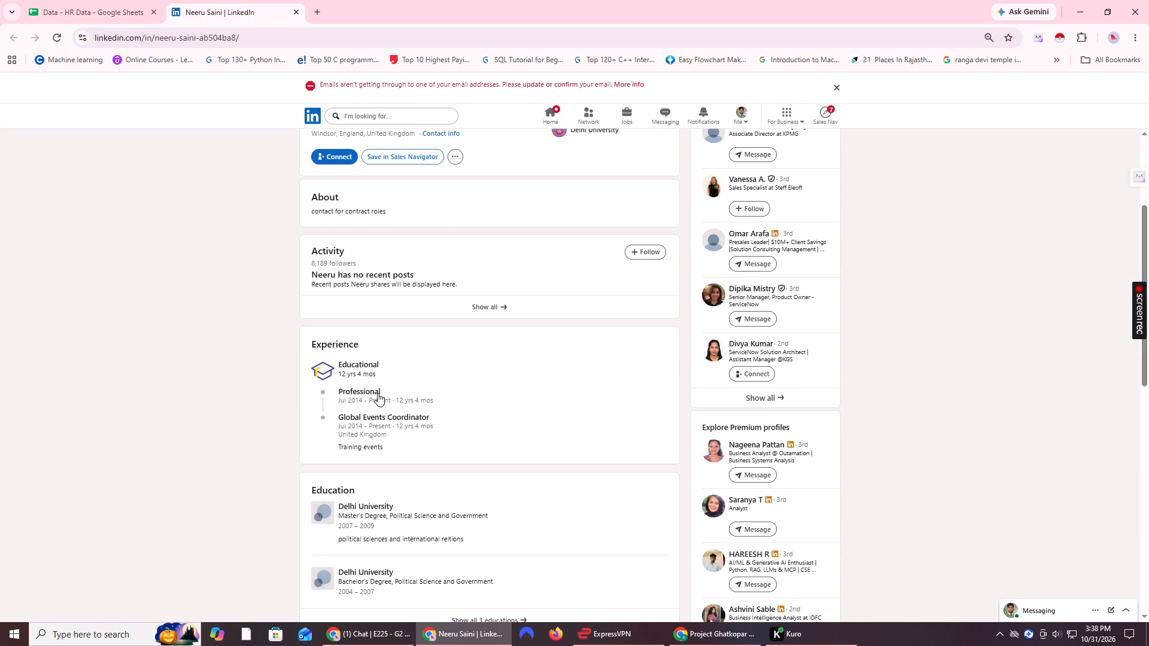
pyautogui.scroll(3, 379, 438)
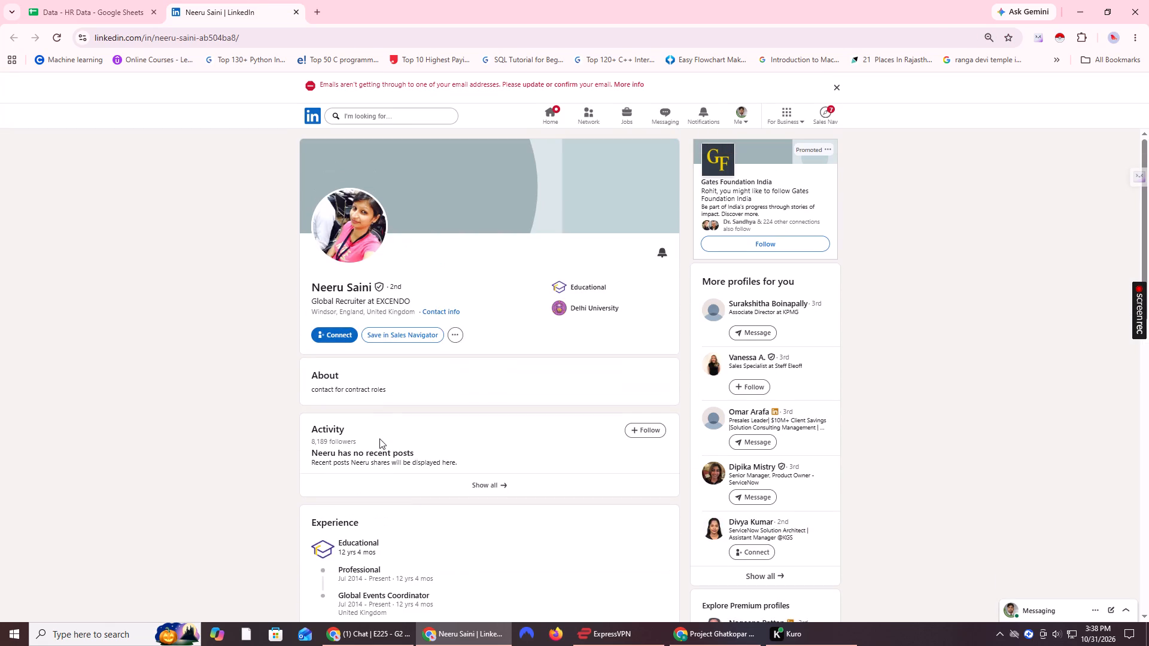
pyautogui.moveTo(413, 312); pyautogui.dragTo(375, 314)
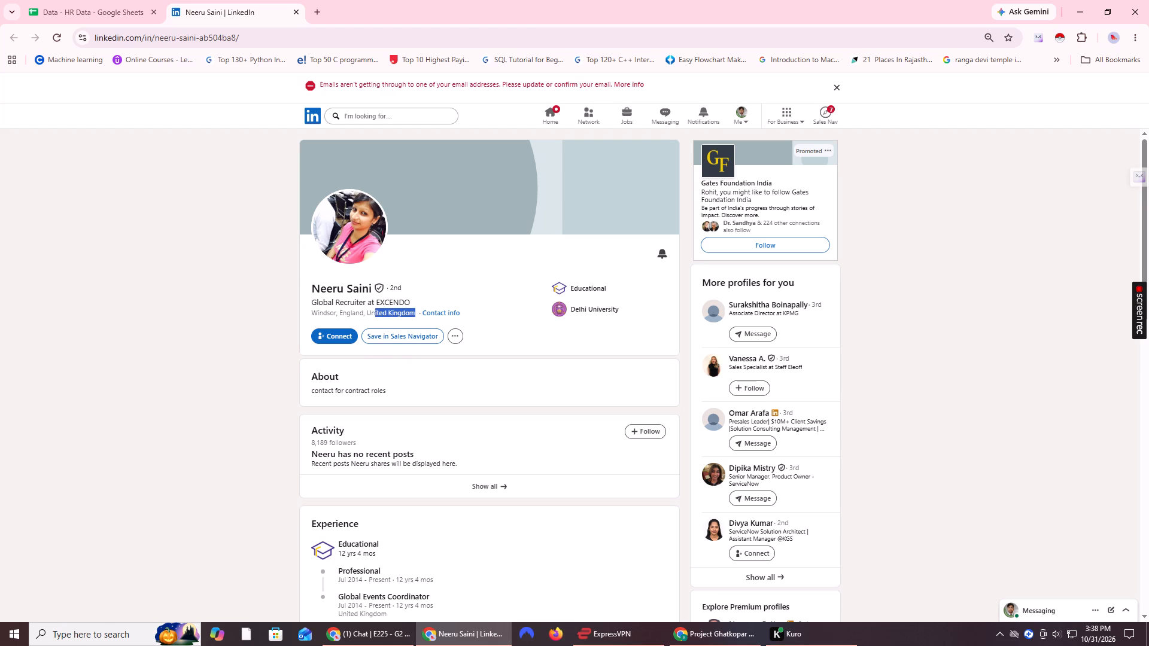
pyautogui.moveTo(375, 314); pyautogui.dragTo(367, 314)
pyautogui.hotkey('ctrl', 'c')
pyautogui.click(79, 0)
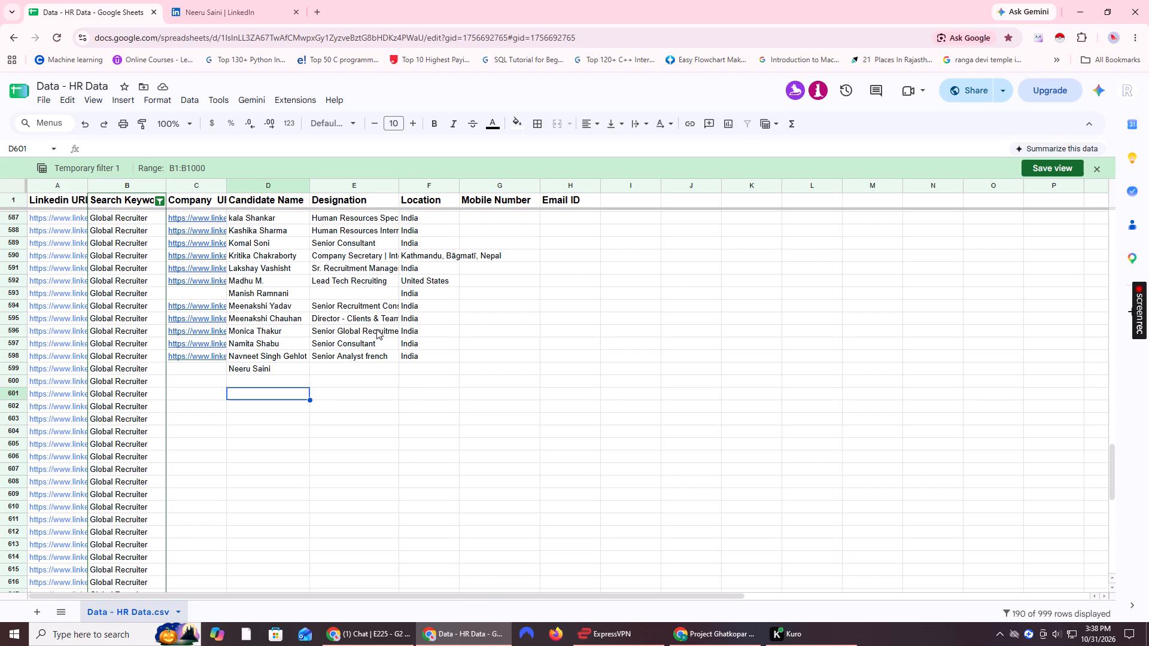
pyautogui.doubleClick(410, 371)
pyautogui.hotkey('ctrl', 'v')
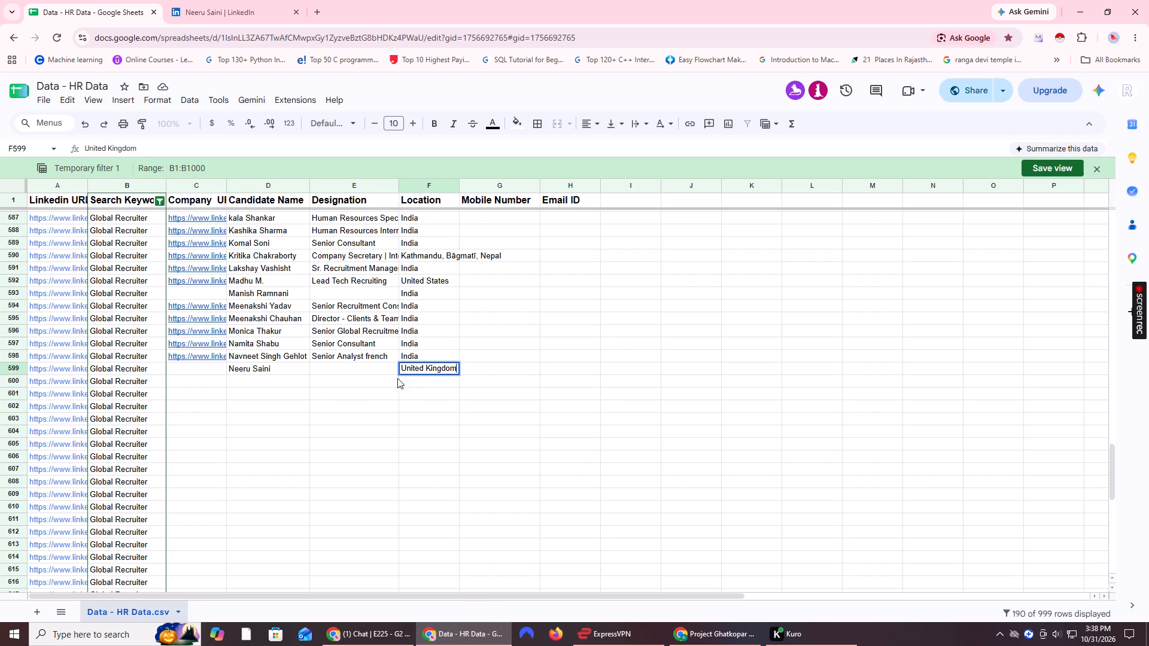
pyautogui.click(384, 381)
# Open the LinkedIn profile linked in row 600, and close the previous candidate's profile.
pyautogui.scroll(-1, 321, 370)
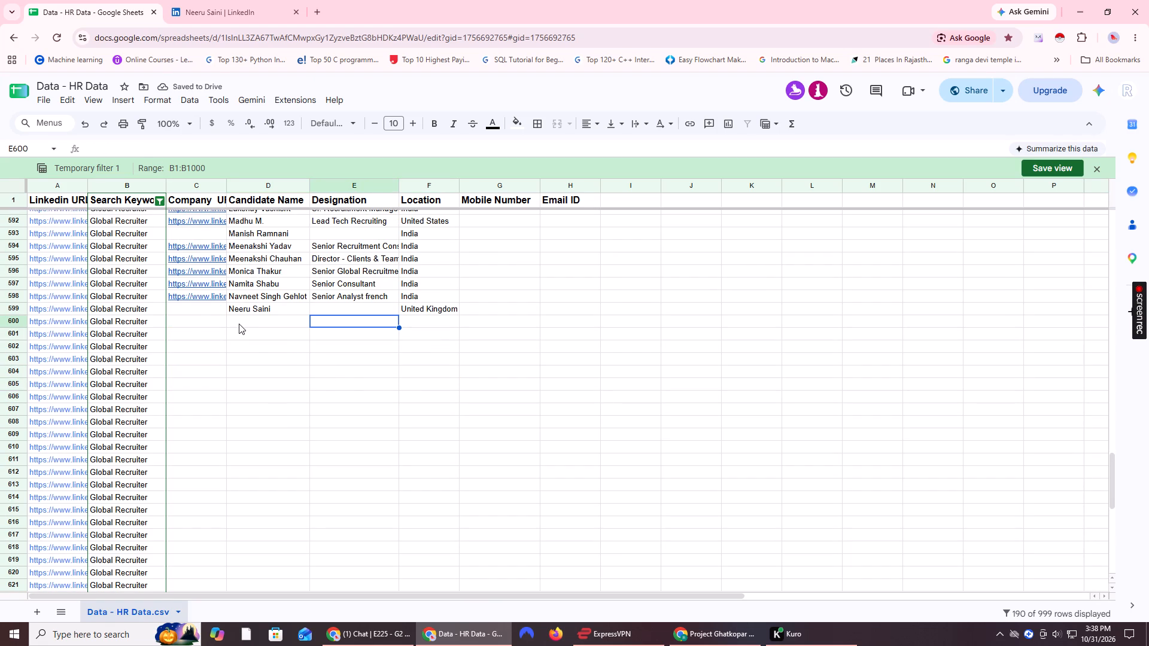
pyautogui.tripleClick(59, 321)
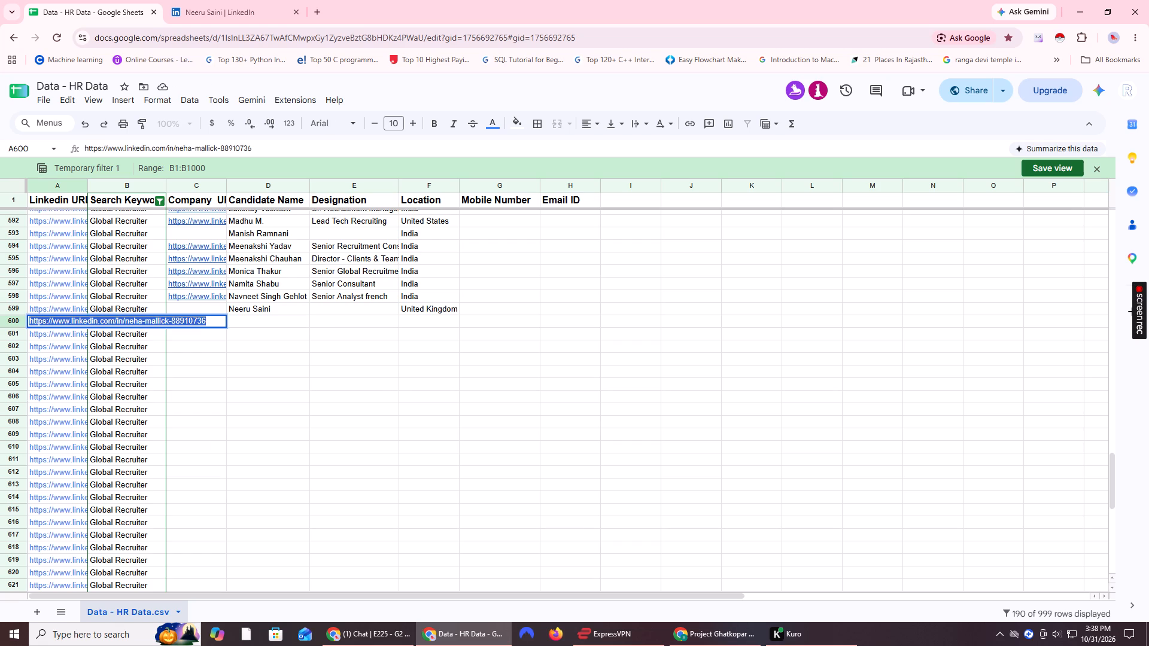
pyautogui.rightClick(59, 321)
pyautogui.click(187, 425)
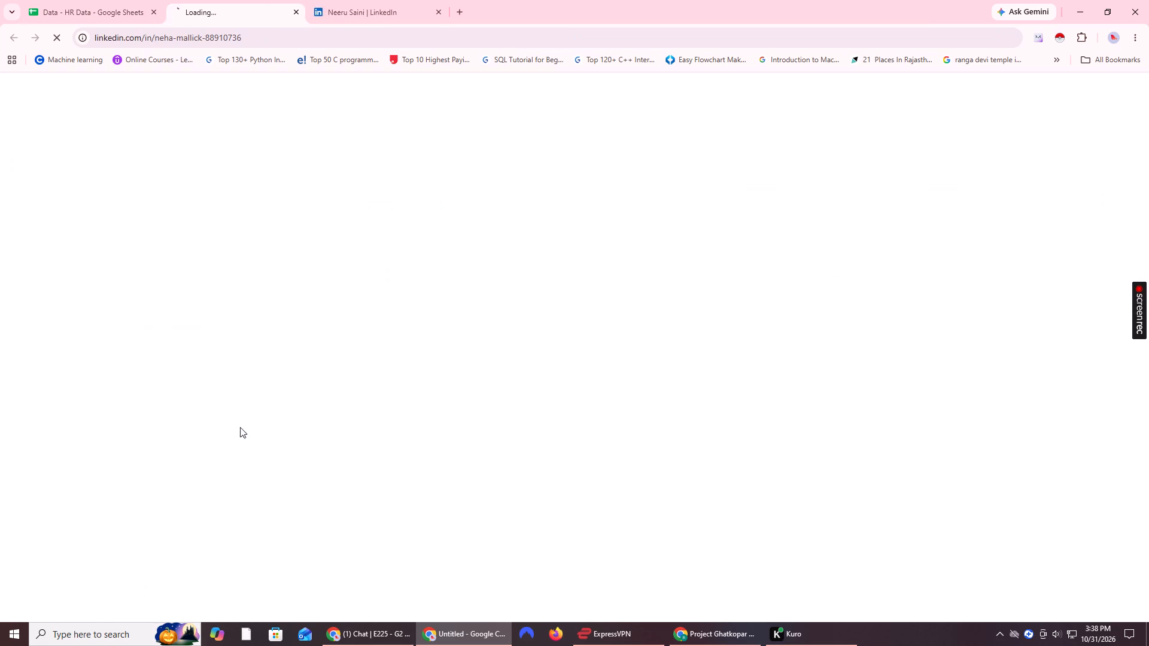
pyautogui.click(435, 11)
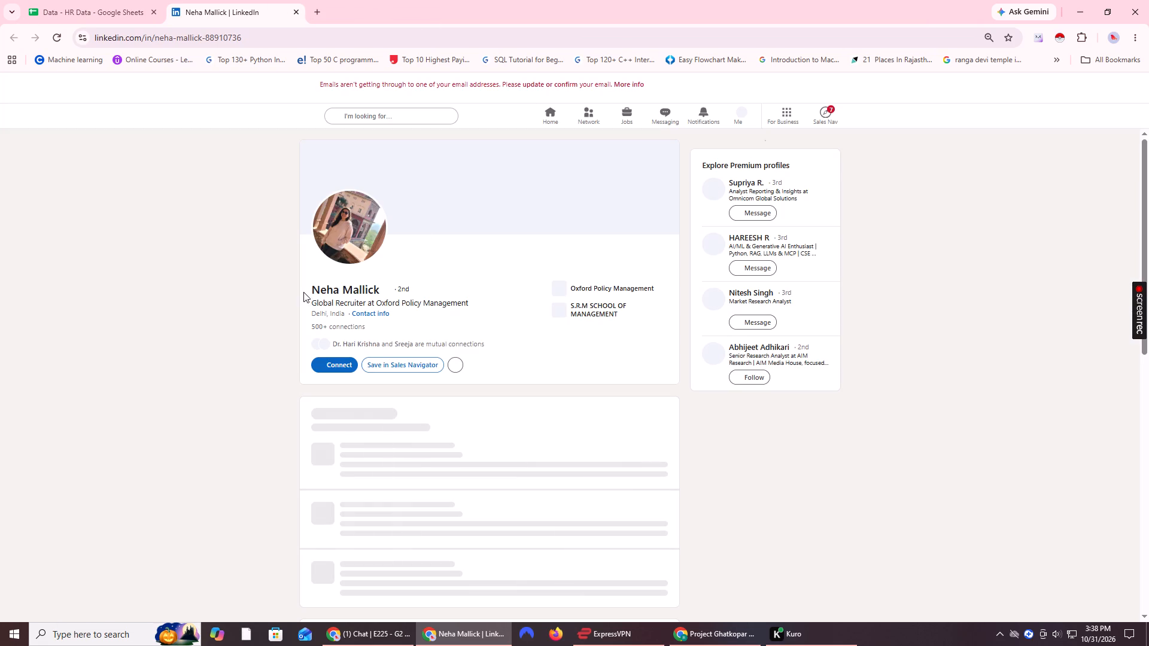
# Copy the candidate's full name from the profile header into row 600's Candidate Name cell.
pyautogui.moveTo(303, 292); pyautogui.dragTo(387, 286)
pyautogui.hotkey('ctrl', 'c')
pyautogui.click(158, 260)
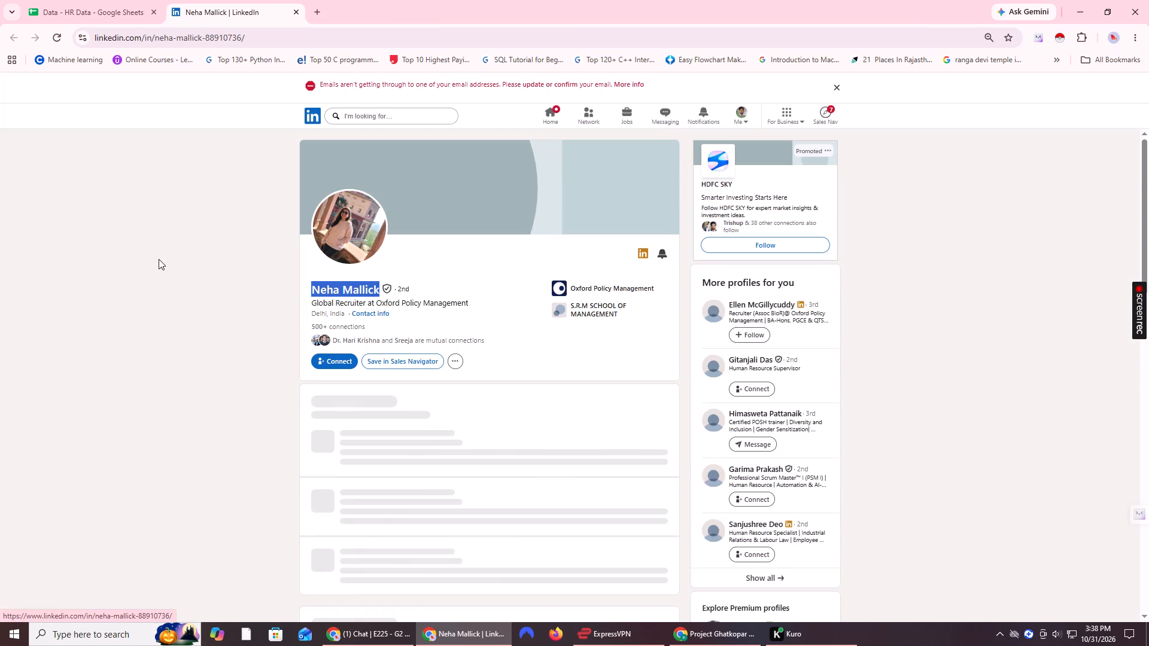
pyautogui.click(117, 0)
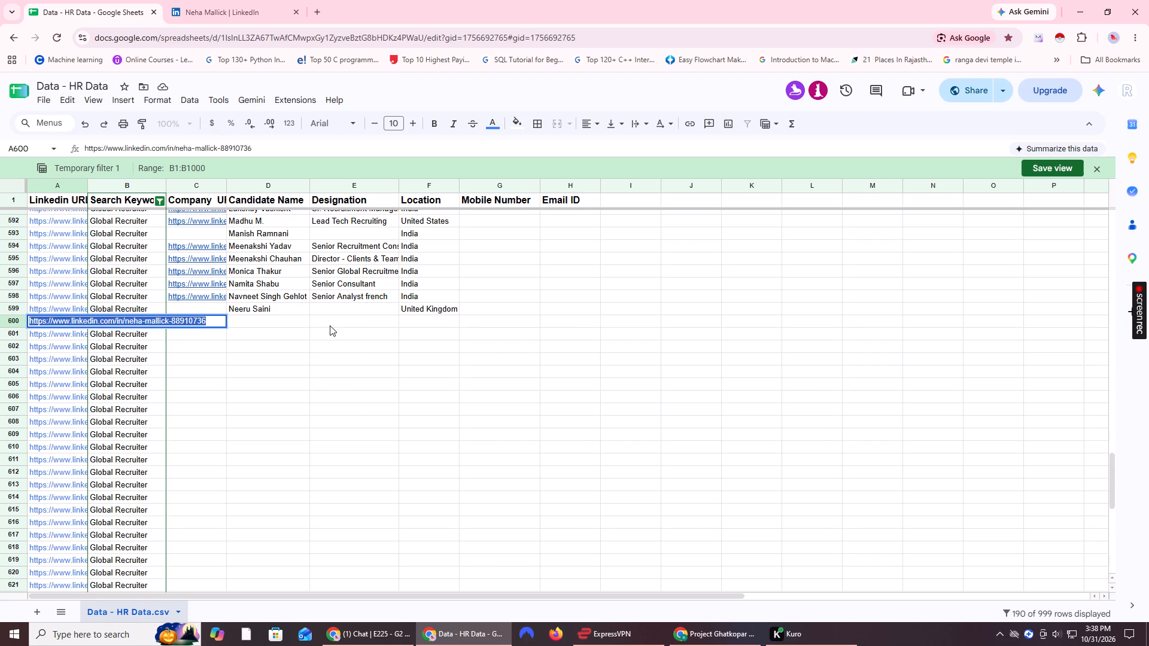
pyautogui.doubleClick(268, 319)
pyautogui.hotkey('ctrl', 'v')
pyautogui.click(239, 348)
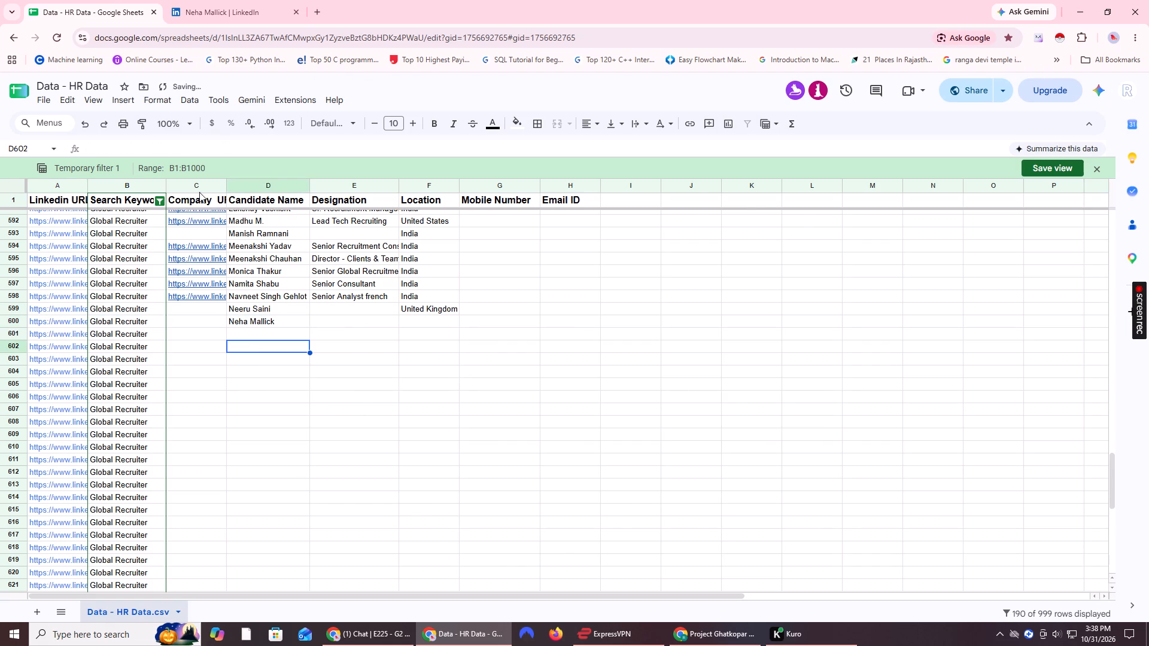
# Open the Oxford Policy Management page from the profile's experience and copy the designation Global Recruiter into row 600's Designation cell.
pyautogui.click(226, 0)
pyautogui.scroll(-3, 360, 348)
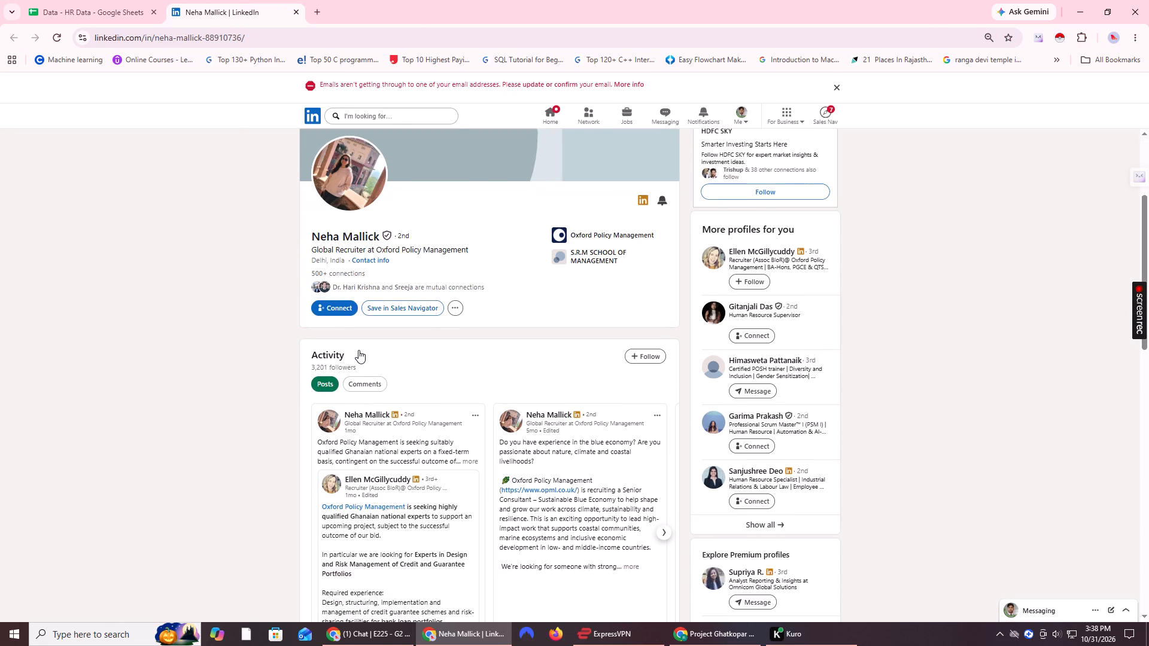
pyautogui.scroll(-7, 359, 350)
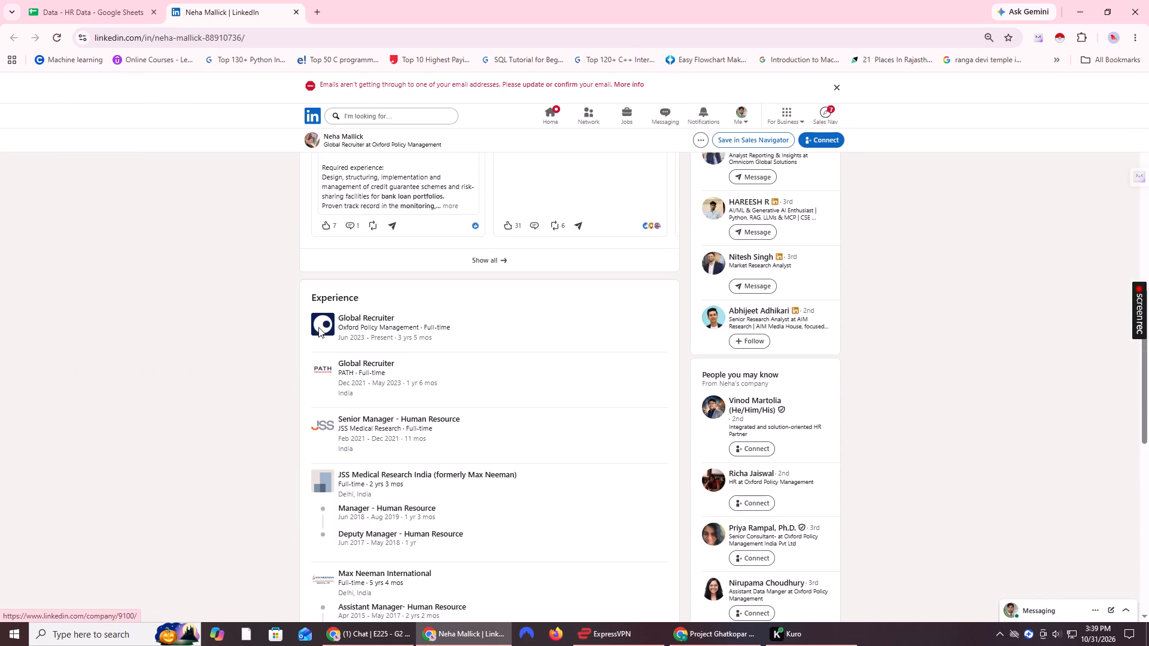
pyautogui.keyDown('ctrl'); pyautogui.click(322, 321); pyautogui.keyUp('ctrl')
pyautogui.moveTo(336, 316); pyautogui.dragTo(414, 318)
pyautogui.hotkey('ctrl', 'c')
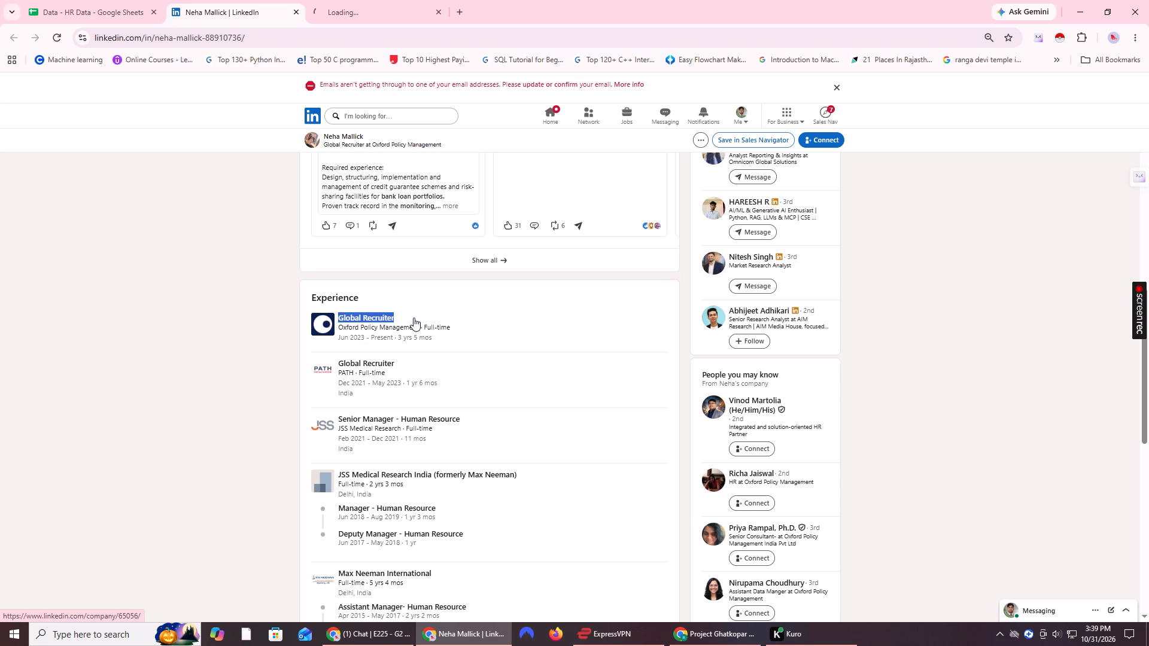
pyautogui.click(93, 0)
pyautogui.doubleClick(322, 323)
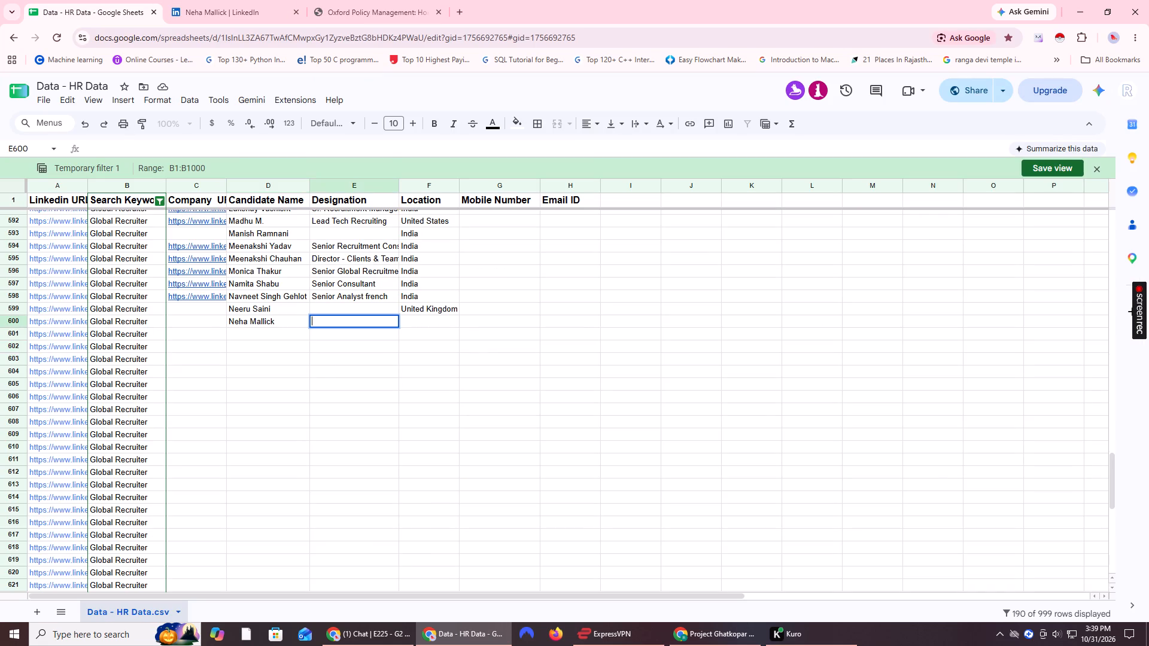
pyautogui.hotkey('ctrl', 'v')
pyautogui.click(316, 334)
# Copy the Oxford Policy Management company page URL into row 600's Company URL cell.
pyautogui.click(229, 0)
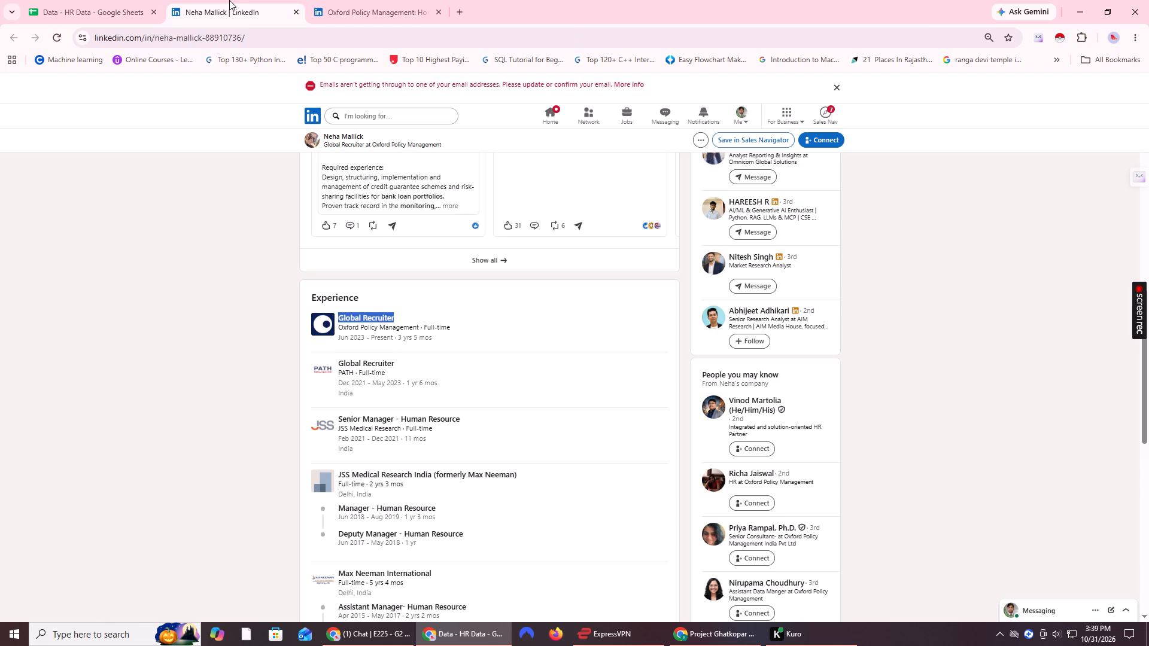
pyautogui.click(396, 0)
pyautogui.click(321, 39)
pyautogui.hotkey('ctrl', 'c')
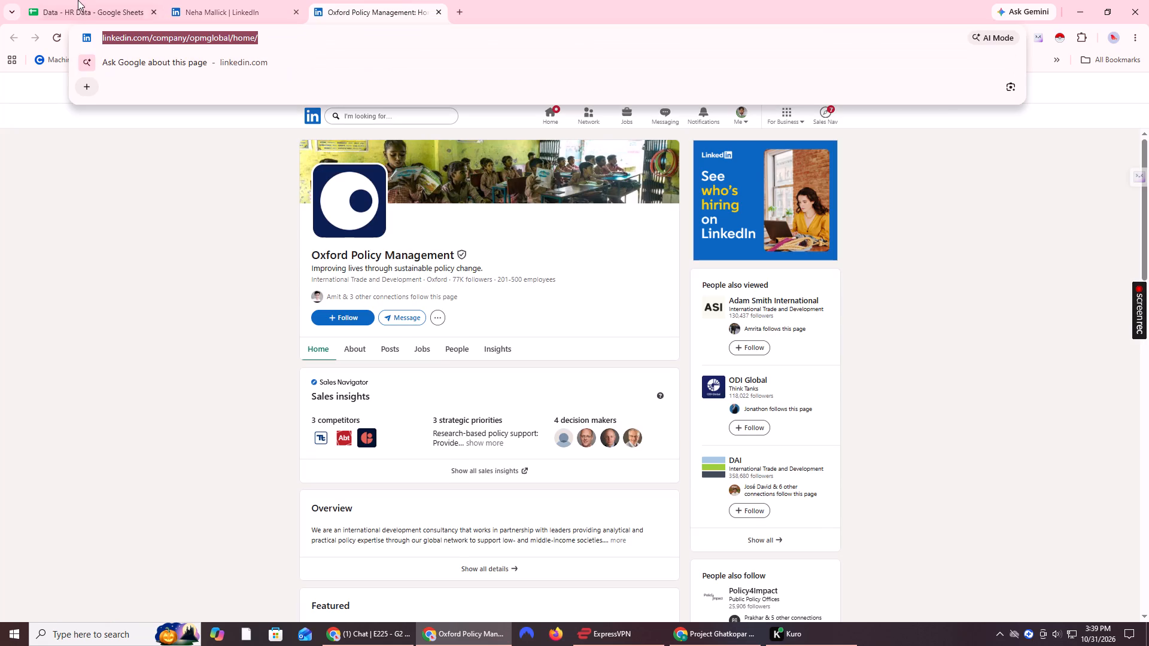
pyautogui.click(78, 0)
pyautogui.doubleClick(202, 324)
pyautogui.hotkey('ctrl', 'v')
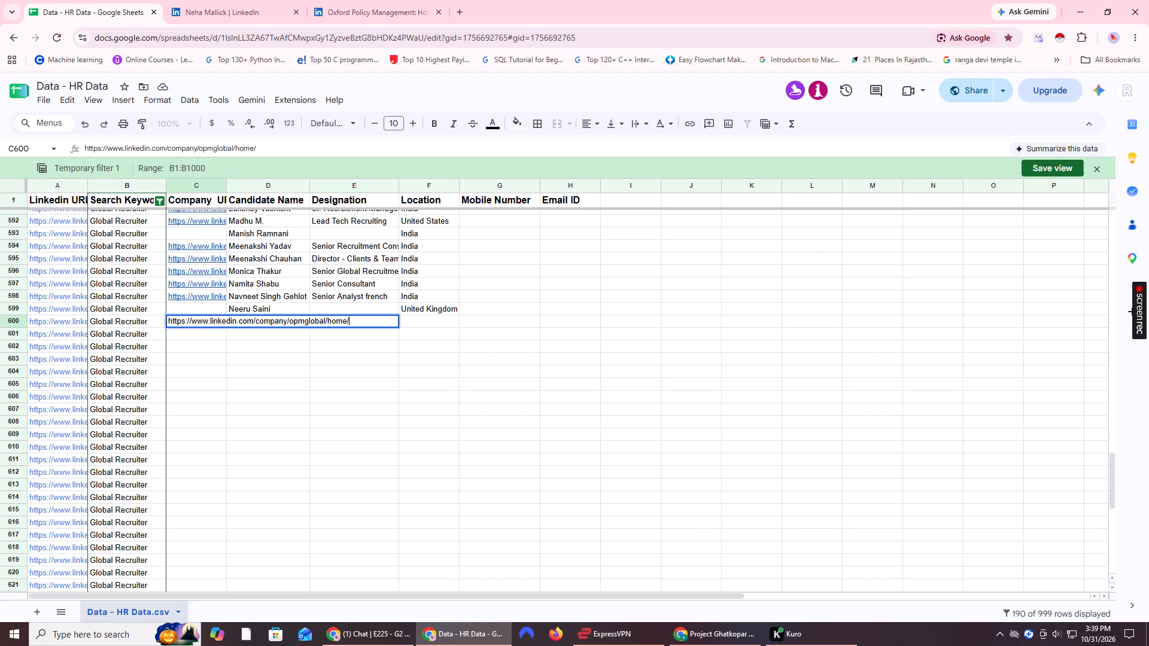
pyautogui.click(422, 328)
# Copy the location India from row 598 into row 600's Location cell.
pyautogui.click(421, 295)
pyautogui.hotkey('ctrl', 'c')
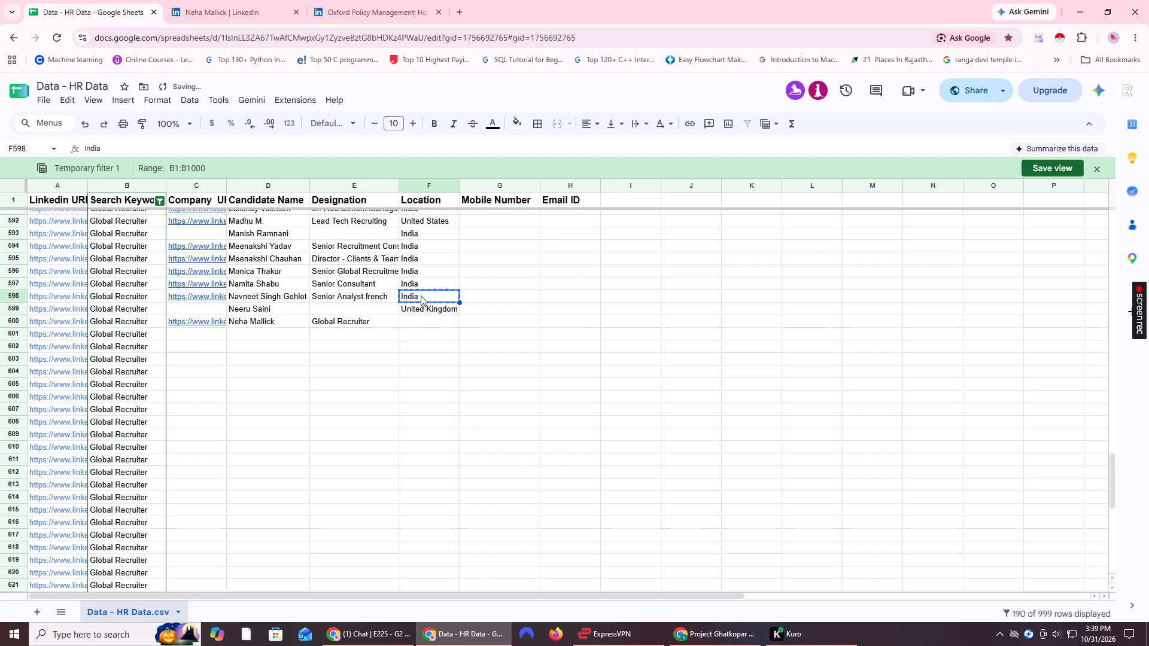
pyautogui.click(409, 321)
pyautogui.hotkey('ctrl', 'v')
pyautogui.click(360, 364)
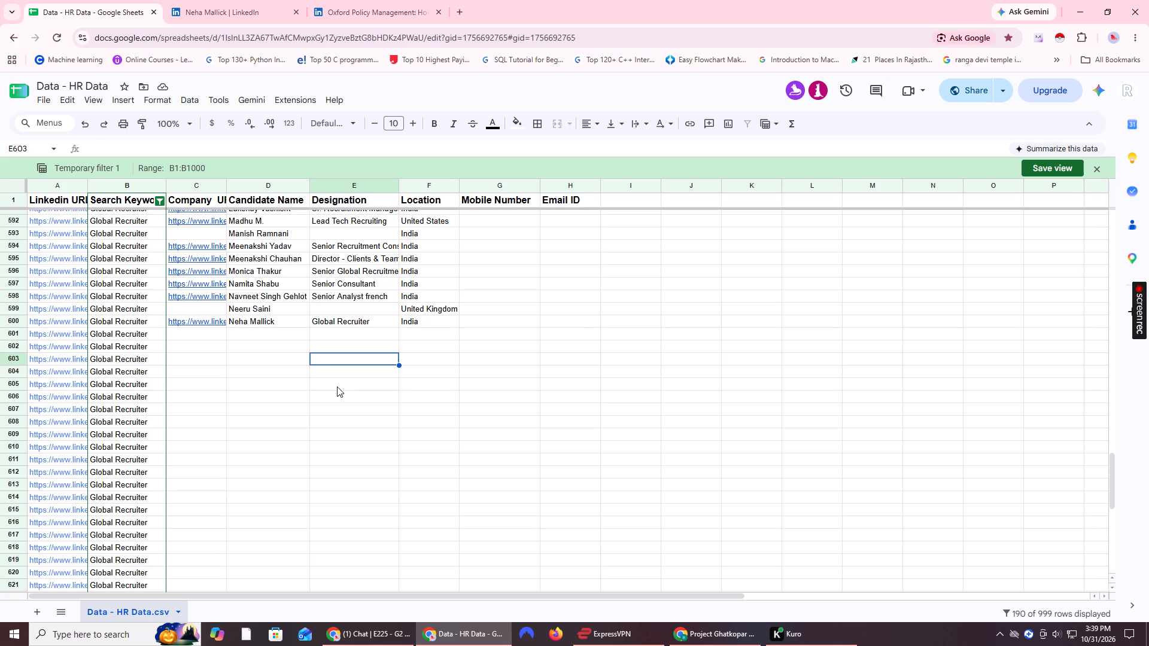
pyautogui.click(335, 386)
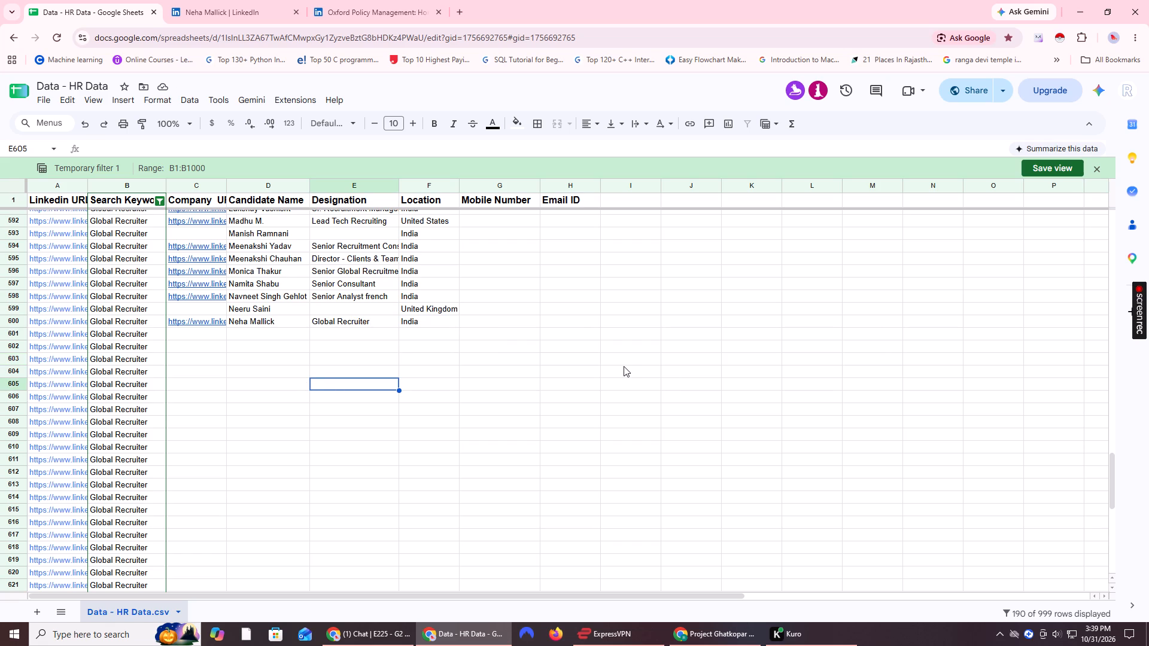
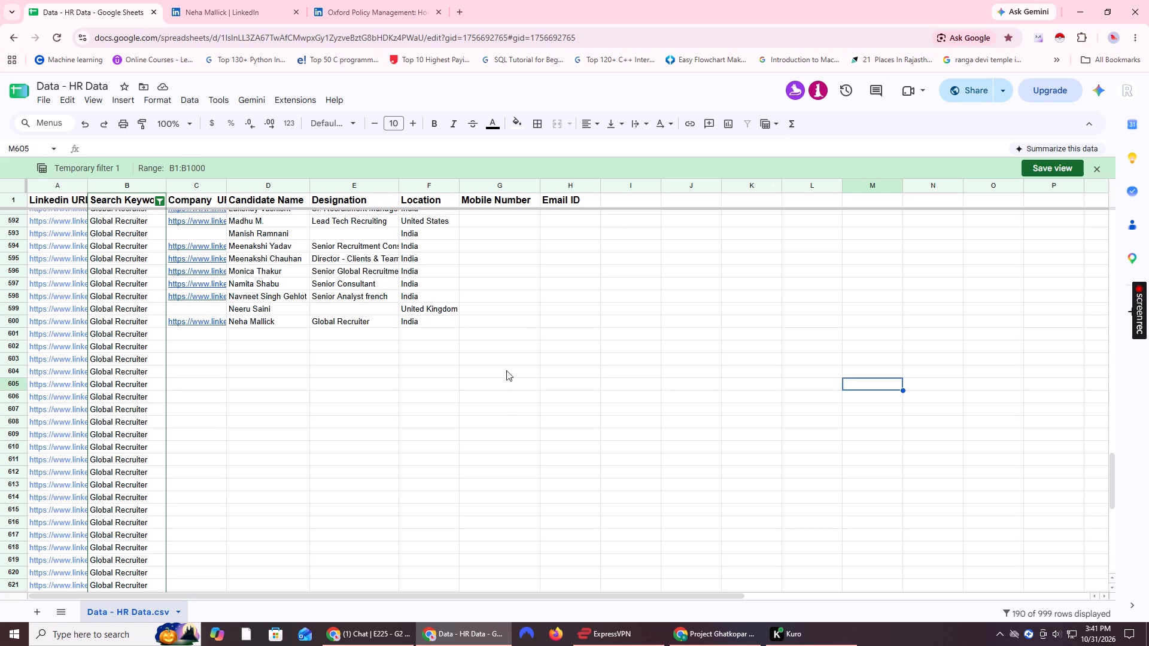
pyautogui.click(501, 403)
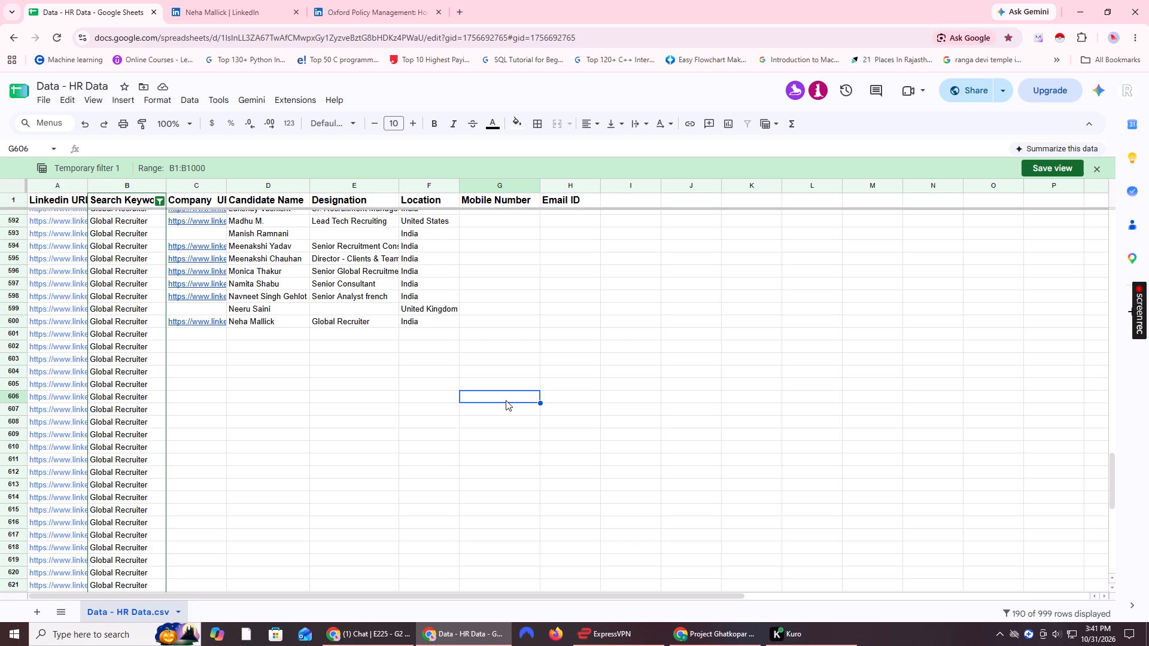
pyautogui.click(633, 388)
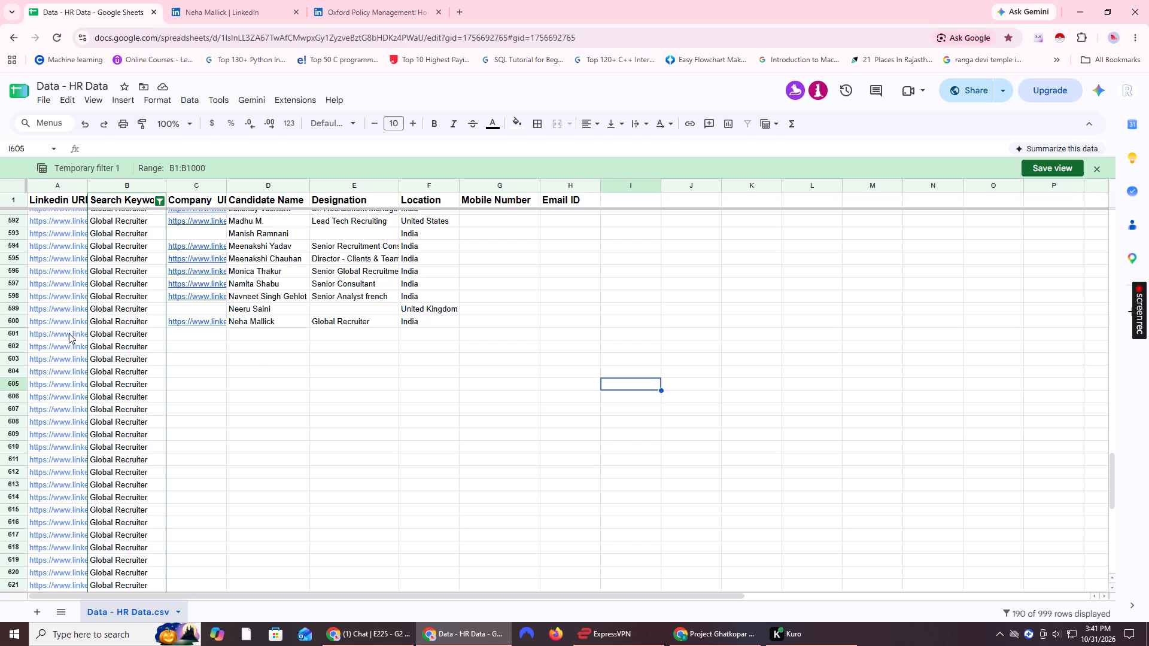
# Open row 601's LinkedIn profile link and close the previous candidate's profile and the Oxford Policy Management page.
pyautogui.tripleClick(69, 333)
pyautogui.rightClick(69, 333)
pyautogui.click(199, 428)
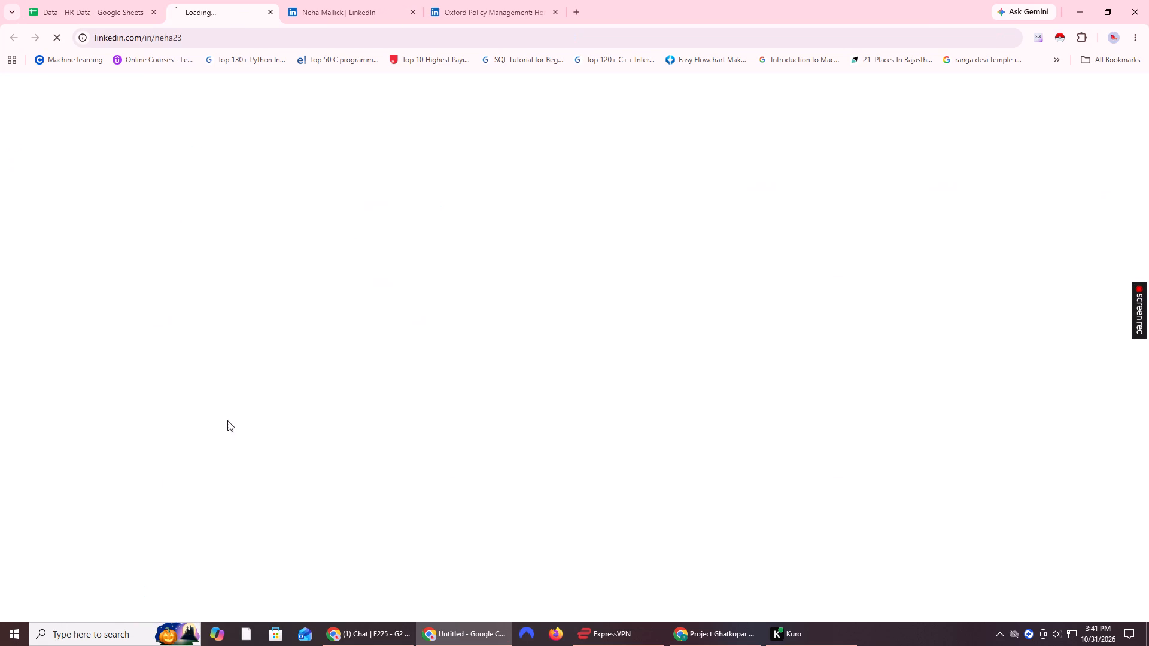
pyautogui.click(436, 11)
pyautogui.click(436, 11)
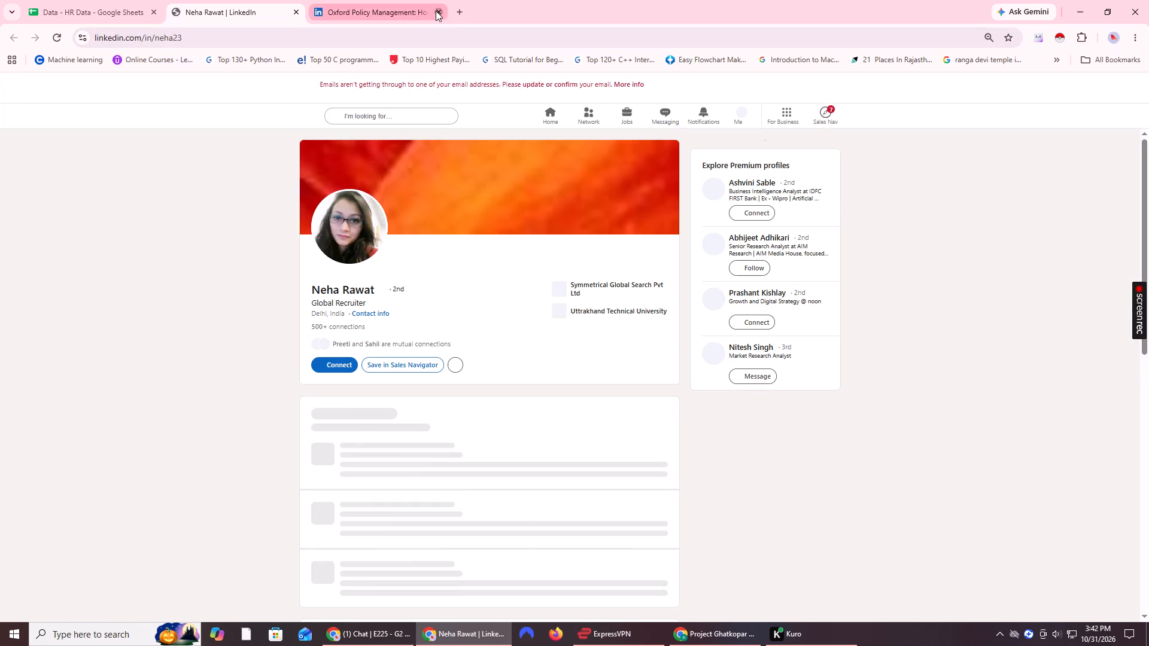
# Copy the candidate's full name from the profile header into row 601's Candidate Name cell.
pyautogui.moveTo(309, 286); pyautogui.dragTo(376, 285)
pyautogui.hotkey('ctrl', 'c')
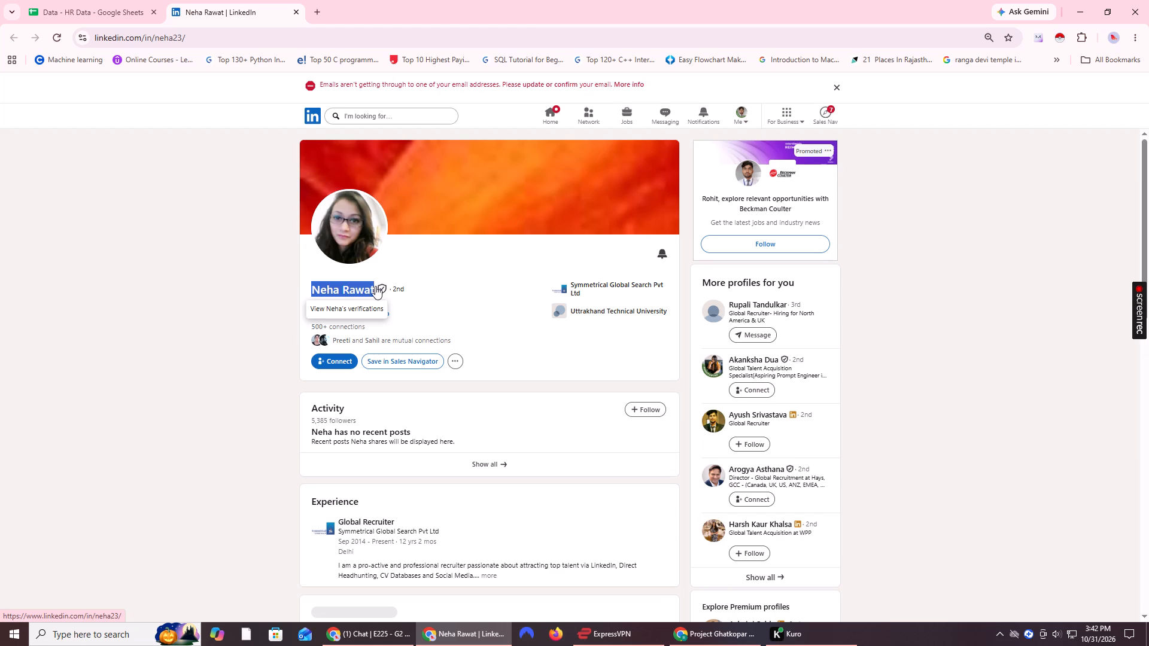
pyautogui.click(156, 300)
pyautogui.click(105, 0)
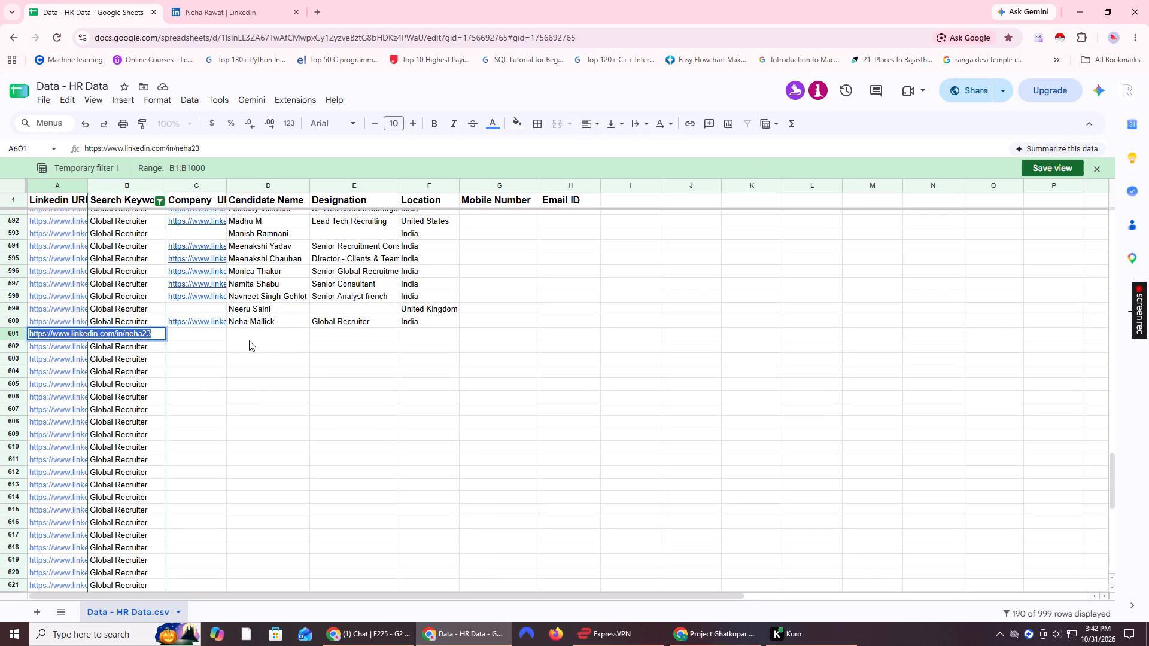
pyautogui.doubleClick(248, 339)
pyautogui.hotkey('ctrl', 'v')
pyautogui.click(237, 349)
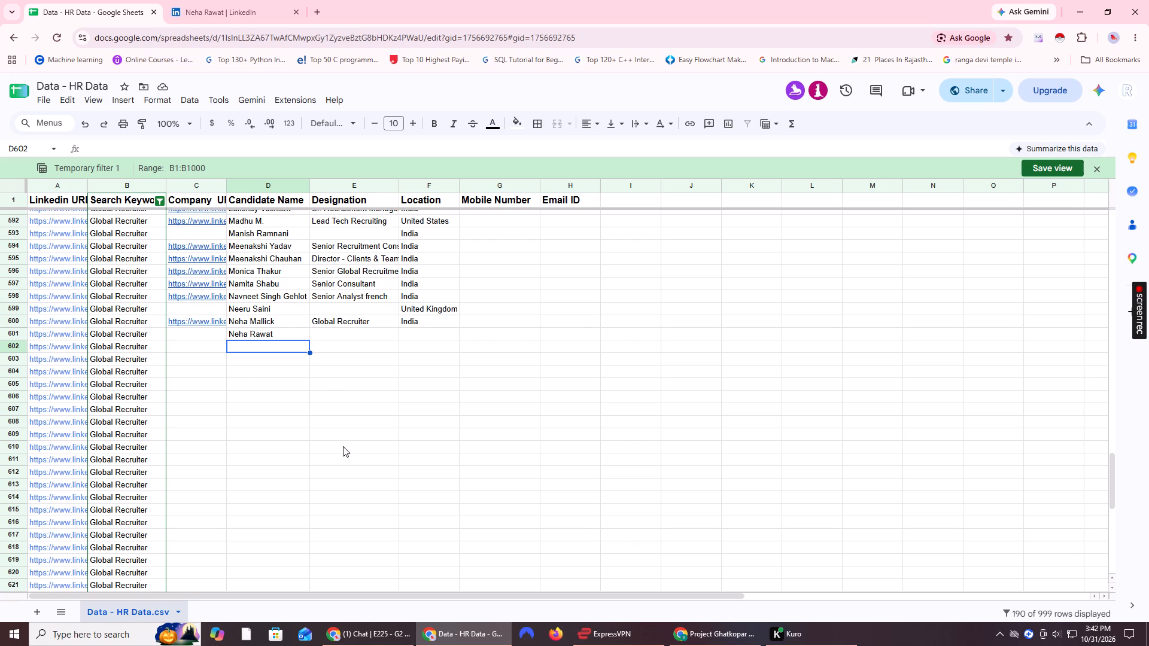
# Check the candidate's location on the profile and copy India from row 600 into row 601's Location cell.
pyautogui.click(258, 0)
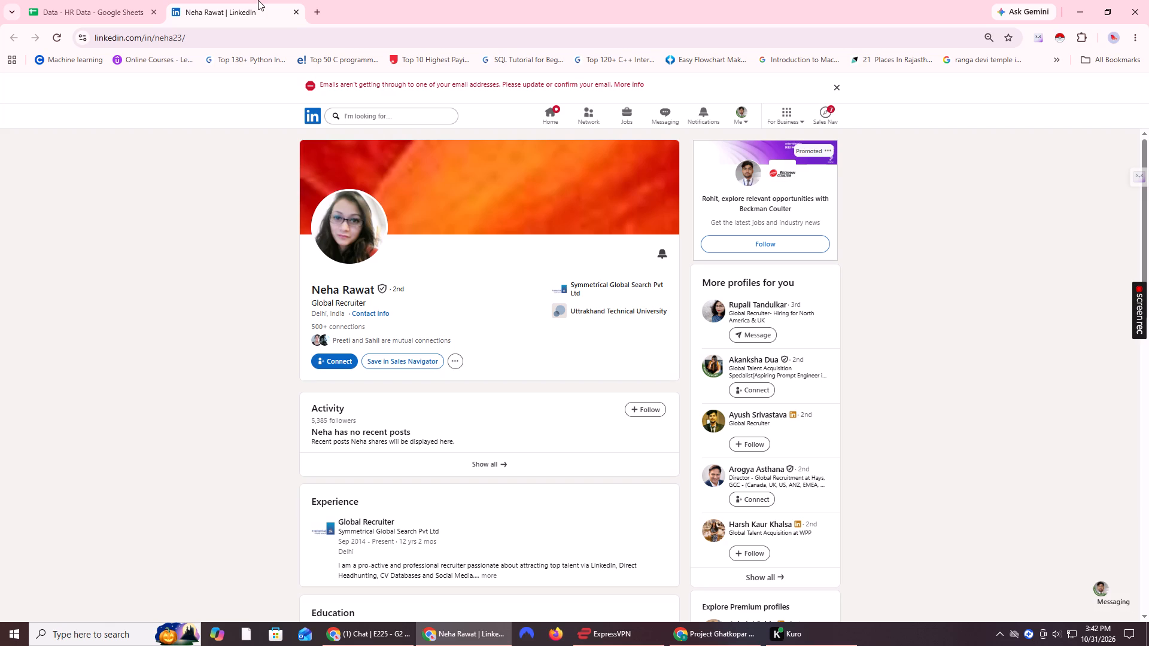
pyautogui.click(113, 0)
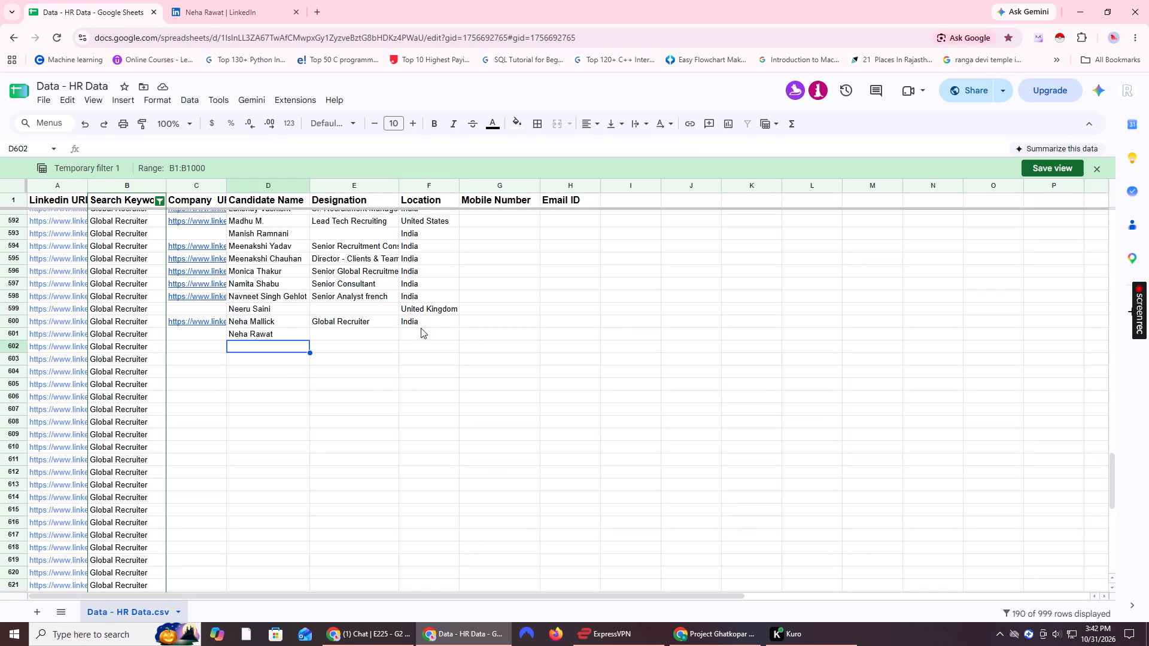
pyautogui.click(415, 334)
pyautogui.hotkey('shift', 'Up')
pyautogui.hotkey('ctrl', 'd')
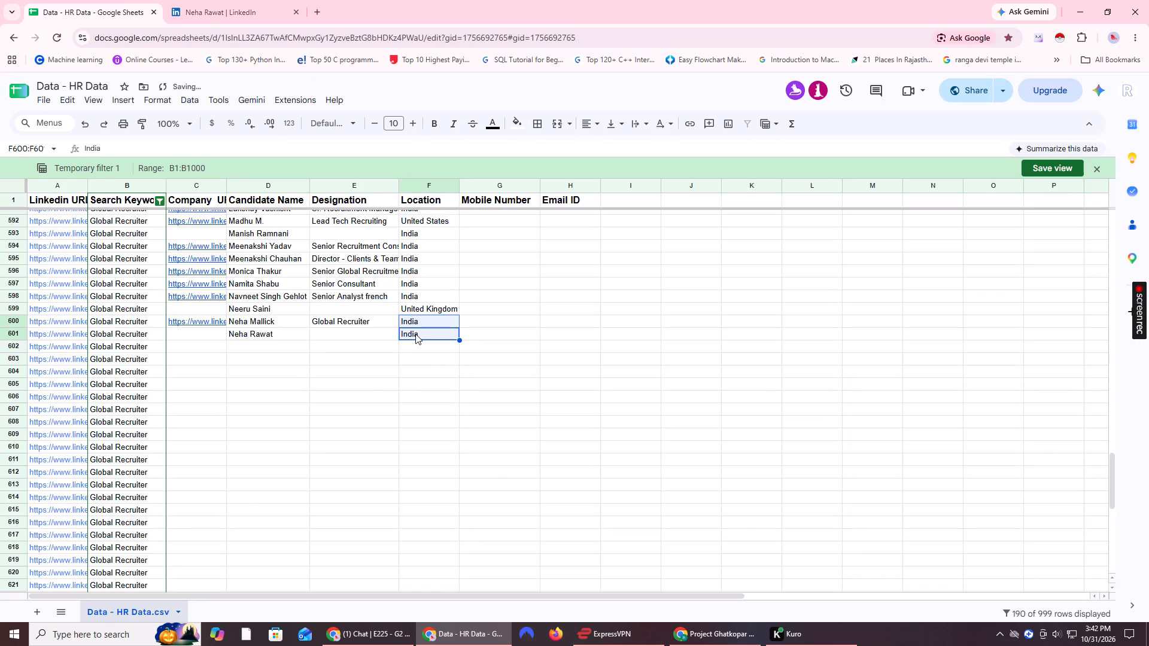
pyautogui.click(416, 385)
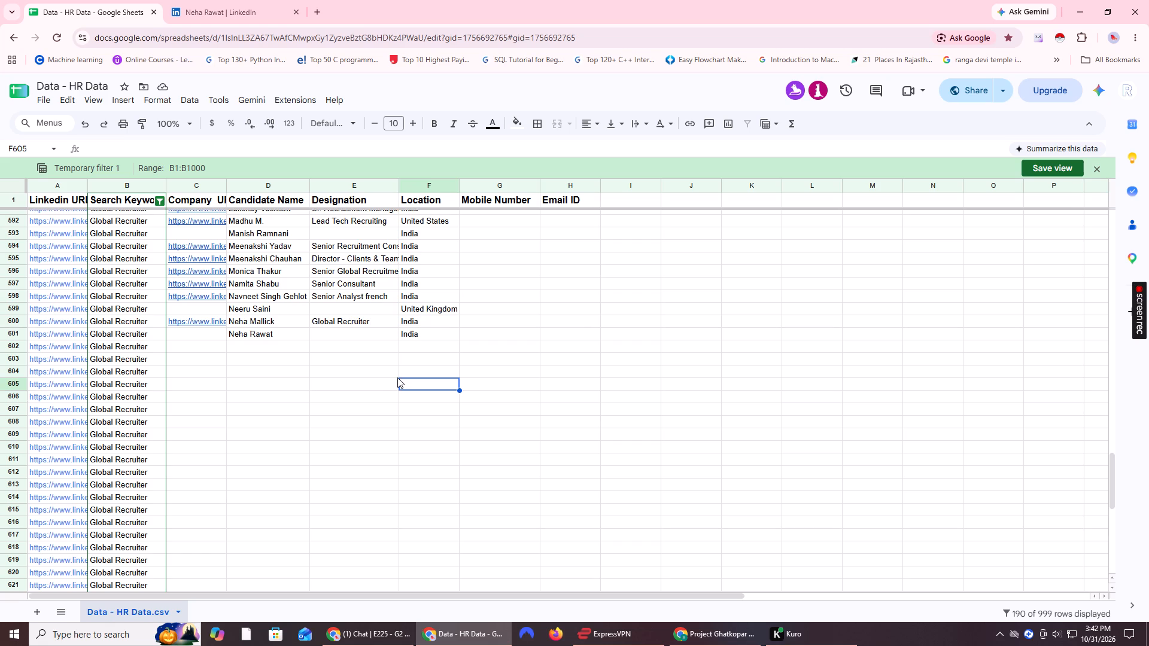
pyautogui.click(430, 423)
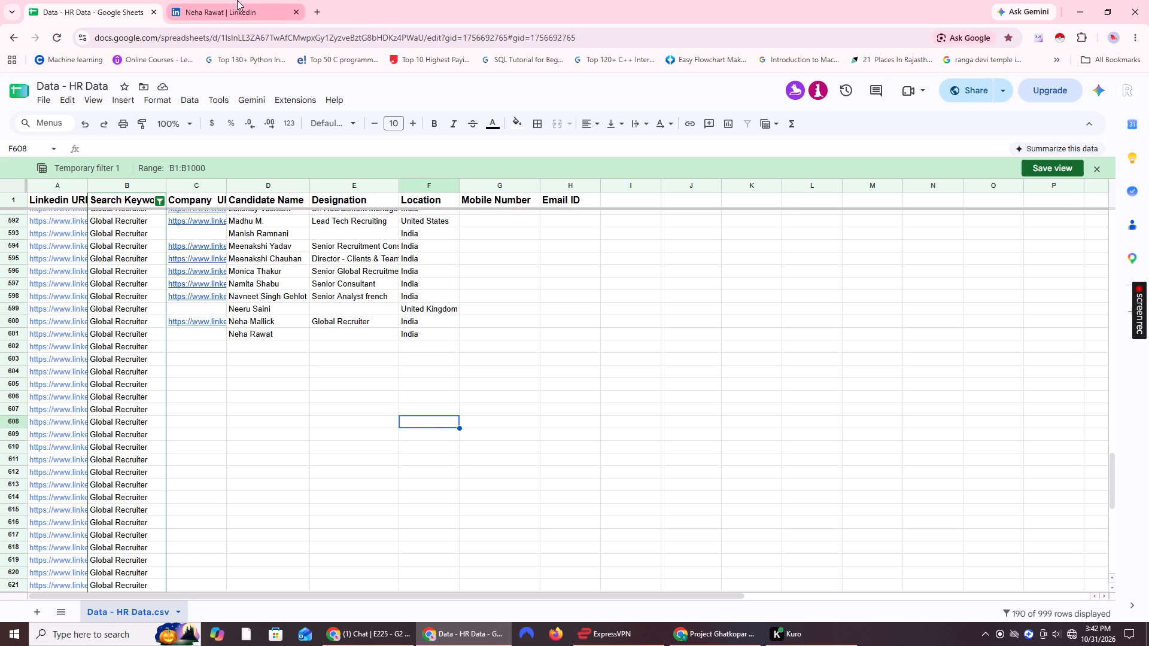
# Open the Symmetrical Global Search Pvt Ltd company page from the profile's Experience section.
pyautogui.click(237, 0)
pyautogui.scroll(-4, 367, 458)
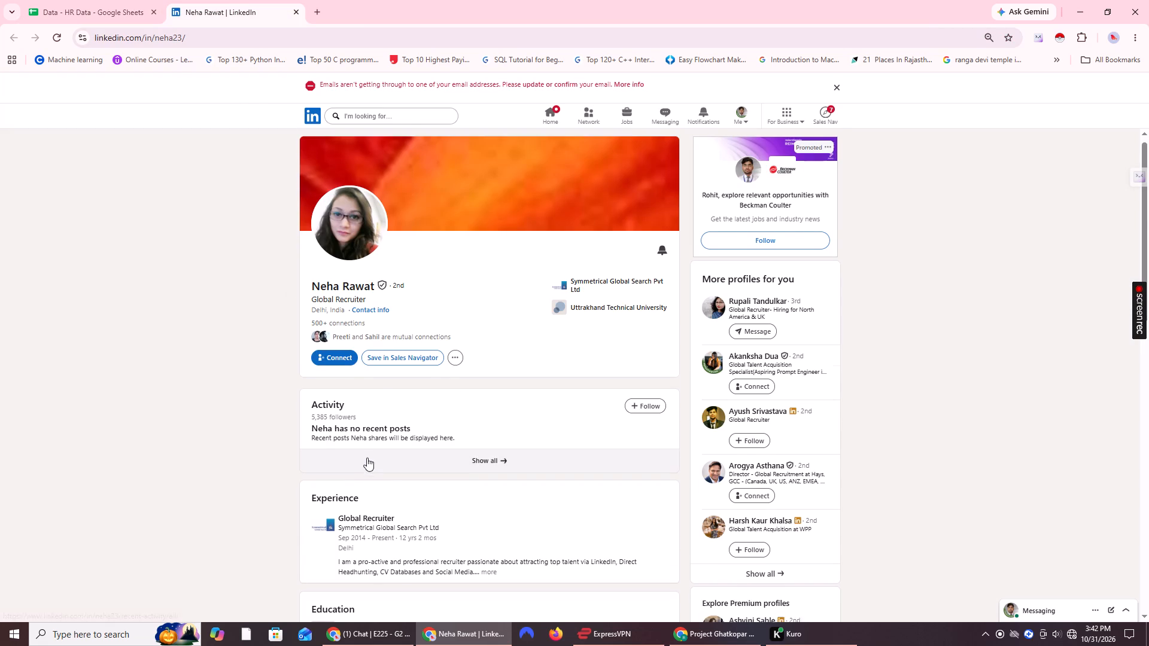
pyautogui.keyDown('ctrl'); pyautogui.click(312, 290); pyautogui.keyUp('ctrl')
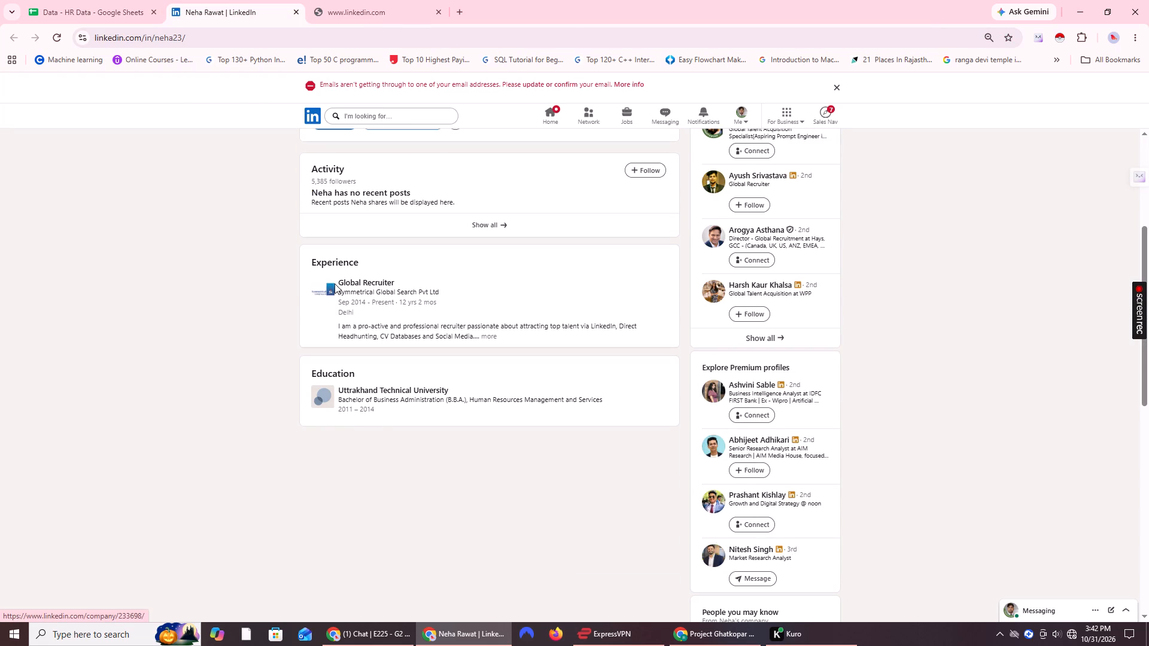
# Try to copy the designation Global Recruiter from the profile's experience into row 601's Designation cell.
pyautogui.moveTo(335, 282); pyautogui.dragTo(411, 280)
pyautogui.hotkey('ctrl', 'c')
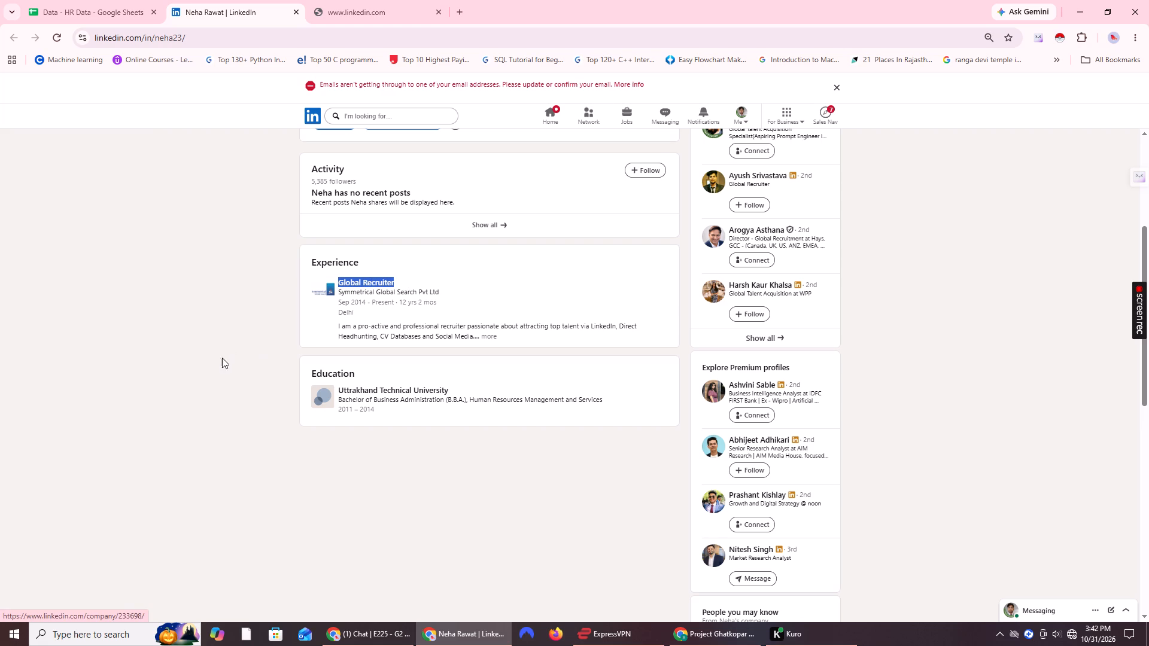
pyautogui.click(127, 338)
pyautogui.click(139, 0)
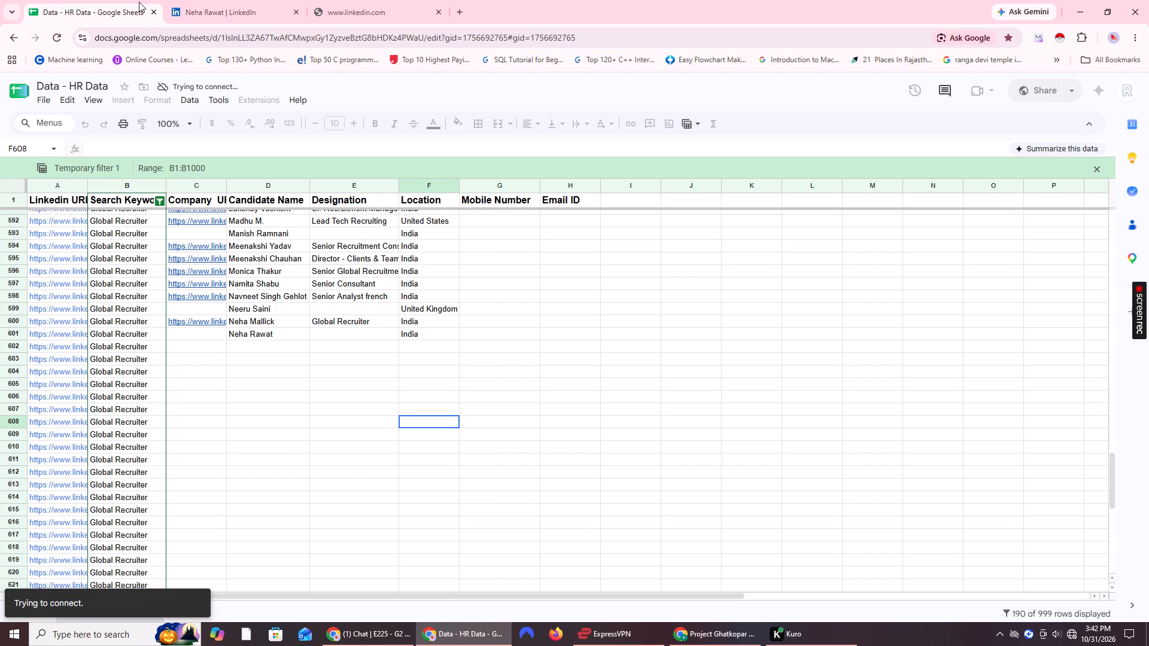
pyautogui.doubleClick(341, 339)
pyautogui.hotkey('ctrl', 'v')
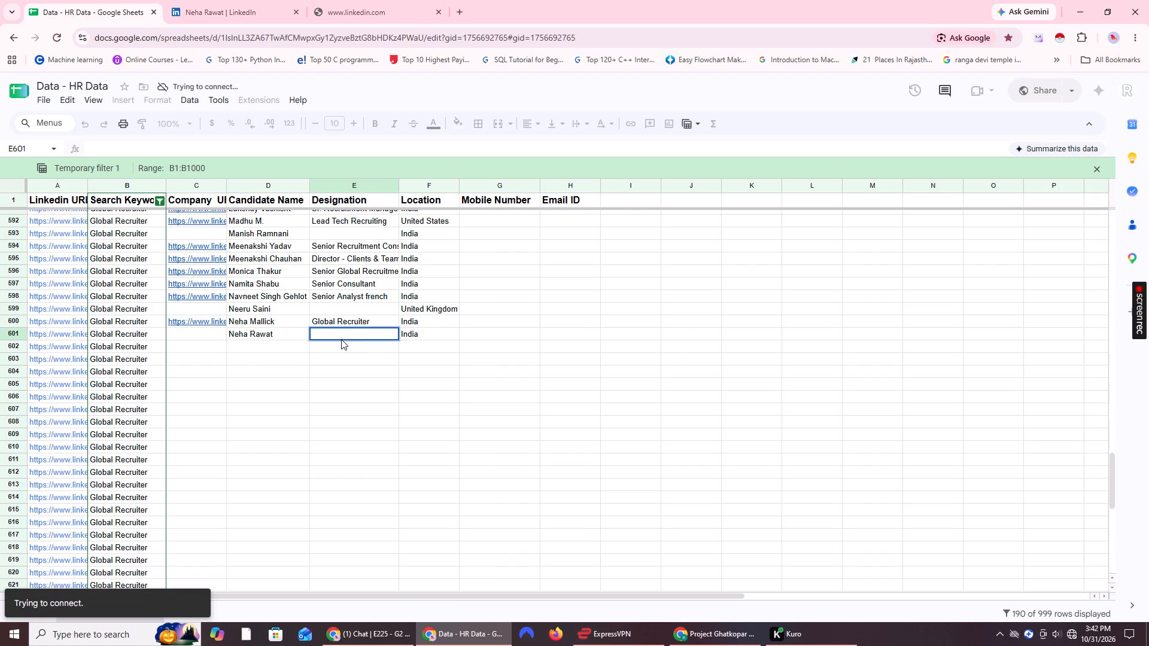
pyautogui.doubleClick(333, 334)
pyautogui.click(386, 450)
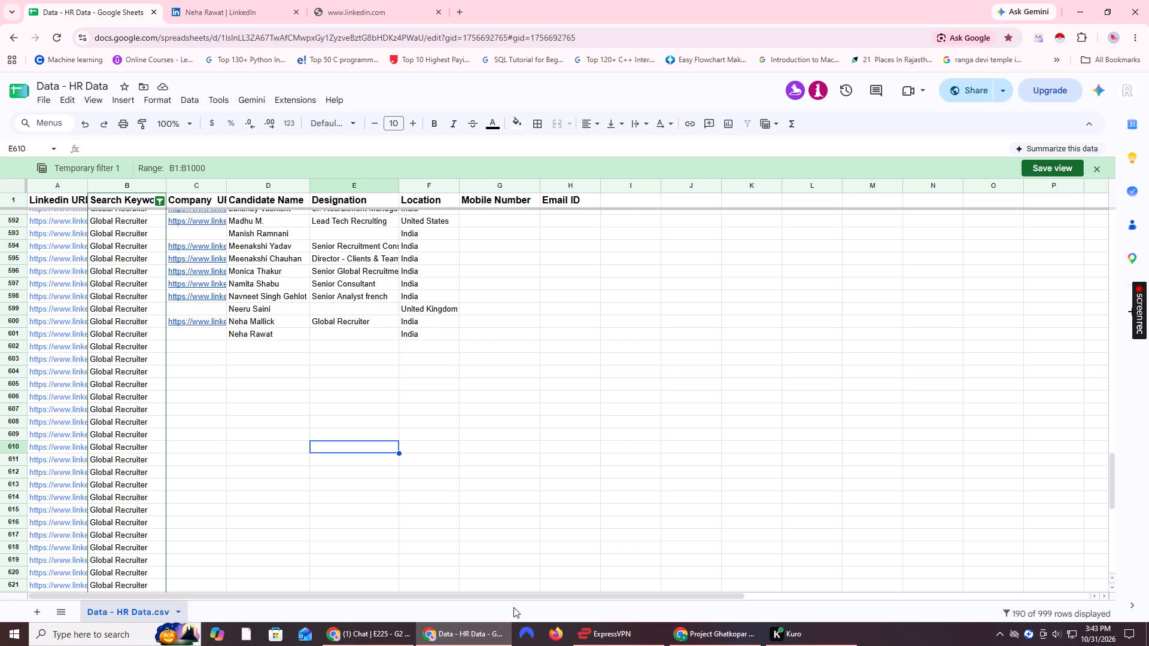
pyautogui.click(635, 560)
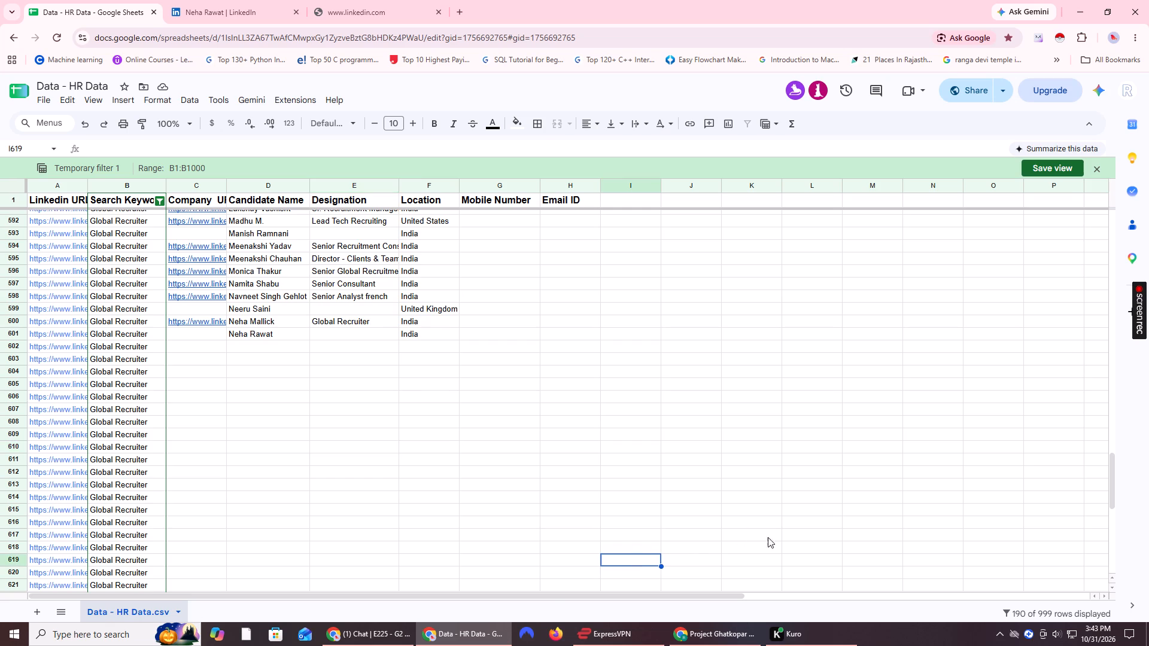
# Copy the designation Global Recruiter from the profile's Experience section into row 601's Designation cell.
pyautogui.click(233, 0)
pyautogui.keyDown('ctrl'); pyautogui.click(318, 288); pyautogui.keyUp('ctrl')
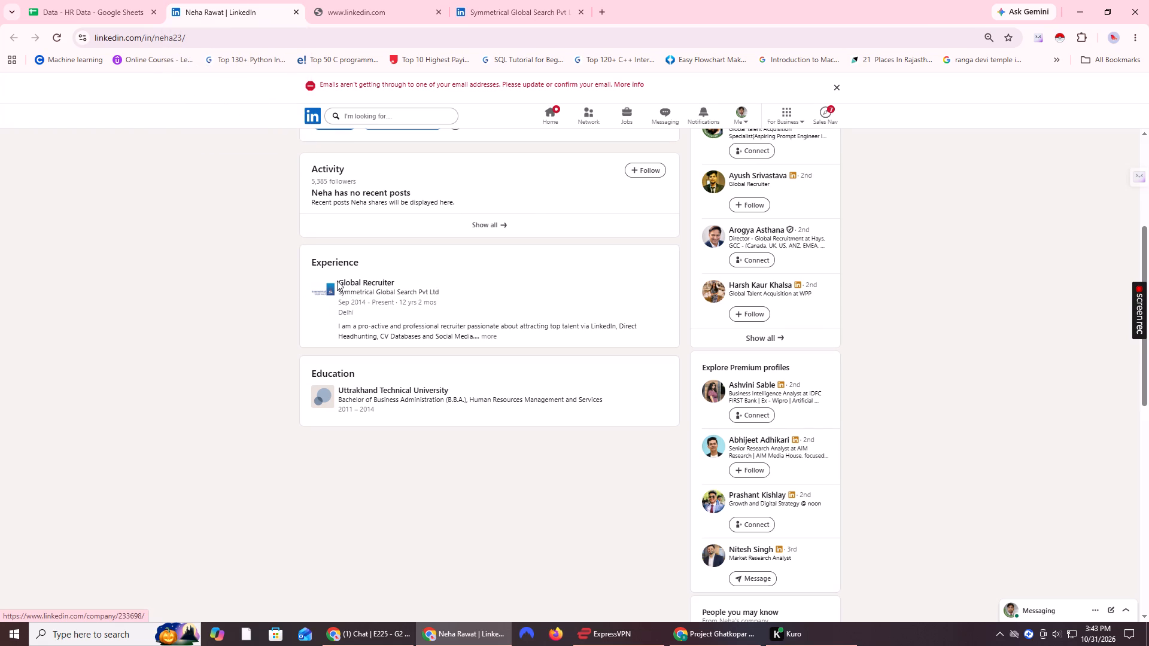
pyautogui.moveTo(337, 281); pyautogui.dragTo(411, 280)
pyautogui.hotkey('ctrl', 'c')
pyautogui.click(172, 322)
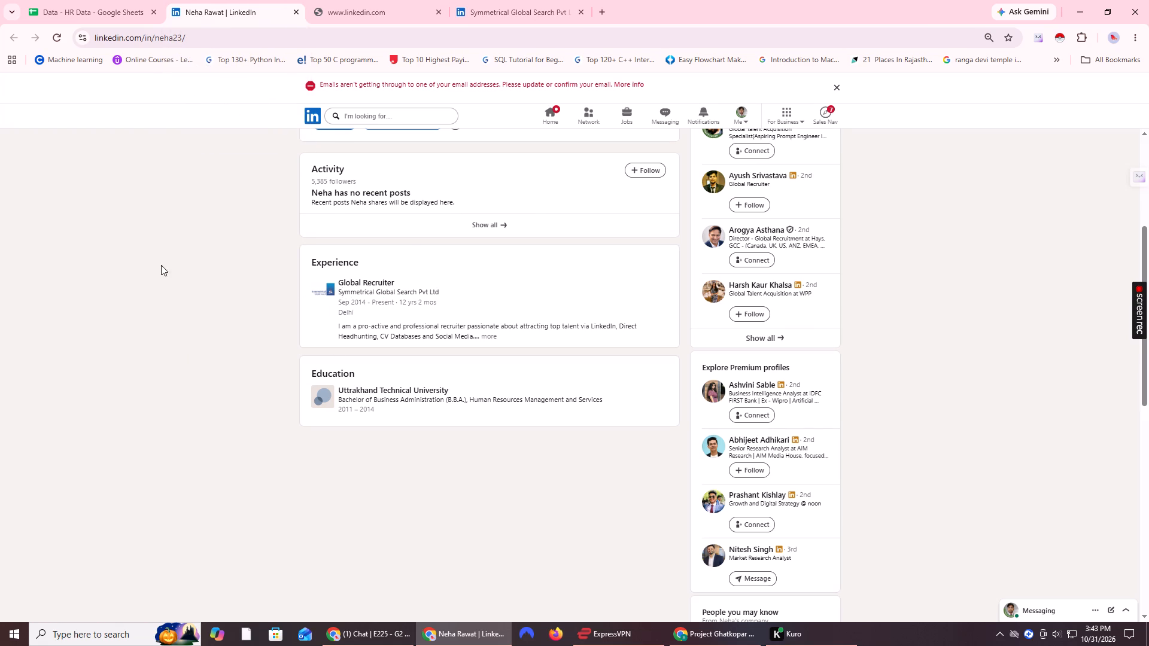
pyautogui.click(58, 0)
pyautogui.doubleClick(327, 335)
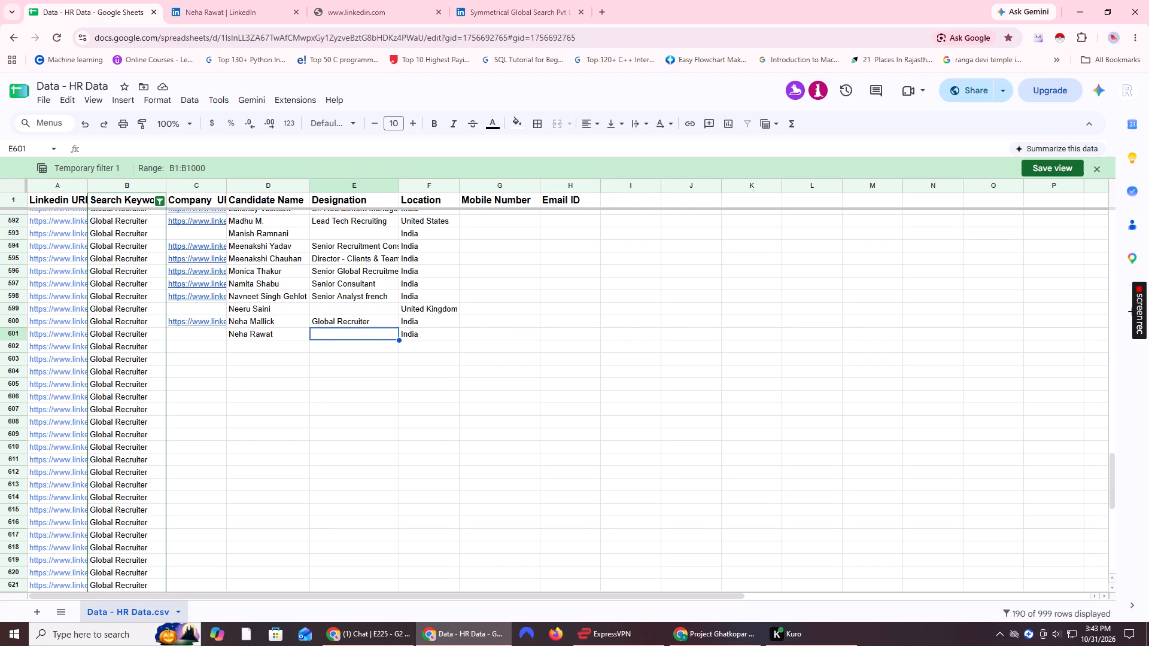
pyautogui.hotkey('ctrl', 'v')
pyautogui.press('Return')
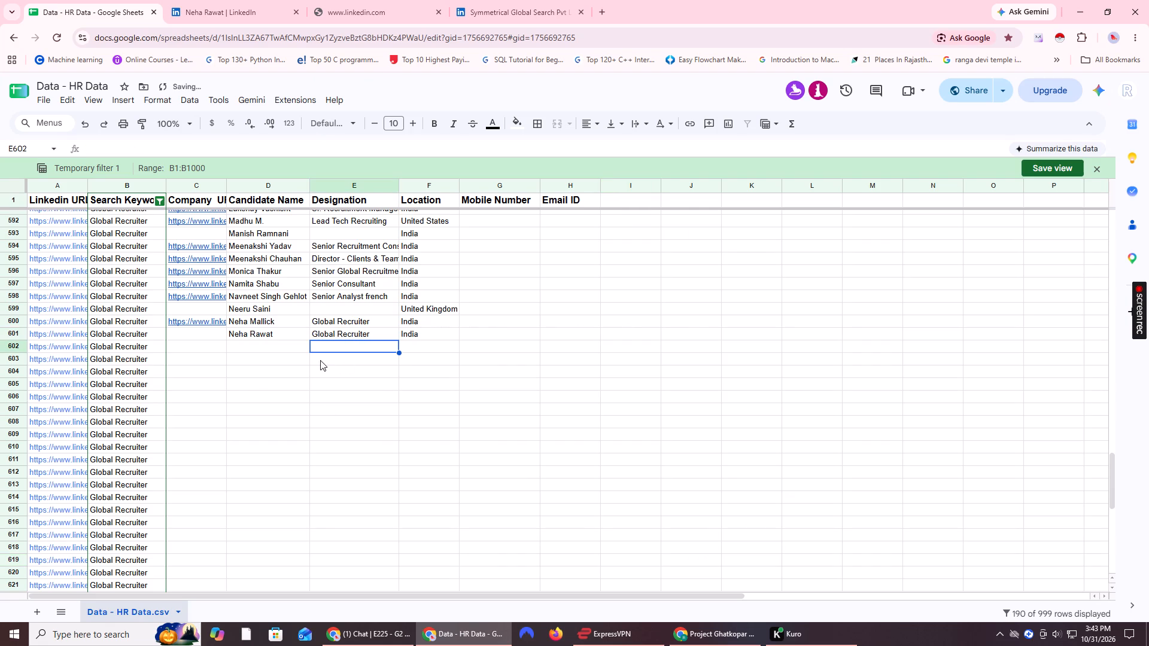
pyautogui.click(320, 360)
# Copy the Symmetrical Global Search company page URL into row 601's Company URL cell.
pyautogui.click(384, 0)
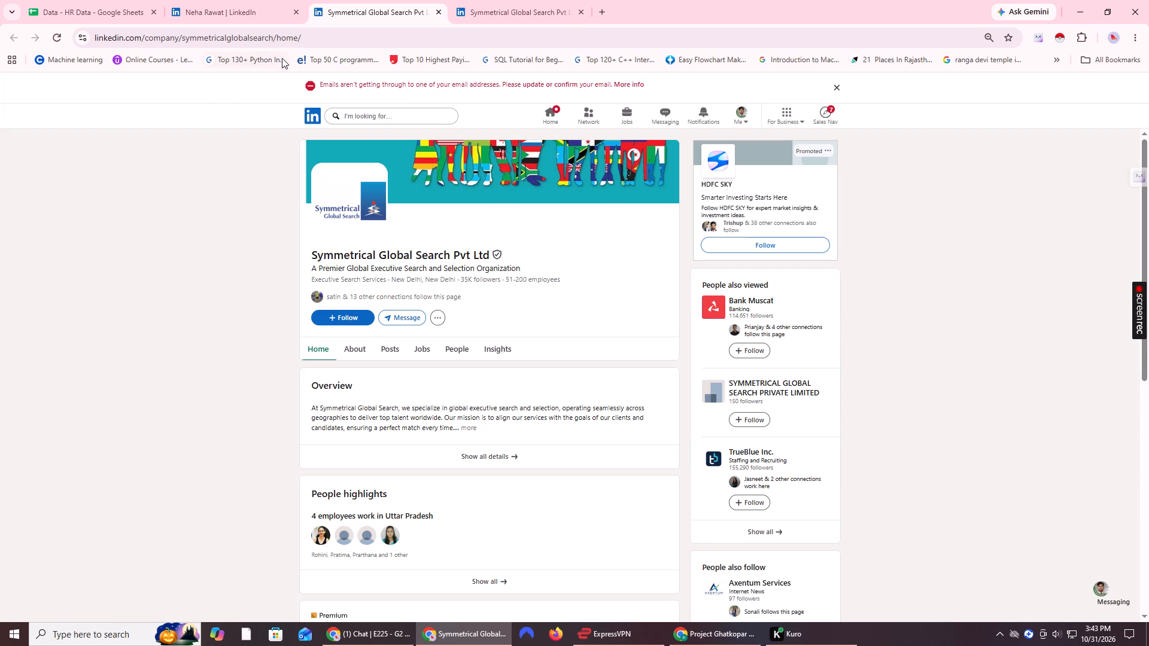
pyautogui.click(314, 37)
pyautogui.hotkey('ctrl', 'c')
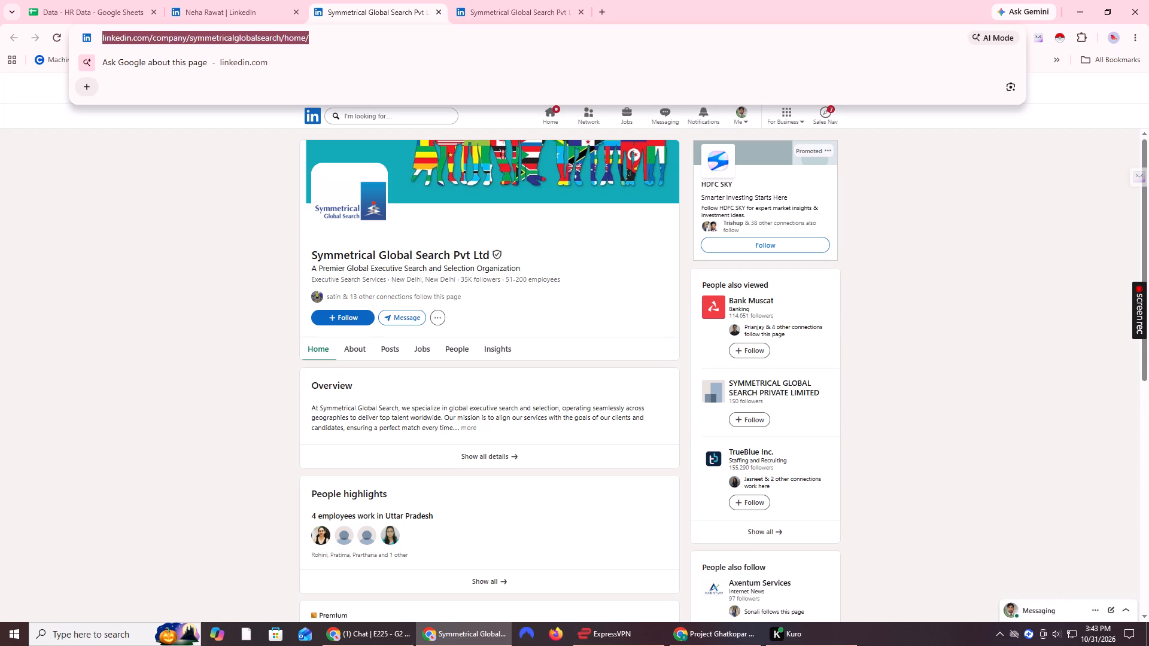
pyautogui.click(110, 0)
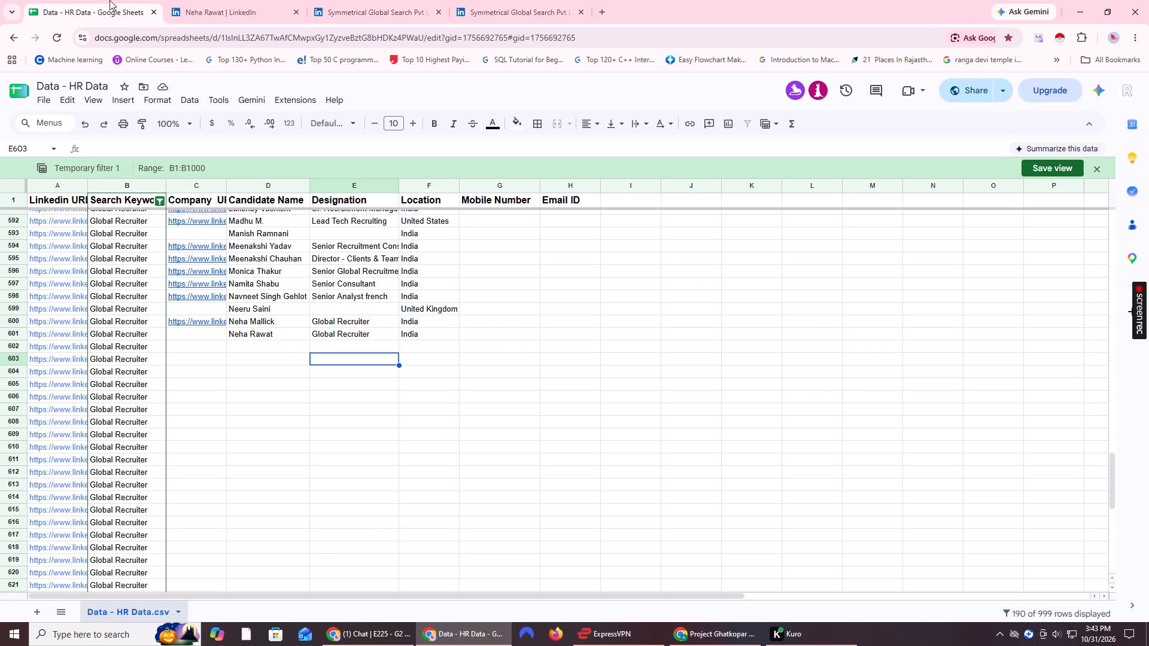
pyautogui.doubleClick(199, 333)
pyautogui.hotkey('ctrl', 'v')
pyautogui.click(186, 364)
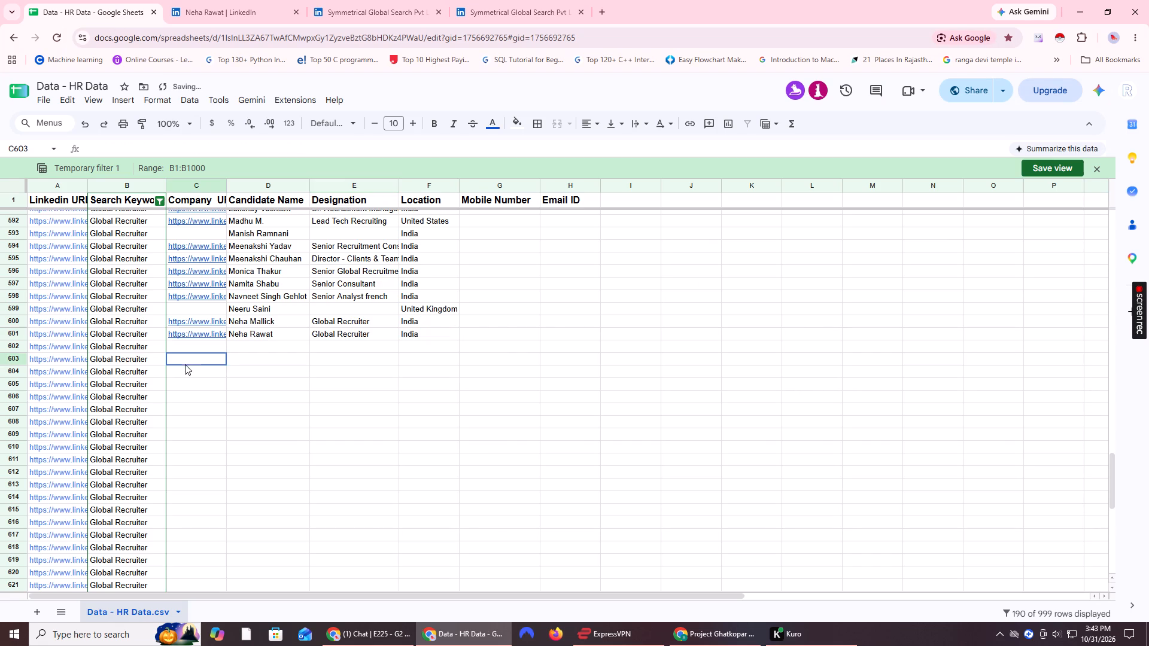
# Close the candidate profile and both company pages, keeping only the HR Data sheet open.
pyautogui.click(234, 7)
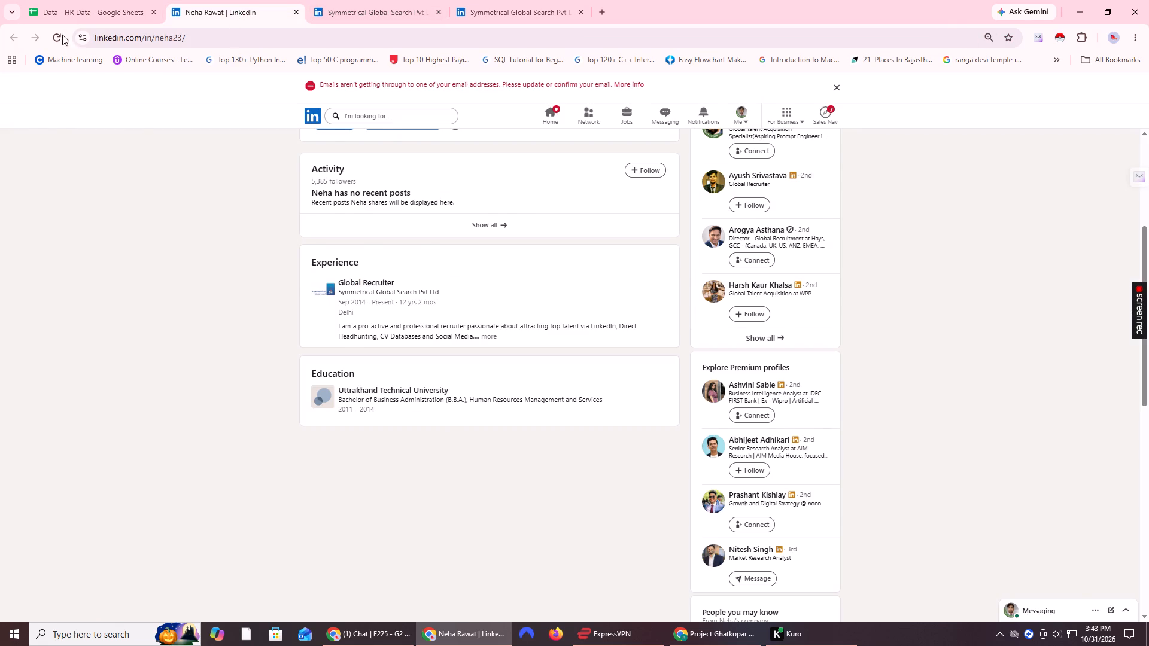
pyautogui.click(81, 0)
pyautogui.rightClick(81, 0)
pyautogui.click(134, 297)
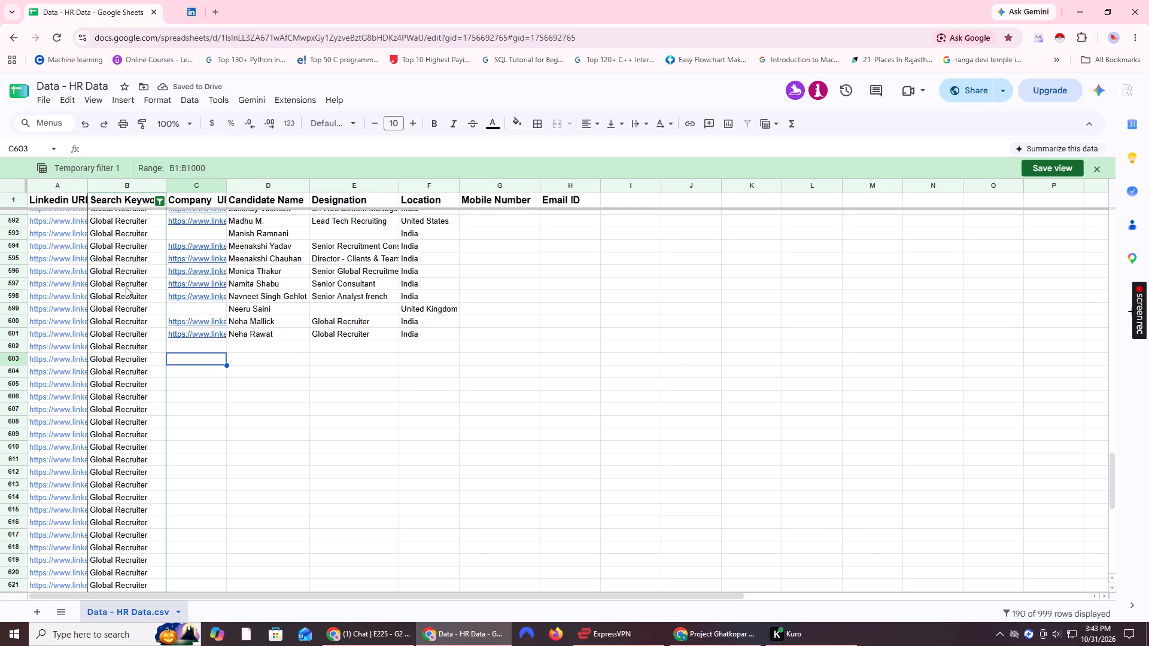
pyautogui.click(274, 425)
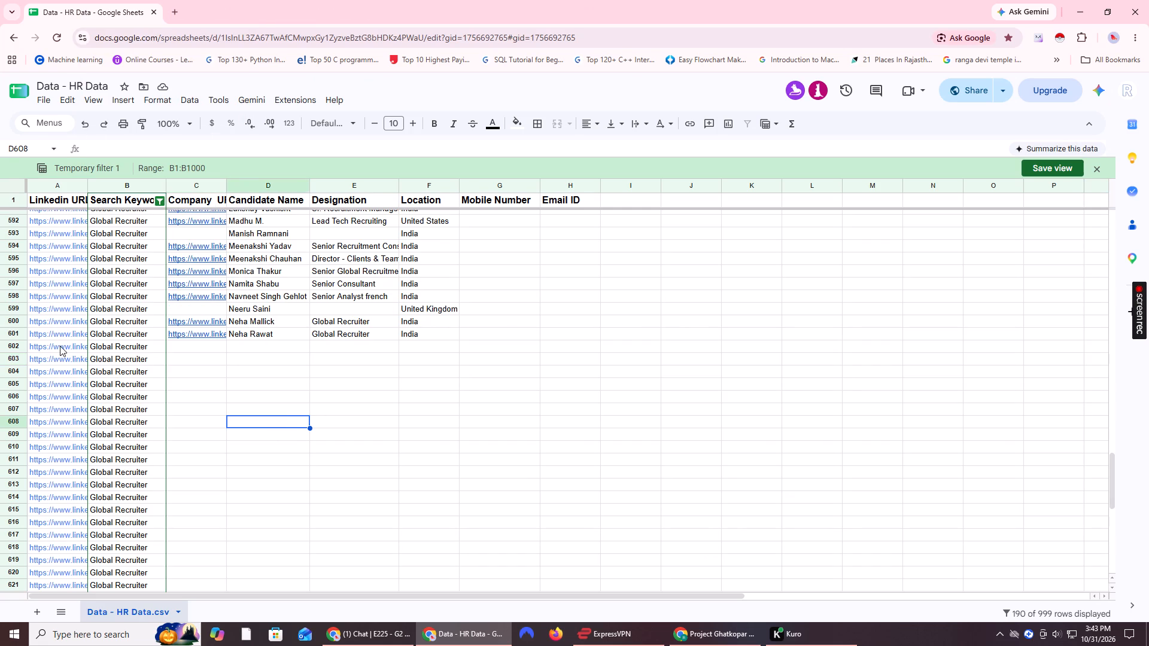
# Open the LinkedIn profile link in row 602.
pyautogui.tripleClick(60, 346)
pyautogui.rightClick(60, 346)
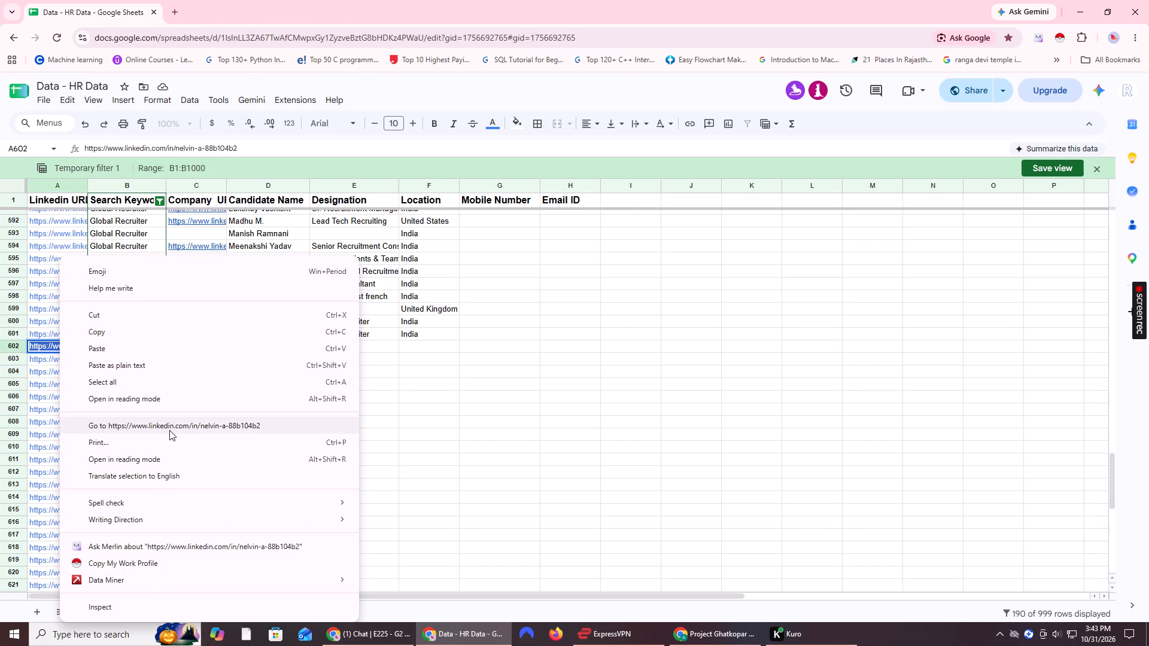
pyautogui.click(169, 430)
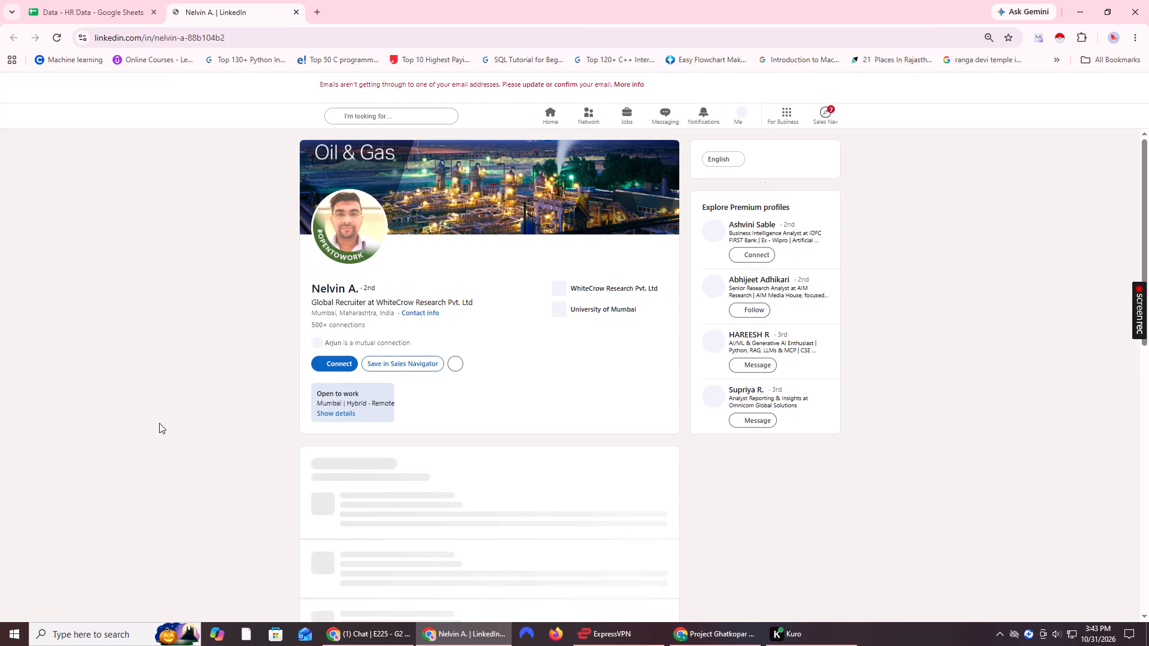
# Copy the candidate's name from the open LinkedIn profile into row 602's Candidate Name cell.
pyautogui.moveTo(303, 286); pyautogui.dragTo(356, 285)
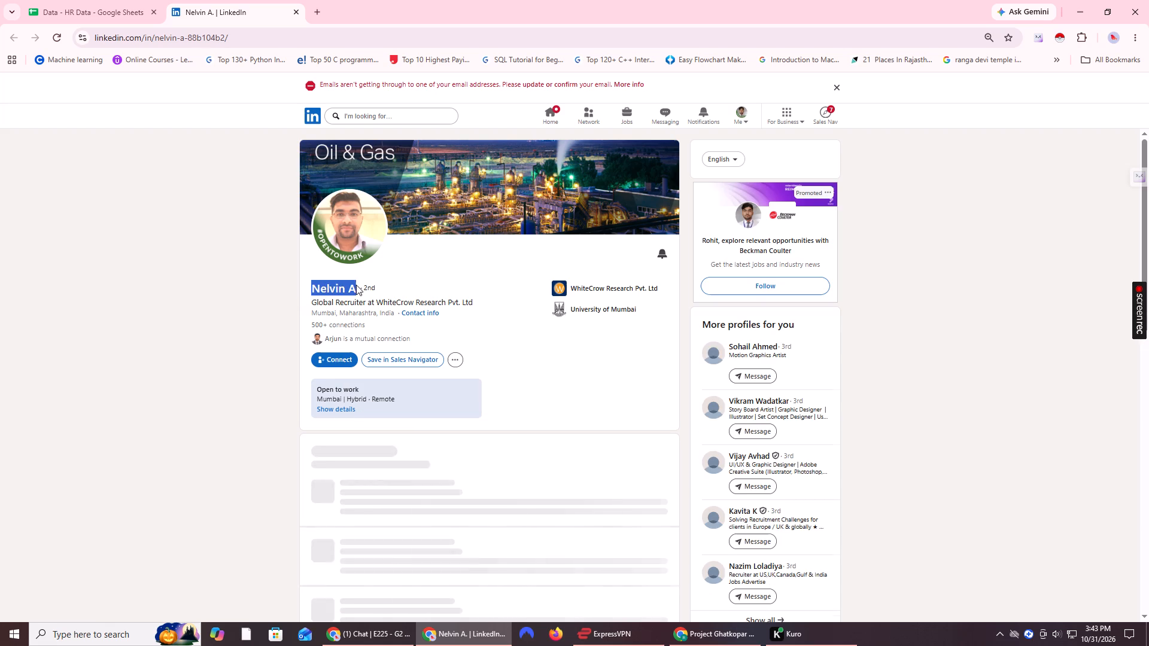
pyautogui.moveTo(356, 285); pyautogui.dragTo(358, 285)
pyautogui.hotkey('ctrl', 'c')
pyautogui.click(191, 303)
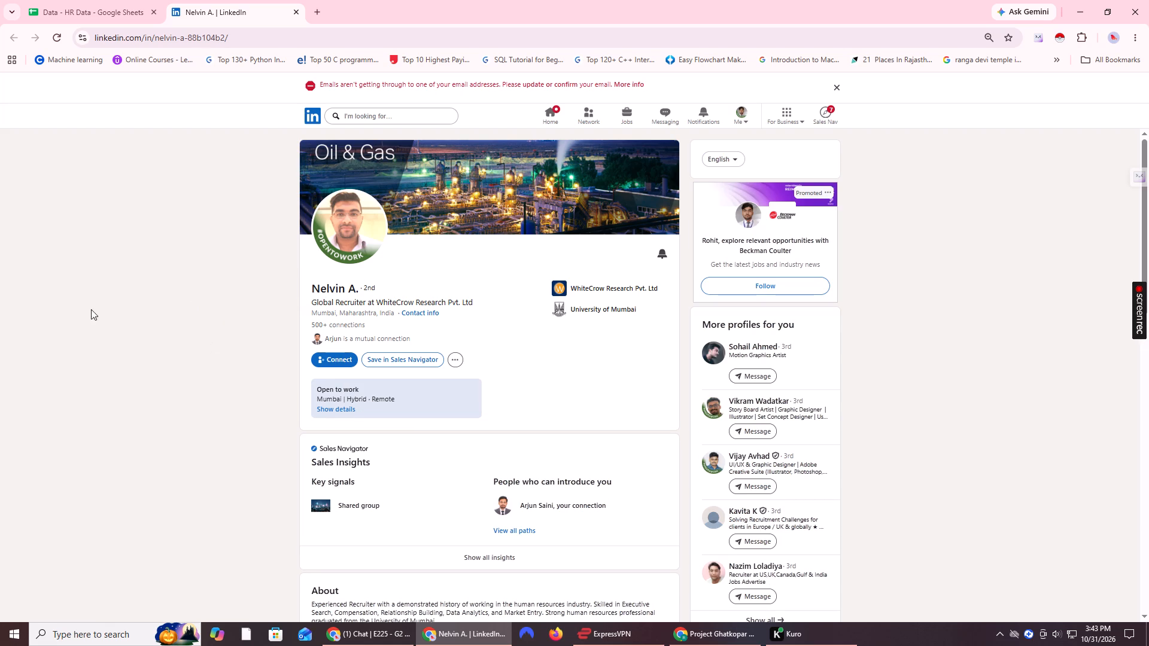
pyautogui.click(78, 5)
pyautogui.doubleClick(253, 346)
pyautogui.hotkey('ctrl', 'v')
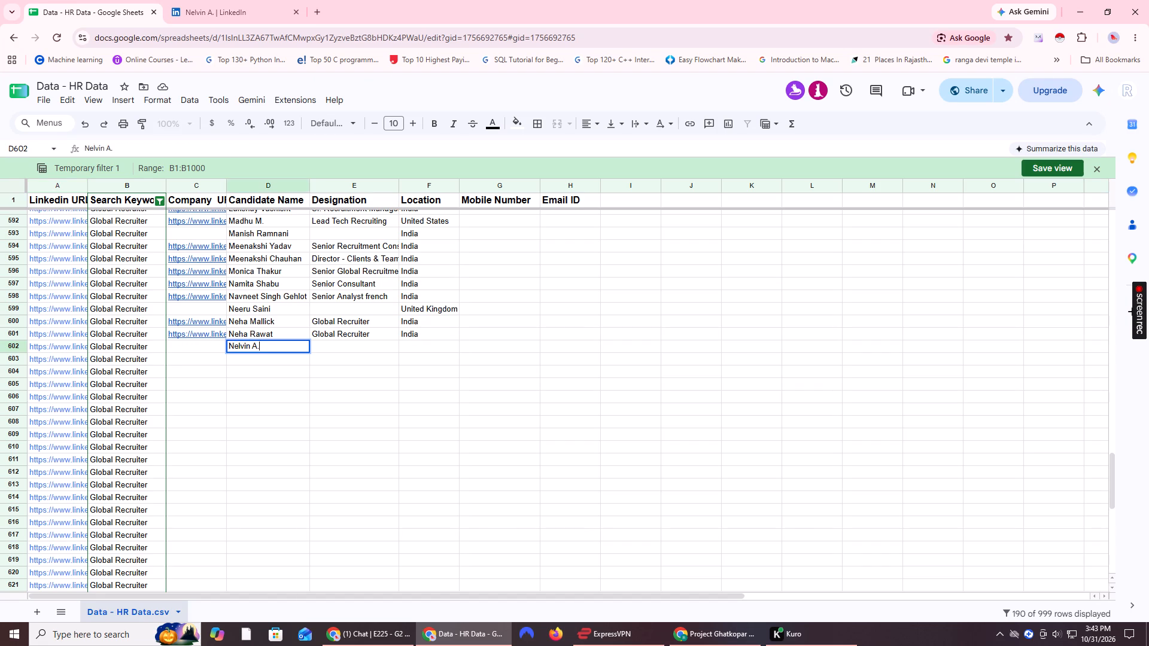
pyautogui.press('Return')
pyautogui.click(263, 379)
# Open the WhiteCrow Research company page from the profile's Experience section and copy the designation Global Recruiter into row 602's Designation cell.
pyautogui.click(245, 0)
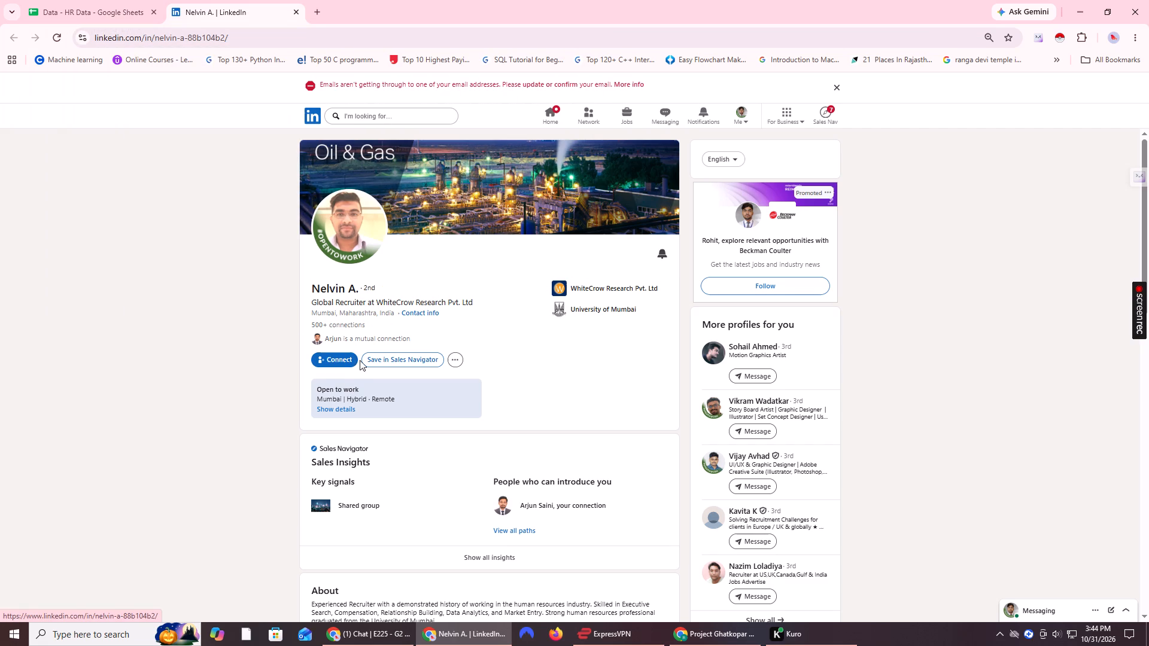
pyautogui.scroll(-4, 364, 408)
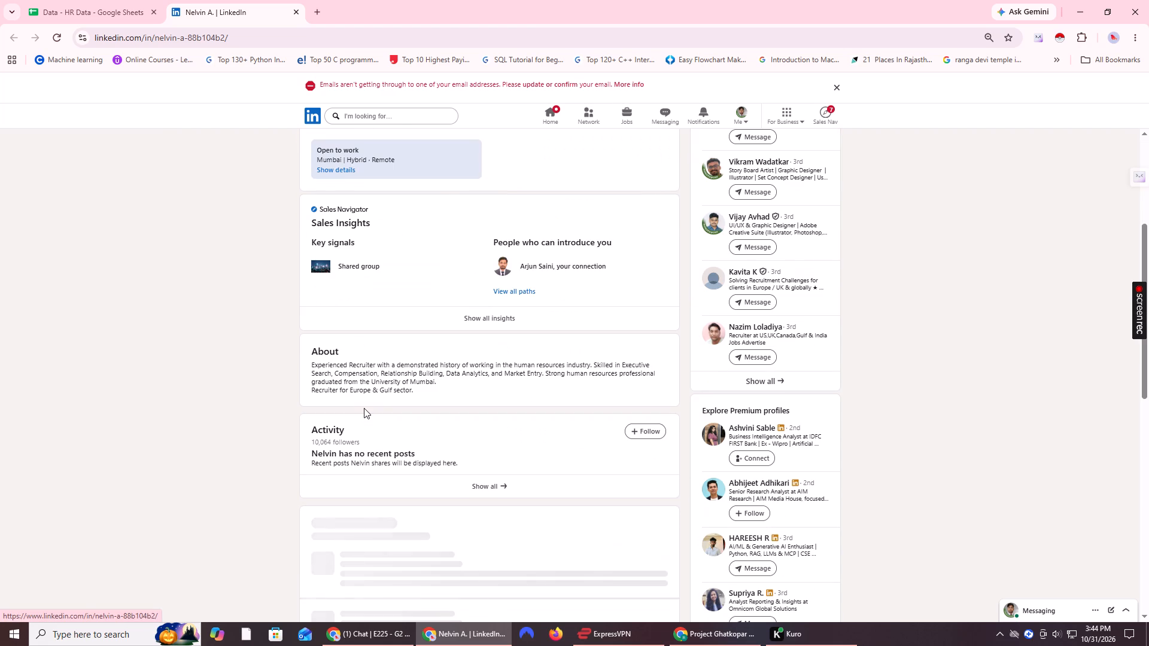
pyautogui.scroll(-3, 364, 408)
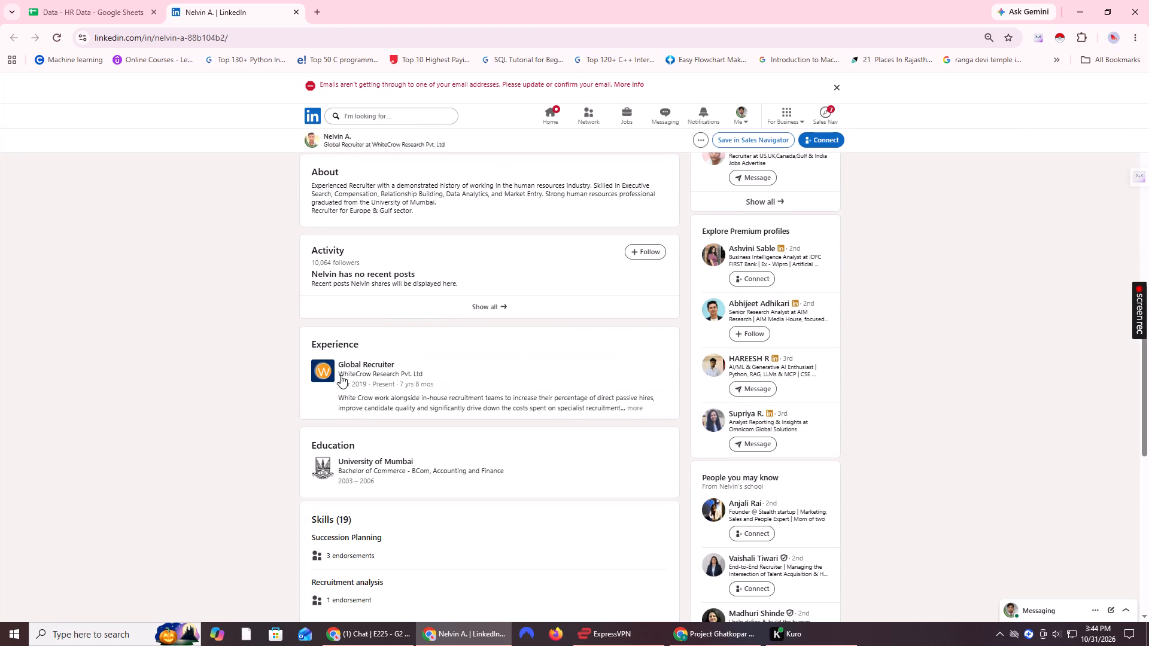
pyautogui.keyDown('ctrl'); pyautogui.click(324, 372); pyautogui.keyUp('ctrl')
pyautogui.moveTo(338, 365); pyautogui.dragTo(339, 364)
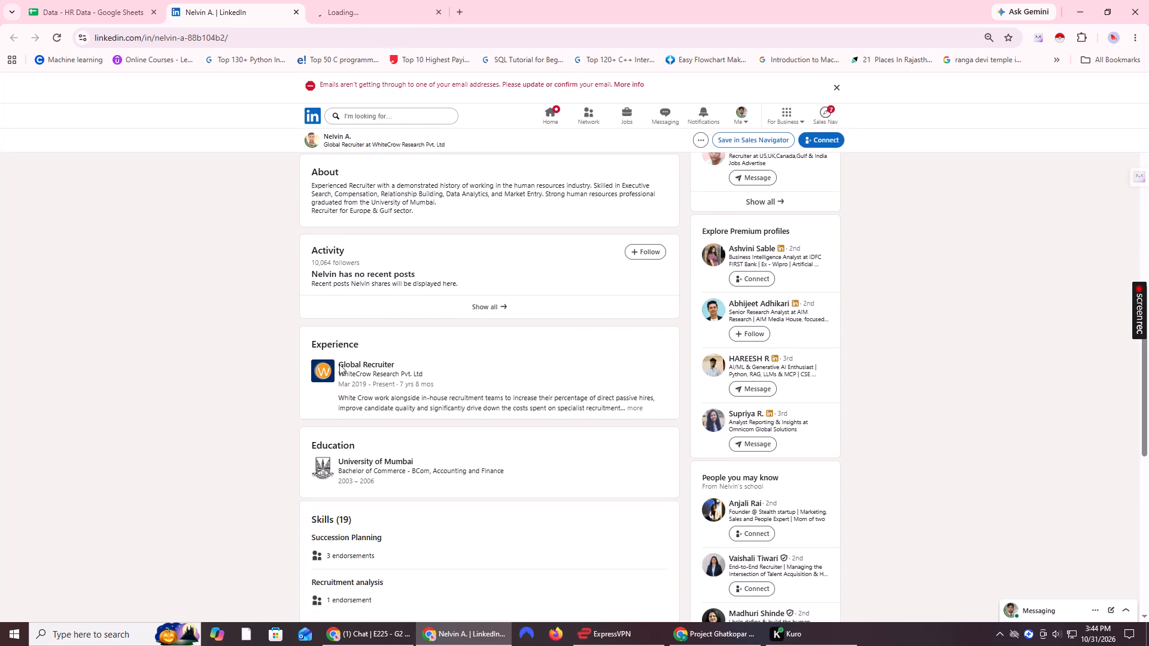
pyautogui.moveTo(339, 364); pyautogui.dragTo(406, 358)
pyautogui.hotkey('ctrl', 'c')
pyautogui.click(195, 334)
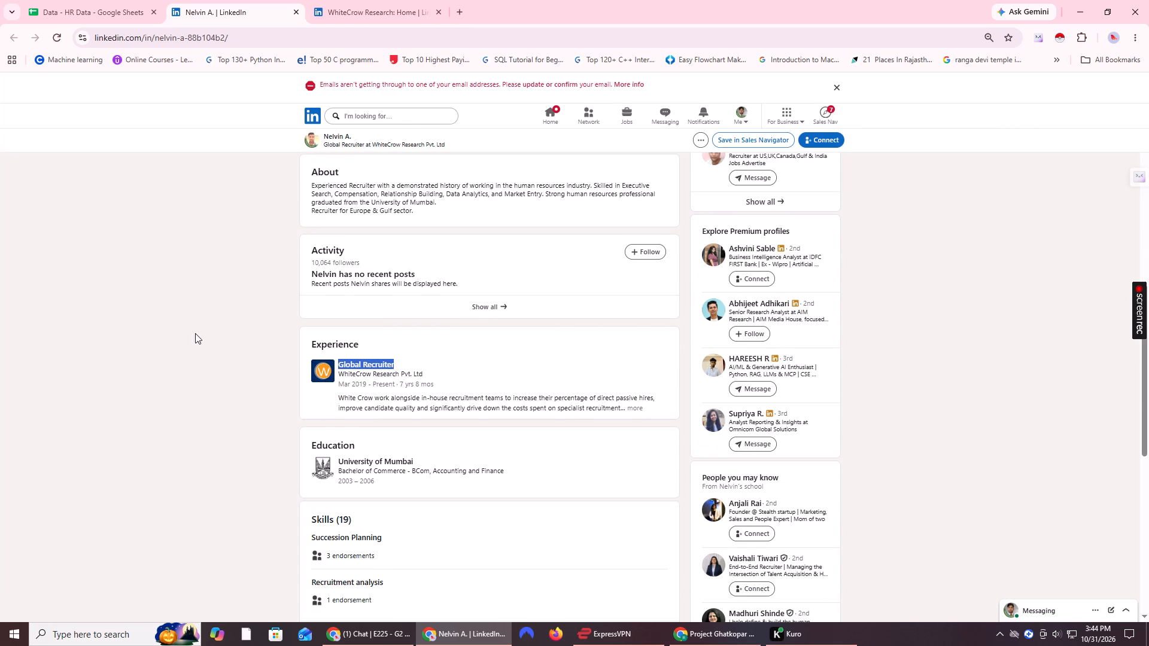
pyautogui.click(76, 0)
pyautogui.doubleClick(327, 349)
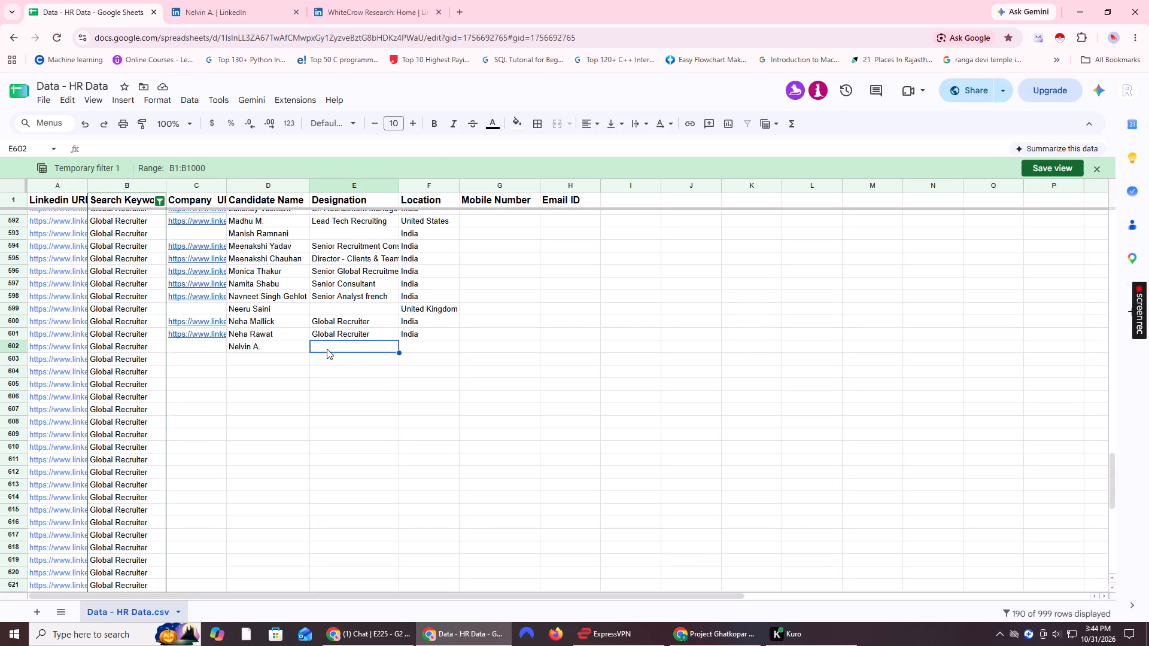
pyautogui.hotkey('ctrl', 'v')
pyautogui.press('Return')
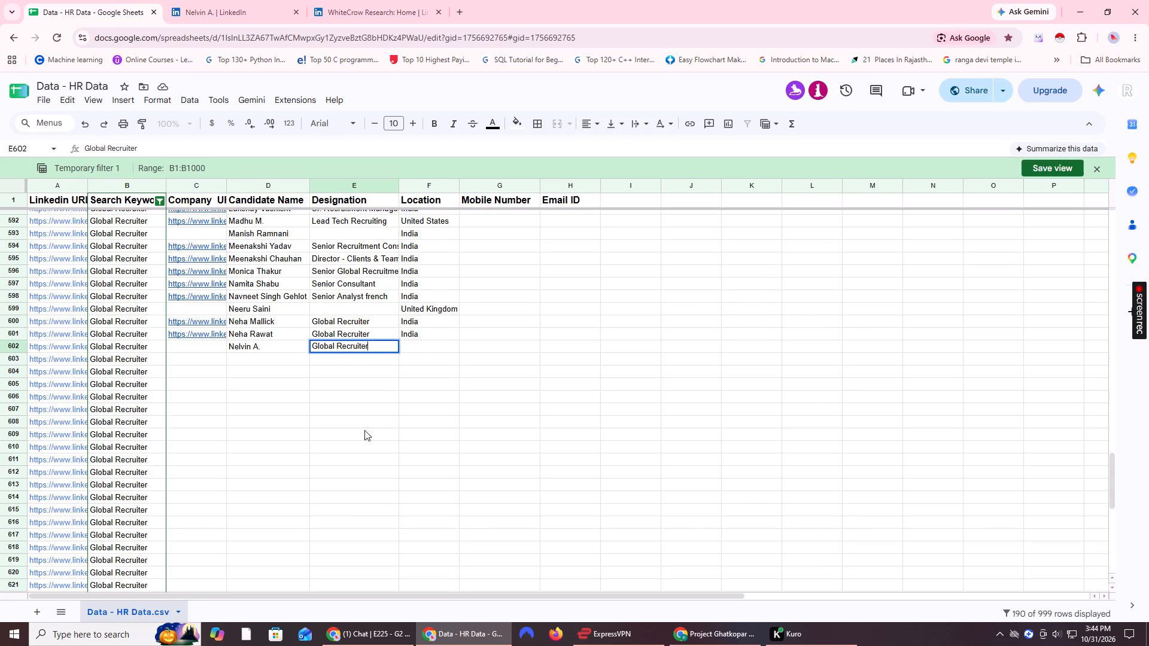
# Check the location on the candidate's profile and enter India in row 602's Location cell.
pyautogui.click(256, 0)
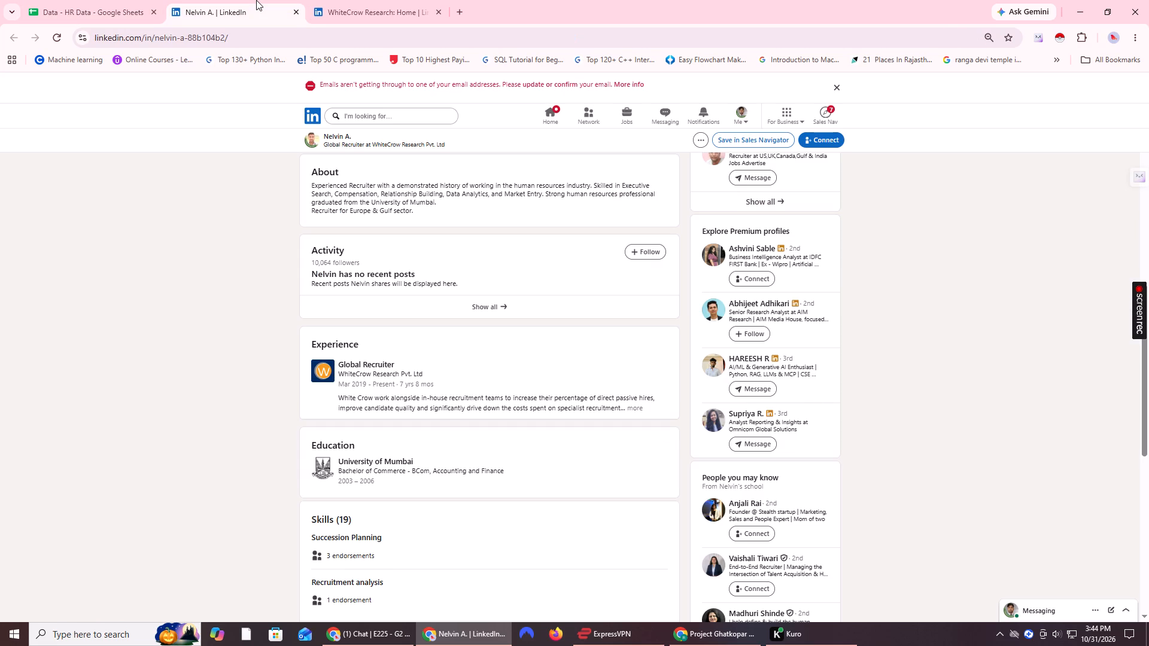
pyautogui.scroll(3, 375, 369)
pyautogui.scroll(19, 375, 369)
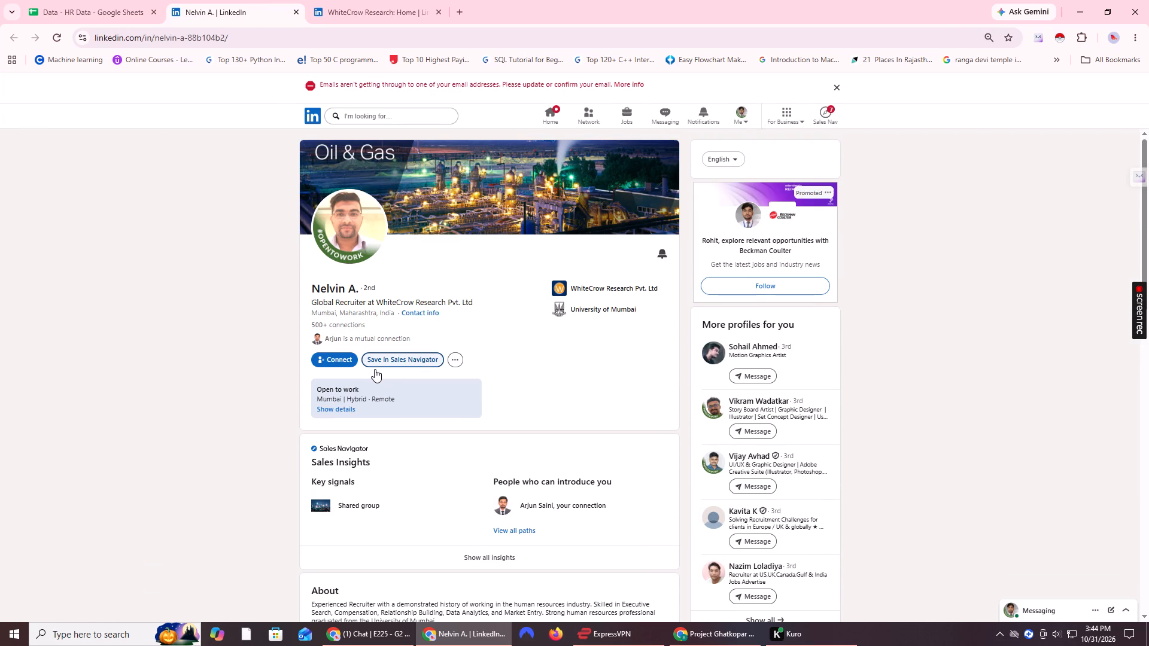
pyautogui.click(77, 0)
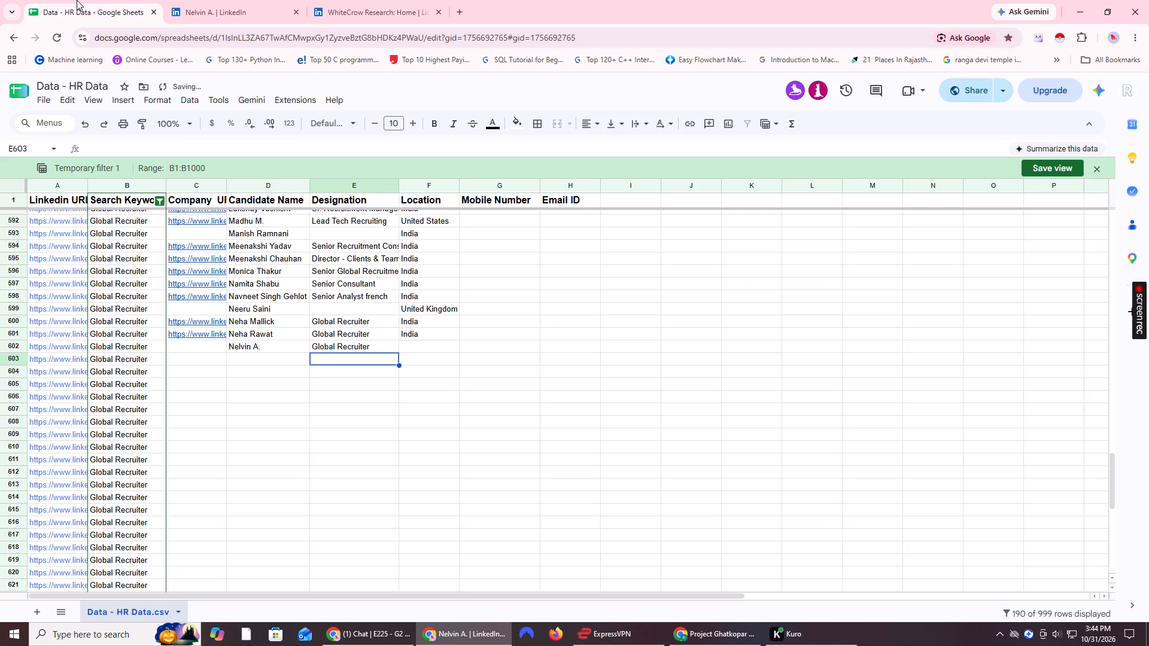
pyautogui.click(410, 349)
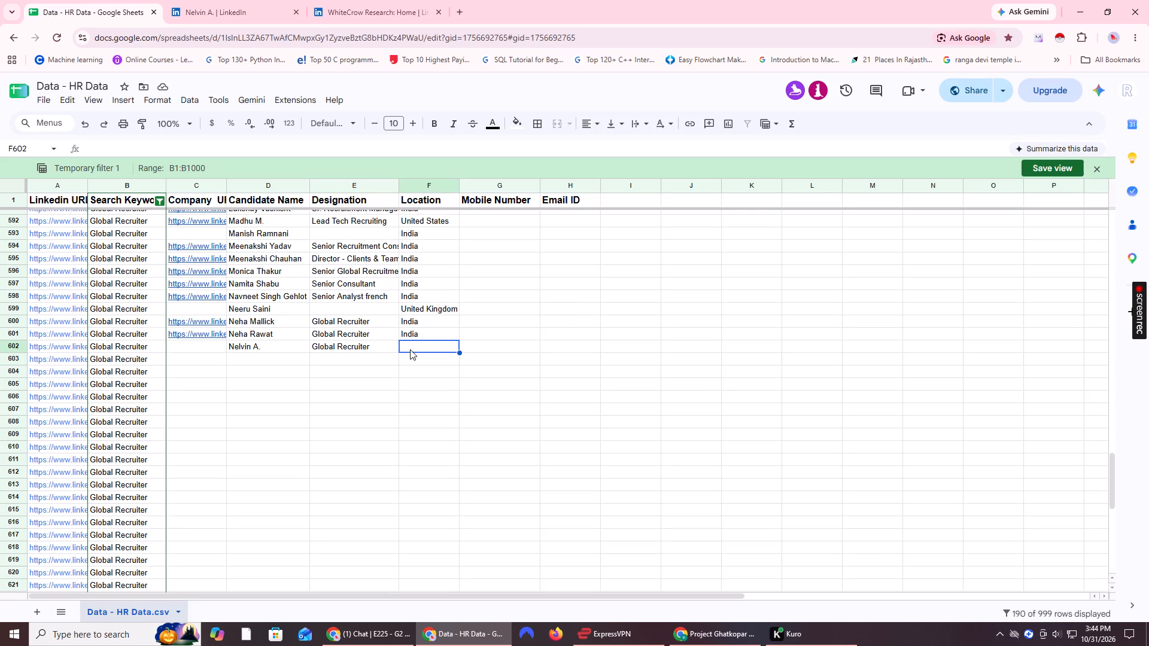
pyautogui.write('India')
pyautogui.press('space')
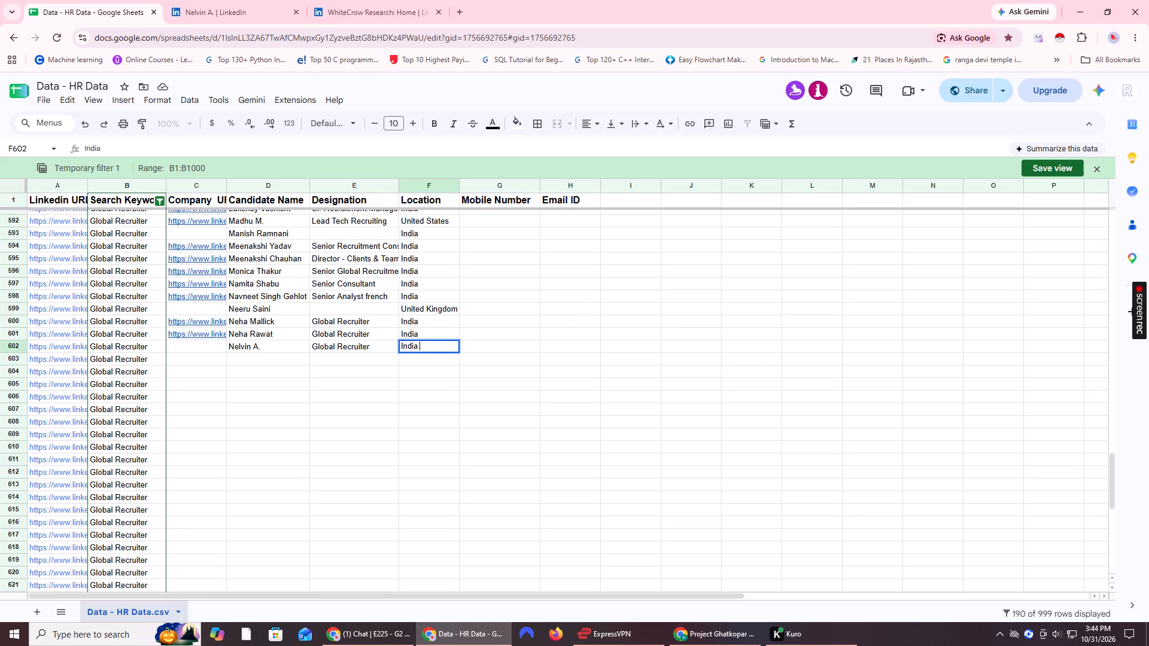
pyautogui.press('Return')
pyautogui.click(441, 435)
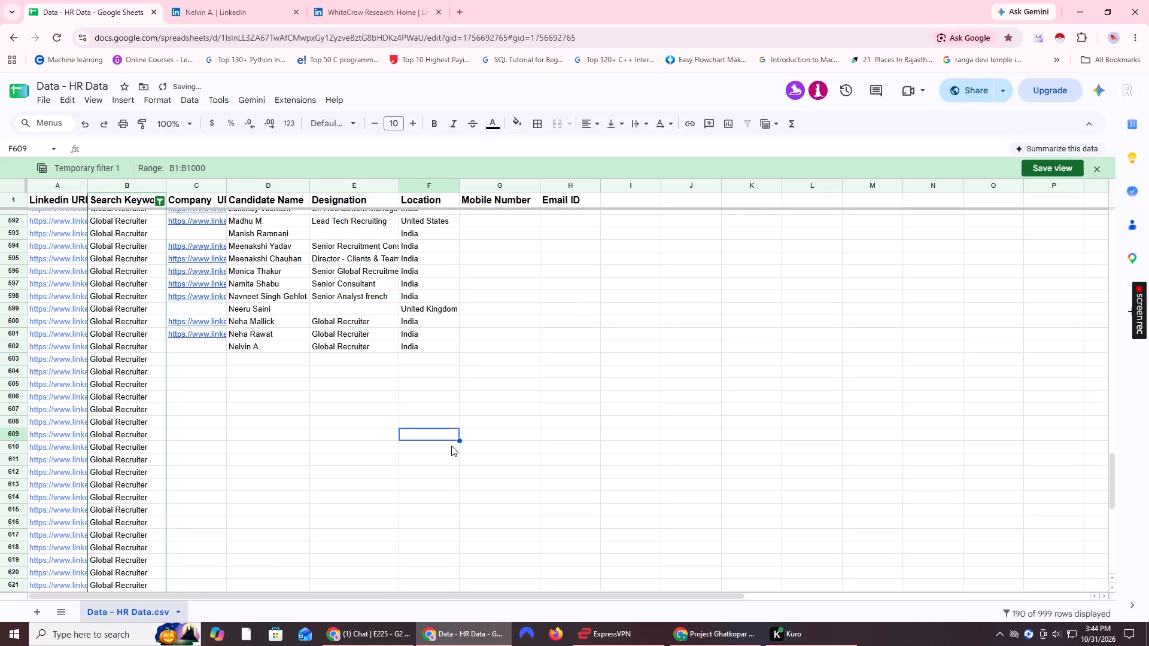
# Copy the WhiteCrow Research company page URL into row 602's Company URL cell.
pyautogui.click(432, 0)
pyautogui.click(338, 40)
pyautogui.hotkey('ctrl', 'c')
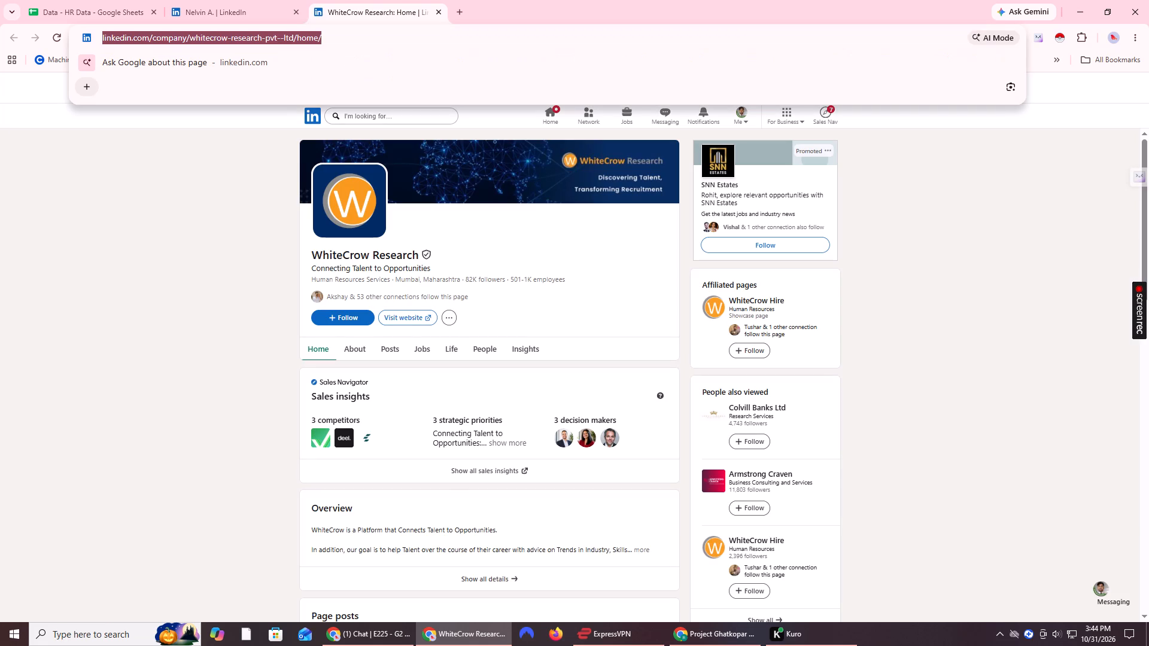
pyautogui.click(72, 0)
pyautogui.doubleClick(209, 349)
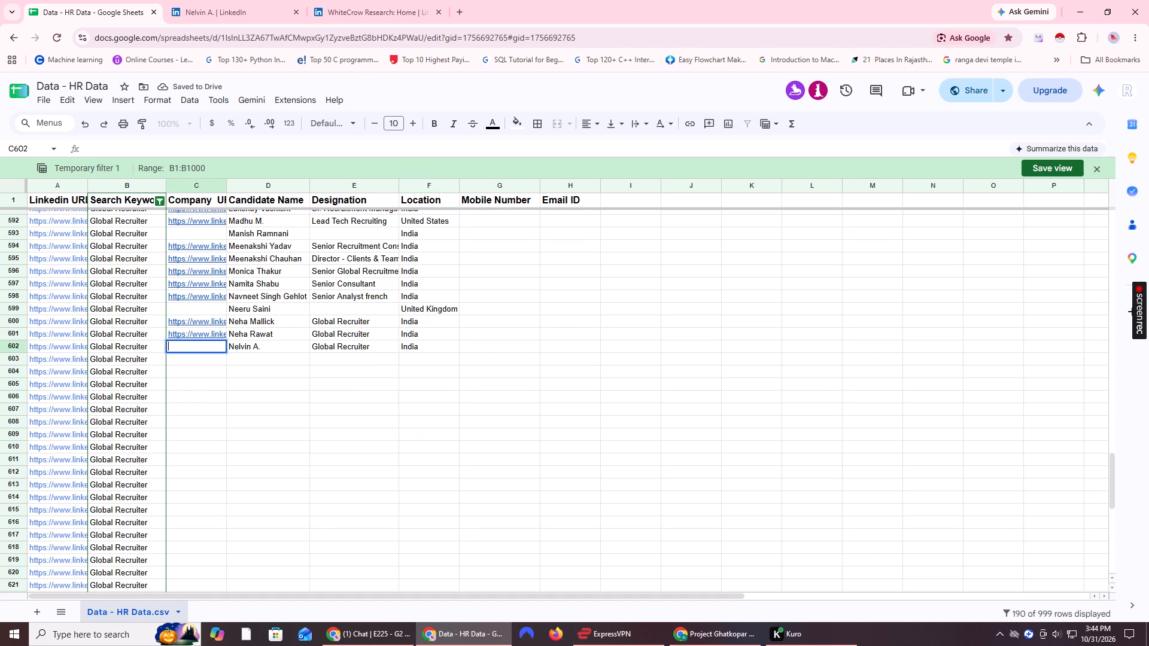
pyautogui.hotkey('ctrl', 'v')
pyautogui.press('Return')
pyautogui.click(239, 428)
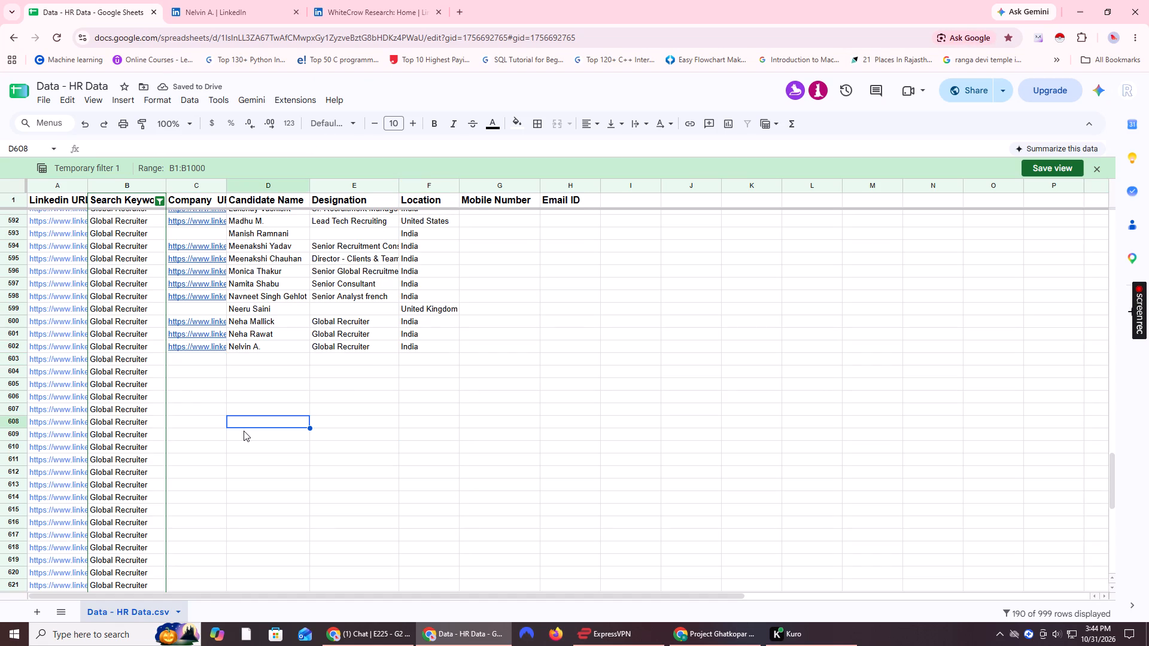
pyautogui.click(278, 433)
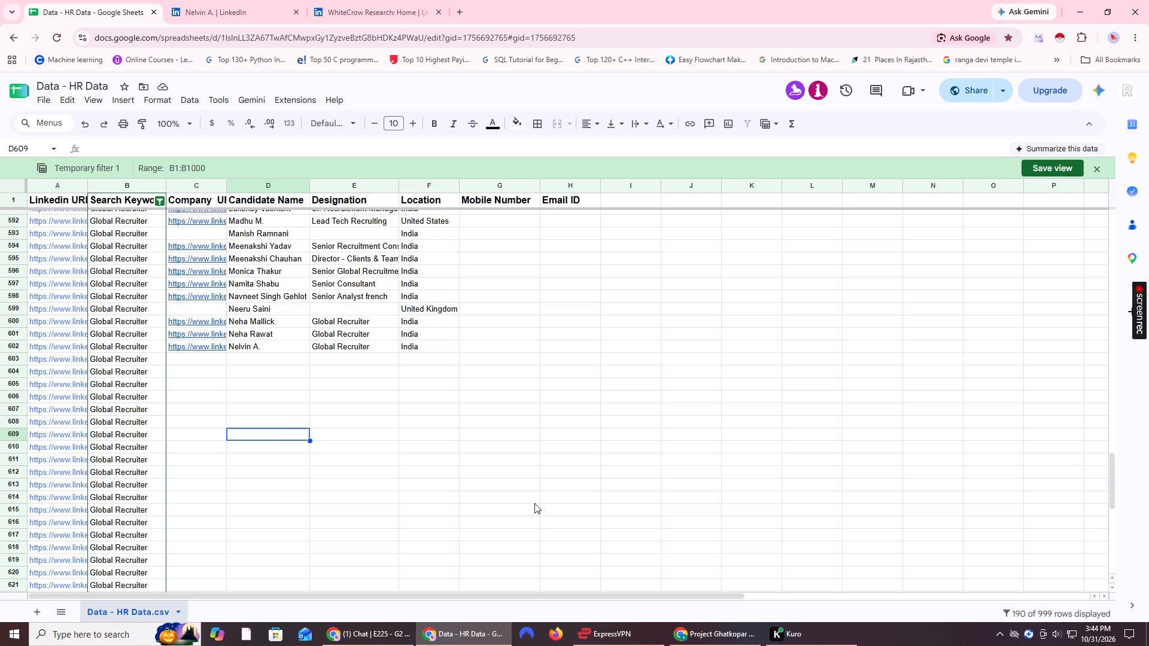
# Open the LinkedIn profile link in row 603 and close the previous candidate's profile and company pages.
pyautogui.doubleClick(65, 361)
pyautogui.tripleClick(65, 361)
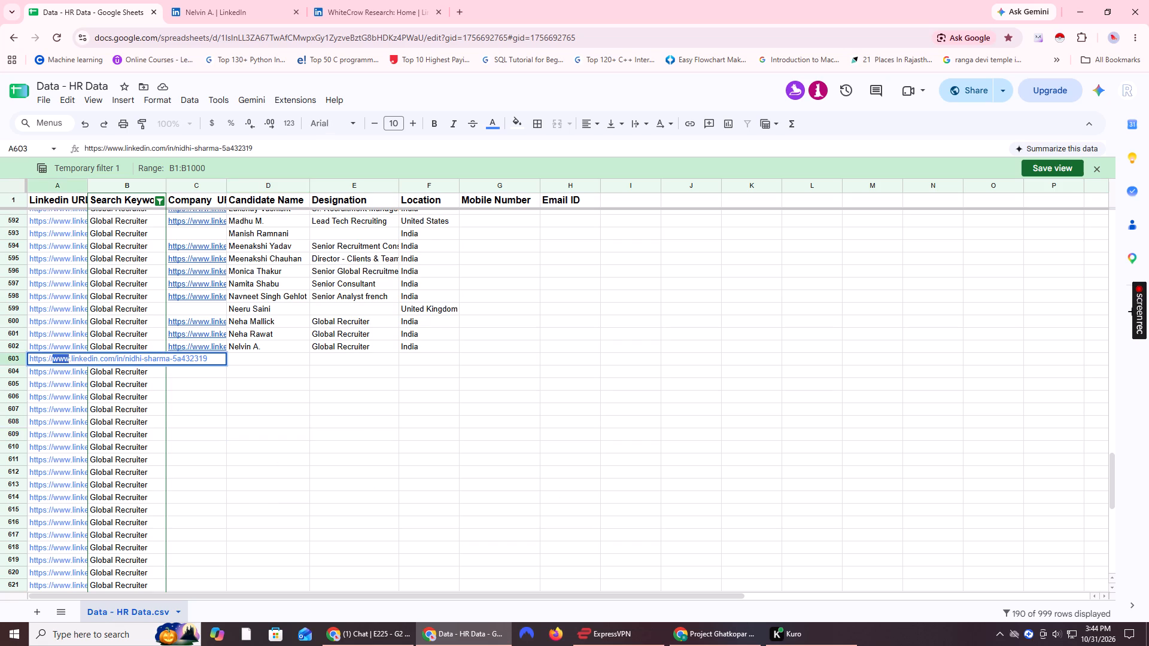
pyautogui.rightClick(65, 361)
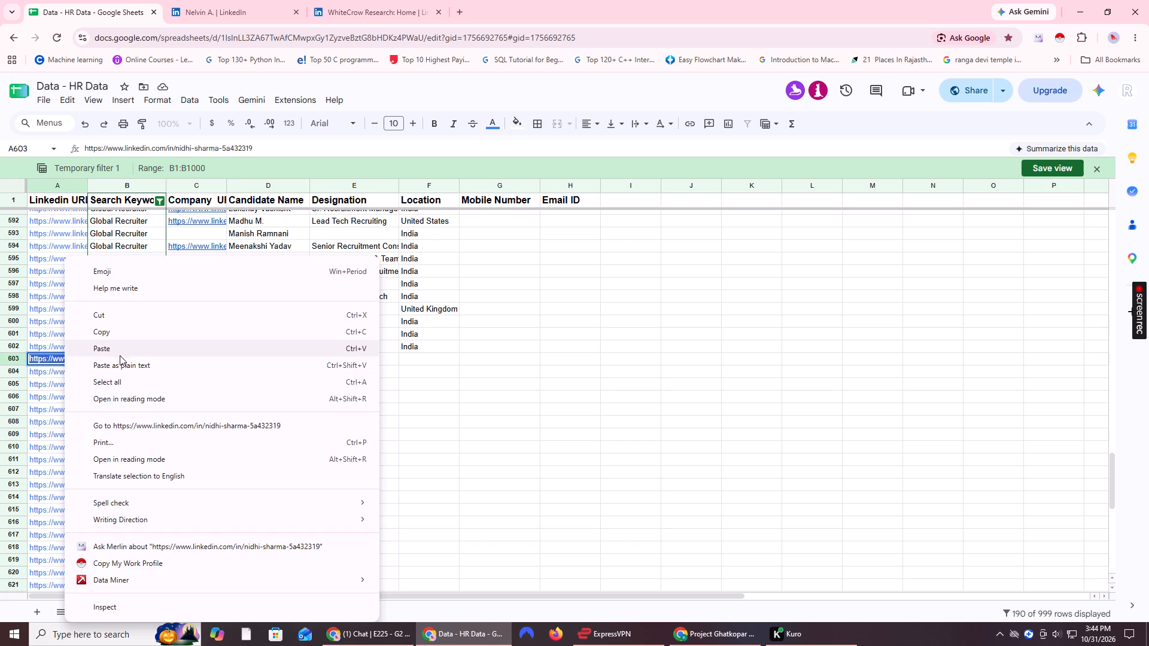
pyautogui.click(177, 423)
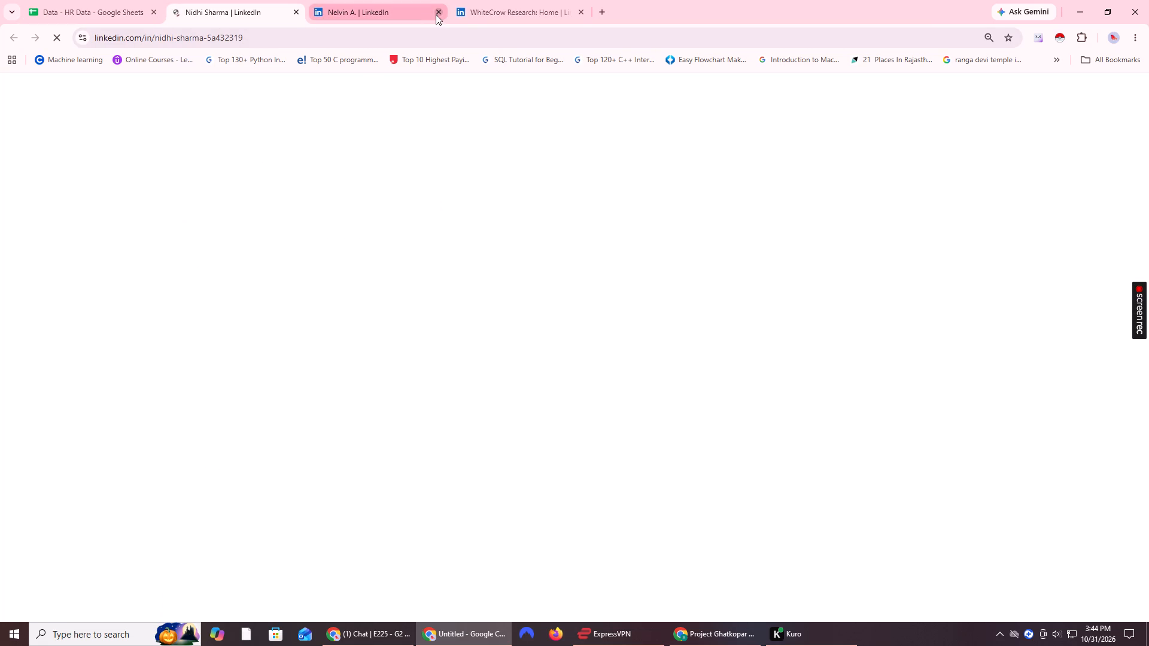
pyautogui.click(437, 13)
pyautogui.click(437, 13)
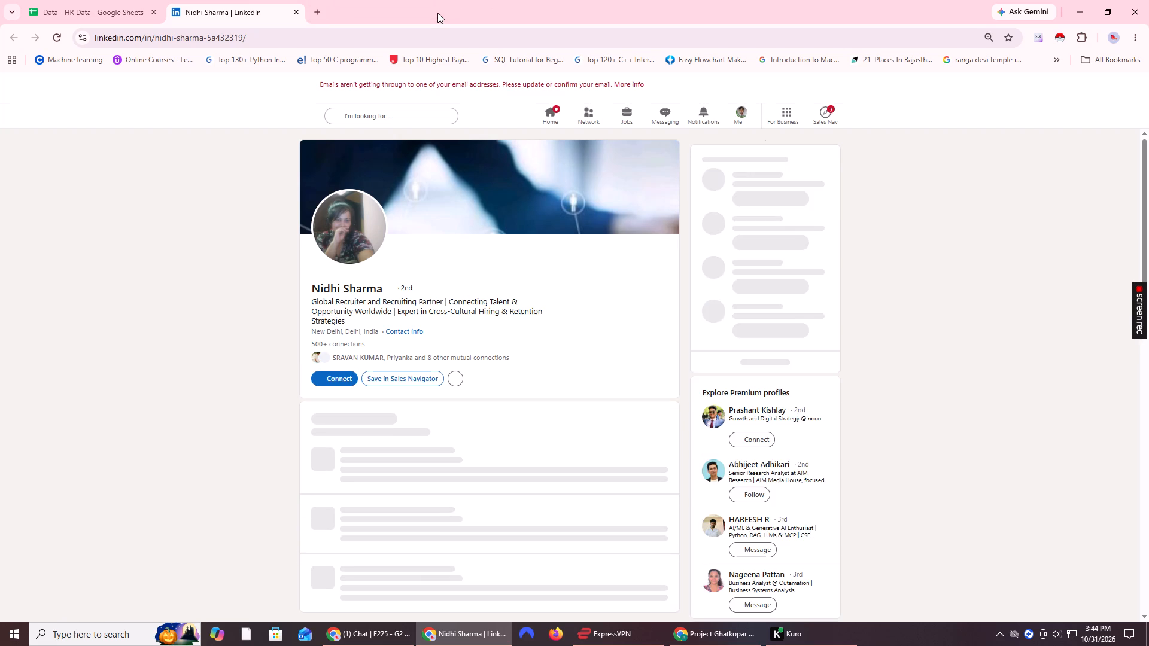
# Copy the candidate's name from the newly opened LinkedIn profile into row 603's Candidate Name cell.
pyautogui.moveTo(306, 290); pyautogui.dragTo(382, 283)
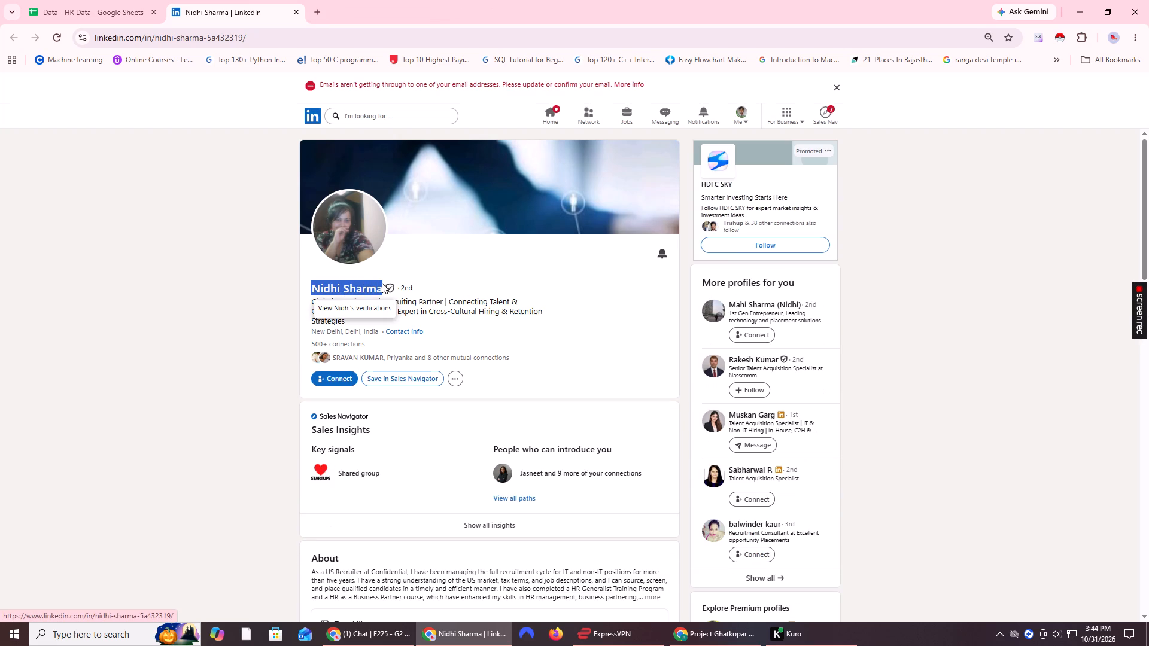
pyautogui.moveTo(382, 283); pyautogui.dragTo(384, 284)
pyautogui.hotkey('ctrl', 'c')
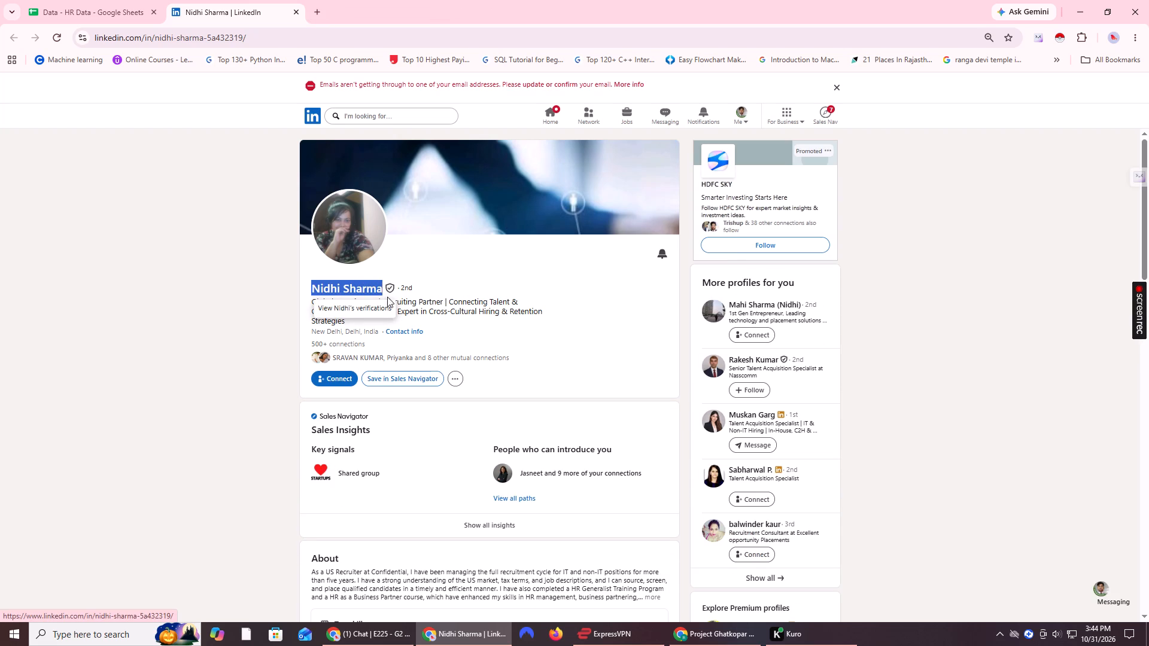
pyautogui.click(200, 347)
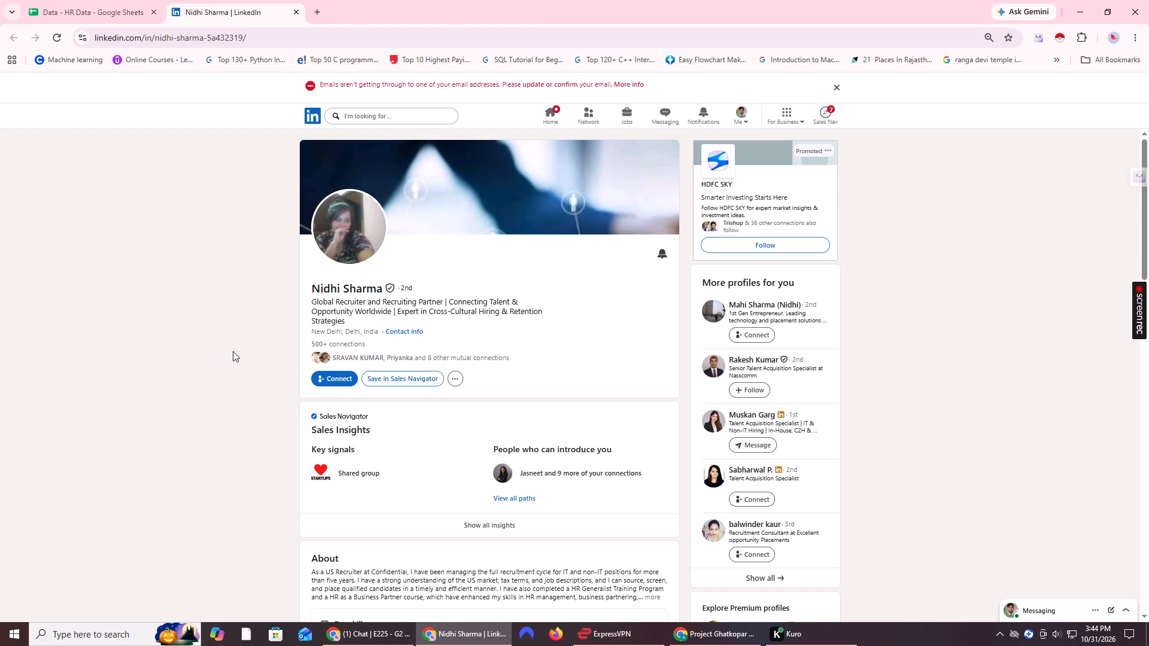
pyautogui.click(86, 0)
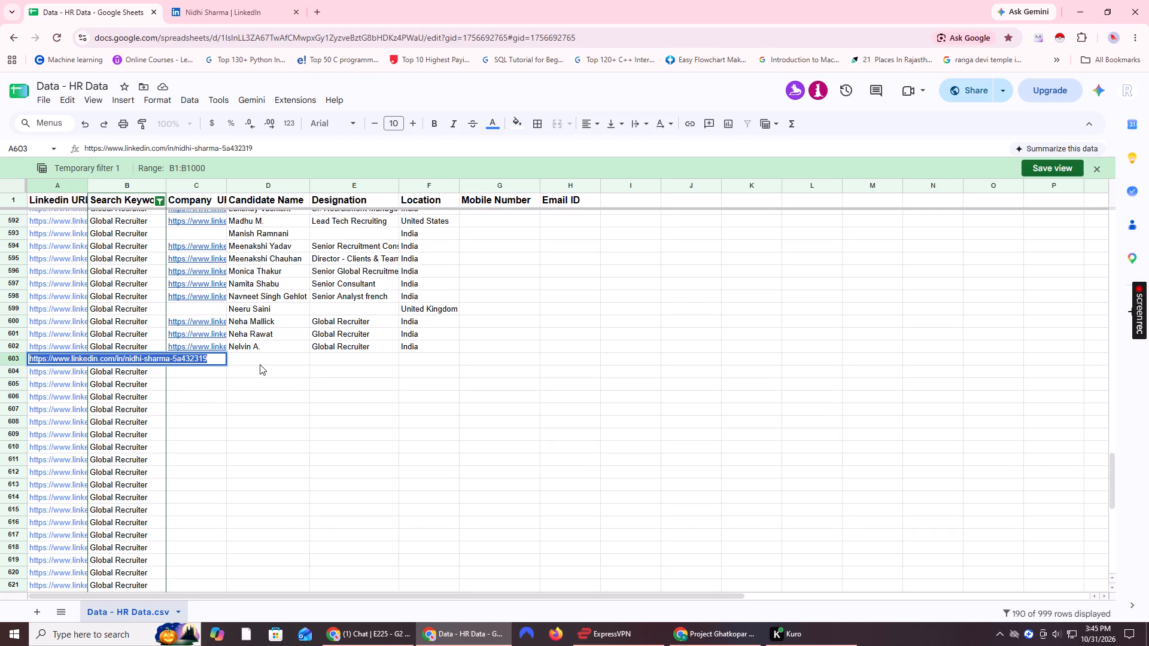
pyautogui.doubleClick(260, 361)
pyautogui.hotkey('ctrl', 'v')
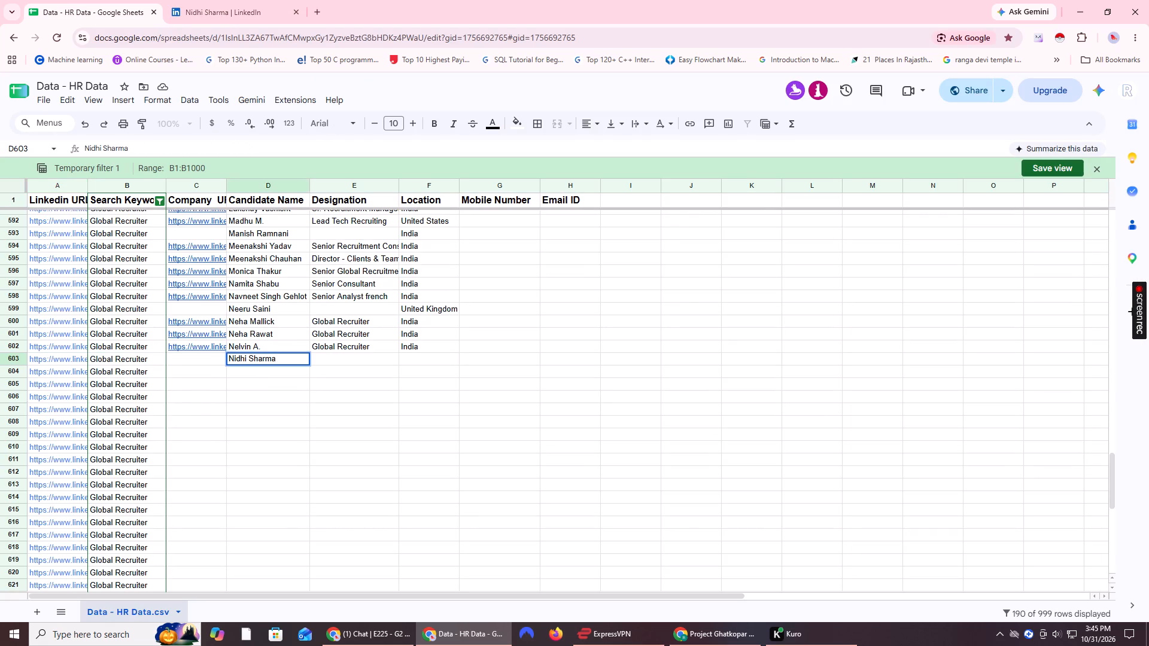
pyautogui.press('Return')
pyautogui.click(270, 421)
# Look over the candidate's profile and enter India in row 603's Location cell.
pyautogui.click(210, 0)
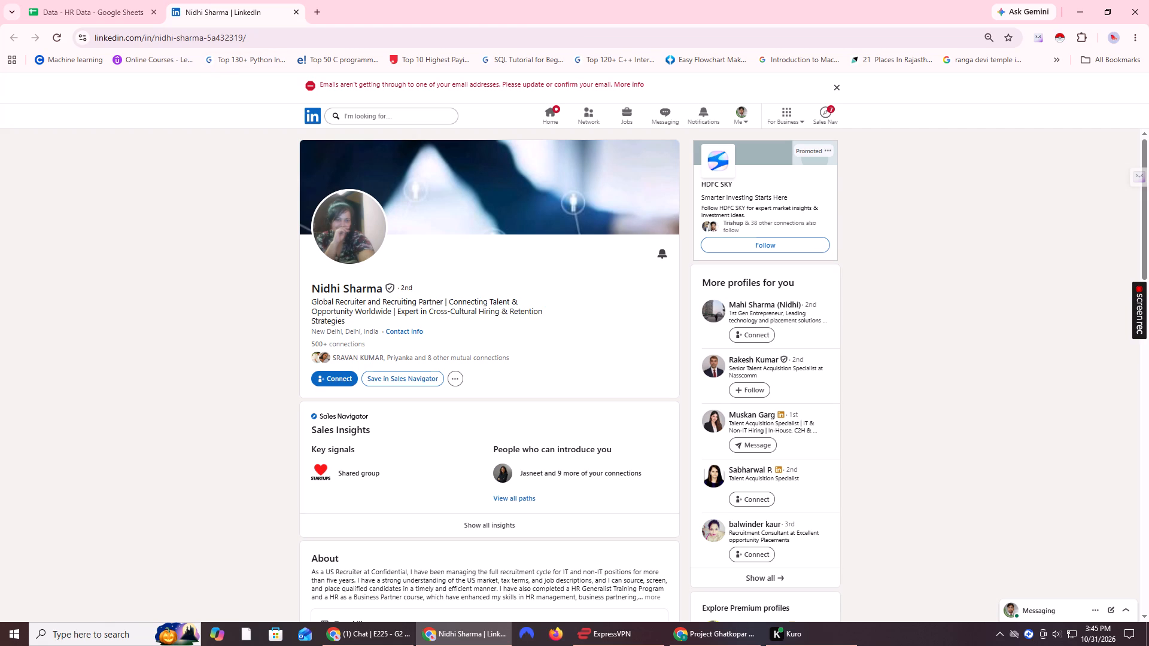
pyautogui.scroll(-3, 278, 277)
pyautogui.scroll(-3, 318, 233)
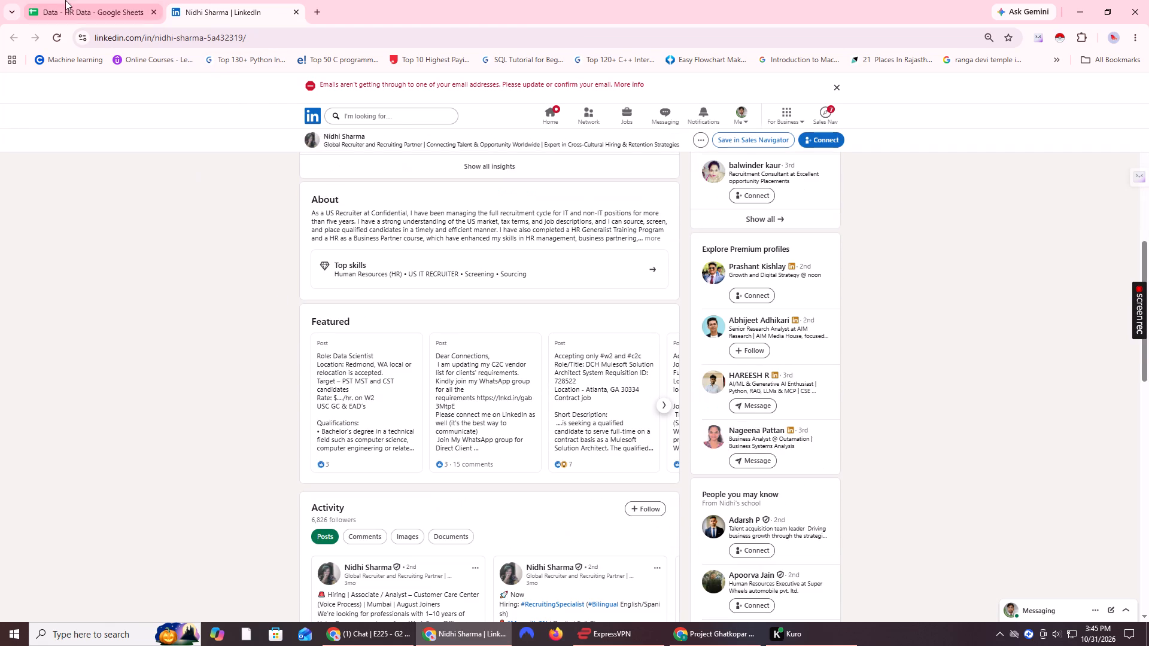
pyautogui.click(71, 0)
pyautogui.click(415, 364)
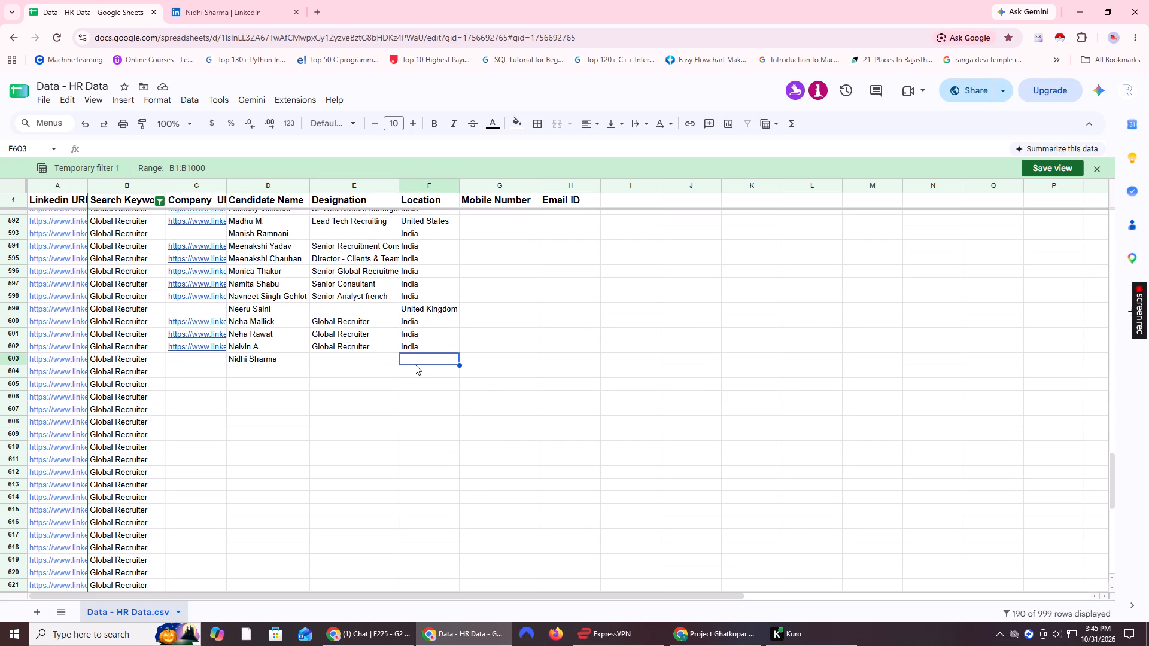
pyautogui.write('India')
pyautogui.press('space')
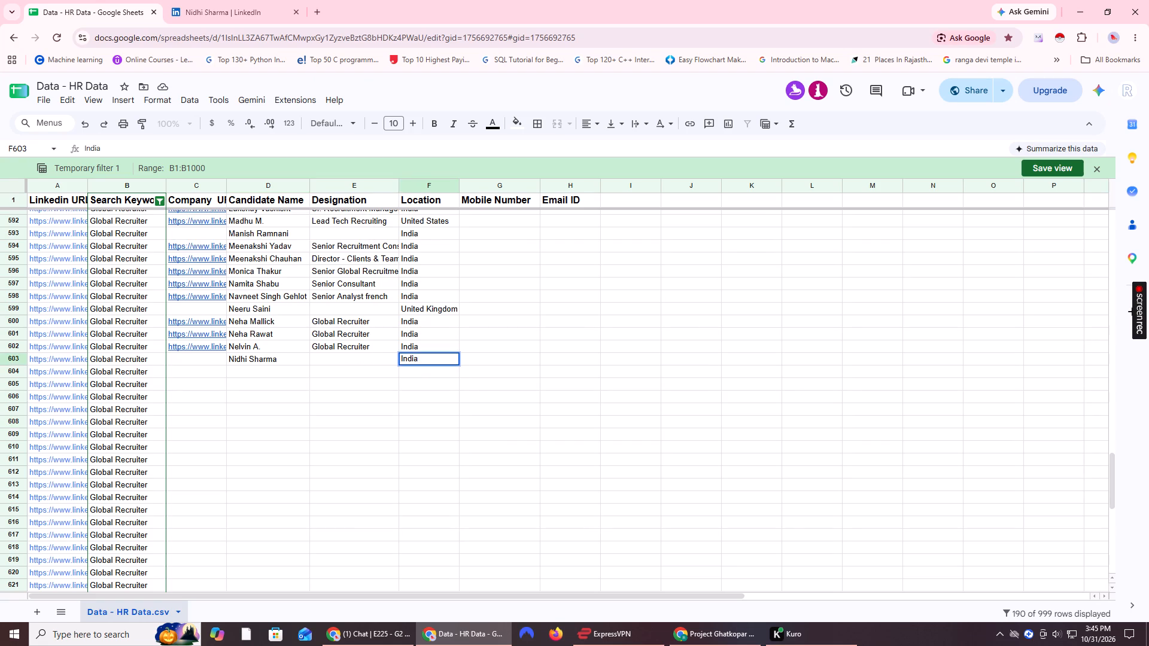
pyautogui.press('Return')
pyautogui.click(432, 418)
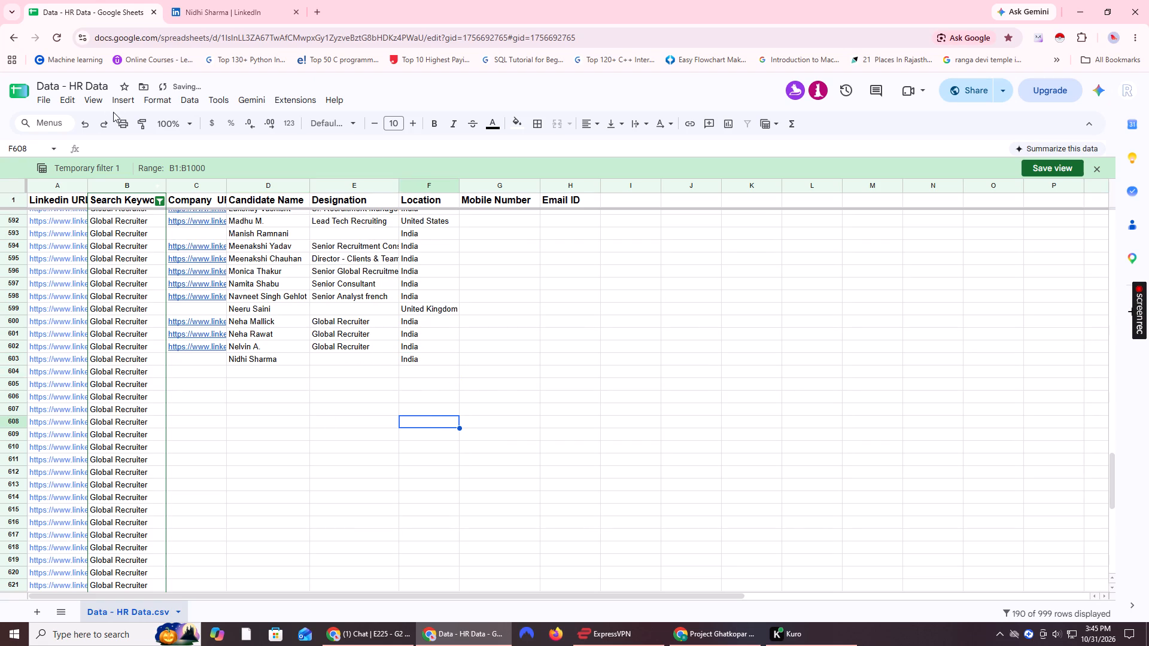
# Open the candidate's current employer page and copy the designation Global Recruiter and Recruiting Partner from the profile into row 603's Designation cell.
pyautogui.click(132, 0)
pyautogui.click(212, 0)
pyautogui.scroll(-5, 362, 338)
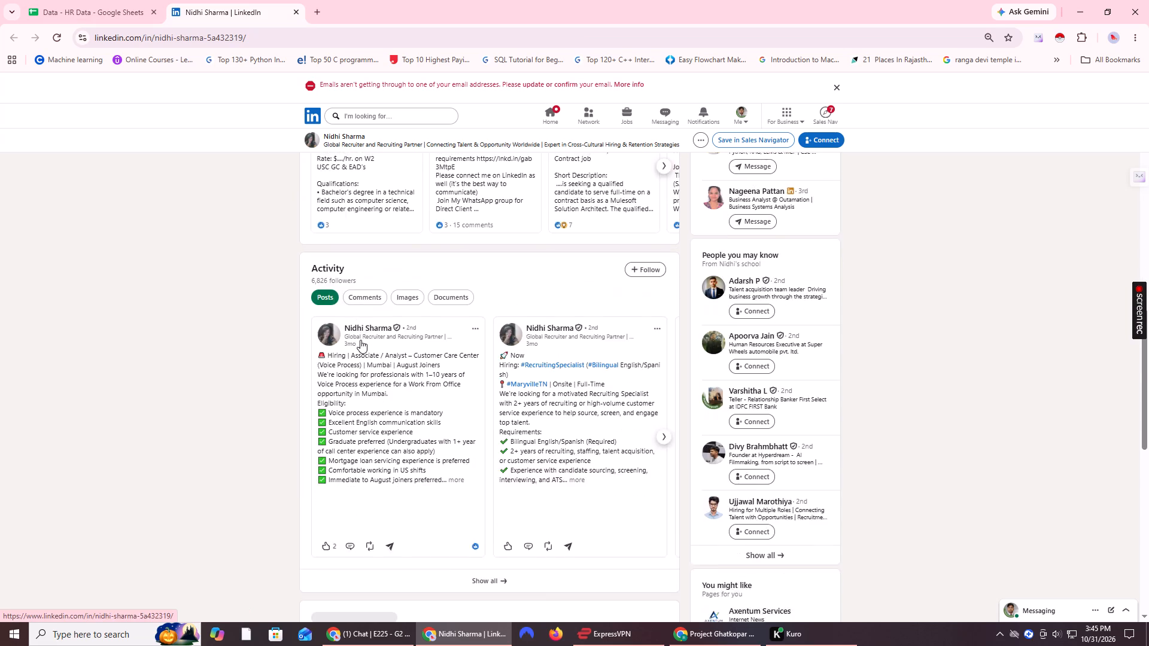
pyautogui.scroll(-6, 360, 340)
pyautogui.keyDown('ctrl'); pyautogui.click(318, 222); pyautogui.keyUp('ctrl')
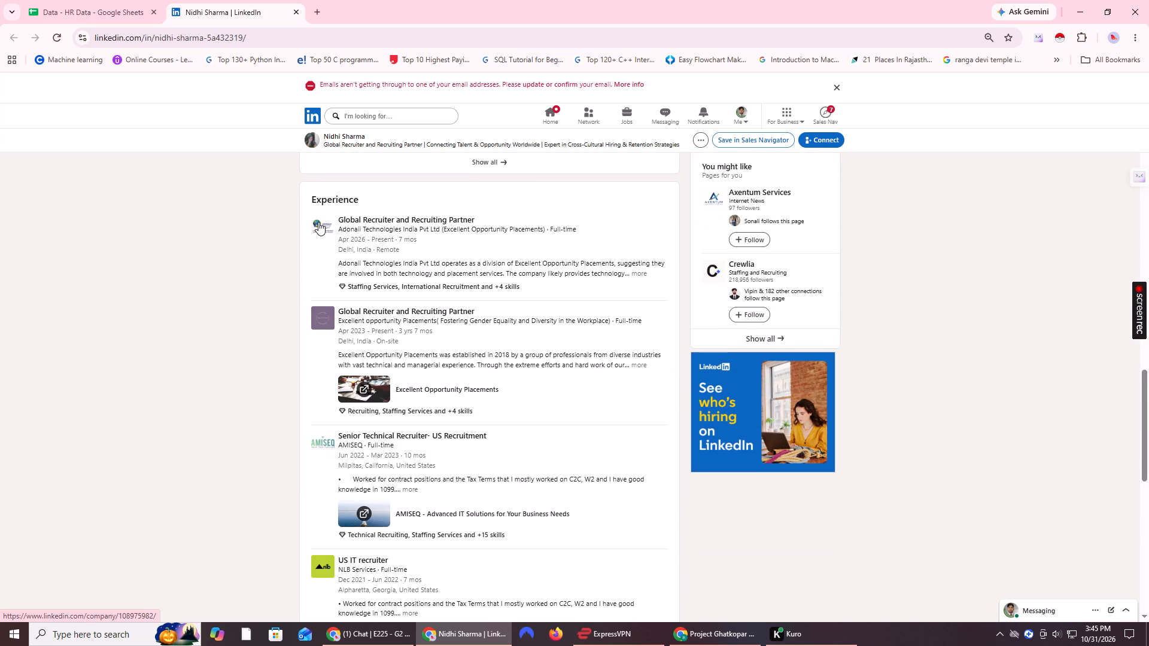
pyautogui.moveTo(334, 218); pyautogui.dragTo(439, 215)
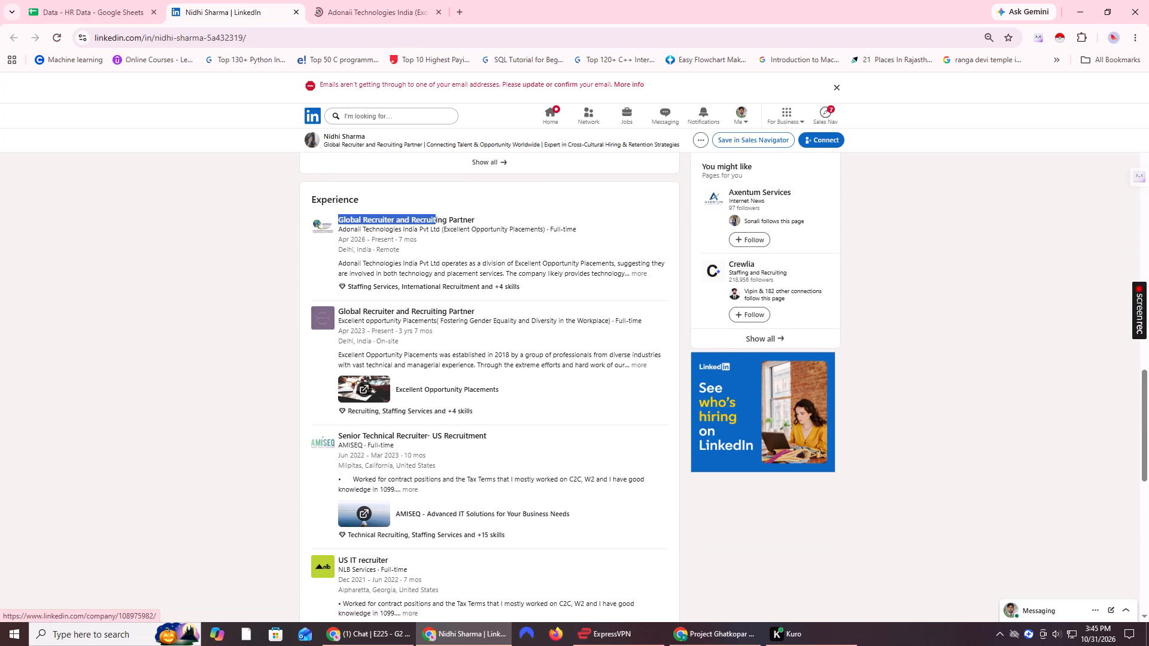
pyautogui.moveTo(439, 215); pyautogui.dragTo(484, 221)
pyautogui.hotkey('ctrl', 'c')
pyautogui.click(83, 0)
pyautogui.doubleClick(330, 358)
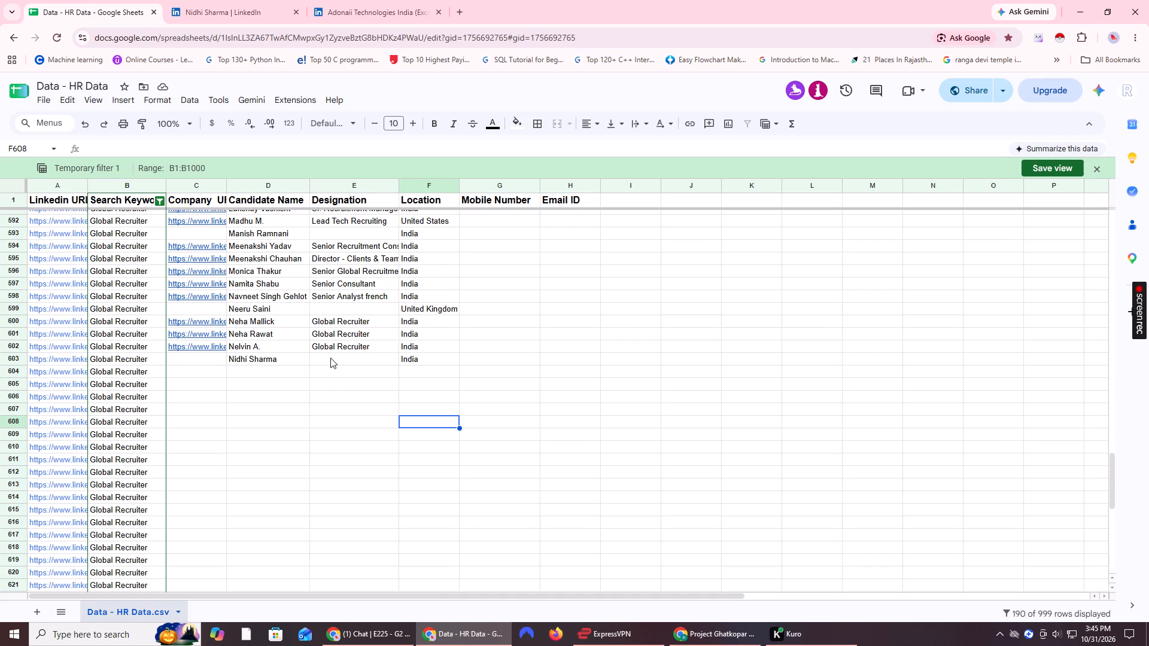
pyautogui.hotkey('ctrl', 'v')
pyautogui.press('Return')
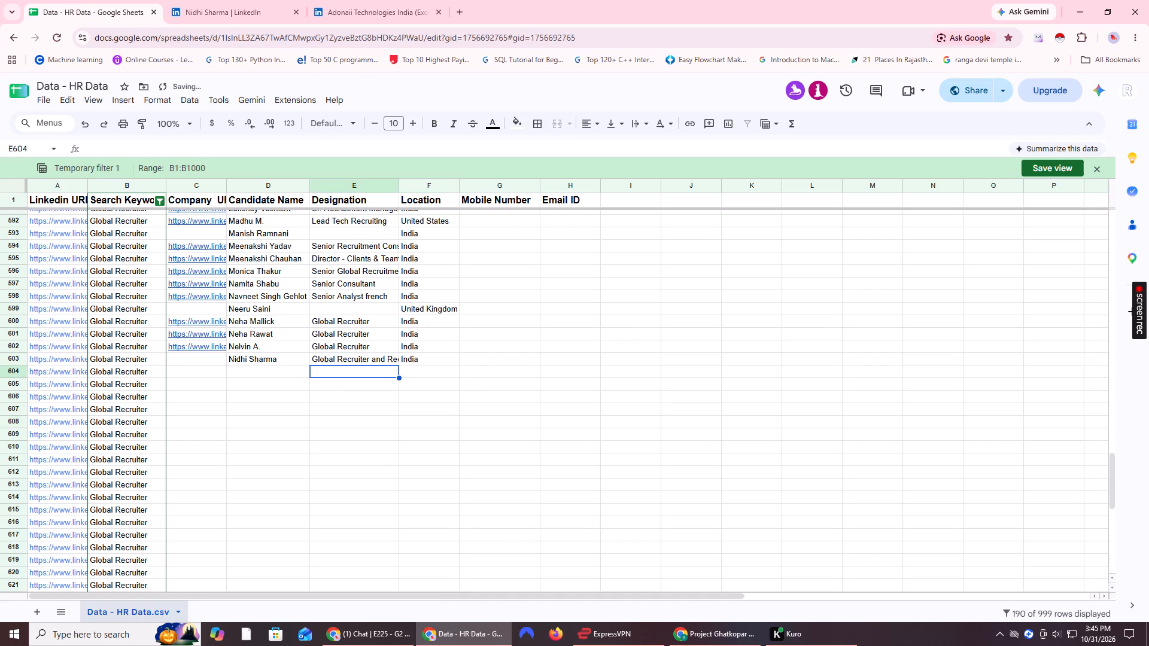
pyautogui.click(274, 487)
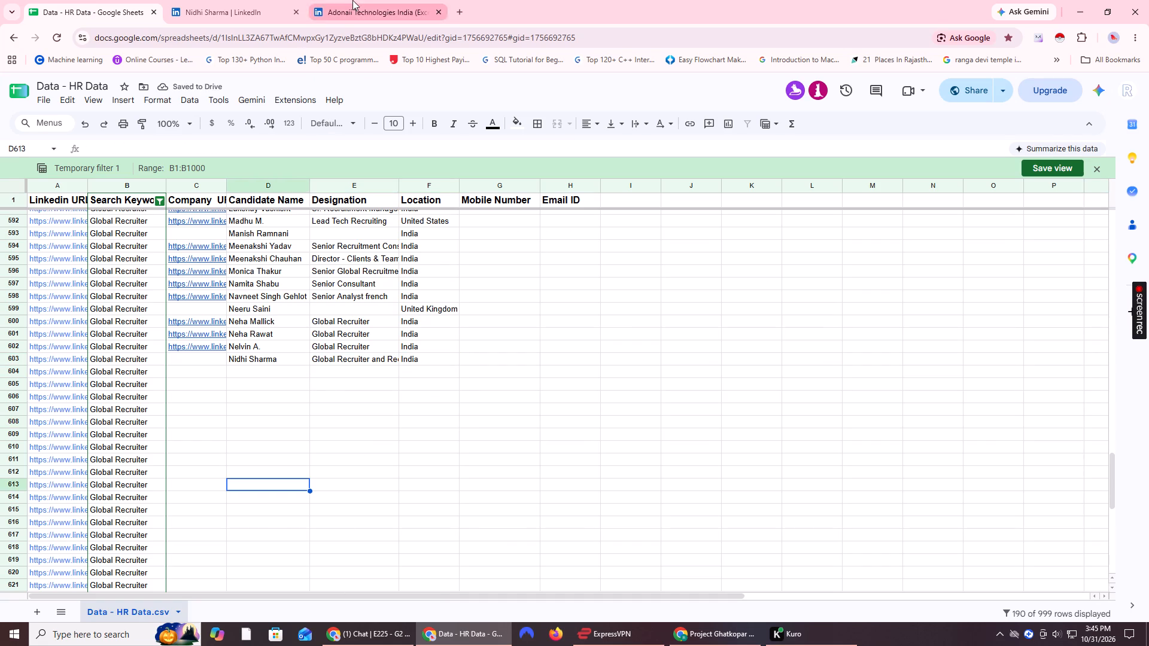
# Copy the Adonaii Technologies India company page URL into row 603's Company URL cell.
pyautogui.click(352, 0)
pyautogui.click(302, 40)
pyautogui.hotkey('ctrl', 'c')
pyautogui.click(110, 0)
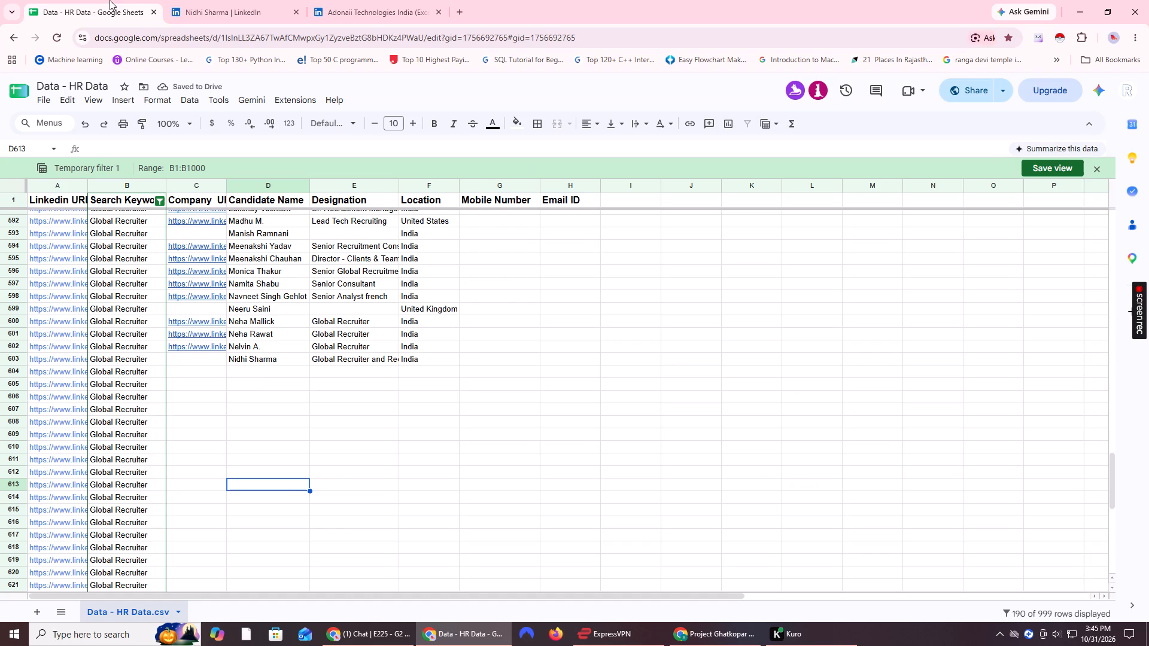
pyautogui.doubleClick(211, 357)
pyautogui.hotkey('ctrl', 'v')
pyautogui.press('Return')
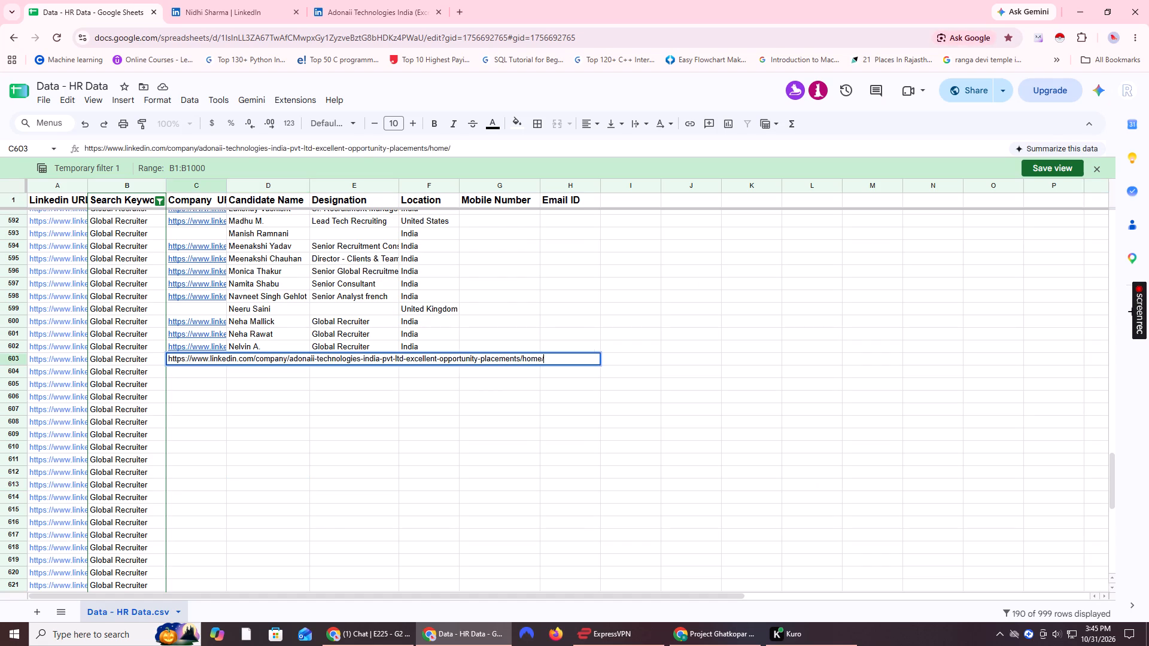
pyautogui.click(257, 493)
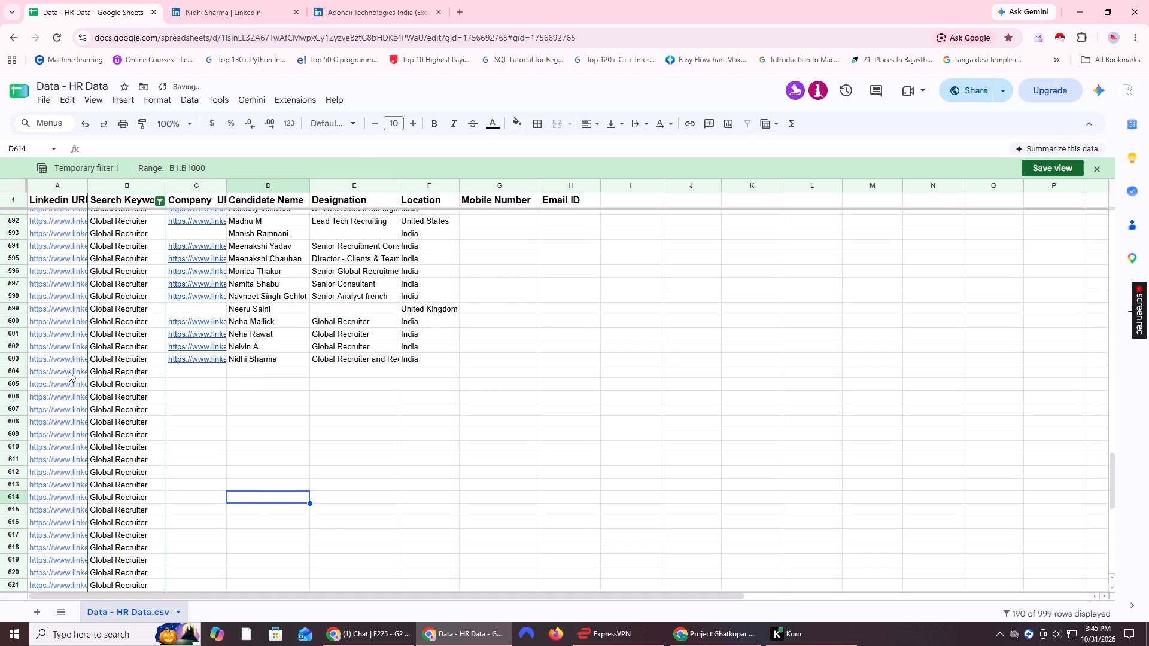
# Open the LinkedIn profile link in row 604 and close the previous candidate's profile and company pages.
pyautogui.doubleClick(69, 371)
pyautogui.tripleClick(69, 371)
pyautogui.rightClick(69, 371)
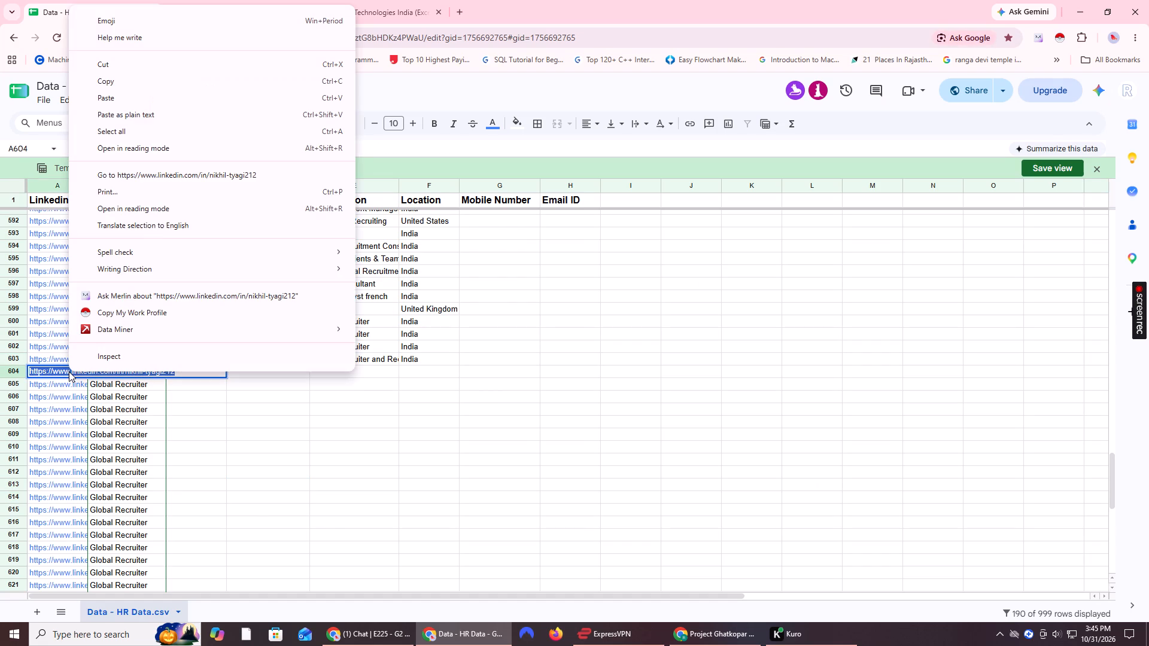
pyautogui.click(168, 181)
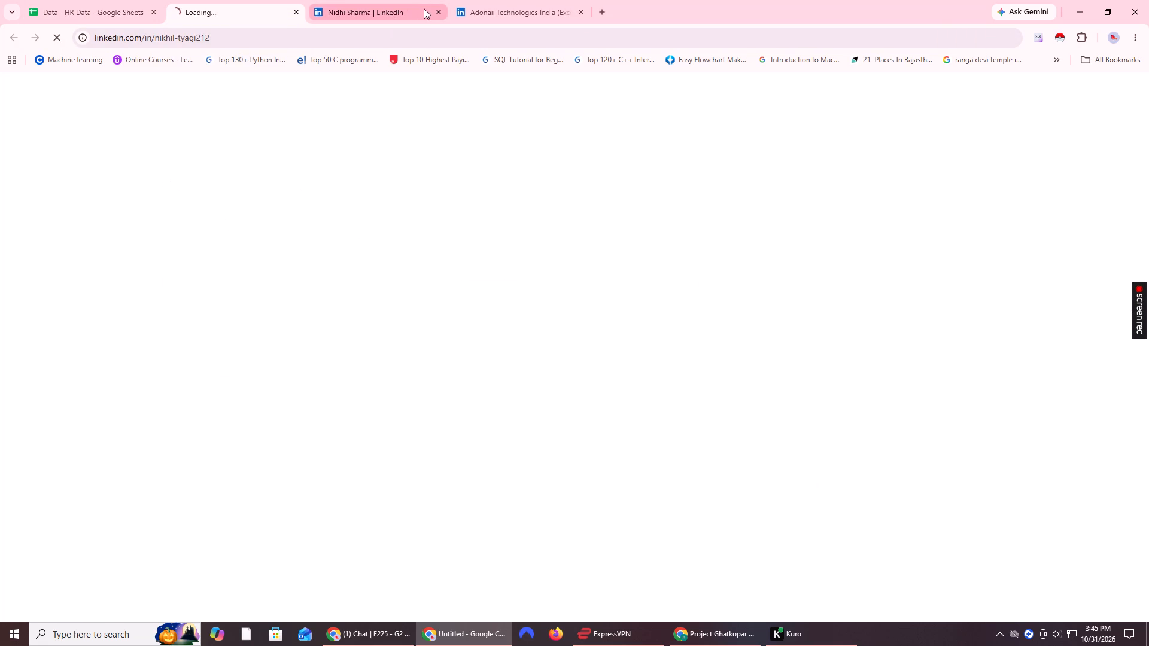
pyautogui.click(438, 10)
pyautogui.click(437, 10)
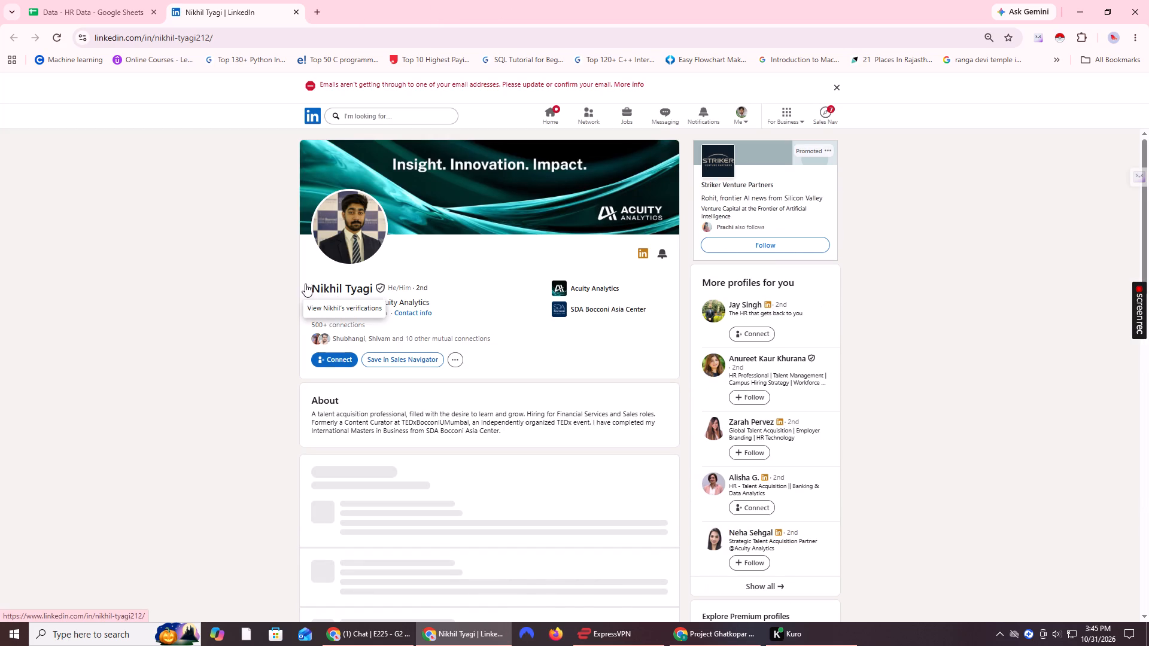
# Copy the candidate's name from the newly opened LinkedIn profile into row 604's Candidate Name cell.
pyautogui.moveTo(305, 284); pyautogui.dragTo(376, 284)
pyautogui.hotkey('ctrl', 'c')
pyautogui.click(118, 250)
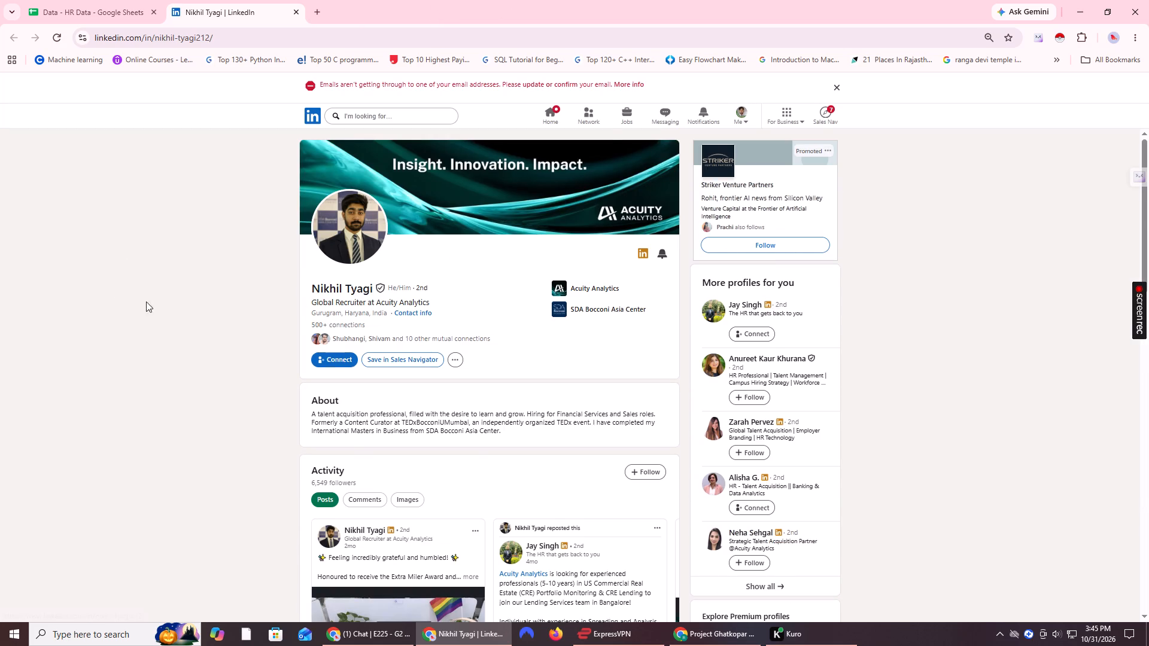
pyautogui.click(75, 0)
pyautogui.doubleClick(265, 373)
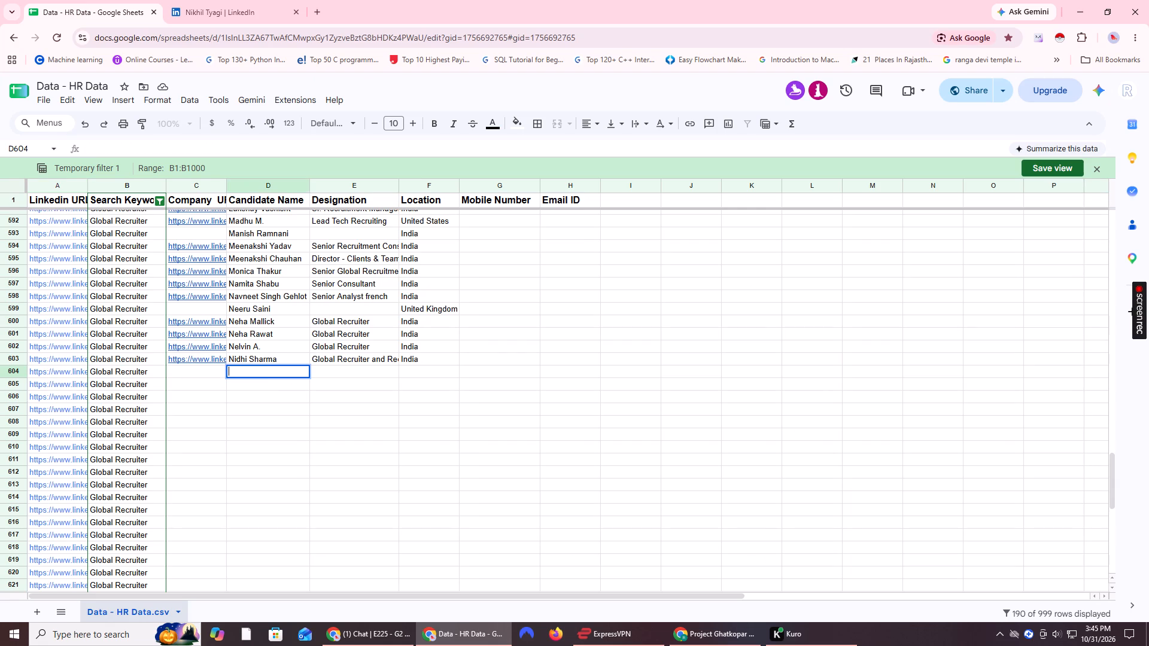
pyautogui.hotkey('ctrl', 'v')
pyautogui.press('Return')
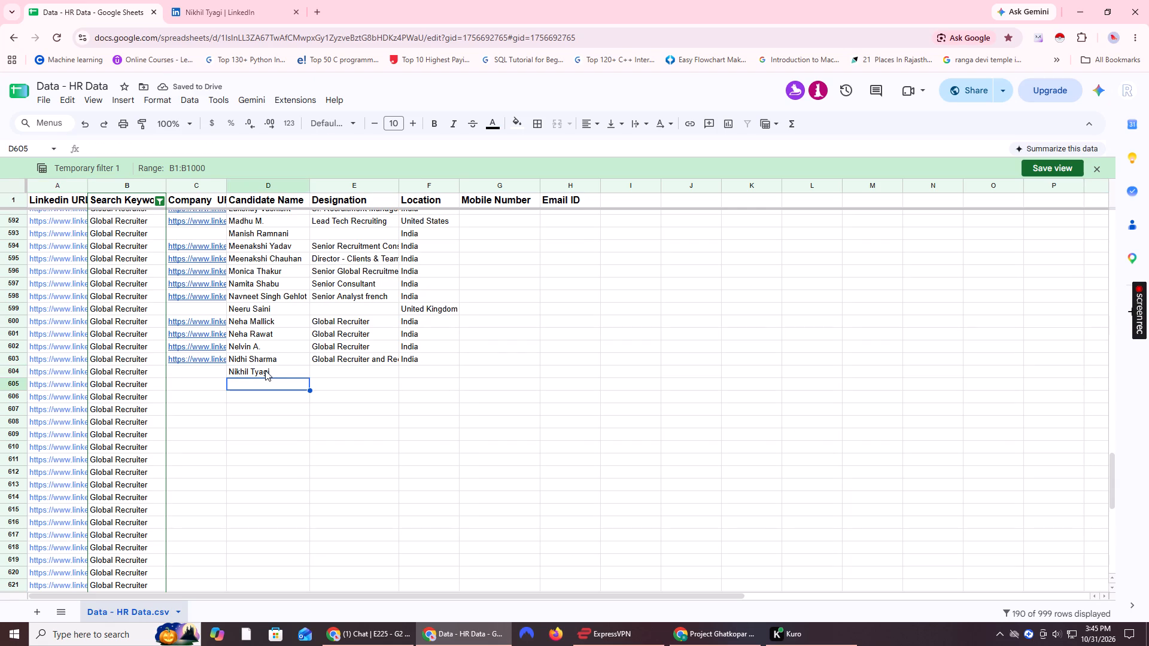
pyautogui.click(347, 414)
# Check the candidate's location on the LinkedIn profile and enter India in row 604's Location cell.
pyautogui.click(207, 0)
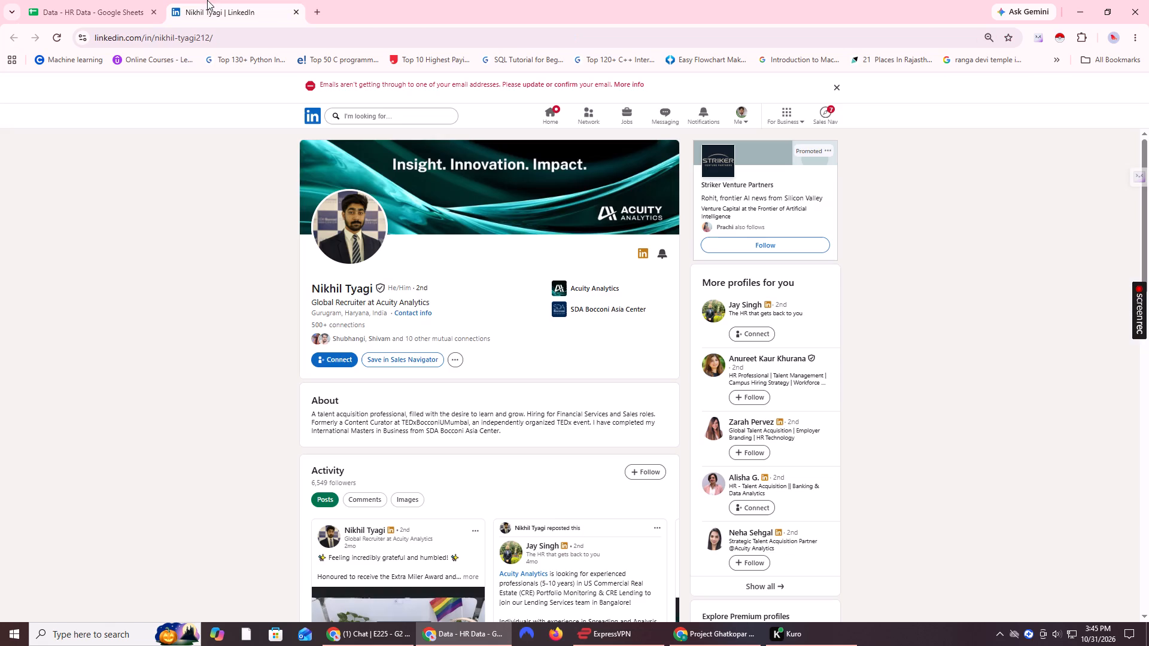
pyautogui.click(80, 0)
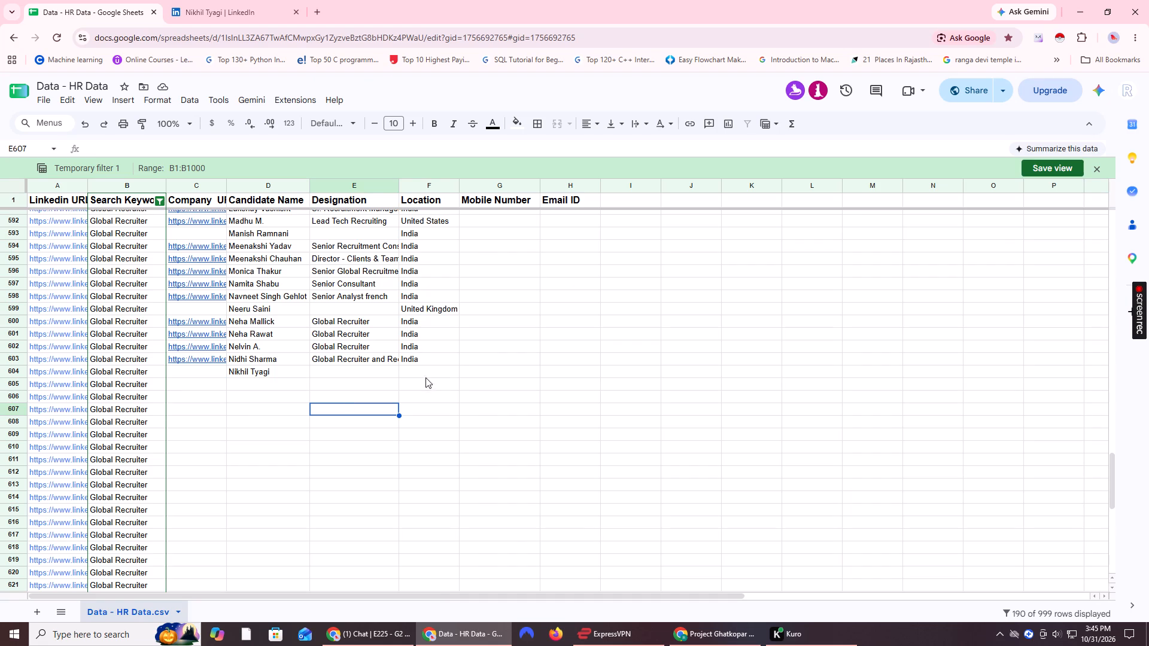
pyautogui.click(421, 373)
pyautogui.write('India')
pyautogui.press('space')
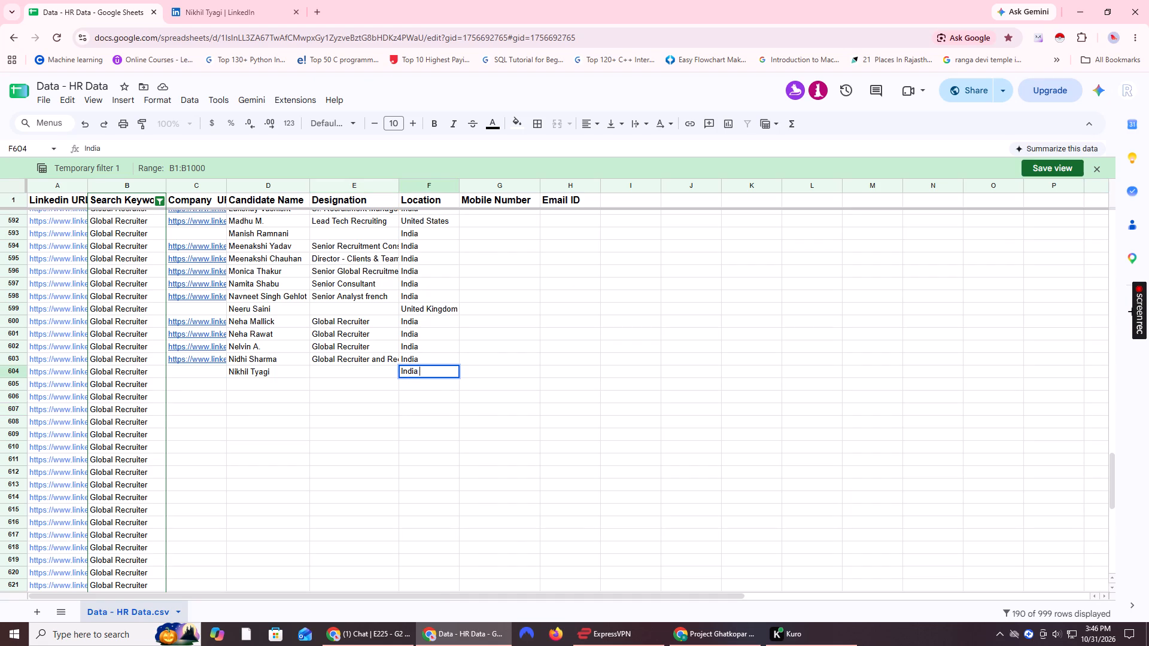
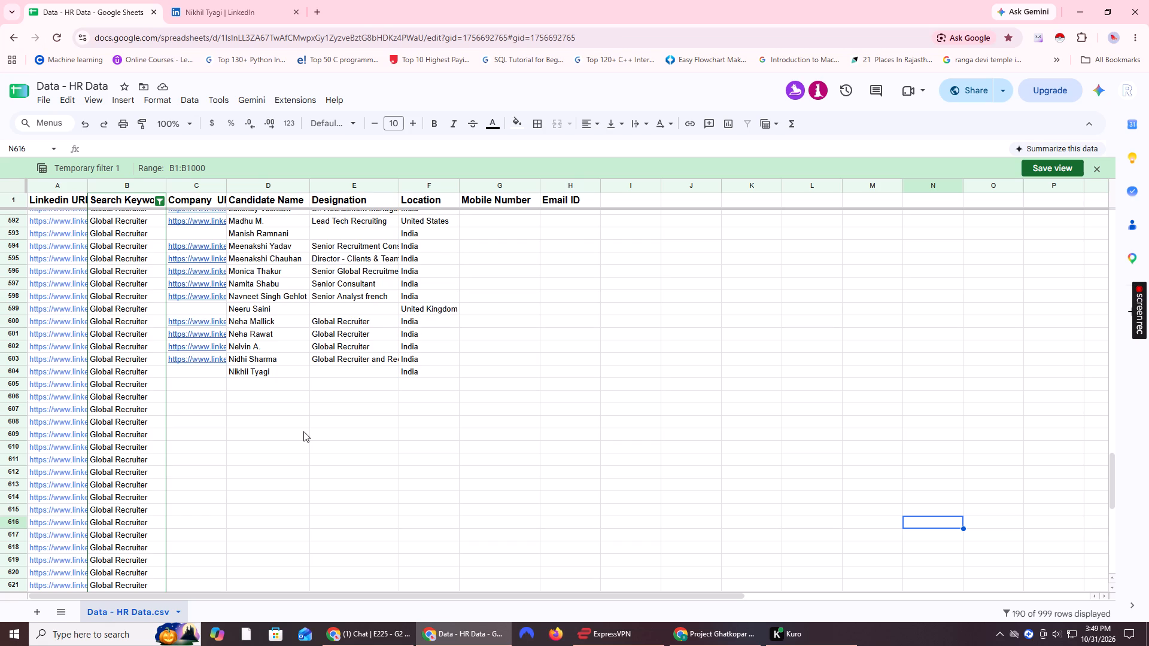
# Open the Acuity Analytics company page from the candidate's profile and copy the current job title, Senior Executive, into row 604's Designation cell.
pyautogui.click(306, 438)
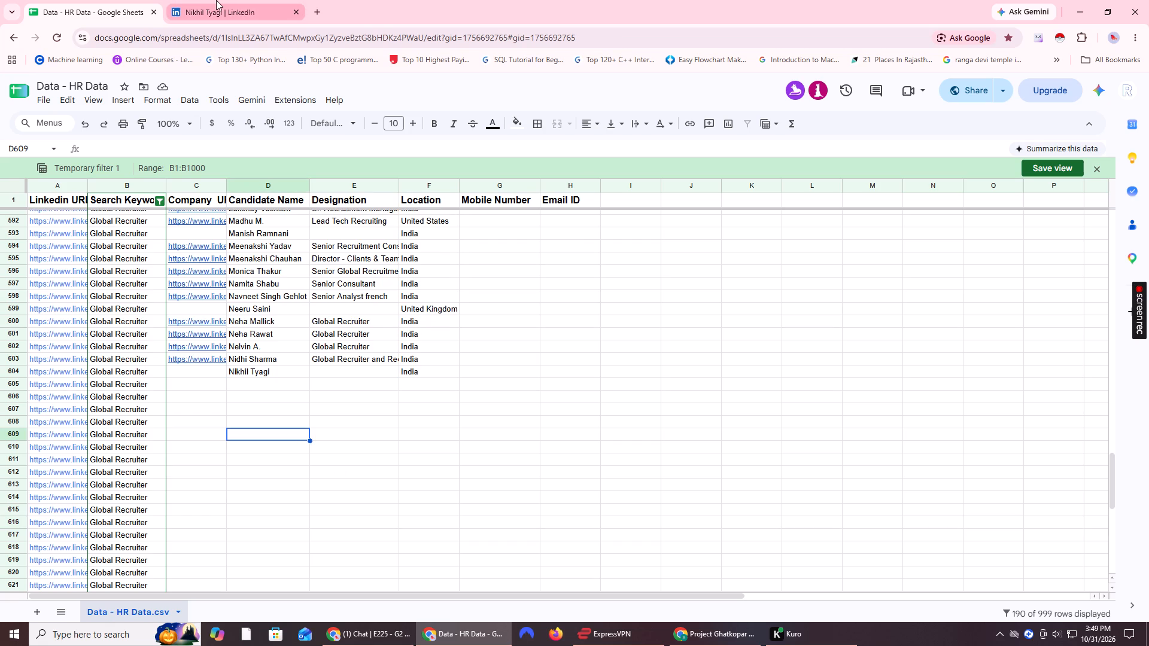
pyautogui.click(219, 0)
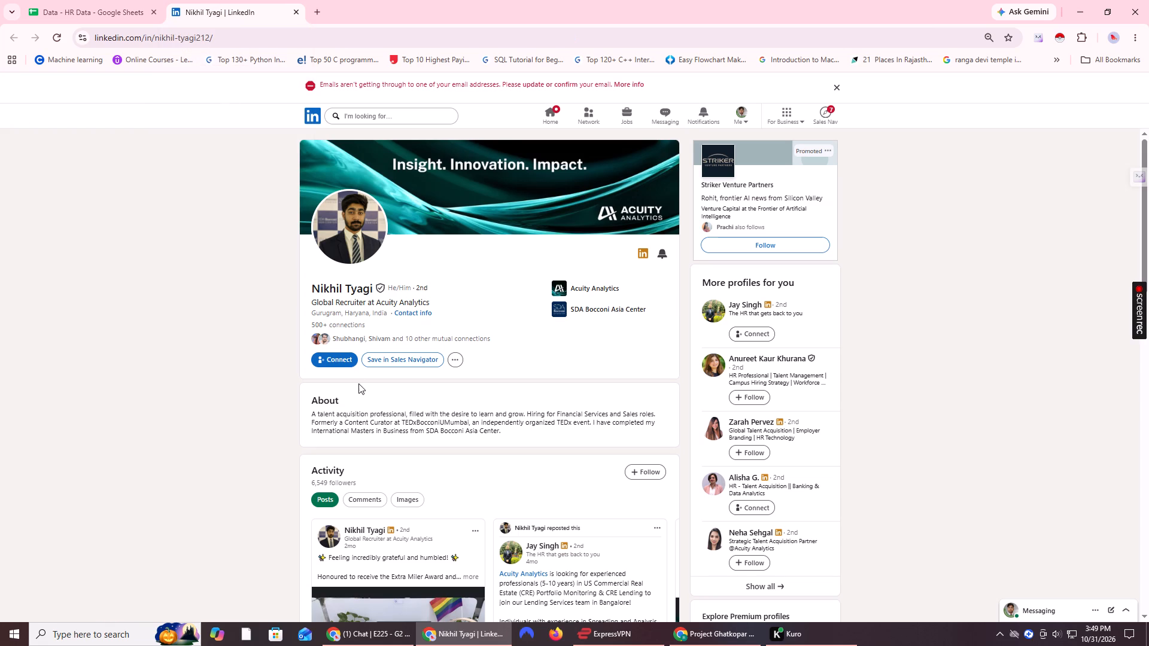
pyautogui.scroll(-9, 364, 392)
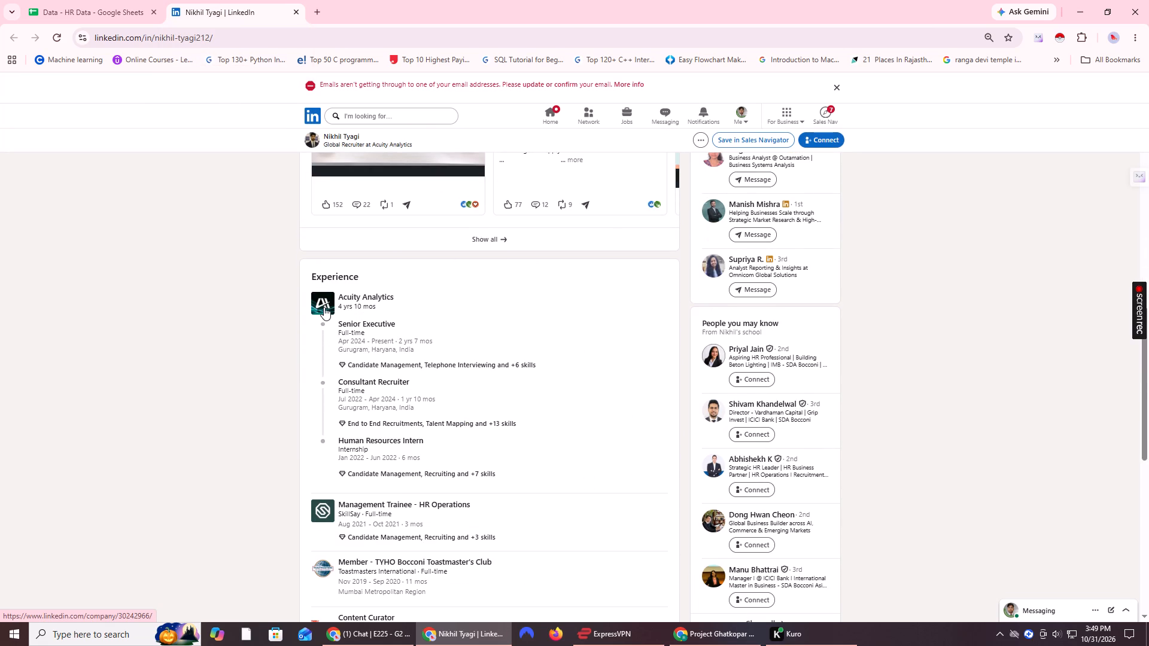
pyautogui.keyDown('ctrl'); pyautogui.click(324, 307); pyautogui.keyUp('ctrl')
pyautogui.moveTo(335, 324); pyautogui.dragTo(405, 324)
pyautogui.hotkey('ctrl', 'c')
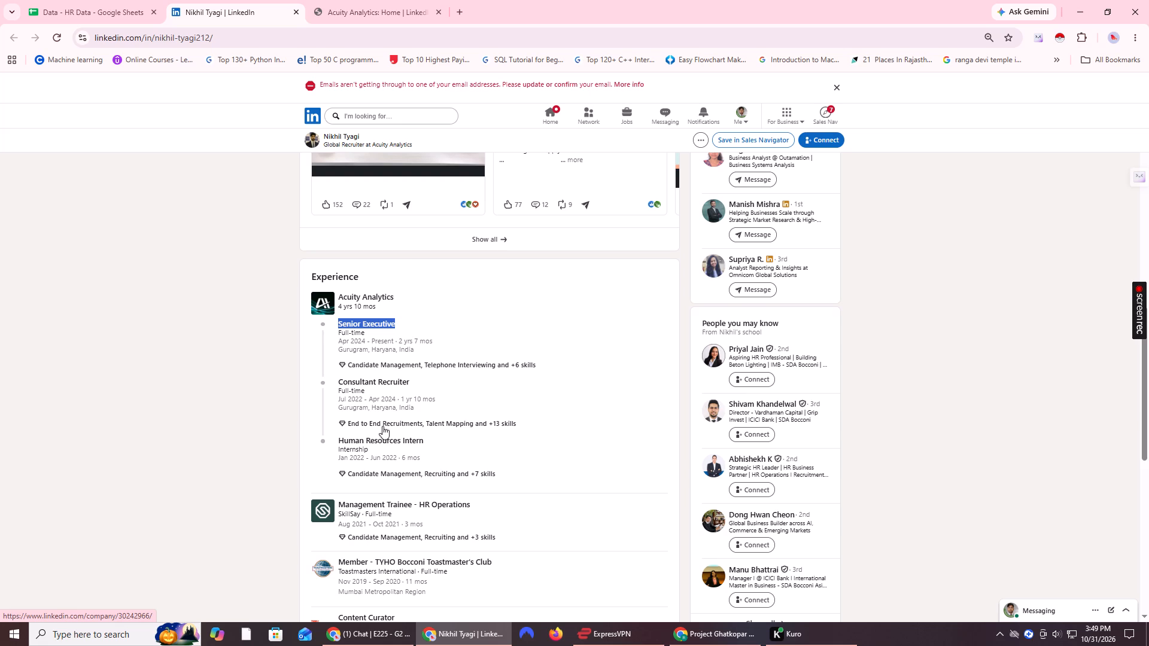
pyautogui.click(81, 0)
pyautogui.doubleClick(327, 372)
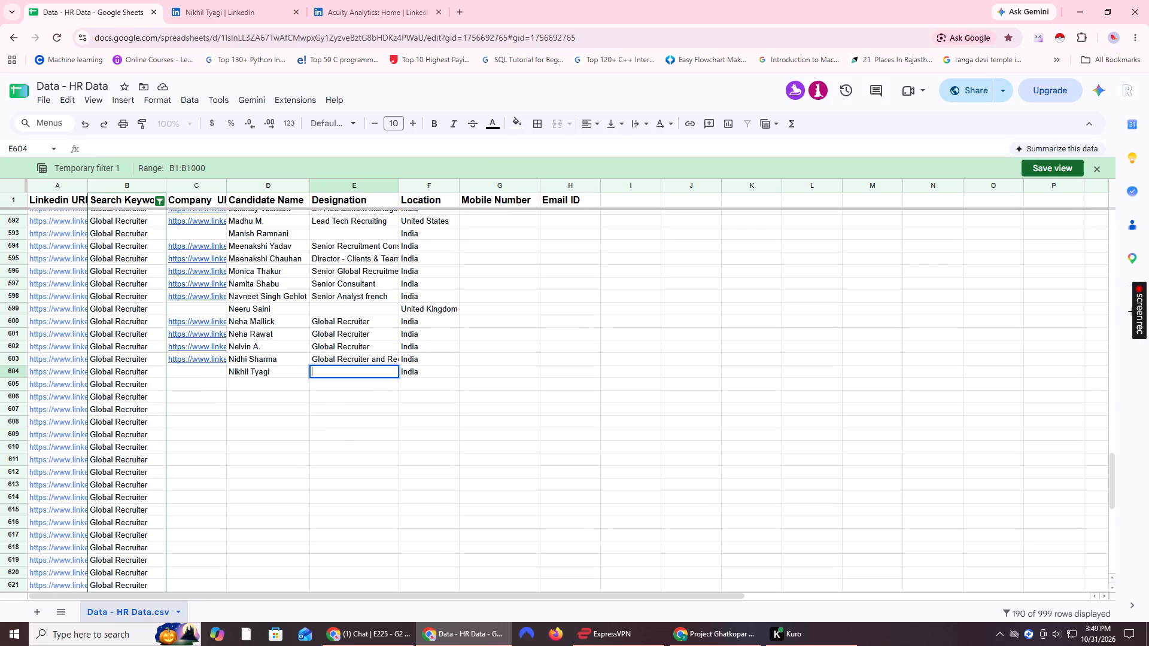
pyautogui.hotkey('ctrl', 'v')
pyautogui.click(317, 400)
# Copy the Acuity Analytics company page URL into row 604's Company URL cell.
pyautogui.click(366, 0)
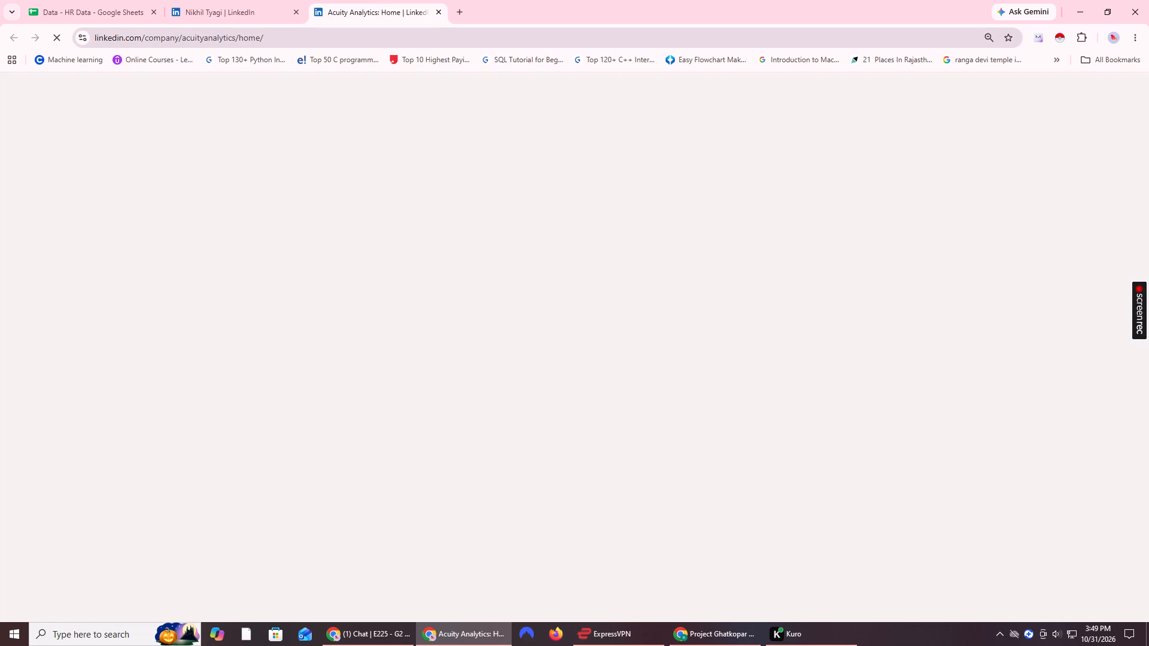
pyautogui.click(324, 38)
pyautogui.hotkey('ctrl', 'c')
pyautogui.click(106, 0)
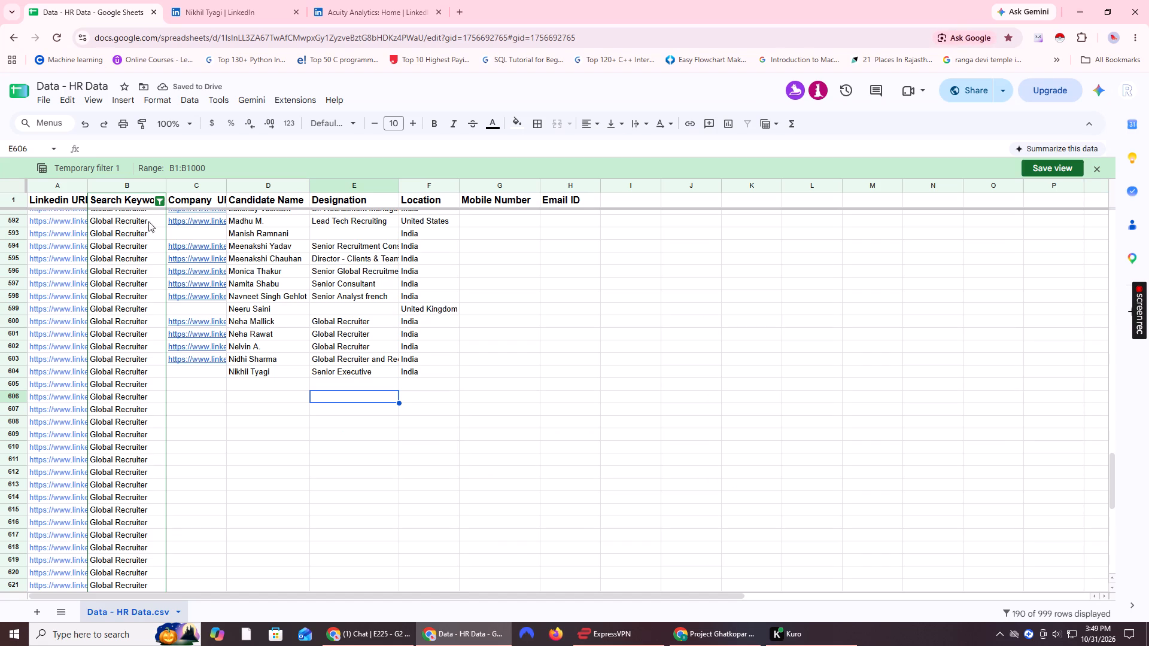
pyautogui.doubleClick(203, 374)
pyautogui.hotkey('ctrl', 'v')
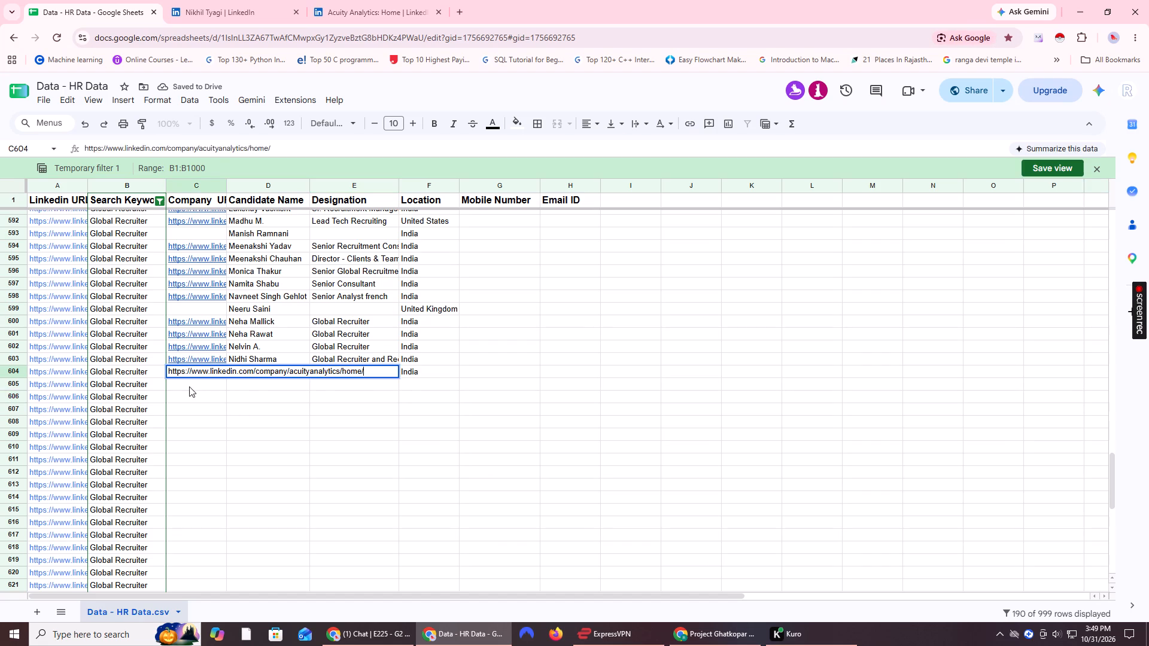
pyautogui.click(189, 386)
pyautogui.click(259, 450)
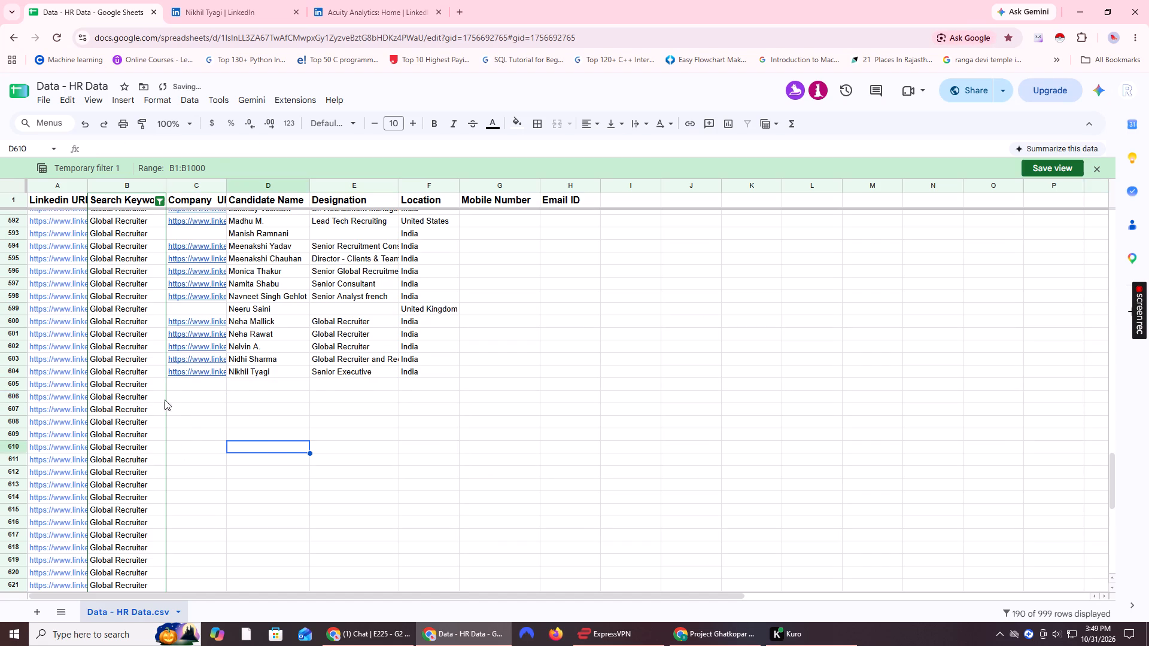
# Open the LinkedIn profile link in row 605 and close the previous candidate's profile and company pages.
pyautogui.doubleClick(78, 385)
pyautogui.tripleClick(78, 385)
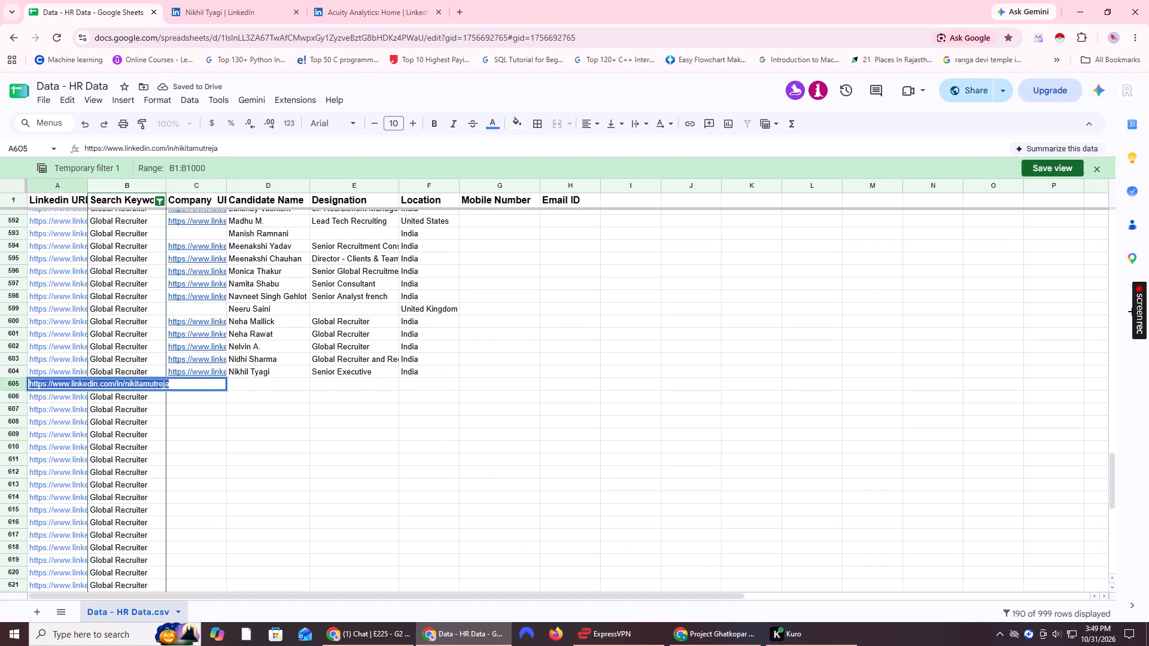
pyautogui.rightClick(78, 385)
pyautogui.click(217, 194)
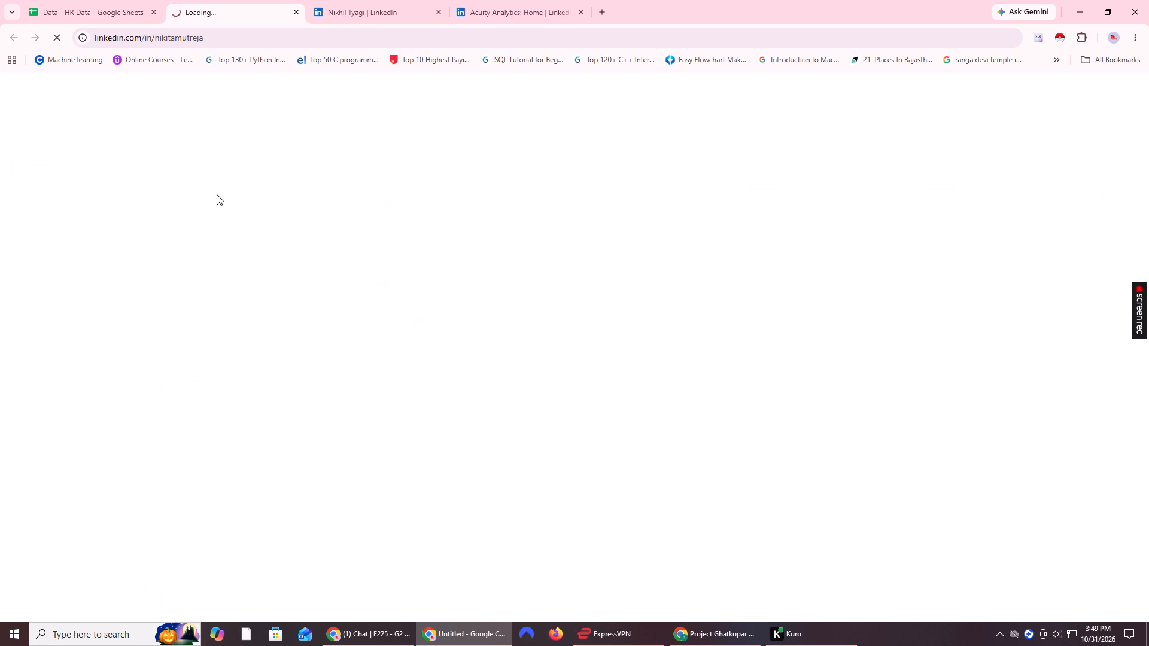
pyautogui.click(437, 8)
pyautogui.click(437, 8)
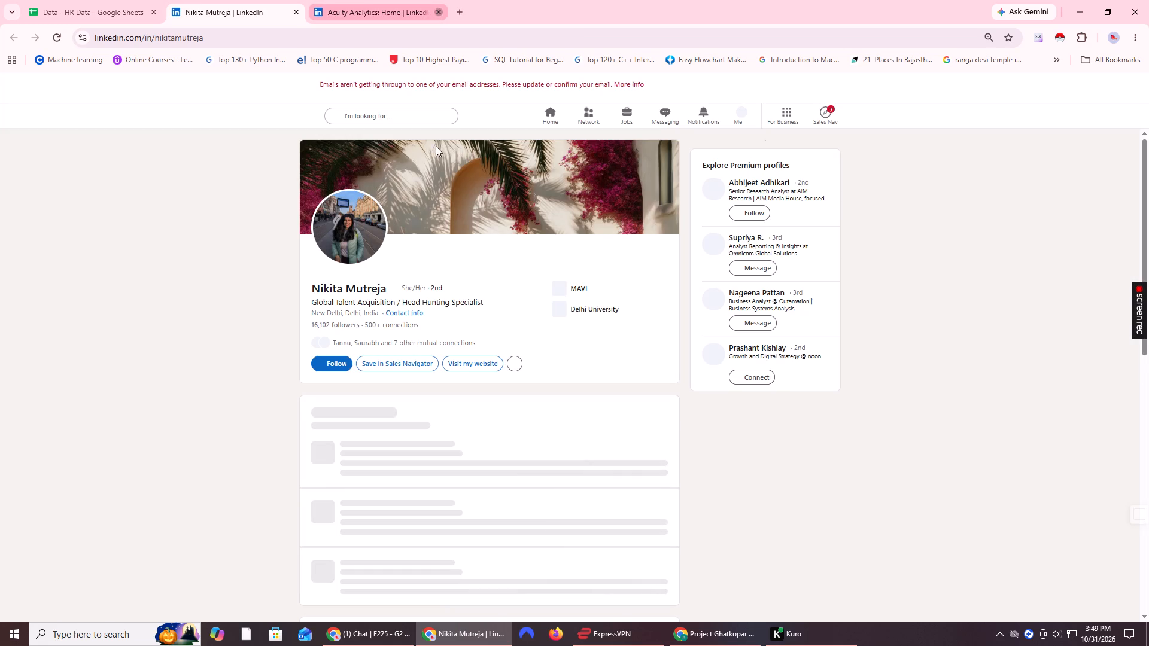
# Copy the candidate's name from the newly opened LinkedIn profile into row 605's Candidate Name cell.
pyautogui.moveTo(300, 288); pyautogui.dragTo(385, 284)
pyautogui.hotkey('ctrl', 'c')
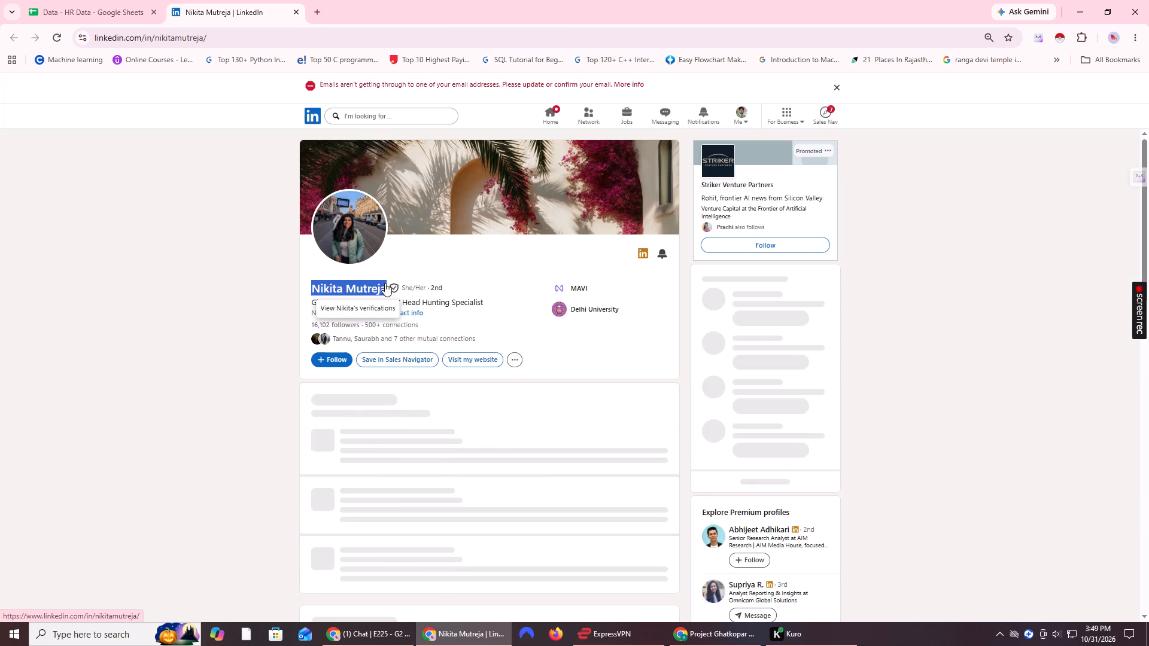
pyautogui.click(202, 306)
pyautogui.click(126, 0)
pyautogui.doubleClick(273, 383)
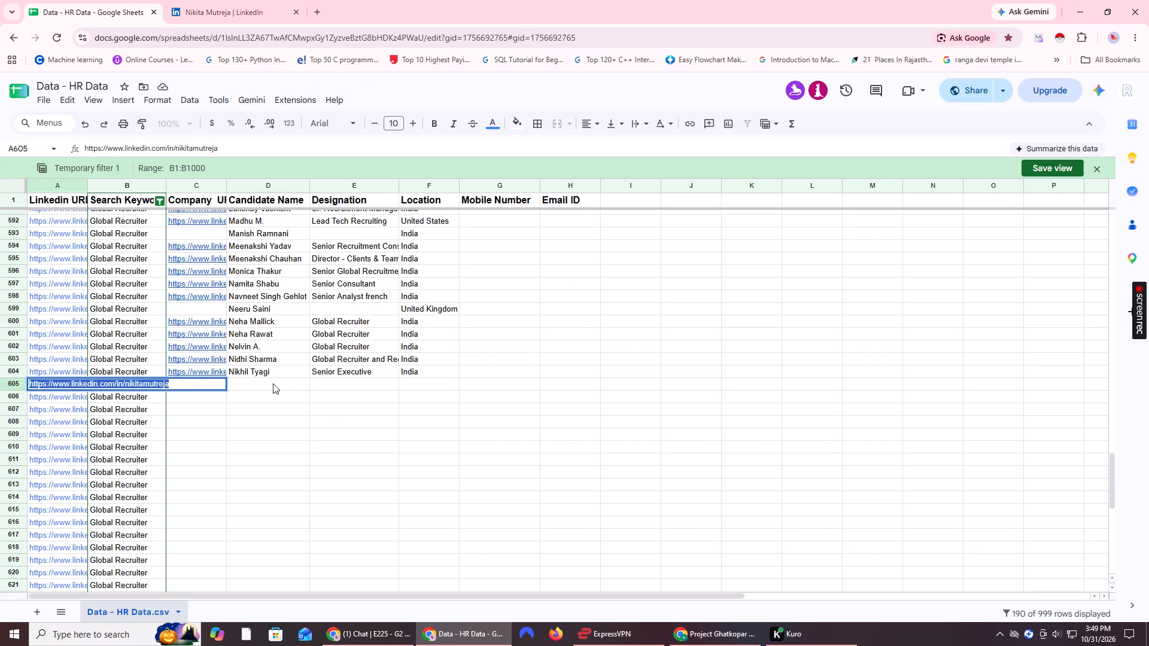
pyautogui.hotkey('ctrl', 'v')
pyautogui.click(259, 408)
# Open the MAVI company page from the candidate's experience and copy the job title Talent Acquisition Specialist into row 605's Designation cell.
pyautogui.click(214, 0)
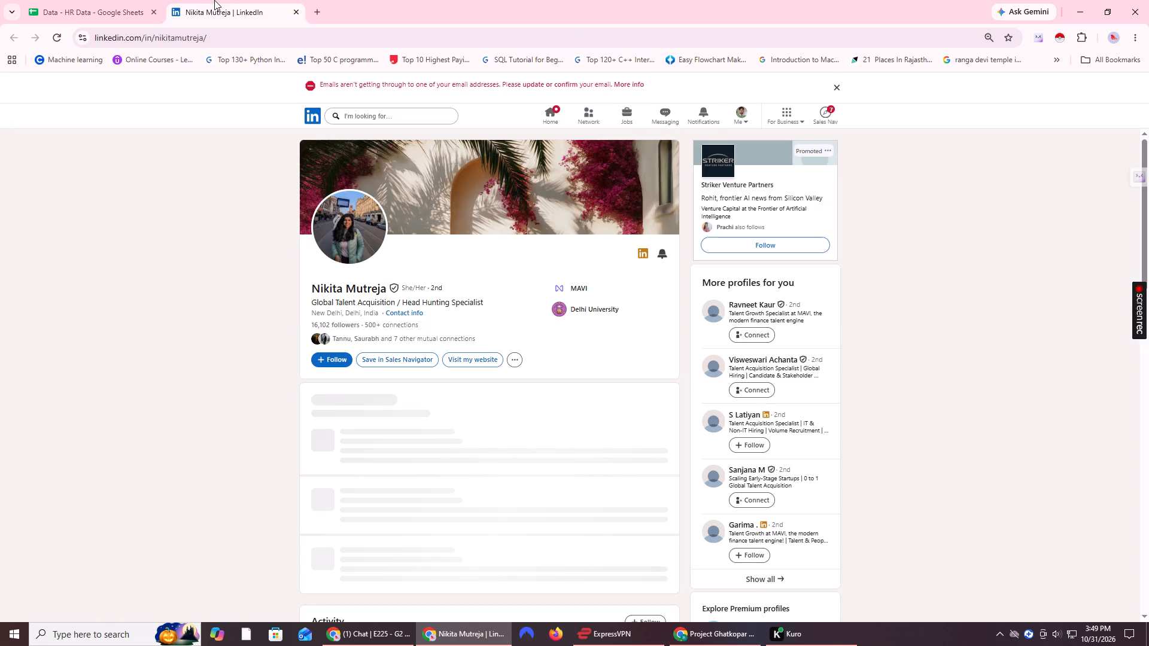
pyautogui.scroll(-6, 379, 390)
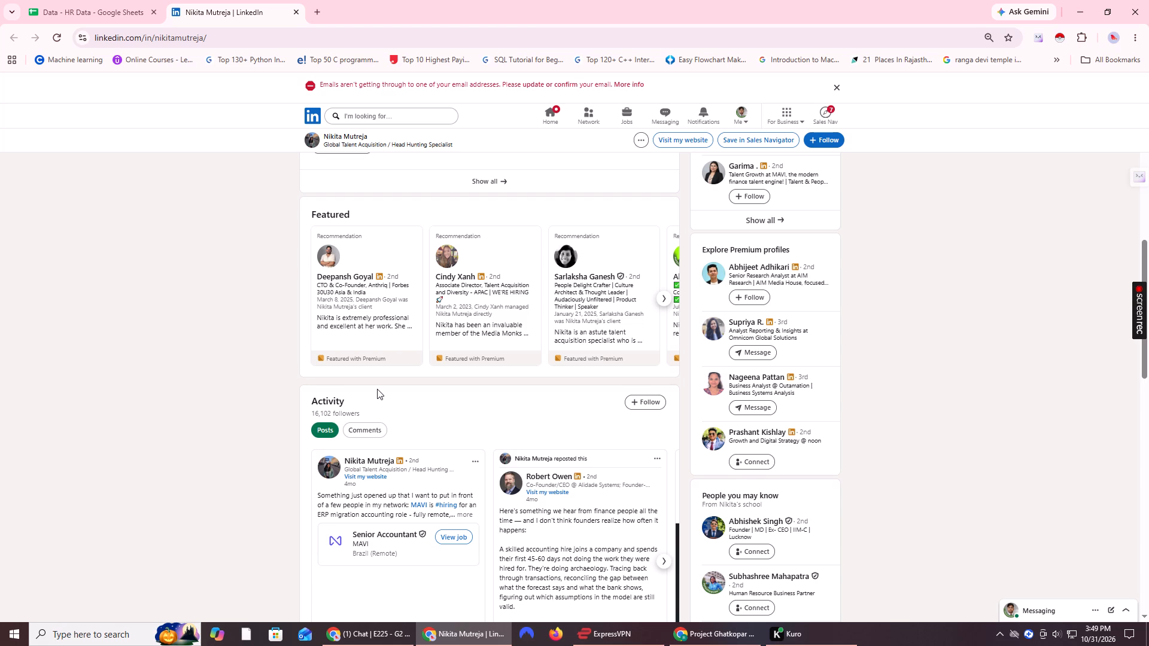
pyautogui.scroll(-8, 377, 389)
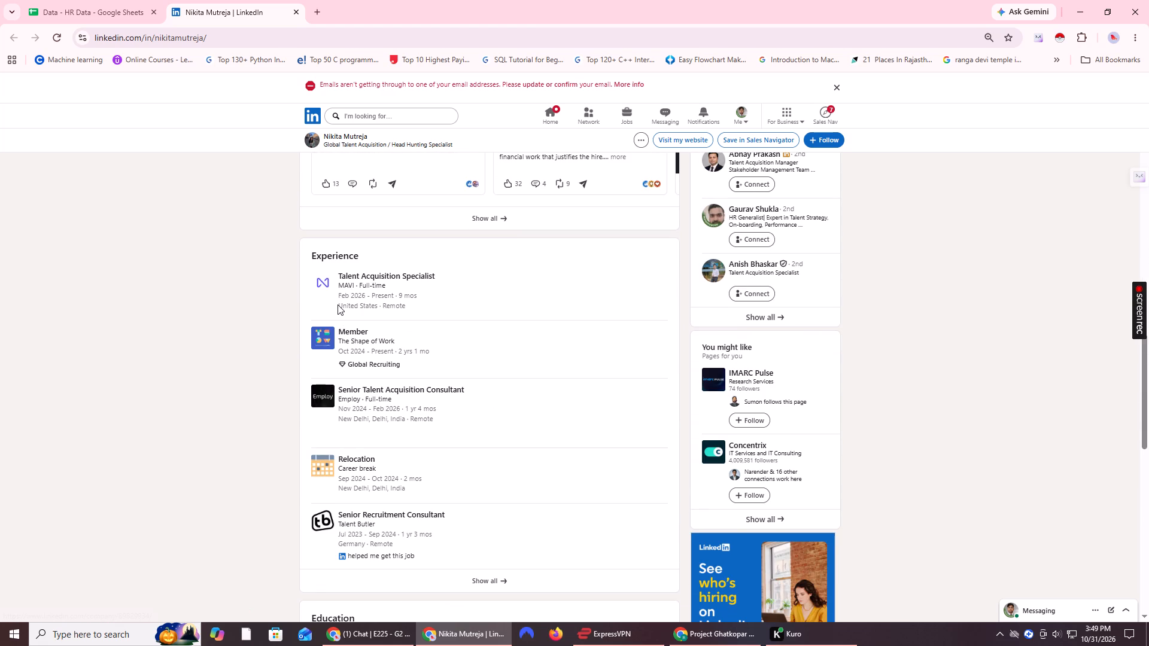
pyautogui.keyDown('ctrl'); pyautogui.click(327, 279); pyautogui.keyUp('ctrl')
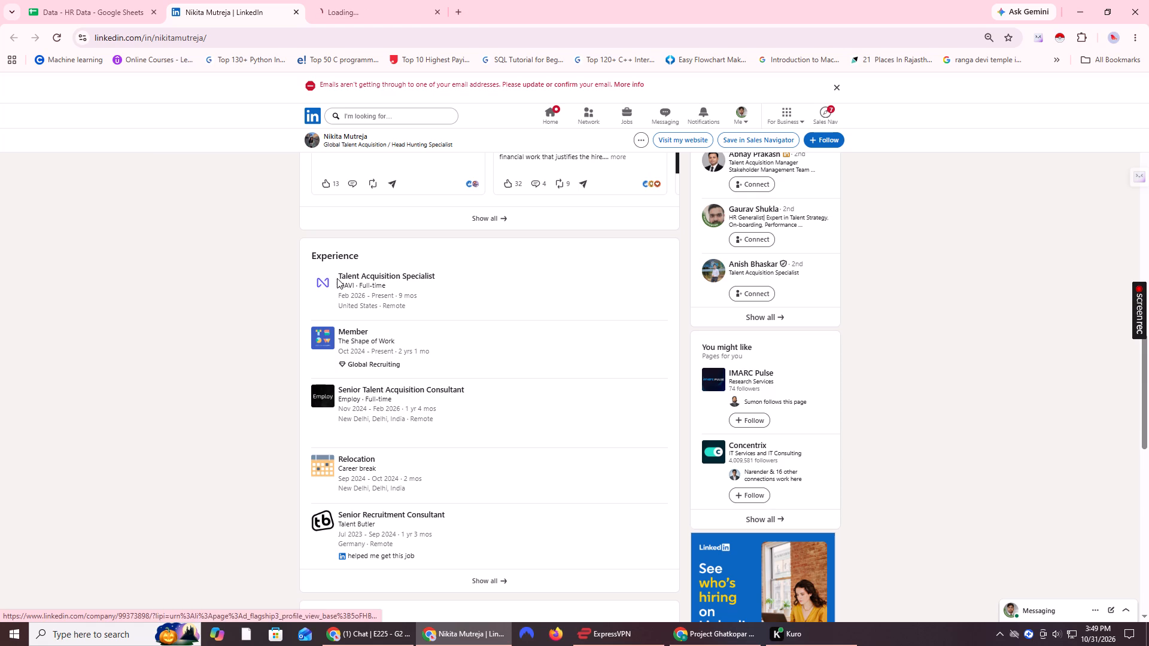
pyautogui.moveTo(337, 273); pyautogui.dragTo(447, 276)
pyautogui.hotkey('ctrl', 'c')
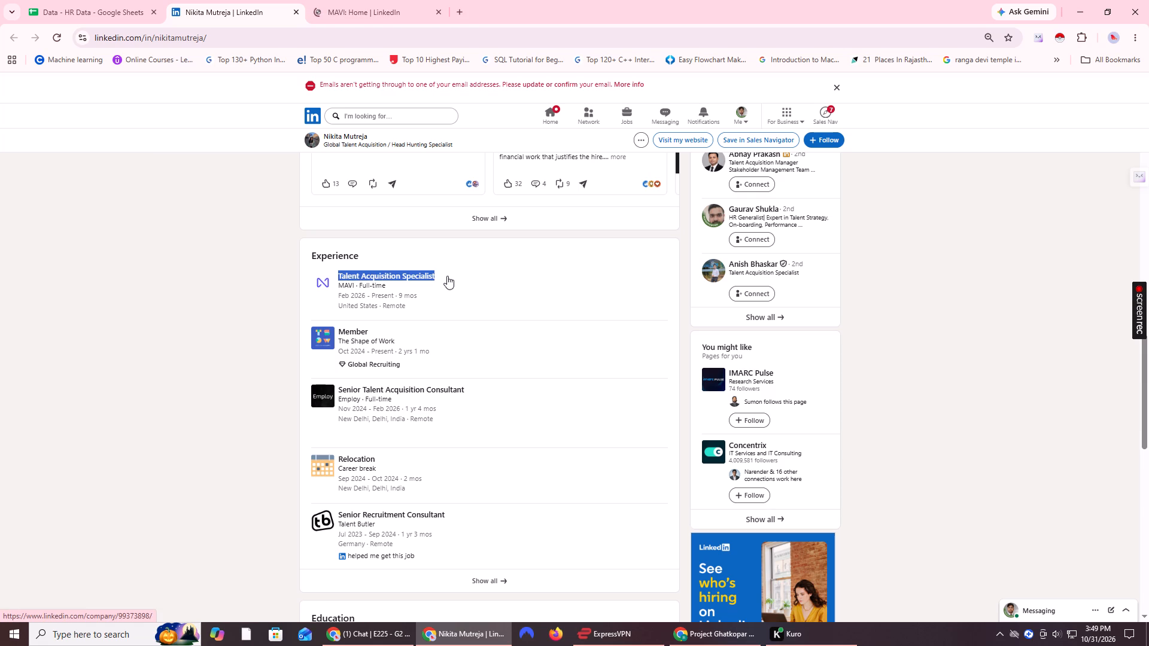
pyautogui.click(100, 0)
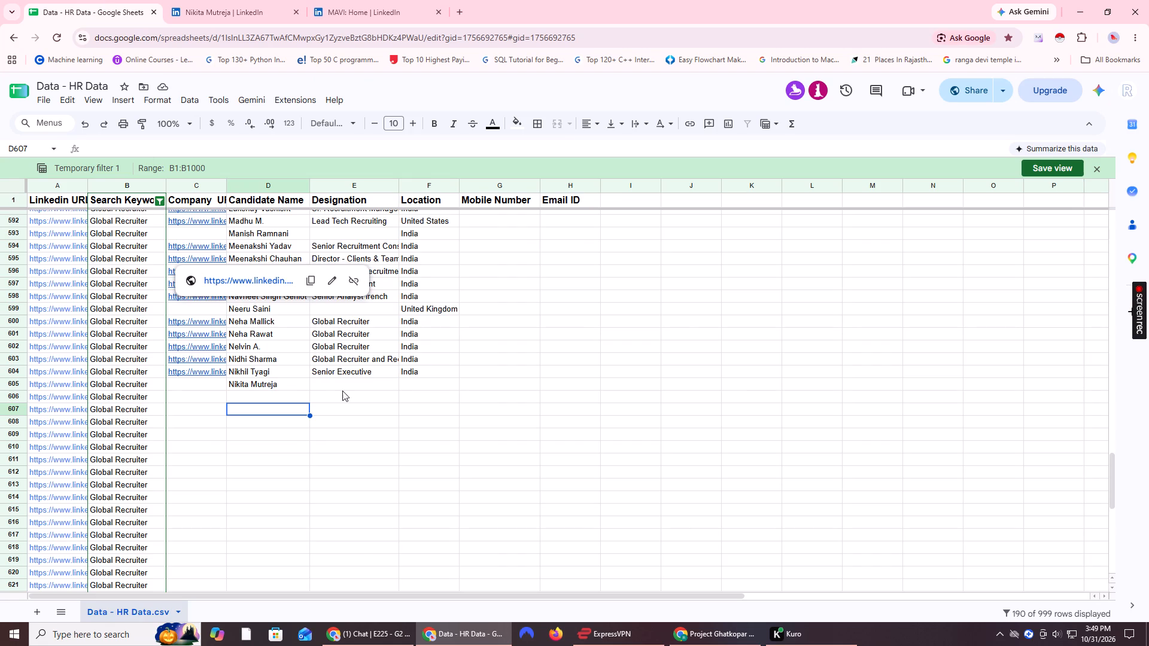
pyautogui.doubleClick(338, 386)
pyautogui.hotkey('ctrl', 'v')
pyautogui.click(292, 415)
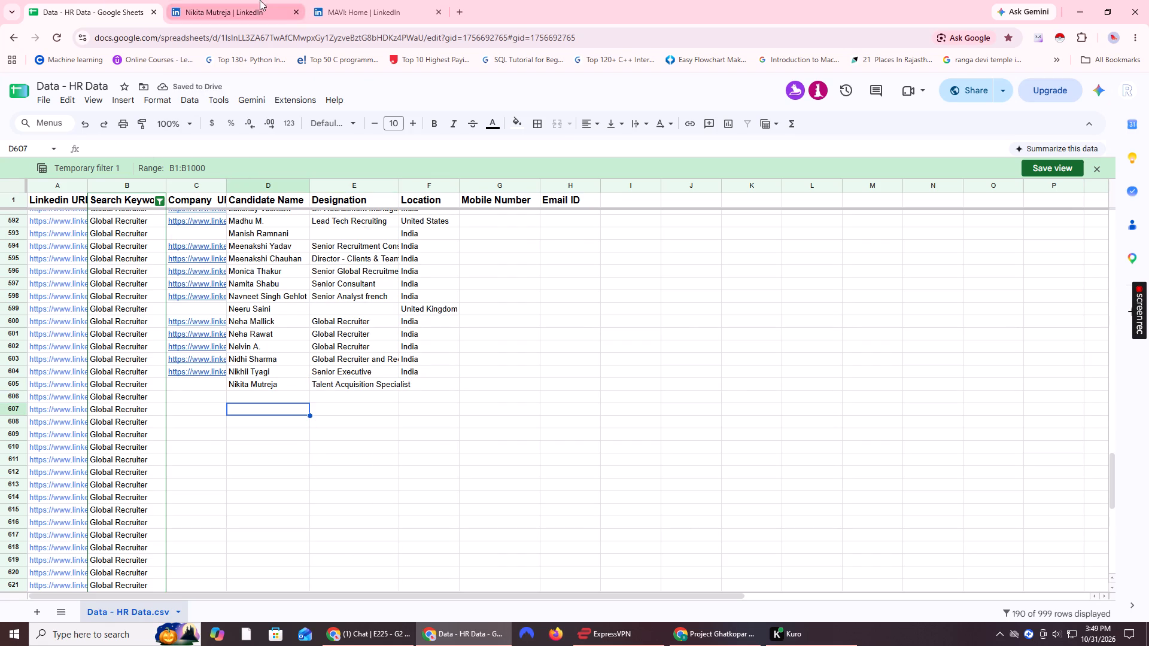
# Copy the MAVI company page URL into row 605's Company URL cell.
pyautogui.click(333, 0)
pyautogui.click(310, 37)
pyautogui.hotkey('ctrl', 'c')
pyautogui.click(74, 0)
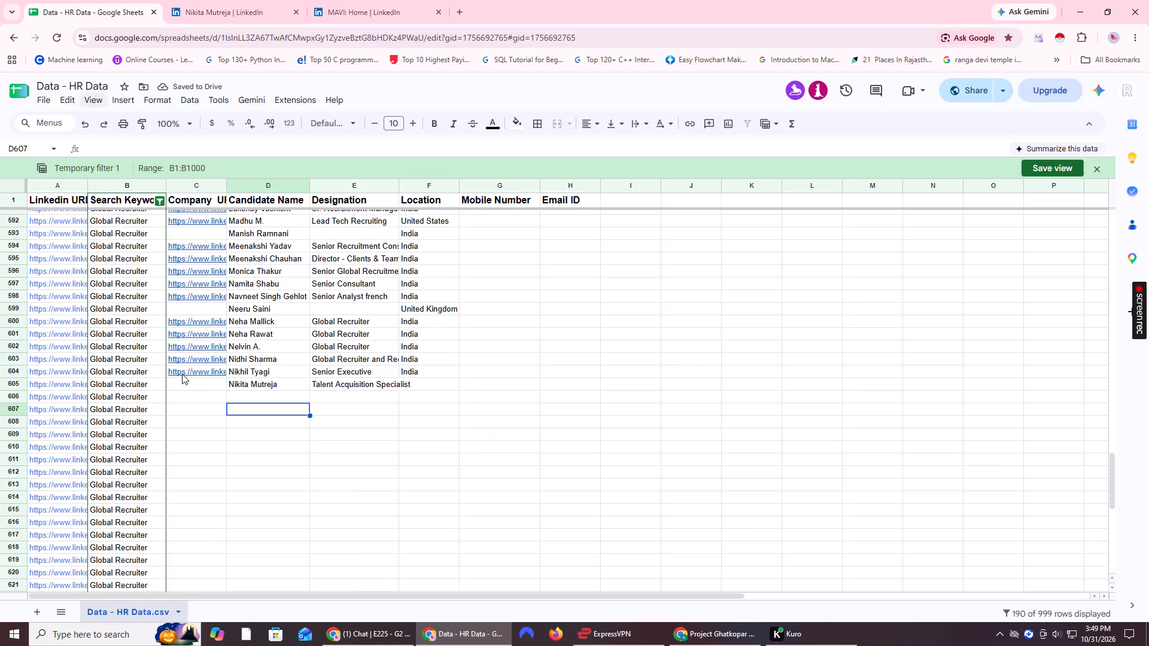
pyautogui.click(202, 385)
pyautogui.hotkey('ctrl', 'v')
pyautogui.click(188, 418)
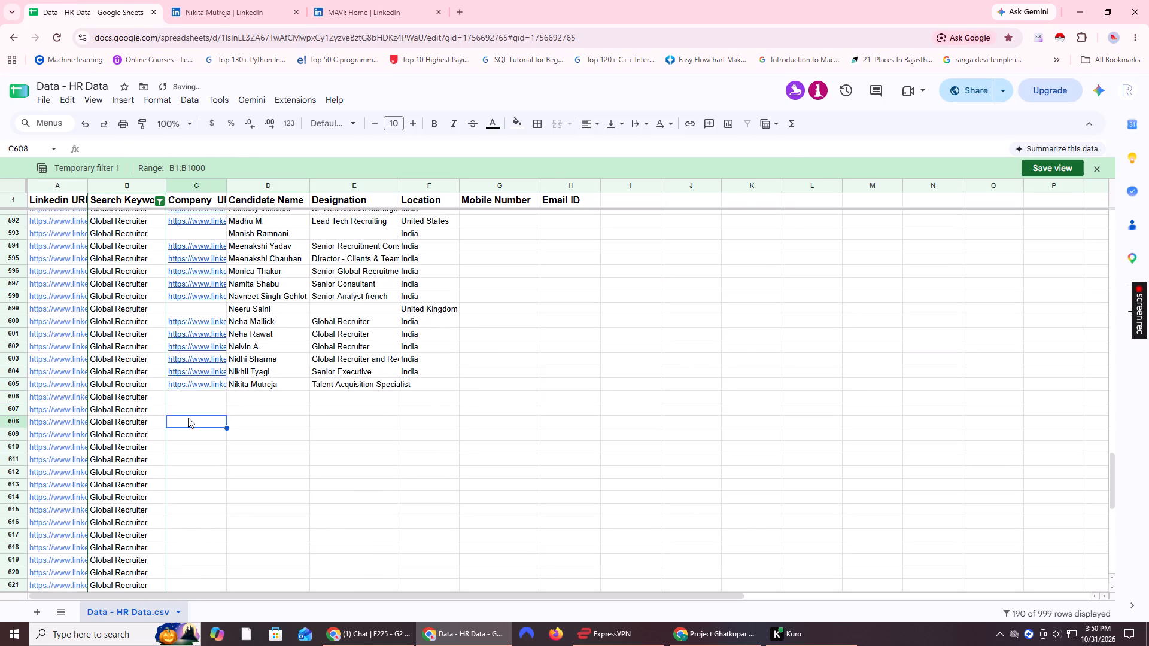
# Check the candidate's location on the LinkedIn profile and enter India in row 605's Location cell.
pyautogui.click(218, 0)
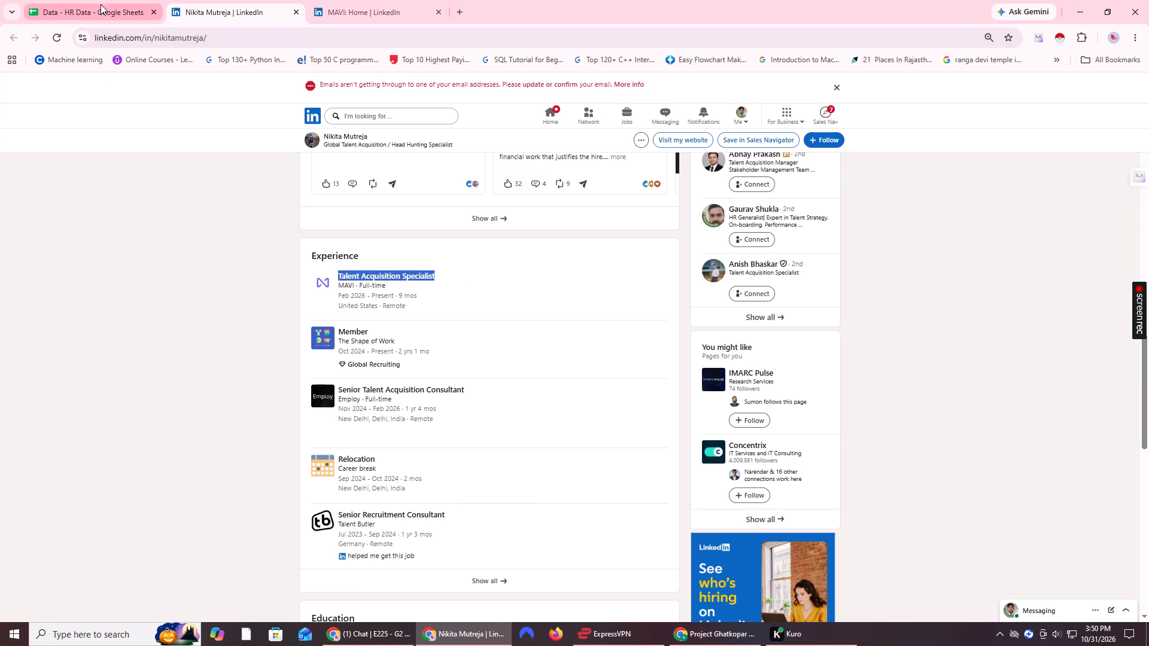
pyautogui.scroll(12, 313, 370)
pyautogui.scroll(8, 415, 350)
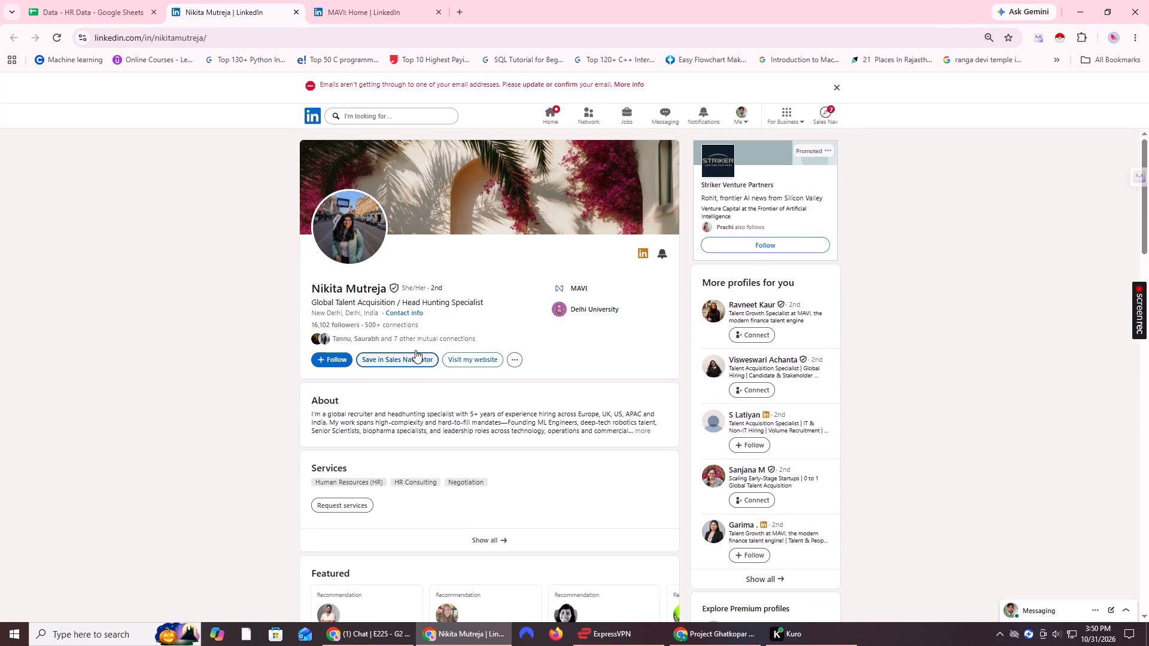
pyautogui.scroll(2, 415, 350)
pyautogui.click(56, 0)
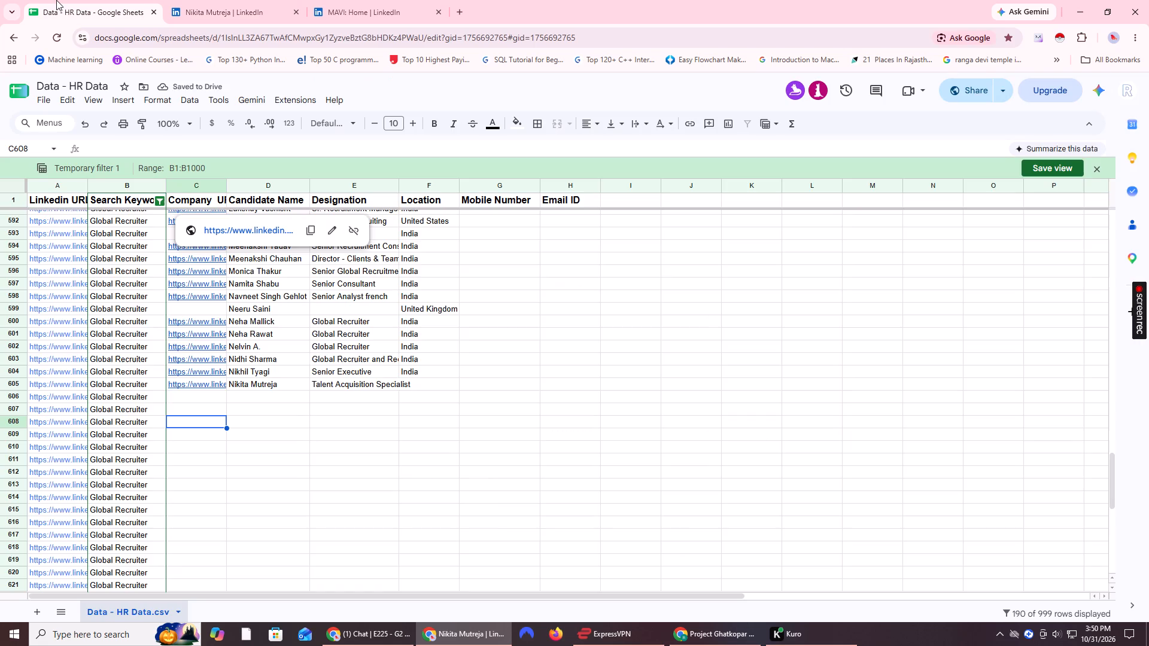
pyautogui.click(424, 386)
pyautogui.write('India')
pyautogui.press('space')
pyautogui.press('Return')
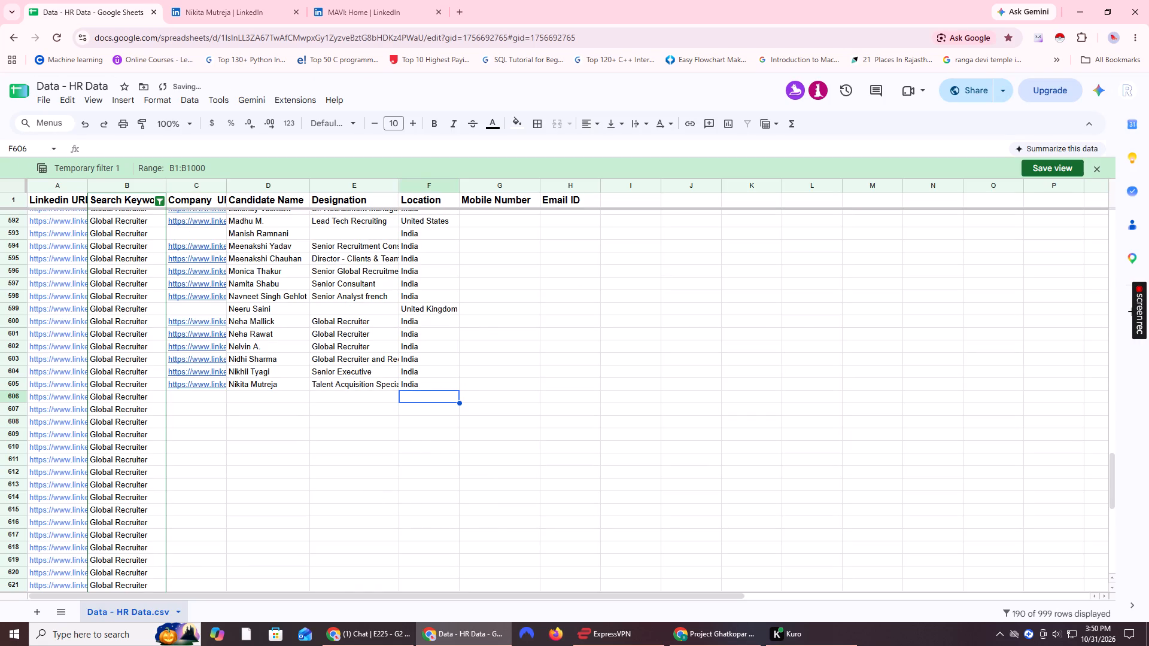
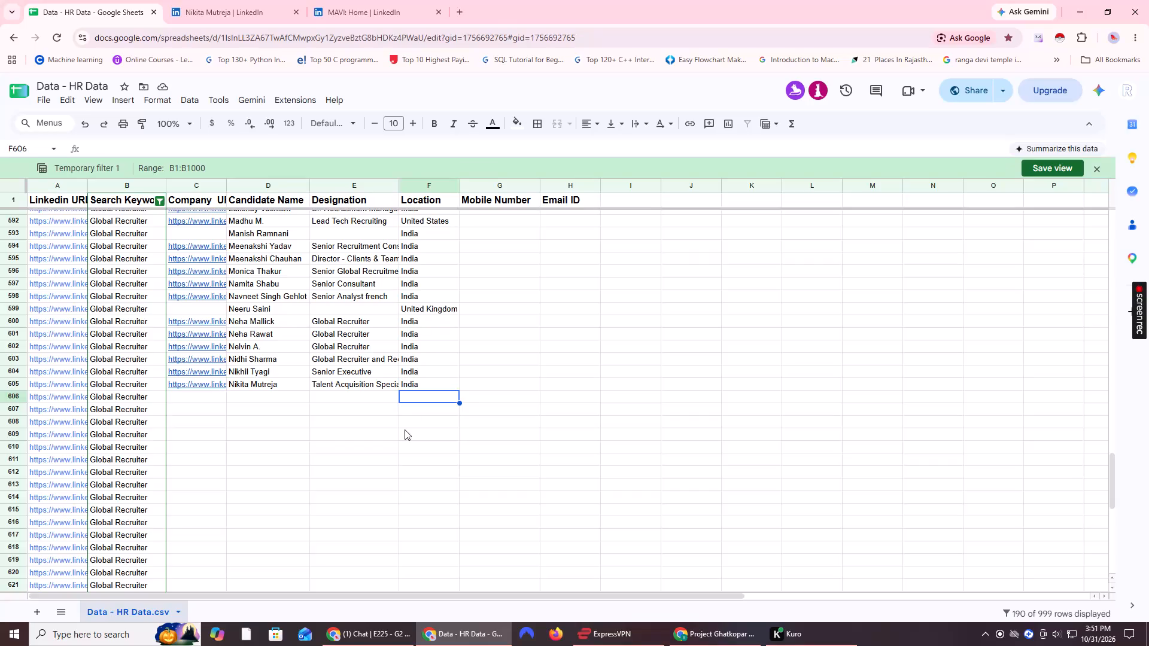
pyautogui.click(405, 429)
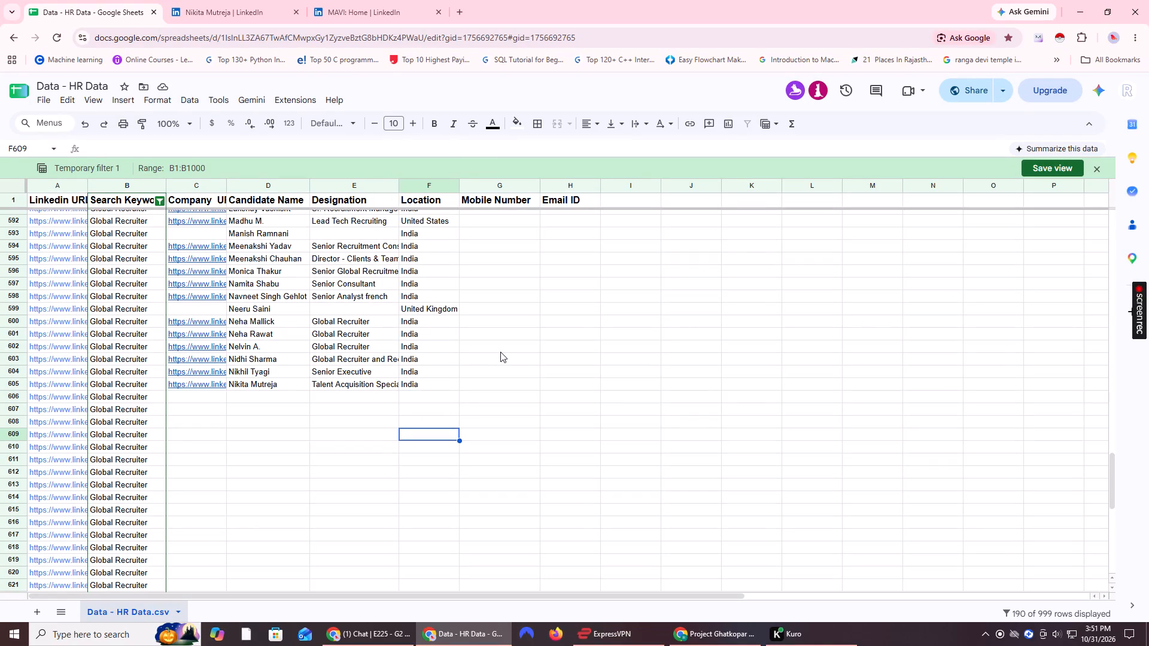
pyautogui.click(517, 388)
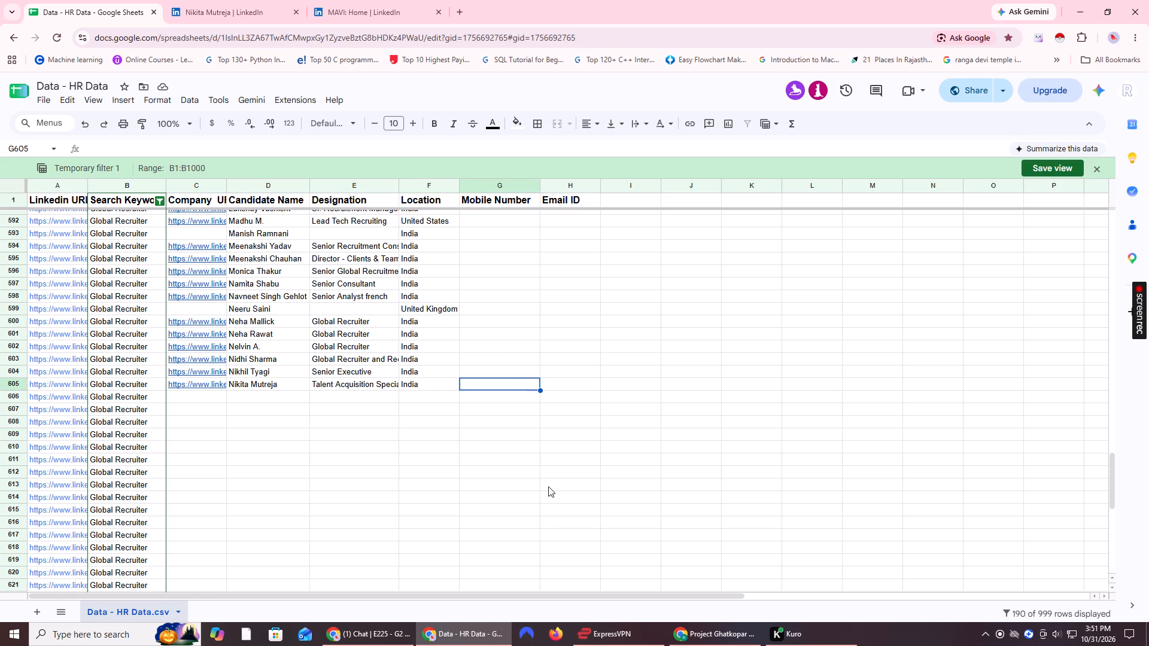
# Open row 606's LinkedIn profile link in a new tab and close the previous candidate's profile and the MAVI page.
pyautogui.click(68, 397)
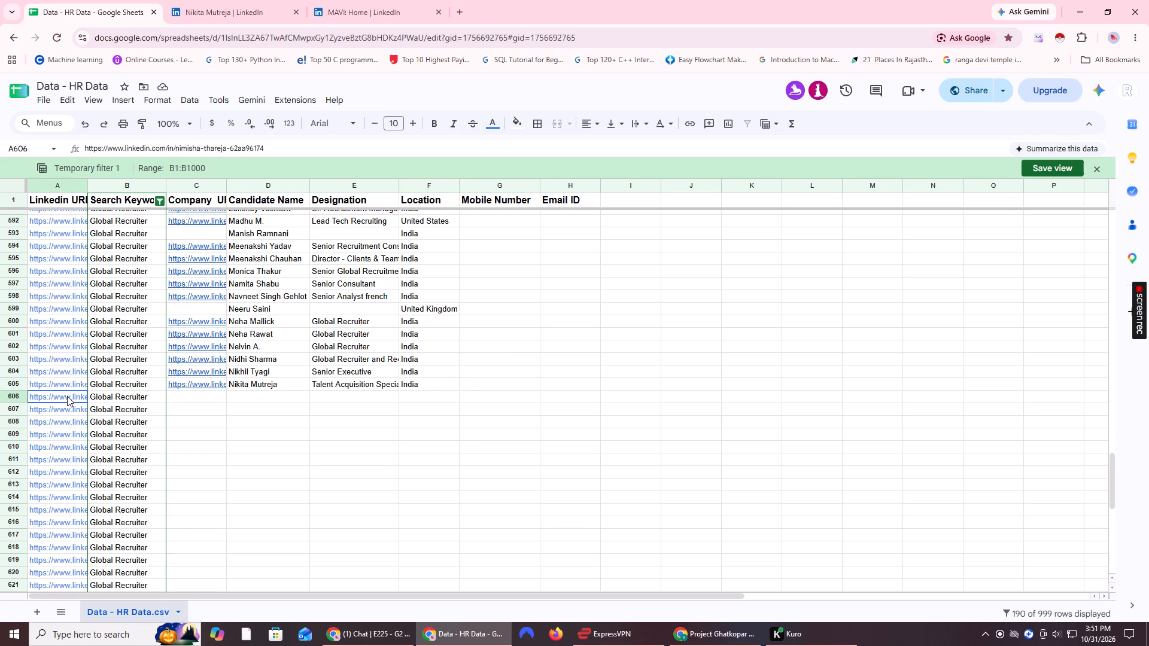
pyautogui.doubleClick(68, 397)
pyautogui.click(68, 397)
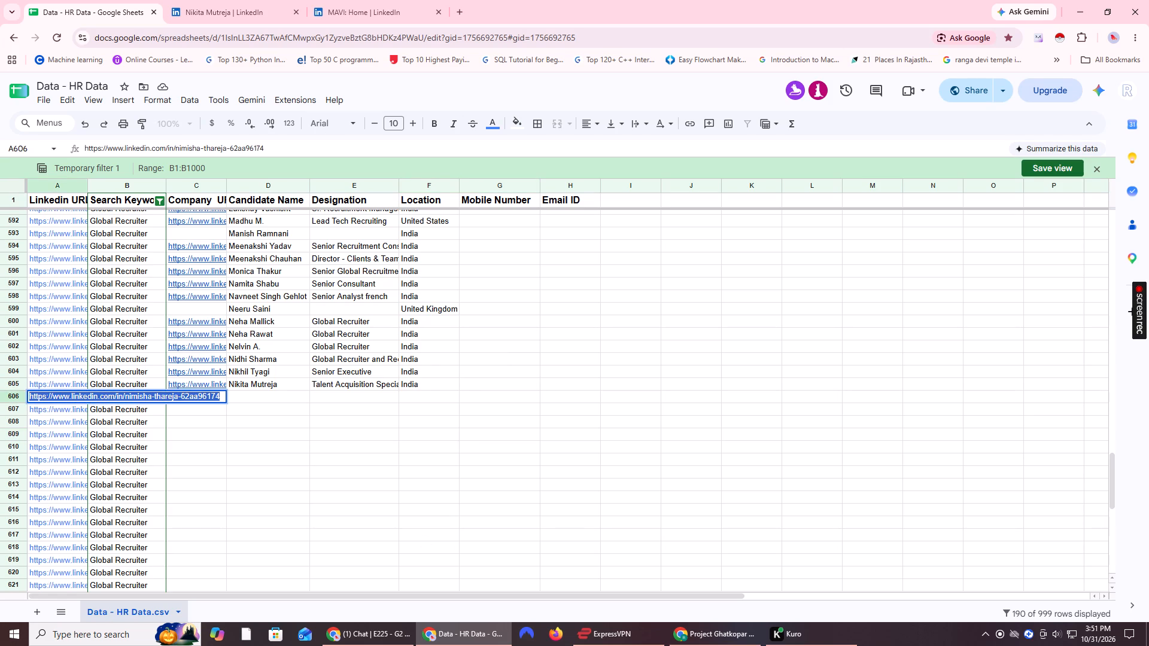
pyautogui.rightClick(68, 397)
pyautogui.click(205, 201)
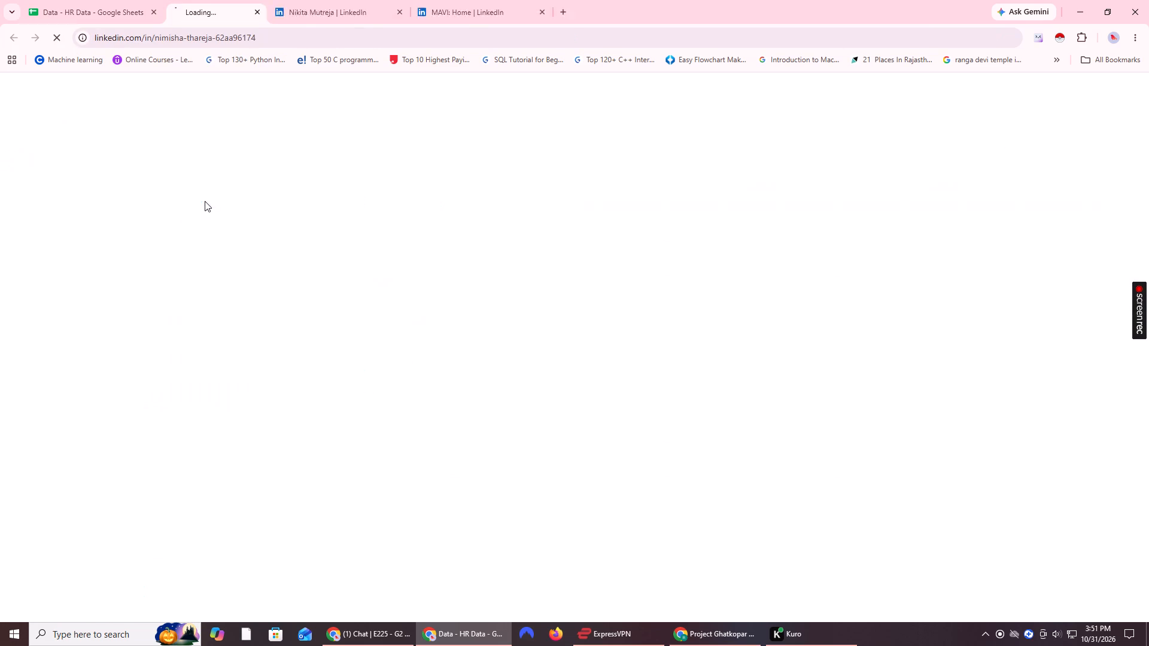
pyautogui.click(436, 13)
pyautogui.click(436, 13)
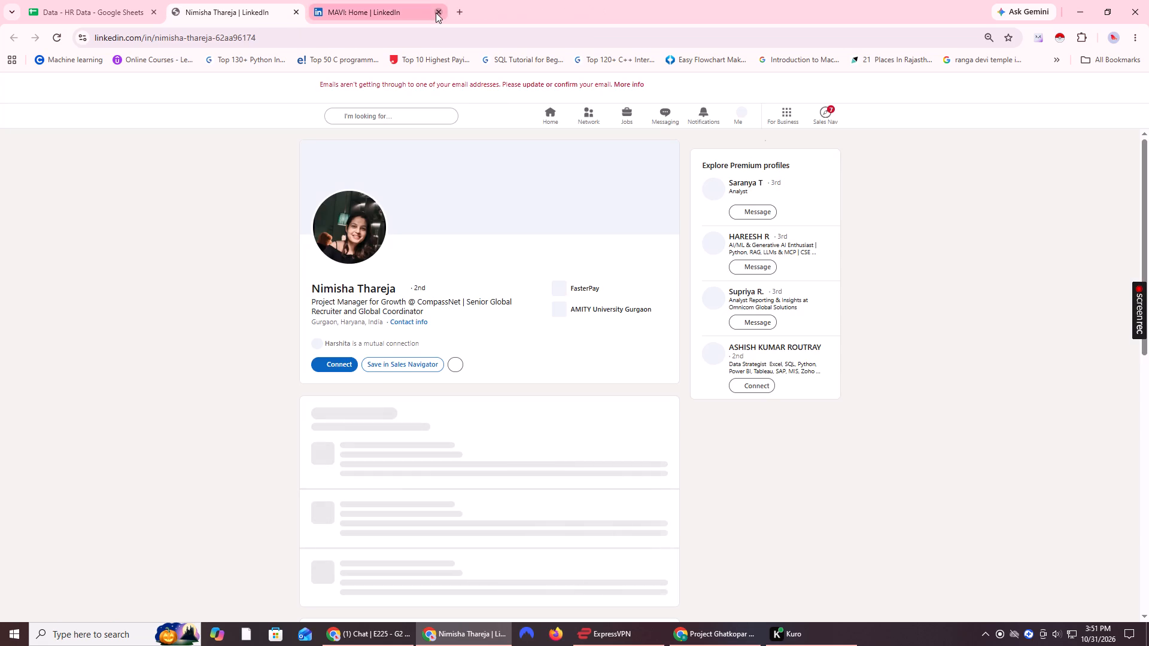
# Copy the candidate's name from the newly opened LinkedIn profile into row 606's Candidate Name cell.
pyautogui.moveTo(306, 287); pyautogui.dragTo(396, 283)
pyautogui.hotkey('ctrl', 'c')
pyautogui.click(146, 302)
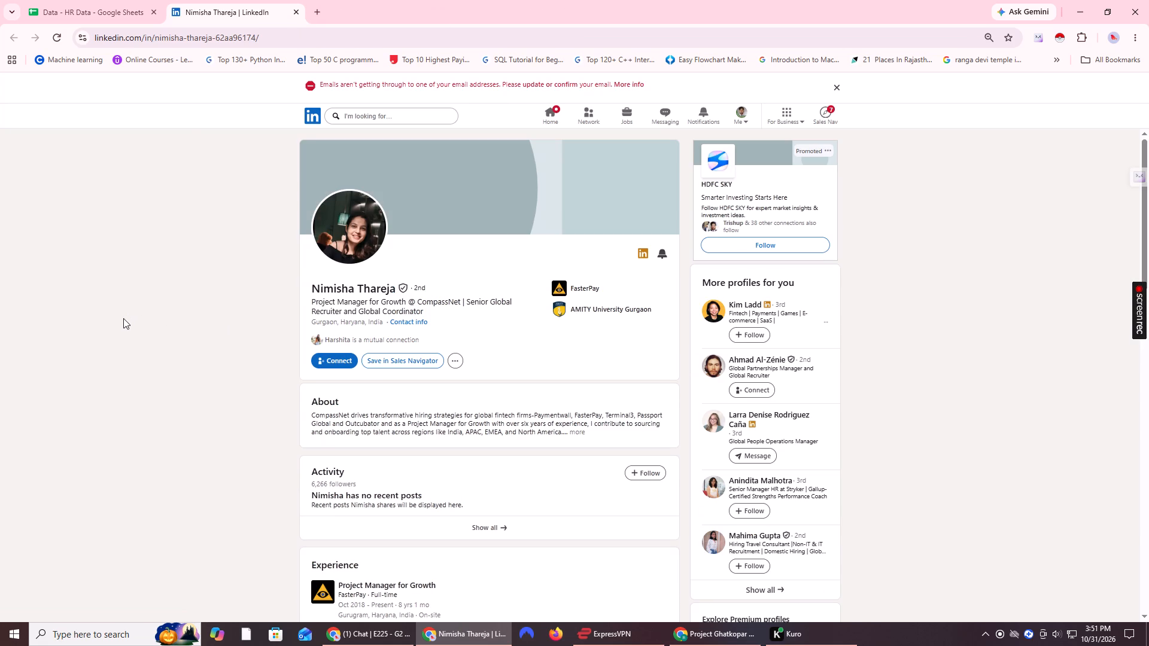
pyautogui.click(74, 0)
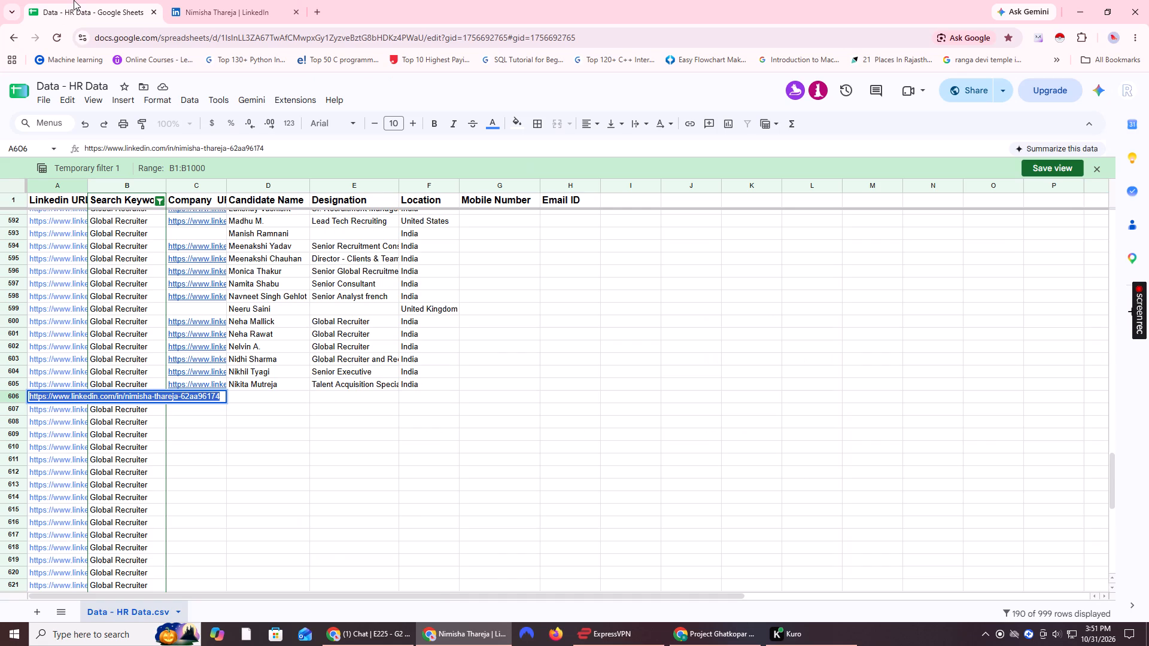
pyautogui.doubleClick(247, 395)
pyautogui.hotkey('ctrl', 'v')
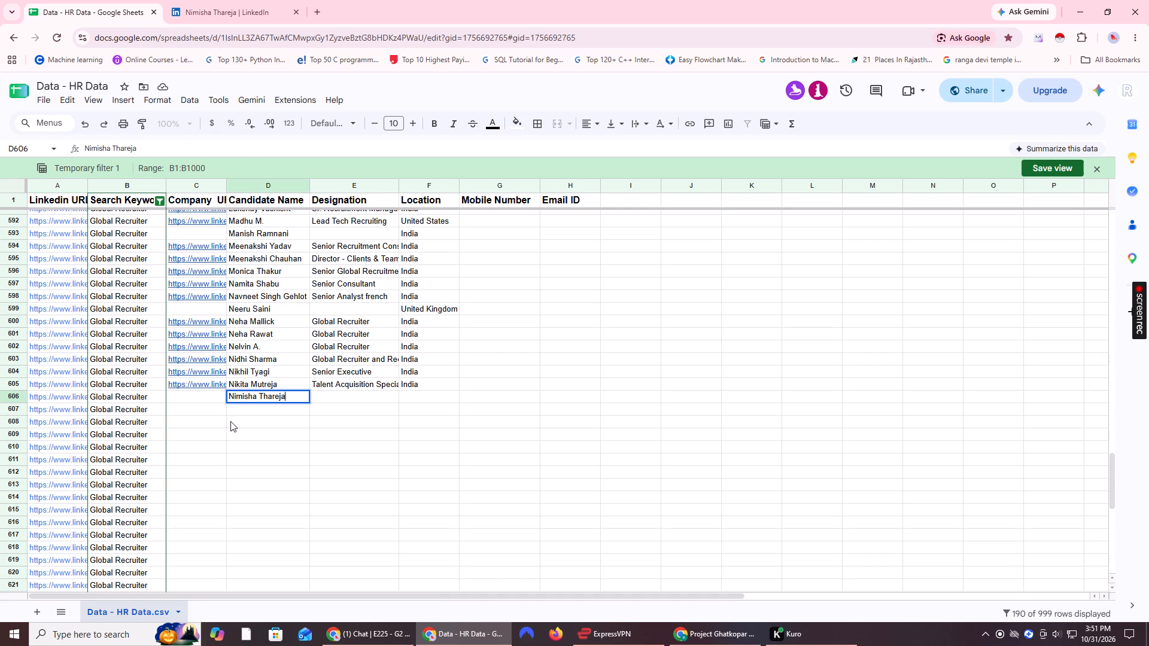
pyautogui.click(230, 423)
# Open the FasterPay company page from the candidate's experience and copy the job title Project Manager for Growth into row 606's Designation cell.
pyautogui.click(230, 0)
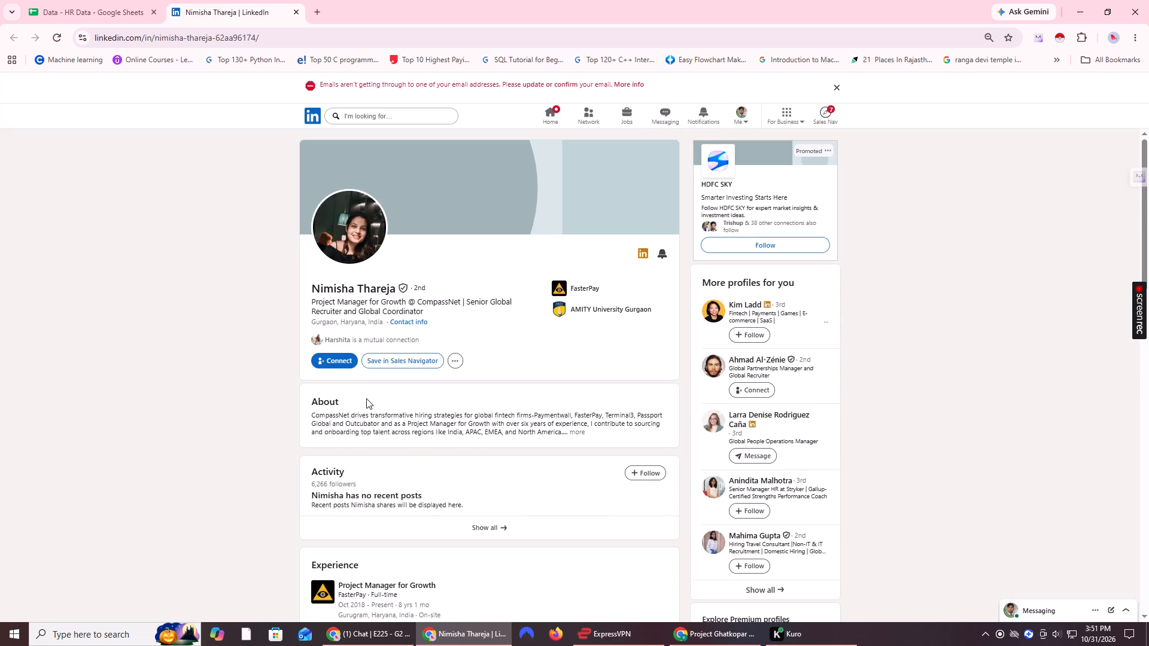
pyautogui.scroll(-6, 366, 398)
pyautogui.keyDown('ctrl'); pyautogui.click(322, 226); pyautogui.keyUp('ctrl')
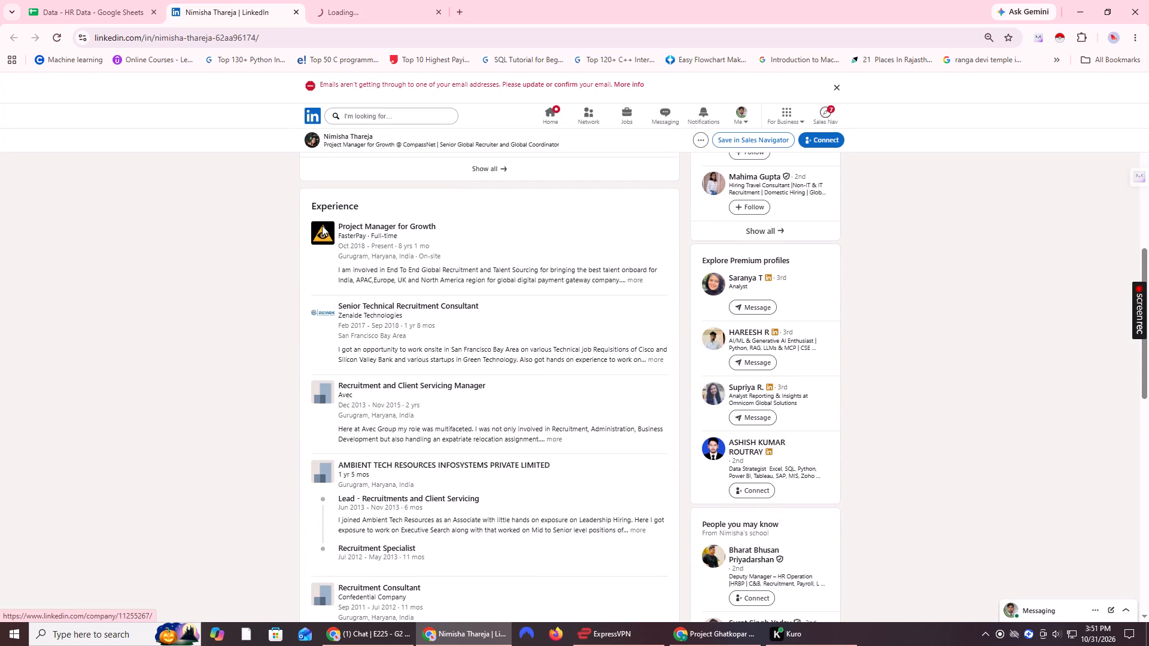
pyautogui.moveTo(336, 224); pyautogui.dragTo(457, 217)
pyautogui.hotkey('ctrl', 'c')
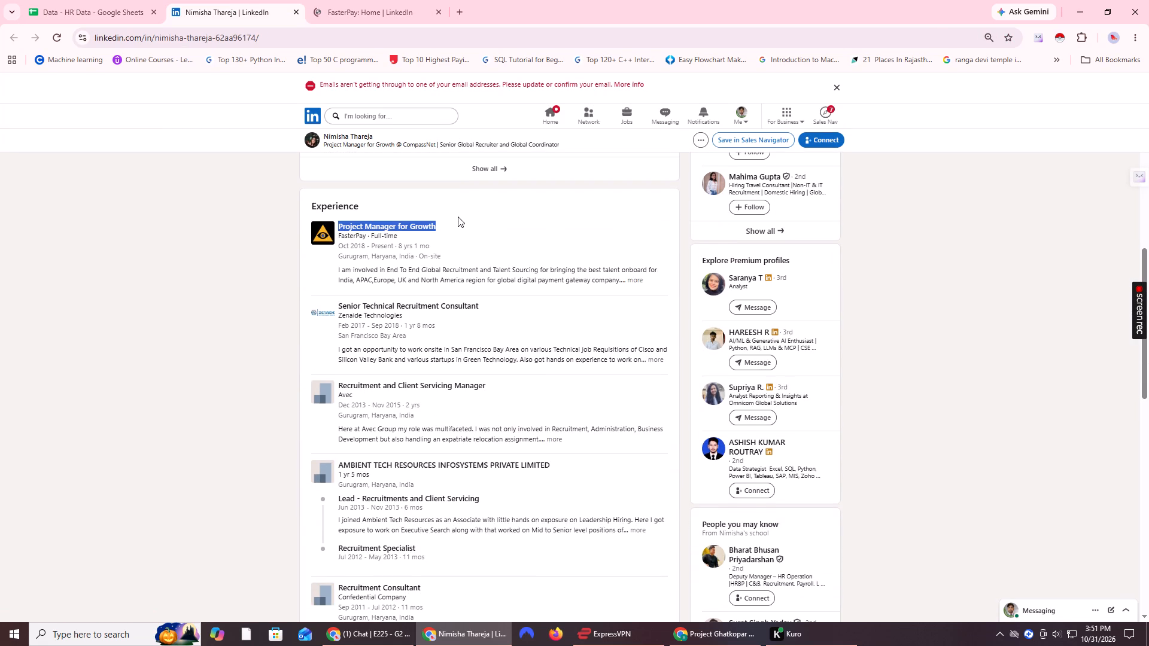
pyautogui.click(171, 317)
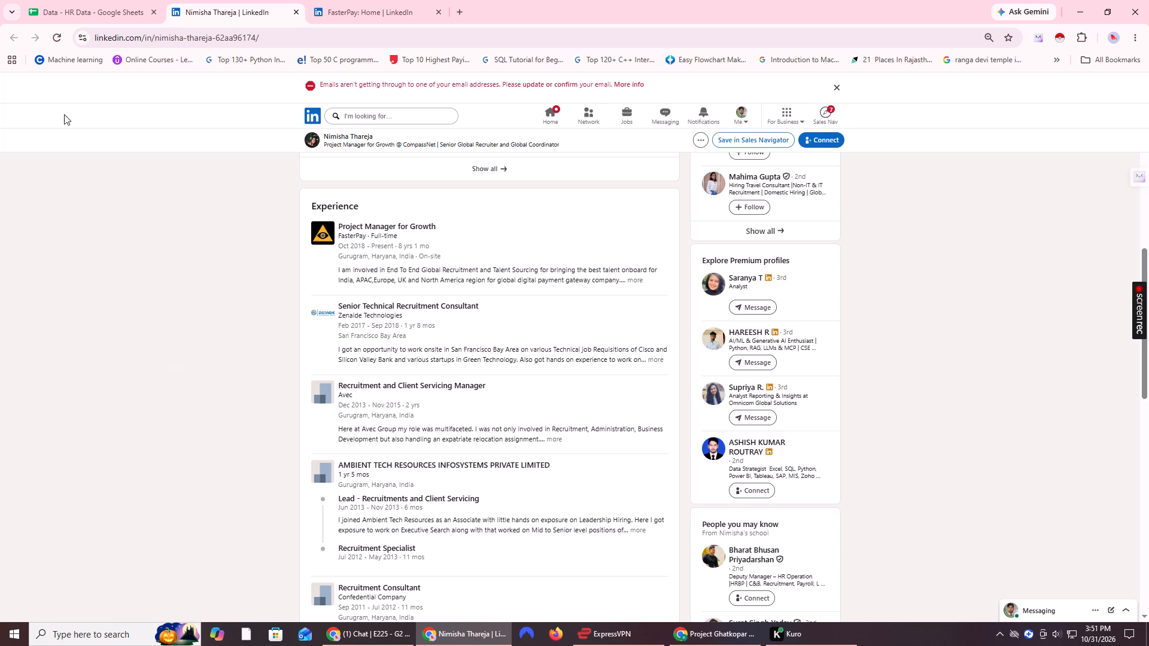
pyautogui.click(62, 0)
pyautogui.doubleClick(322, 398)
pyautogui.hotkey('ctrl', 'v')
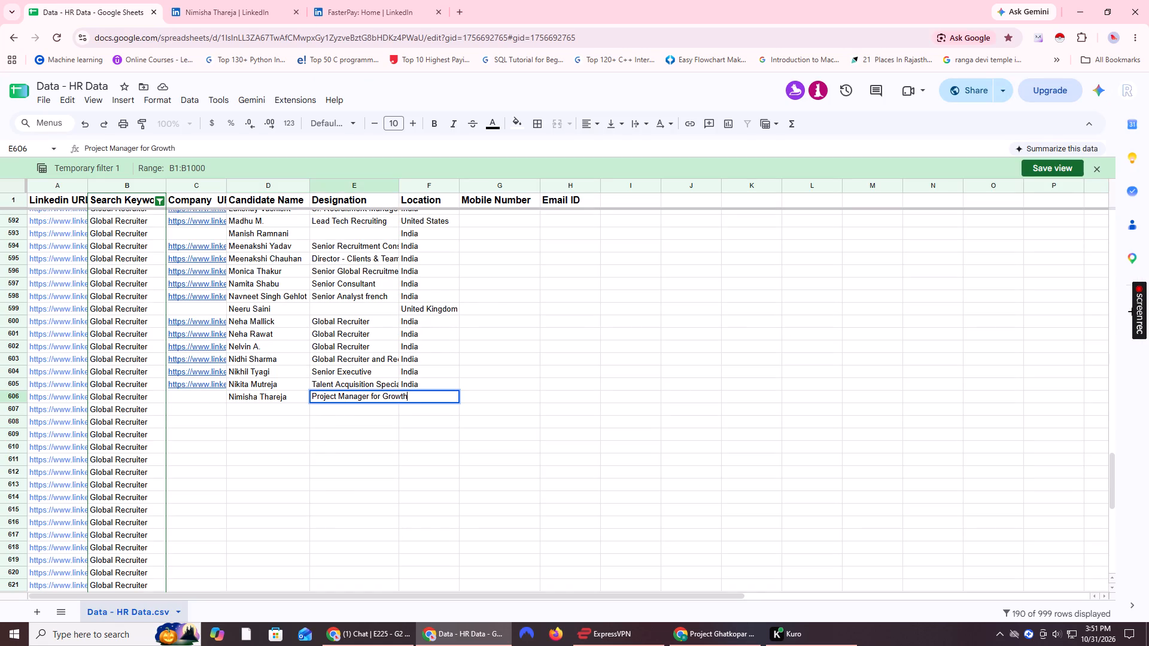
pyautogui.click(417, 404)
# Fill row 606's Location cell with India from the row above.
pyautogui.click(422, 402)
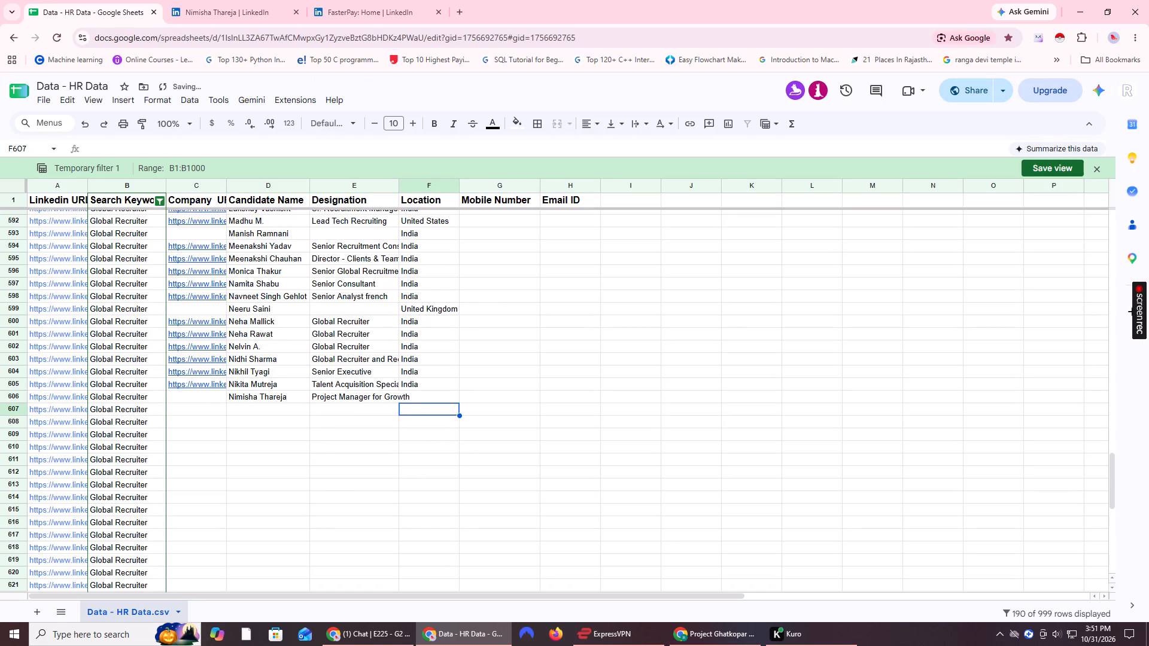
pyautogui.press('Up')
pyautogui.hotkey('shift', 'Up')
pyautogui.hotkey('ctrl', 'd')
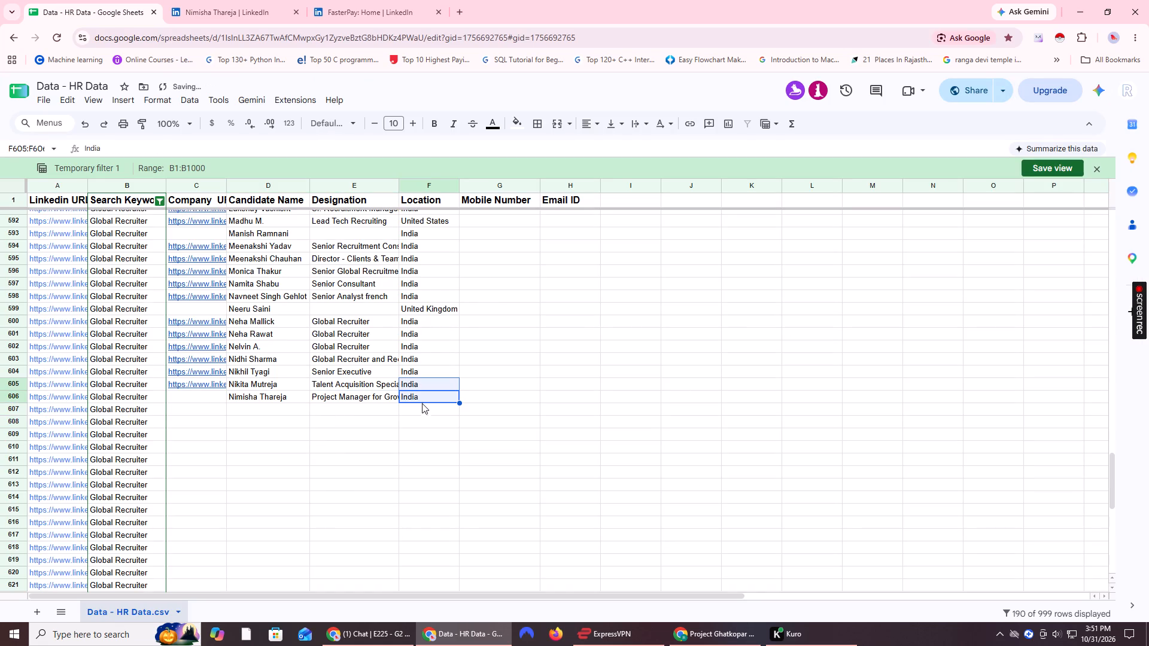
# Copy the FasterPay company page URL into row 606's Company URL cell.
pyautogui.click(326, 441)
pyautogui.click(233, 0)
pyautogui.click(346, 0)
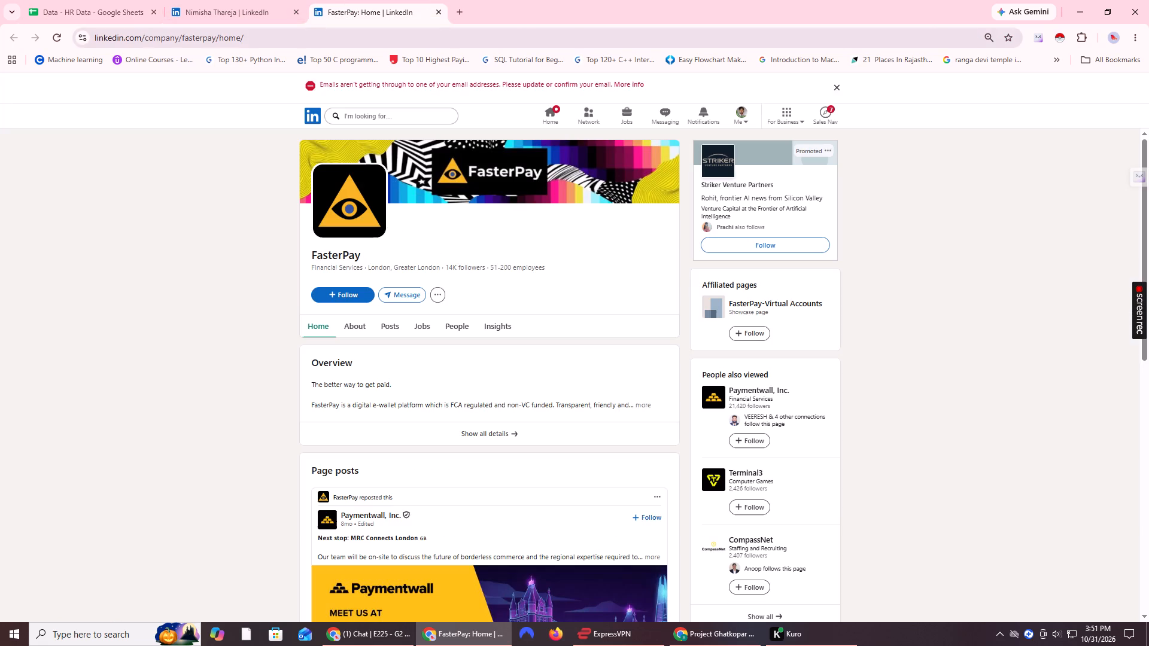
pyautogui.click(305, 38)
pyautogui.hotkey('ctrl', 'c')
pyautogui.click(112, 0)
pyautogui.doubleClick(209, 394)
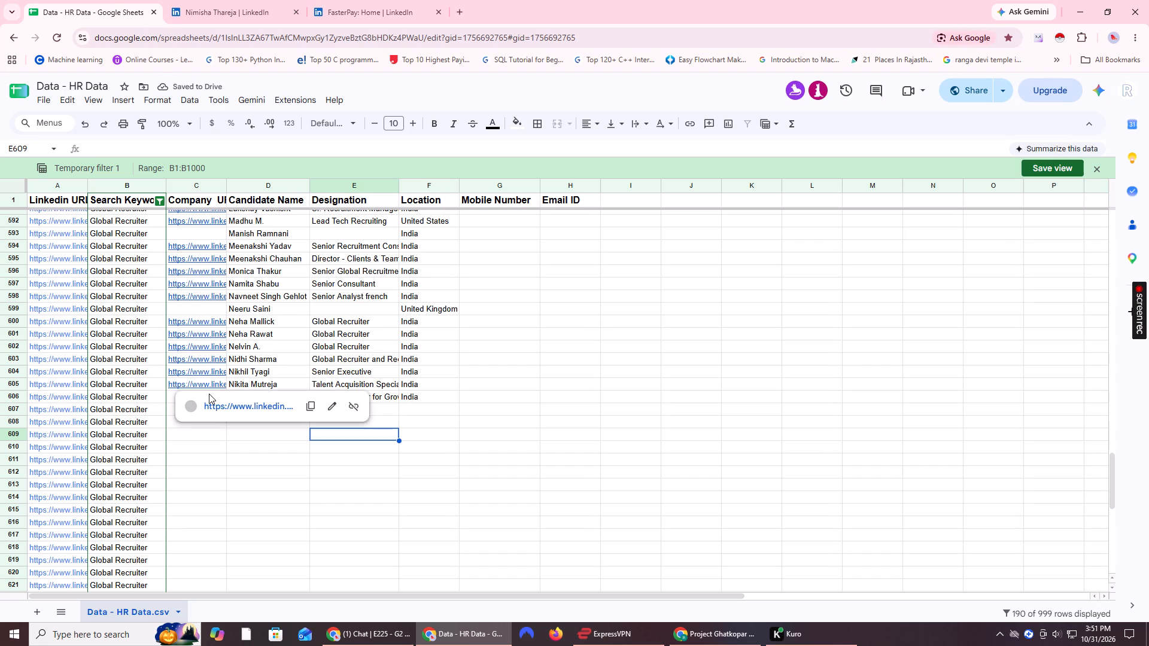
pyautogui.click(172, 458)
pyautogui.doubleClick(183, 398)
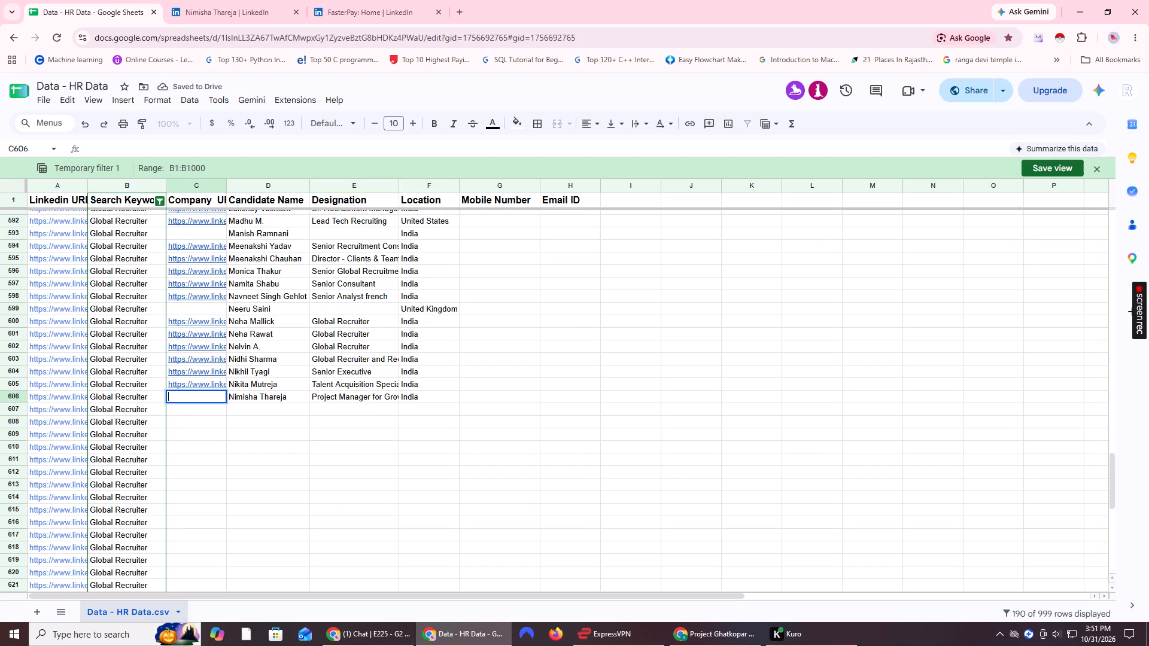
pyautogui.hotkey('ctrl', 'v')
pyautogui.press('Return')
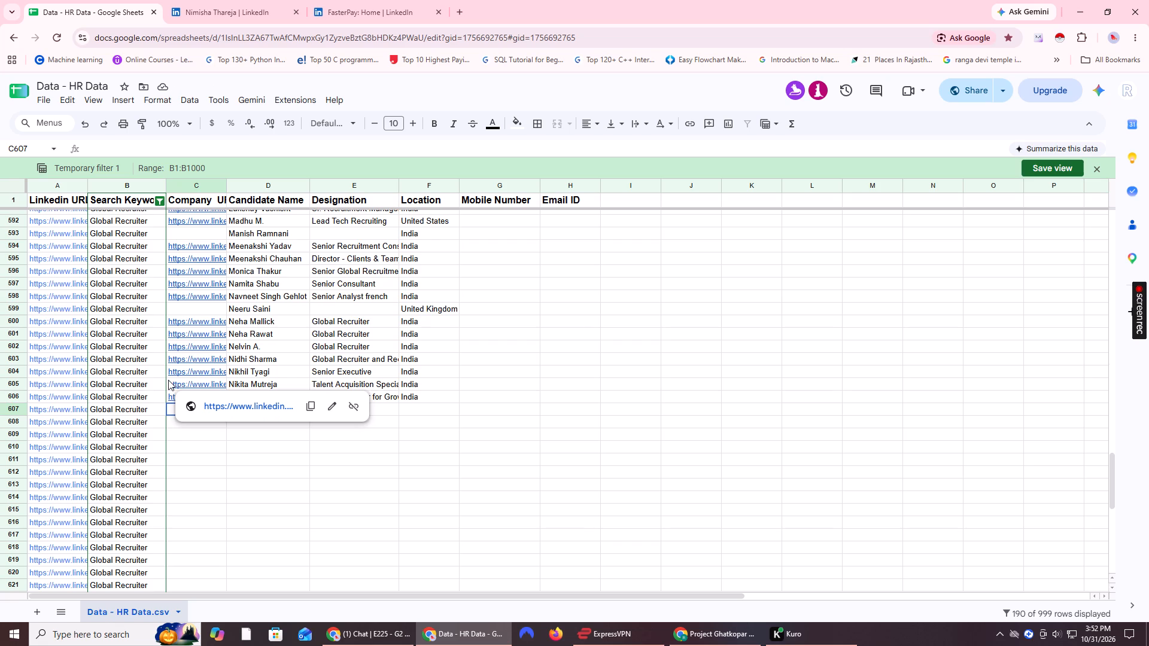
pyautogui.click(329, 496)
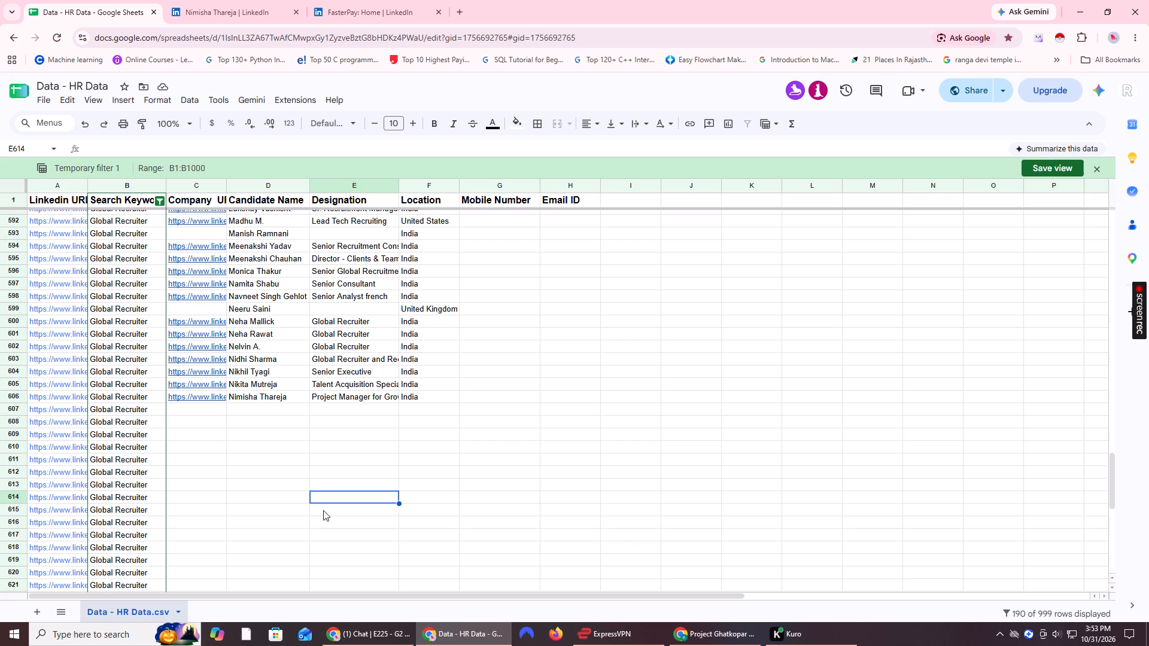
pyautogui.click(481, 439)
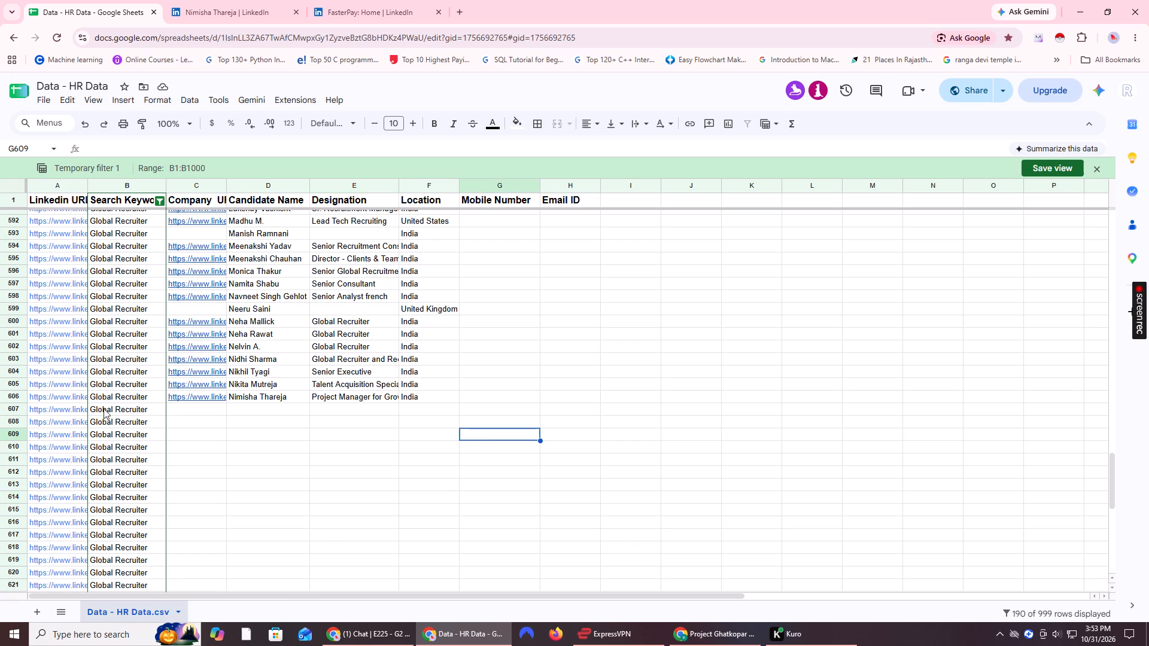
# Open row 607's LinkedIn profile link in a new tab and close the previous candidate's profile and the FasterPay page.
pyautogui.tripleClick(70, 406)
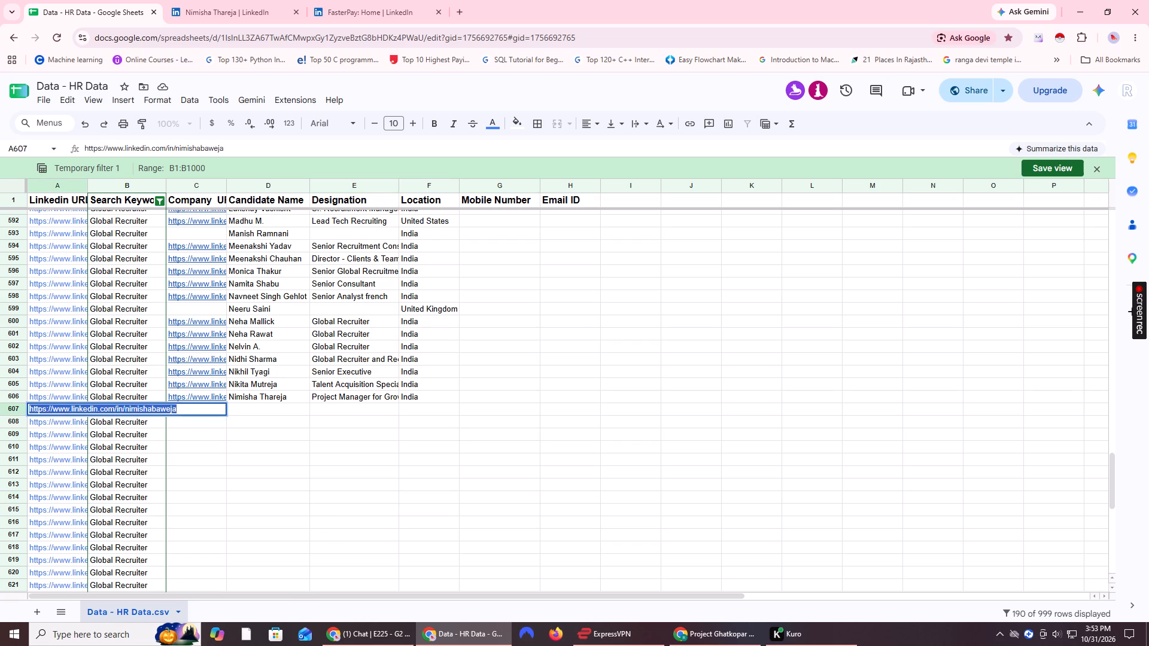
pyautogui.rightClick(72, 406)
pyautogui.click(223, 211)
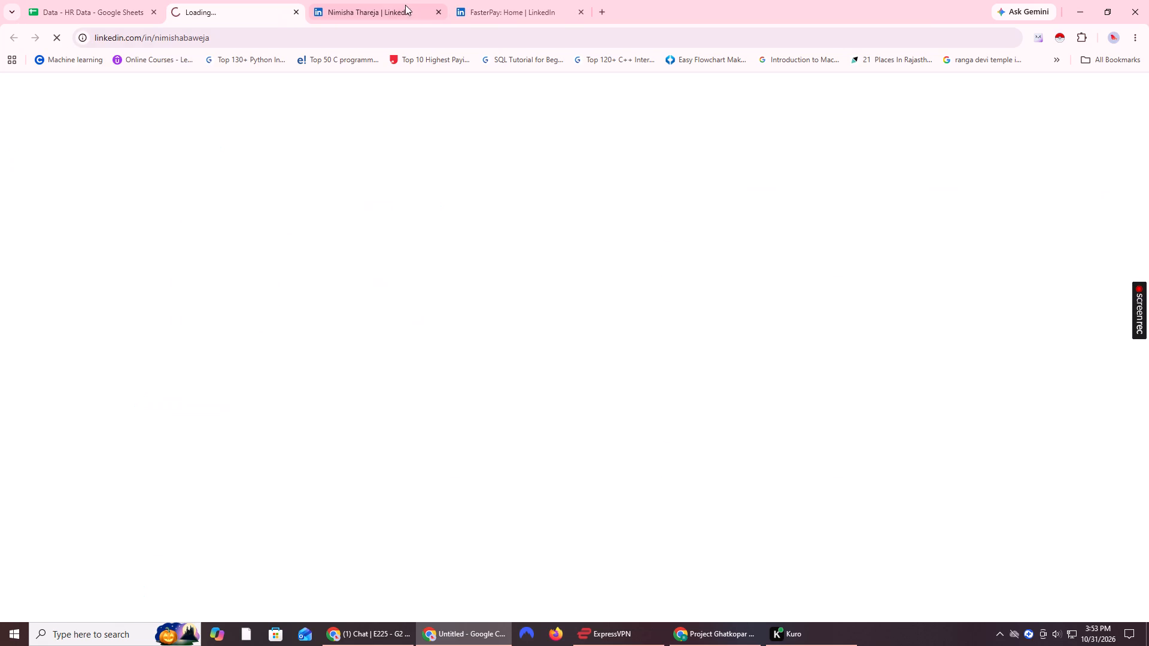
pyautogui.click(434, 14)
pyautogui.click(437, 12)
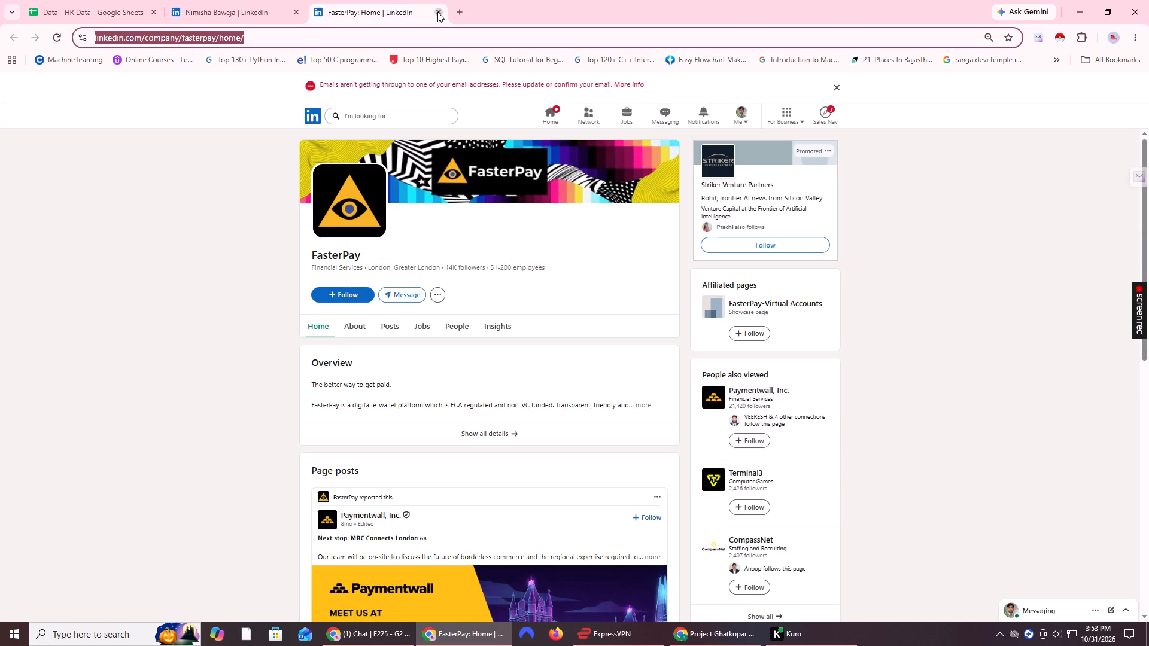
pyautogui.click(437, 12)
pyautogui.click(253, 0)
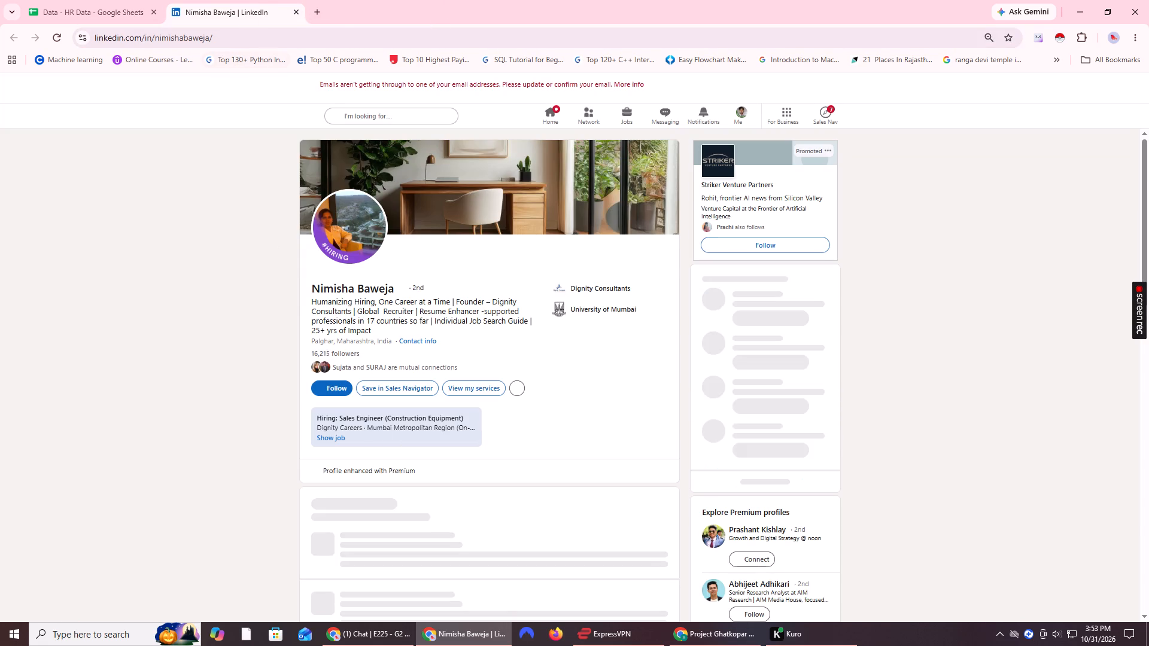
# Copy the candidate's name from the newly opened LinkedIn profile into row 607's Candidate Name cell and look through the profile's experience.
pyautogui.moveTo(304, 293); pyautogui.dragTo(396, 285)
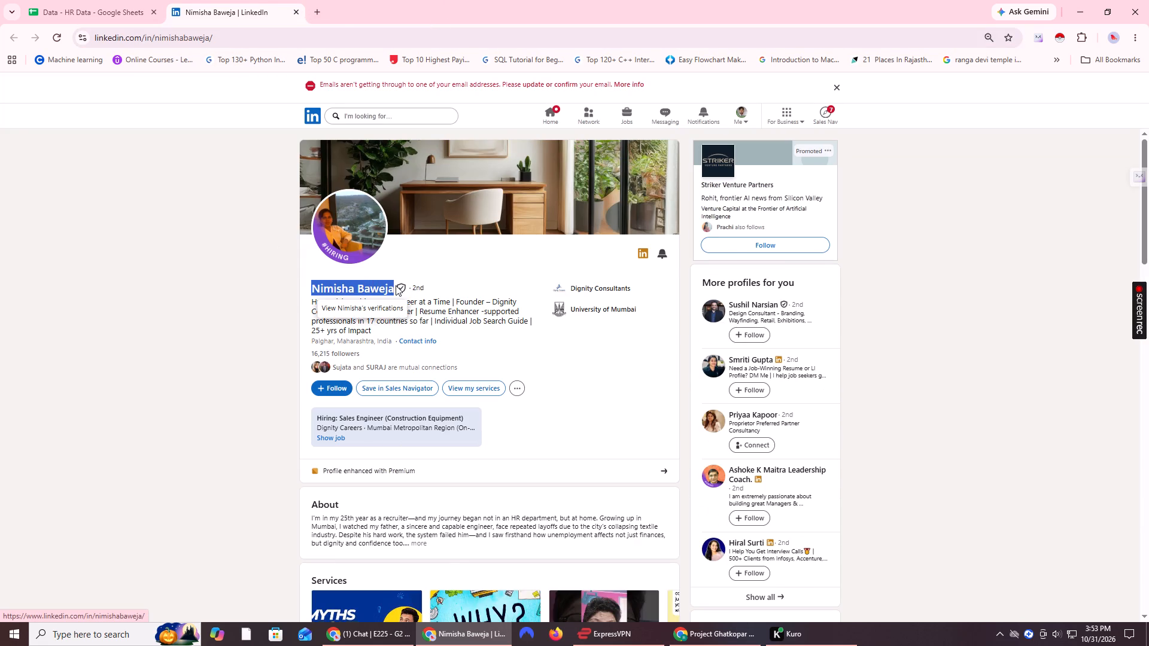
pyautogui.hotkey('ctrl', 'c')
pyautogui.click(128, 0)
pyautogui.doubleClick(269, 407)
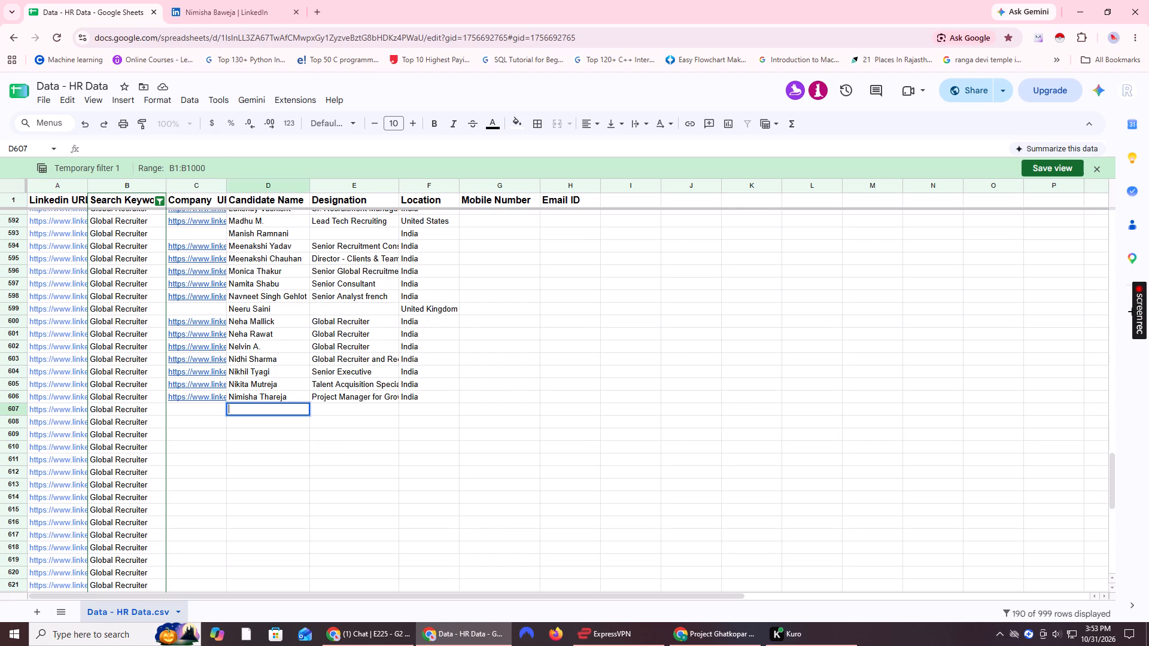
pyautogui.click(235, 4)
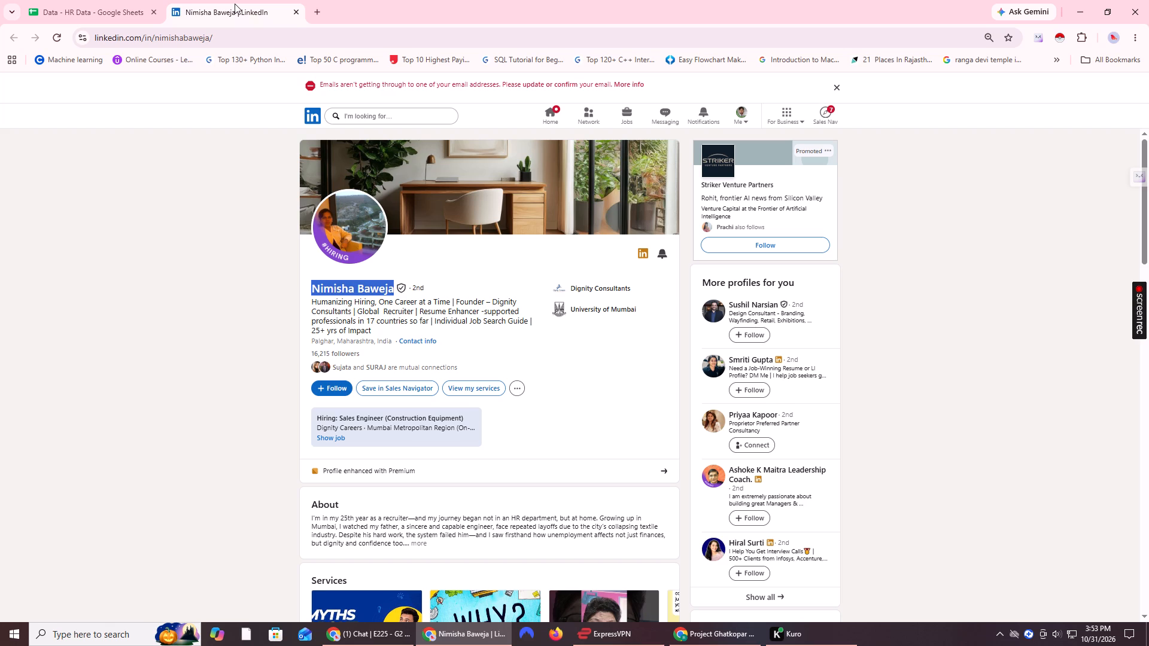
pyautogui.scroll(-9, 344, 322)
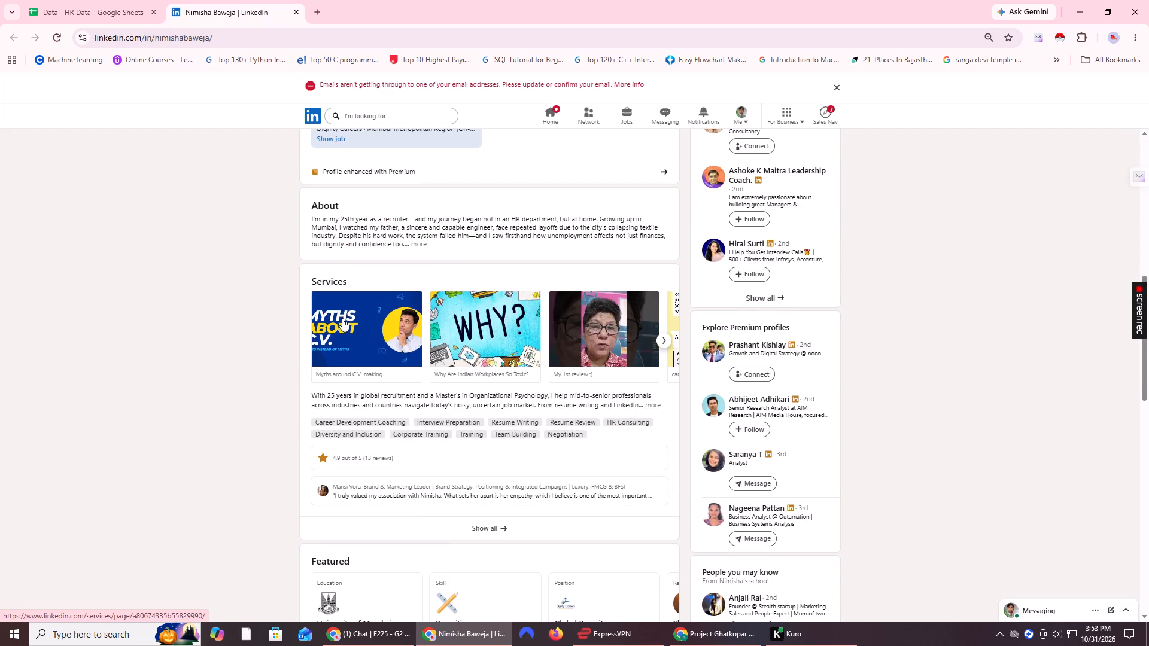
pyautogui.scroll(-3, 342, 318)
pyautogui.scroll(-8, 369, 377)
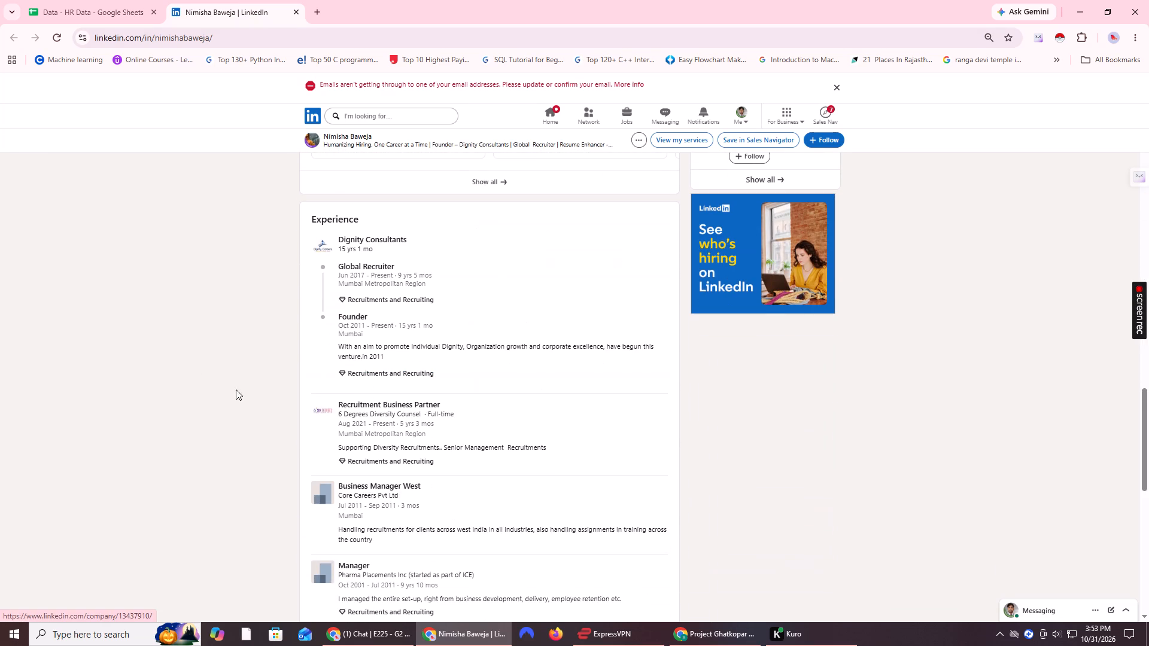
pyautogui.click(101, 0)
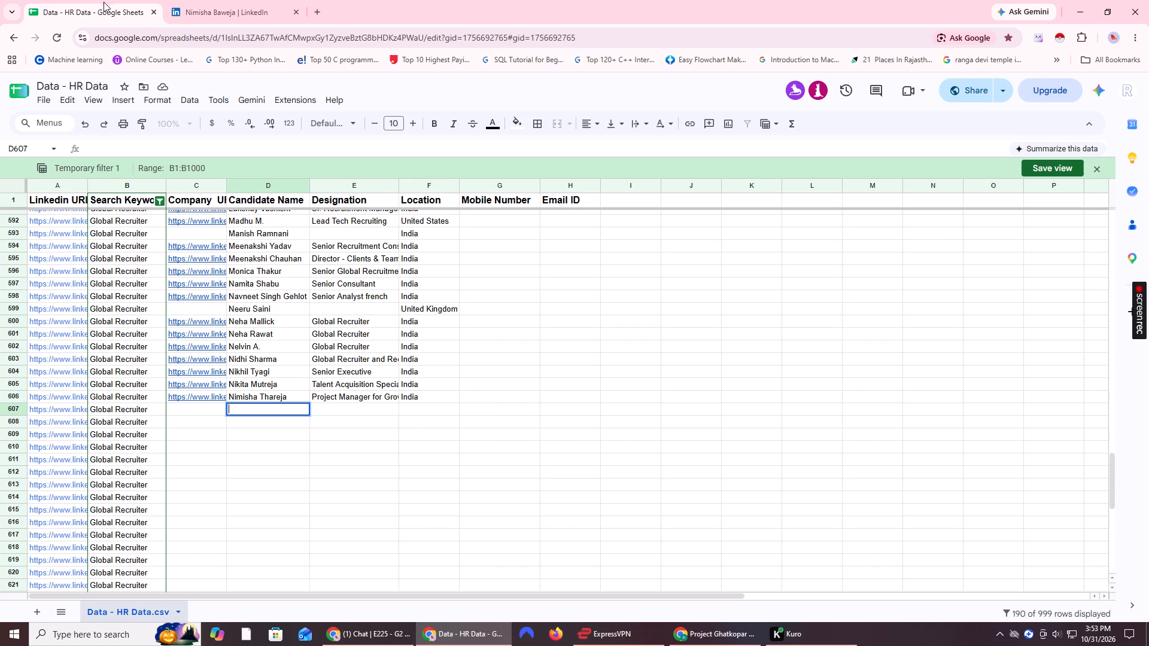
pyautogui.hotkey('ctrl', 'v')
pyautogui.press('Return')
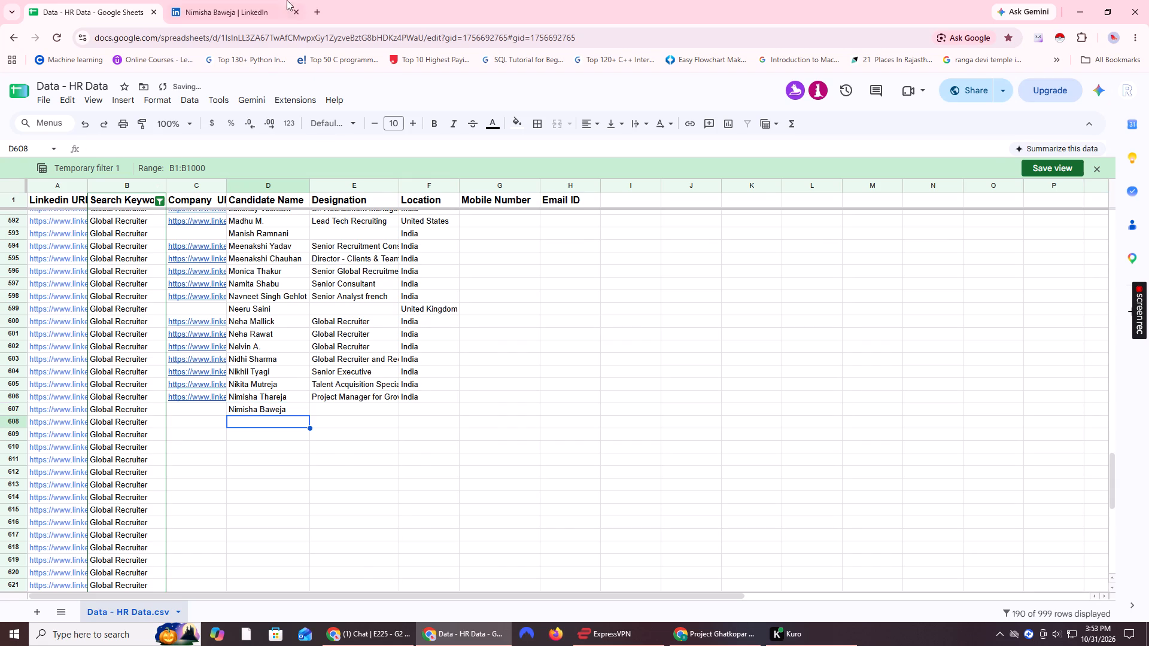
# Open the Dignity Consultants company page from the experience section of row 607's LinkedIn profile.
pyautogui.click(291, 0)
pyautogui.keyDown('ctrl'); pyautogui.click(311, 243); pyautogui.keyUp('ctrl')
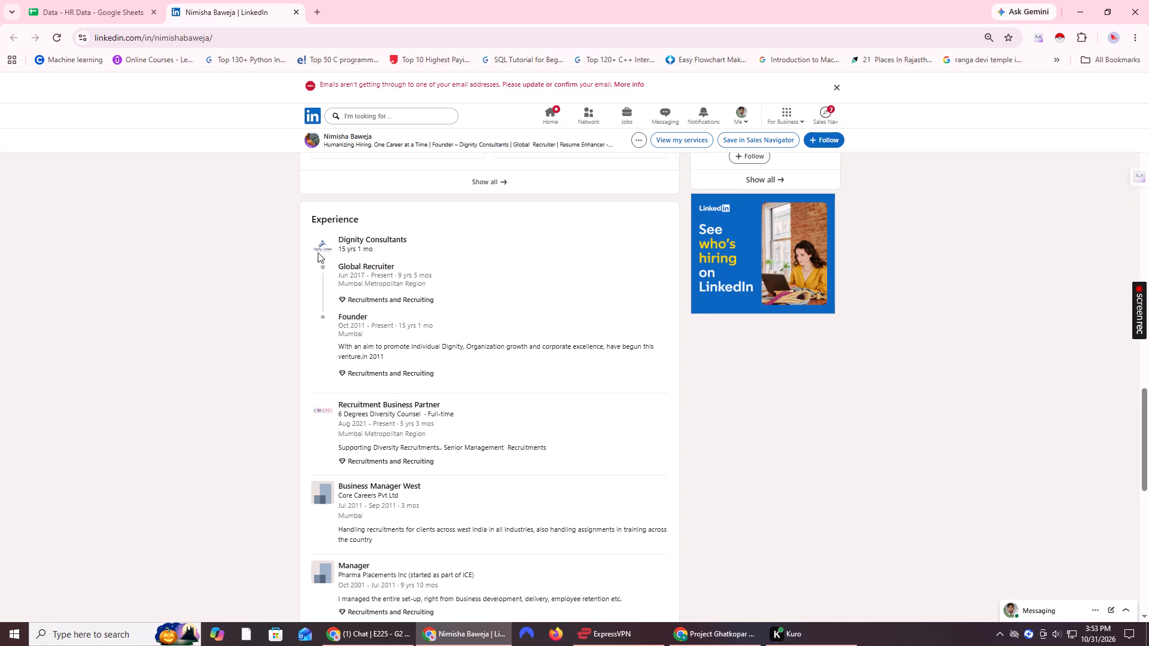
pyautogui.keyDown('ctrl'); pyautogui.click(323, 248); pyautogui.keyUp('ctrl')
# Copy the Global Recruiter title under Dignity Consultants from the profile into row 607's Designation cell.
pyautogui.moveTo(336, 269); pyautogui.dragTo(405, 267)
pyautogui.hotkey('ctrl', 'c')
pyautogui.click(102, 0)
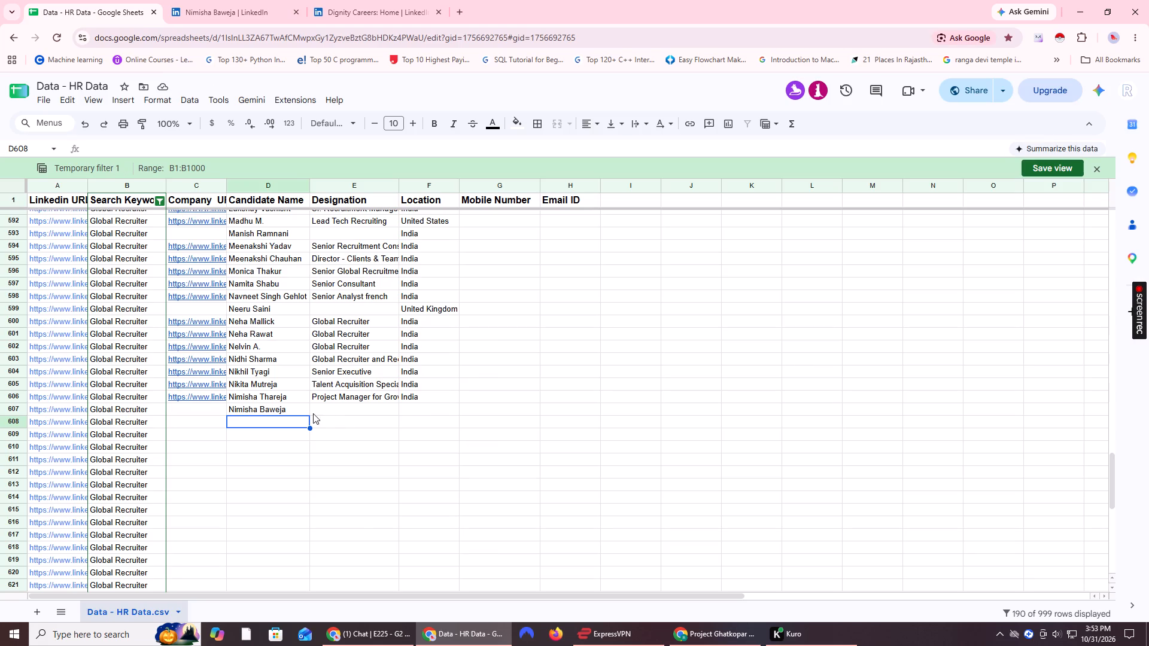
pyautogui.doubleClick(324, 412)
pyautogui.keyDown('ctrl'); pyautogui.click(324, 410); pyautogui.keyUp('ctrl')
pyautogui.keyDown('ctrl'); pyautogui.click(324, 410); pyautogui.keyUp('ctrl')
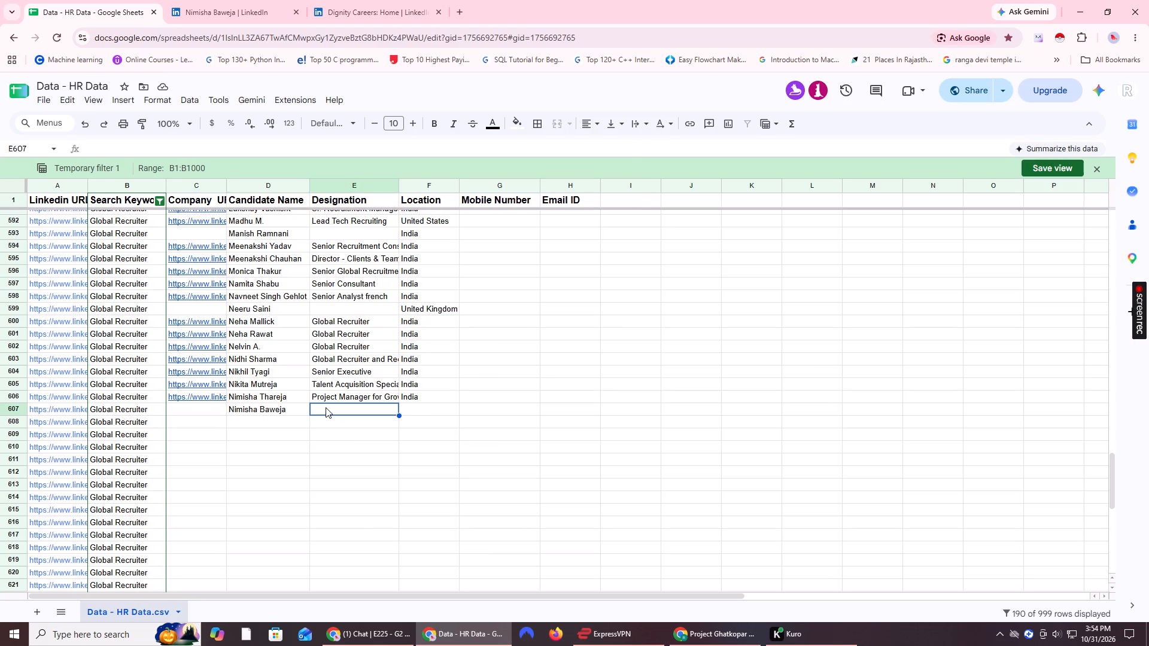
pyautogui.doubleClick(326, 407)
pyautogui.hotkey('ctrl', 'v')
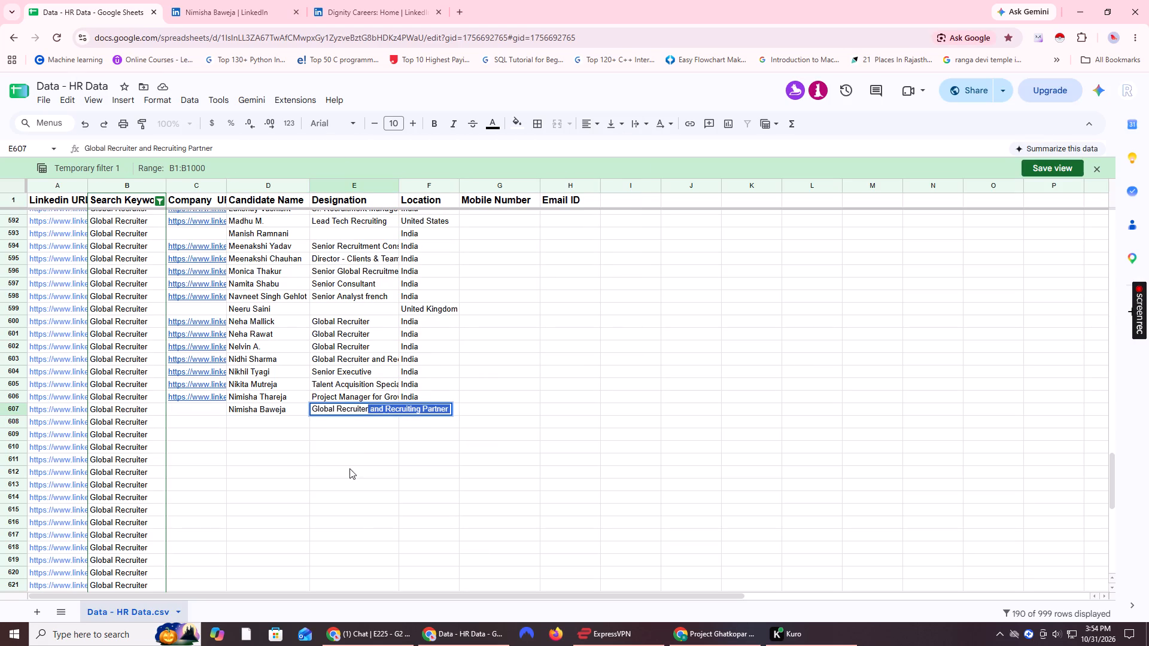
pyautogui.click(349, 468)
# Replace row 607's Designation entry with only Global Recruiter, dropping the auto-completed ending.
pyautogui.doubleClick(329, 410)
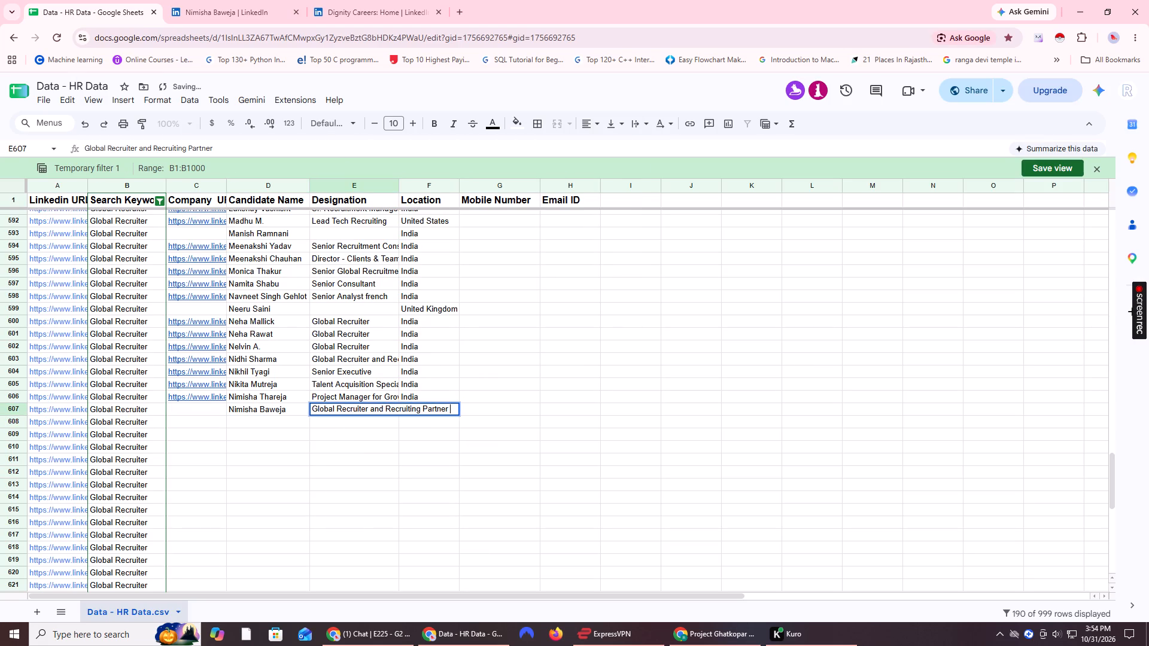
pyautogui.hotkey('ctrl', 'v')
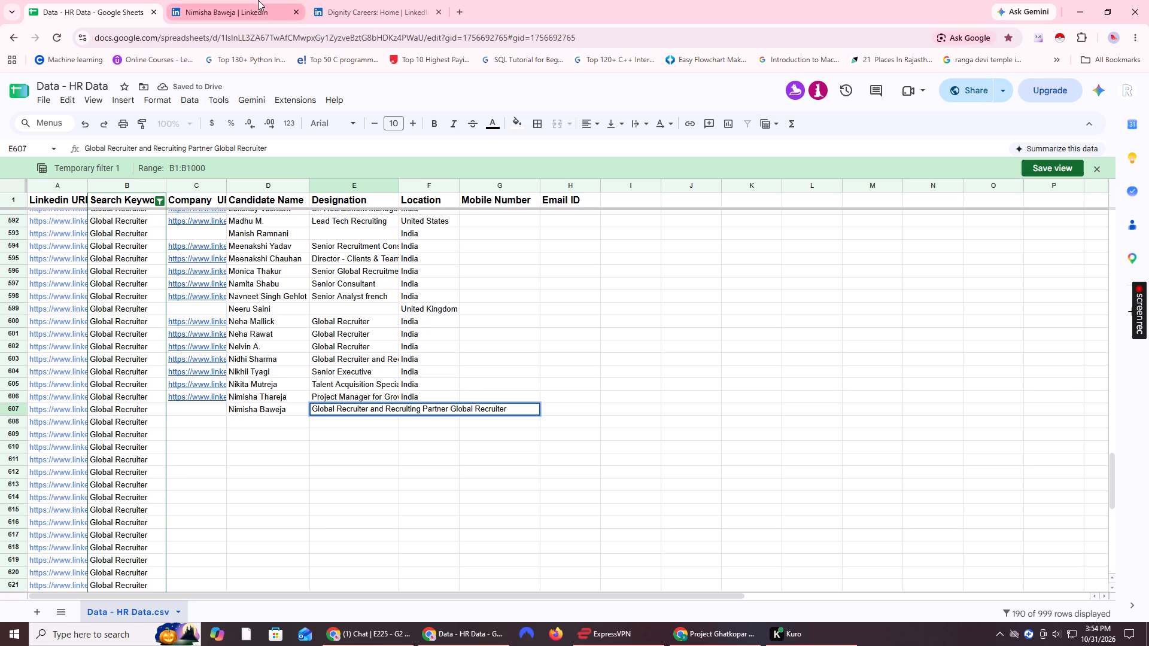
pyautogui.click(335, 0)
pyautogui.click(232, 0)
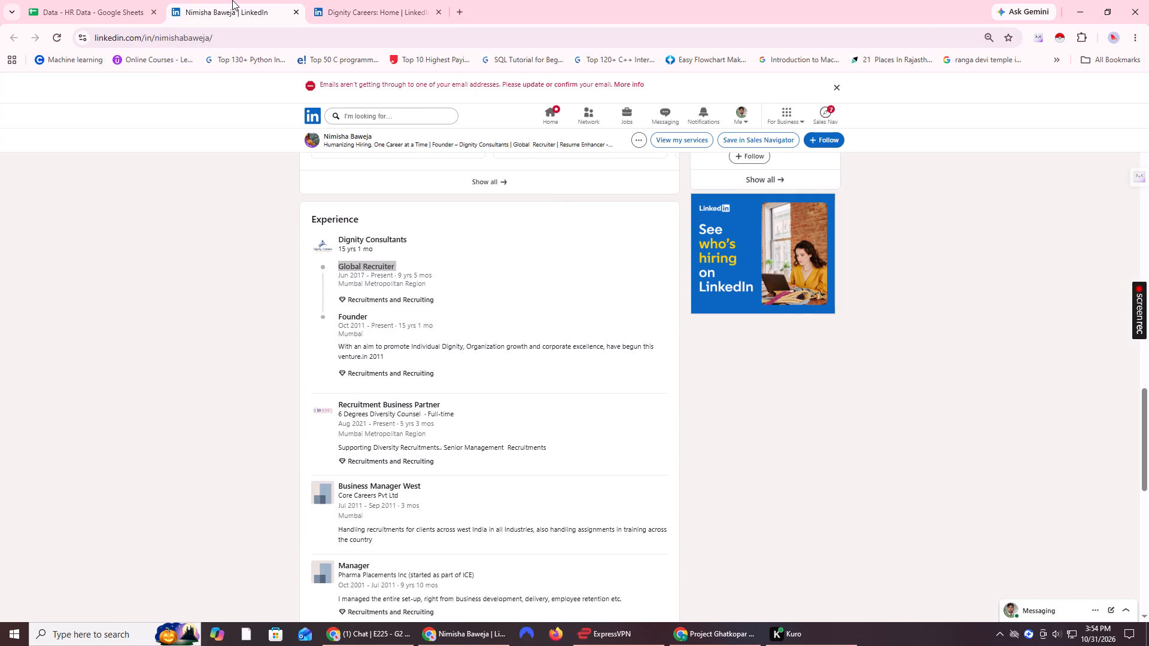
pyautogui.click(100, 0)
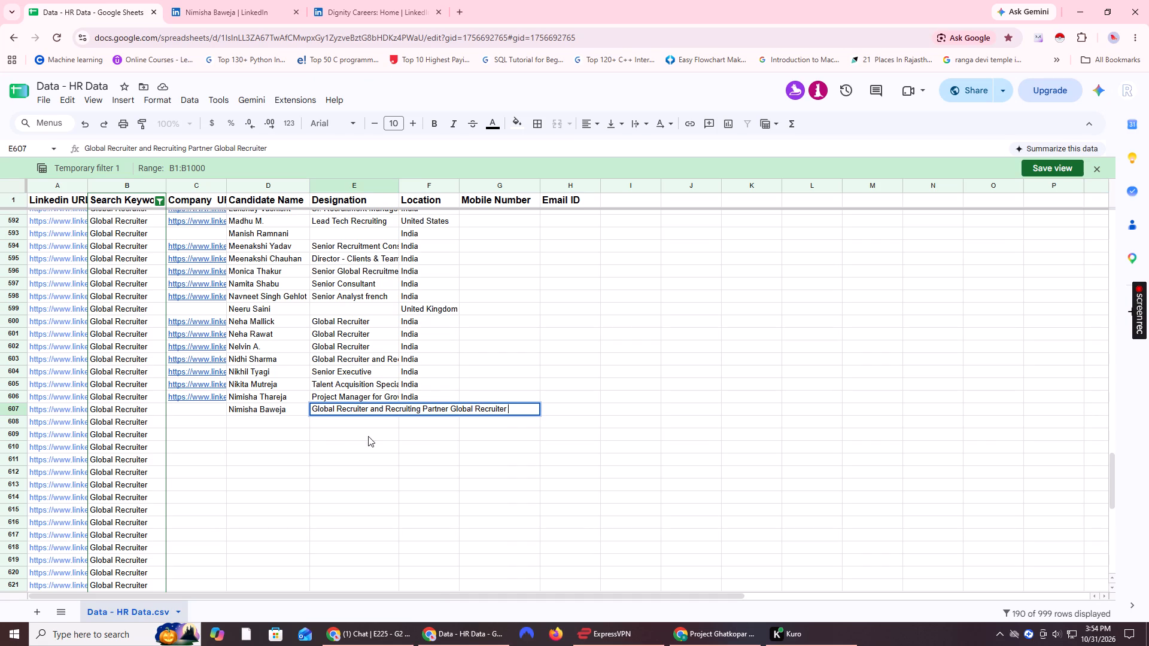
pyautogui.click(352, 407)
pyautogui.hotkey('ctrl', 'a')
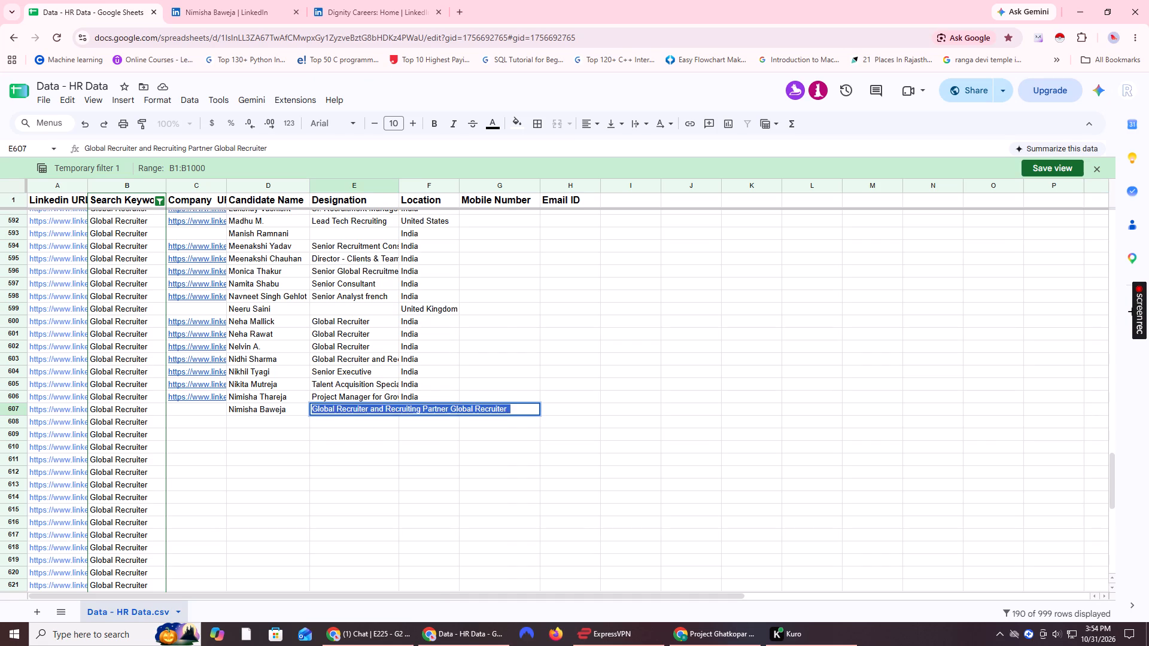
pyautogui.hotkey('ctrl', 'shift', 'v')
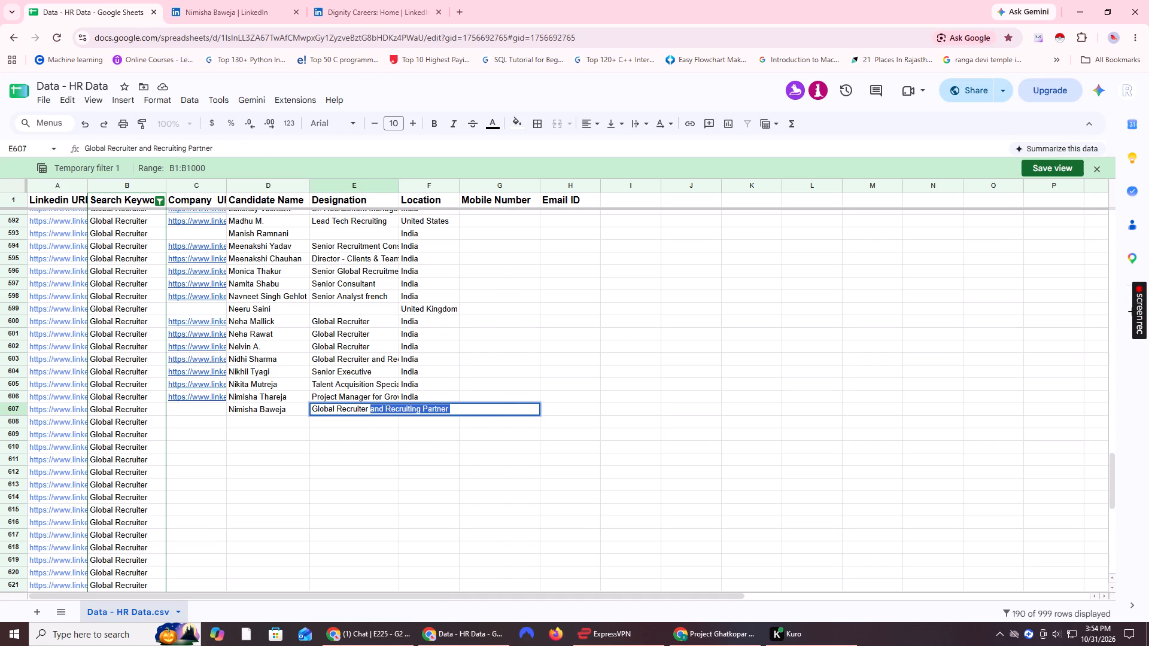
pyautogui.press('BackSpace')
pyautogui.press('Return')
# Fill row 607's Location cell with India from the row above.
pyautogui.click(409, 409)
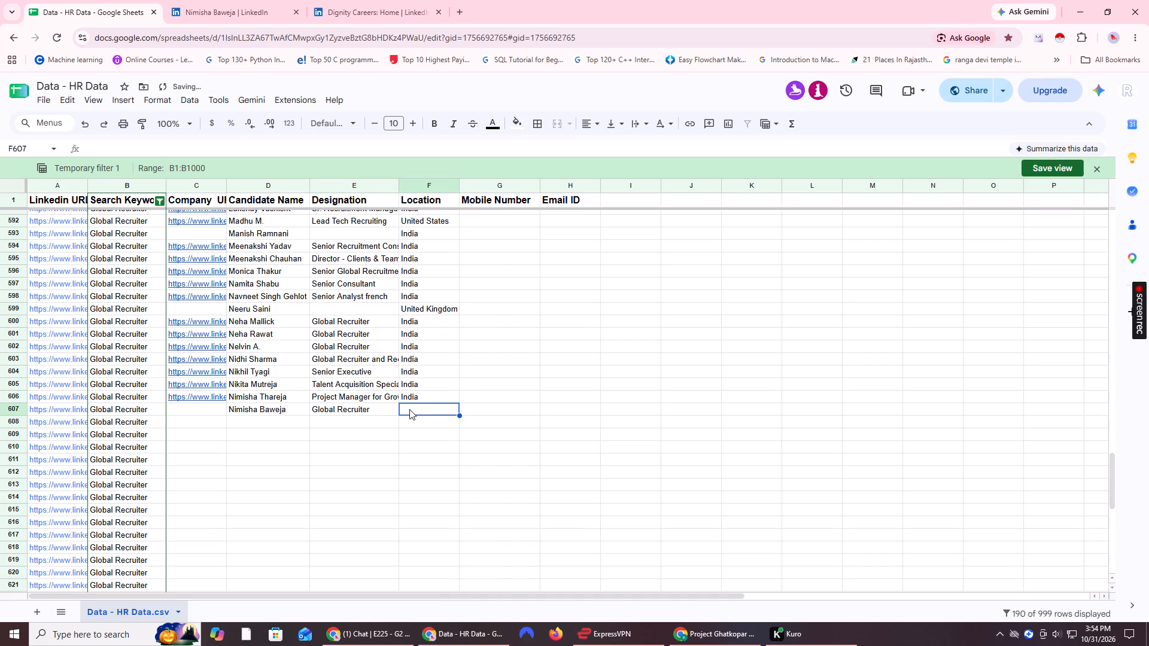
pyautogui.hotkey('shift', 'Up')
pyautogui.hotkey('ctrl', 'd')
pyautogui.click(428, 453)
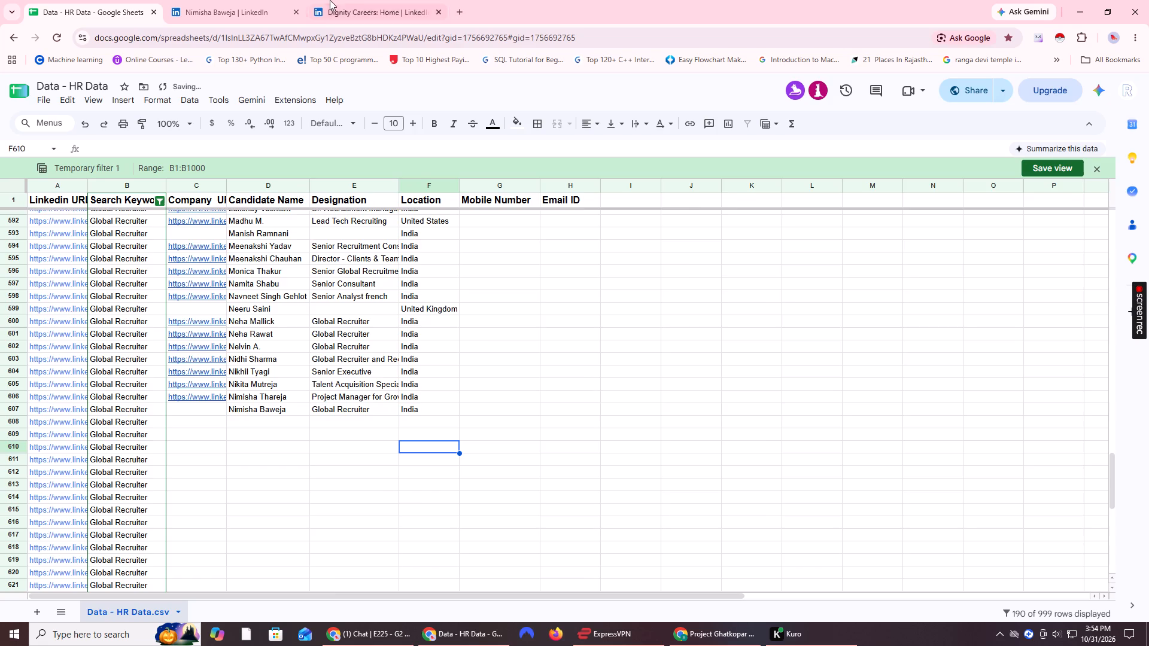
# Copy the Dignity Careers company page URL into row 607's Company URL cell.
pyautogui.click(330, 0)
pyautogui.click(321, 40)
pyautogui.hotkey('ctrl', 'c')
pyautogui.click(73, 0)
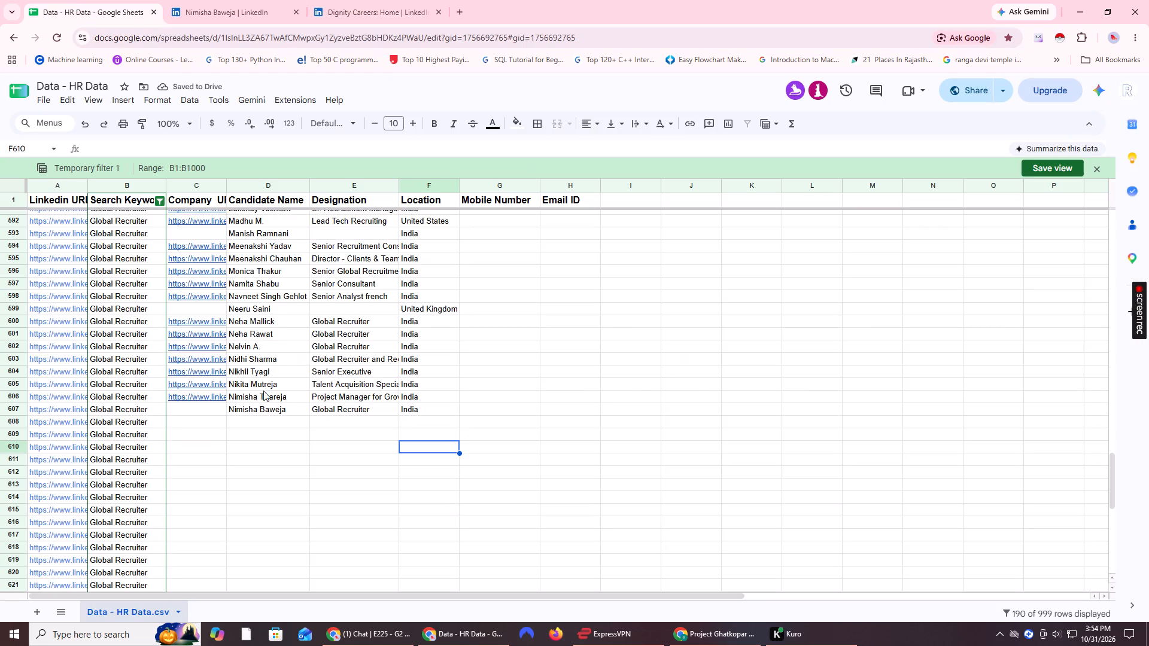
pyautogui.click(183, 412)
pyautogui.hotkey('ctrl', 'v')
pyautogui.click(175, 424)
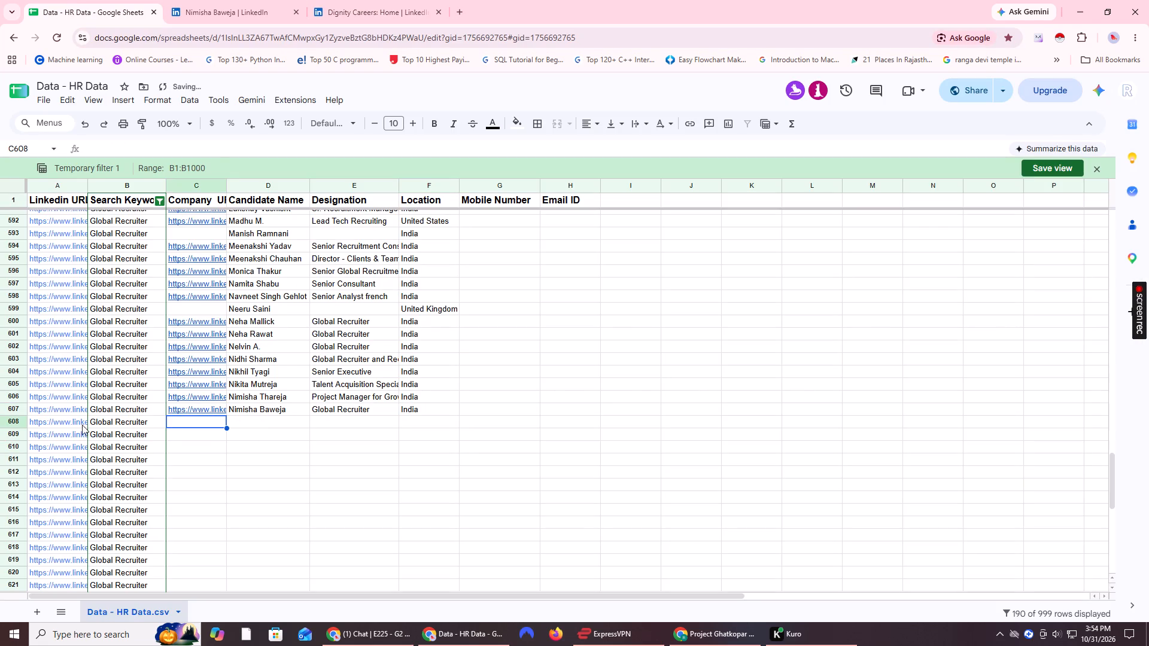
# Open row 608's LinkedIn profile link in a new tab and close the previous candidate's profile and the Dignity Careers page.
pyautogui.tripleClick(74, 422)
pyautogui.rightClick(74, 420)
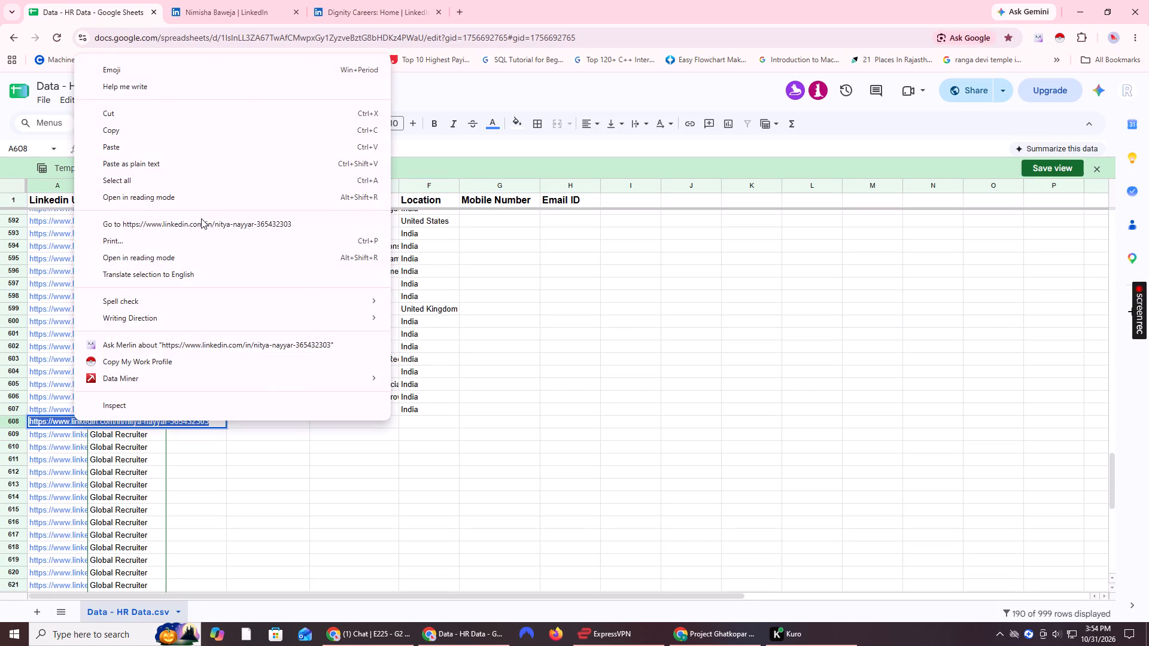
pyautogui.click(201, 218)
pyautogui.click(437, 11)
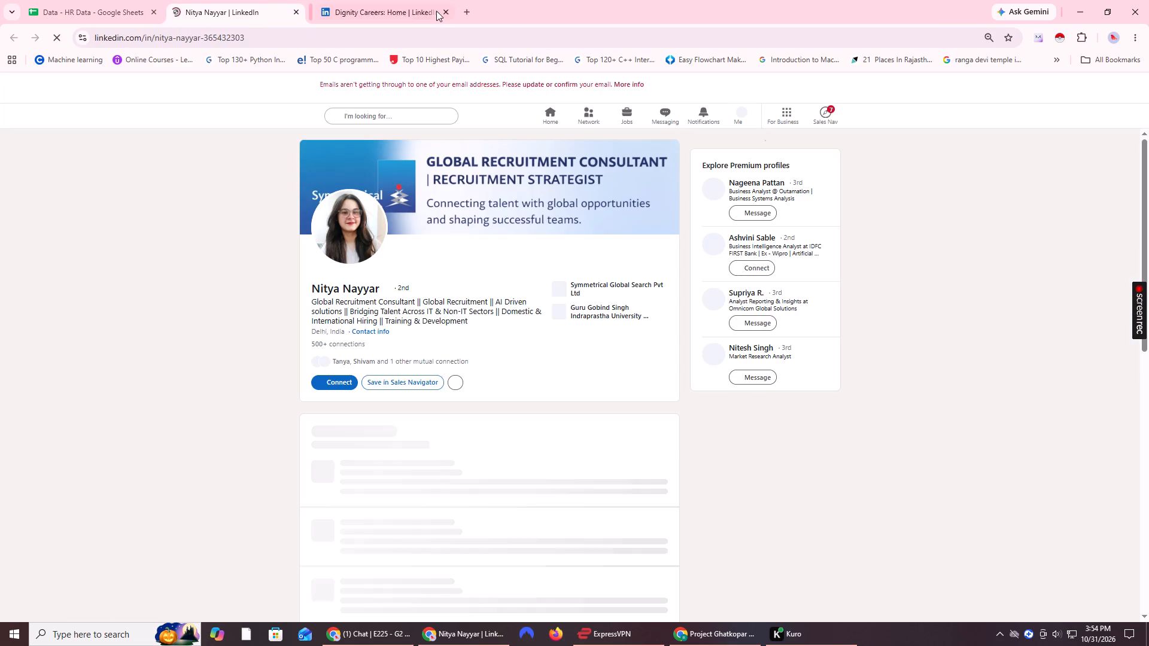
pyautogui.click(436, 11)
# Copy the candidate's name from the newly opened LinkedIn profile into row 608's Candidate Name cell.
pyautogui.moveTo(309, 284); pyautogui.dragTo(376, 286)
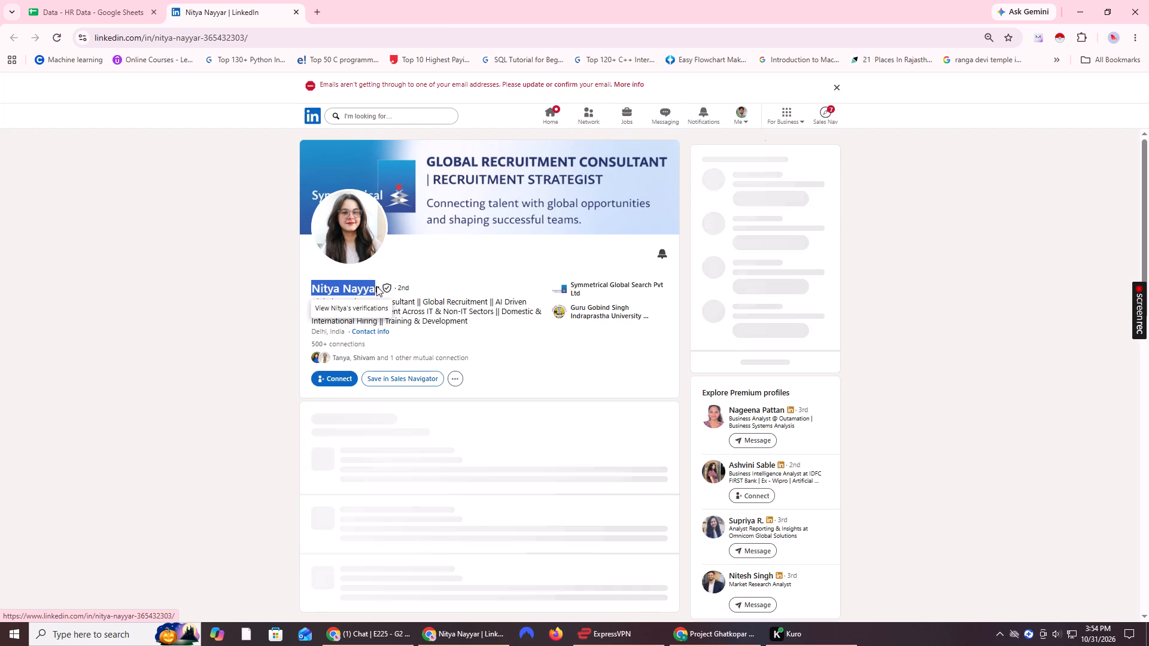
pyautogui.moveTo(376, 286); pyautogui.dragTo(378, 286)
pyautogui.hotkey('ctrl', 'c')
pyautogui.click(93, 0)
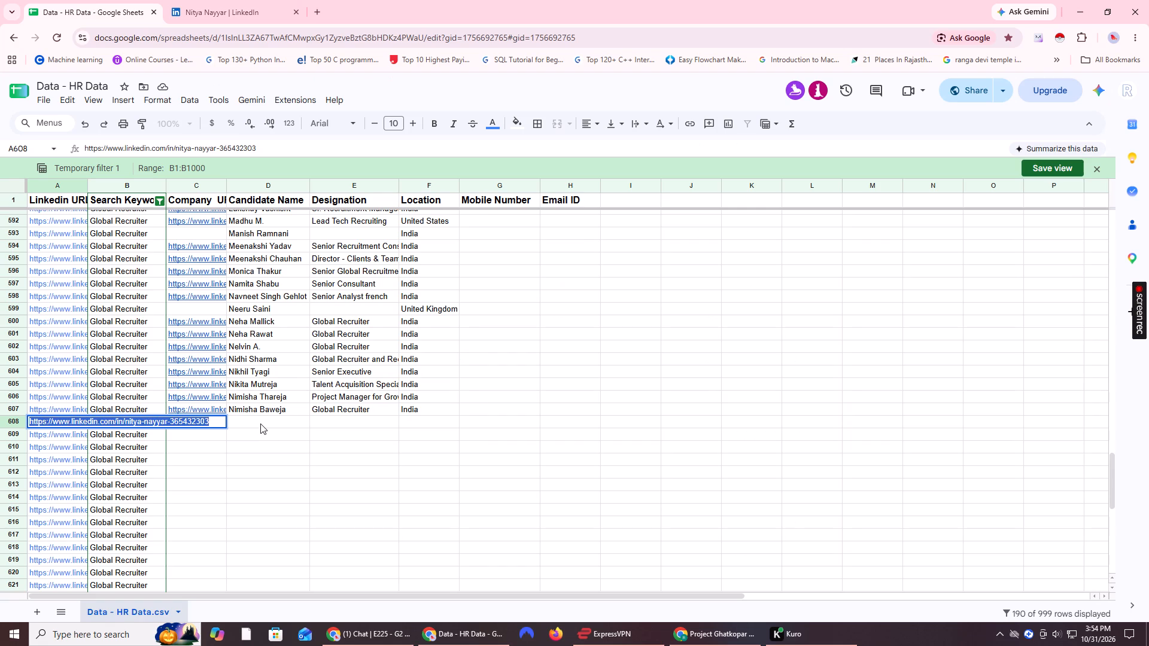
pyautogui.tripleClick(260, 423)
pyautogui.hotkey('ctrl', 'v')
pyautogui.click(243, 451)
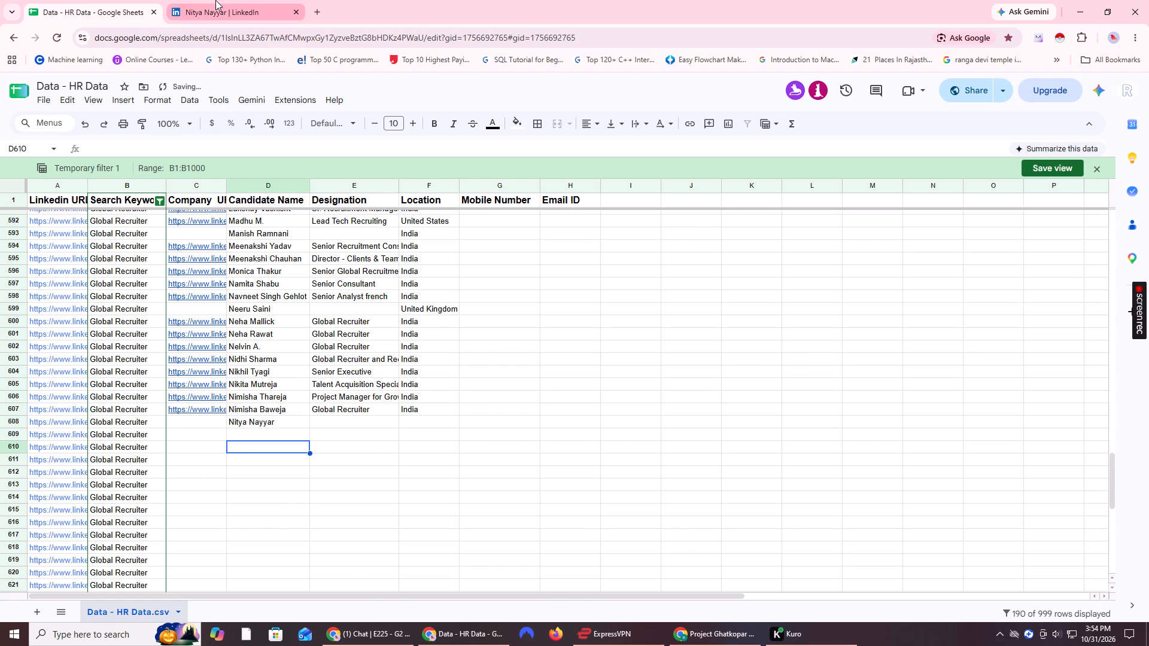
# Find the experience section of row 608's LinkedIn profile and open the Symmetrical Global Search Pvt Ltd company page from it.
pyautogui.click(215, 0)
pyautogui.click(118, 0)
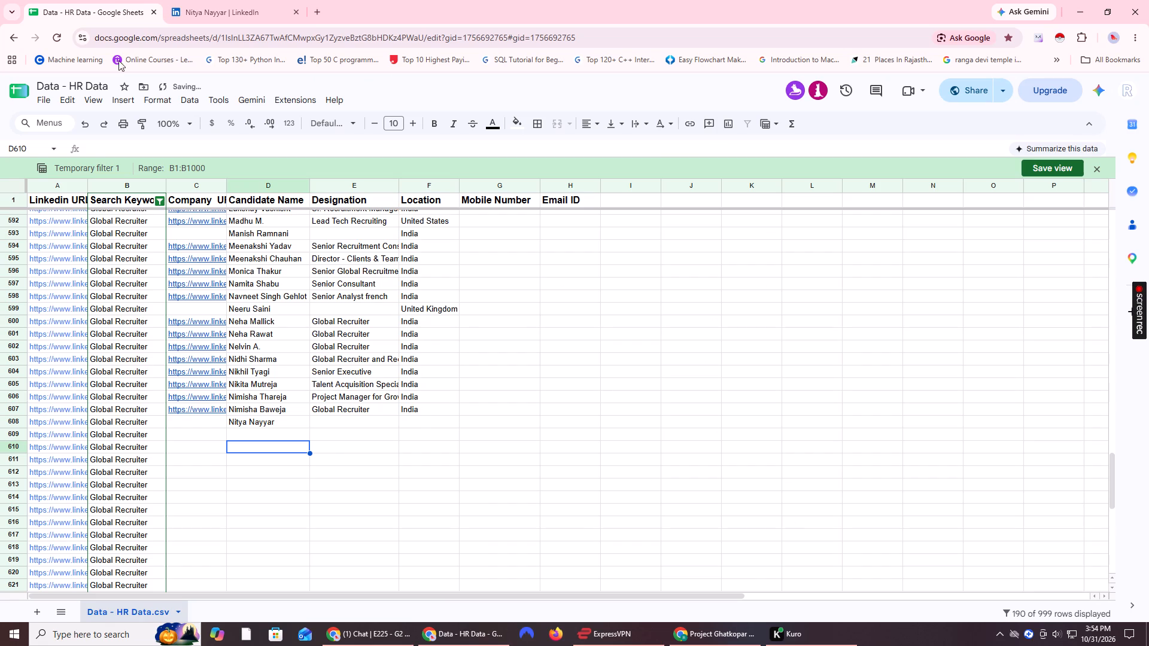
pyautogui.click(230, 0)
pyautogui.scroll(-7, 351, 365)
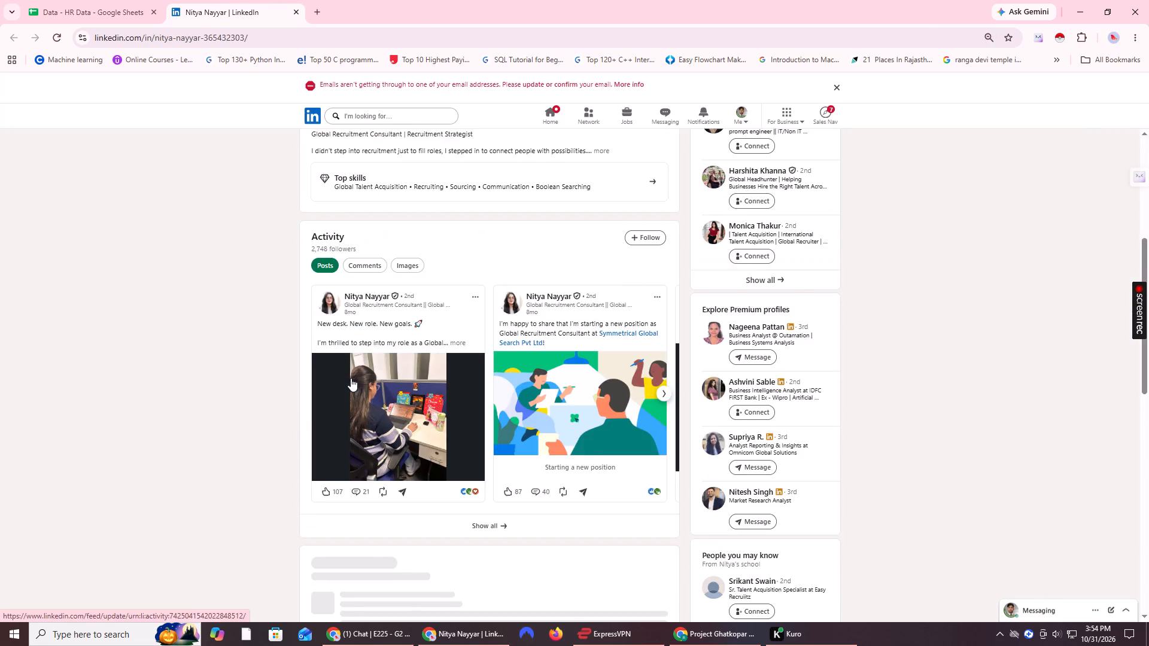
pyautogui.scroll(-1, 351, 378)
pyautogui.scroll(1, 351, 378)
pyautogui.scroll(-4, 351, 378)
pyautogui.keyDown('ctrl'); pyautogui.click(312, 231); pyautogui.keyUp('ctrl')
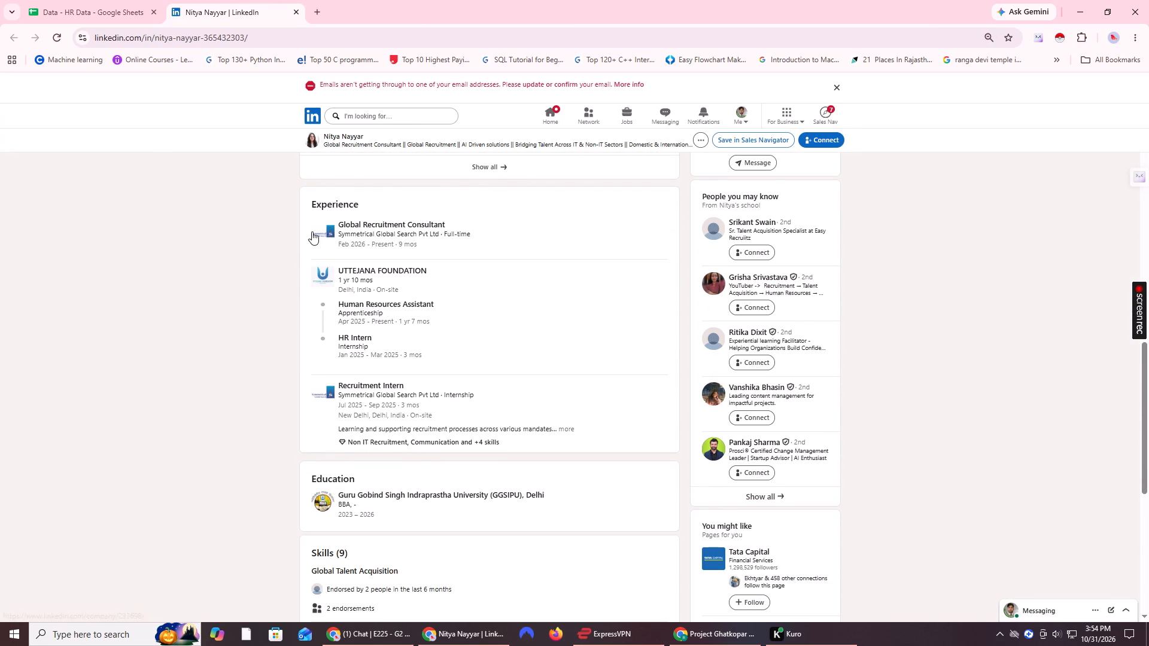
# Copy the Global Recruitment Consultant title from the profile's experience into row 608's Designation cell.
pyautogui.moveTo(337, 226); pyautogui.dragTo(464, 223)
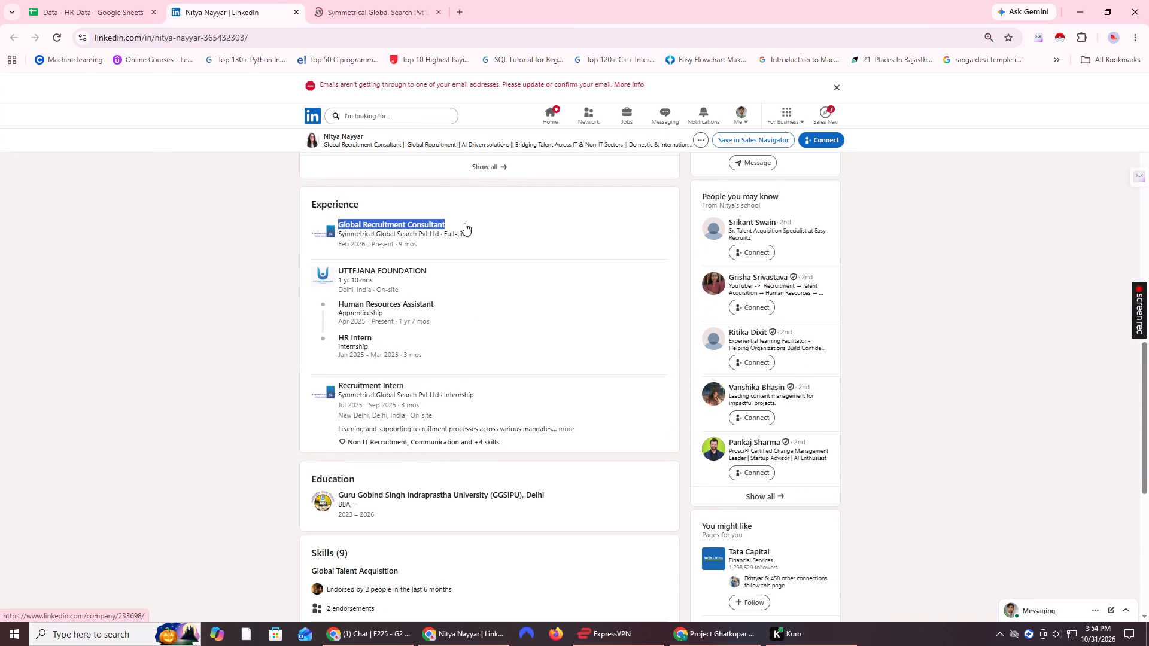
pyautogui.hotkey('ctrl', 'c')
pyautogui.click(160, 0)
pyautogui.doubleClick(326, 422)
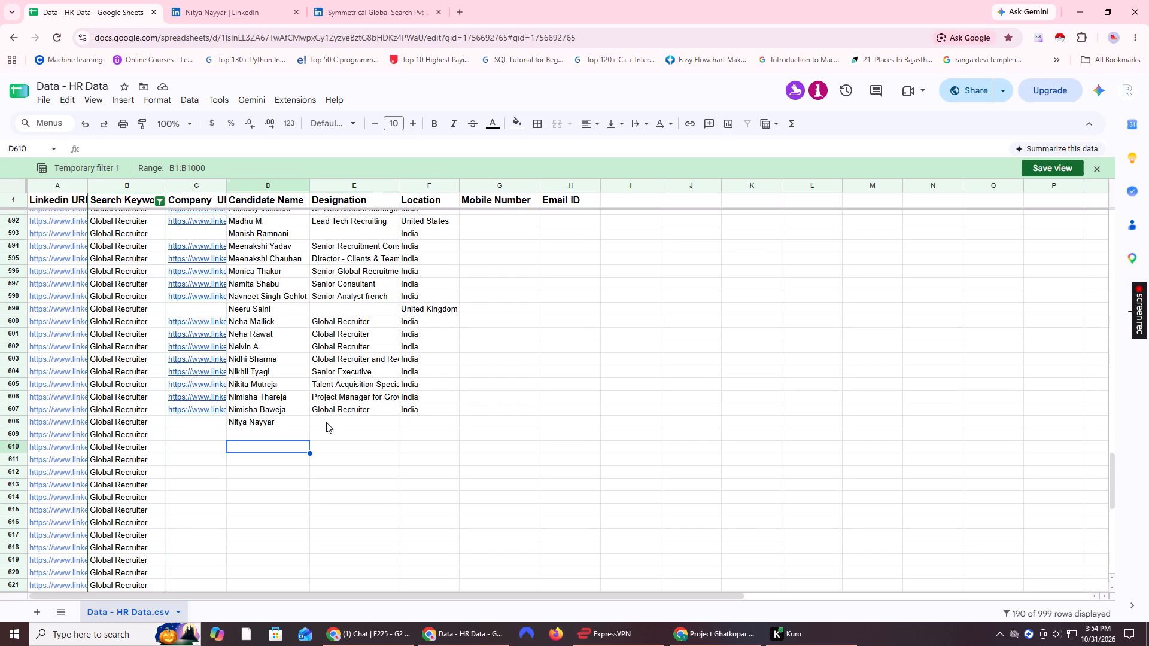
pyautogui.hotkey('ctrl', 'v')
pyautogui.click(439, 426)
pyautogui.click(493, 428)
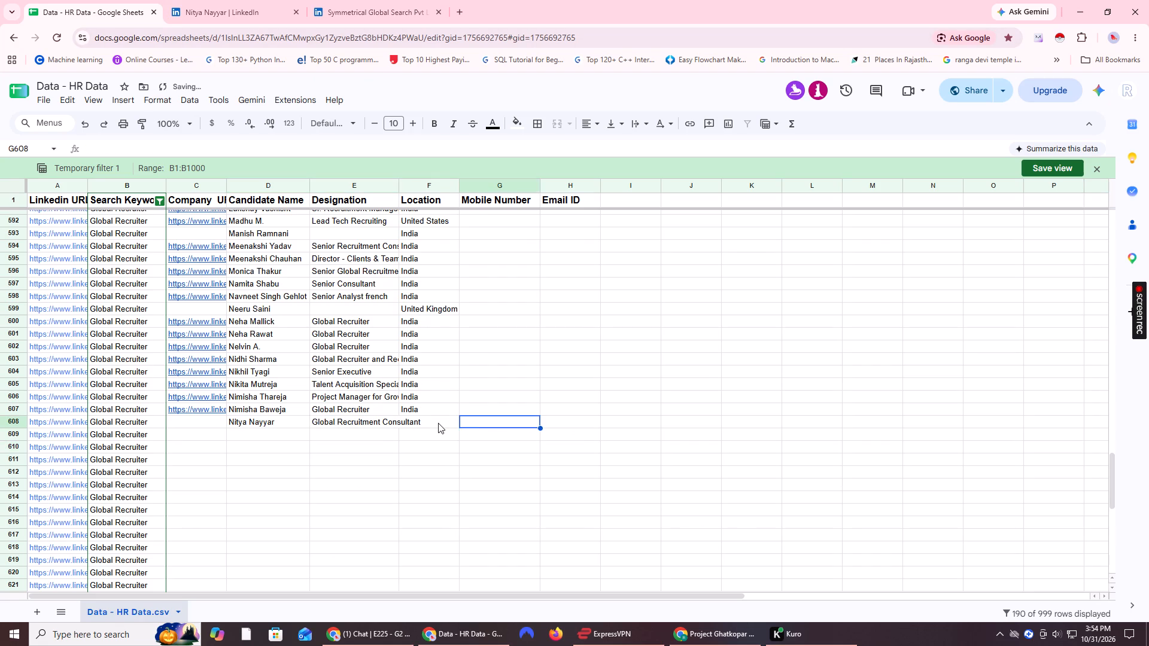
# Fill row 608's Location cell with India from the row above.
pyautogui.click(438, 423)
pyautogui.hotkey('shift', 'Up')
pyautogui.hotkey('ctrl', 'd')
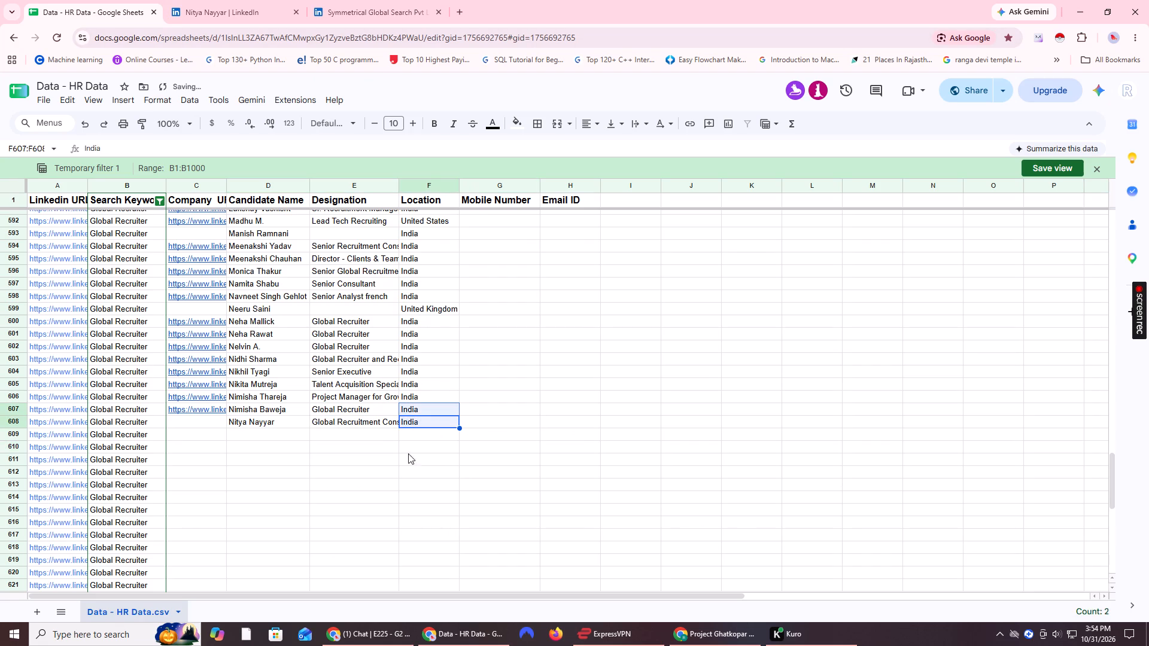
pyautogui.click(403, 455)
# Copy the Symmetrical Global Search company page URL into row 608's Company URL cell.
pyautogui.click(340, 0)
pyautogui.click(333, 34)
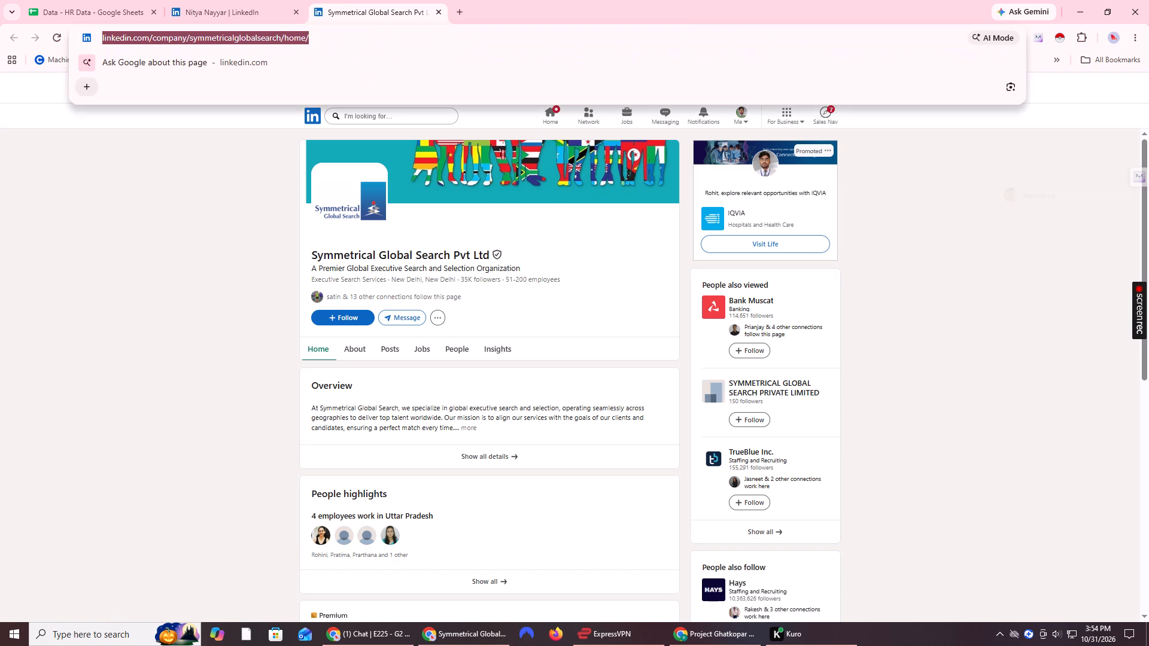
pyautogui.hotkey('ctrl', 'c')
pyautogui.click(127, 0)
pyautogui.click(209, 424)
pyautogui.hotkey('ctrl', 'v')
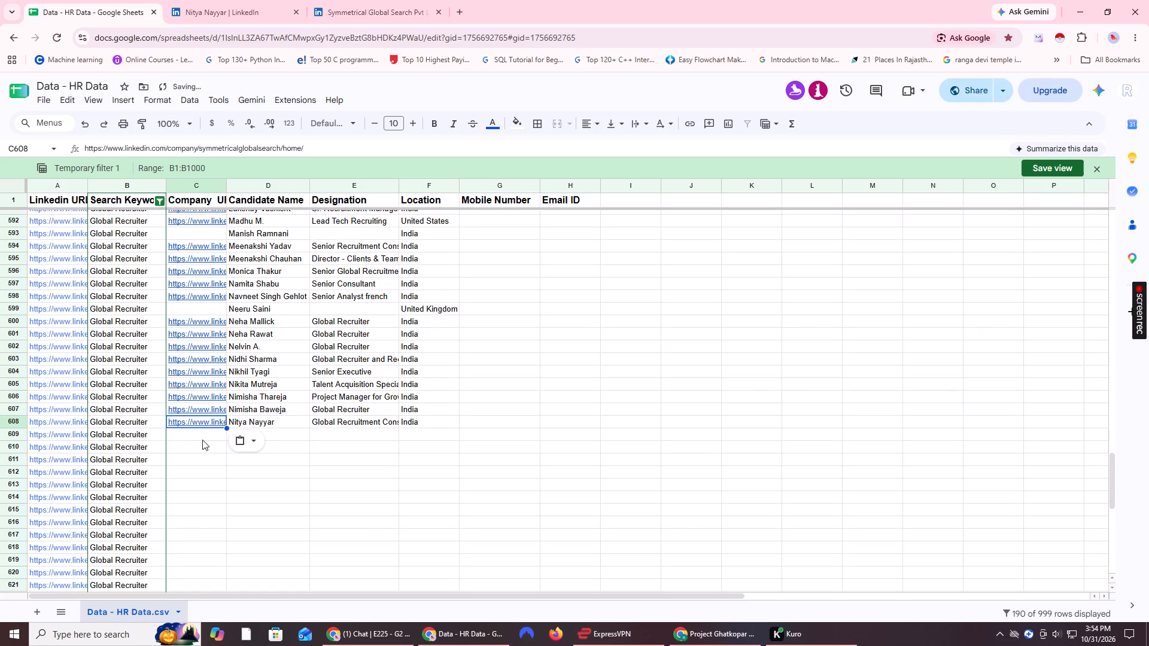
pyautogui.click(201, 440)
pyautogui.click(291, 463)
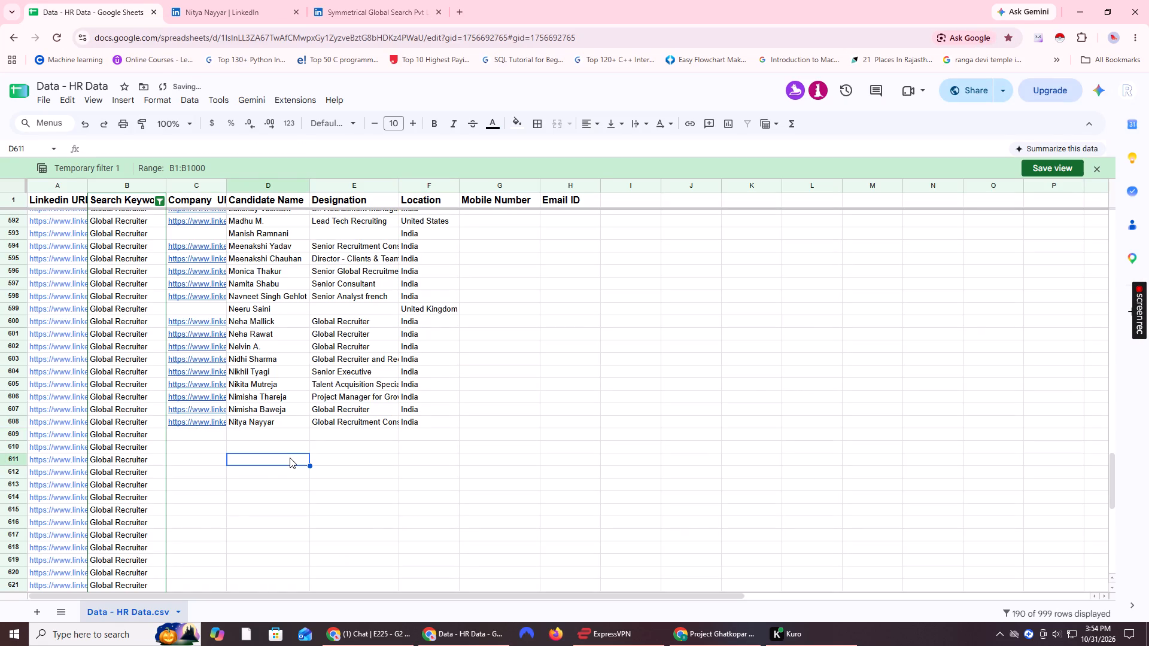
# Open row 609's LinkedIn profile link in a new tab and close the previous candidate's profile and the Symmetrical Global Search page.
pyautogui.click(69, 434)
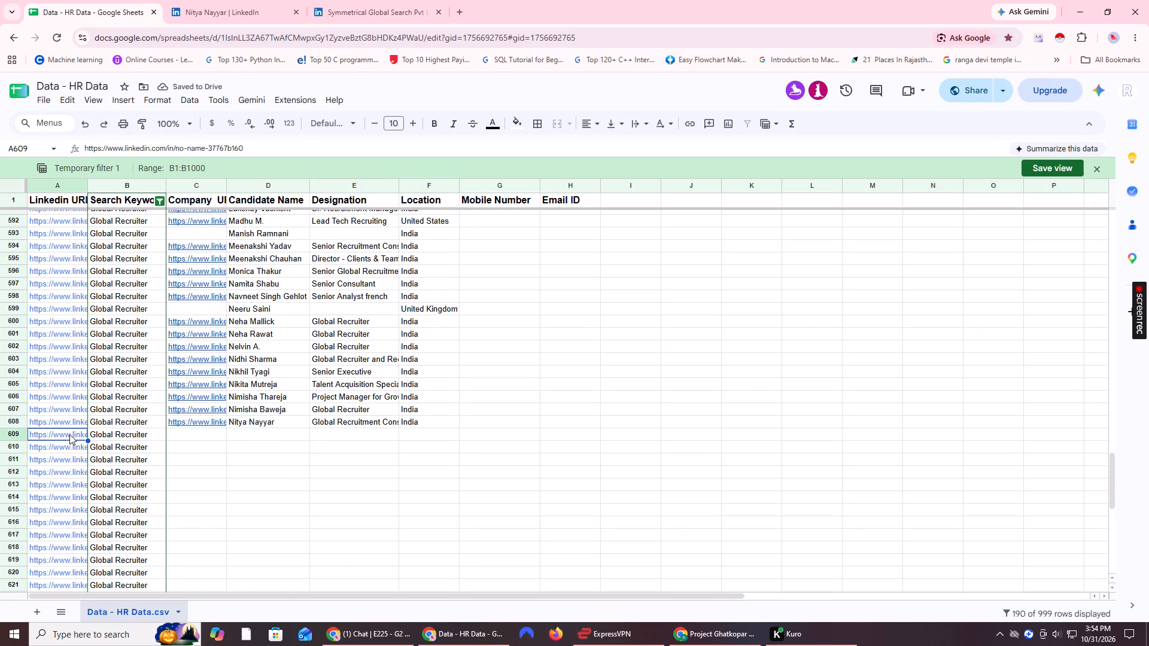
pyautogui.click(63, 429)
pyautogui.tripleClick(57, 433)
pyautogui.rightClick(57, 433)
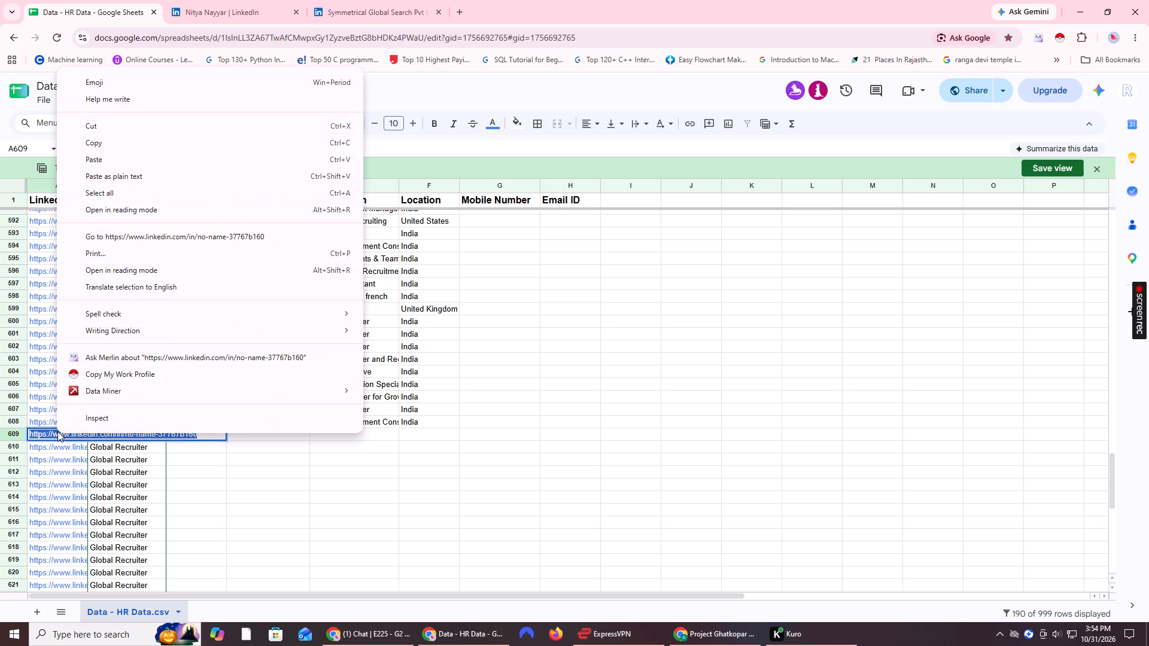
pyautogui.click(177, 237)
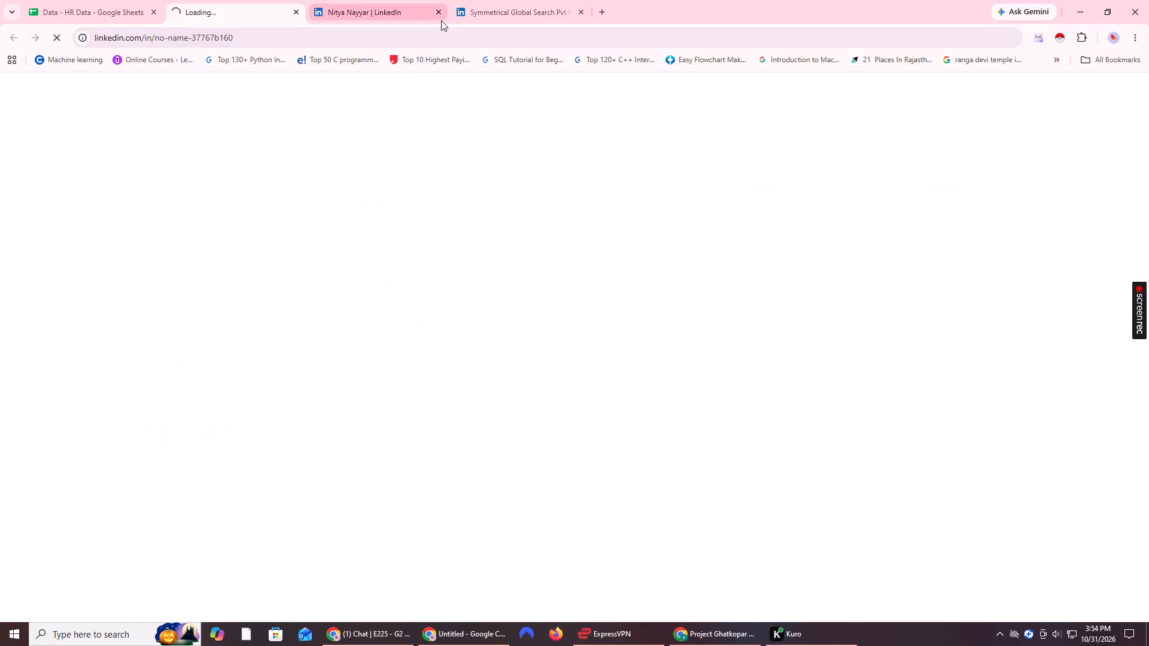
pyautogui.click(439, 19)
pyautogui.click(439, 16)
pyautogui.click(439, 16)
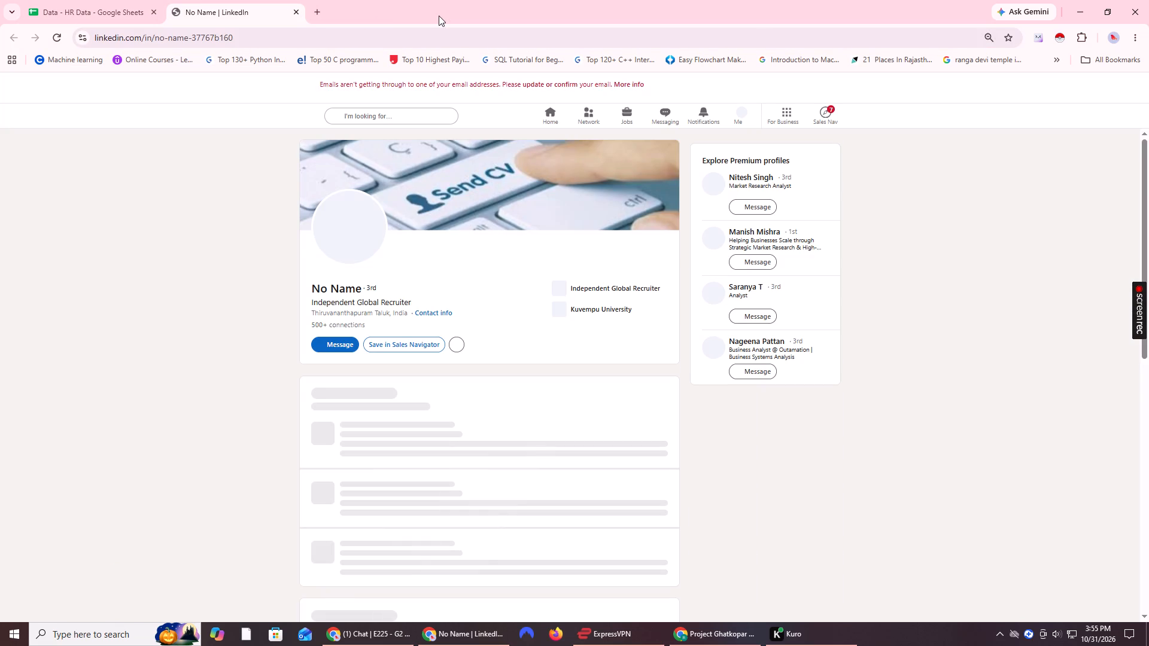
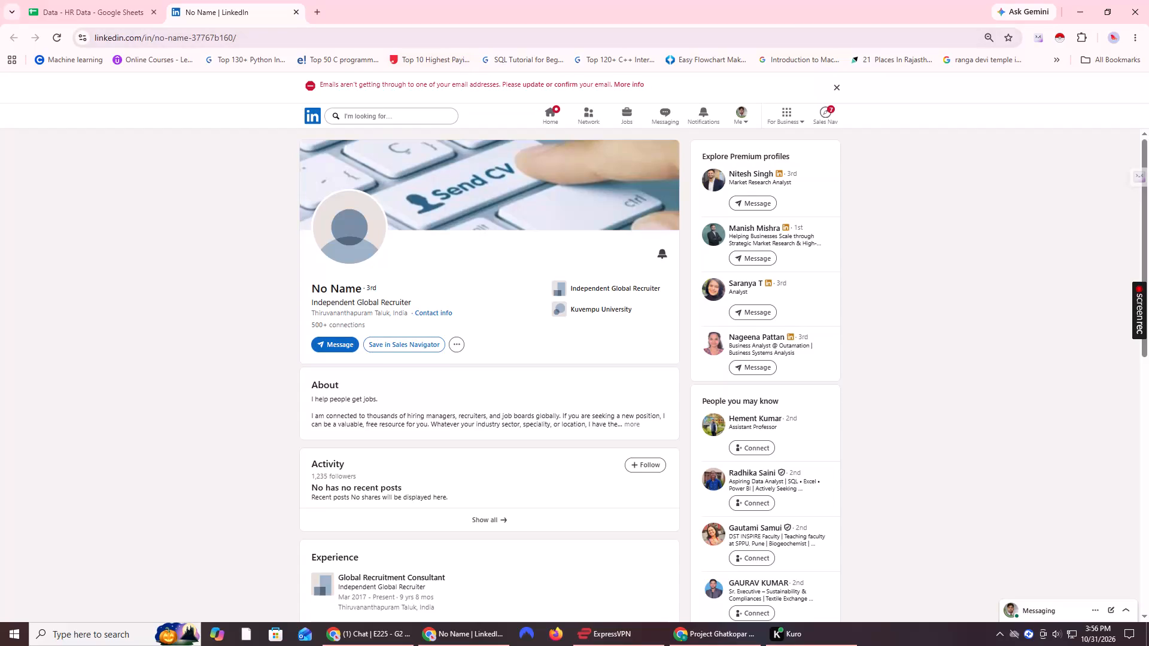
# Close the unnamed candidate's LinkedIn profile from row 609 and exit editing of its link cell in the HR Data sheet.
pyautogui.click(296, 8)
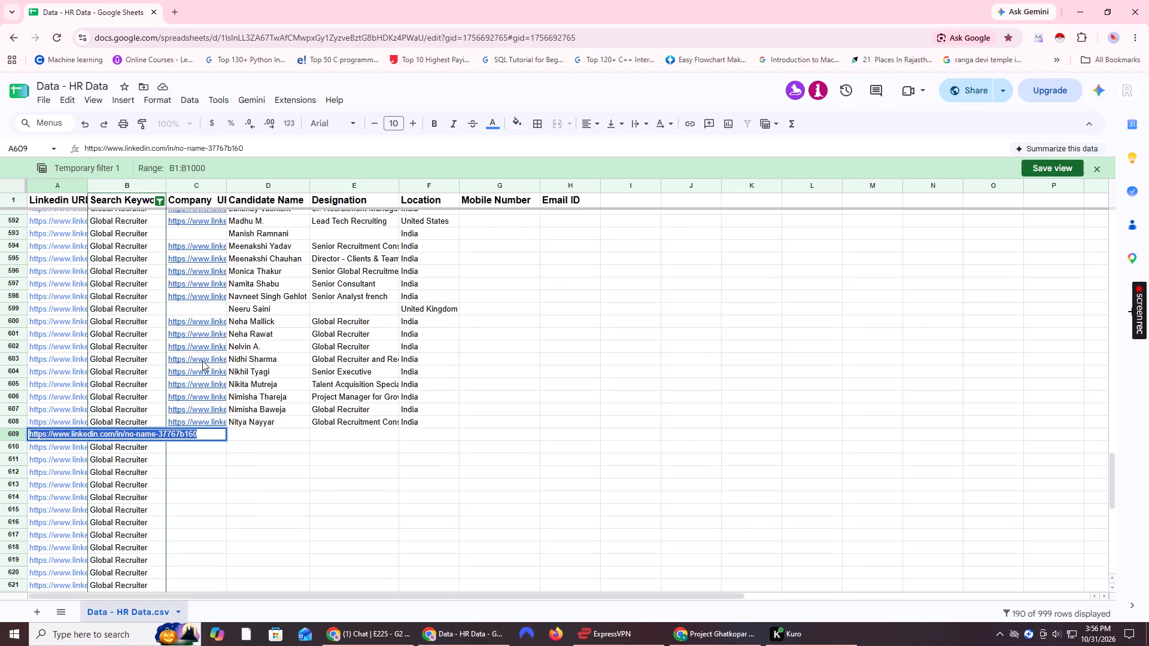
pyautogui.click(579, 408)
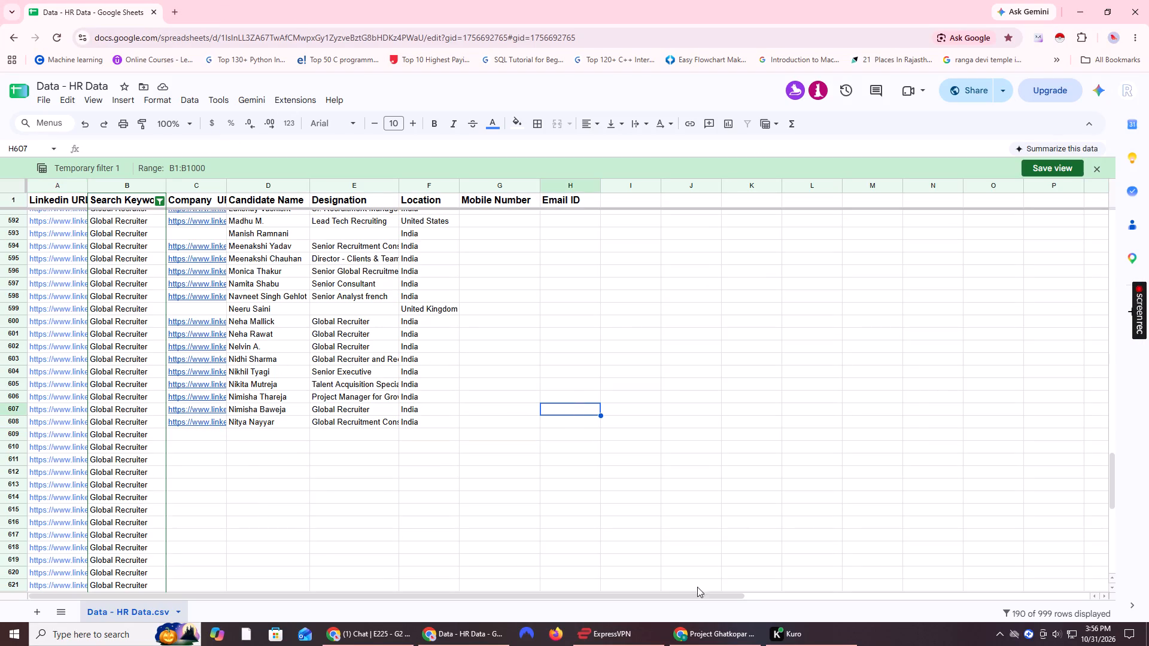